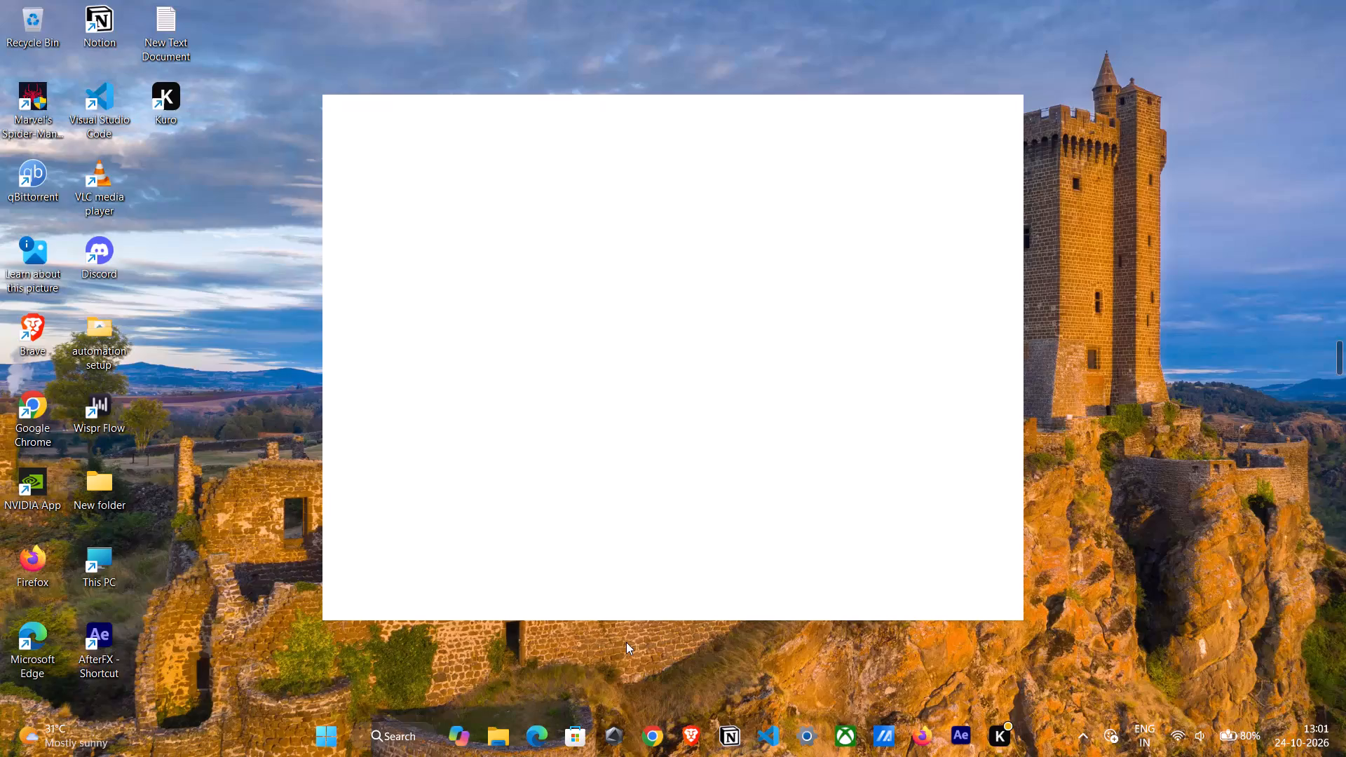
# Open Word and create a new blank document.
pyautogui.click(333, 725)
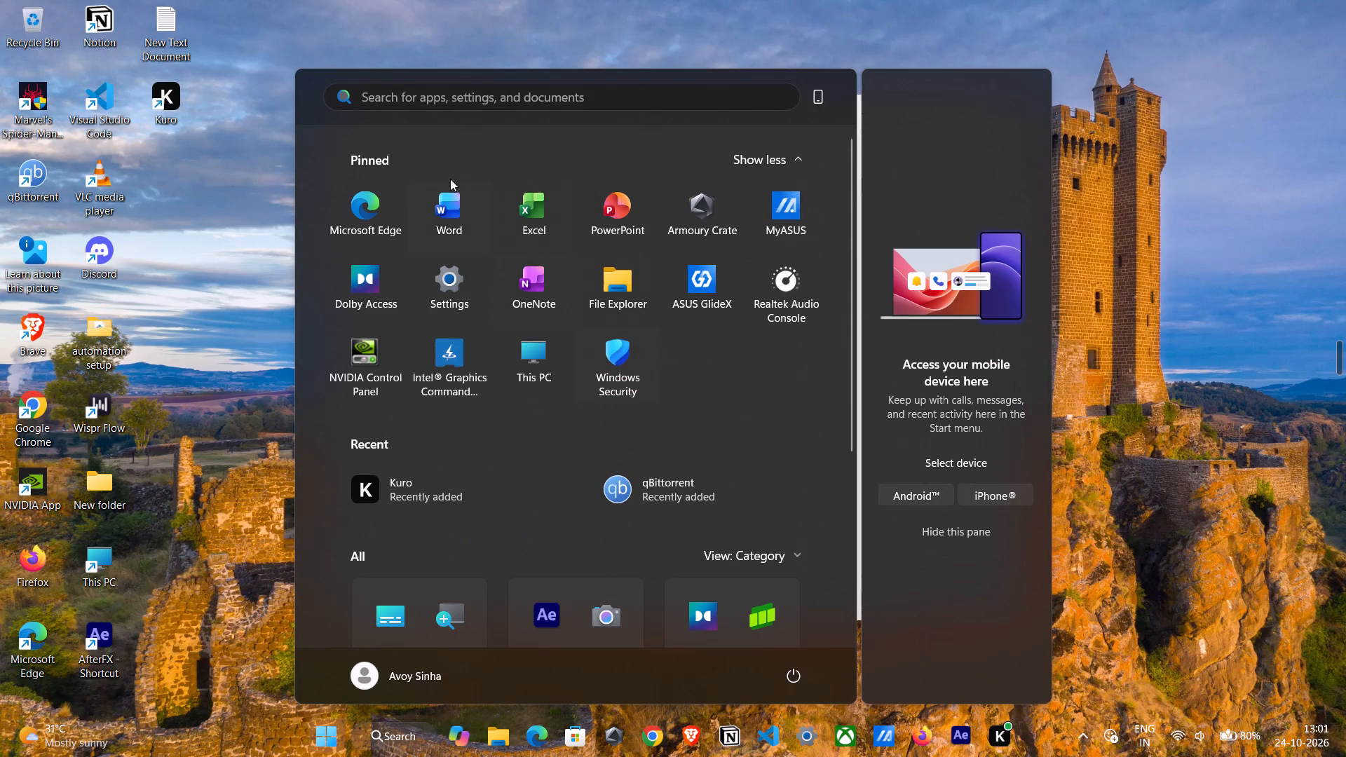
pyautogui.click(452, 203)
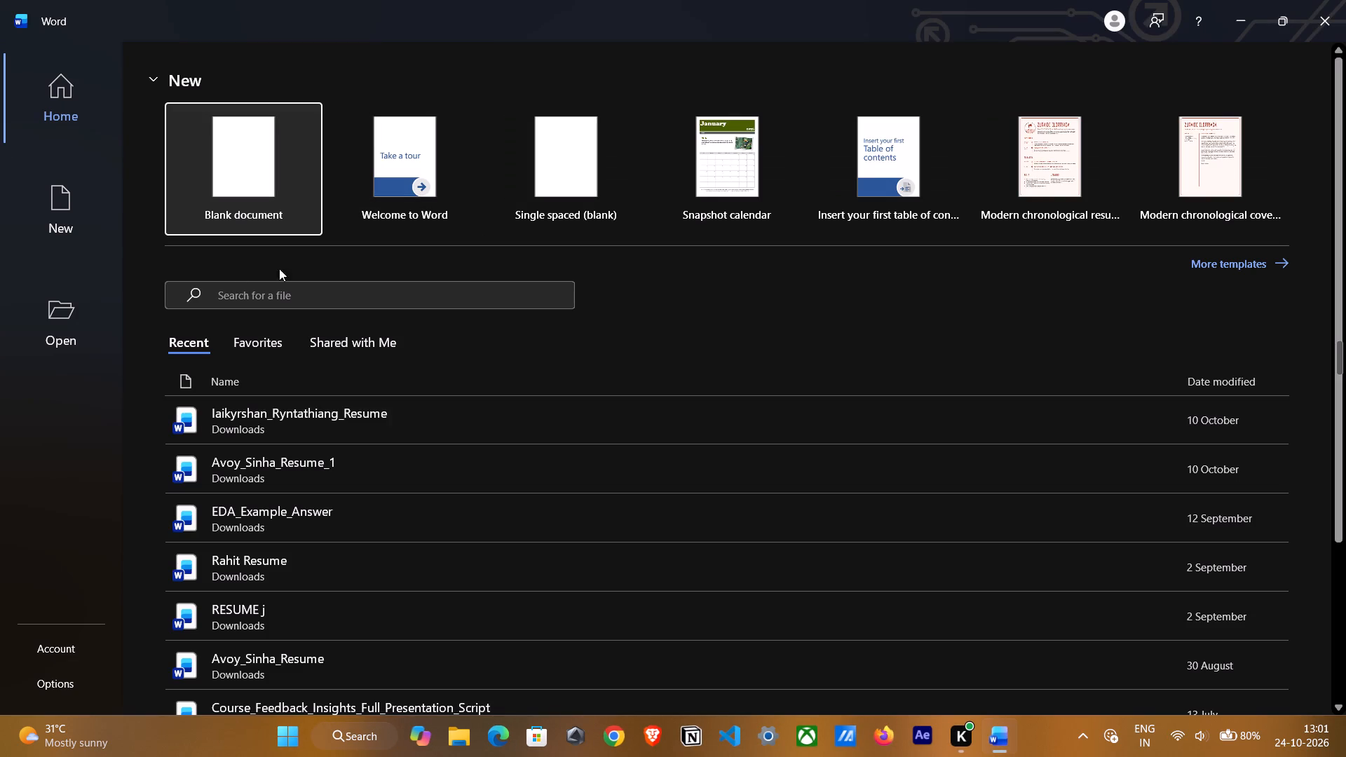
pyautogui.click(232, 179)
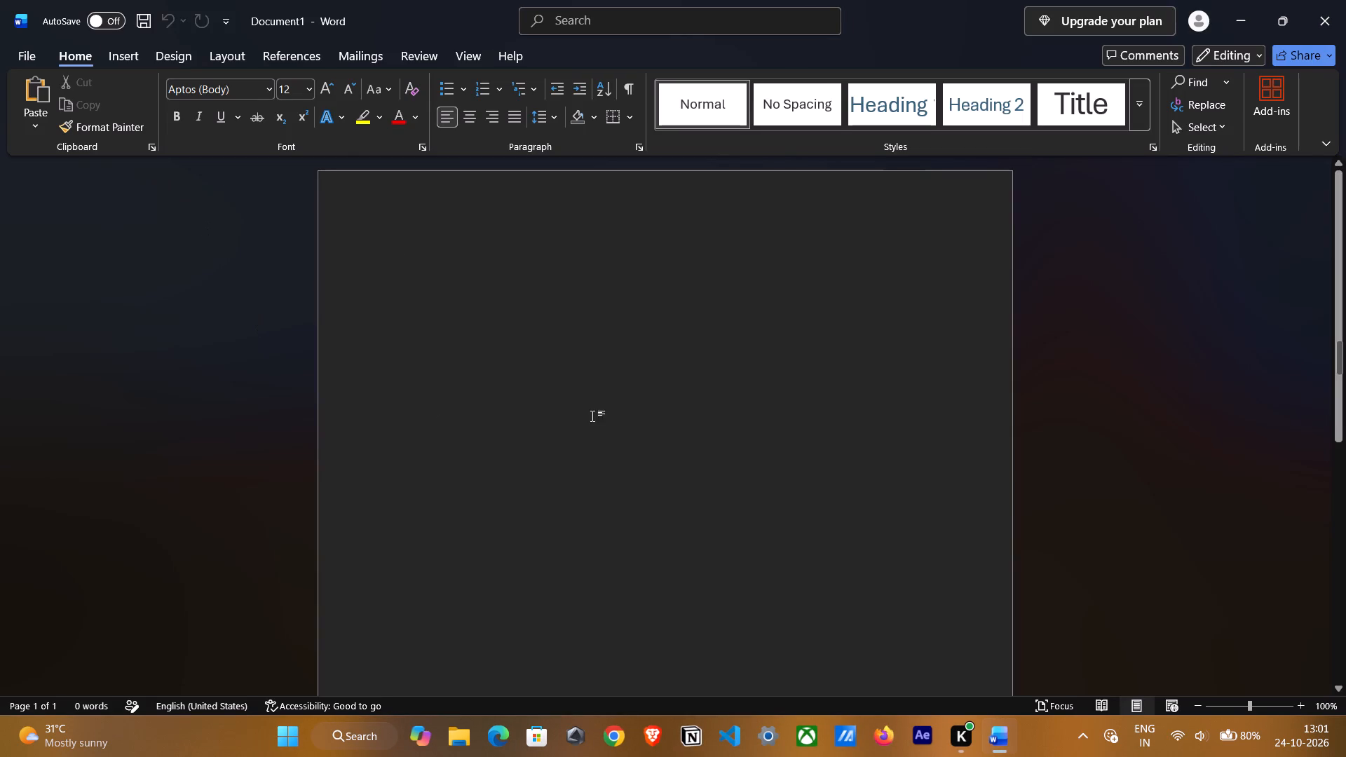
pyautogui.click(600, 370)
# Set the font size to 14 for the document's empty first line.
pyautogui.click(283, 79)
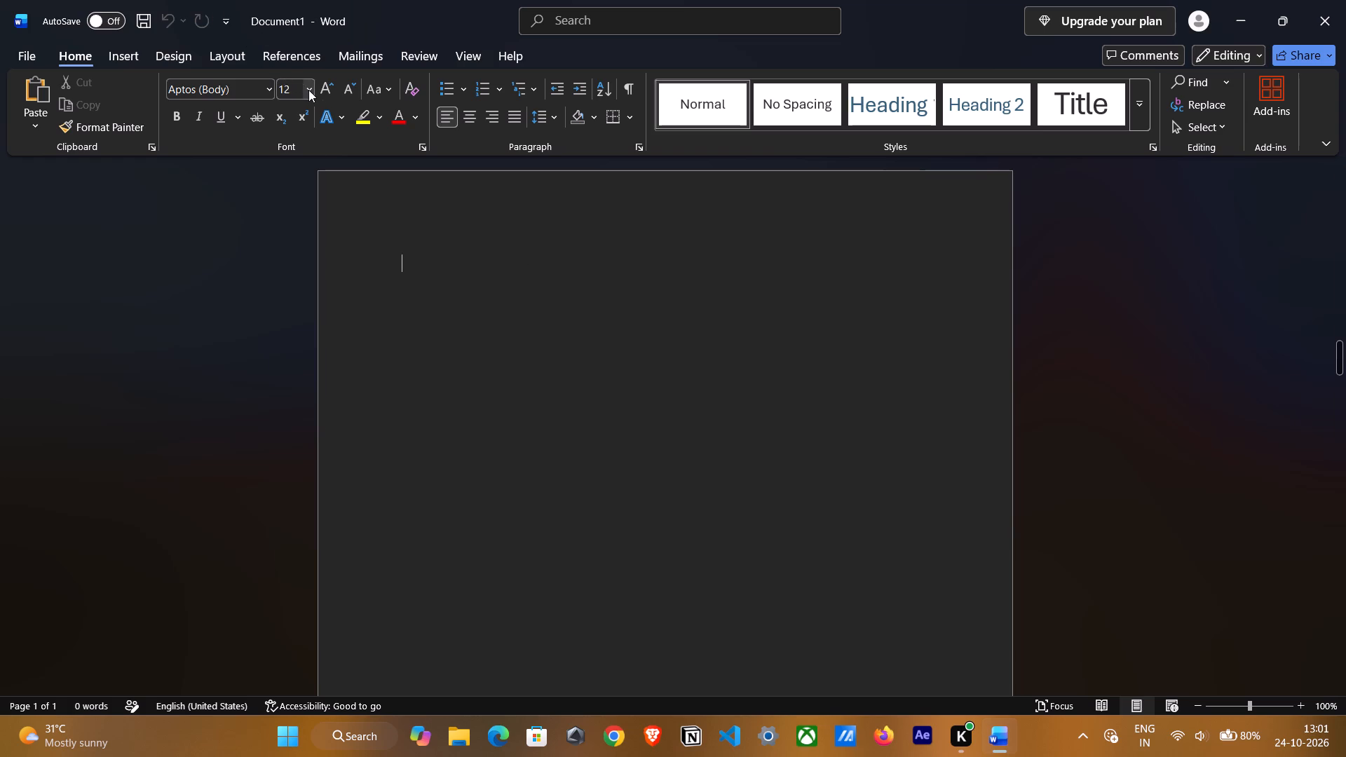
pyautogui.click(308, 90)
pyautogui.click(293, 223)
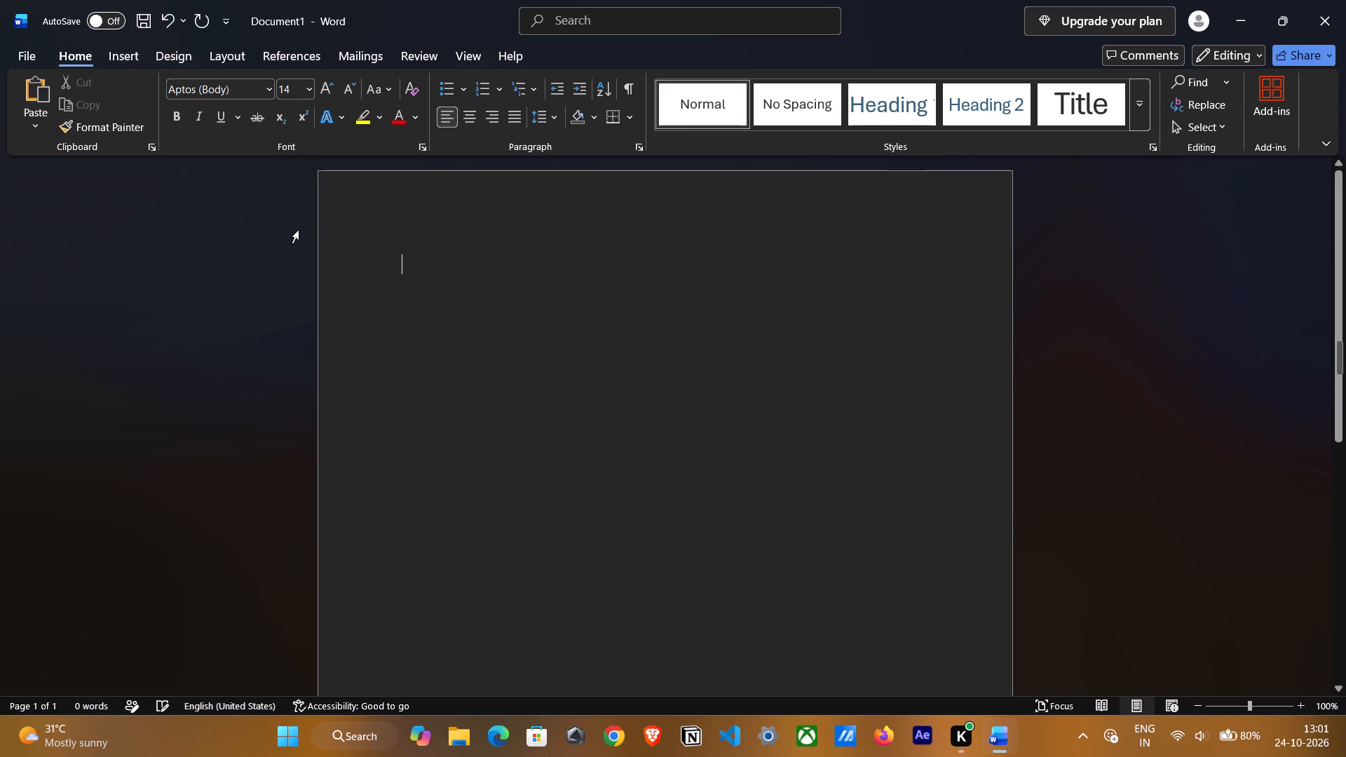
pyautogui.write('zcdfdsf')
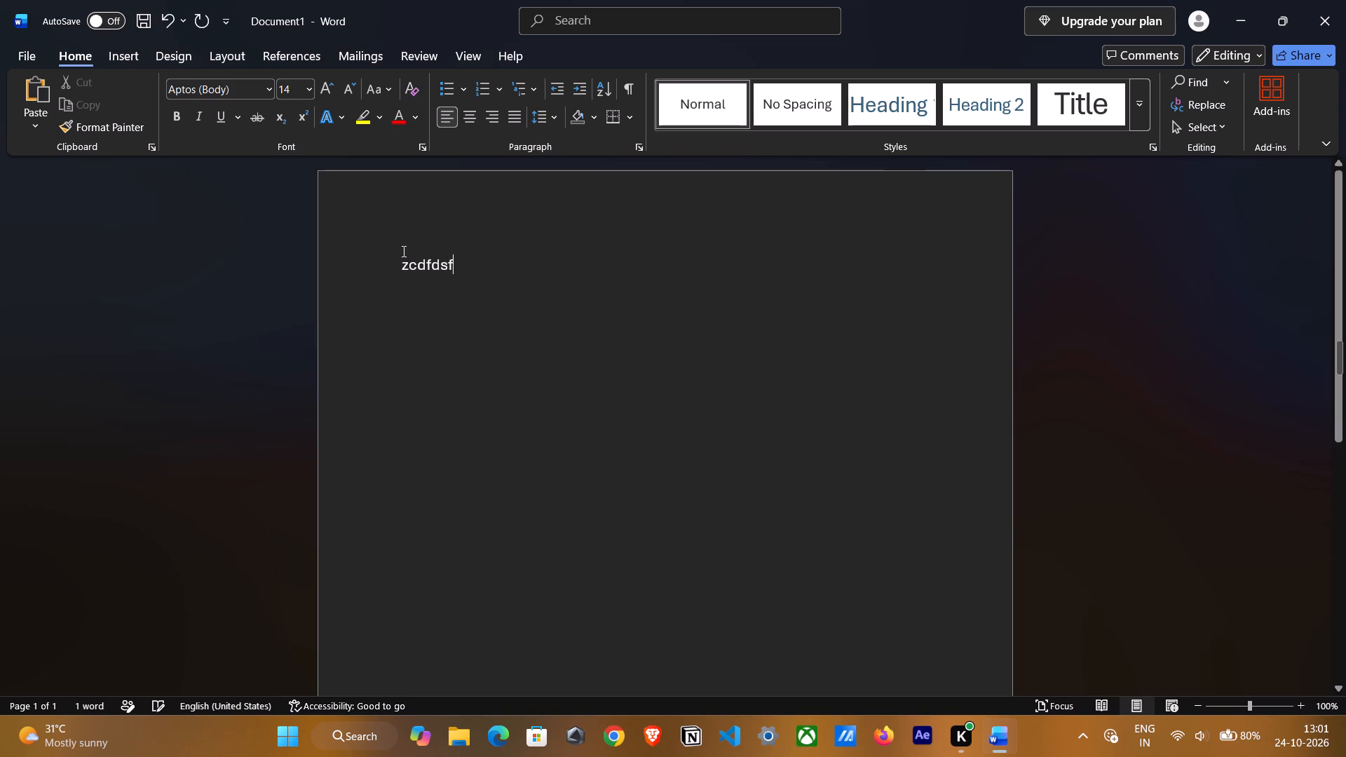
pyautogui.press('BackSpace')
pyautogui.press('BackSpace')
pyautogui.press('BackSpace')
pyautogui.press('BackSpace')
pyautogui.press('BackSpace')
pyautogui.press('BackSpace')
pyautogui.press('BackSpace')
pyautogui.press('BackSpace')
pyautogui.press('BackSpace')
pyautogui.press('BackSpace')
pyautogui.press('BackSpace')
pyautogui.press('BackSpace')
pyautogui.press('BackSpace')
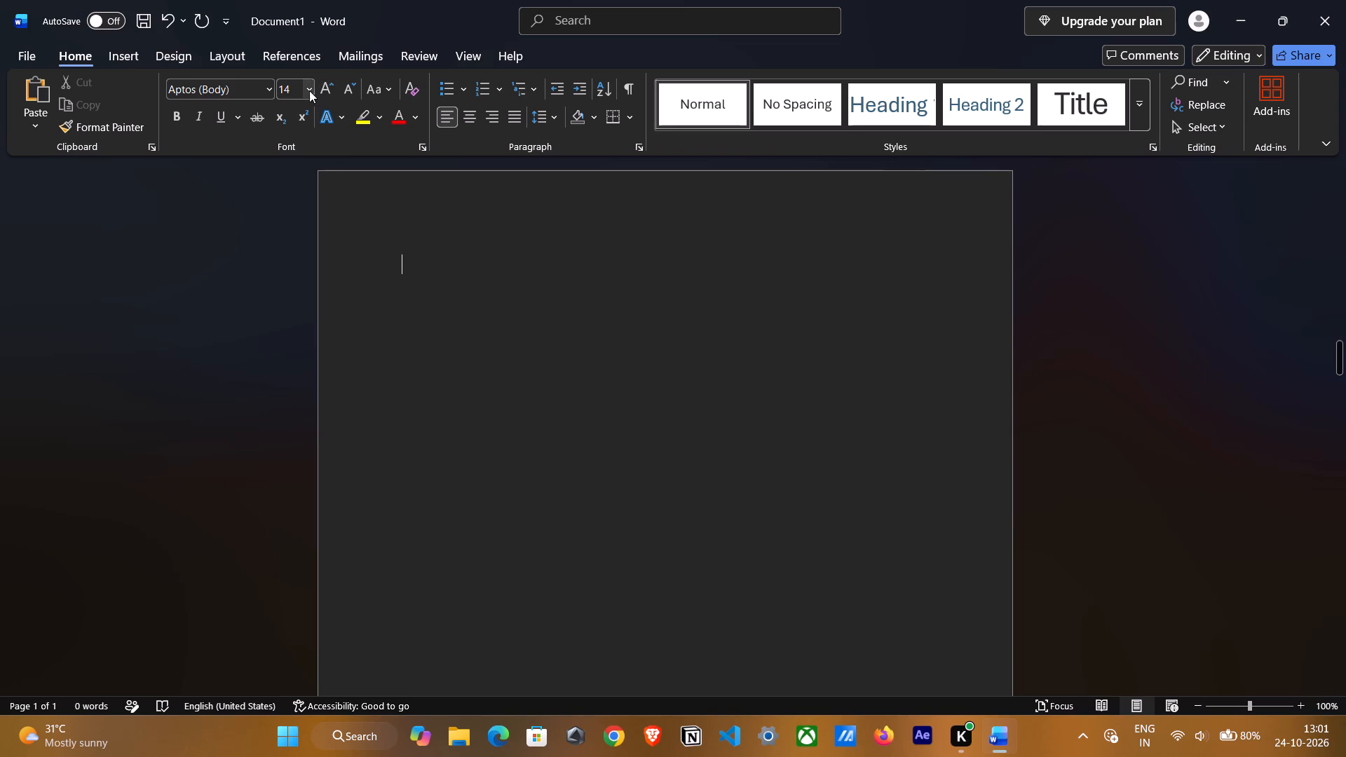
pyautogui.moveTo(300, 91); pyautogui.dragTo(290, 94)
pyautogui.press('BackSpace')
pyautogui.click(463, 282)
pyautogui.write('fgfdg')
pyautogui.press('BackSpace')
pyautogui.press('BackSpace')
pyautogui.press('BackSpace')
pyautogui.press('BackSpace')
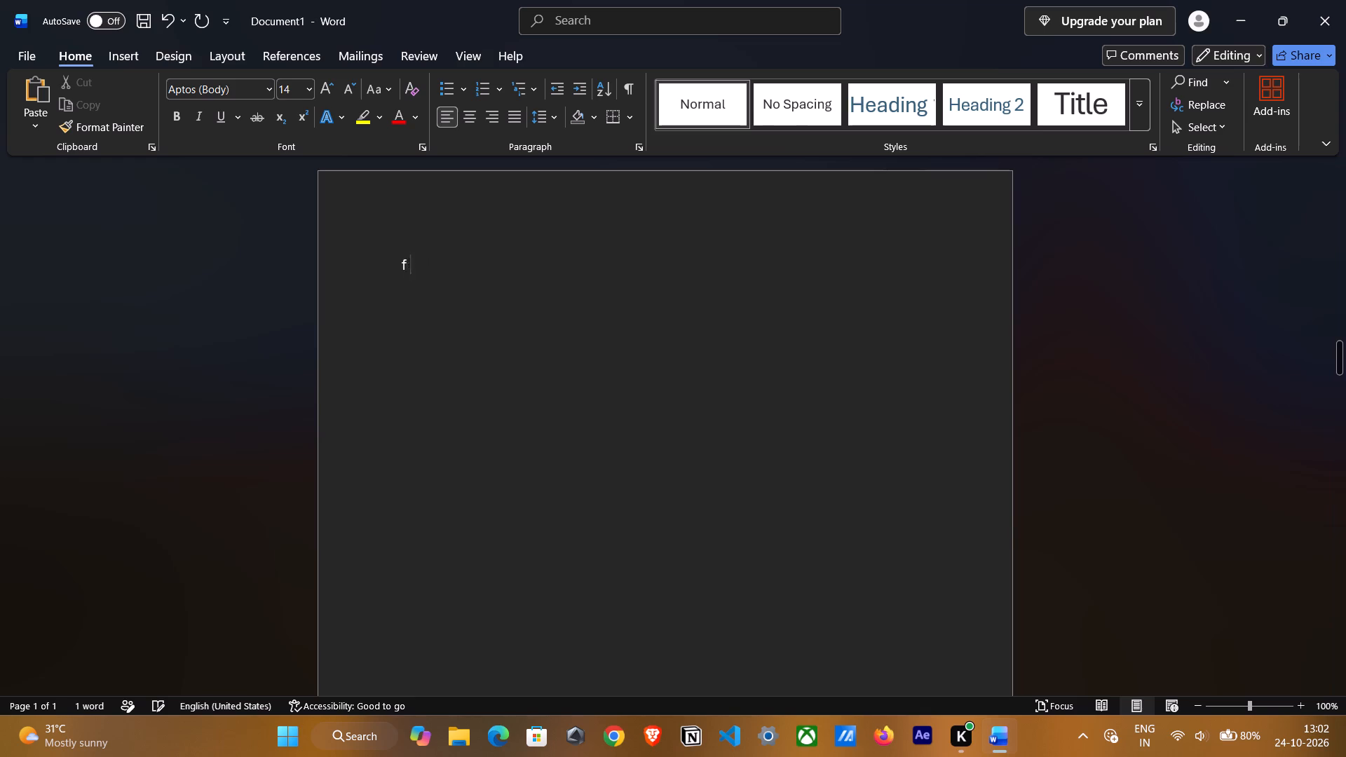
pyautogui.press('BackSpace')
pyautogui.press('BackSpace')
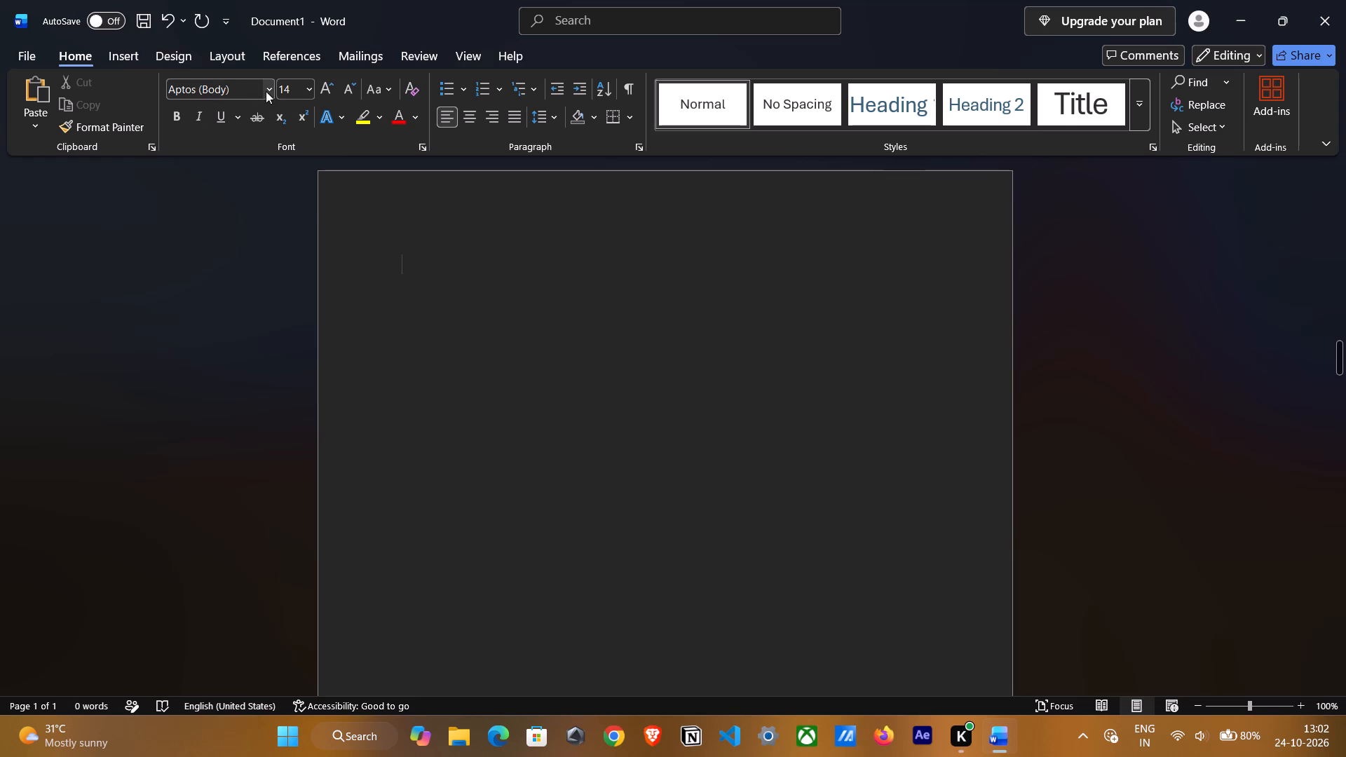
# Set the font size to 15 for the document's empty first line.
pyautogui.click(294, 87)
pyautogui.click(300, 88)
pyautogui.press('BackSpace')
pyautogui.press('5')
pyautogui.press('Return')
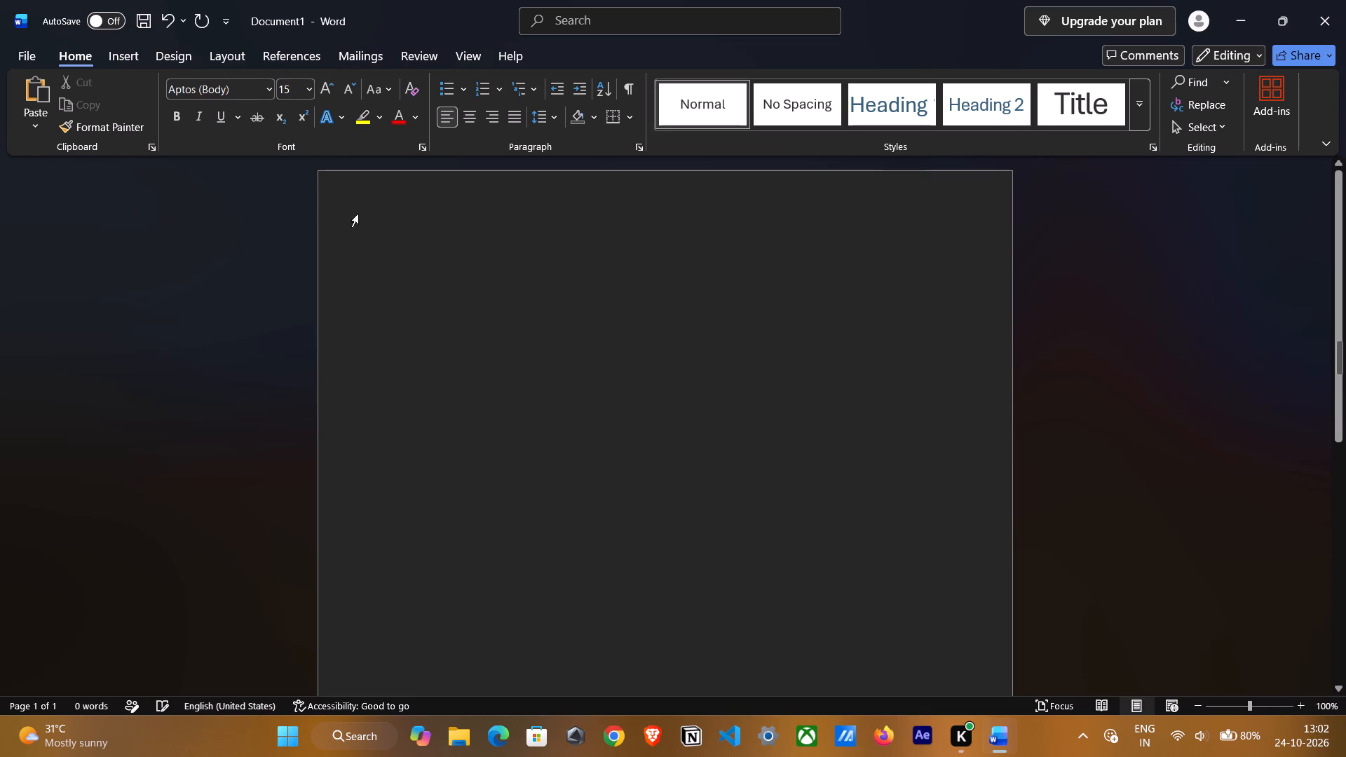
# Apply the Heading 1 style to the empty first line of the document.
pyautogui.click(420, 270)
pyautogui.click(913, 99)
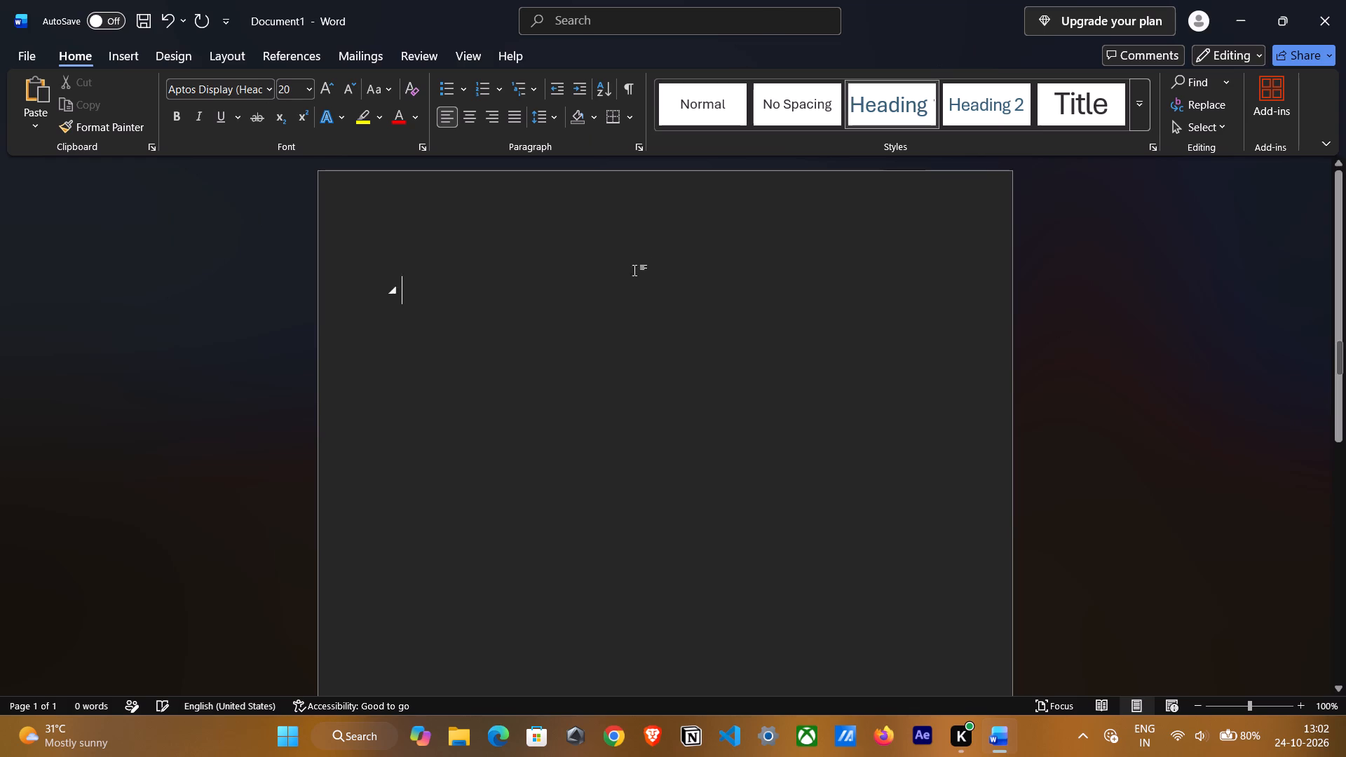
pyautogui.click(872, 121)
pyautogui.click(455, 294)
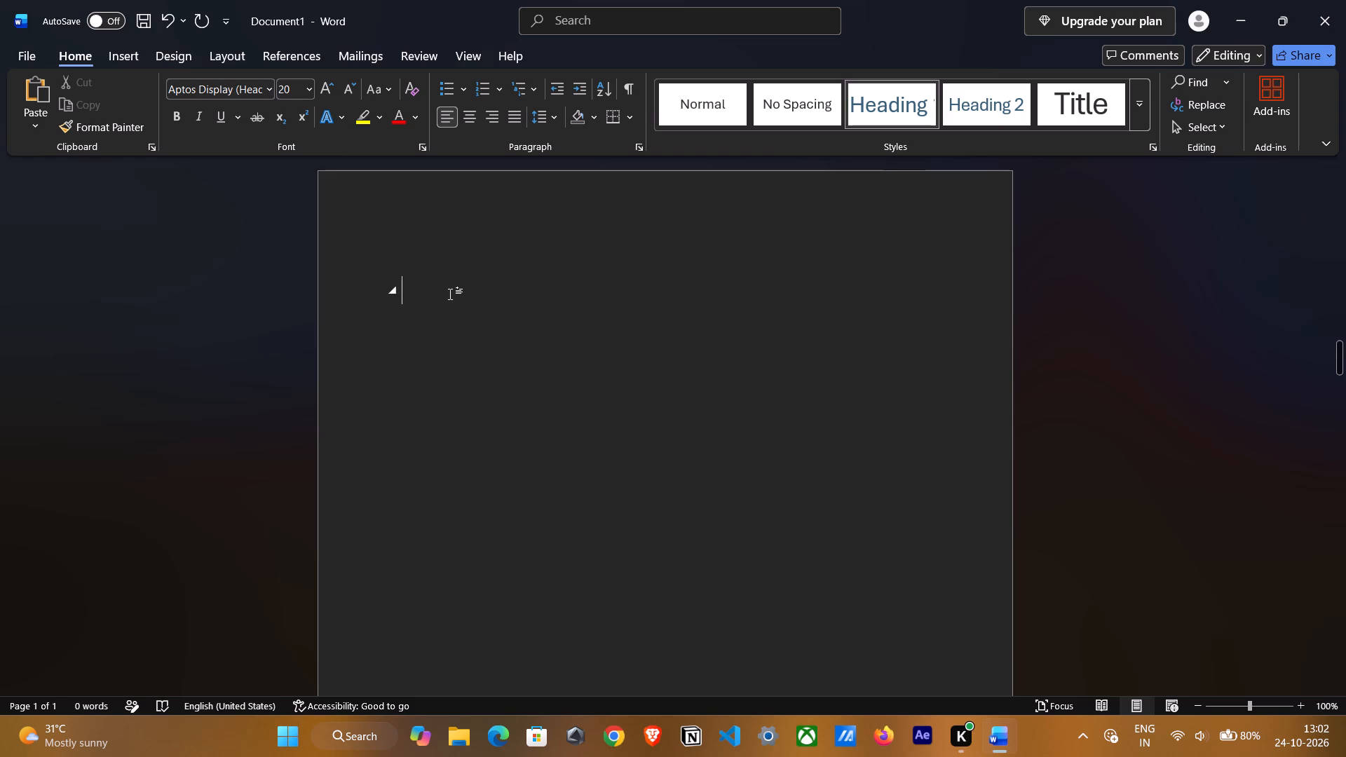
# Begin the heading paragraph with the text "Hello! I am a" followed by a space.
pyautogui.write('Hello')
pyautogui.press('space')
pyautogui.press('BackSpace')
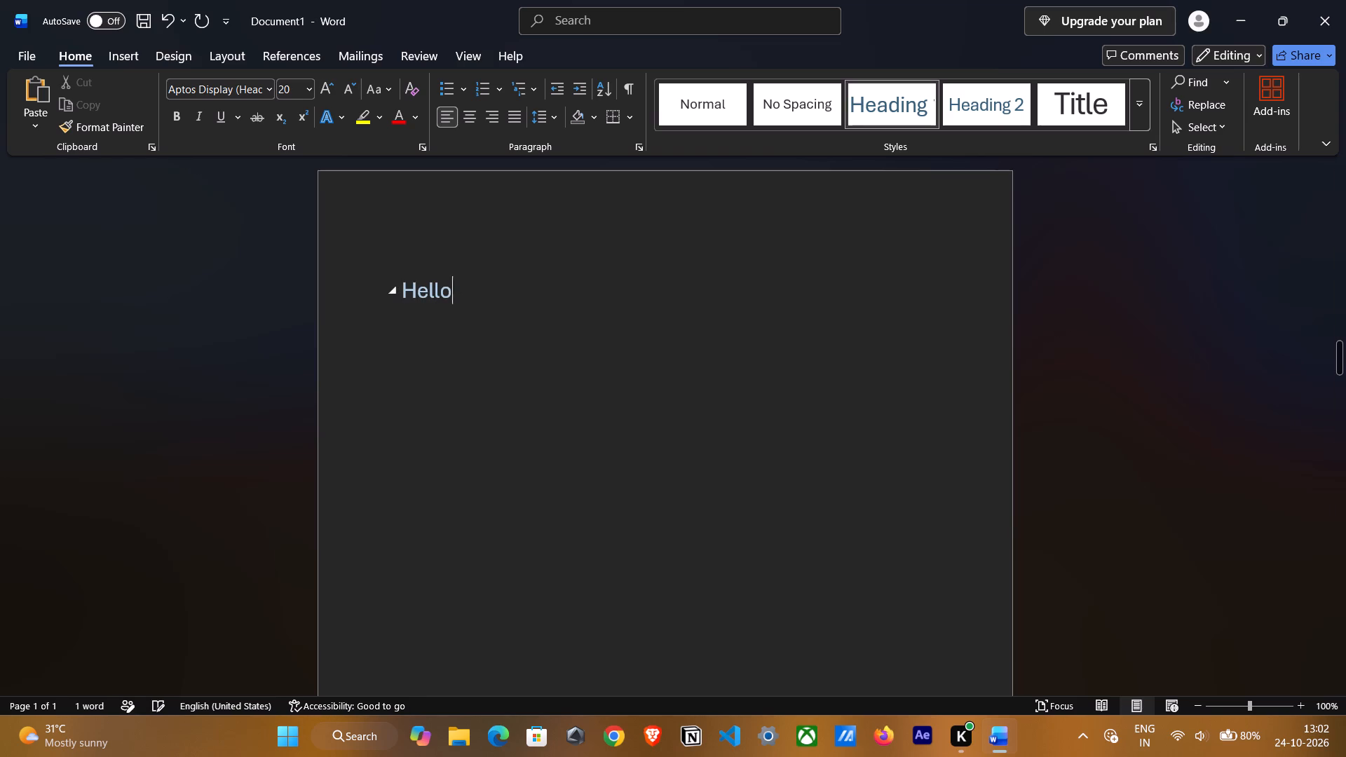
pyautogui.write('!')
pyautogui.press('space')
pyautogui.write('I am a')
pyautogui.press('space')
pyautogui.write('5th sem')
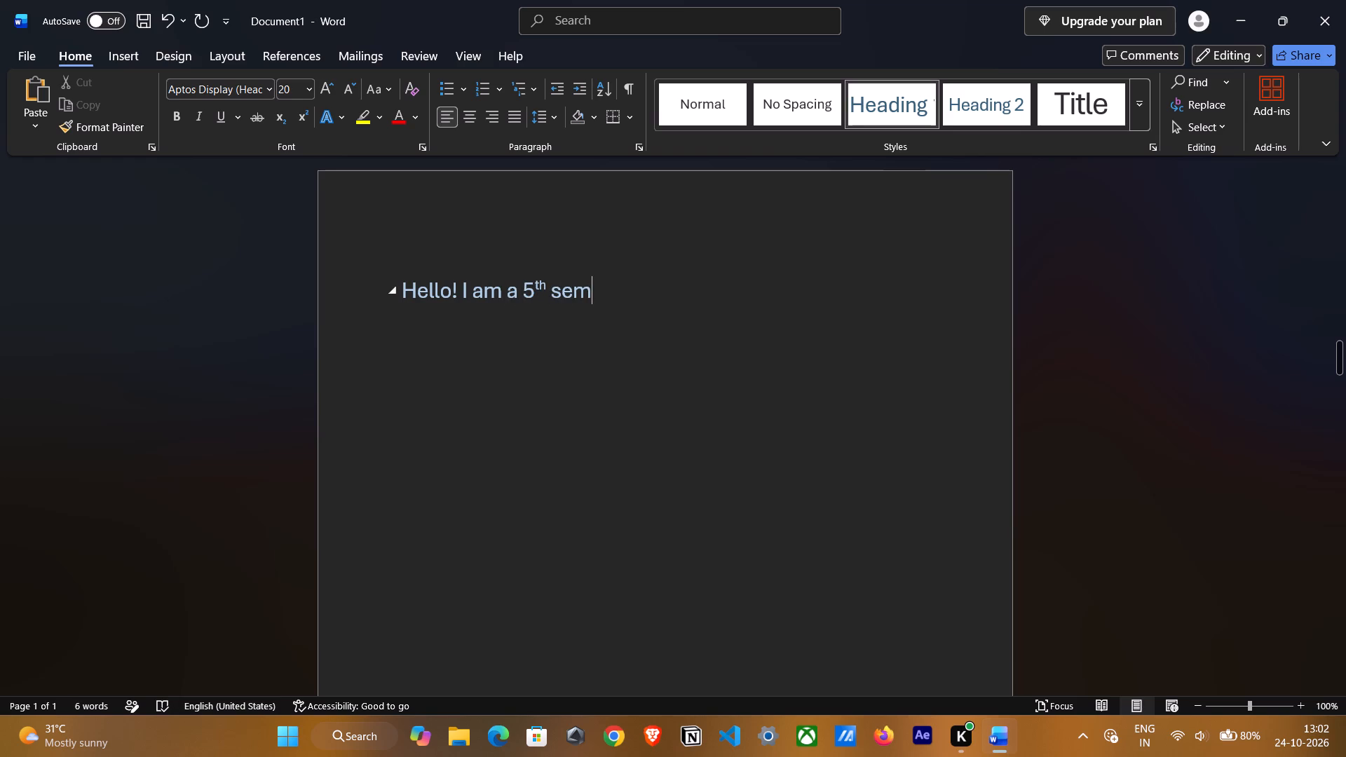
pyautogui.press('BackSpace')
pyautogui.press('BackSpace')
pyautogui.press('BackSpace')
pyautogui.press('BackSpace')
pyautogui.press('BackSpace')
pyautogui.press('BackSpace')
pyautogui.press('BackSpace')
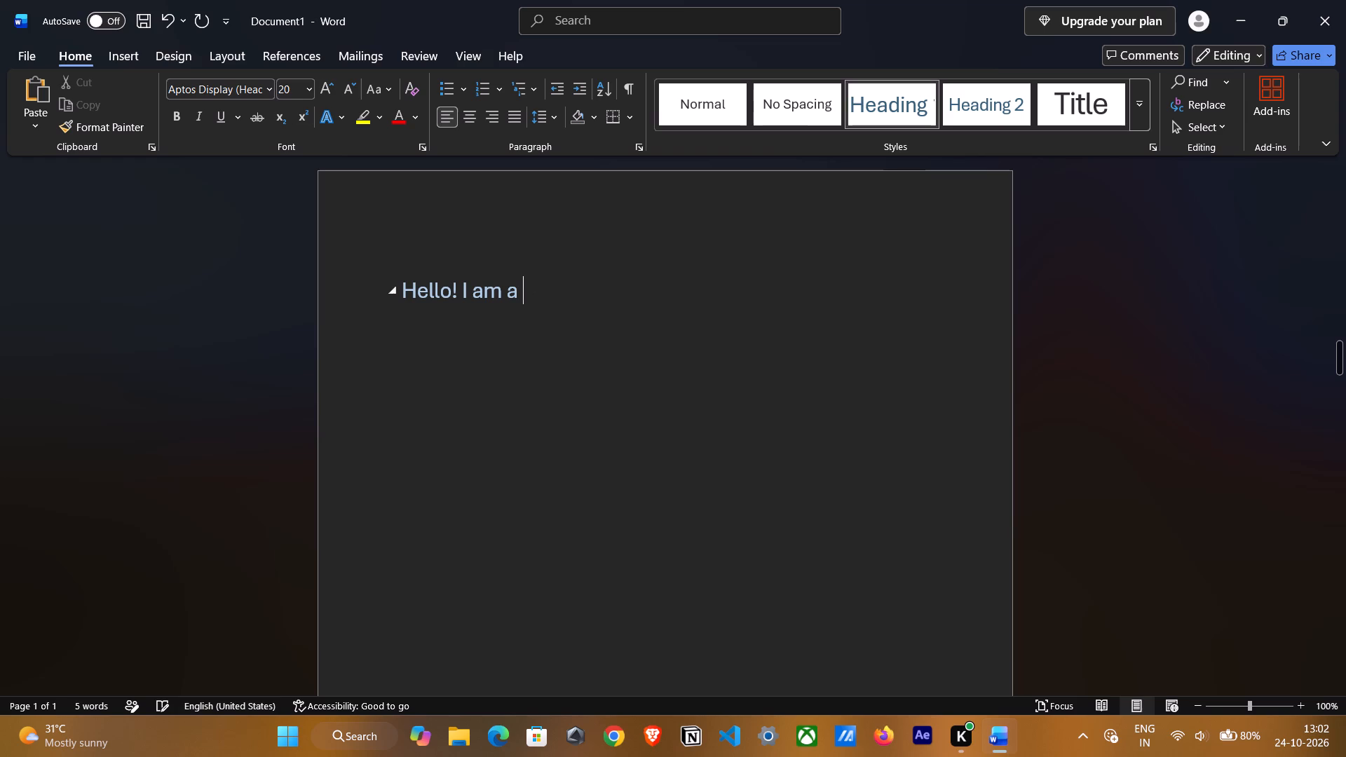
# Continue the sentence after "I am a" with "4th year computer science student".
pyautogui.write('4th year')
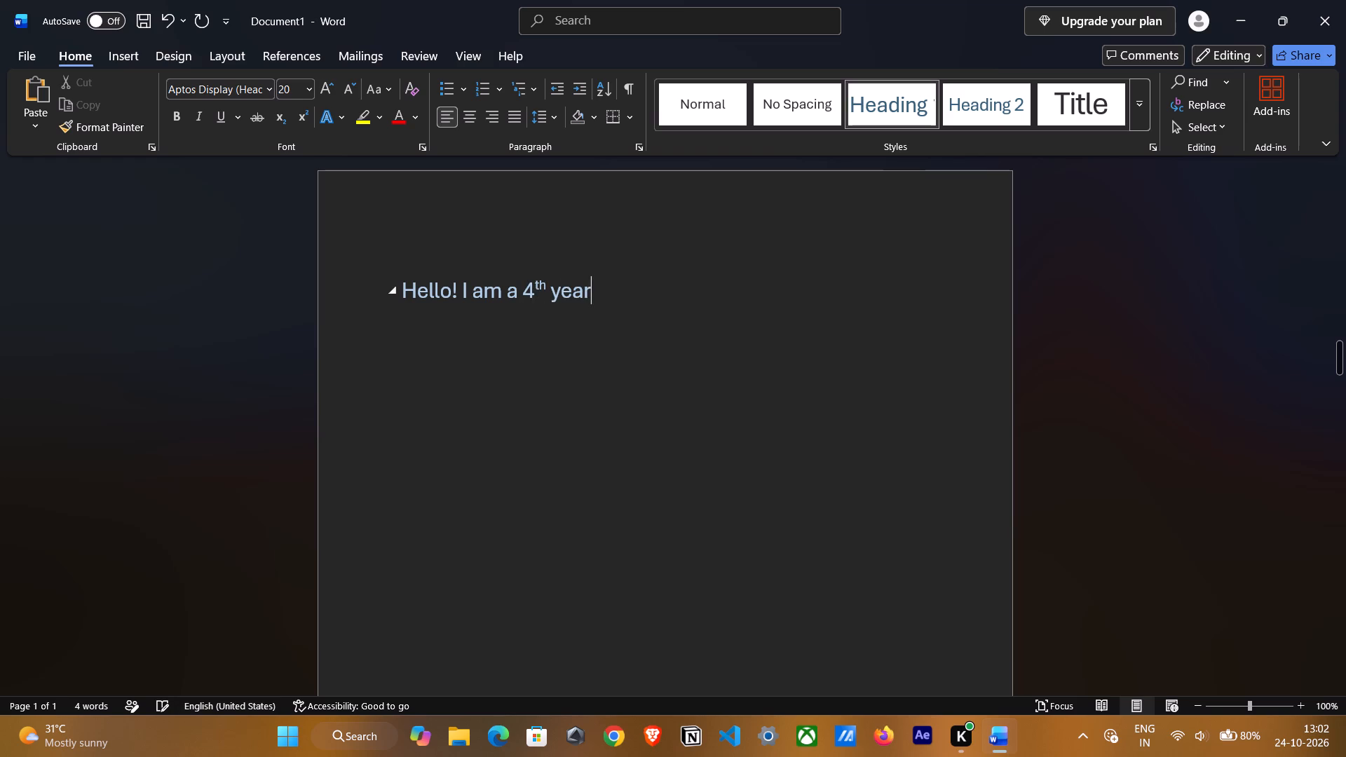
pyautogui.press('space')
pyautogui.write('ccomp')
pyautogui.press('BackSpace')
pyautogui.press('BackSpace')
pyautogui.press('BackSpace')
pyautogui.press('BackSpace')
pyautogui.write('omputer sceince')
pyautogui.press('space')
pyautogui.write('student')
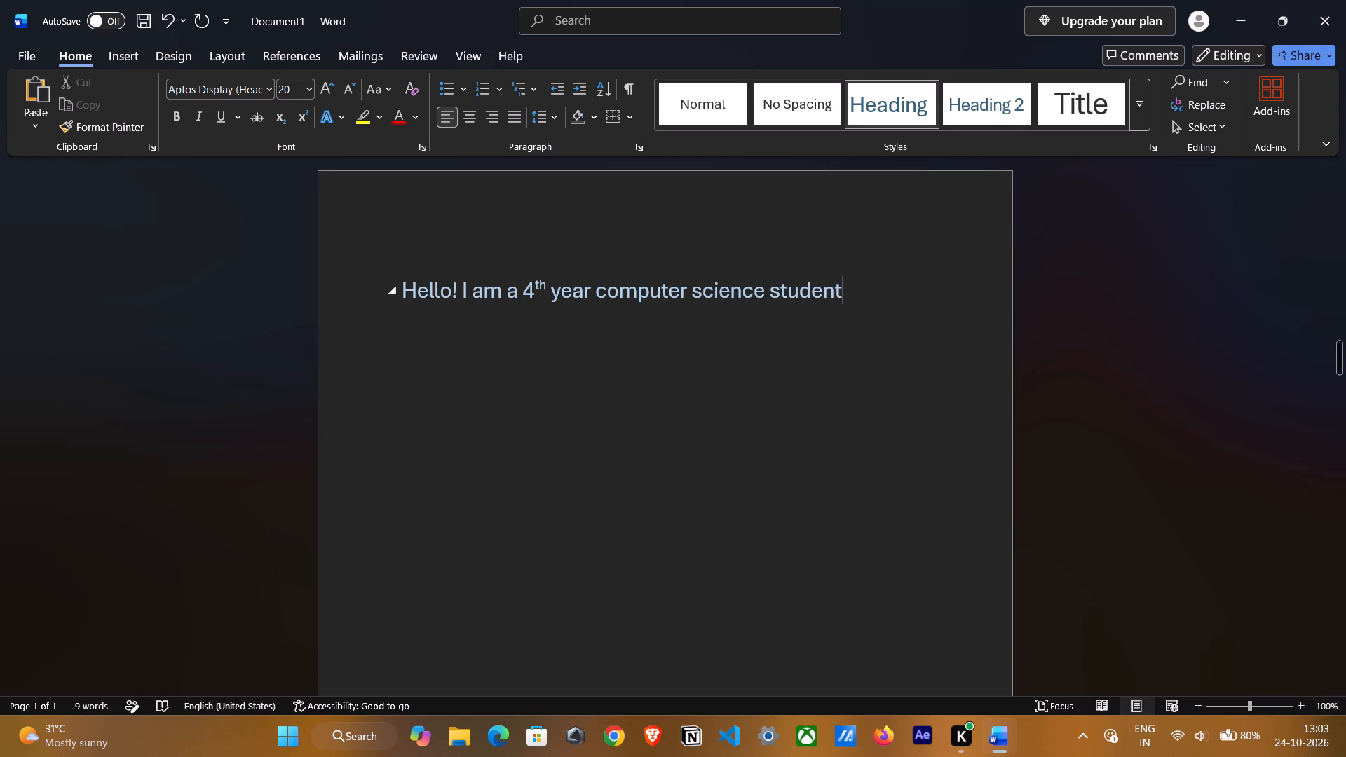
# Add the word "conducting" after "student", separated by a space, with the cursor at the sentence's end.
pyautogui.write('conducting')
pyautogui.press('space')
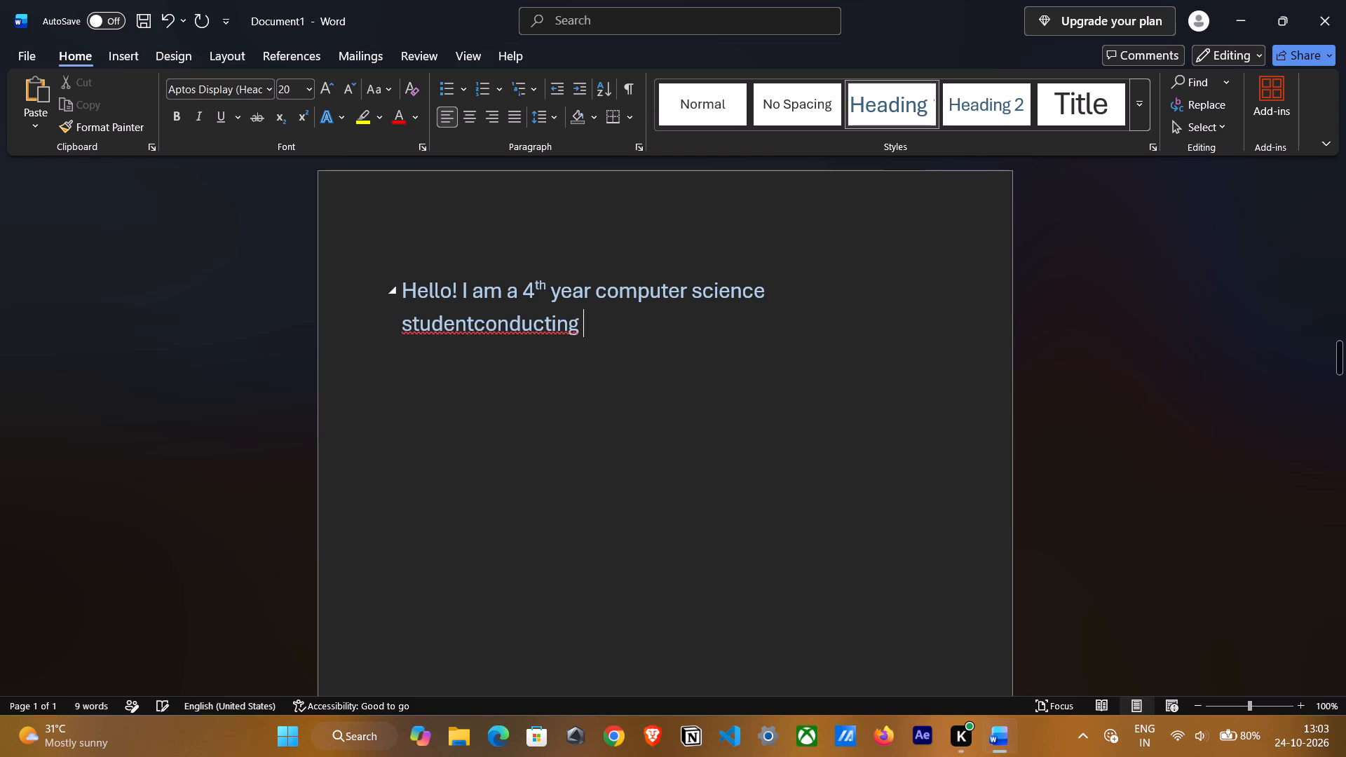
pyautogui.hotkey('ctrl', 'Left')
pyautogui.press('Right')
pyautogui.press('Right')
pyautogui.press('Right')
pyautogui.press('Right')
pyautogui.press('Right')
pyautogui.press('Right')
pyautogui.press('Right')
pyautogui.press('space')
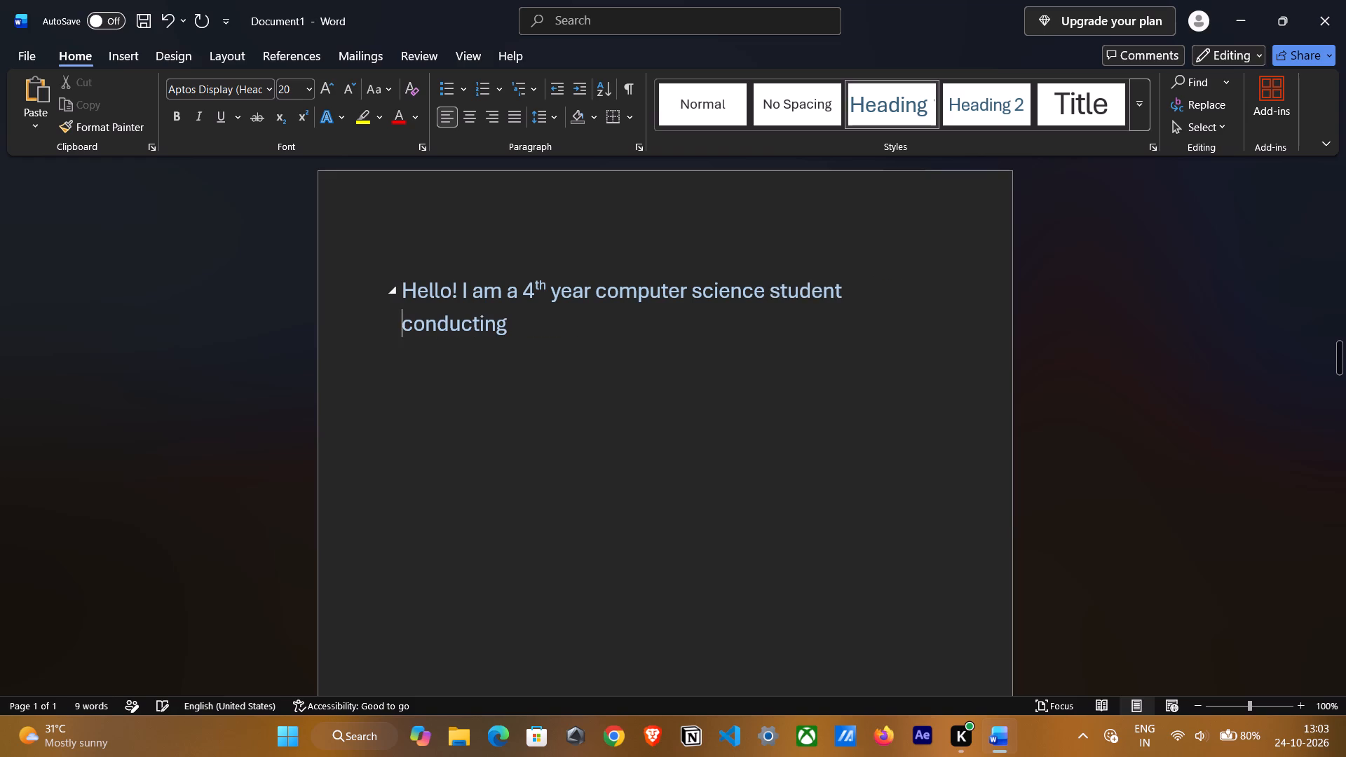
pyautogui.hotkey('ctrl', 'Right')
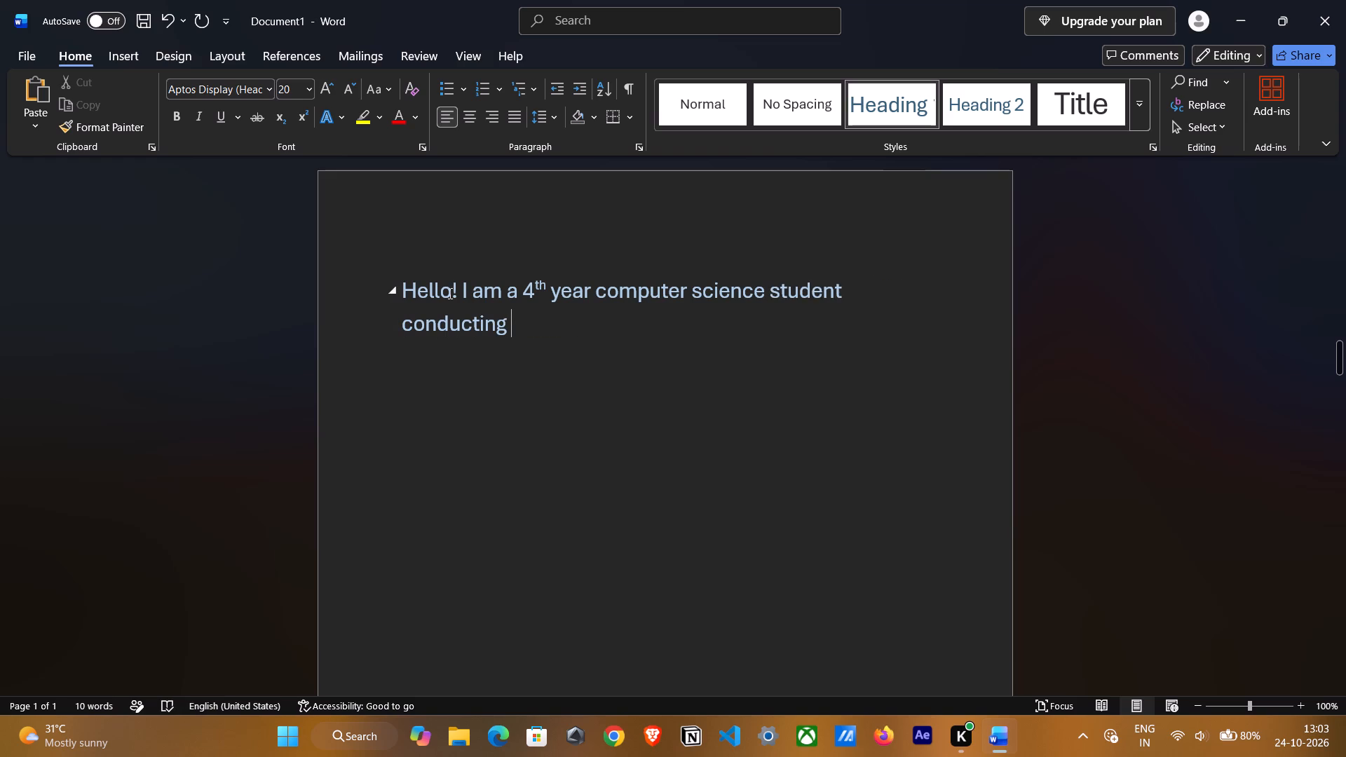
# Continue the sentence after "conducting" with "a research study".
pyautogui.write('a research')
pyautogui.press('space')
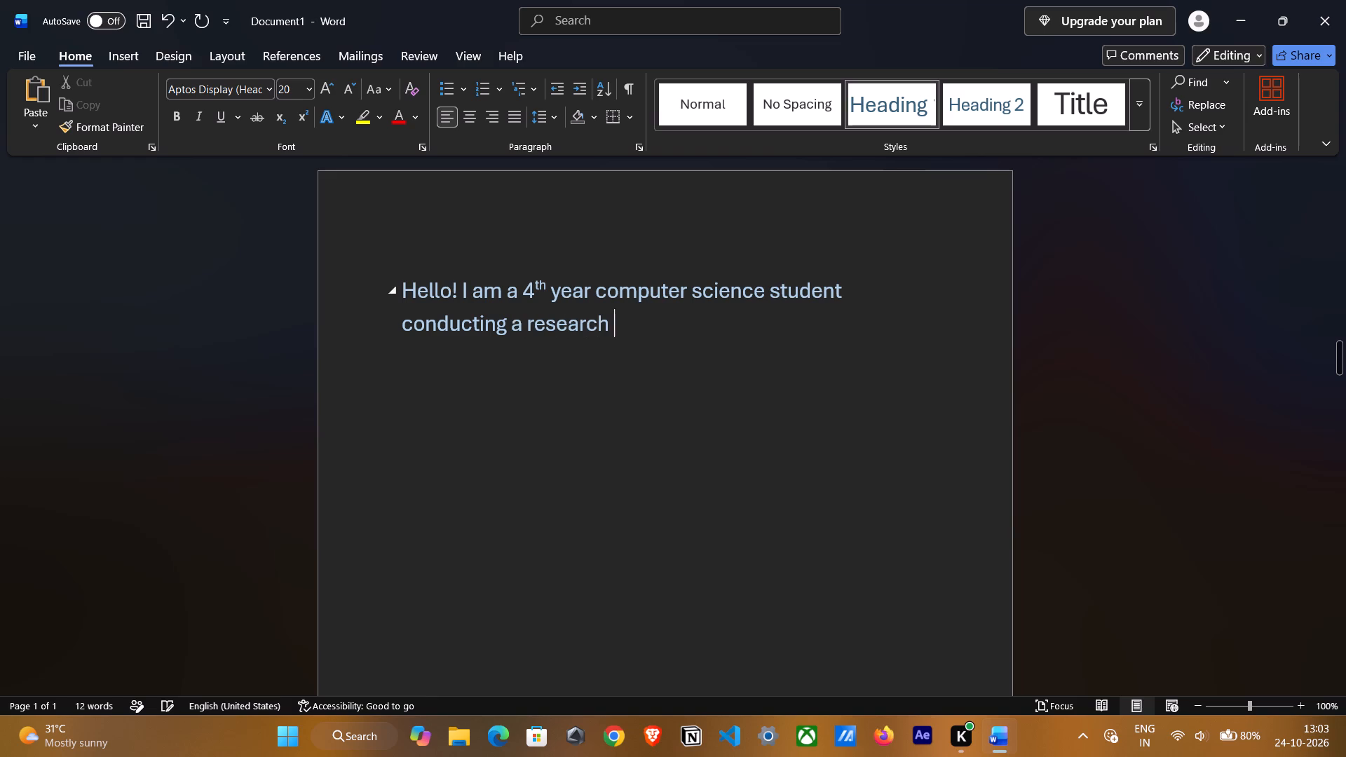
pyautogui.write('stufy')
pyautogui.press('BackSpace')
pyautogui.press('BackSpace')
pyautogui.write('dy')
pyautogui.press('space')
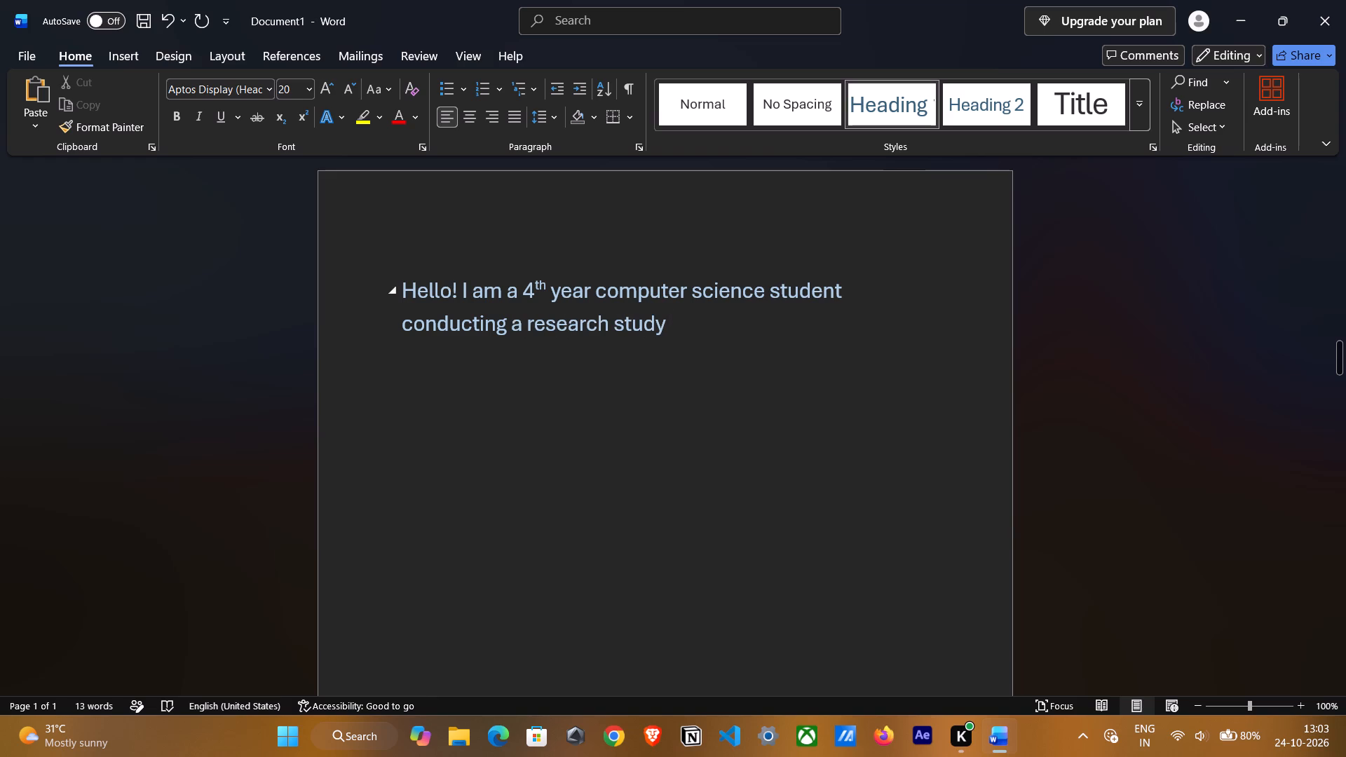
# Continue the sentence after "research study" with "as part of my dissertation".
pyautogui.press('a')
pyautogui.press('BackSpace')
pyautogui.write('sa')
pyautogui.press('BackSpace')
pyautogui.press('BackSpace')
pyautogui.write('as part of my')
pyautogui.press('space')
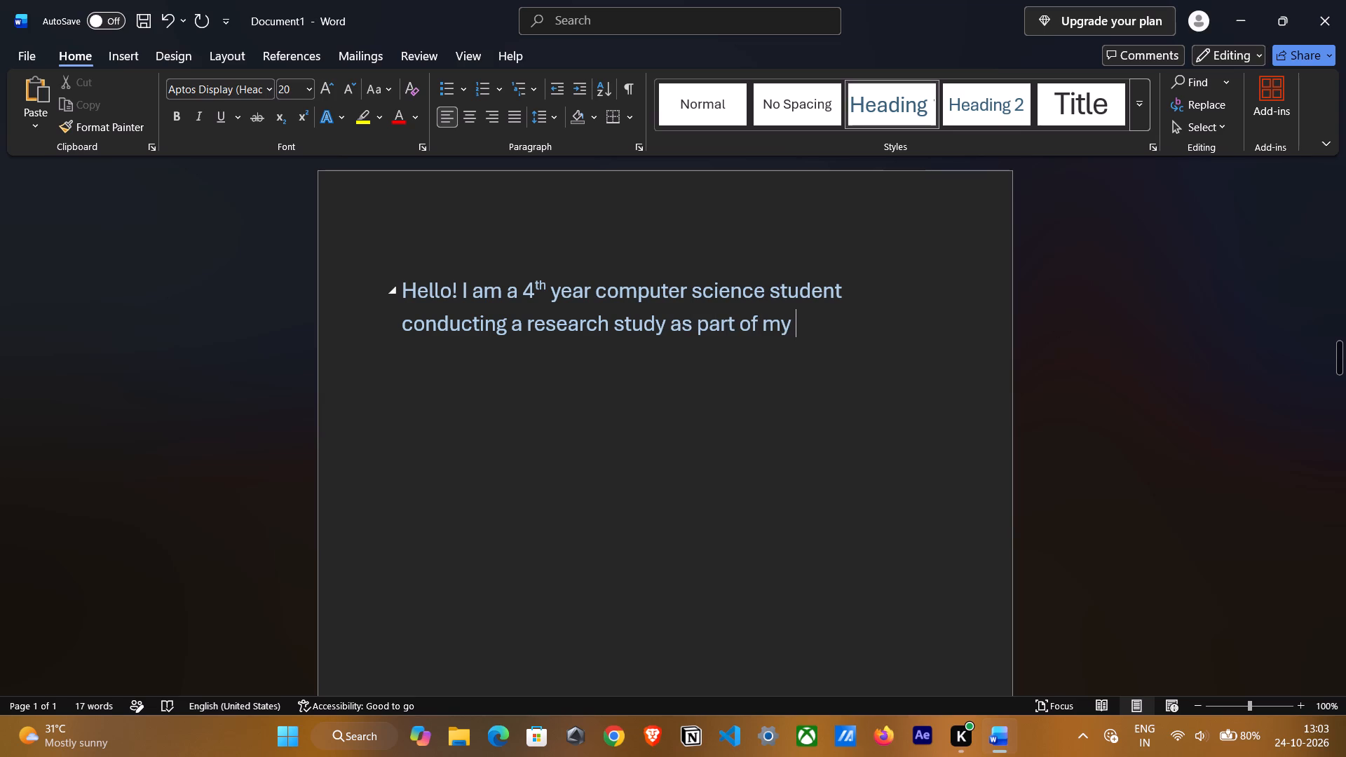
pyautogui.write('dissera')
pyautogui.press('BackSpace')
pyautogui.write('tation')
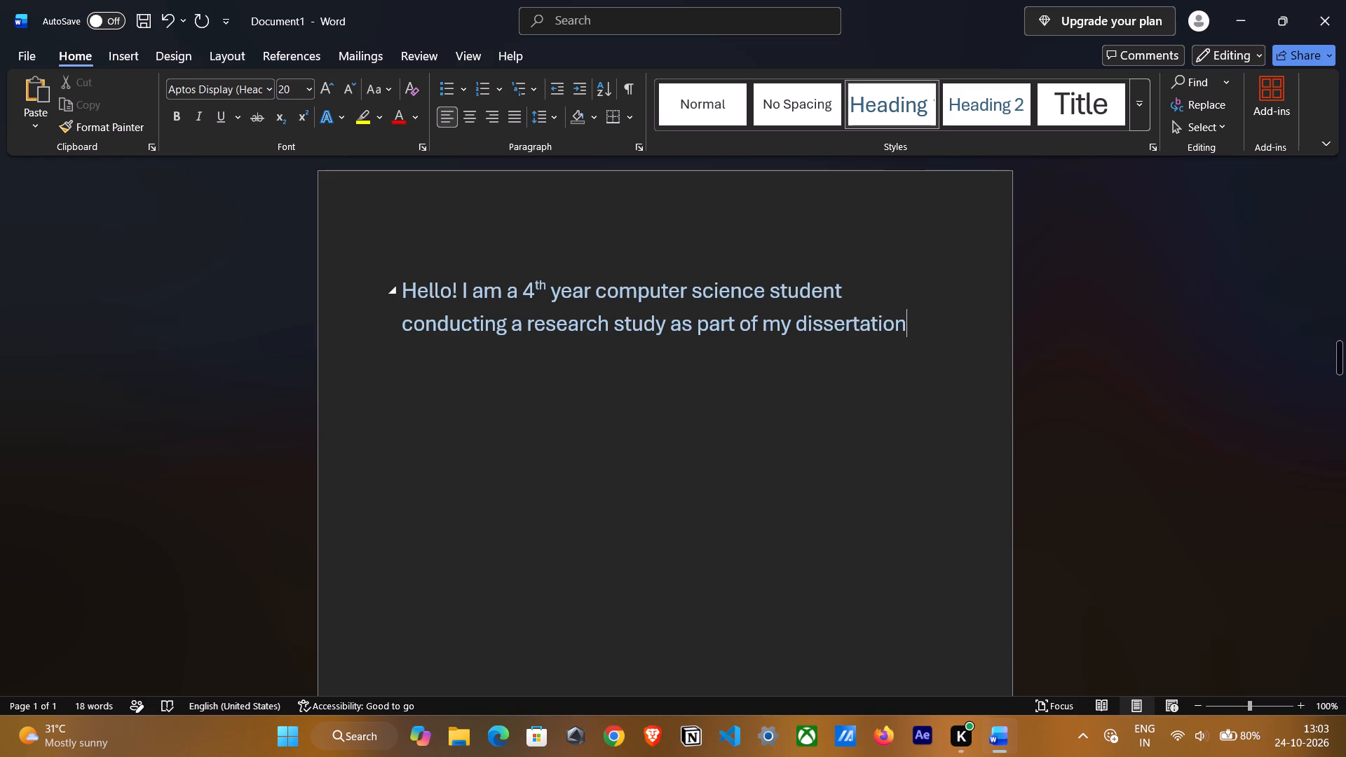
# Continue the sentence after "dissertation" with "on" and an opening quotation mark followed by "work shifts,".
pyautogui.press('space')
pyautogui.write('on work')
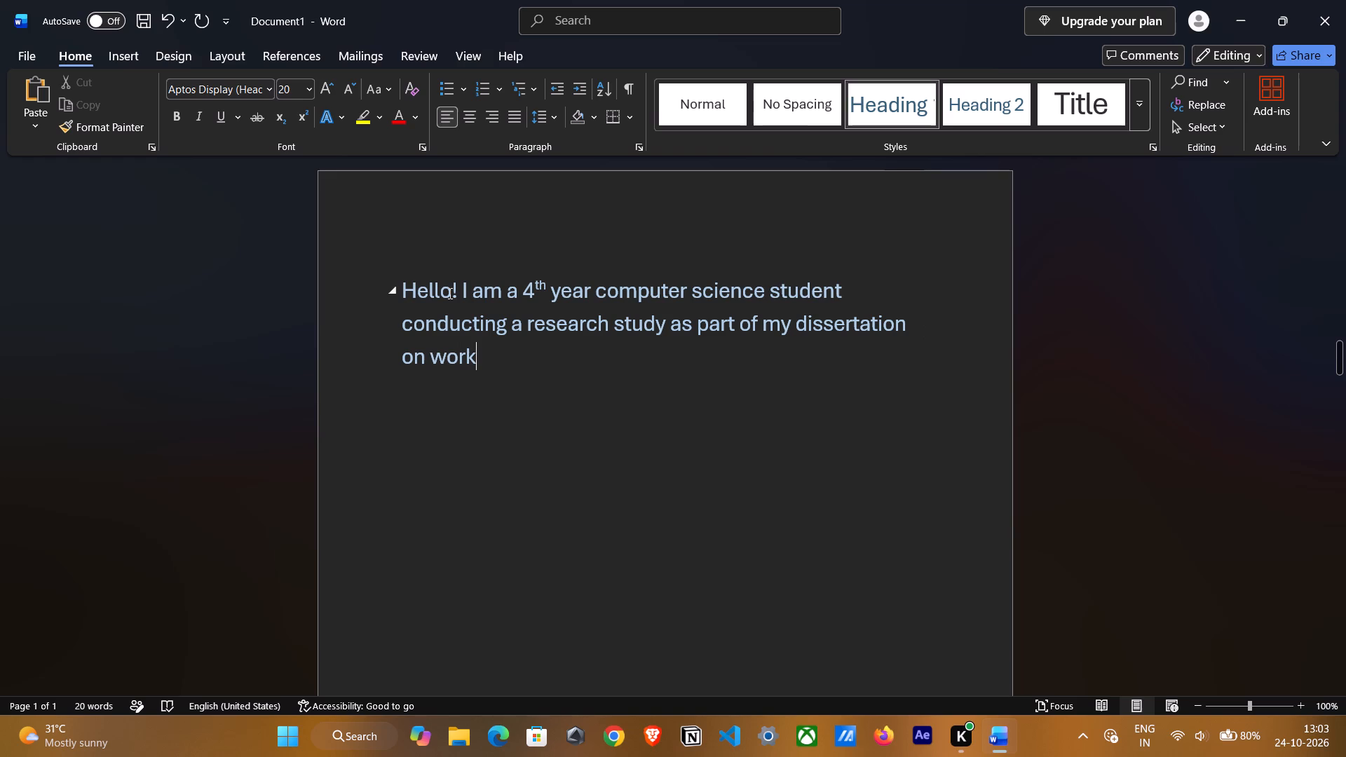
pyautogui.hotkey('ctrl', 'Left')
pyautogui.hotkey('shift', '"')
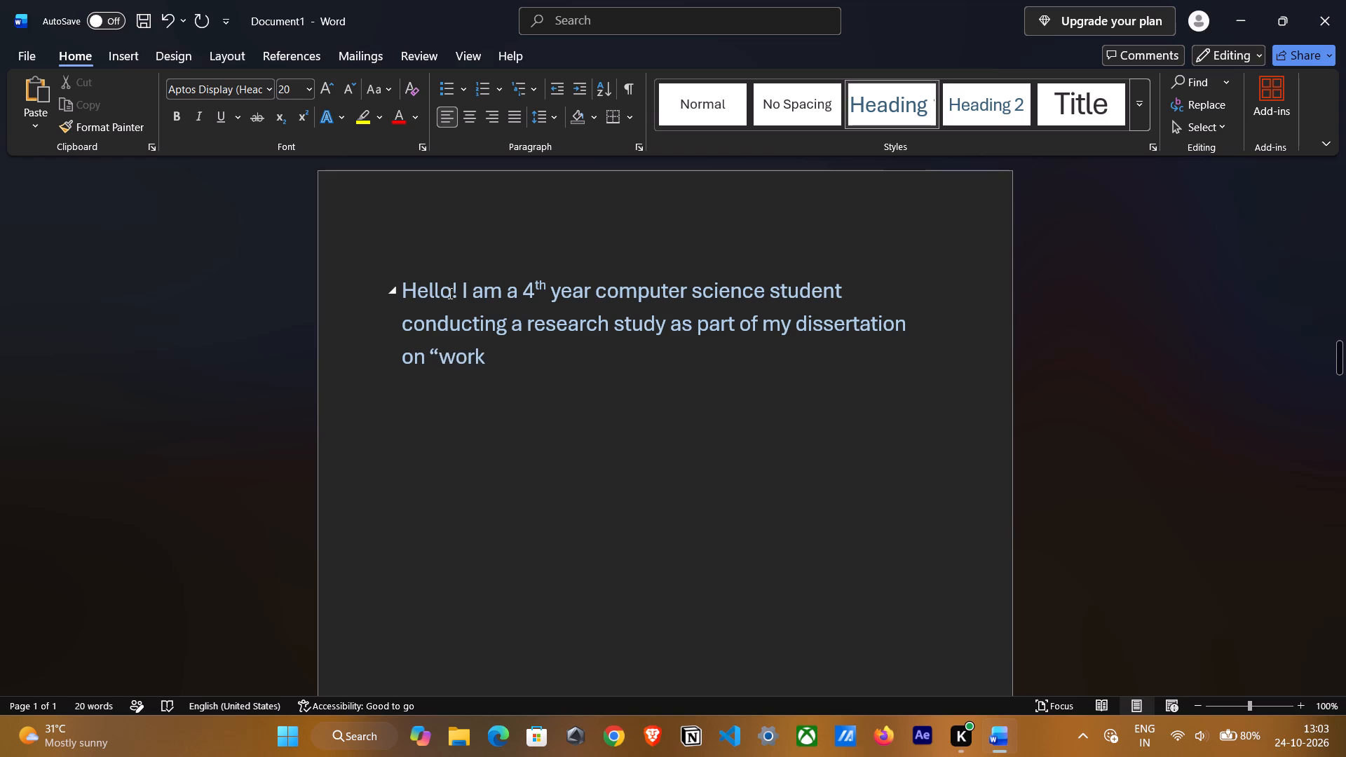
pyautogui.hotkey('ctrl', 'Right')
pyautogui.press('space')
pyautogui.write('shifts')
pyautogui.write(',')
pyautogui.press('space')
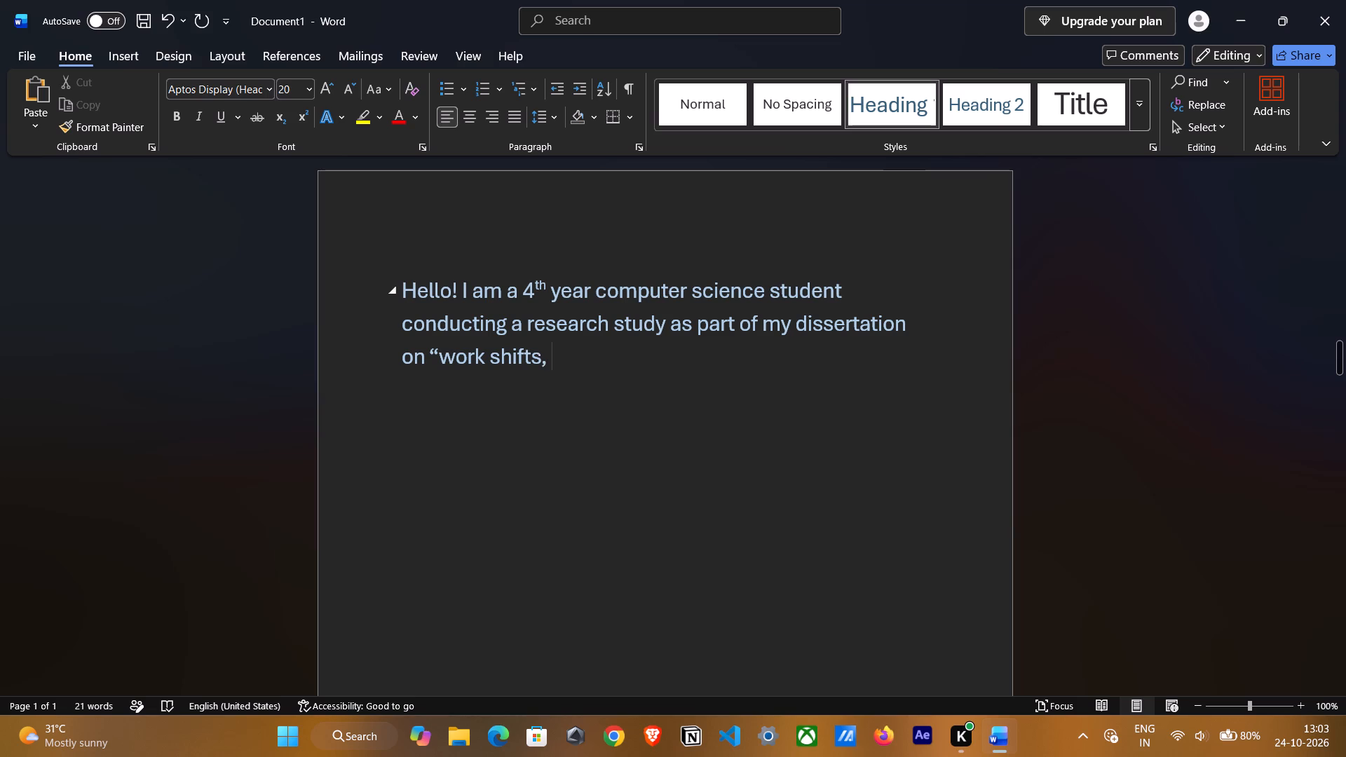
# Capitalise the first letters of "work shifts" in the quoted title so it reads "Work Shifts".
pyautogui.hotkey('ctrl', 'Left')
pyautogui.hotkey('ctrl', 'Left')
pyautogui.hotkey('ctrl', 'Left')
pyautogui.press('Right')
pyautogui.hotkey('shift', 'BackSpace')
pyautogui.hotkey('shift', 'w')
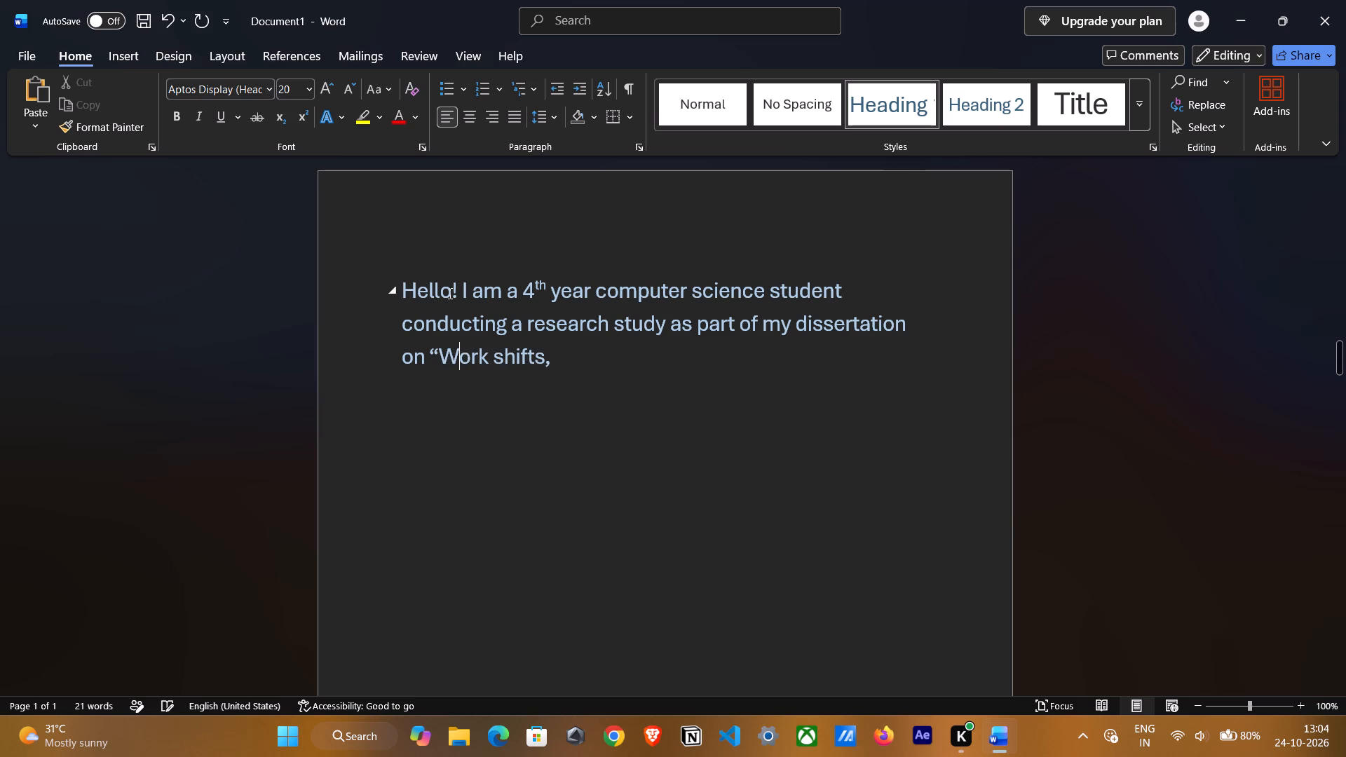
pyautogui.hotkey('ctrl', 'Right')
pyautogui.press('Right')
pyautogui.hotkey('shift', 'BackSpace')
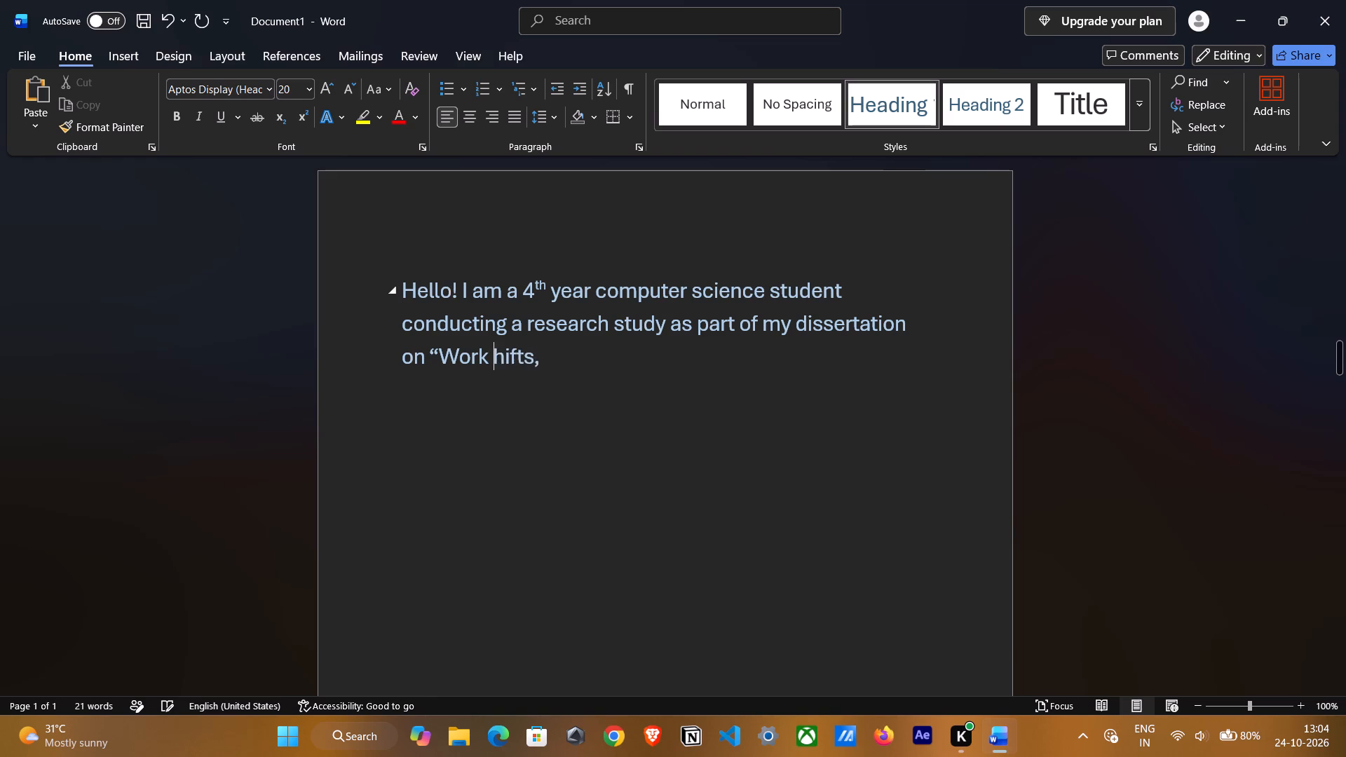
pyautogui.hotkey('shift', 's')
# Continue the quoted title after "Work Shifts," with "Sleep and Chronotypes: Associations".
pyautogui.hotkey('ctrl', 'Right')
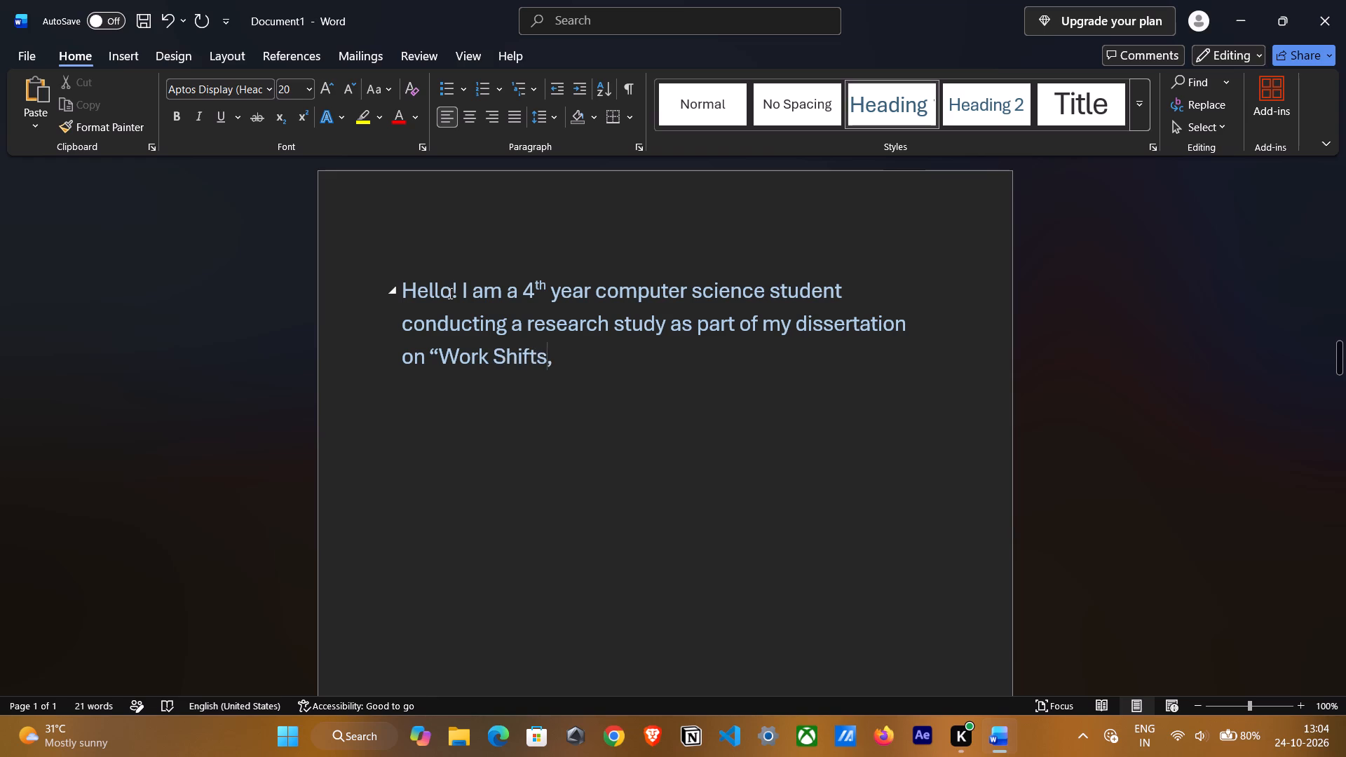
pyautogui.press('Right')
pyautogui.press('space')
pyautogui.write('Sleep')
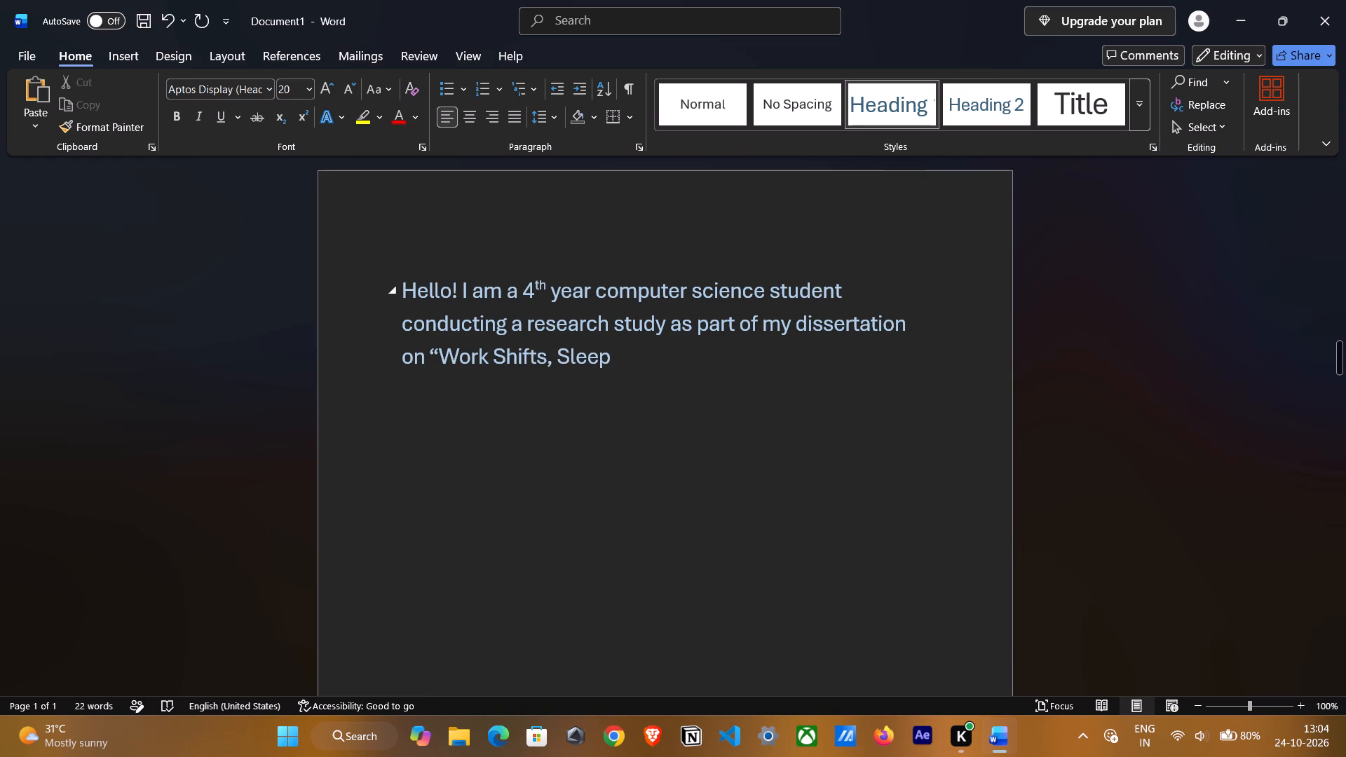
pyautogui.press('space')
pyautogui.write('annd')
pyautogui.press('space')
pyautogui.write('Chronotypes')
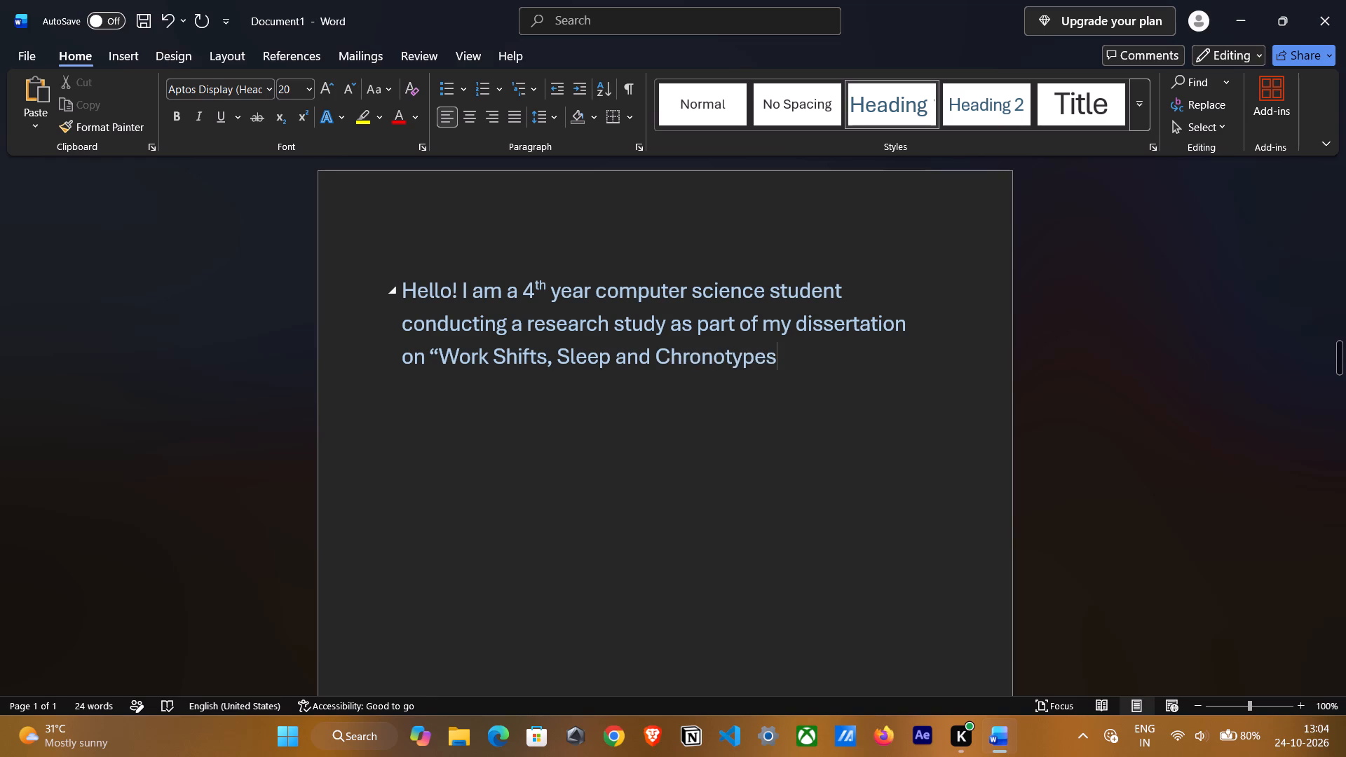
pyautogui.write(':')
pyautogui.press('space')
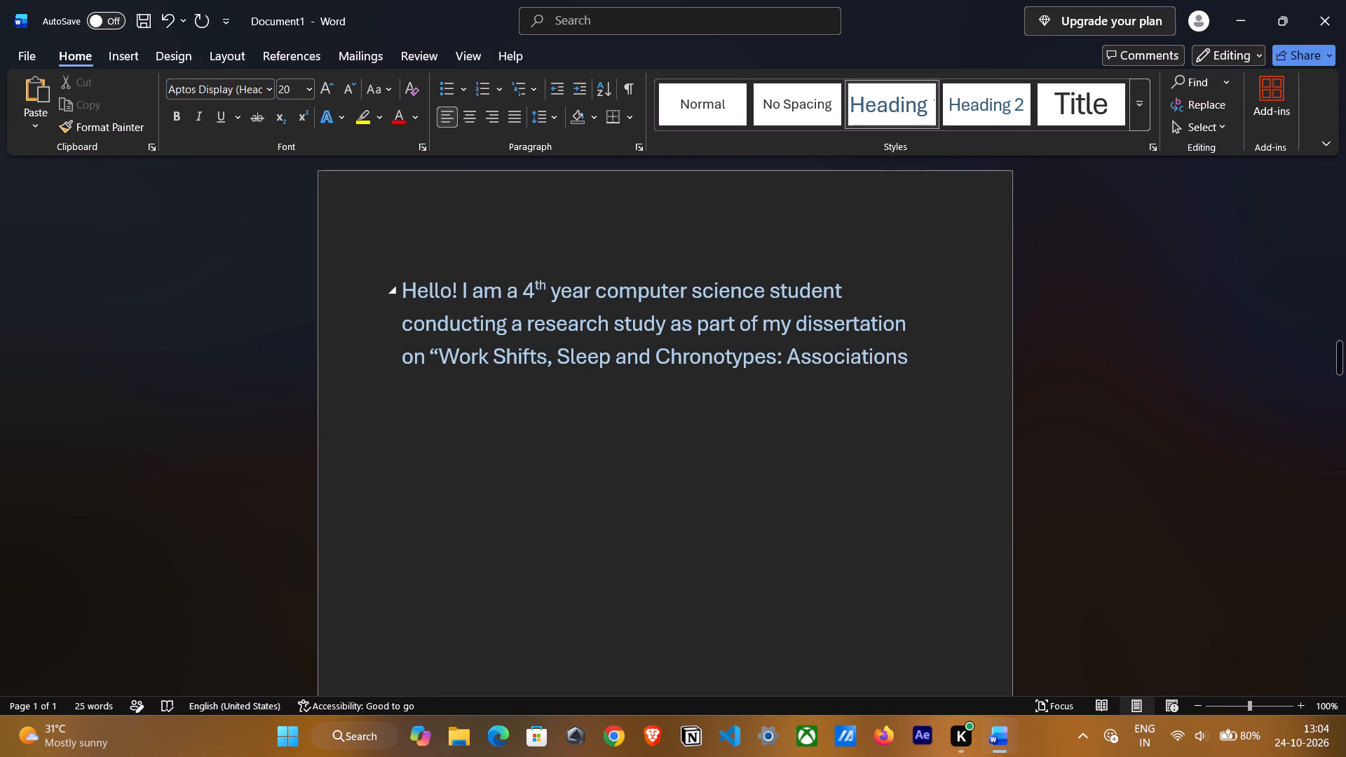
# Continue the quoted title after "Associations" with "with well being, lonliness and Memory".
pyautogui.press('space')
pyautogui.write('with well being')
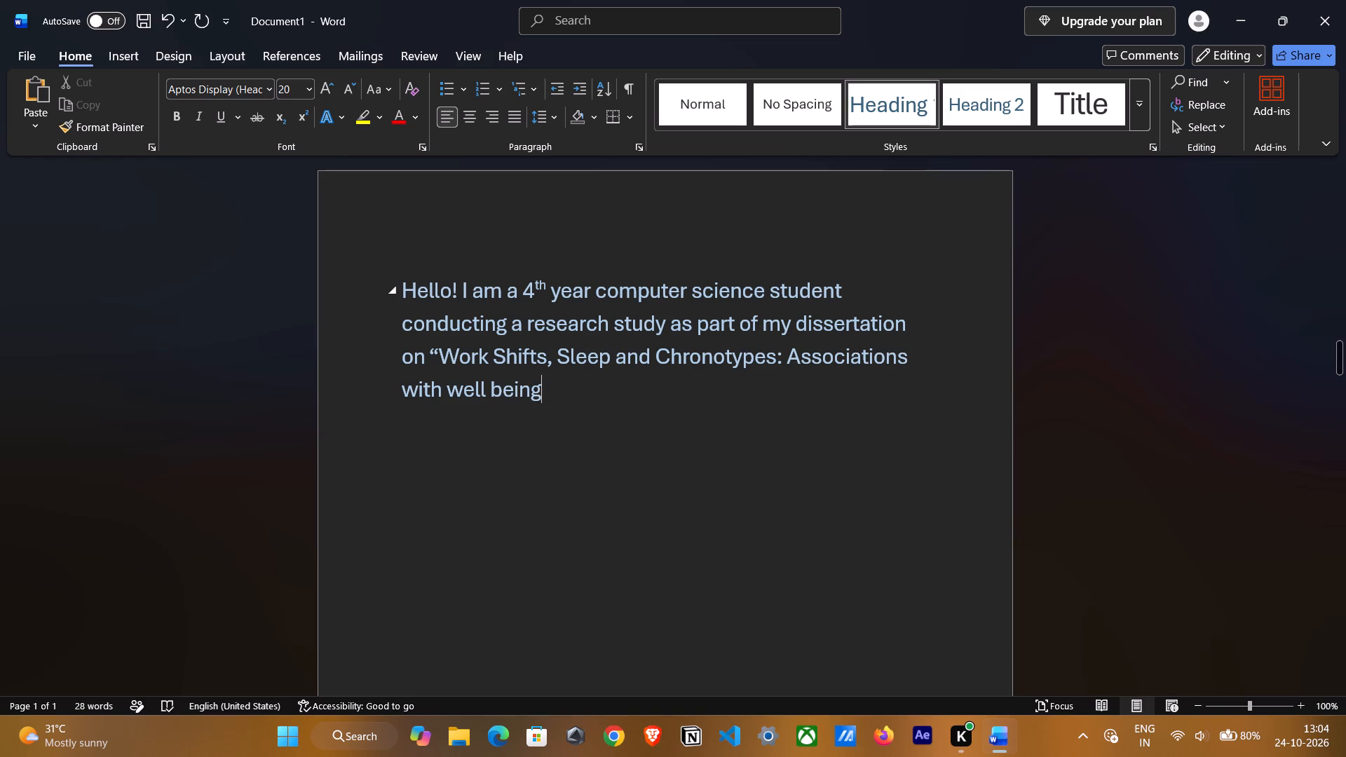
pyautogui.write(', lonliness')
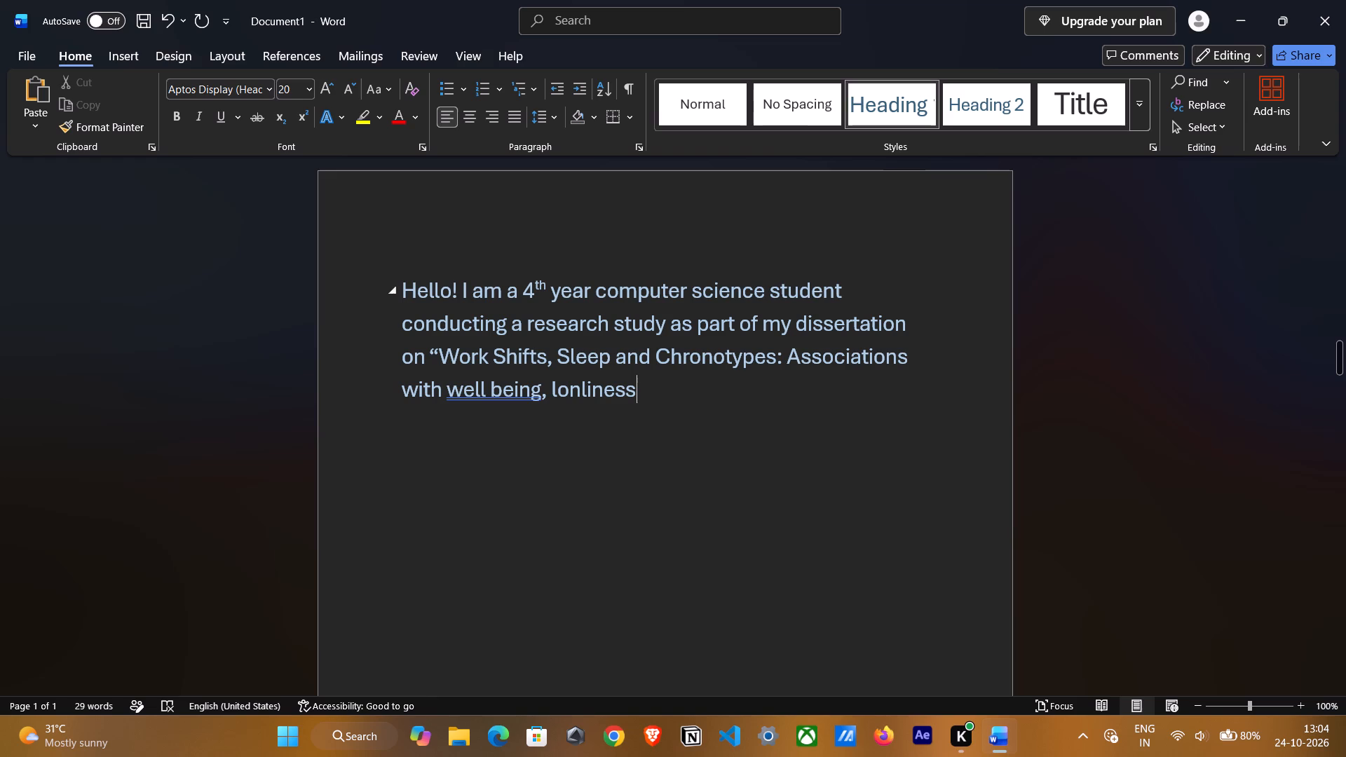
pyautogui.press('space')
pyautogui.write('and')
pyautogui.press('space')
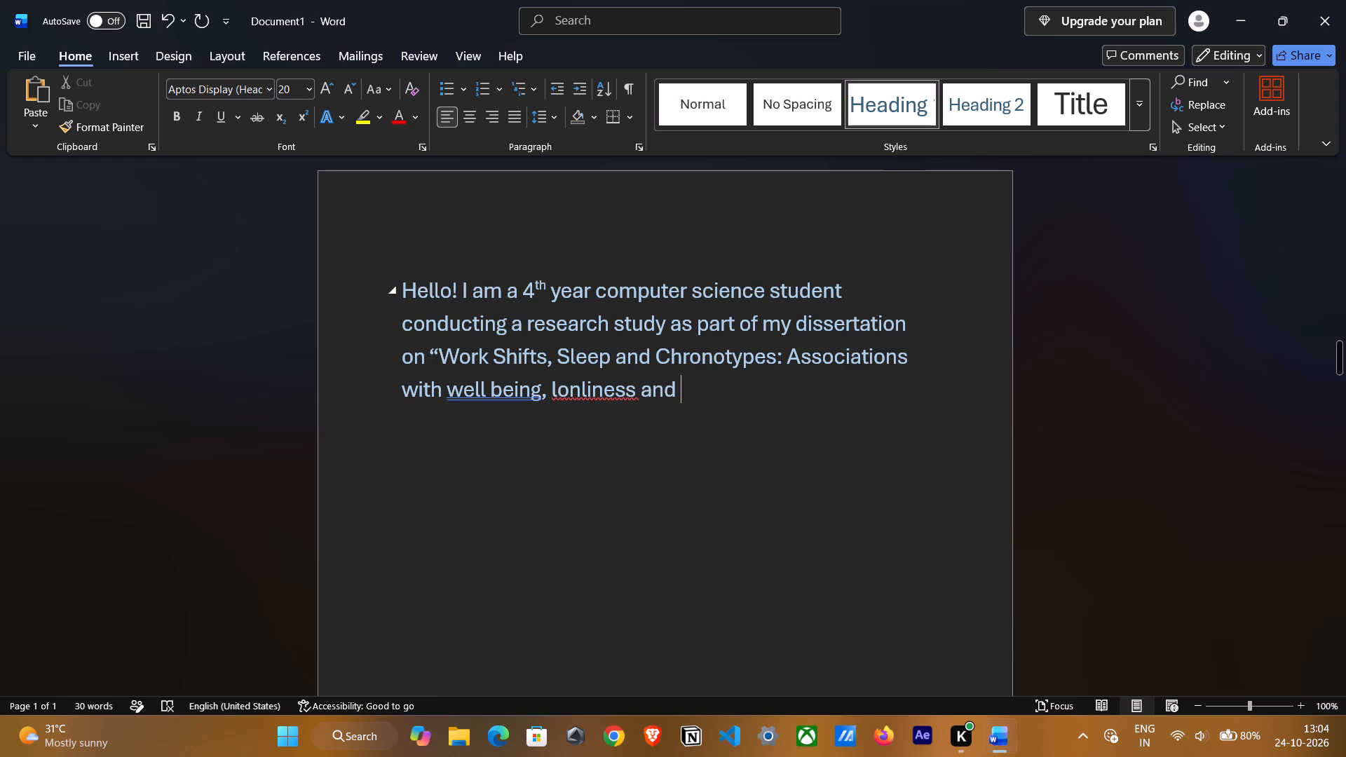
pyautogui.write('Mme')
pyautogui.press('BackSpace')
pyautogui.press('BackSpace')
pyautogui.write('emory')
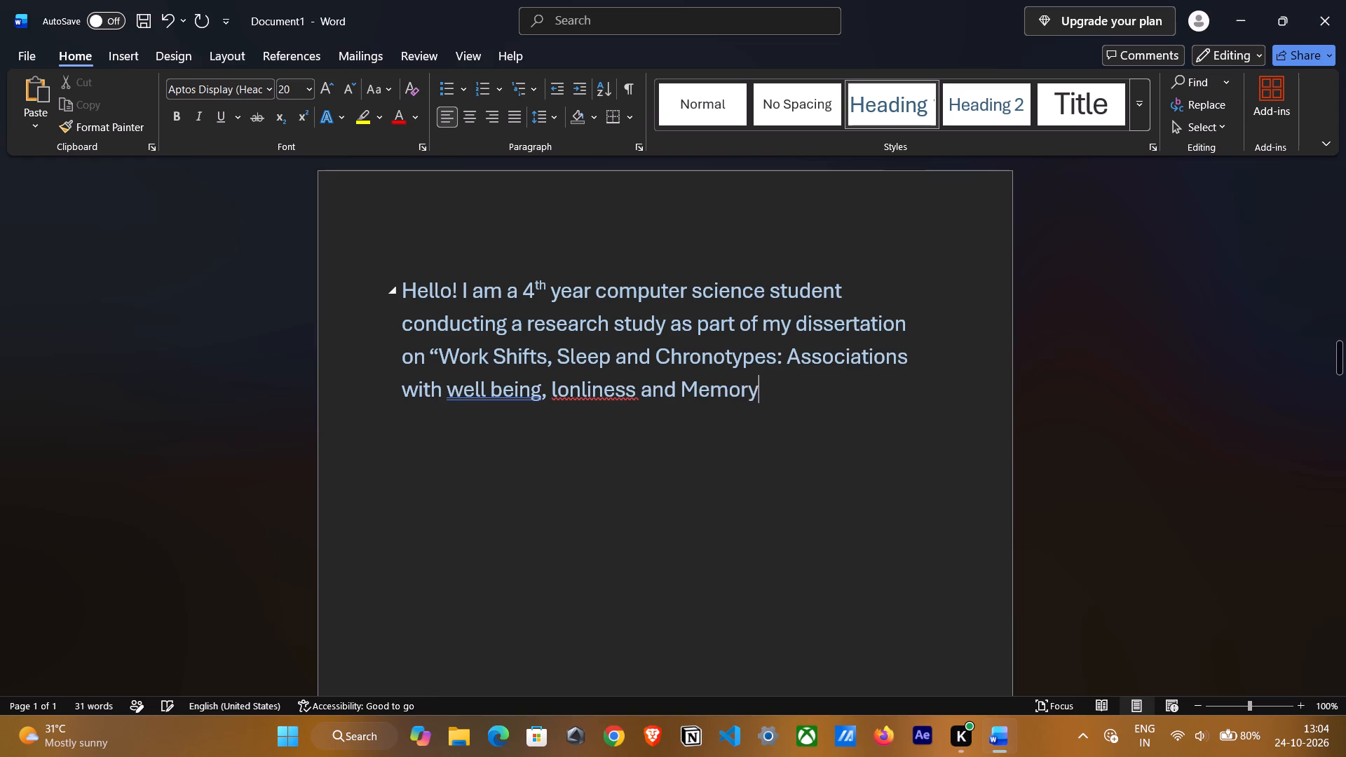
# Finish the quoted title with "in hospital workers", a closing quotation mark and a full stop.
pyautogui.press('space')
pyautogui.write('in hos')
pyautogui.write('pital')
pyautogui.press('space')
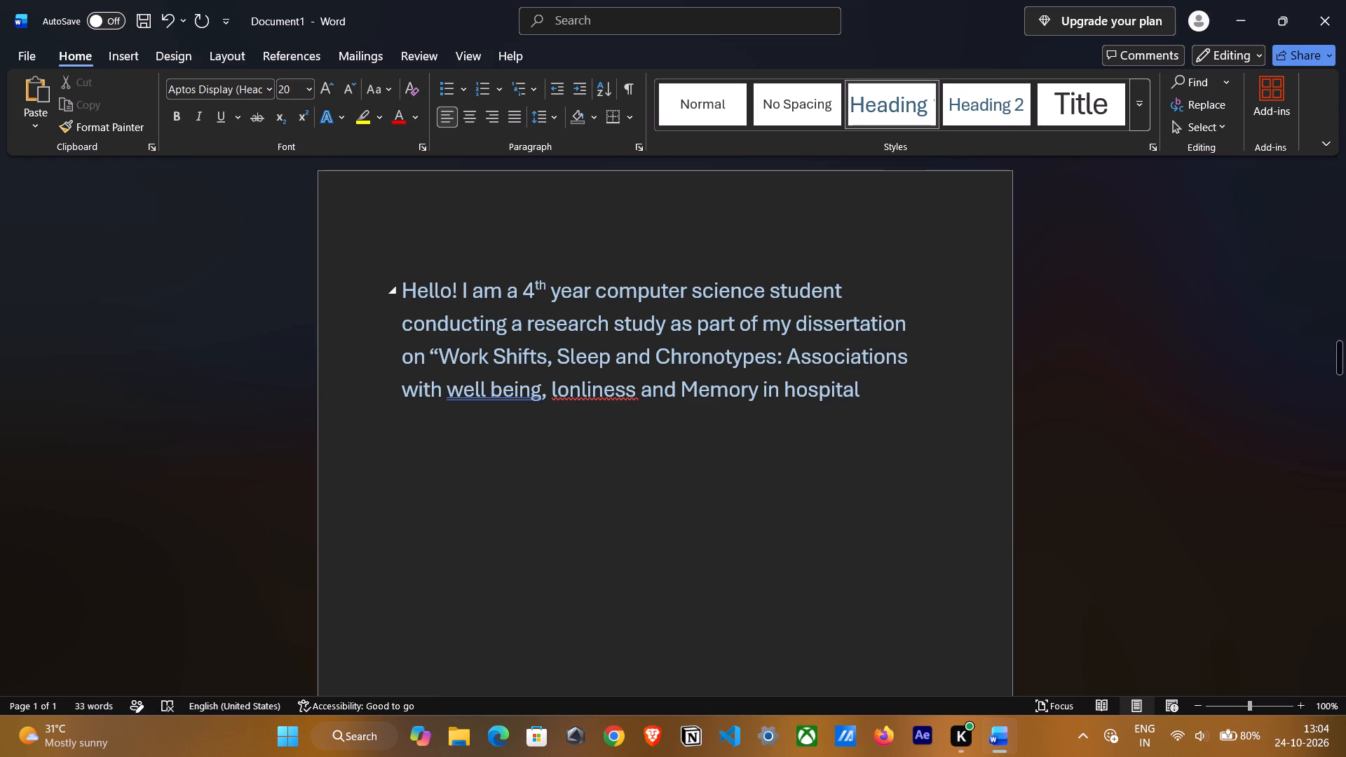
pyautogui.write('workers')
pyautogui.write('".')
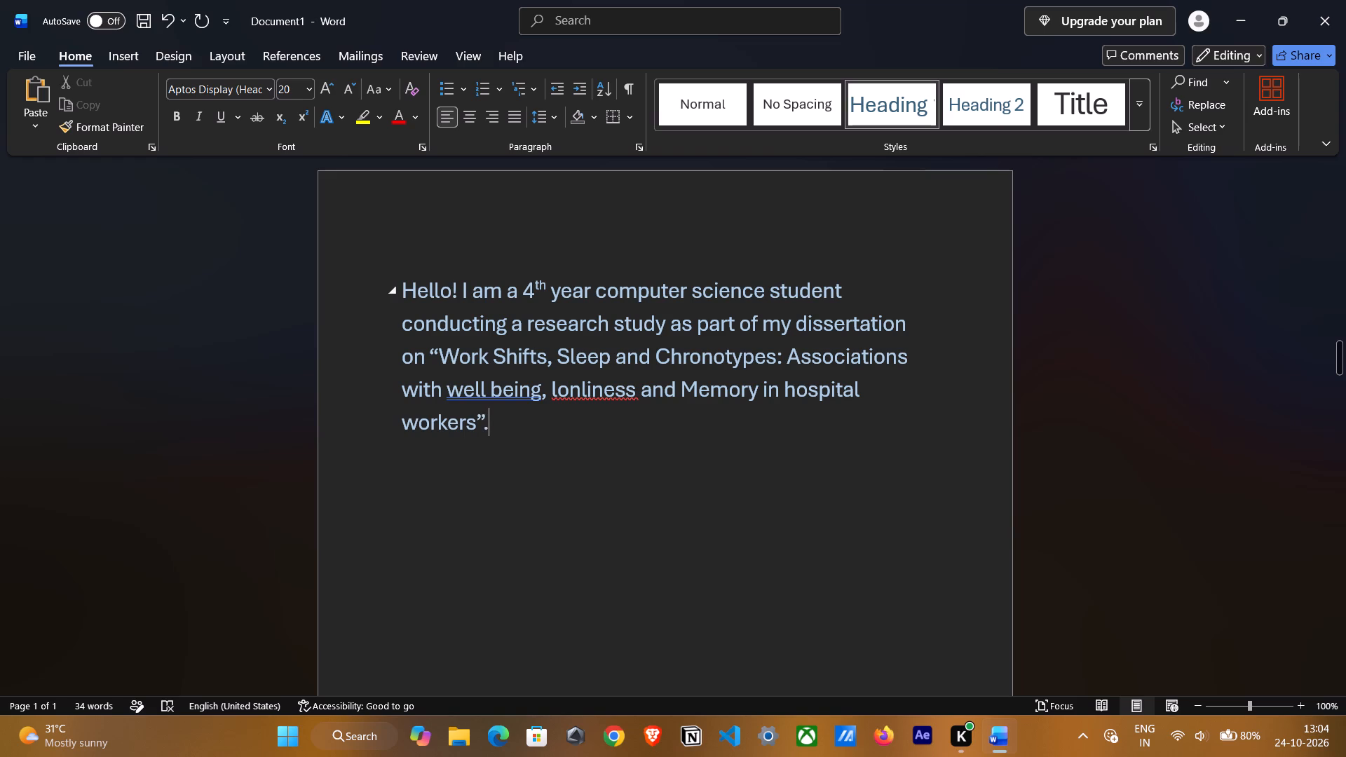
# Correct the misspelled word "lonliness" to "loneliness" and return the cursor to the paragraph's end.
pyautogui.click(596, 393)
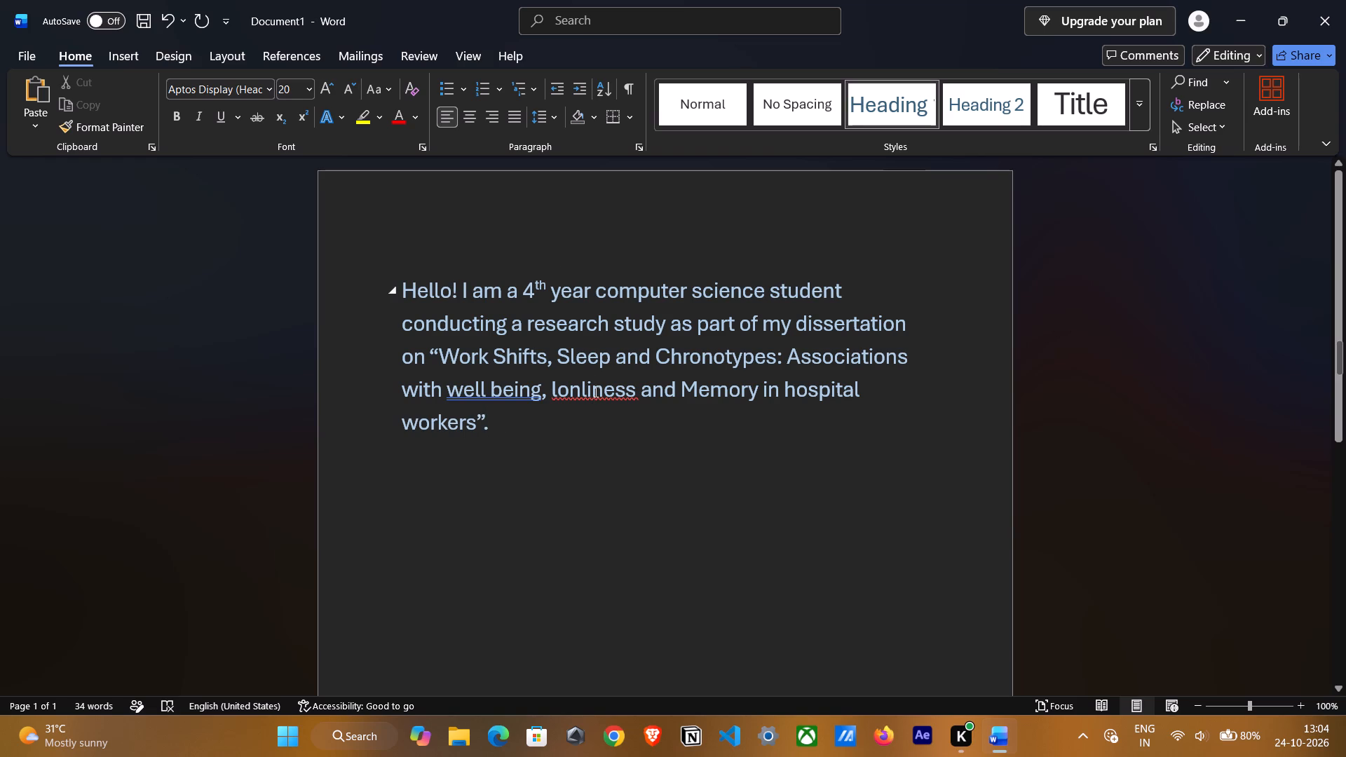
pyautogui.press('Left')
pyautogui.press('Left')
pyautogui.press('e')
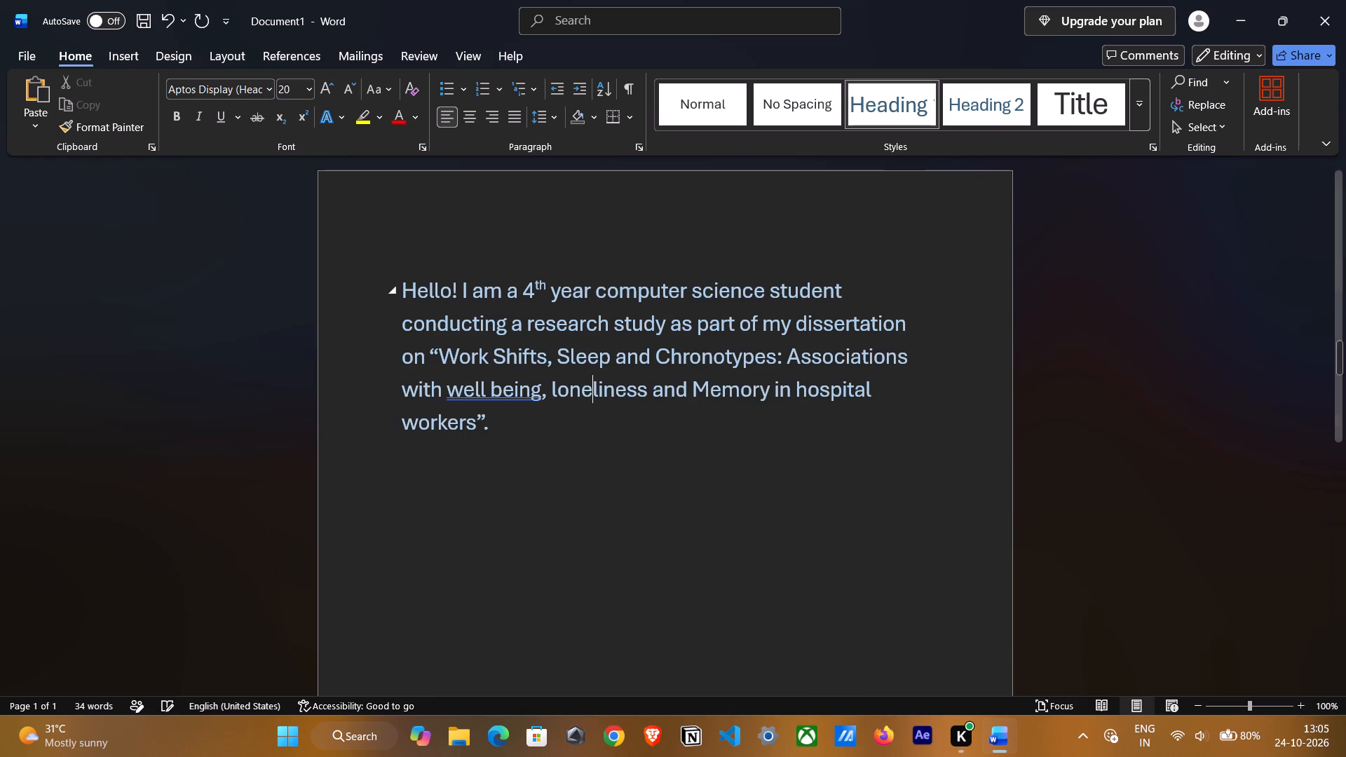
pyautogui.press('Down')
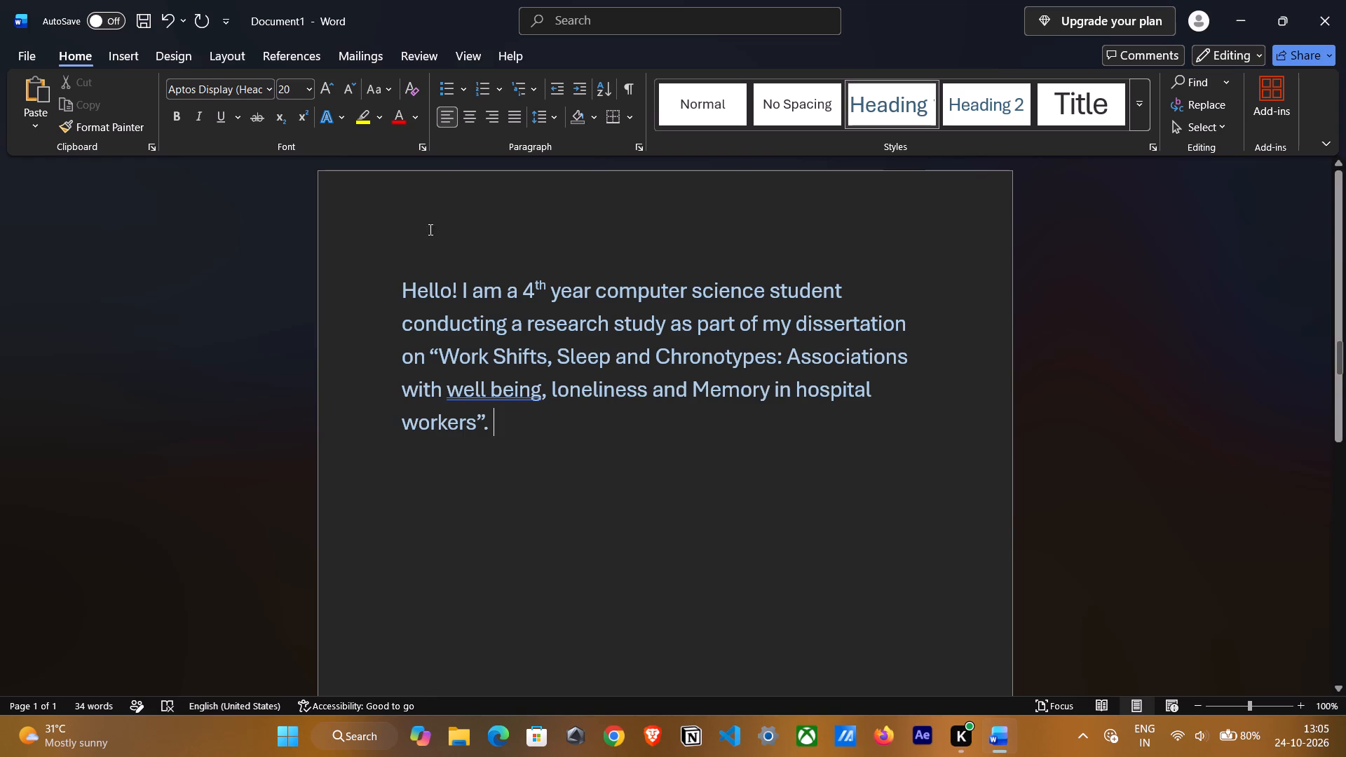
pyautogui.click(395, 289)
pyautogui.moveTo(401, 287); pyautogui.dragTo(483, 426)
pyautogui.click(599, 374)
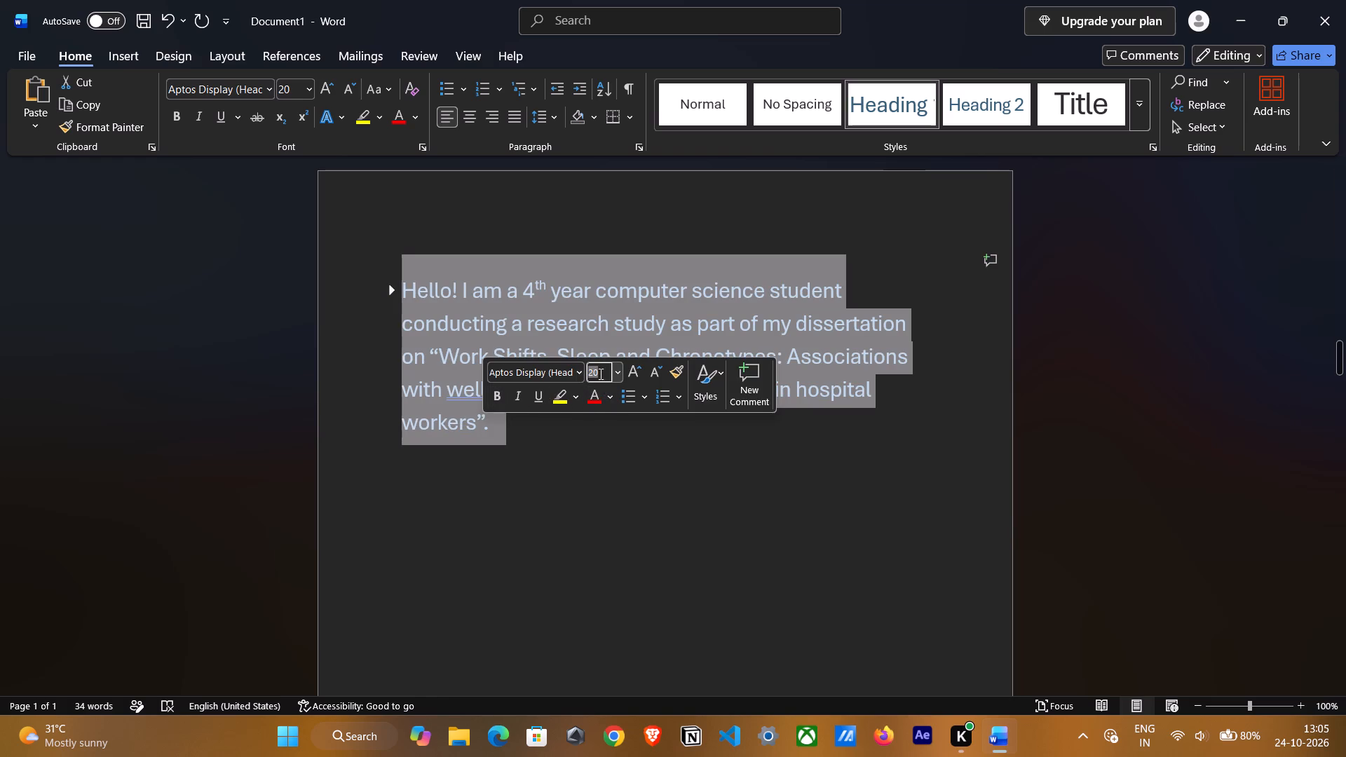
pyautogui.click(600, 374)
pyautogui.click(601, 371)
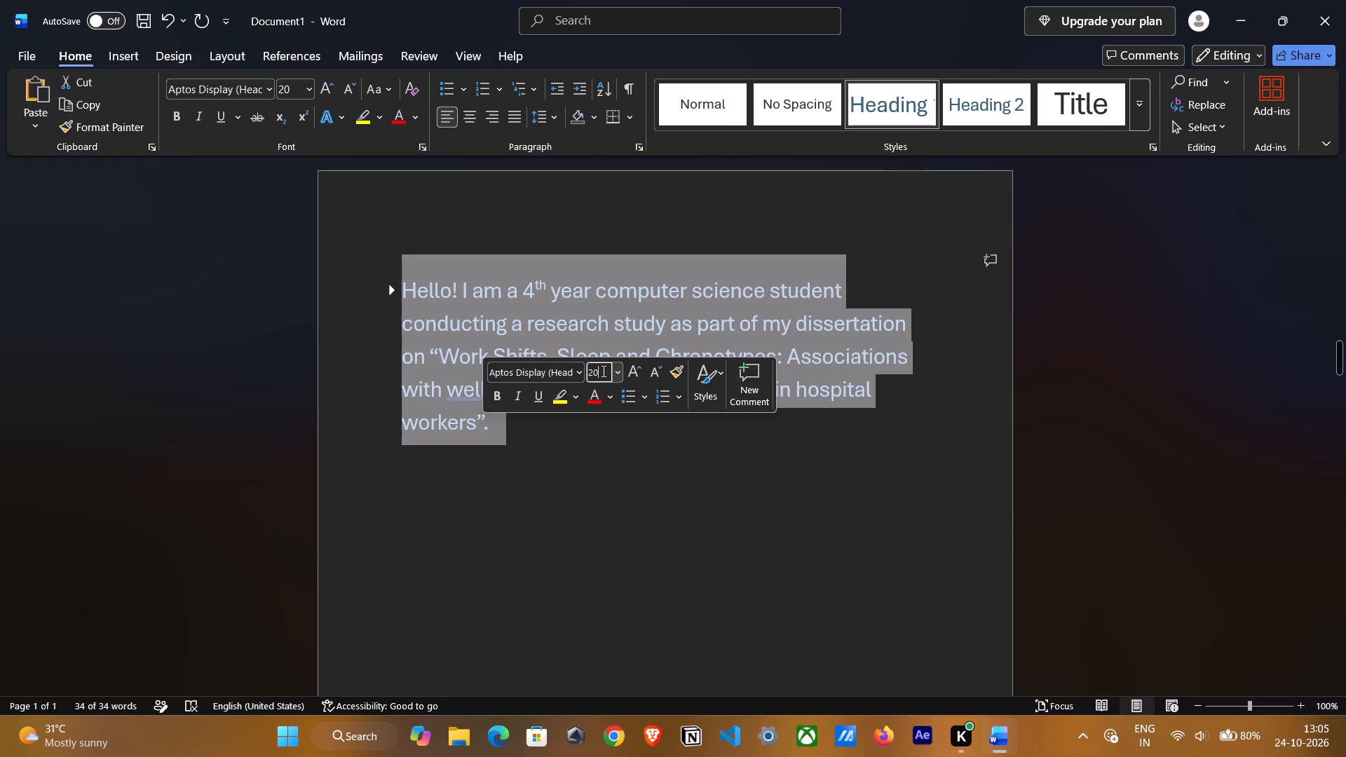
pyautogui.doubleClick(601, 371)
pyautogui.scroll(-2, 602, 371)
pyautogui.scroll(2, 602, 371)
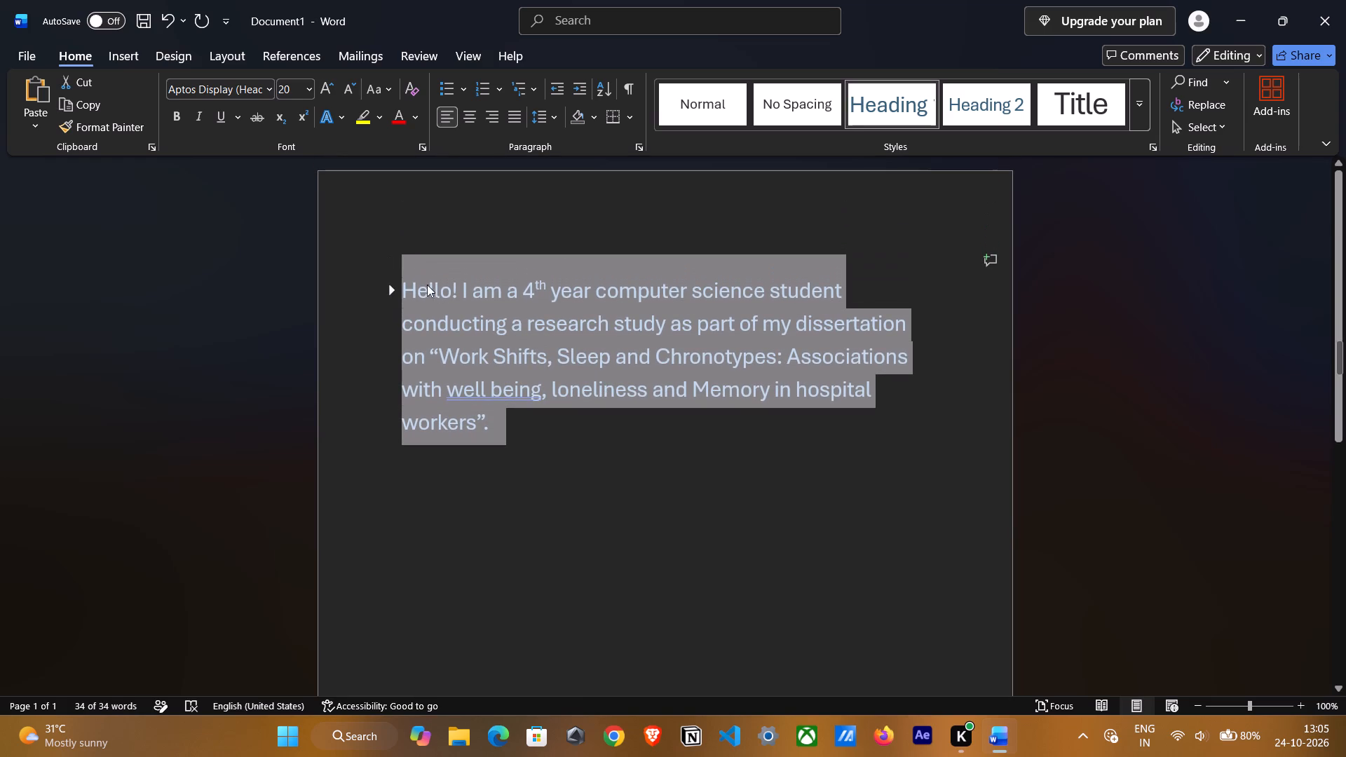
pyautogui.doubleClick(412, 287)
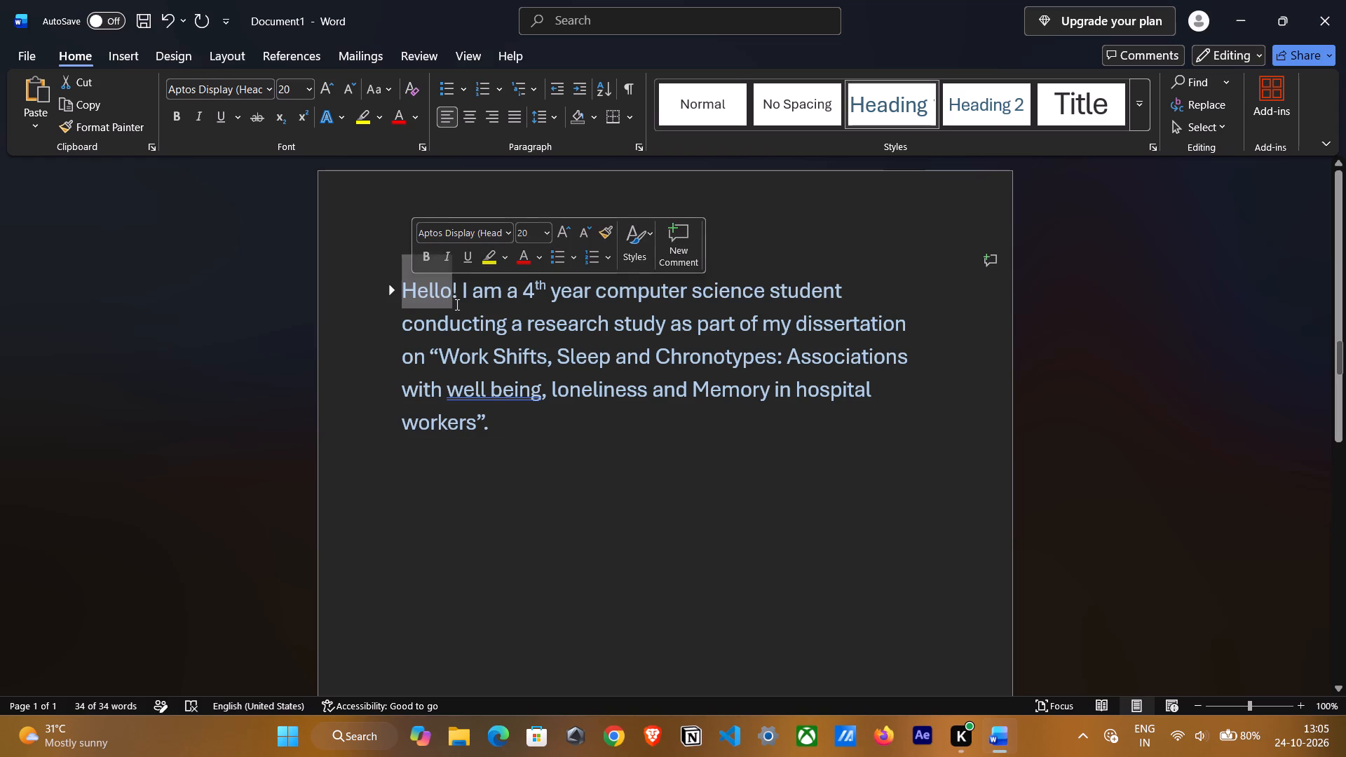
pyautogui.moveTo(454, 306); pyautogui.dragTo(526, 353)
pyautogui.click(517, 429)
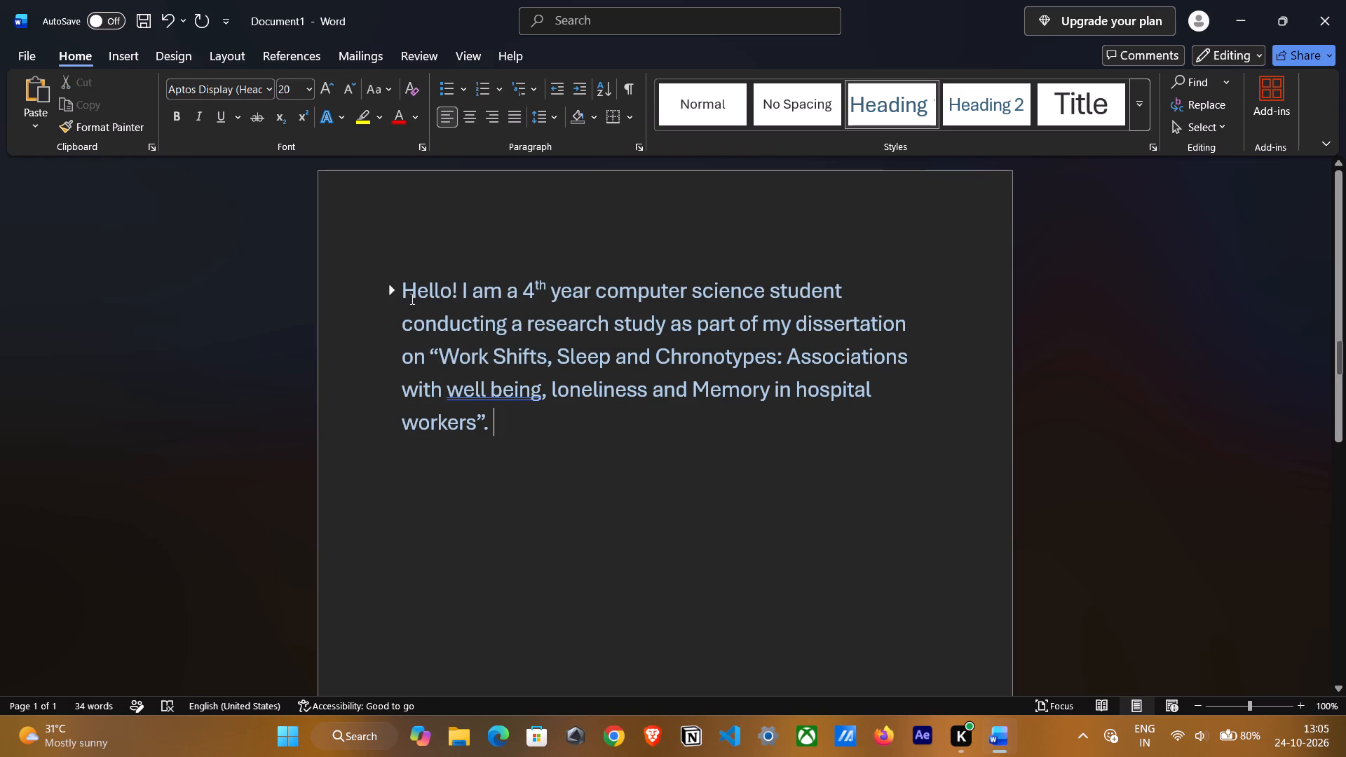
# Set the font size of the whole introductory paragraph to 16.
pyautogui.moveTo(402, 292); pyautogui.dragTo(491, 413)
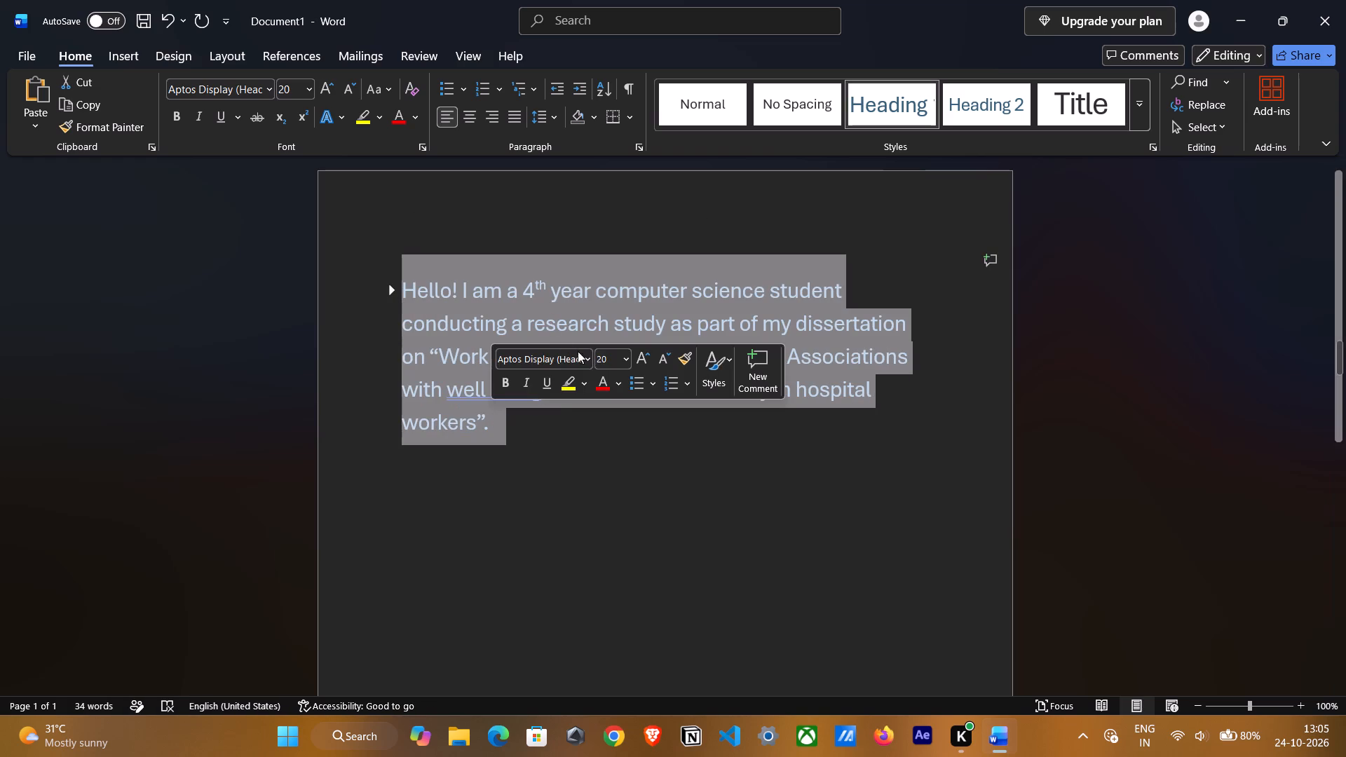
pyautogui.click(626, 362)
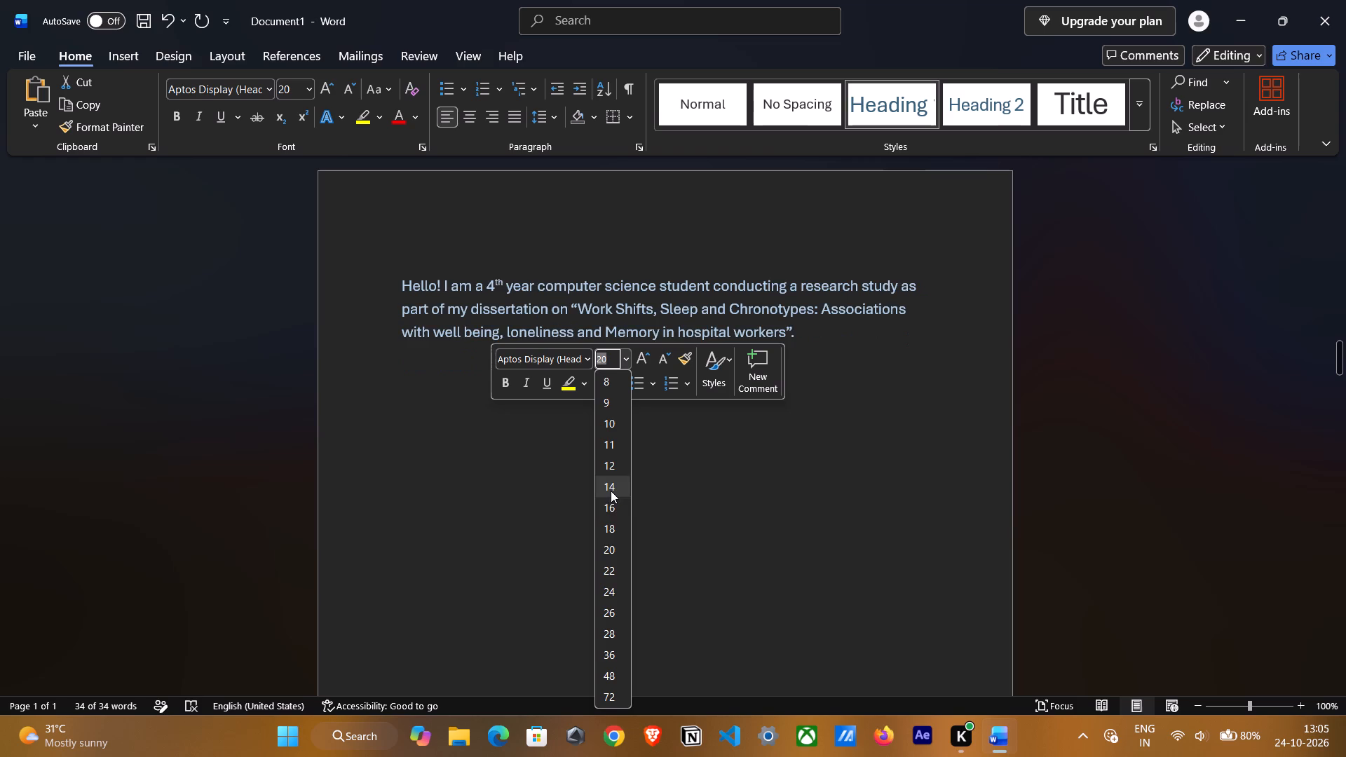
pyautogui.click(615, 505)
pyautogui.click(694, 468)
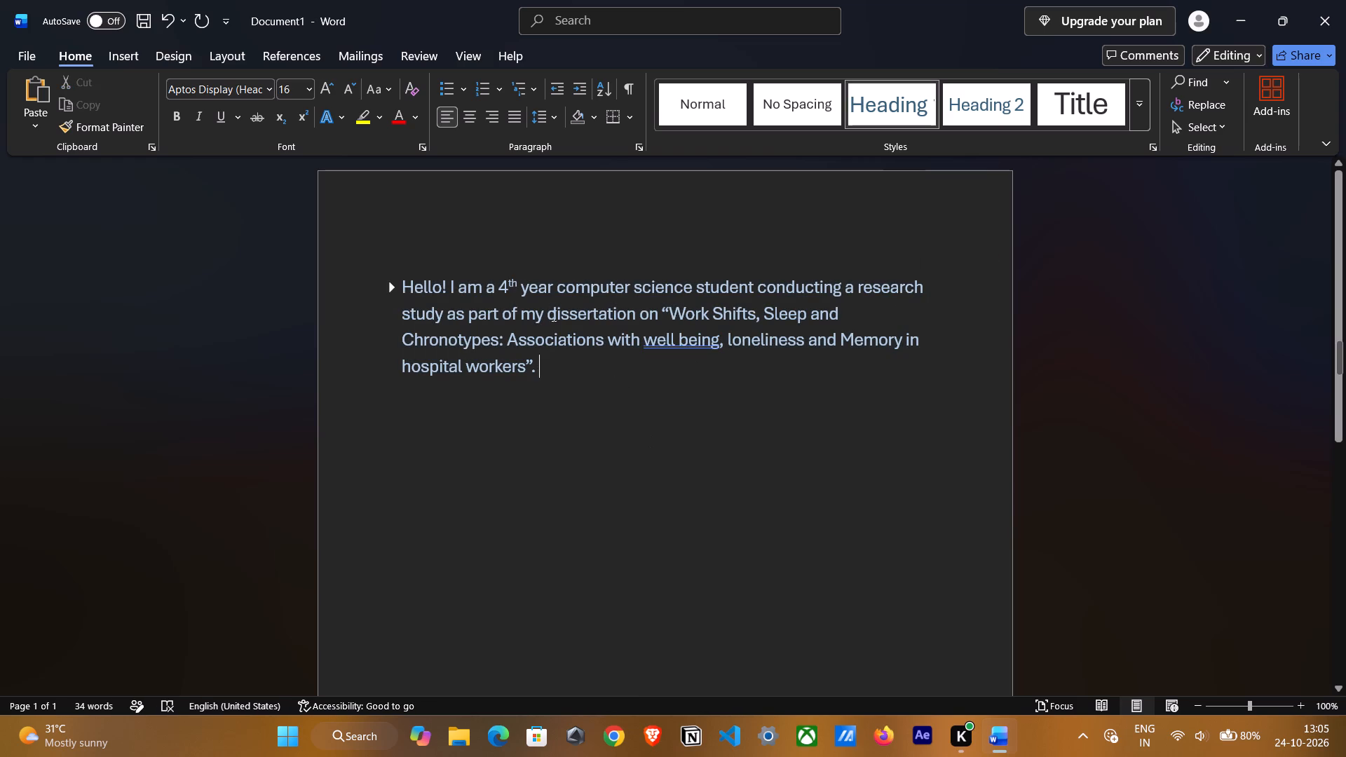
# Add four line breaks after the introductory paragraph and apply the Normal style to the text.
pyautogui.moveTo(400, 287); pyautogui.dragTo(374, 243)
pyautogui.moveTo(400, 286); pyautogui.dragTo(570, 387)
pyautogui.click(566, 429)
pyautogui.hotkey('shift', 'Return')
pyautogui.hotkey('shift', 'Return')
pyautogui.hotkey('shift', 'Return')
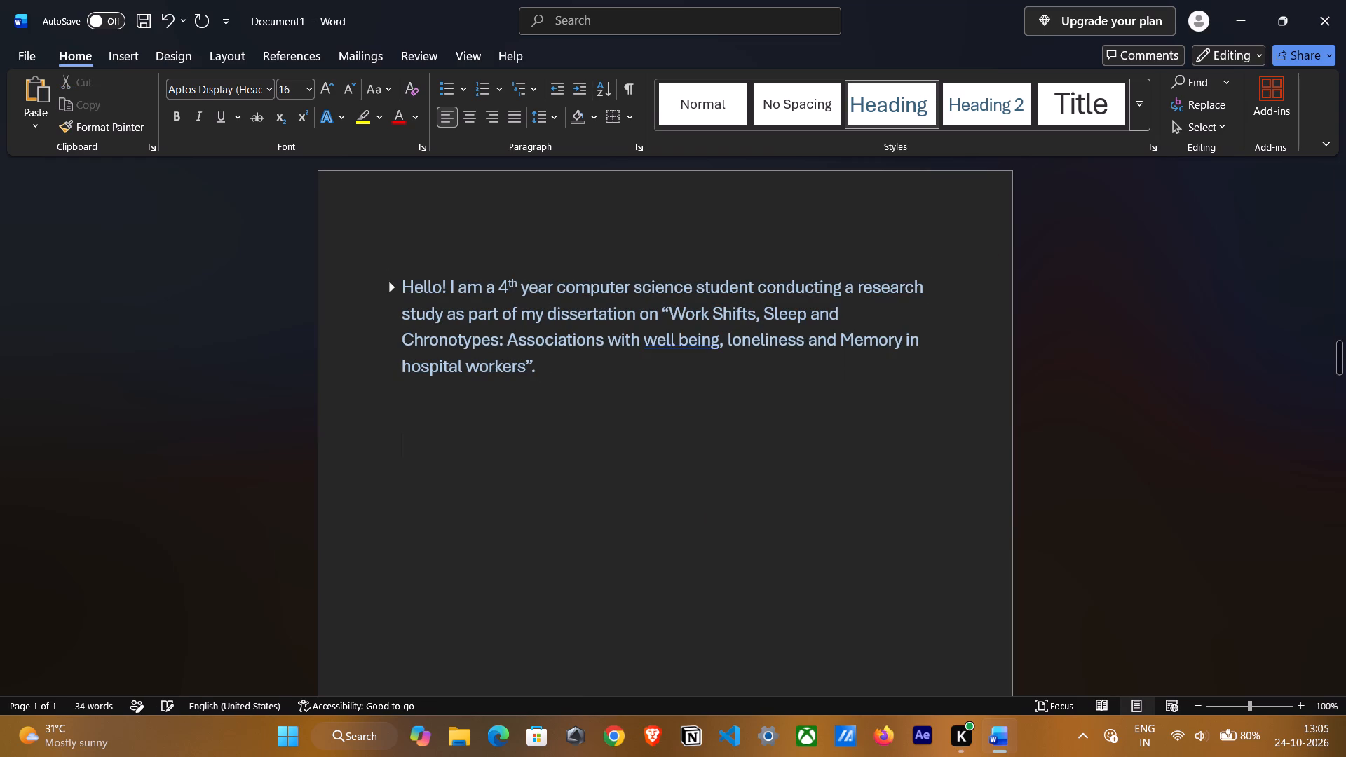
pyautogui.hotkey('shift', 'Return')
pyautogui.click(719, 103)
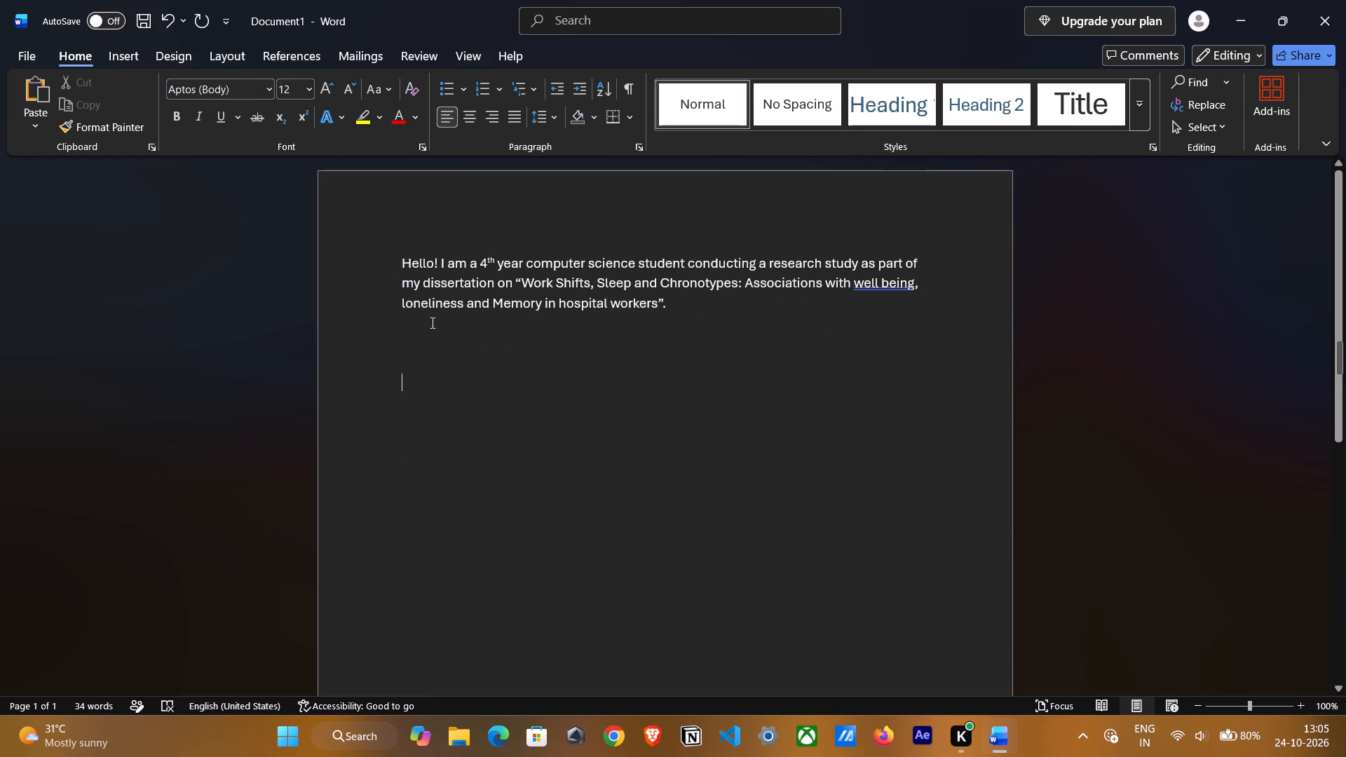
# Start a new passage below the introduction with "I would" and set these words to font size 16.
pyautogui.write('I would')
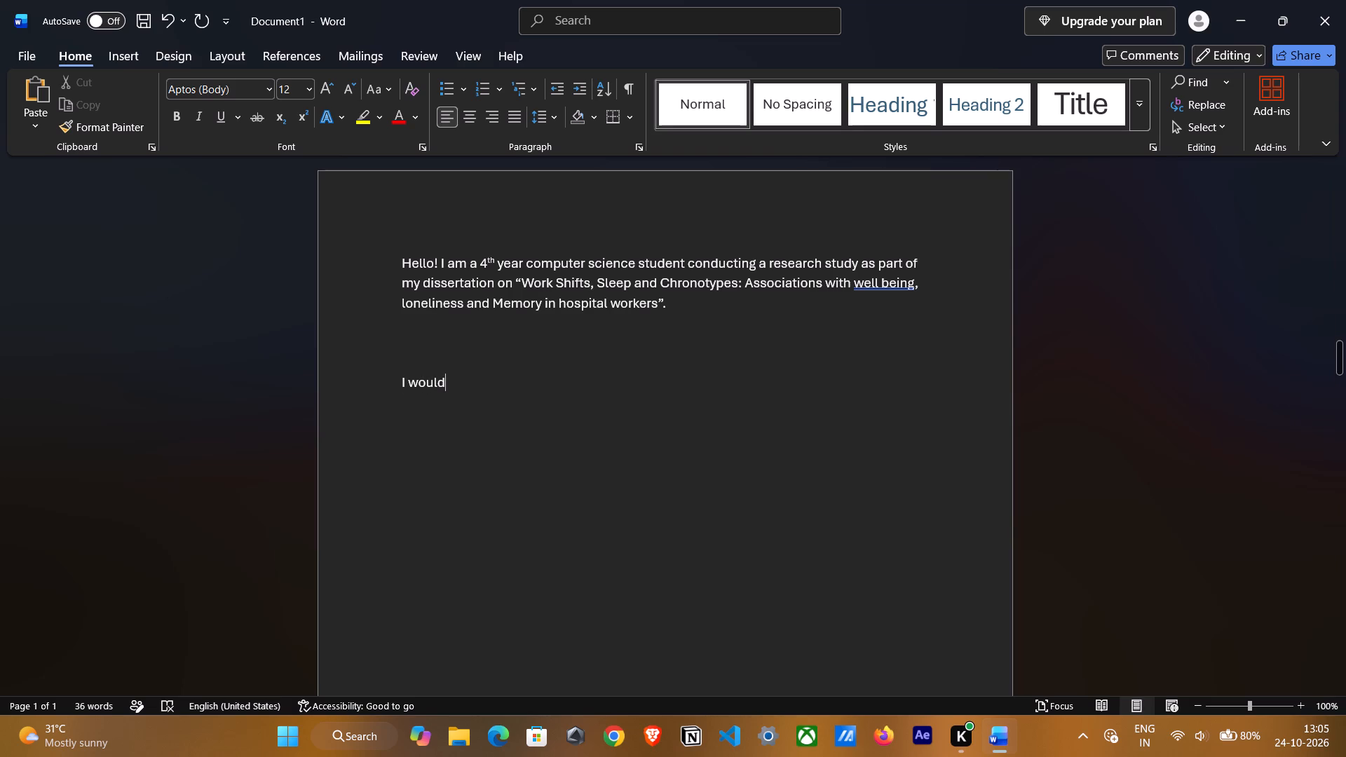
pyautogui.hotkey('ctrl', 'Left')
pyautogui.hotkey('ctrl', 'Left')
pyautogui.hotkey('ctrl', 'shift', 'Right')
pyautogui.hotkey('ctrl', 'shift', 'Right')
pyautogui.hotkey('ctrl', 'shift', 'Right')
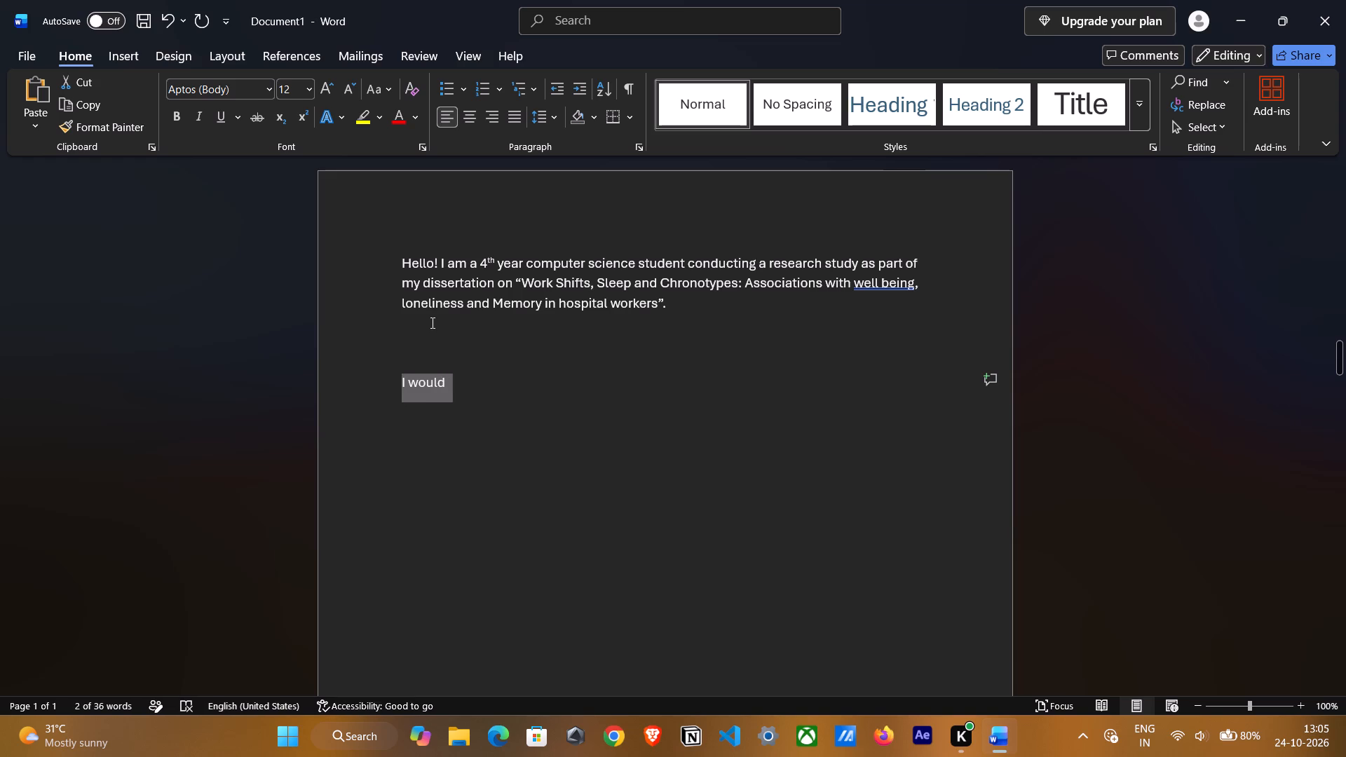
pyautogui.scroll(8, 300, 94)
pyautogui.scroll(-4, 292, 90)
pyautogui.scroll(5, 292, 90)
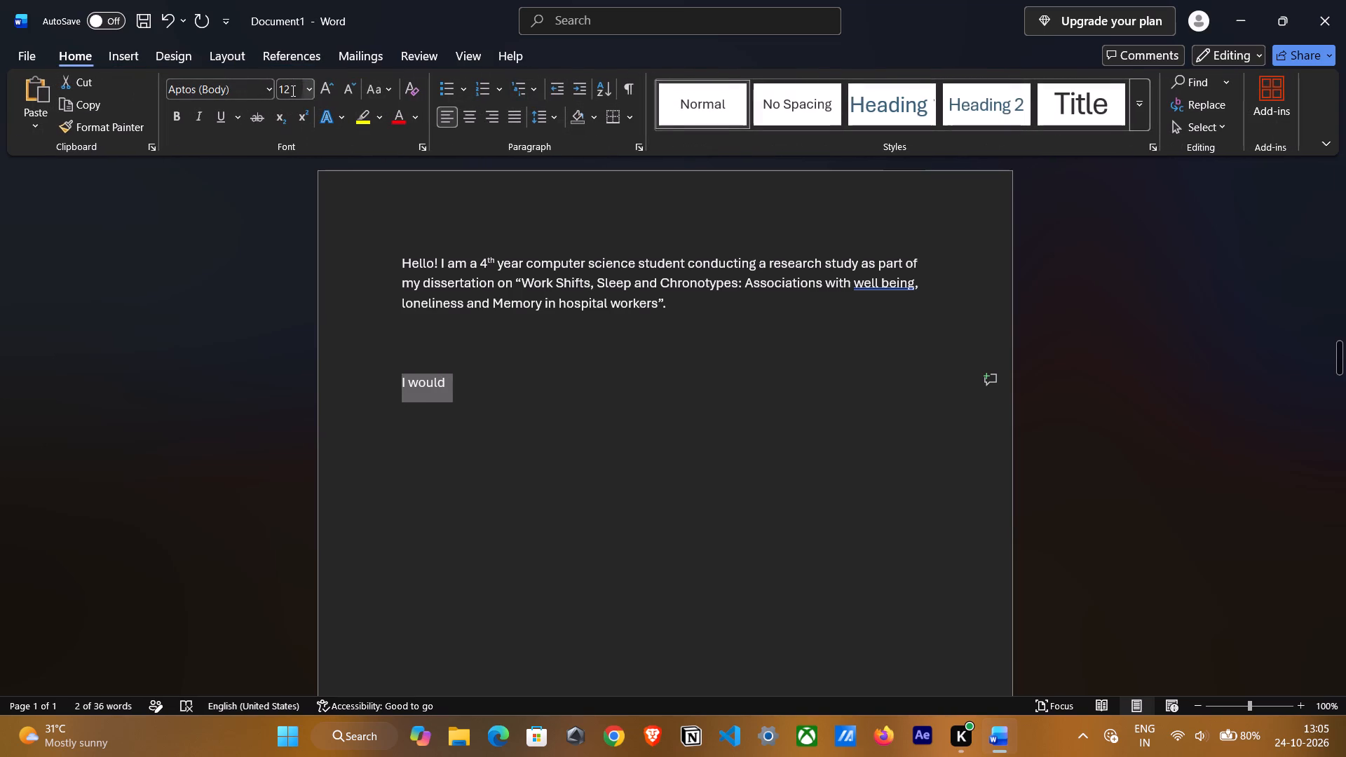
pyautogui.scroll(1, 308, 86)
pyautogui.click(308, 86)
pyautogui.scroll(2, 307, 88)
pyautogui.scroll(-1, 307, 88)
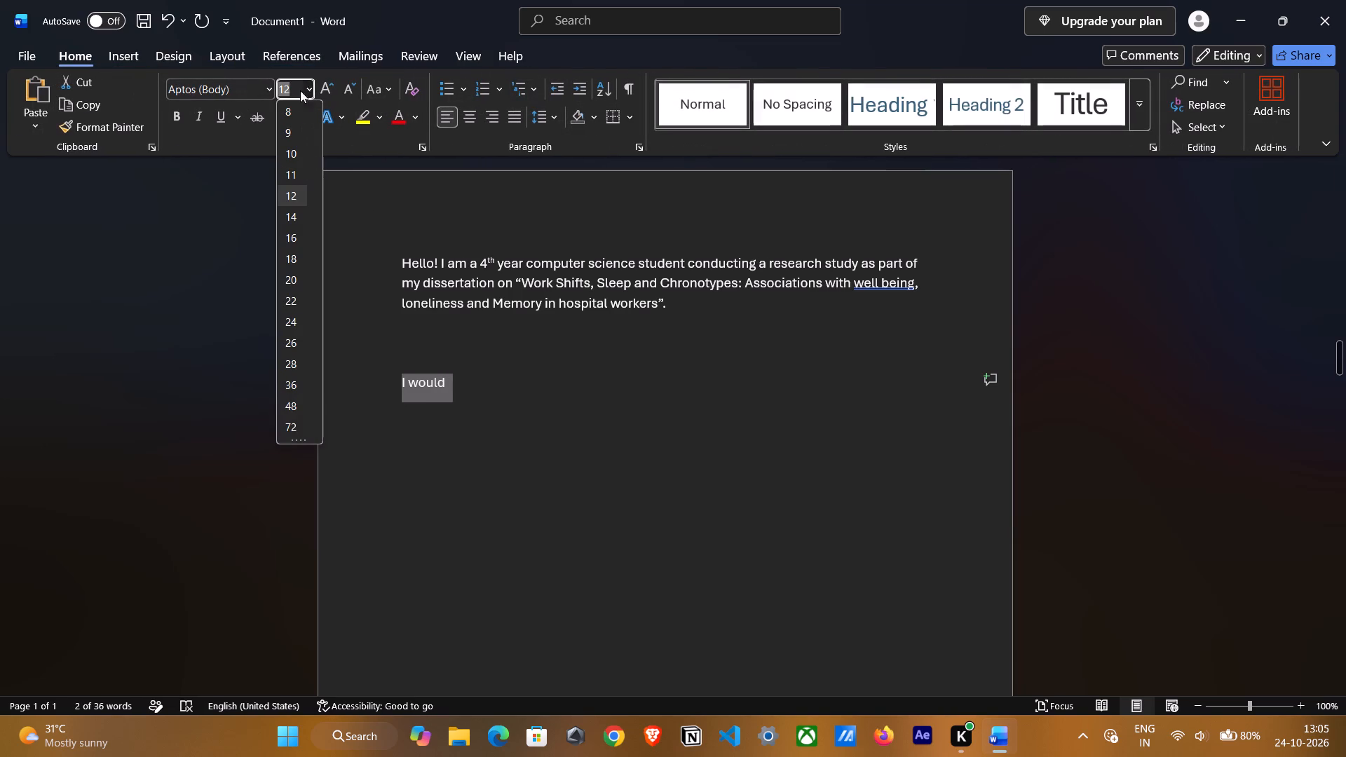
pyautogui.scroll(-3, 292, 90)
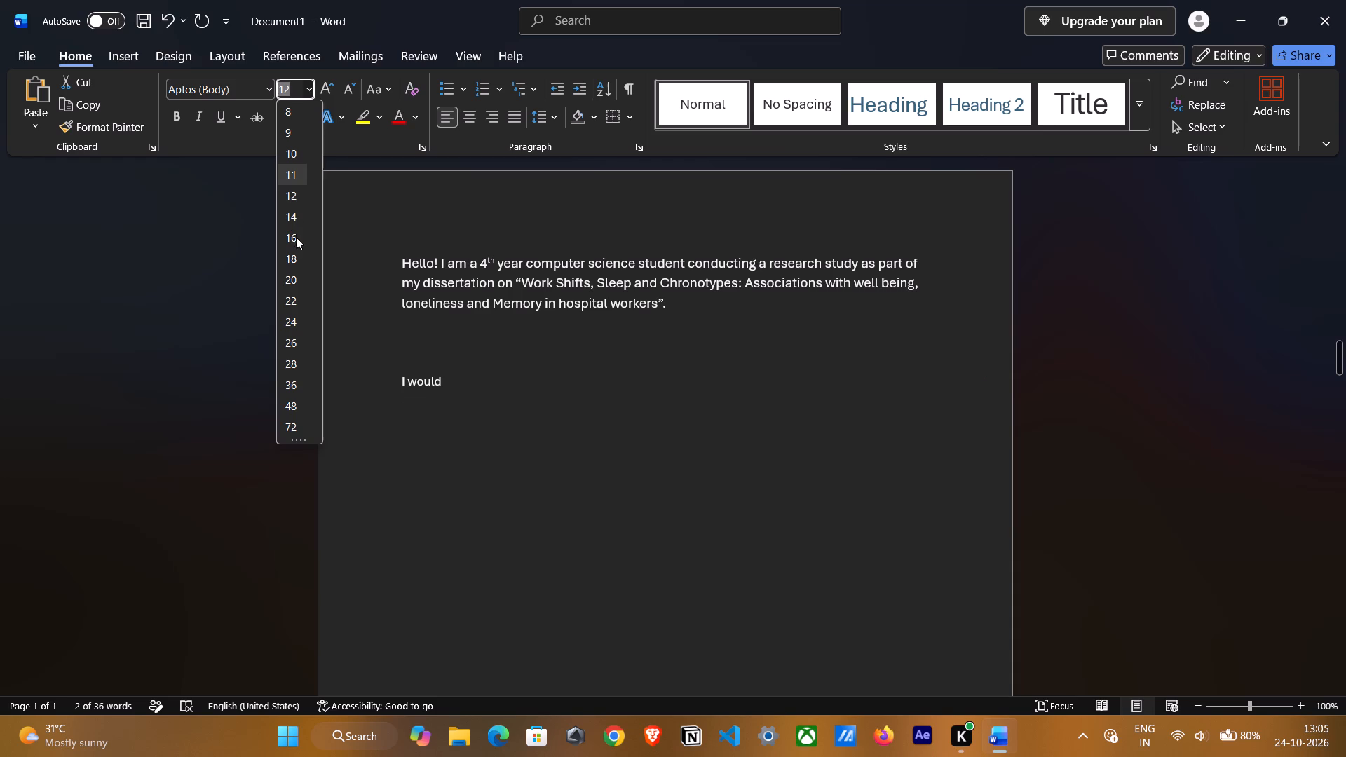
pyautogui.click(297, 240)
pyautogui.click(465, 383)
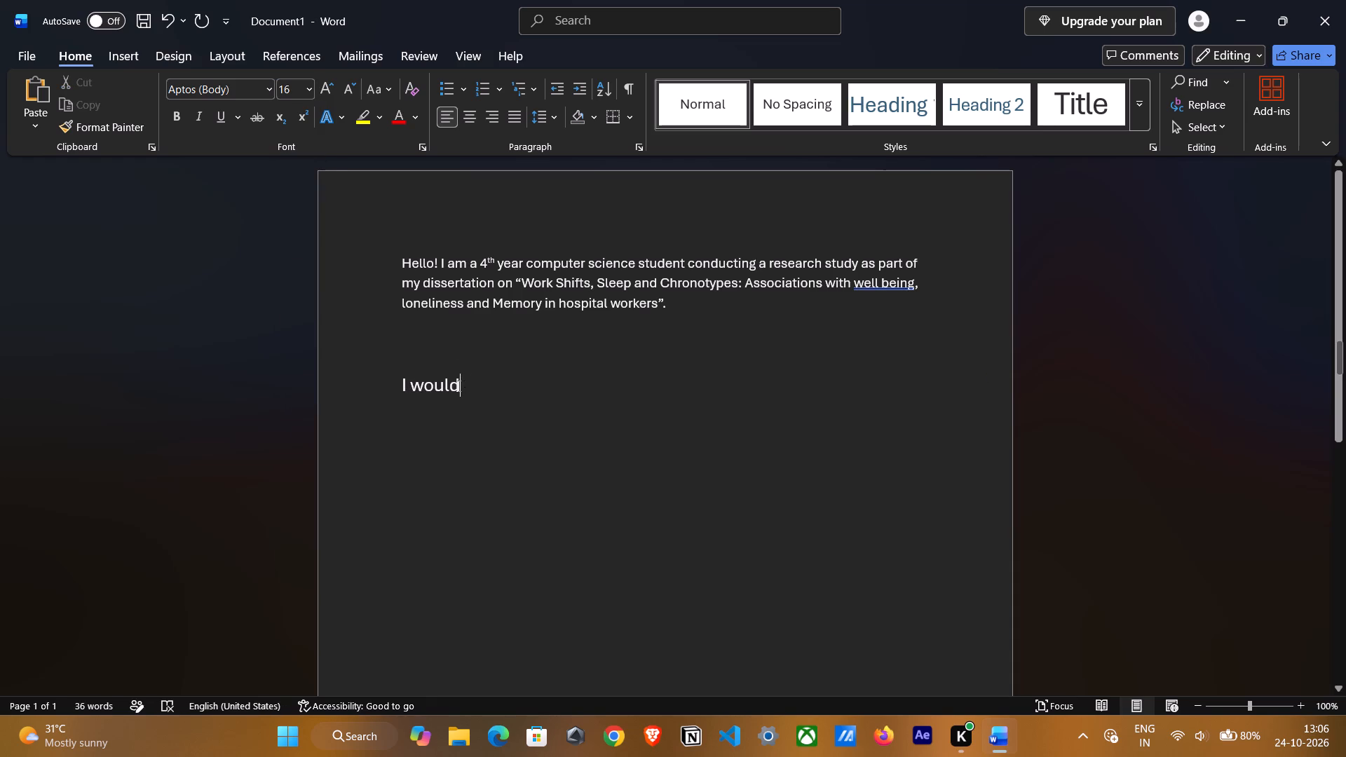
# Continue the sentence after "I would" with "greatly appreciate your participation in this study".
pyautogui.press('space')
pyautogui.write('greatly')
pyautogui.press('space')
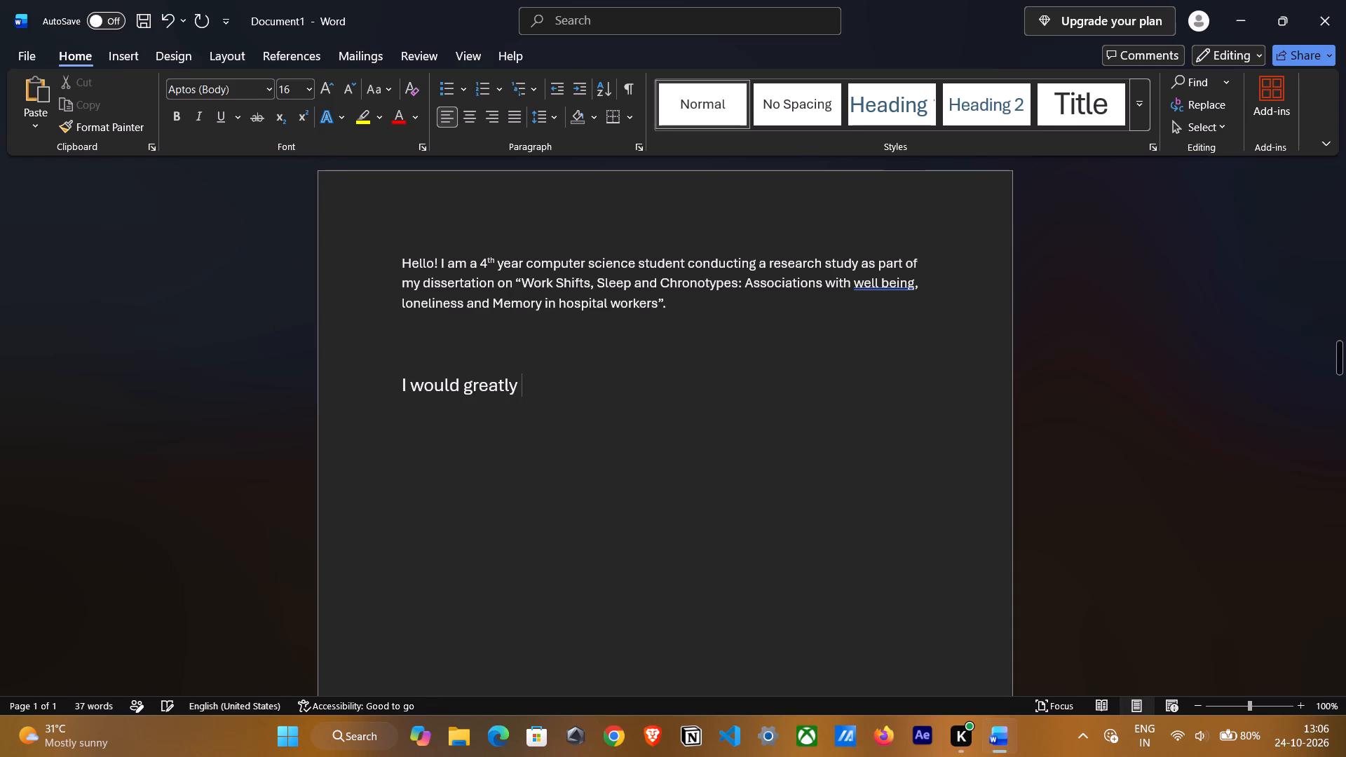
pyautogui.write('appreciate')
pyautogui.press('space')
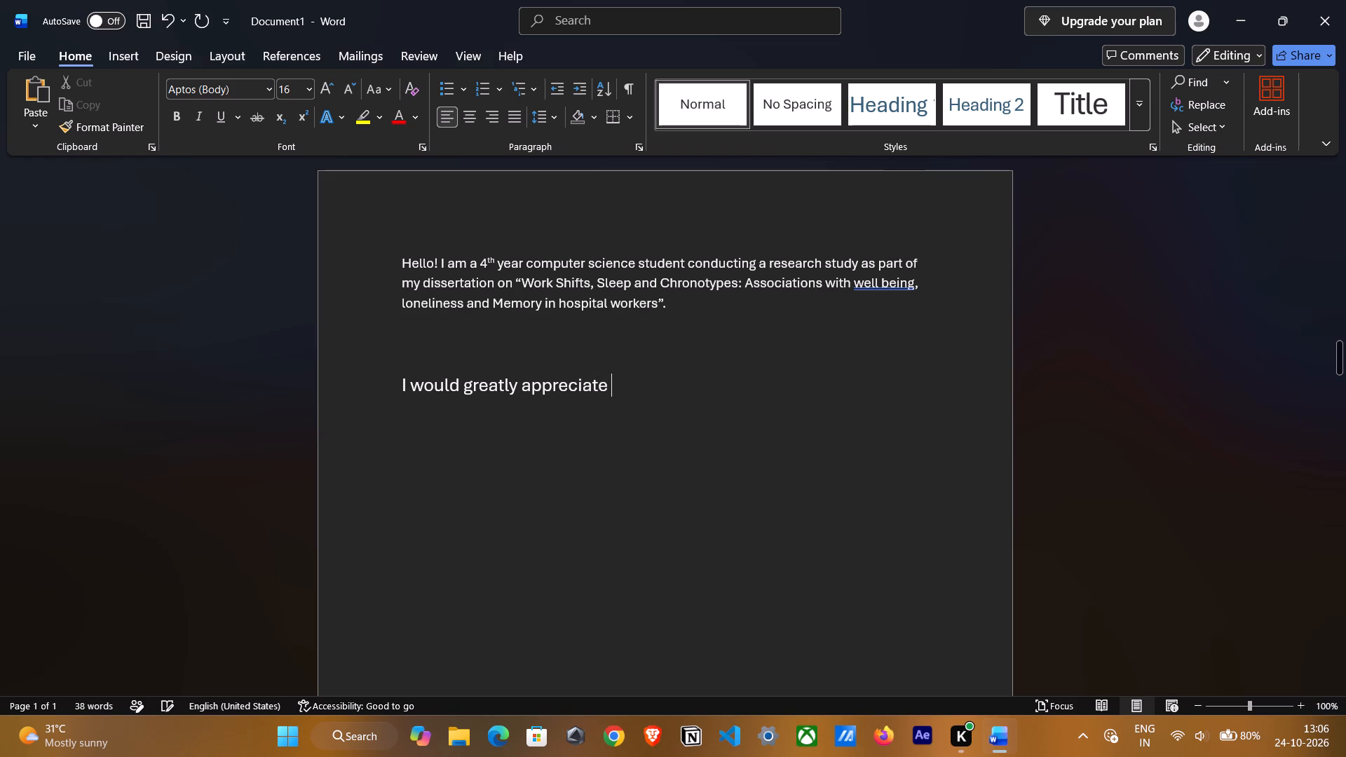
pyautogui.write('your')
pyautogui.press('space')
pyautogui.write('participation')
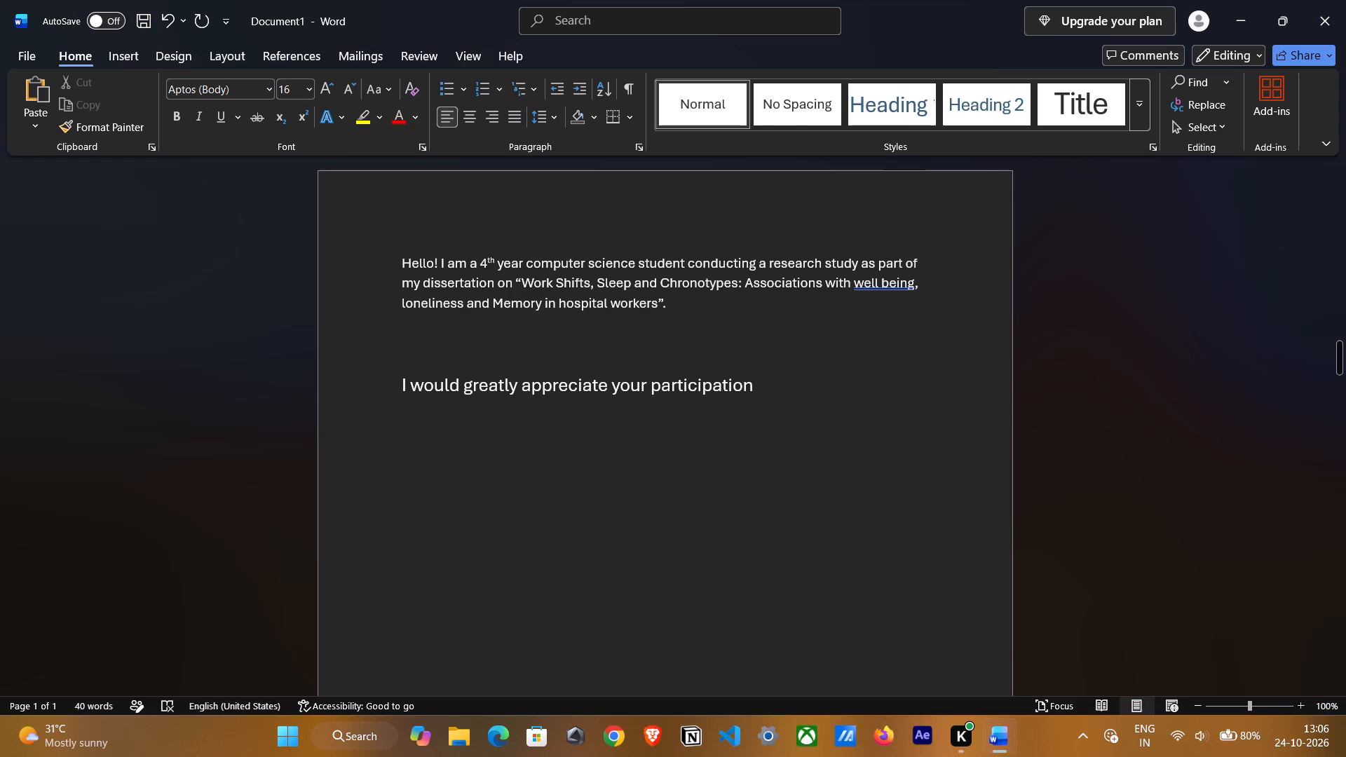
pyautogui.press('space')
pyautogui.write('in this')
pyautogui.press('space')
pyautogui.write('study')
# End the sentence with a full stop and begin the next one with "The questionnaire".
pyautogui.write('. thw')
pyautogui.press('space')
pyautogui.press('BackSpace')
pyautogui.press('BackSpace')
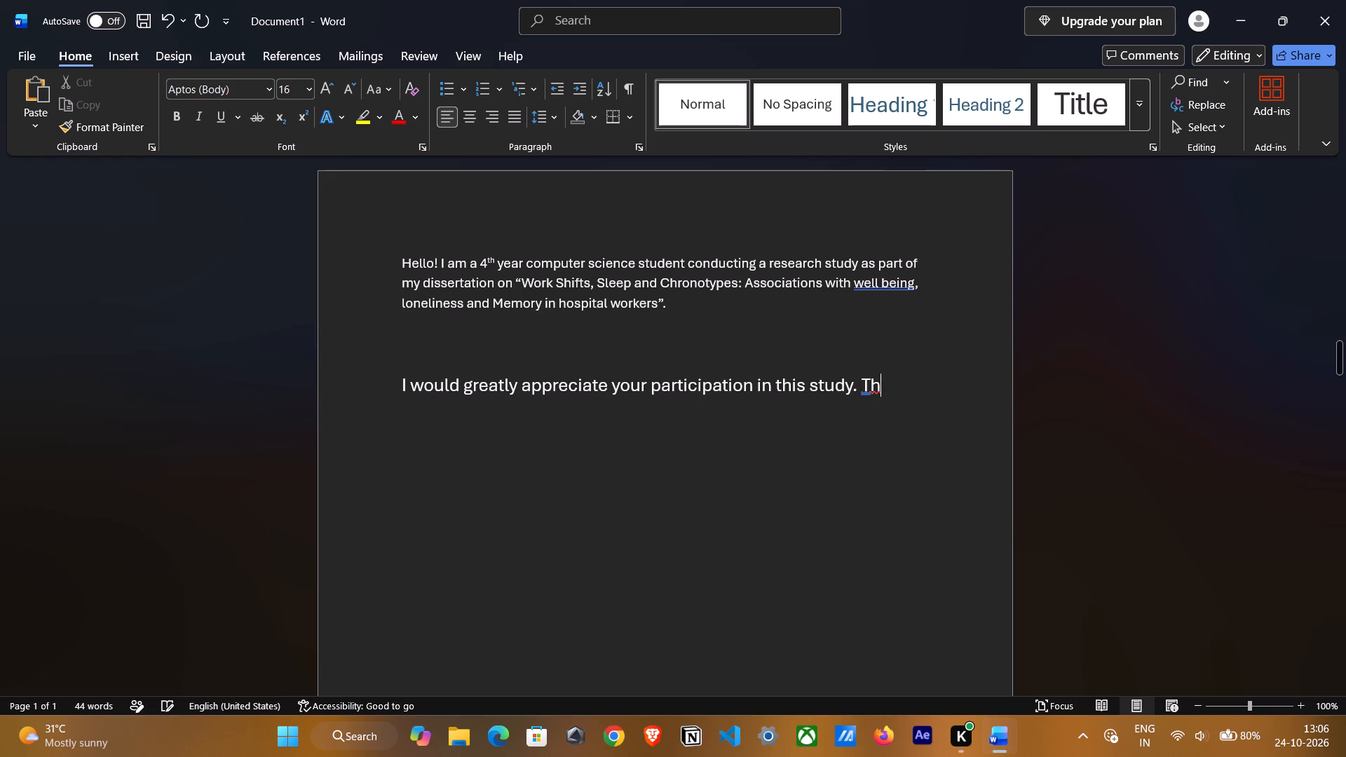
pyautogui.write('w')
pyautogui.press('space')
pyautogui.press('BackSpace')
pyautogui.press('BackSpace')
pyautogui.write('e questionare')
pyautogui.press('BackSpace')
pyautogui.press('BackSpace')
pyautogui.press('BackSpace')
pyautogui.write('aire')
# Continue the questionnaire sentence with "will take approximately 12-15 minutes to complete".
pyautogui.press('space')
pyautogui.write('will takre')
pyautogui.press('BackSpace')
pyautogui.press('BackSpace')
pyautogui.press('e')
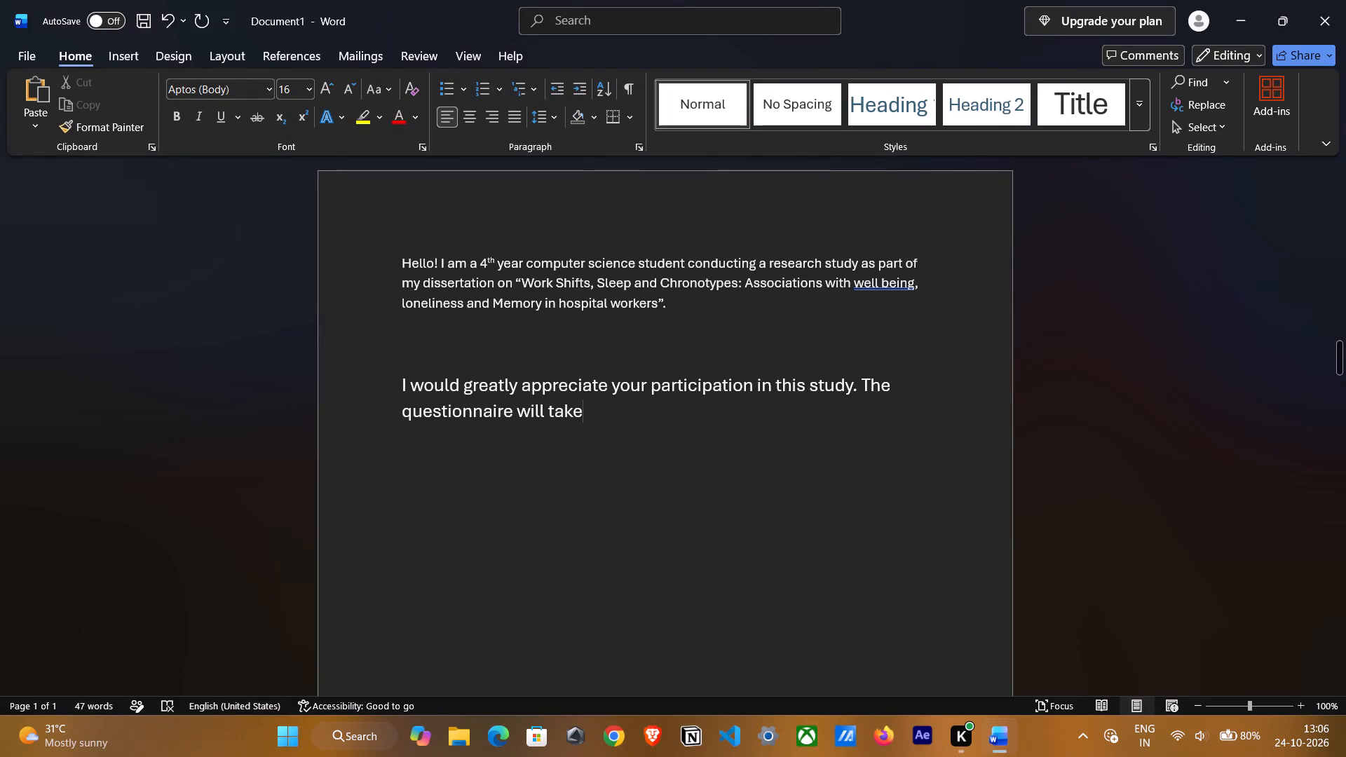
pyautogui.press('space')
pyautogui.write('approximately')
pyautogui.press('space')
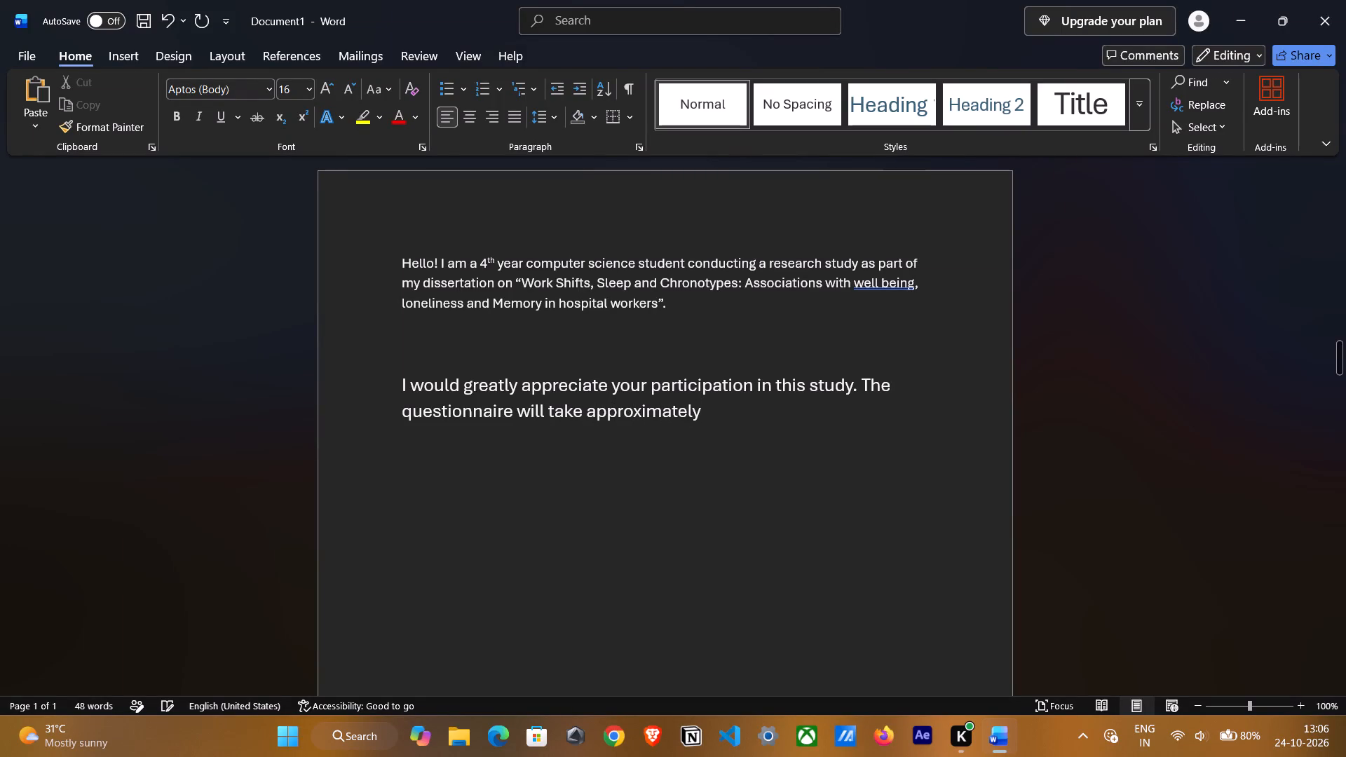
pyautogui.write('12')
pyautogui.write('-15 minust')
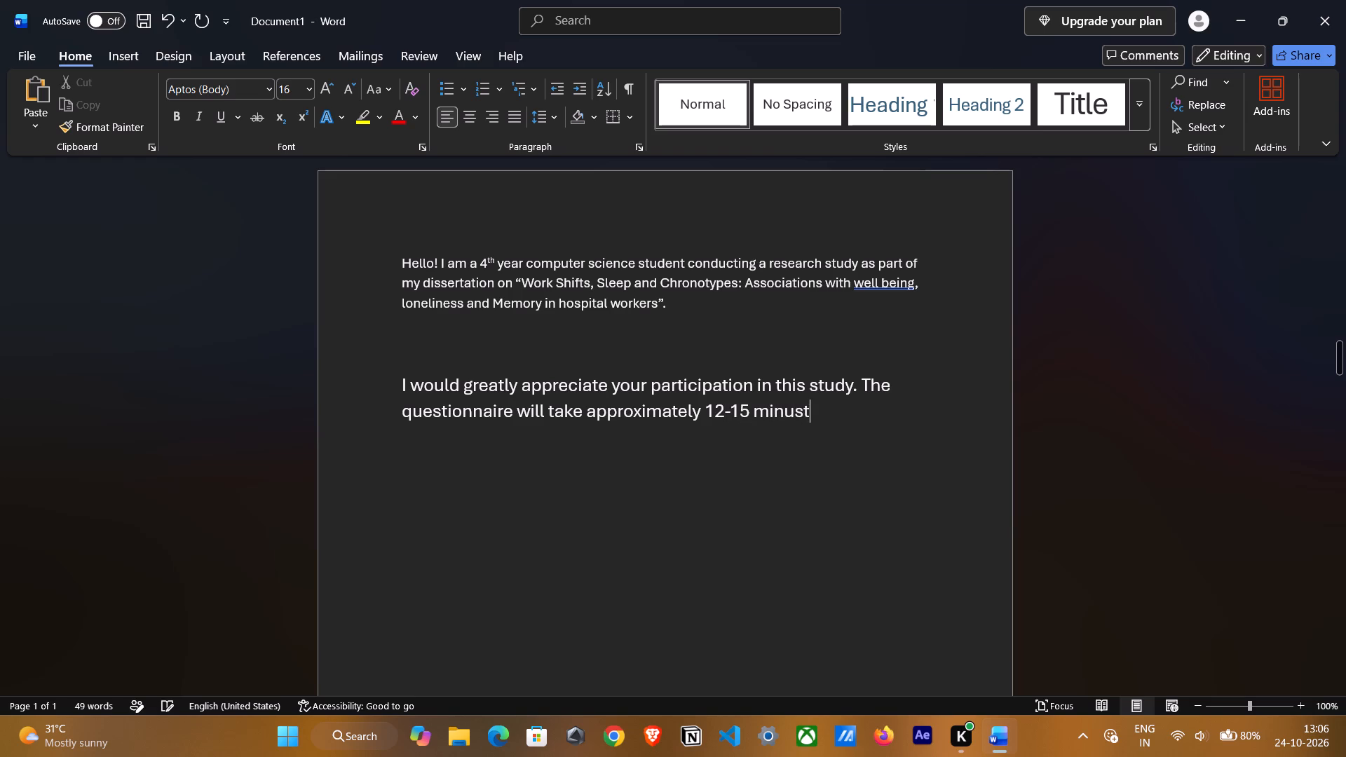
pyautogui.press('BackSpace')
pyautogui.press('BackSpace')
pyautogui.write('tes')
pyautogui.press('space')
pyautogui.write('to complete')
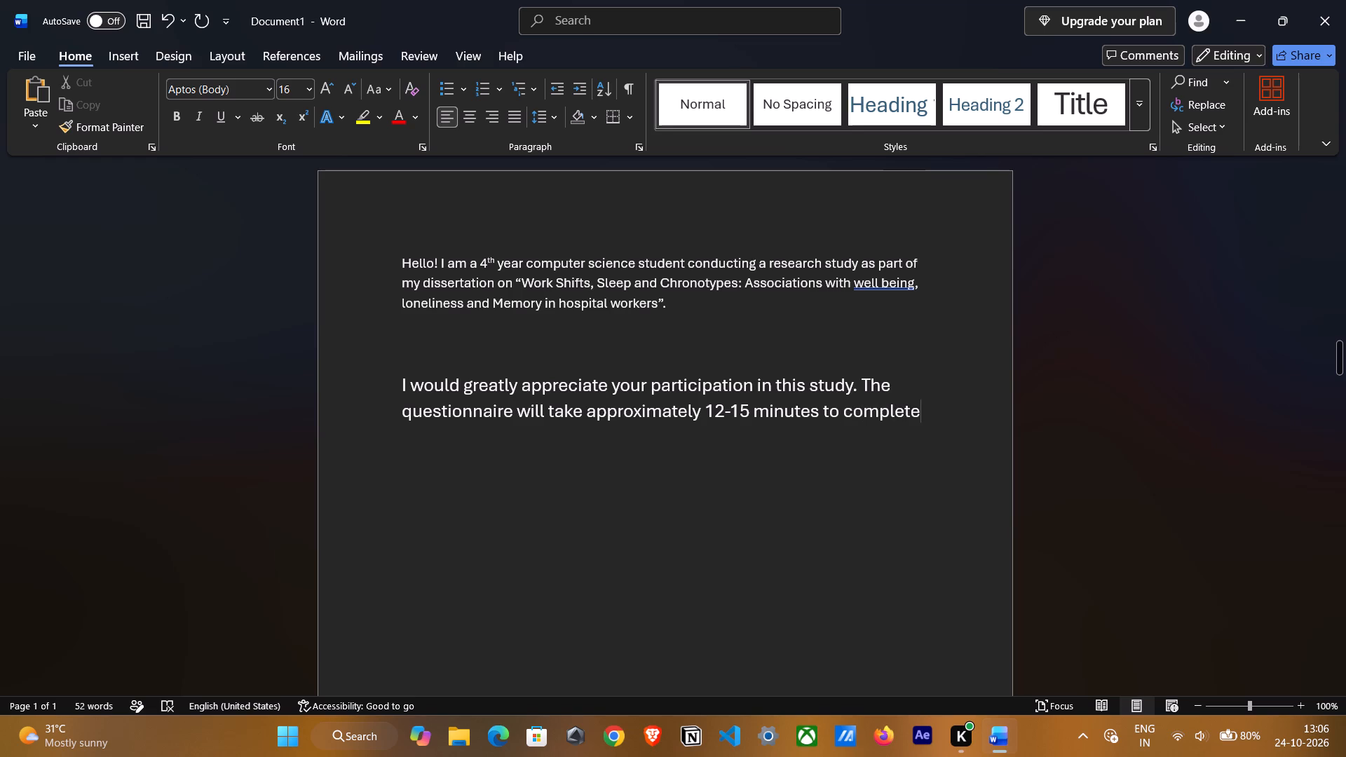
# Close the questionnaire sentence with a full stop and begin the next one with "Your responses".
pyautogui.write('.')
pyautogui.press('space')
pyautogui.write('Your')
pyautogui.press('space')
pyautogui.write('respose')
pyautogui.press('BackSpace')
pyautogui.press('BackSpace')
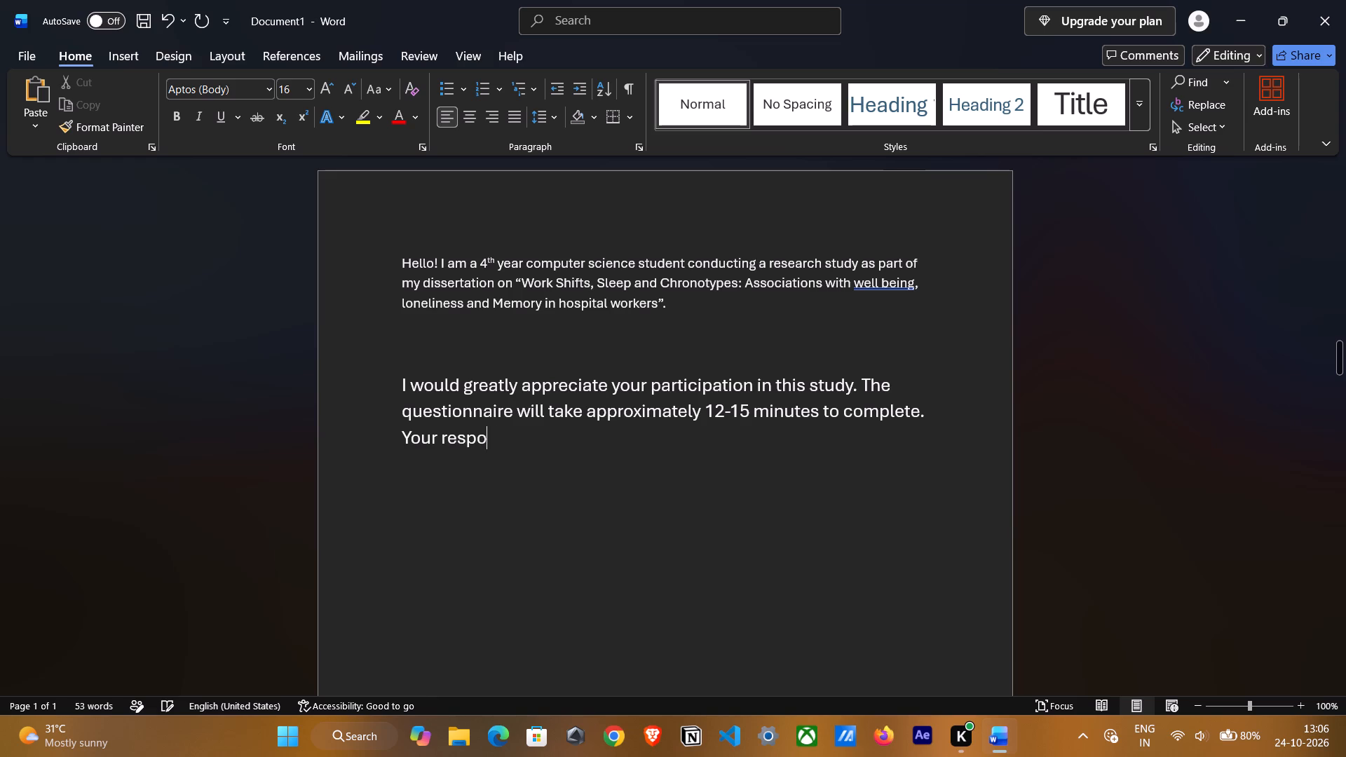
pyautogui.write('nses')
pyautogui.press('space')
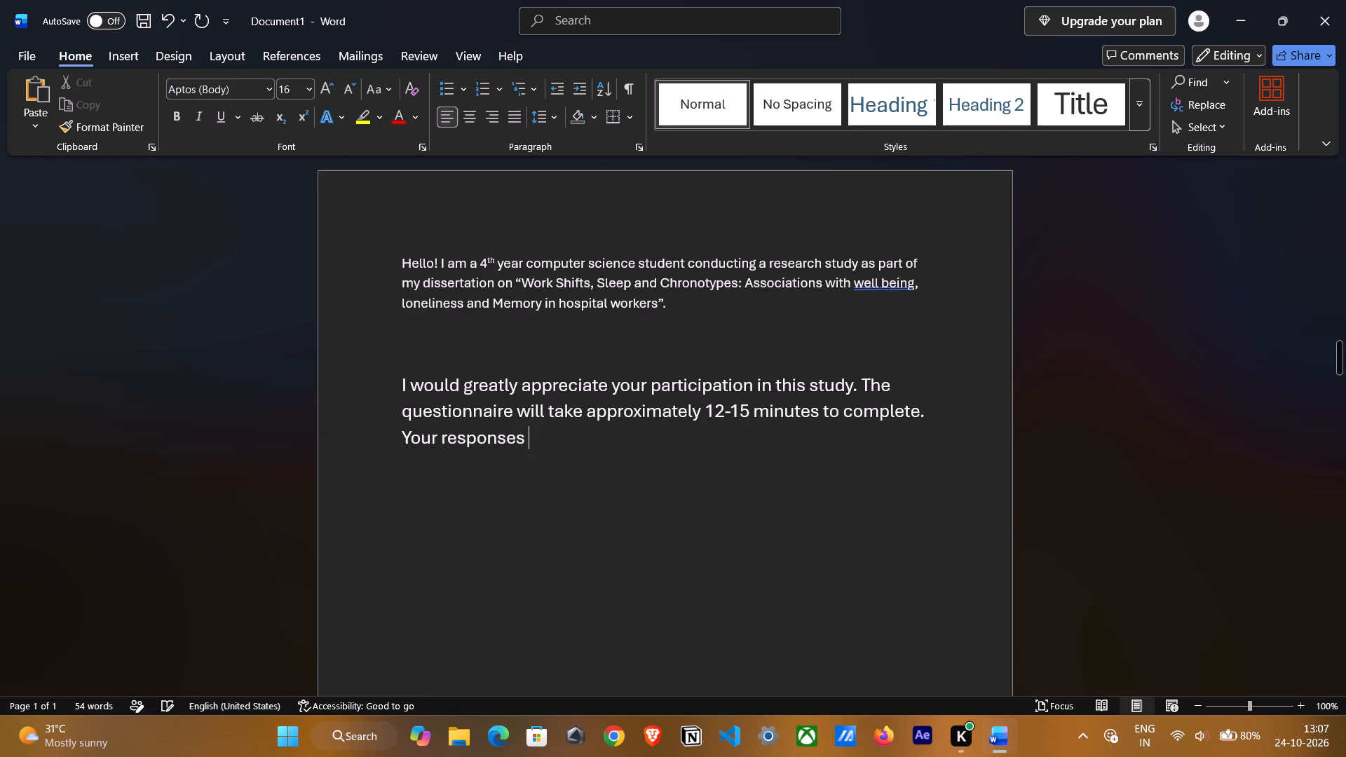
# Continue the sentence after "Your responses" with "will be kept confidential".
pyautogui.write('wil')
pyautogui.press('space')
pyautogui.press('BackSpace')
pyautogui.write('l')
pyautogui.press('space')
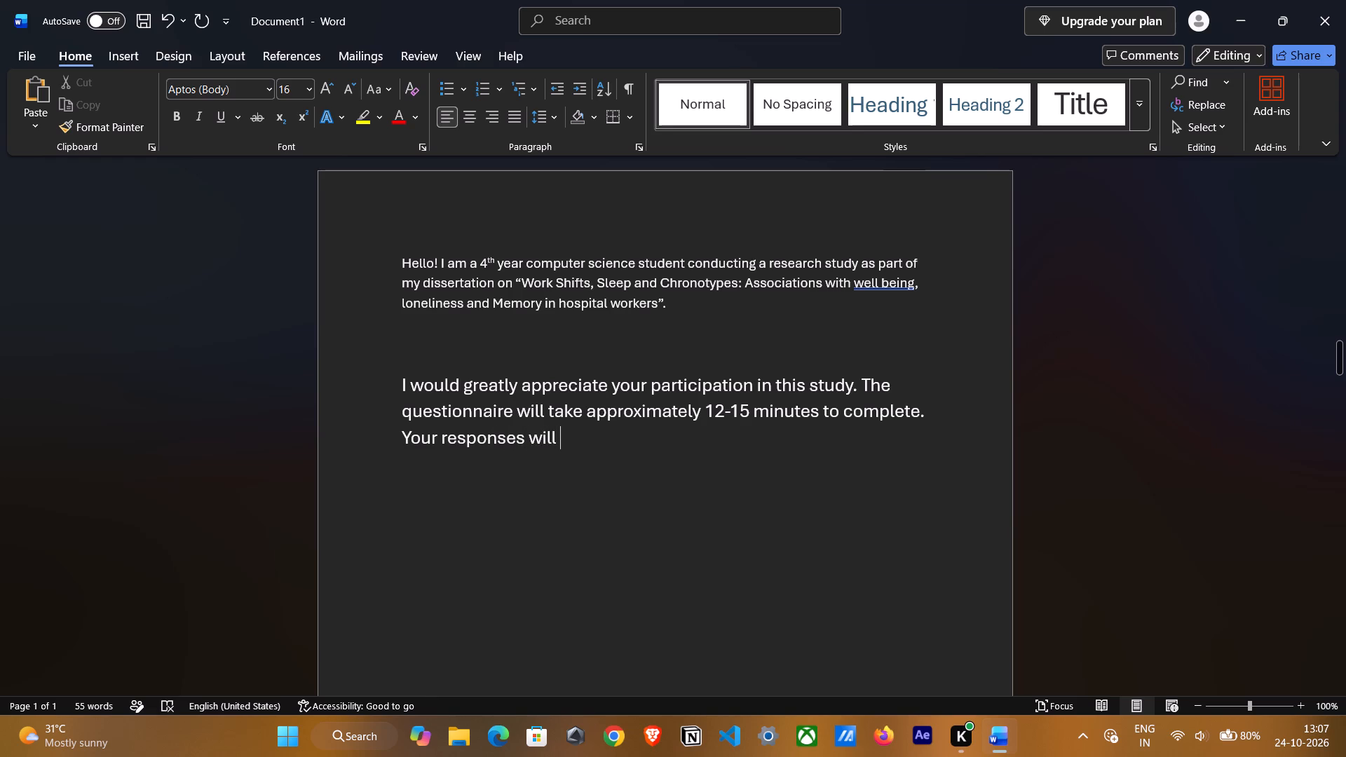
pyautogui.write('be kept')
pyautogui.press('space')
pyautogui.write('confidentioal')
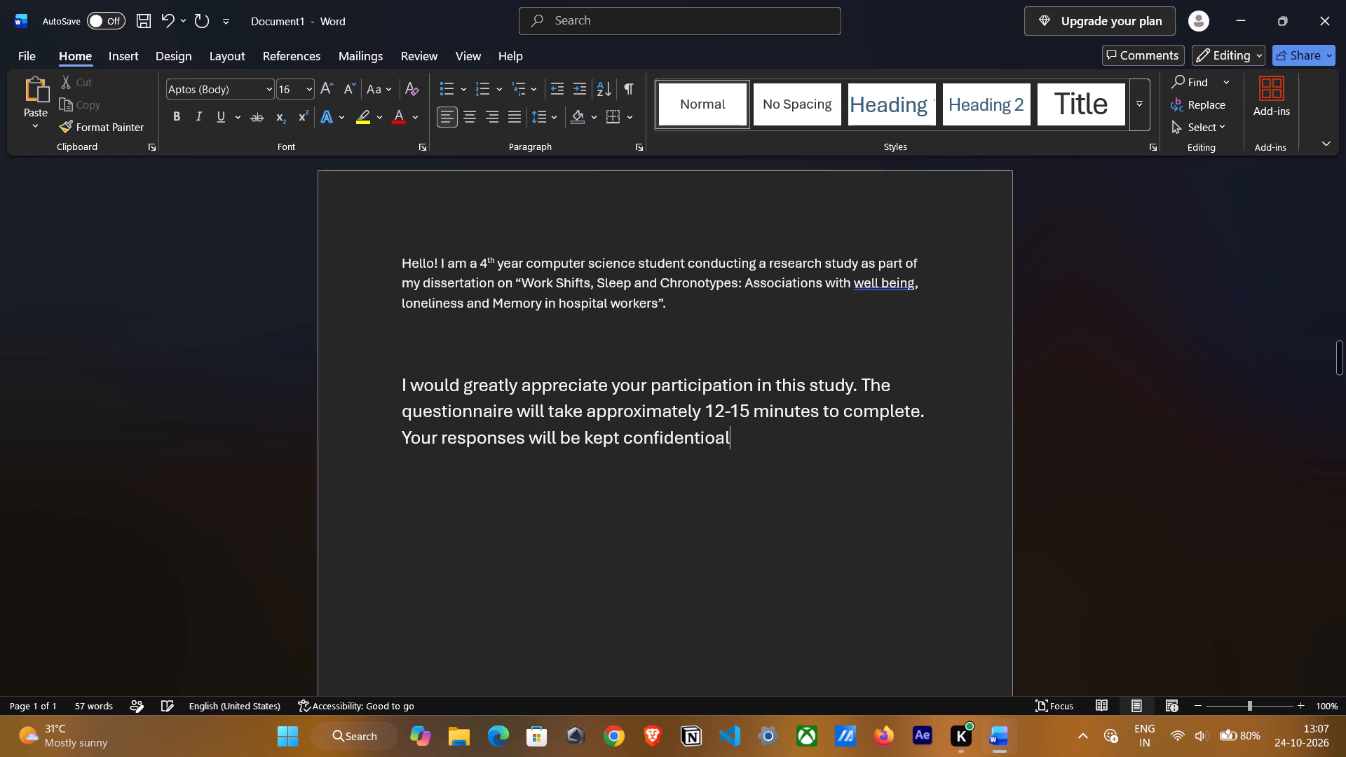
pyautogui.press('BackSpace')
pyautogui.press('BackSpace')
pyautogui.press('BackSpace')
pyautogui.write('al')
pyautogui.press('space')
# Continue the confidentiality sentence with "and used solely for".
pyautogui.write('andus')
pyautogui.press('BackSpace')
pyautogui.press('BackSpace')
pyautogui.press('space')
pyautogui.write('used')
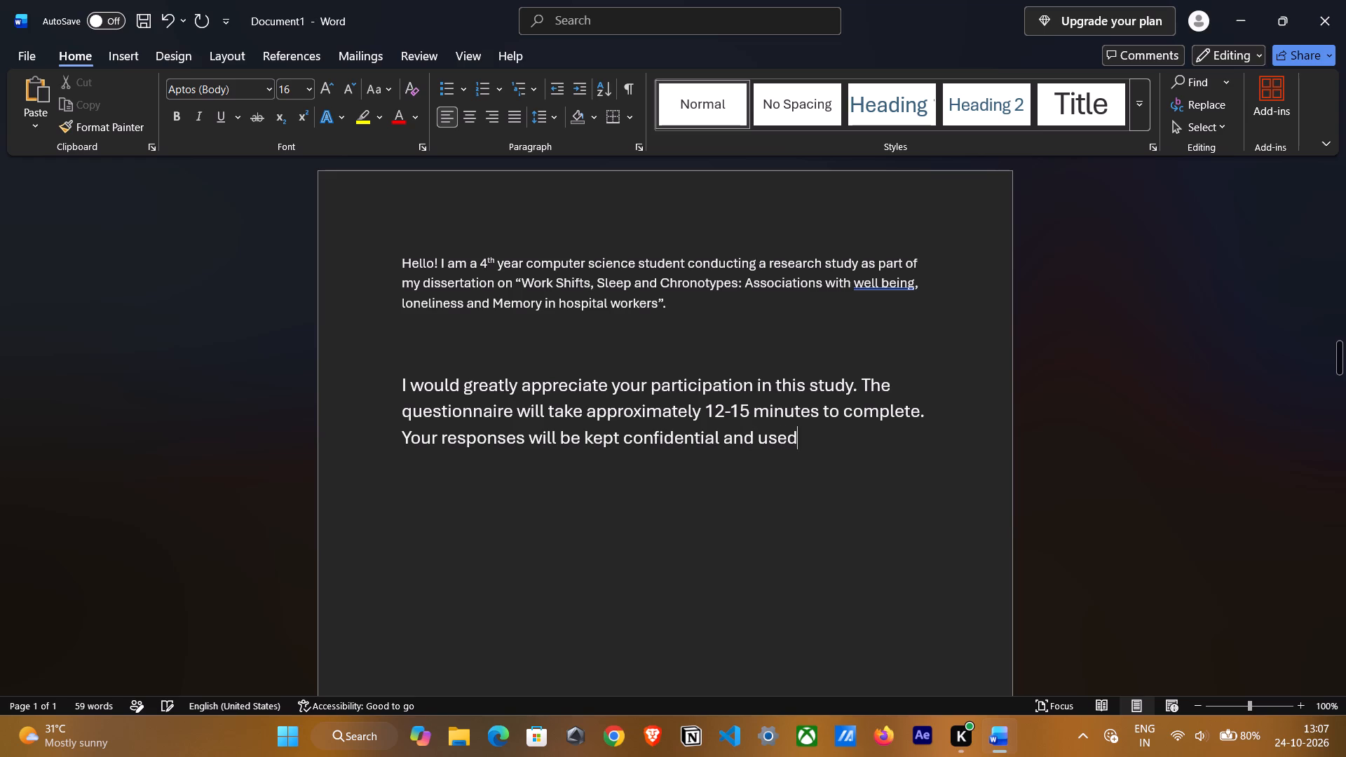
pyautogui.press('space')
pyautogui.write('solely for')
pyautogui.press('space')
# Complete the confidentiality sentence with "academic research purposes.".
pyautogui.write('academic')
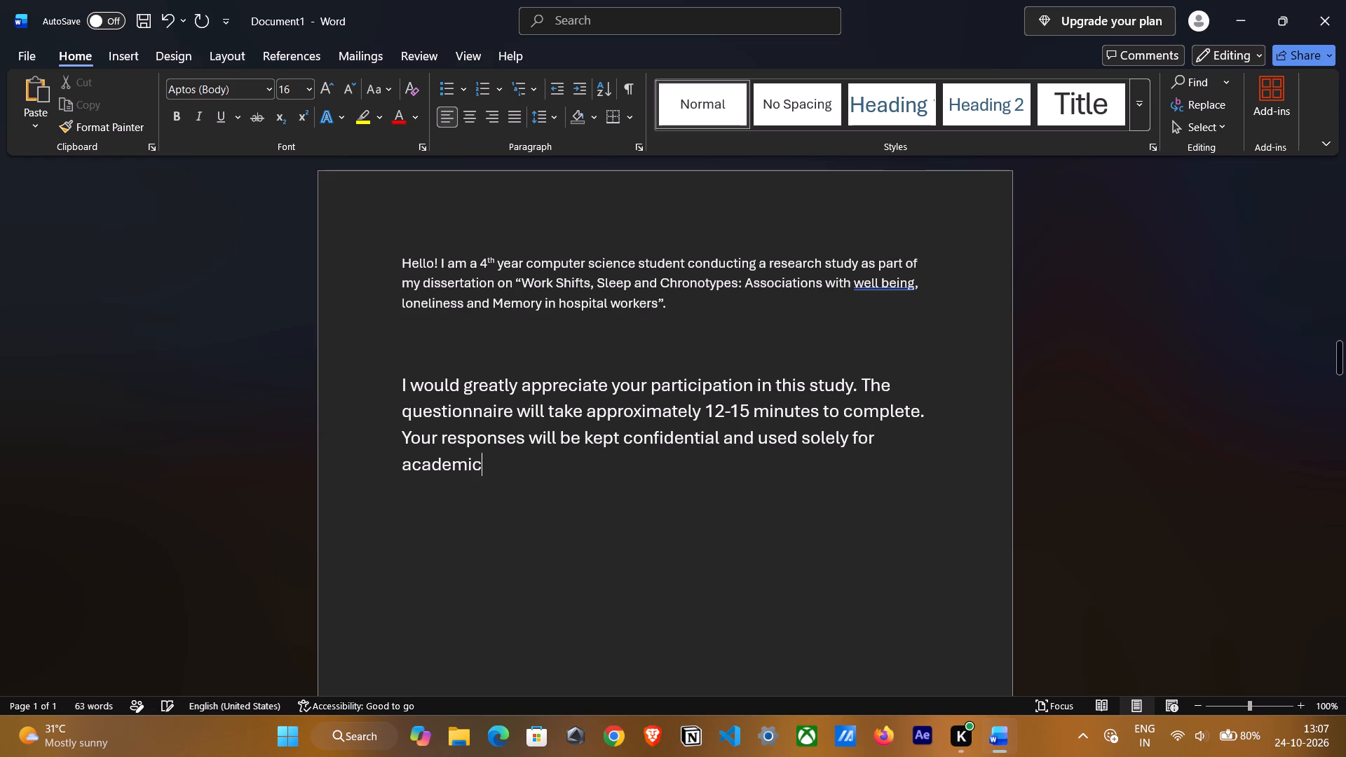
pyautogui.press('space')
pyautogui.write('research')
pyautogui.press('space')
pyautogui.write('pur')
pyautogui.press('BackSpace')
pyautogui.write('rposes')
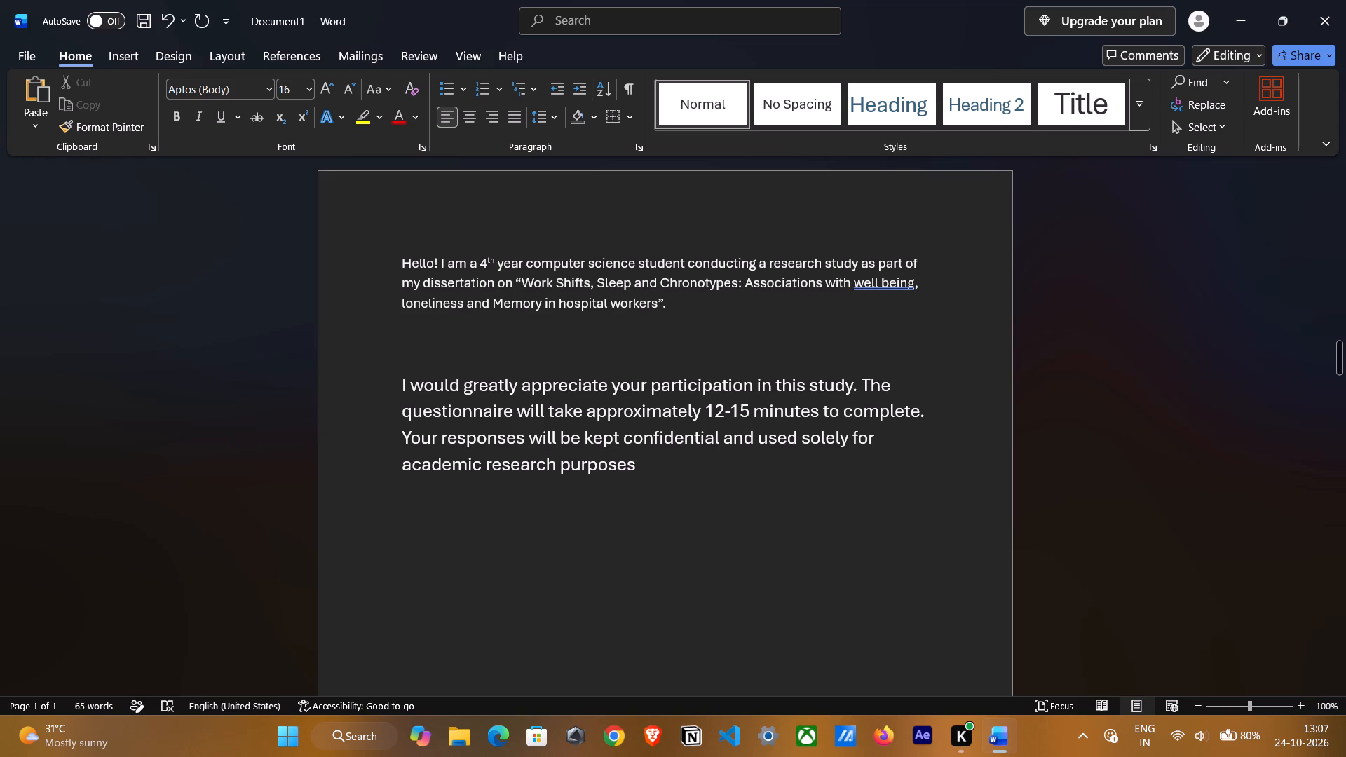
pyautogui.write('.')
pyautogui.press('space')
# Leave two blank lines and write "Your participation would be a valuable contribution to my research.".
pyautogui.hotkey('shift', 'Return')
pyautogui.hotkey('shift', 'Return')
pyautogui.hotkey('shift', 'Return')
pyautogui.hotkey('shift', 'y')
pyautogui.write('our')
pyautogui.press('space')
pyautogui.write('participation')
pyautogui.press('space')
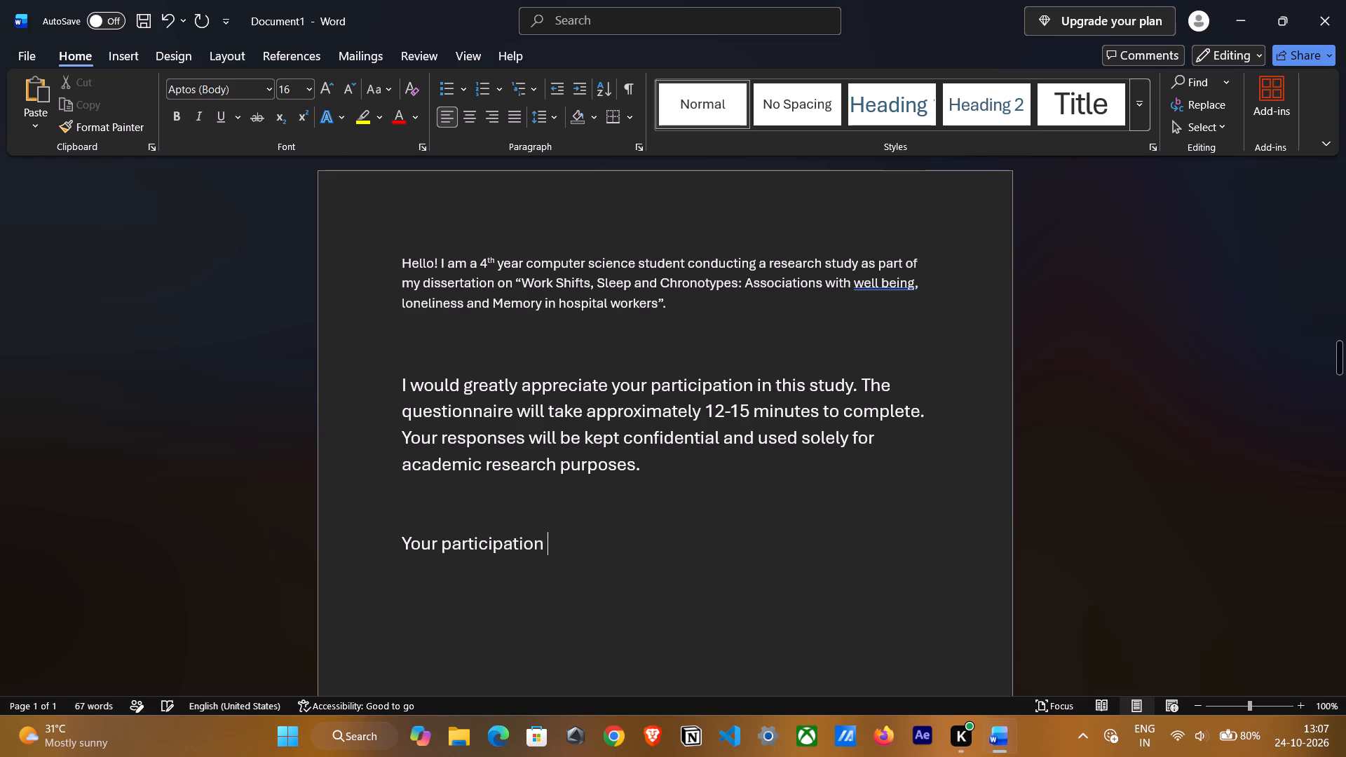
pyautogui.write('would be a valuable')
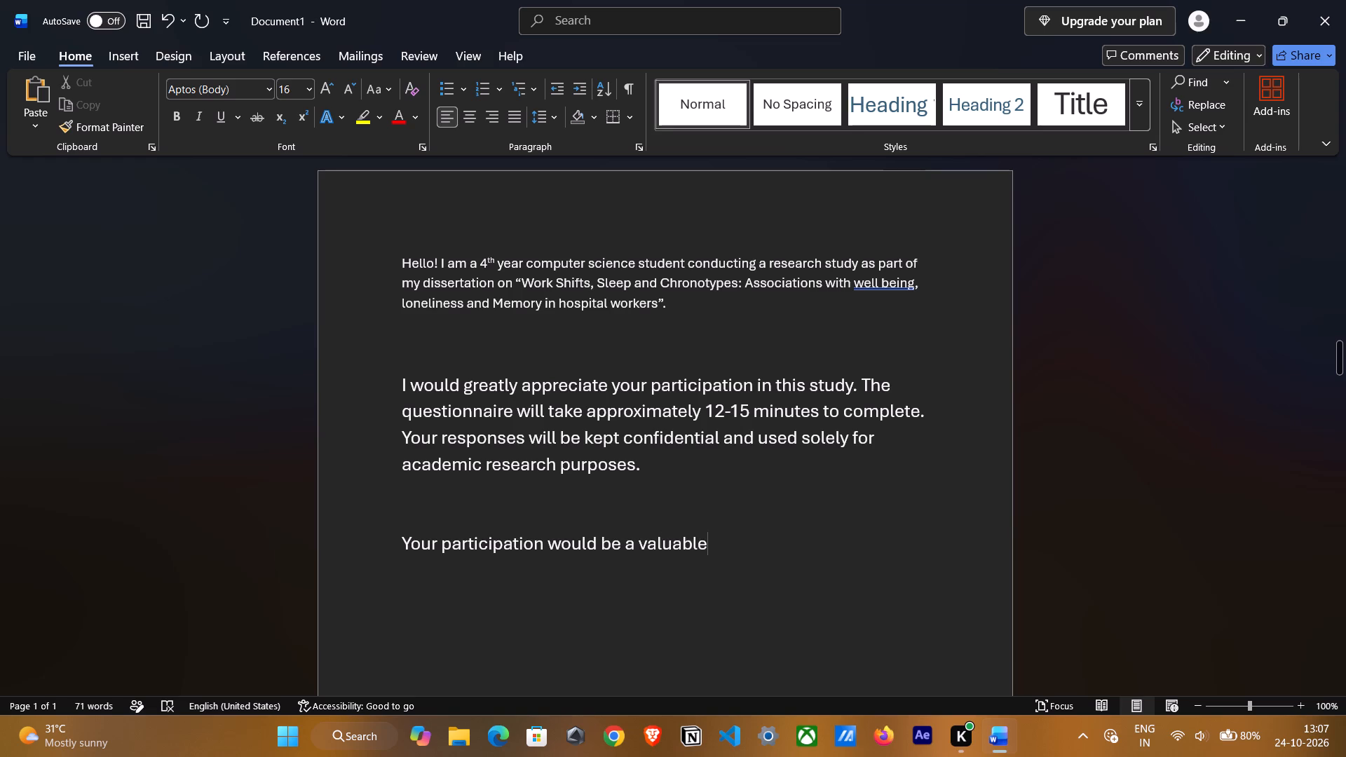
pyautogui.press('space')
pyautogui.write('contribution')
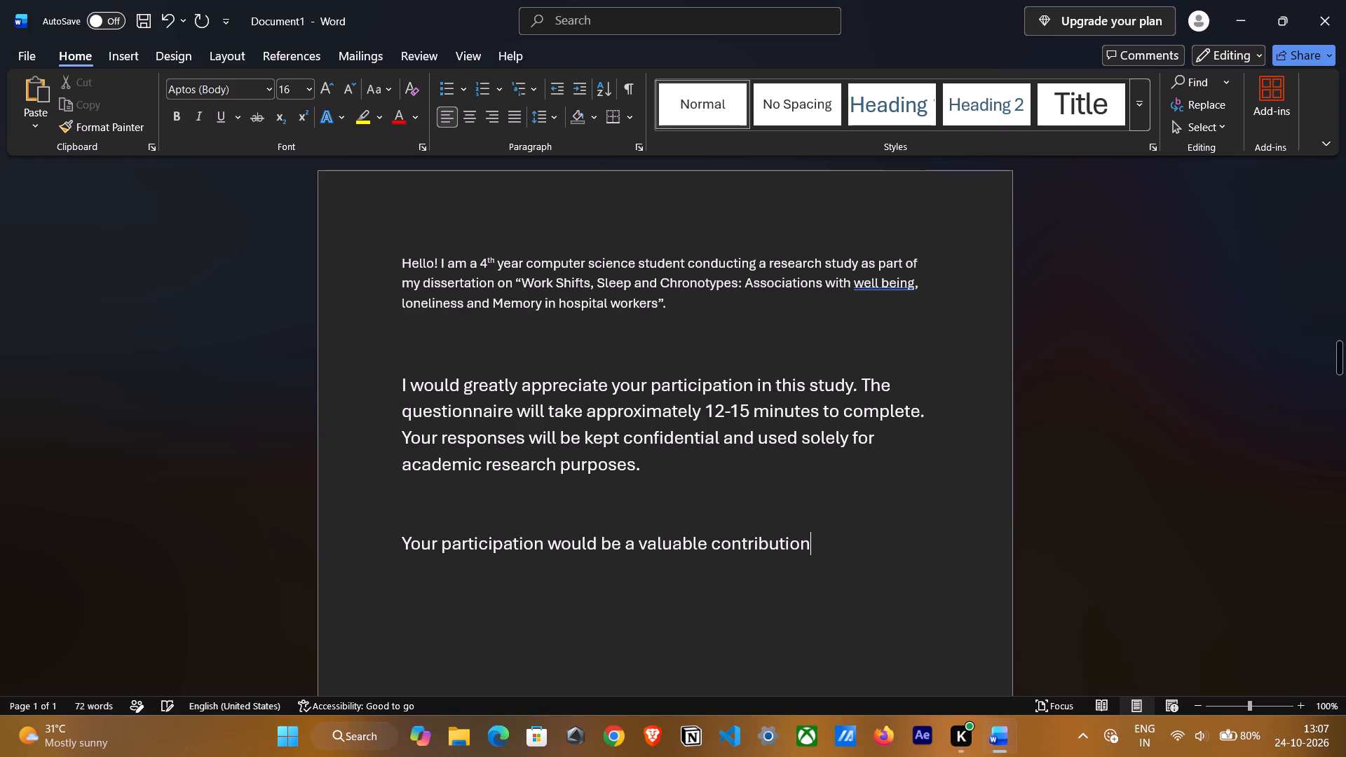
pyautogui.press('space')
pyautogui.write('to my research')
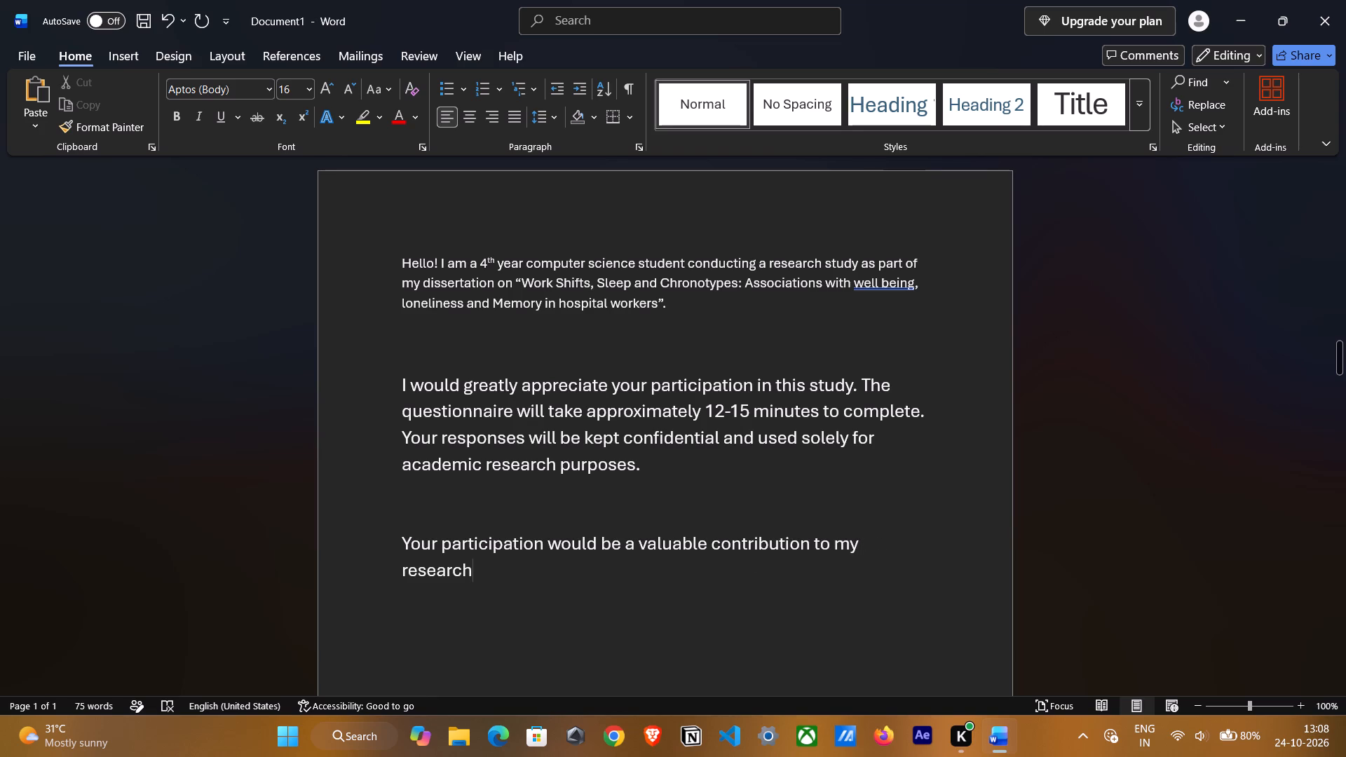
pyautogui.write('.')
pyautogui.press('space')
# Leave two blank lines below the closing sentence and add the label "Questionaire link:".
pyautogui.hotkey('shift', 'Return')
pyautogui.hotkey('shift', 'Return')
pyautogui.hotkey('shift', 'Return')
pyautogui.write('Questuon')
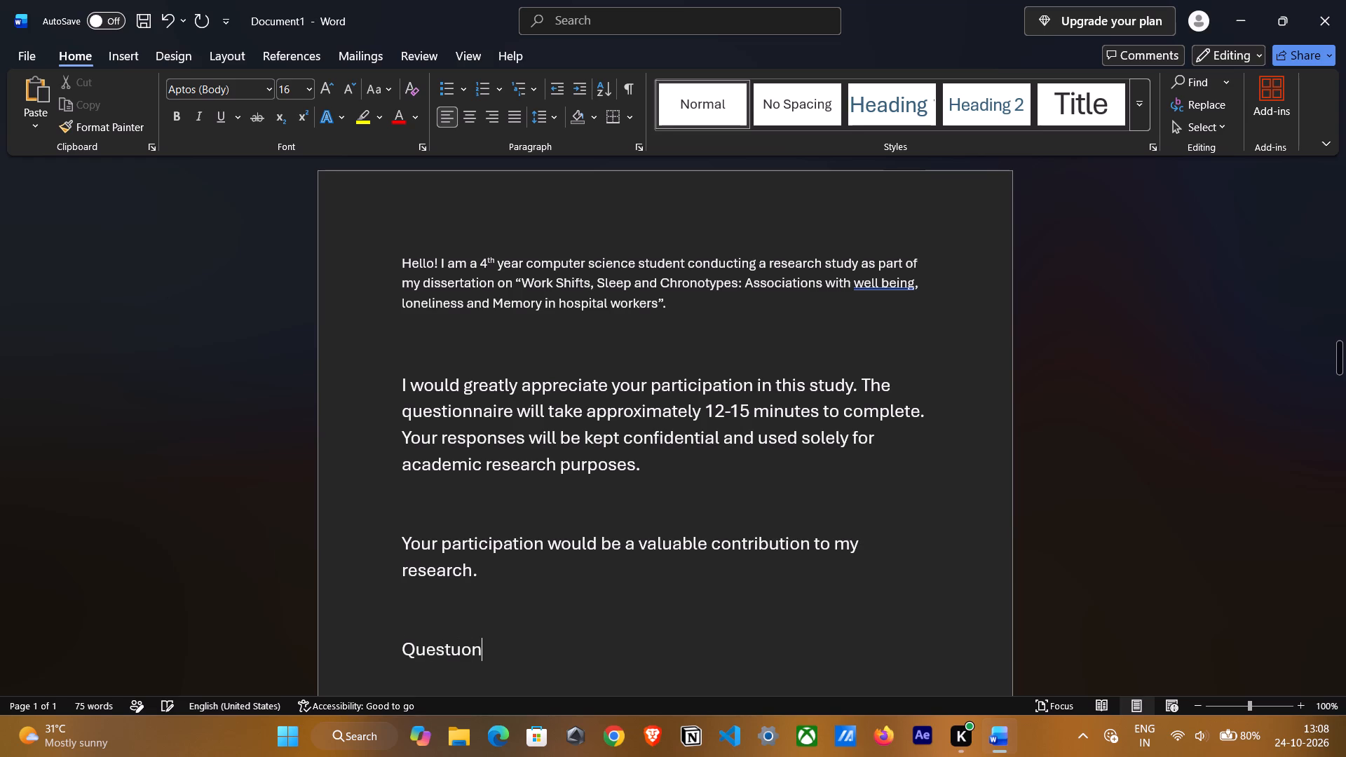
pyautogui.press('BackSpace')
pyautogui.press('BackSpace')
pyautogui.press('BackSpace')
pyautogui.write('iona')
pyautogui.press('BackSpace')
pyautogui.write('aire link')
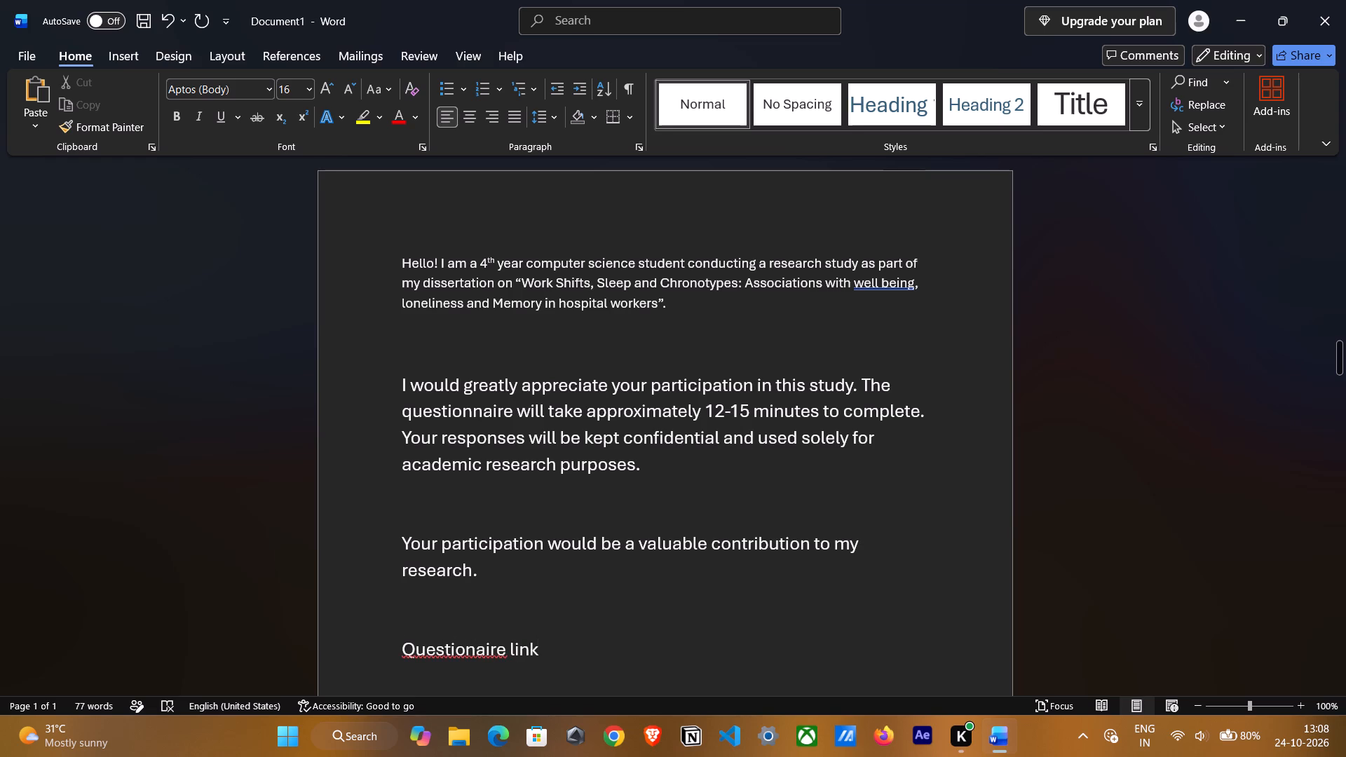
pyautogui.write(':')
pyautogui.press('space')
# Switch to Google Chrome and open it with the first listed user profile.
pyautogui.hotkey('alt', 'Tab')
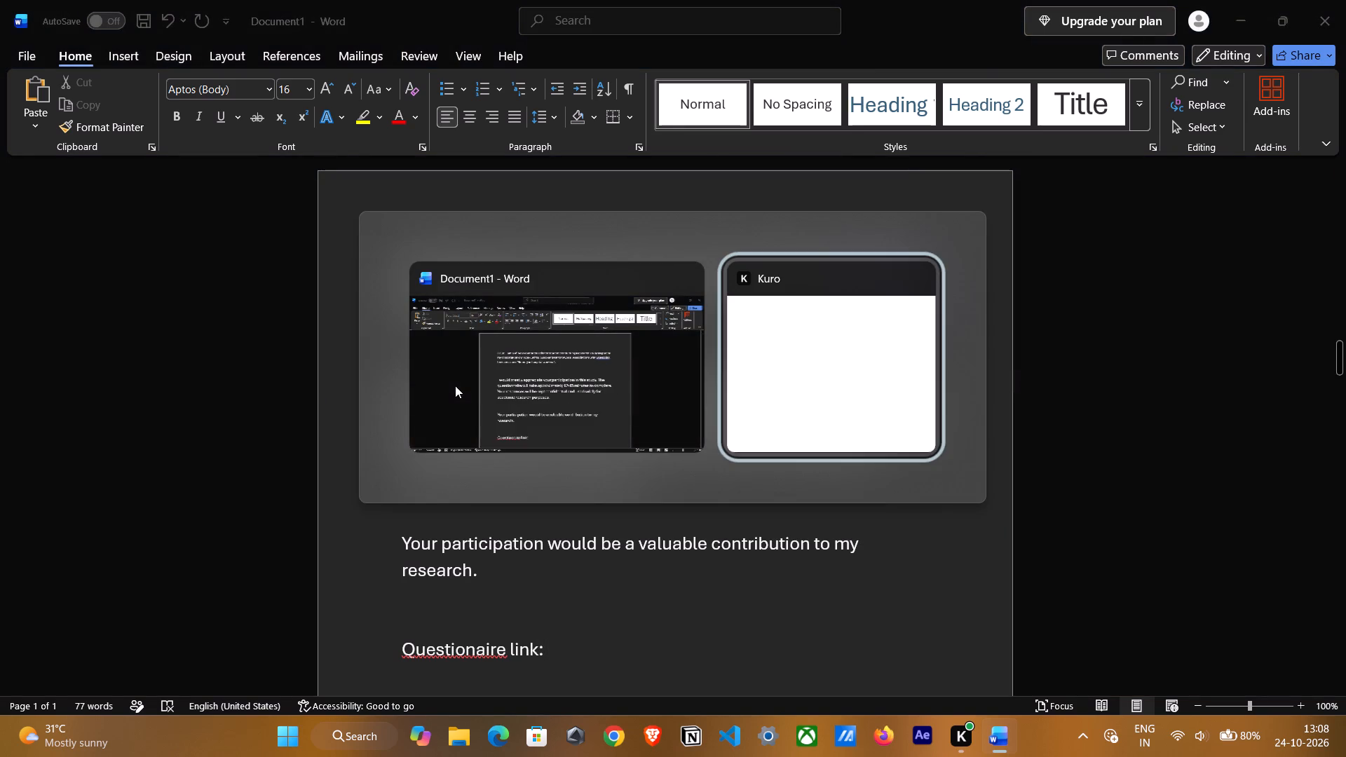
pyautogui.hotkey('alt', 'Tab')
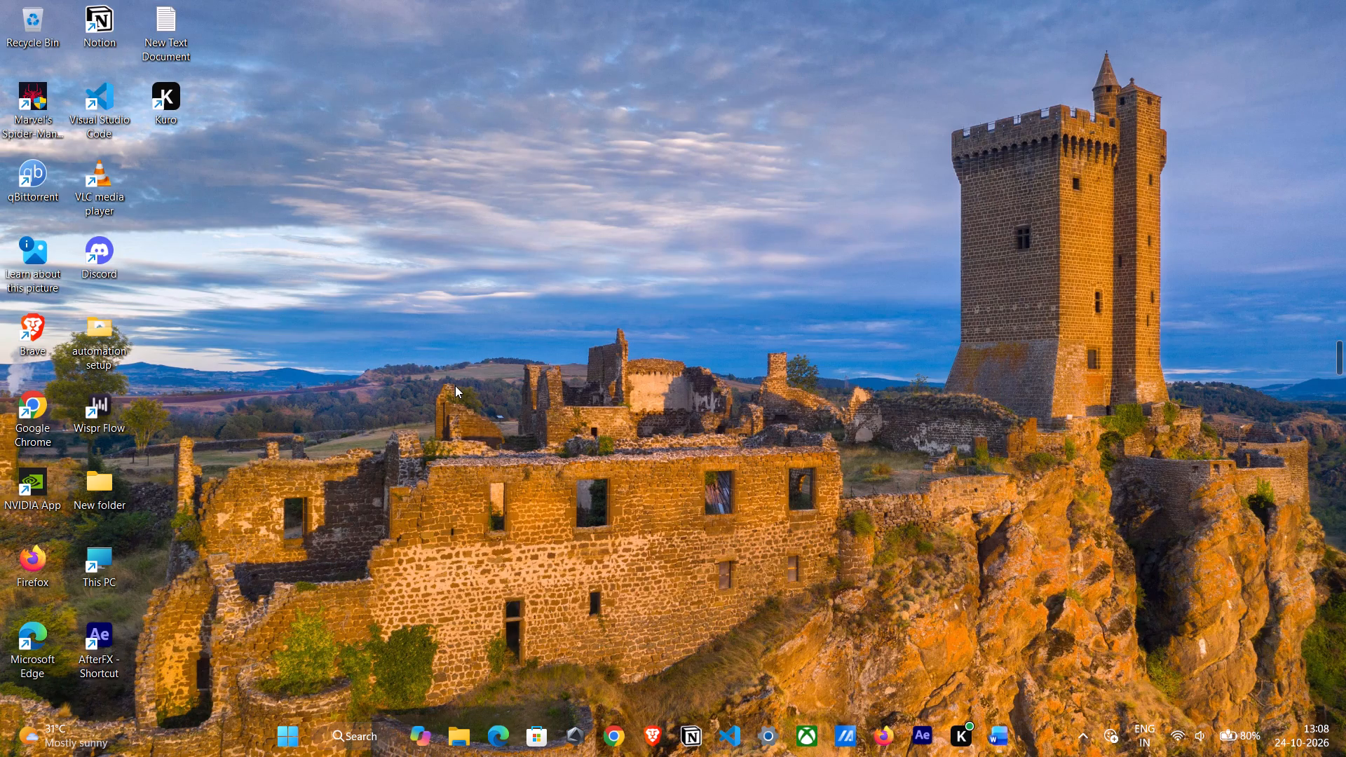
pyautogui.press('super+6')
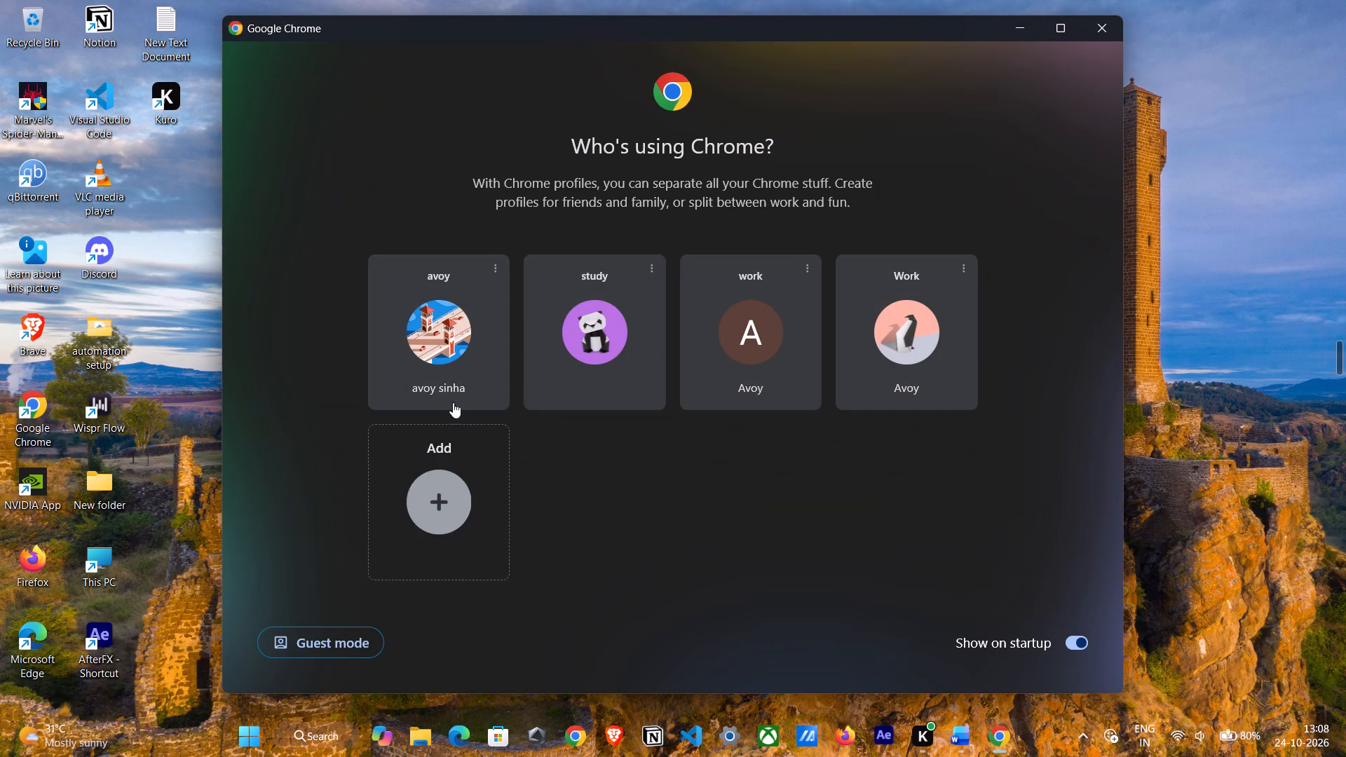
pyautogui.click(463, 333)
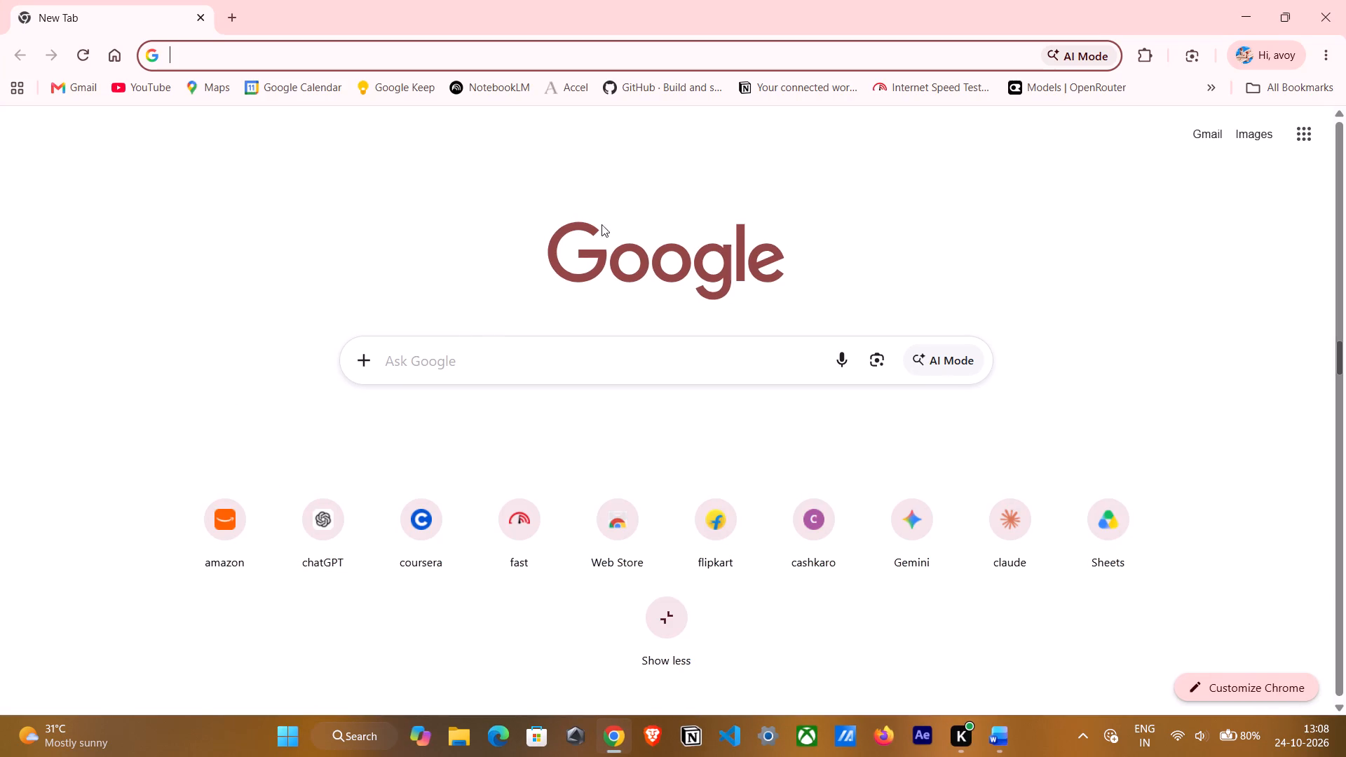
# Open Google Forms from the Google apps and create a blank form.
pyautogui.click(1305, 131)
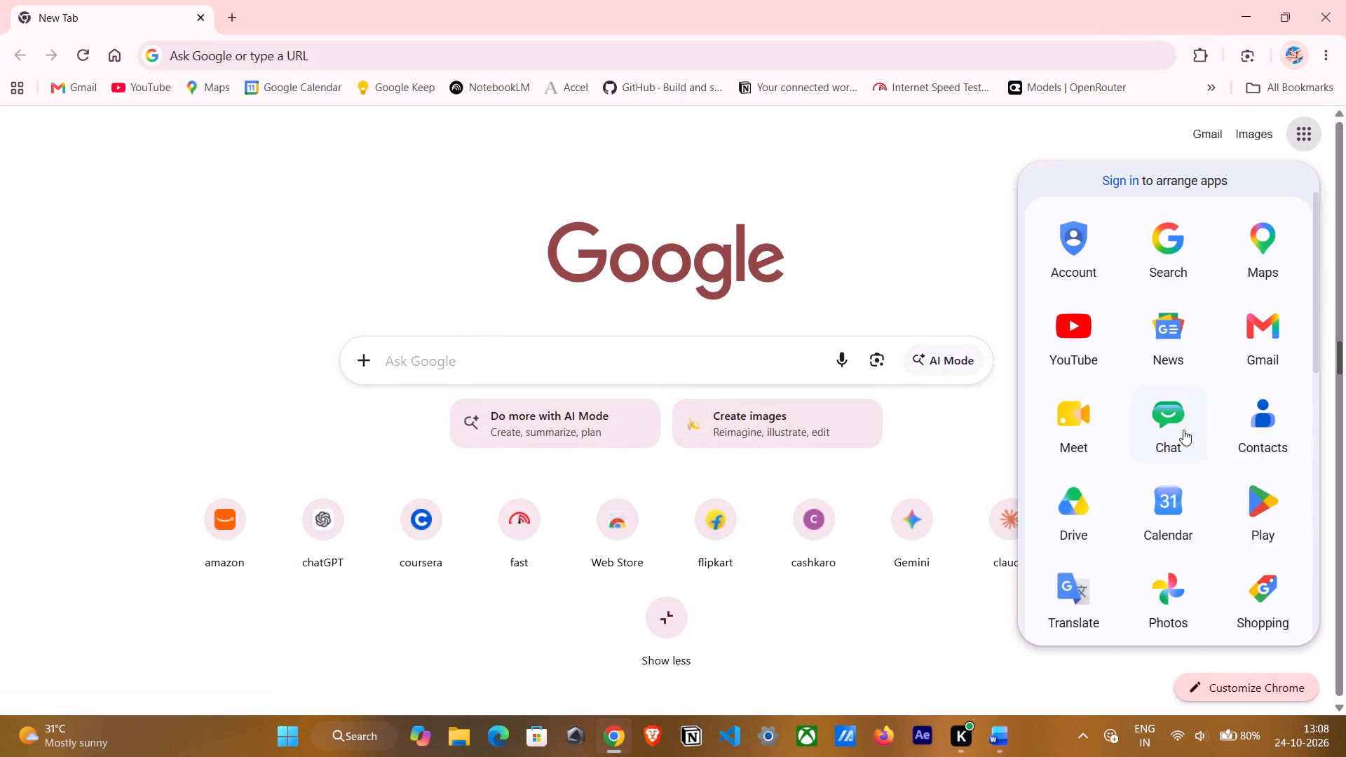
pyautogui.scroll(-5, 1209, 430)
pyautogui.scroll(-2, 1293, 509)
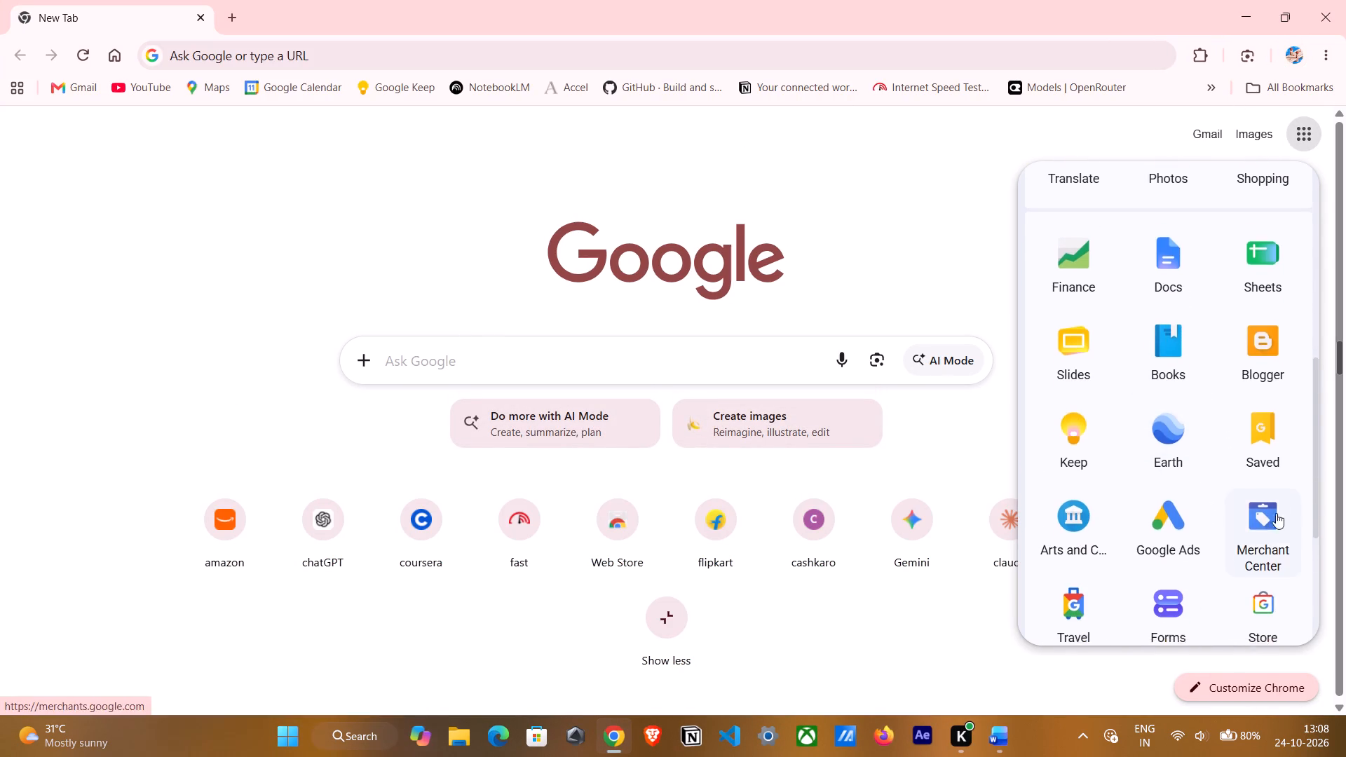
pyautogui.scroll(-1, 1276, 513)
pyautogui.click(1208, 429)
pyautogui.click(1179, 425)
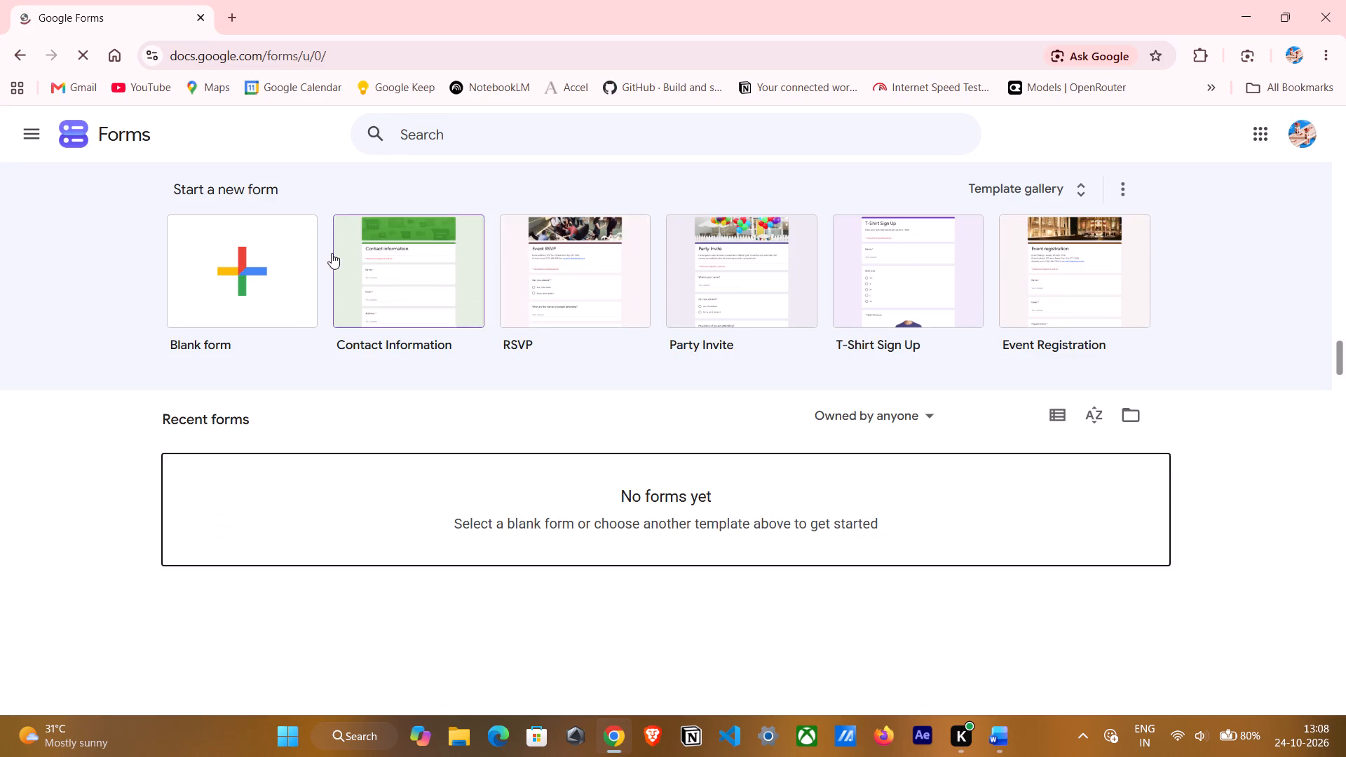
pyautogui.click(276, 264)
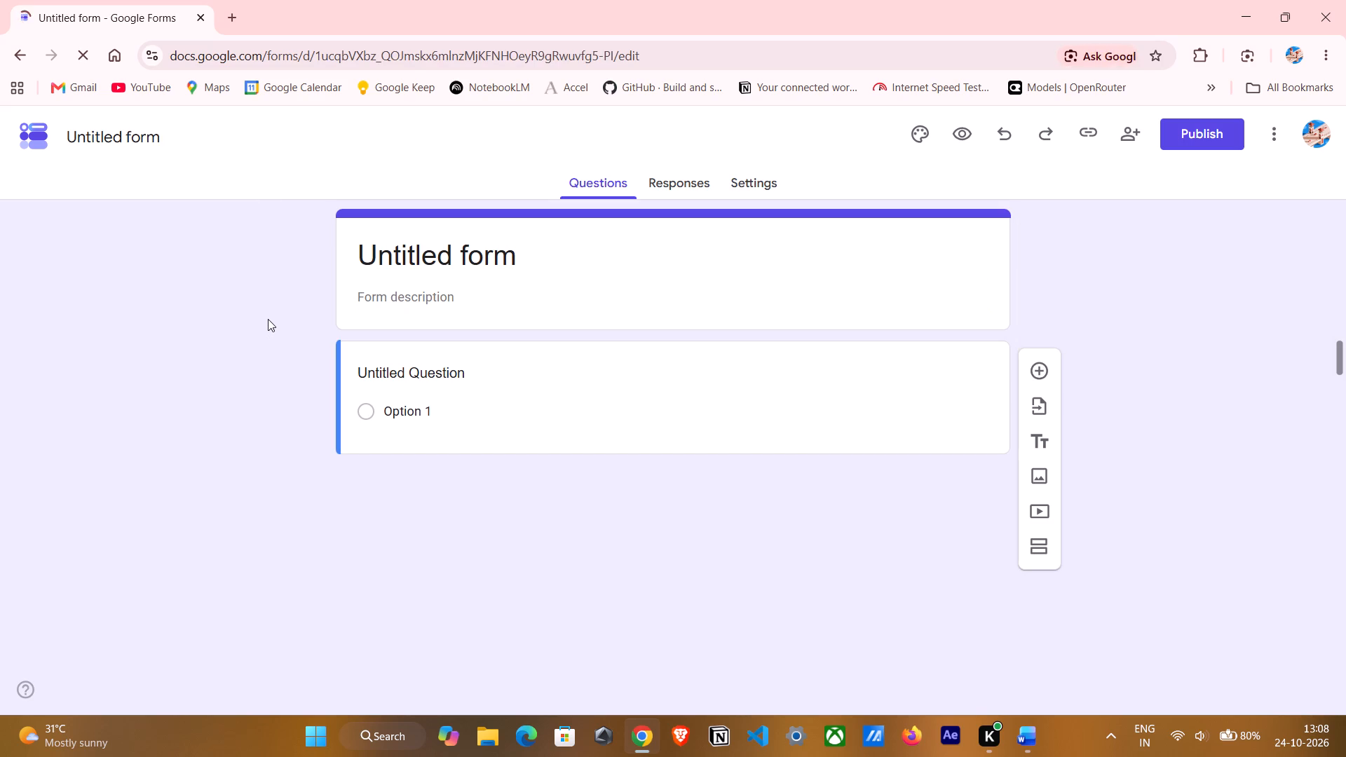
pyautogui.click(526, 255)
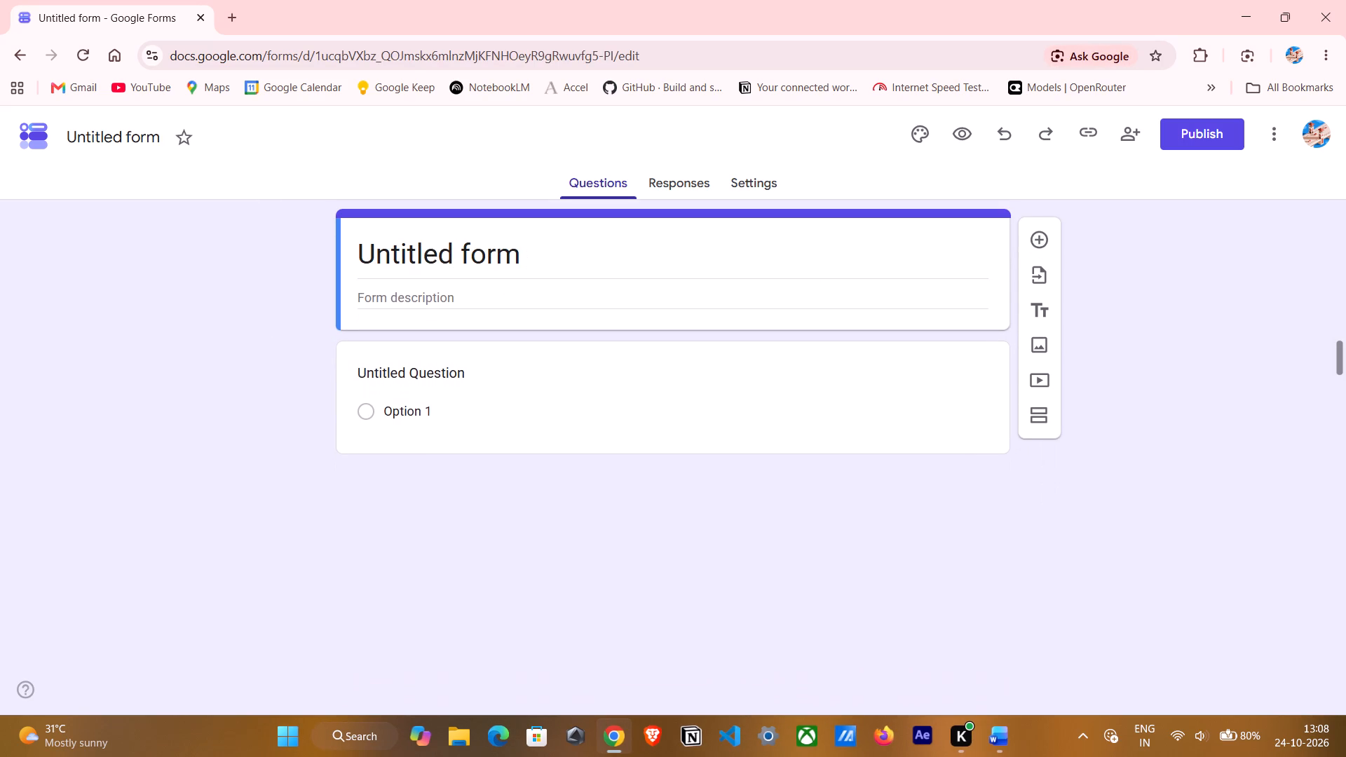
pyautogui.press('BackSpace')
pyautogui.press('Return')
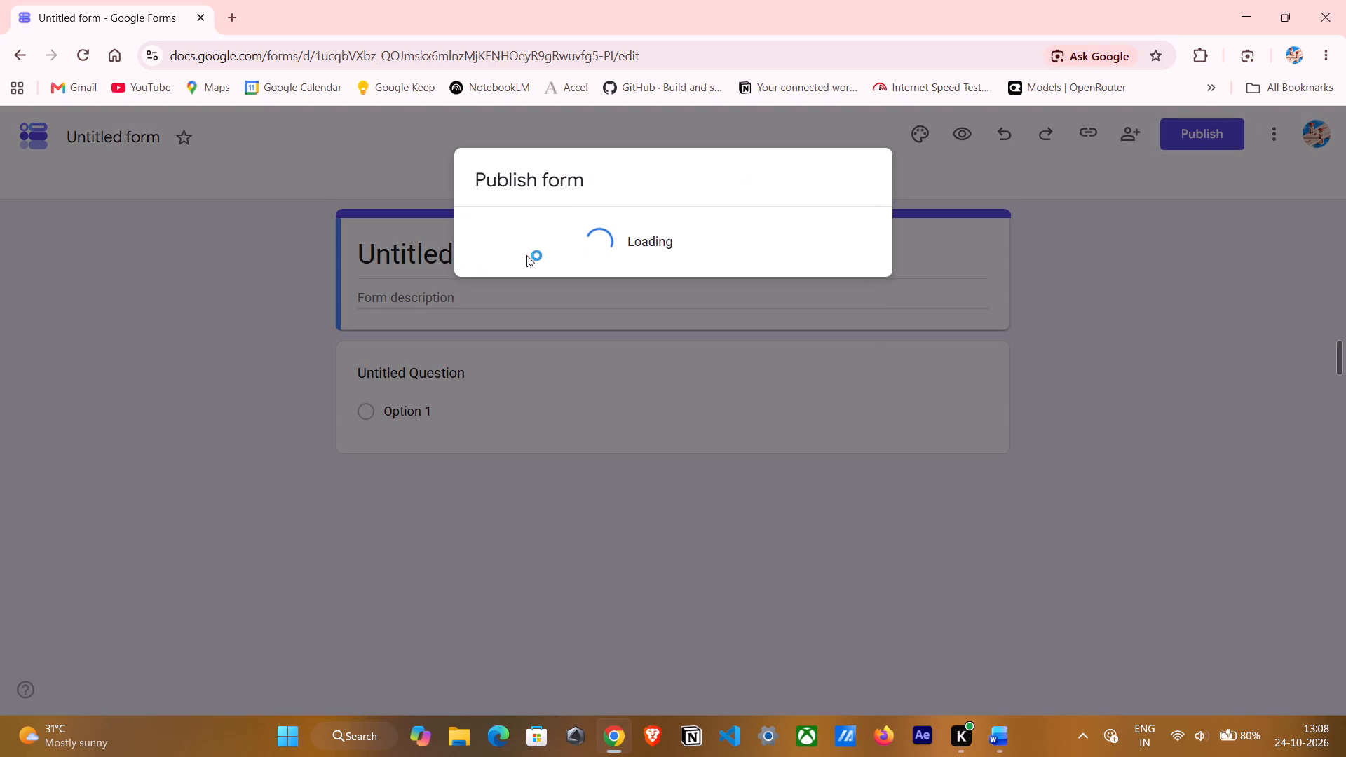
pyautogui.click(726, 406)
# Replace the placeholder form title with "Work Shifts, Sleep and Chronotypes:".
pyautogui.click(517, 248)
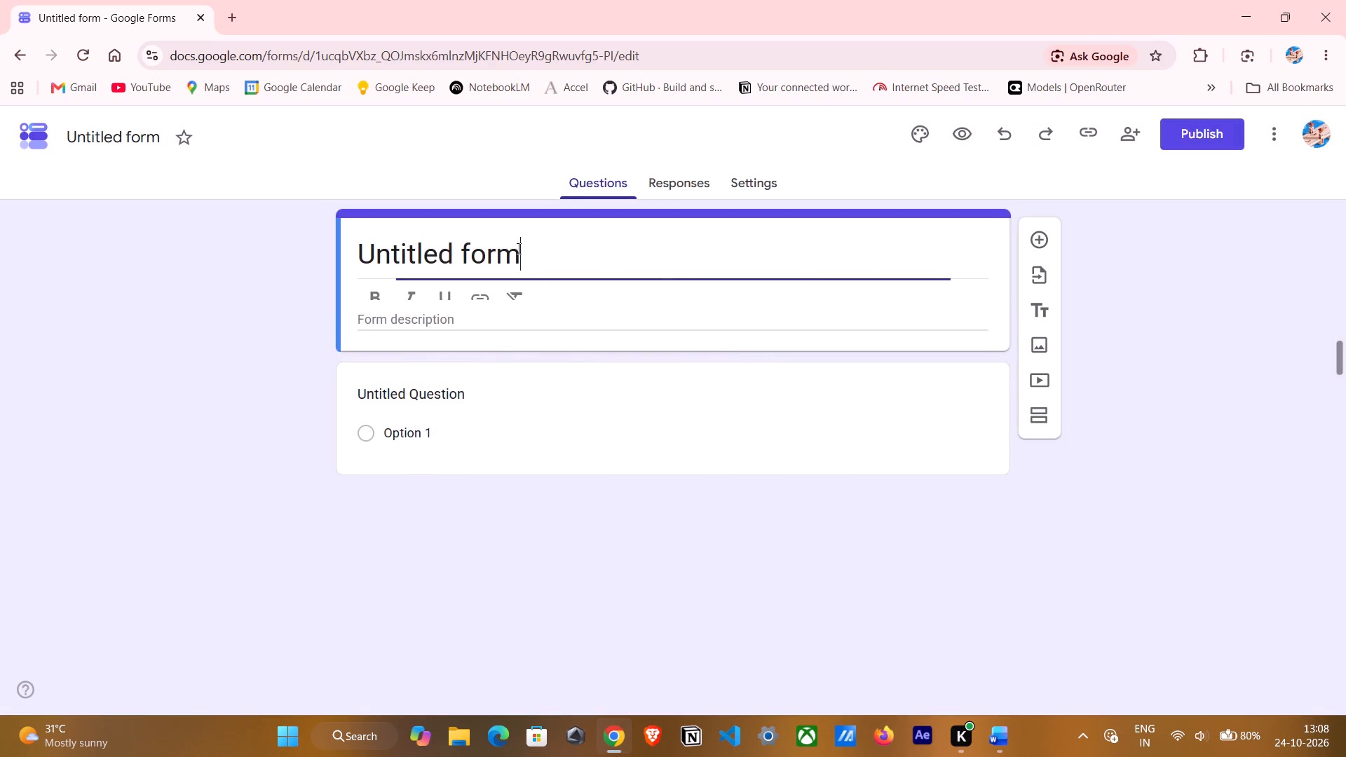
pyautogui.press('BackSpace')
pyautogui.press('BackSpace')
pyautogui.press('BackSpace')
pyautogui.press('BackSpace')
pyautogui.press('BackSpace')
pyautogui.press('BackSpace')
pyautogui.press('BackSpace')
pyautogui.press('BackSpace')
pyautogui.press('BackSpace')
pyautogui.press('BackSpace')
pyautogui.press('BackSpace')
pyautogui.press('BackSpace')
pyautogui.press('BackSpace')
pyautogui.press('BackSpace')
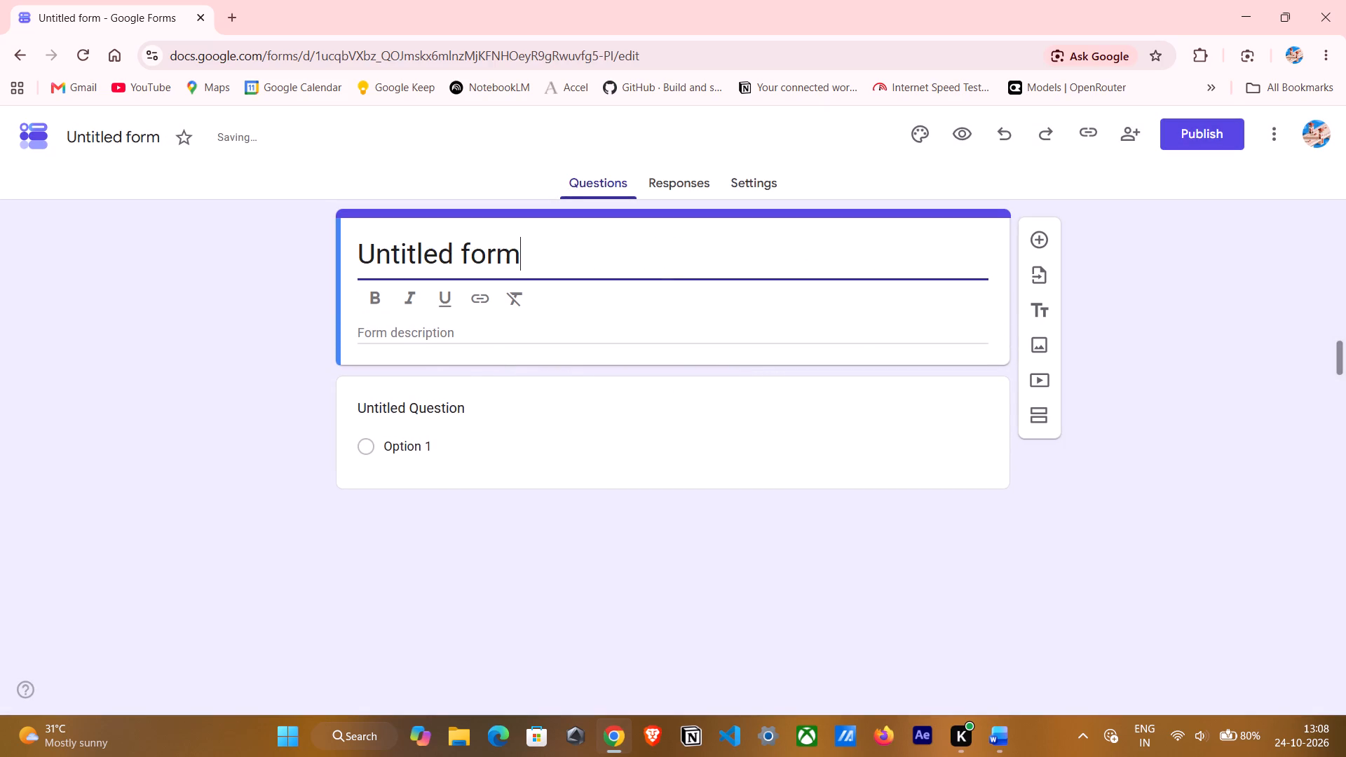
pyautogui.write('Work')
pyautogui.press('BackSpace')
pyautogui.press('BackSpace')
pyautogui.press('BackSpace')
pyautogui.press('BackSpace')
pyautogui.press('BackSpace')
pyautogui.press('BackSpace')
pyautogui.press('BackSpace')
pyautogui.press('BackSpace')
pyautogui.press('BackSpace')
pyautogui.press('BackSpace')
pyautogui.press('BackSpace')
pyautogui.press('BackSpace')
pyautogui.press('BackSpace')
pyautogui.press('BackSpace')
pyautogui.press('BackSpace')
pyautogui.press('BackSpace')
pyautogui.write('Work')
pyautogui.hotkey('ctrl', 'Left')
pyautogui.press('Right')
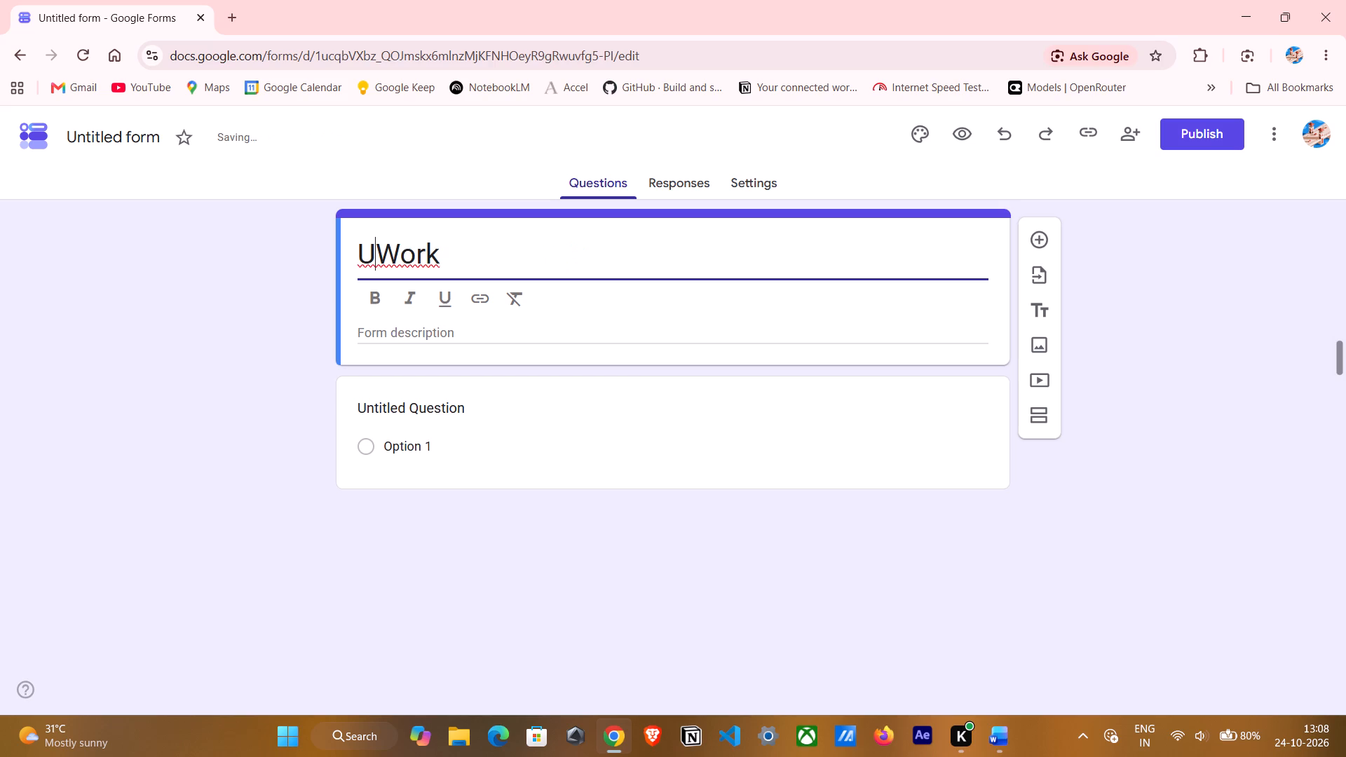
pyautogui.press('BackSpace')
pyautogui.hotkey('ctrl', 'Right')
pyautogui.press('space')
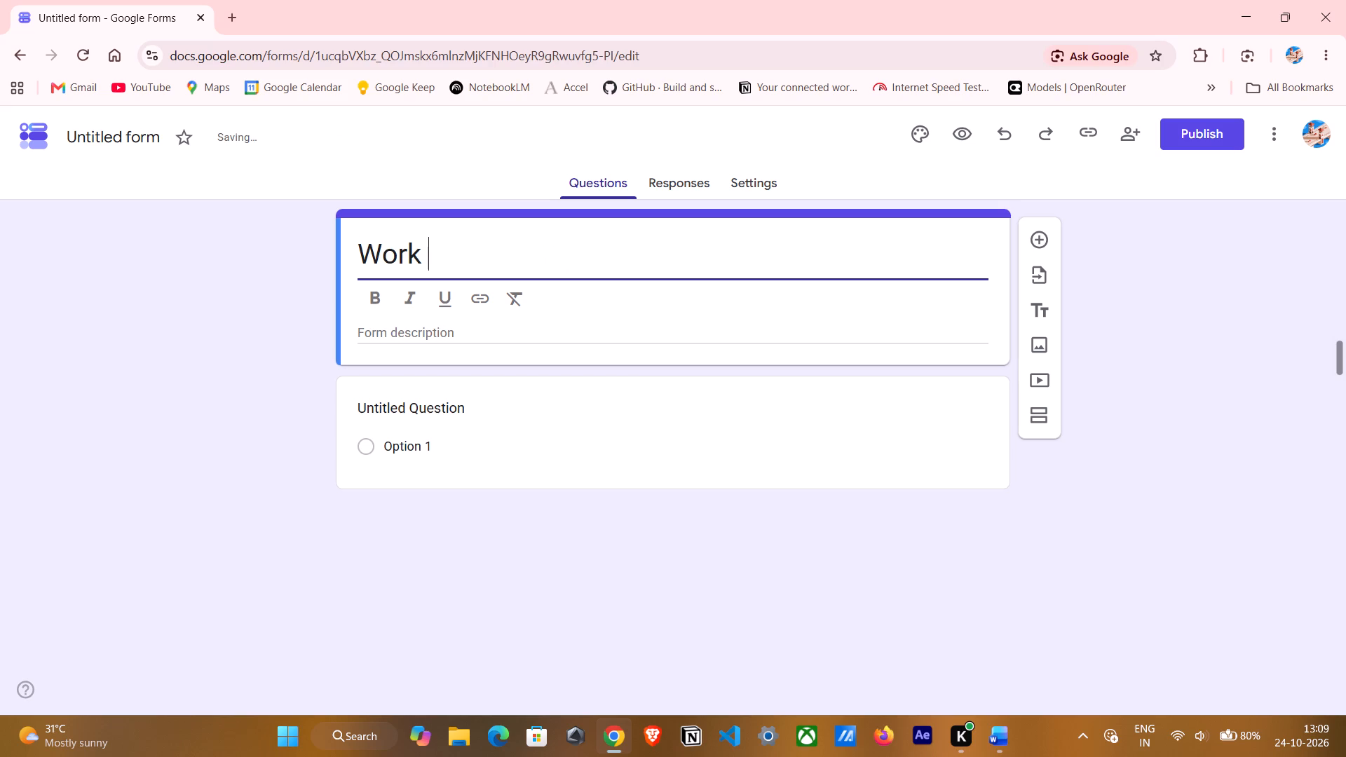
pyautogui.write('Shifts')
pyautogui.press('space')
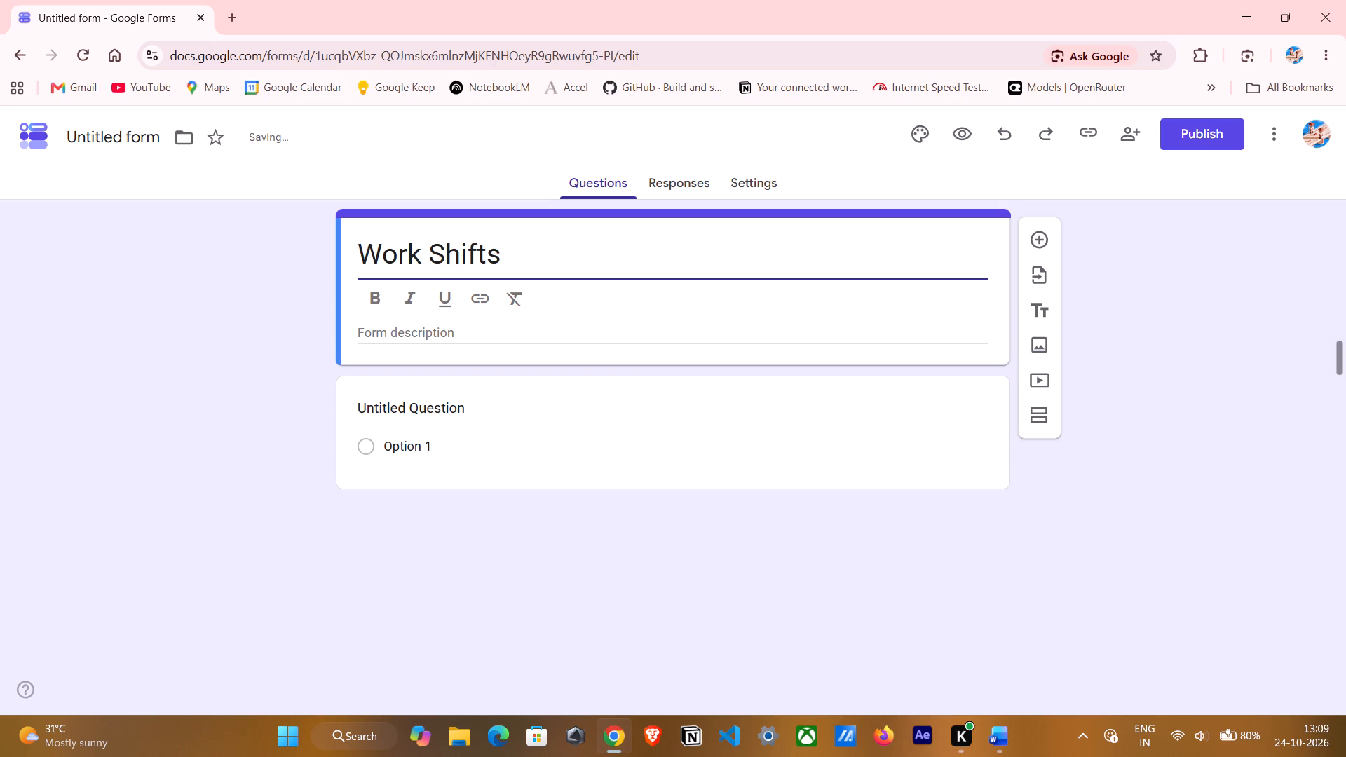
pyautogui.press('BackSpace')
pyautogui.write(', s')
pyautogui.press('BackSpace')
pyautogui.write('SLwe')
pyautogui.press('BackSpace')
pyautogui.press('BackSpace')
pyautogui.press('BackSpace')
pyautogui.write('leep')
pyautogui.press('space')
pyautogui.write('and')
pyautogui.press('space')
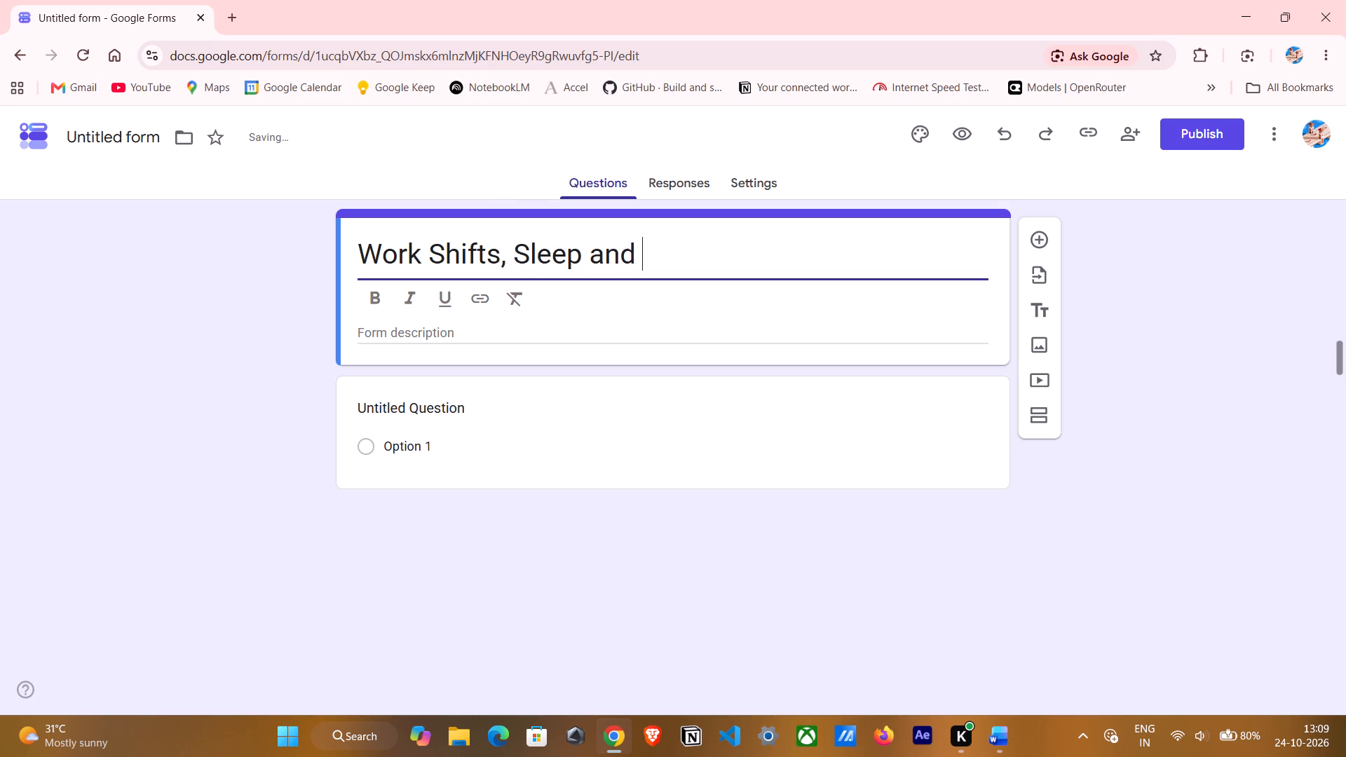
pyautogui.write('Chronotypes')
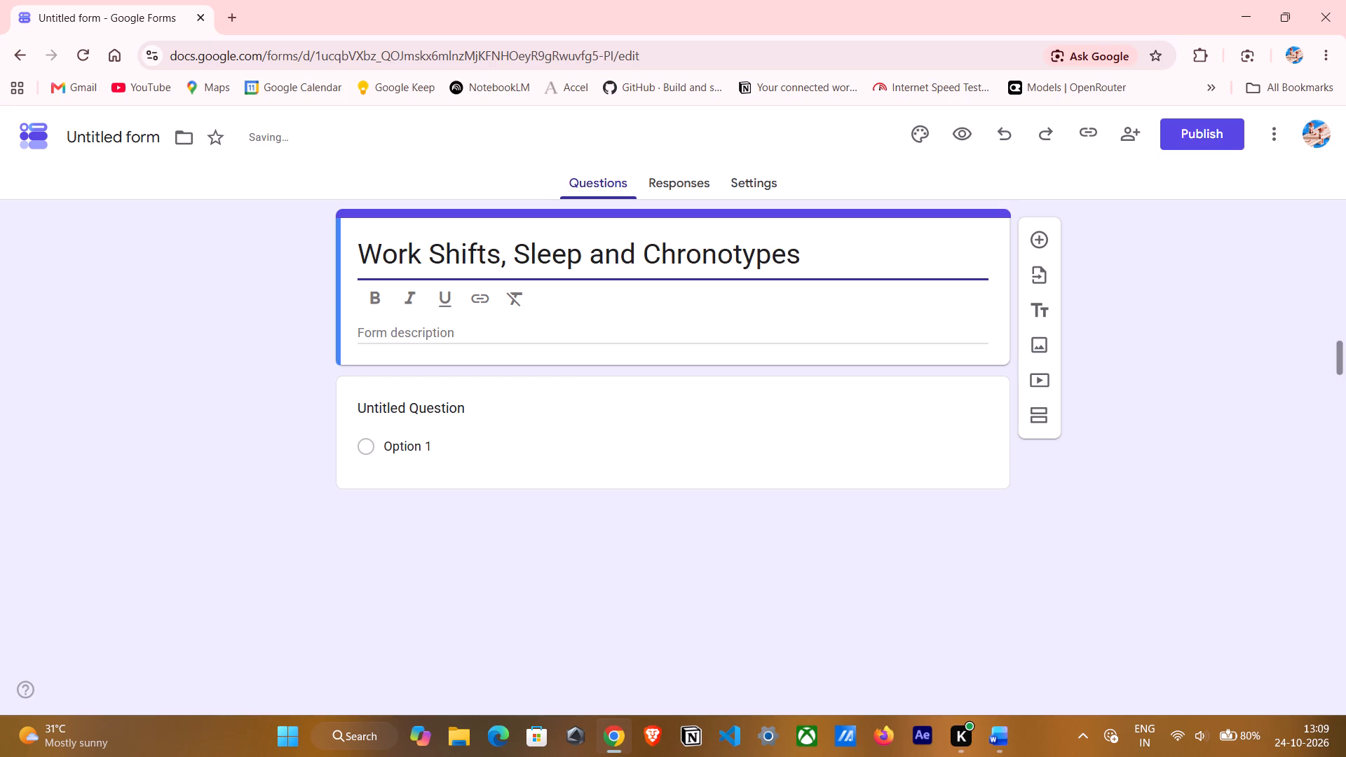
pyautogui.hotkey('shift', ':')
# Continue the form title with "Associations with Well-Being, Loneliness and Memory".
pyautogui.press('space')
pyautogui.write('Asson')
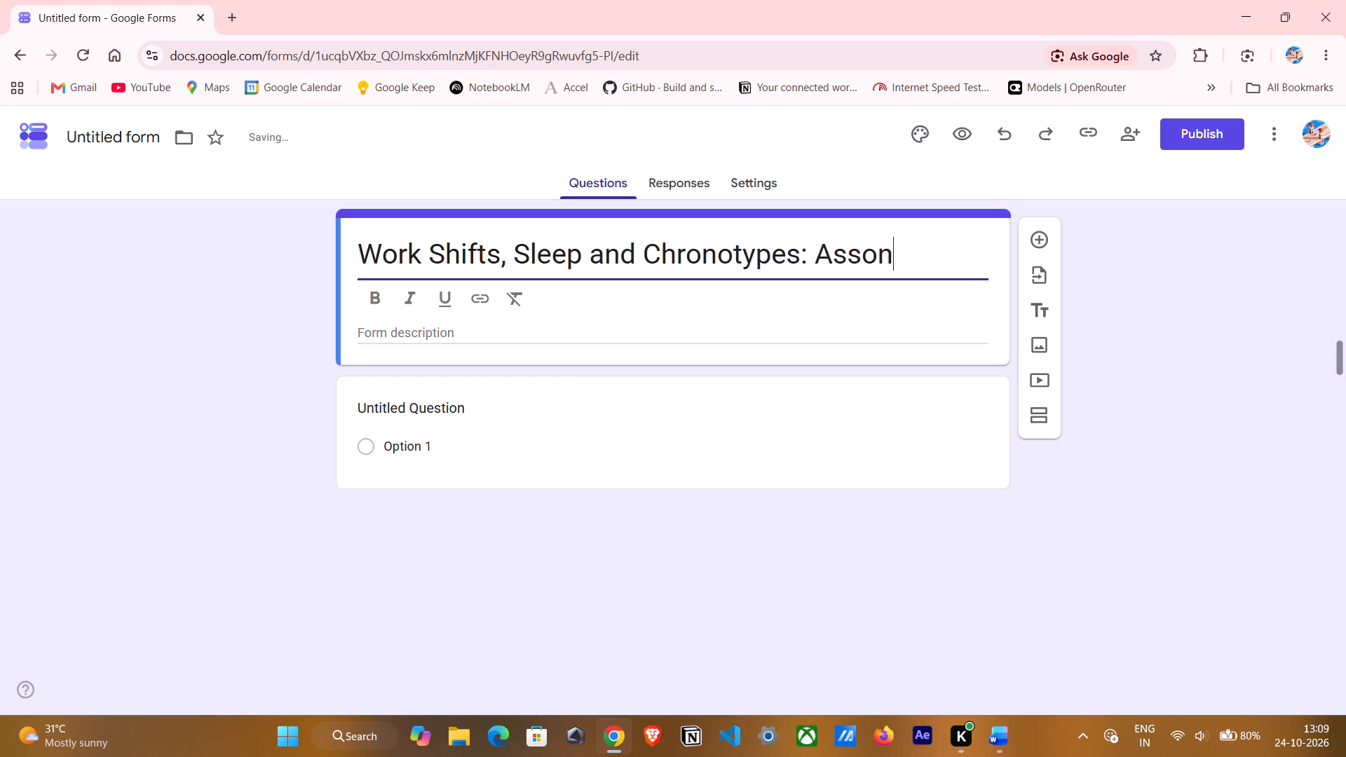
pyautogui.press('BackSpace')
pyautogui.write('ciaa')
pyautogui.press('BackSpace')
pyautogui.write('tions')
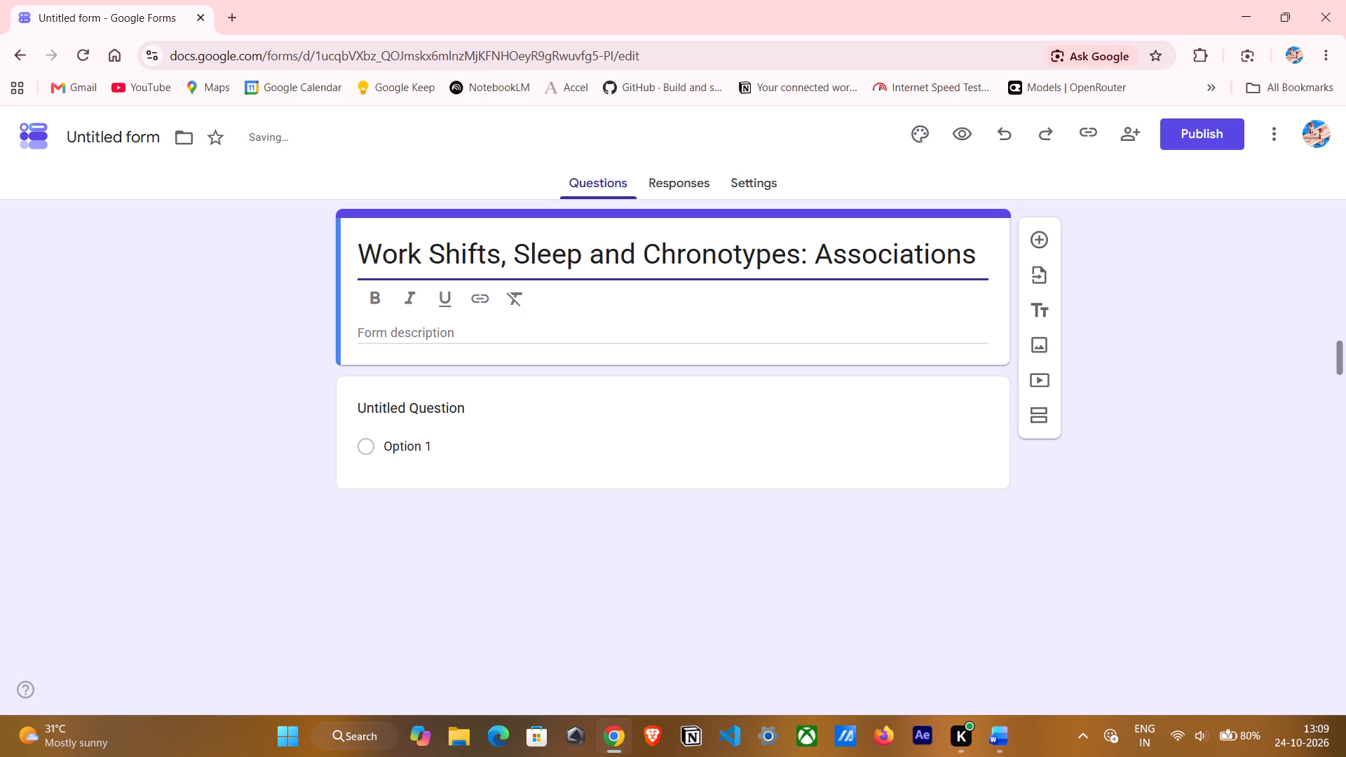
pyautogui.press('space')
pyautogui.write('wi')
pyautogui.write('th')
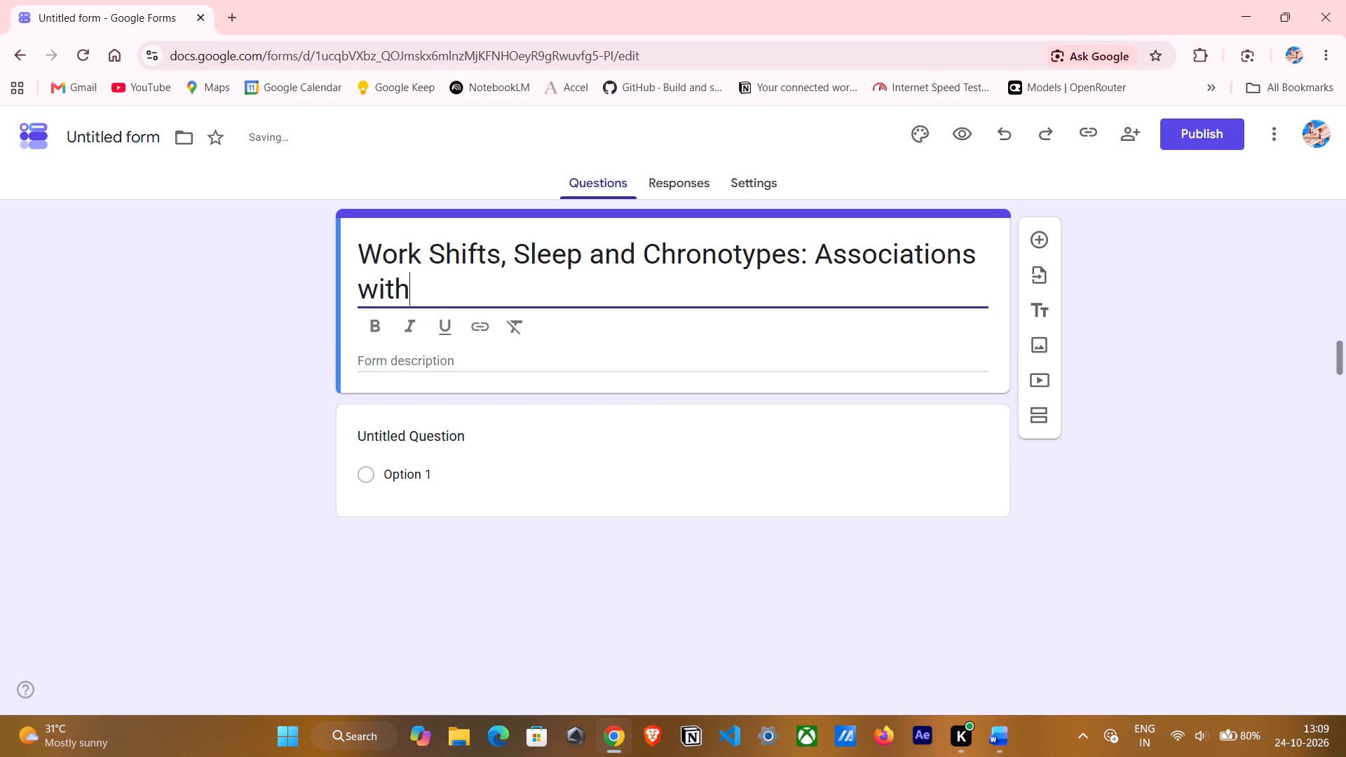
pyautogui.press('space')
pyautogui.write('Well')
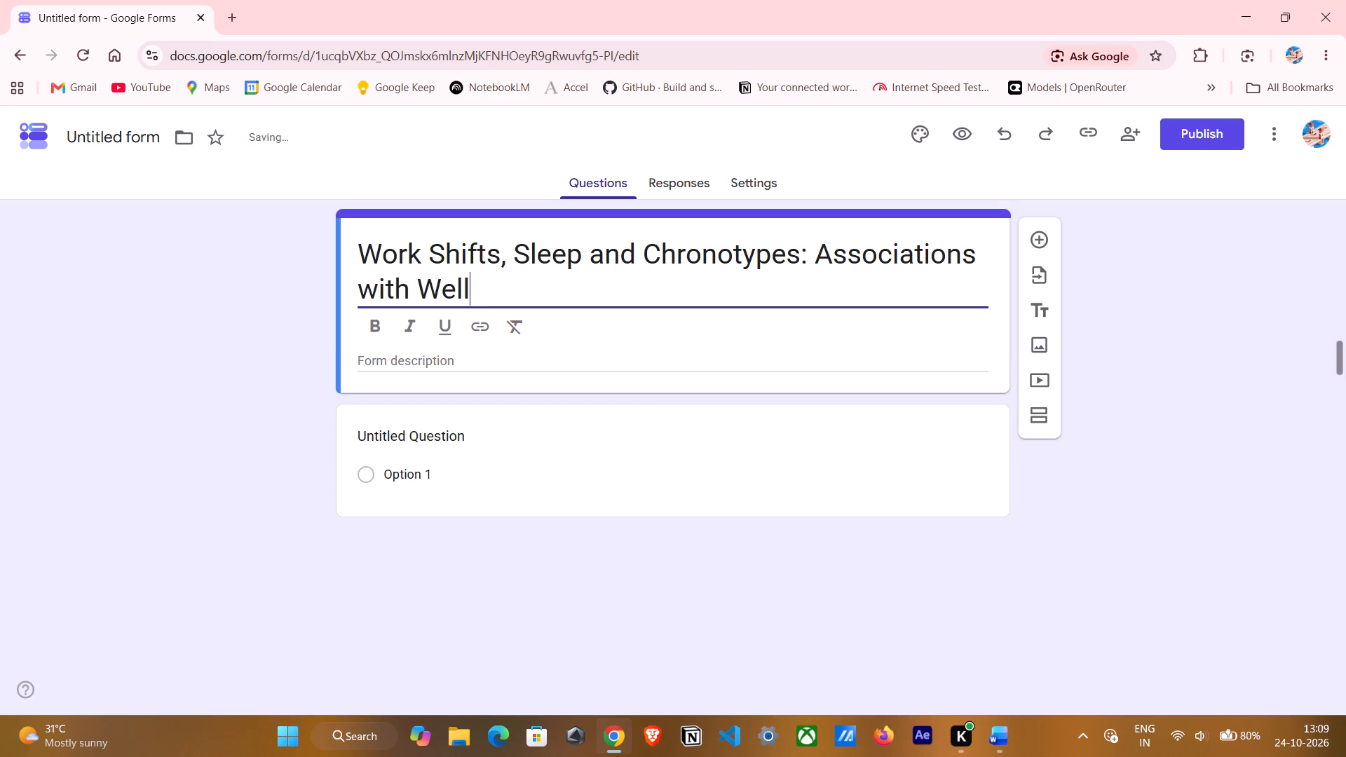
pyautogui.press('-')
pyautogui.write('Being')
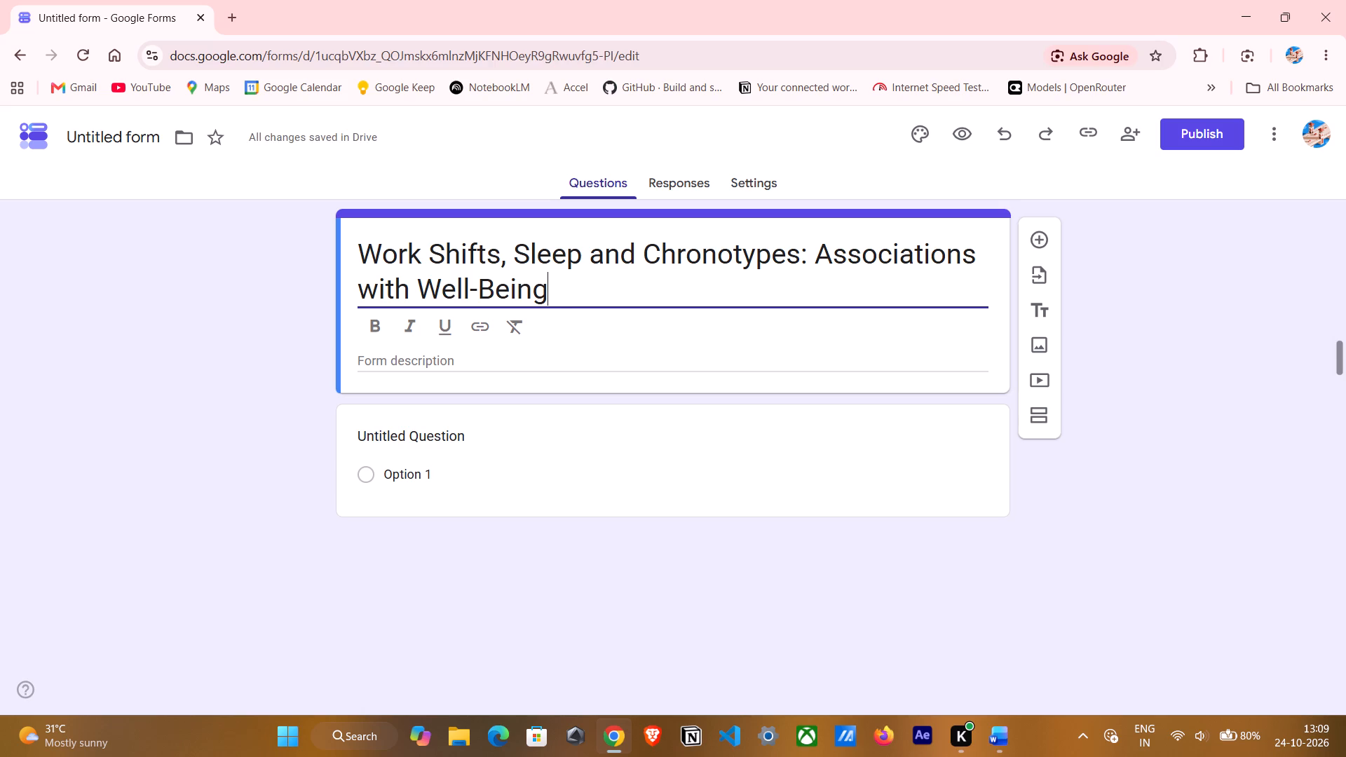
pyautogui.write(', Loneliness')
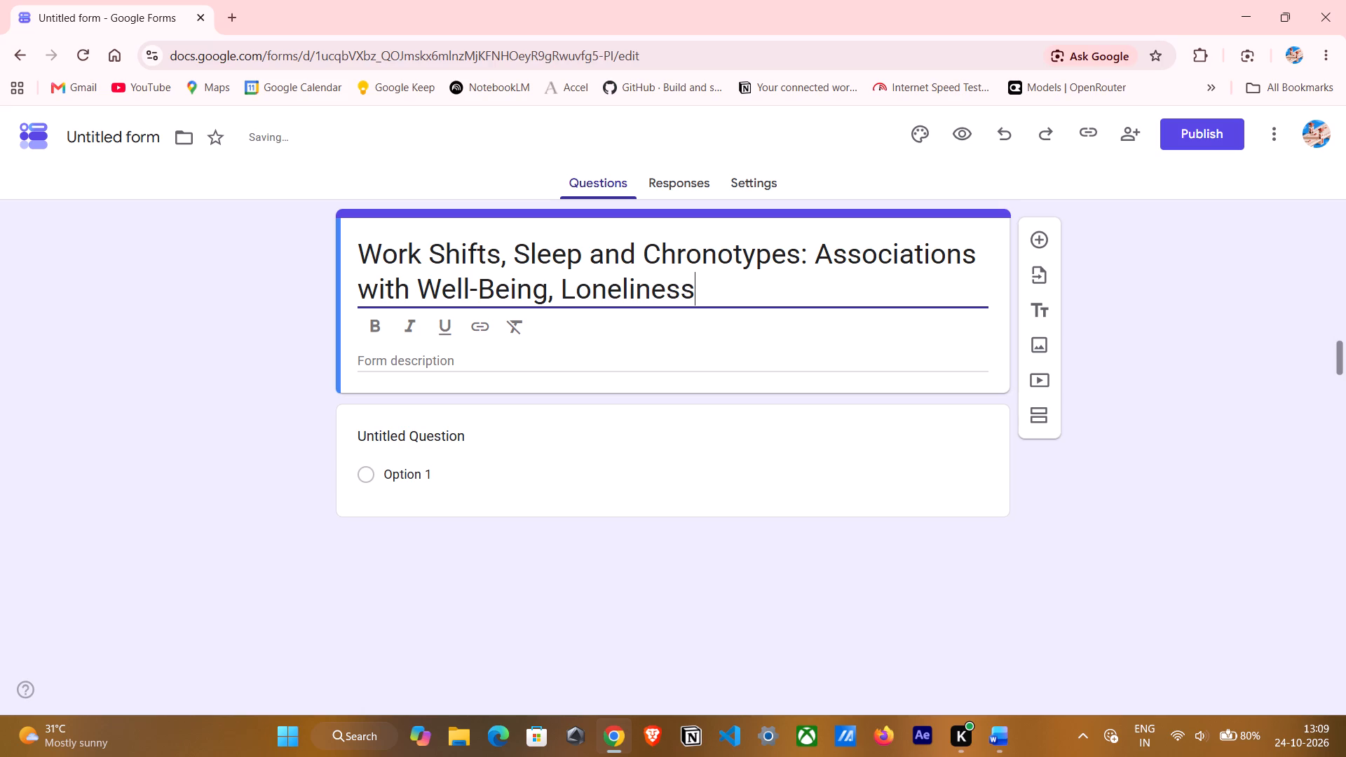
pyautogui.press('space')
pyautogui.write('and')
pyautogui.press('space')
pyautogui.write('Mme')
pyautogui.press('BackSpace')
pyautogui.press('BackSpace')
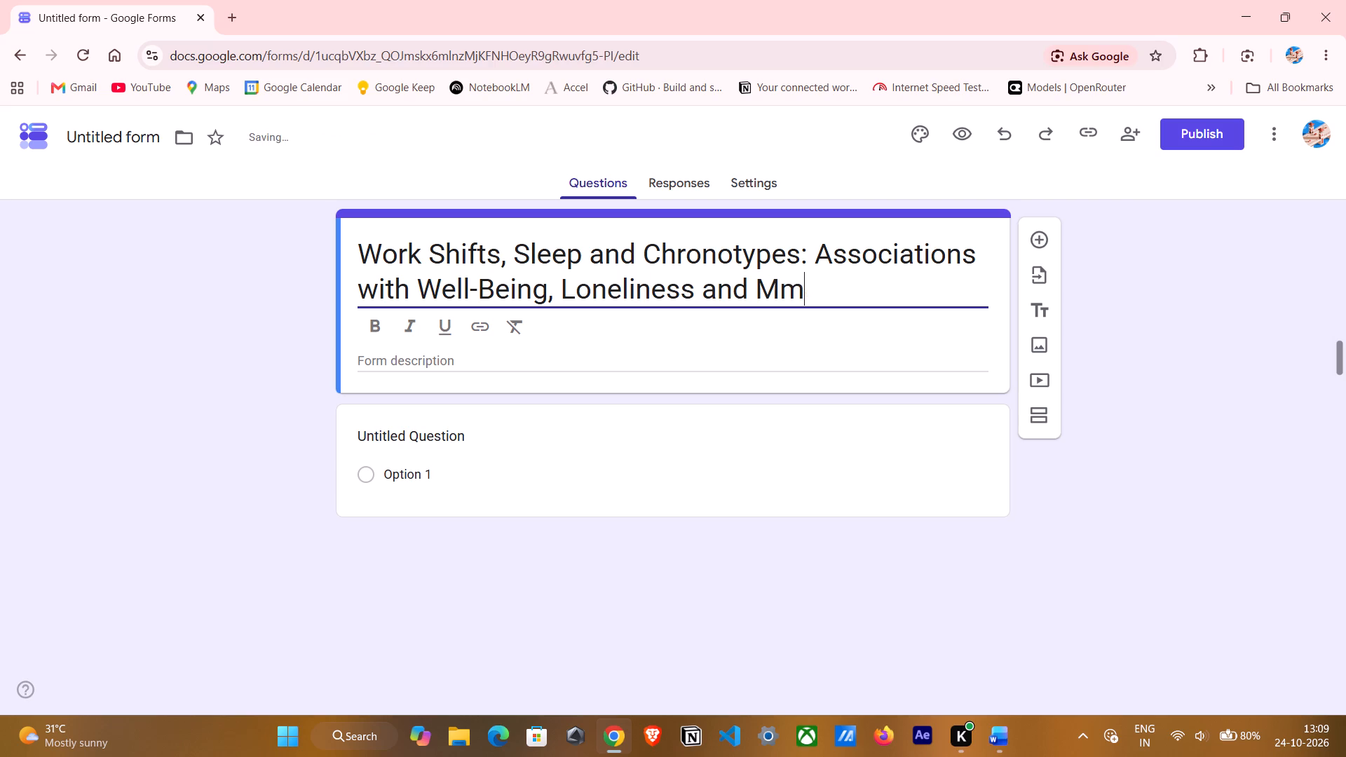
pyautogui.write('emory')
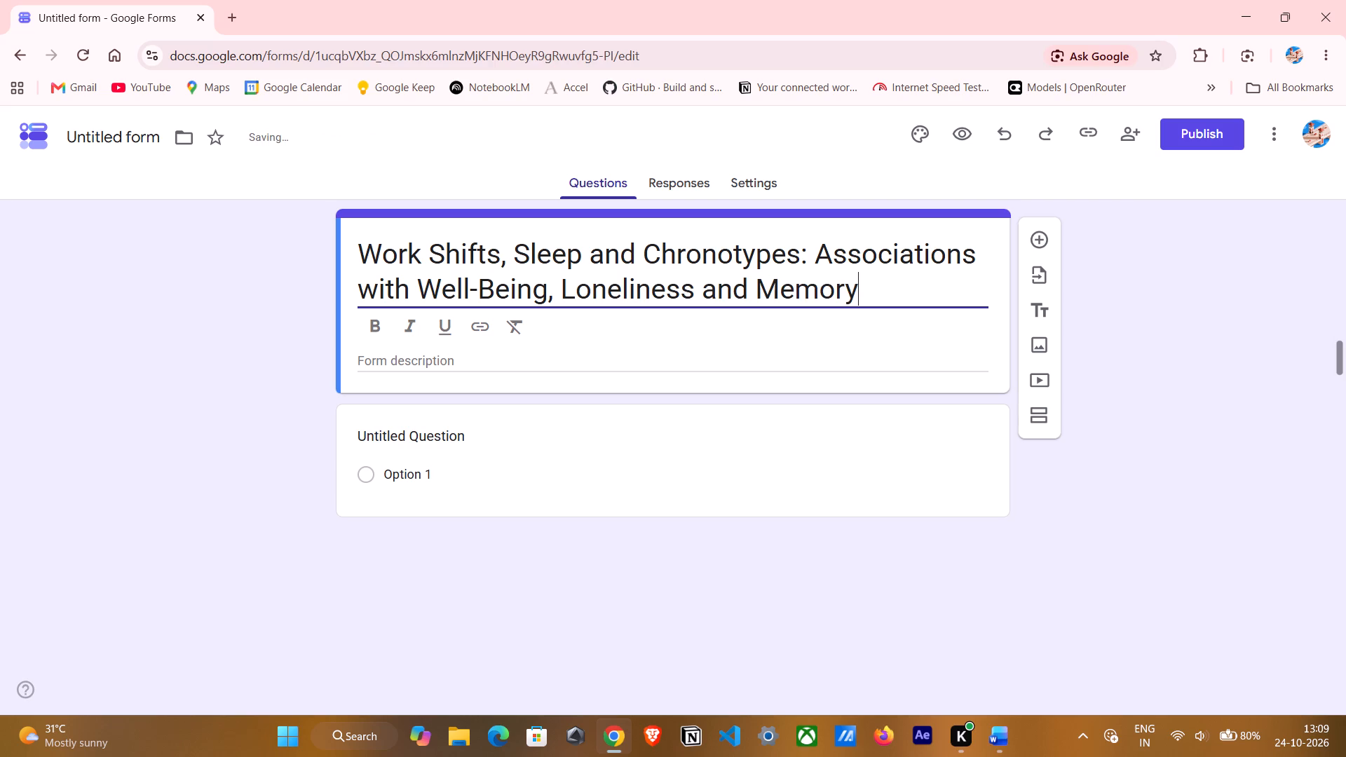
# Complete the form title with "in Hospital Workers", capitalising both of the last words.
pyautogui.press('space')
pyautogui.write('in hospital')
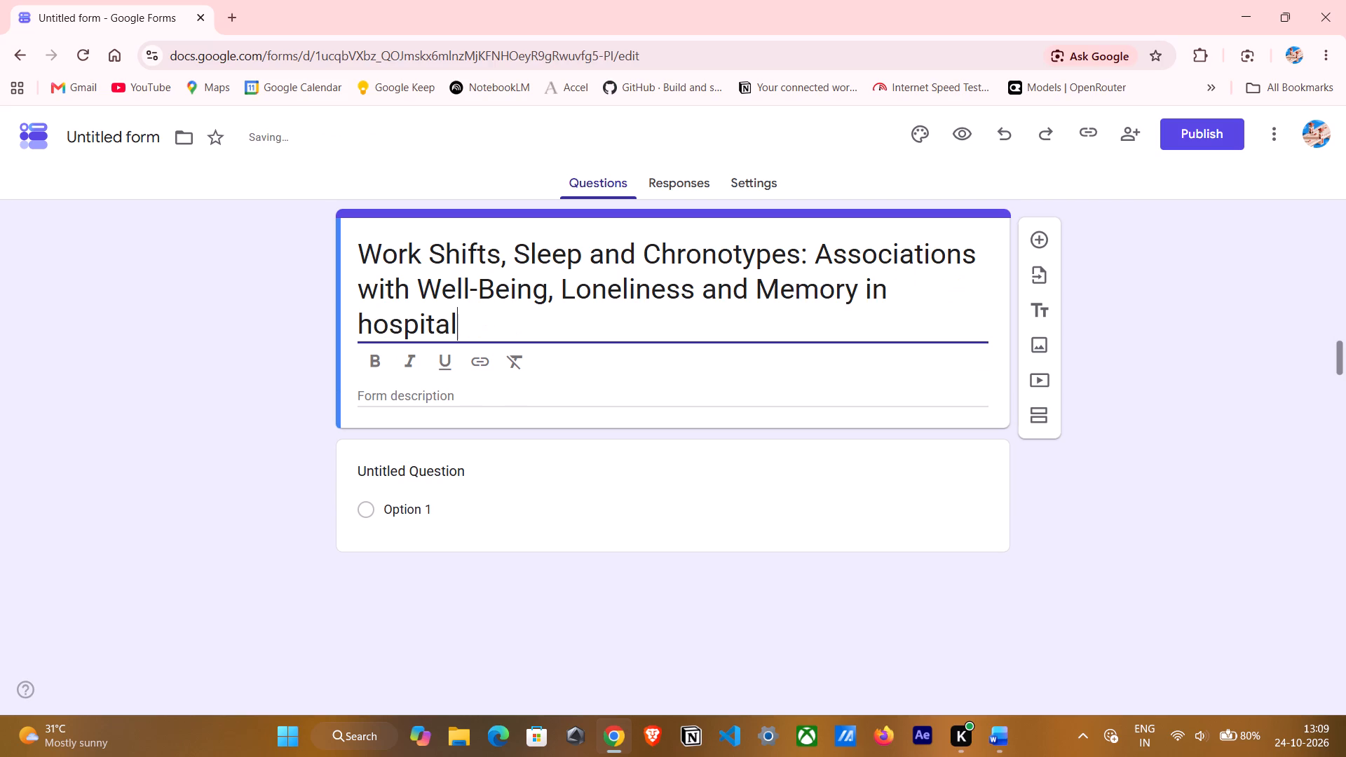
pyautogui.press('BackSpace')
pyautogui.press('BackSpace')
pyautogui.press('BackSpace')
pyautogui.press('BackSpace')
pyautogui.press('BackSpace')
pyautogui.press('BackSpace')
pyautogui.press('BackSpace')
pyautogui.press('BackSpace')
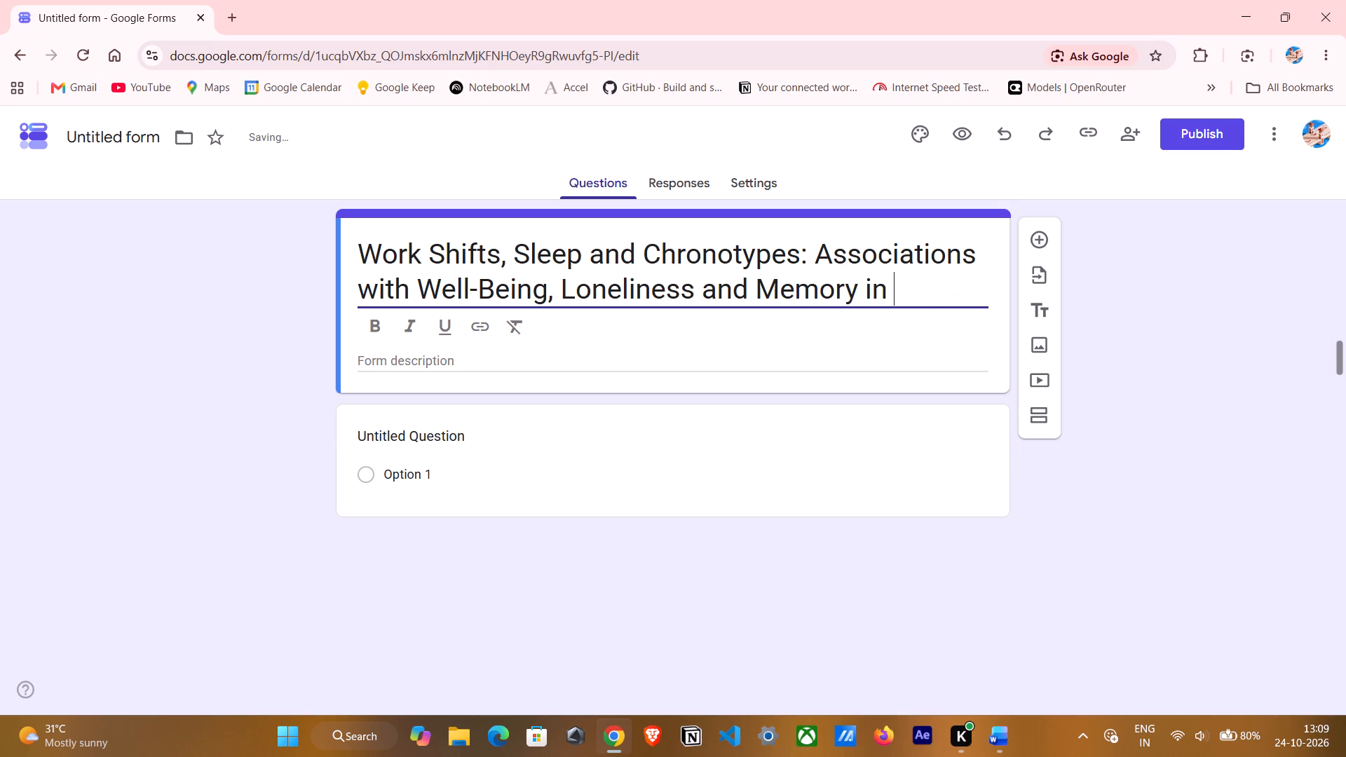
pyautogui.write('Hospital')
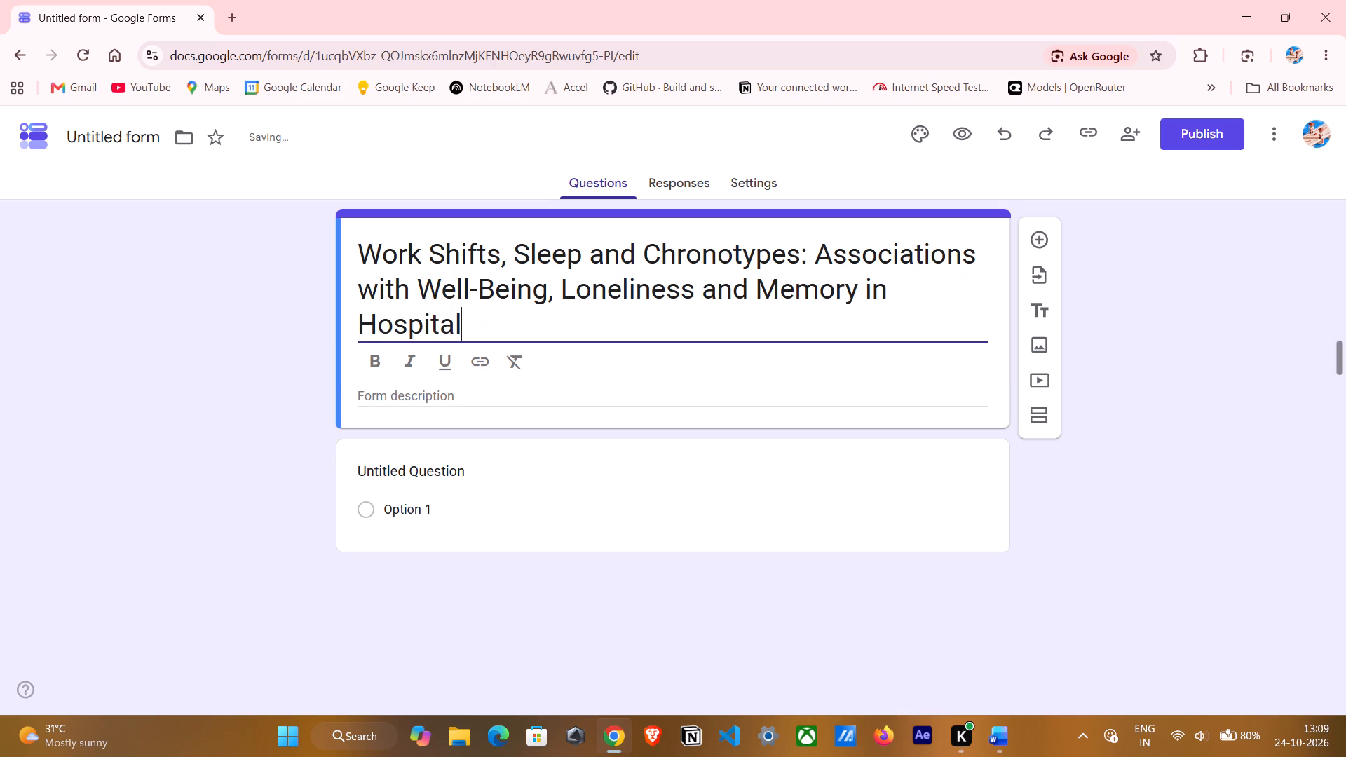
pyautogui.press('space')
pyautogui.write('Wokrerd')
pyautogui.press('BackSpace')
pyautogui.press('BackSpace')
pyautogui.press('BackSpace')
pyautogui.press('BackSpace')
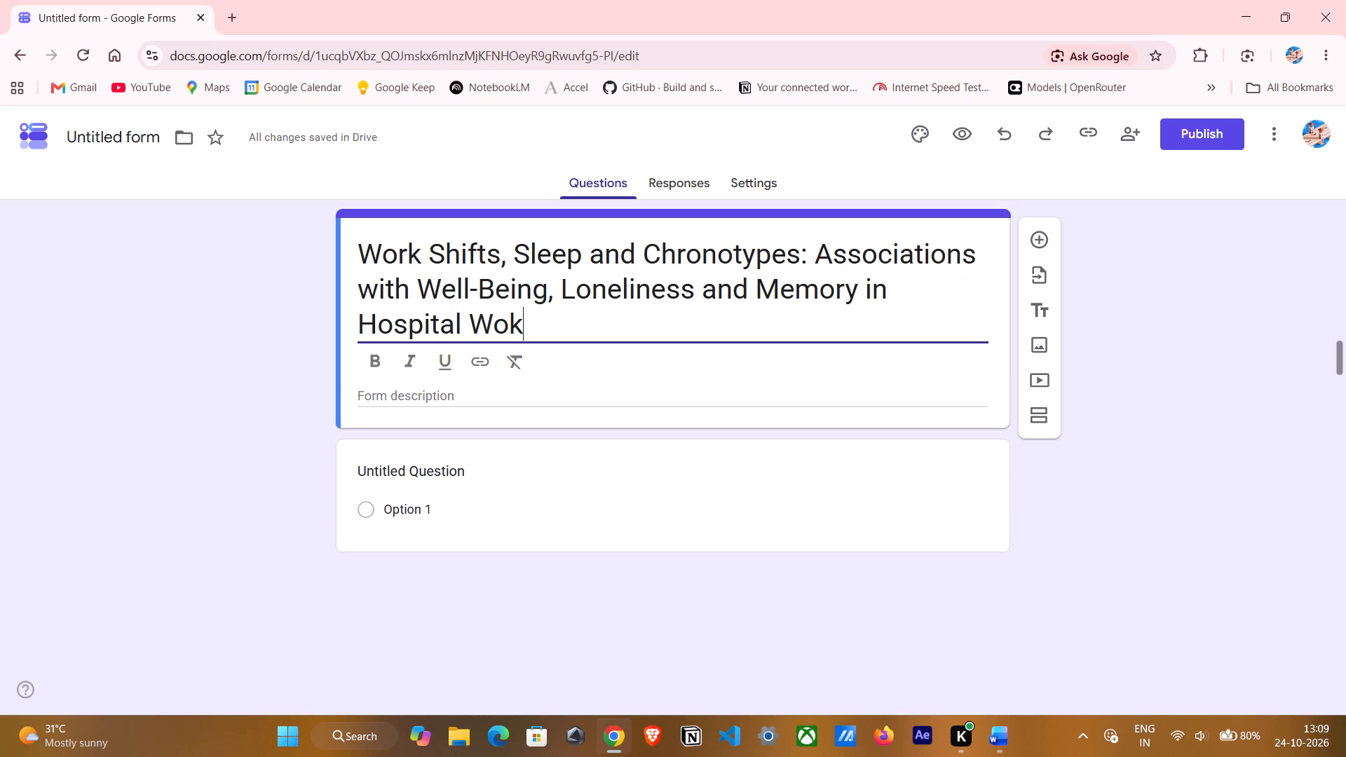
pyautogui.press('BackSpace')
pyautogui.write('rkers')
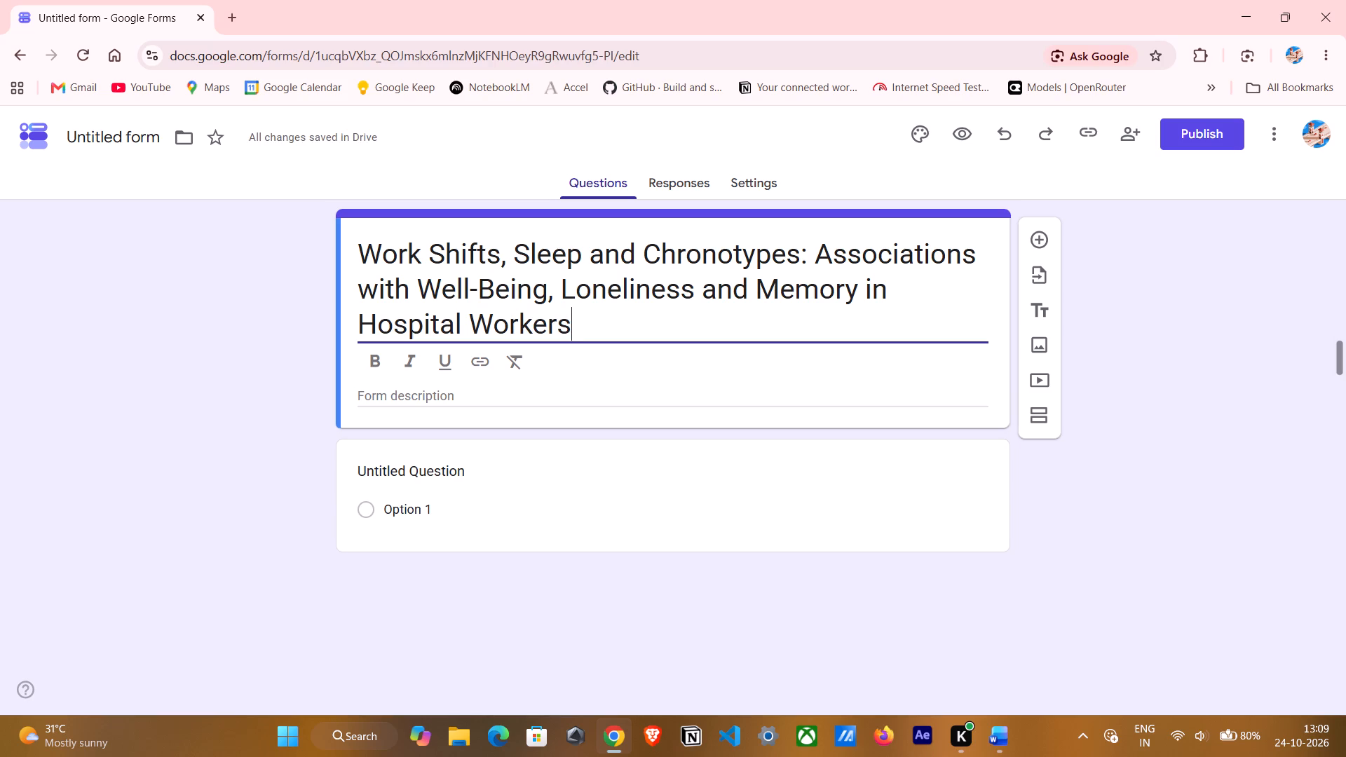
# Start the form description with "Greetings!! I'm" followed by the researcher's first name.
pyautogui.click(448, 398)
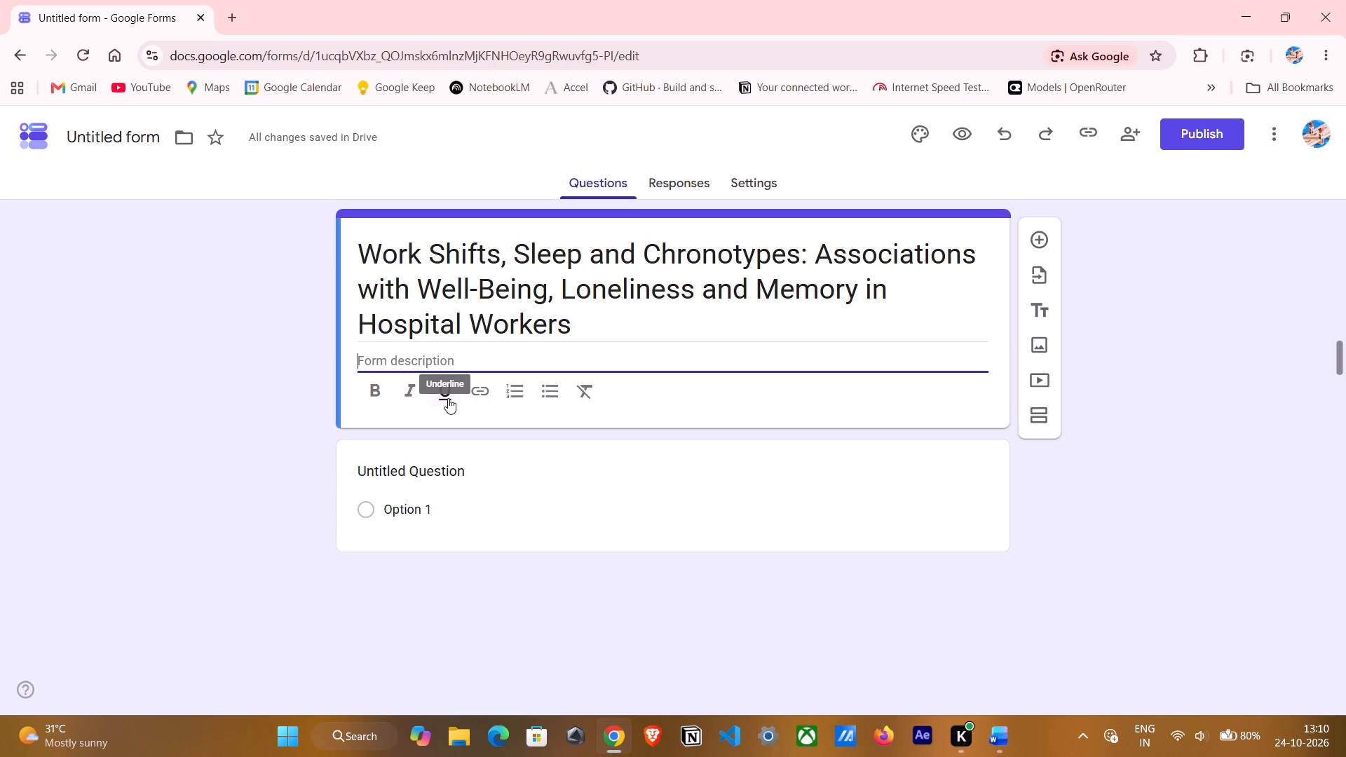
pyautogui.write('Greetings')
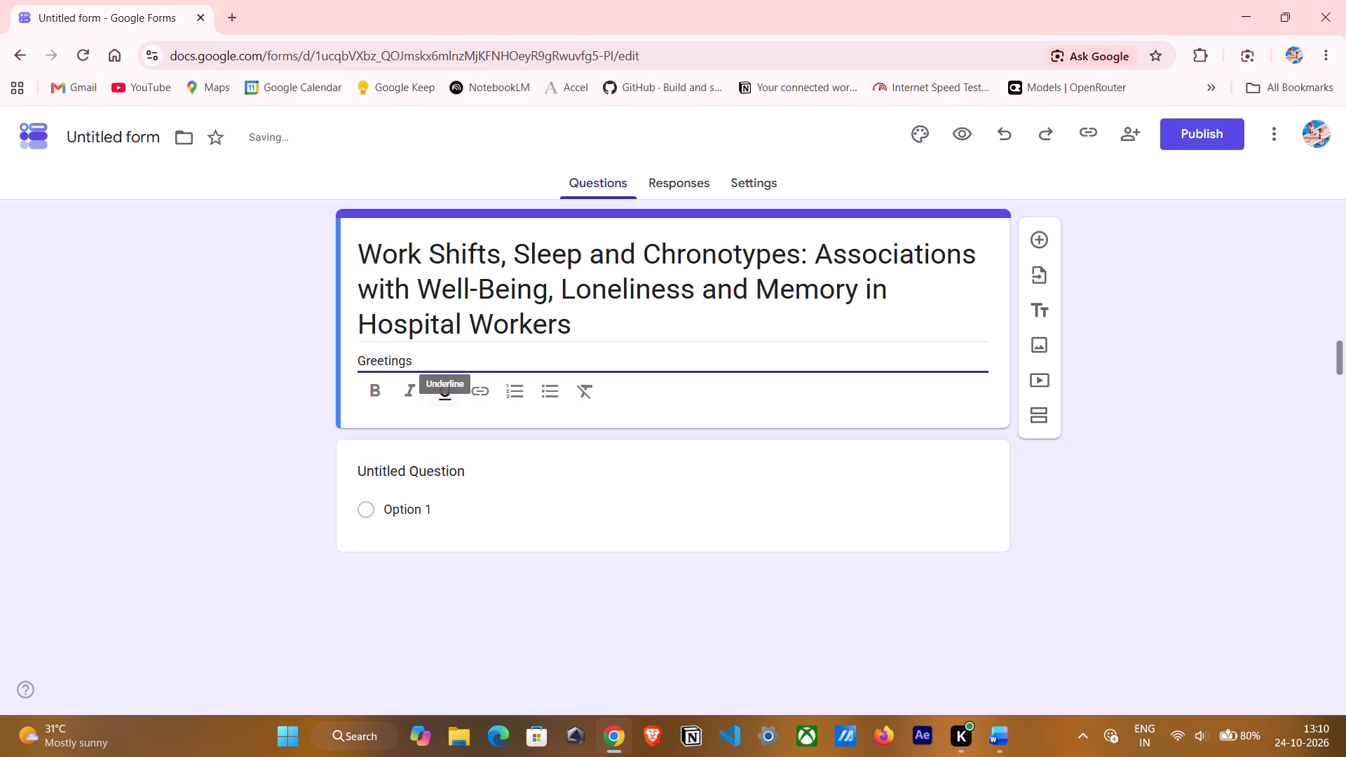
pyautogui.write('!!')
pyautogui.press('space')
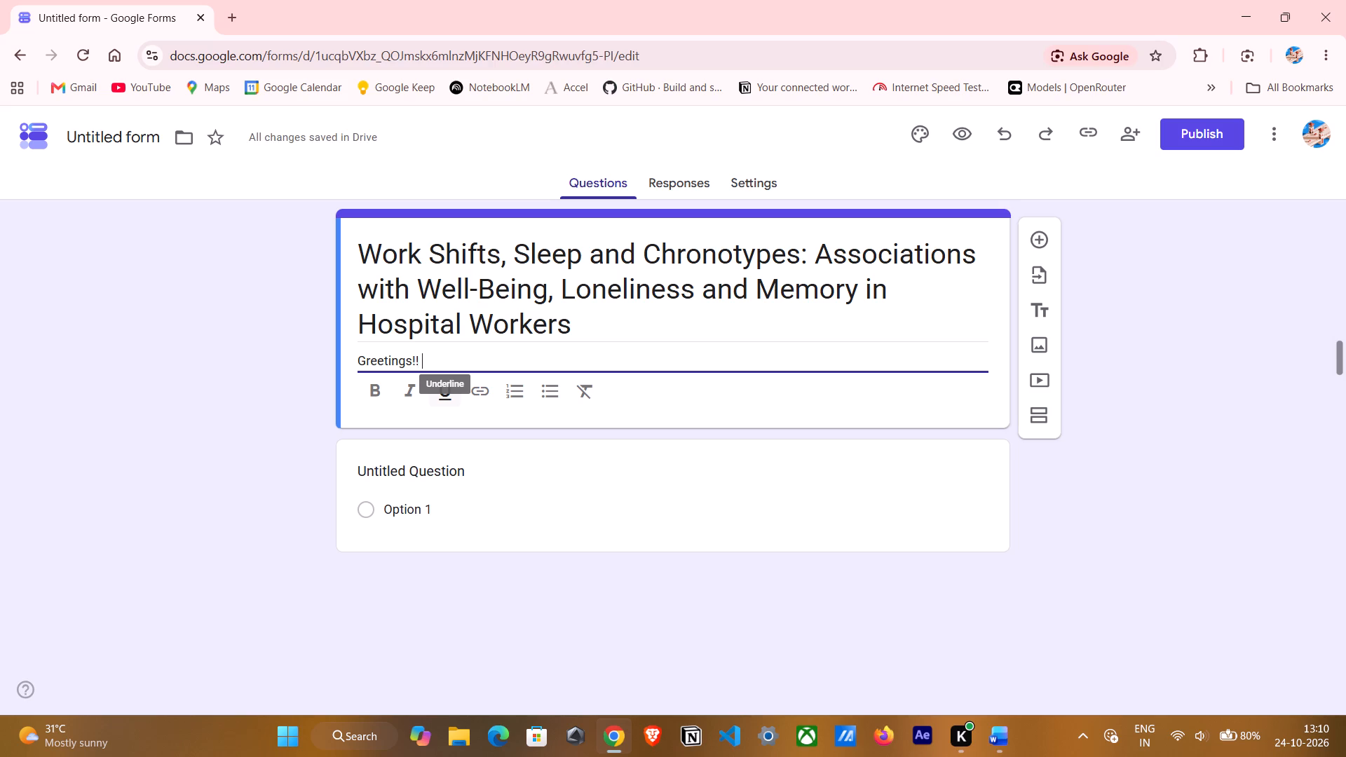
pyautogui.hotkey('shift', 'i')
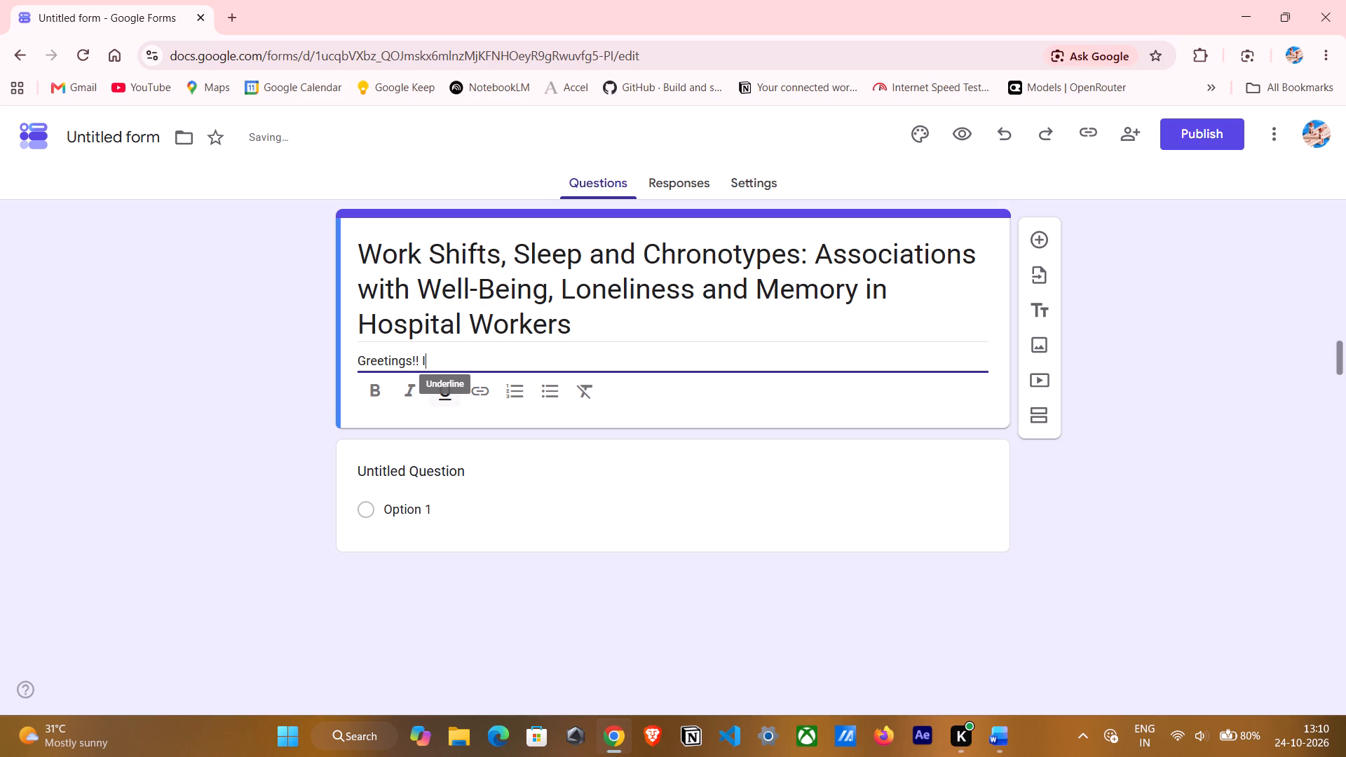
pyautogui.write("'m")
pyautogui.press('space')
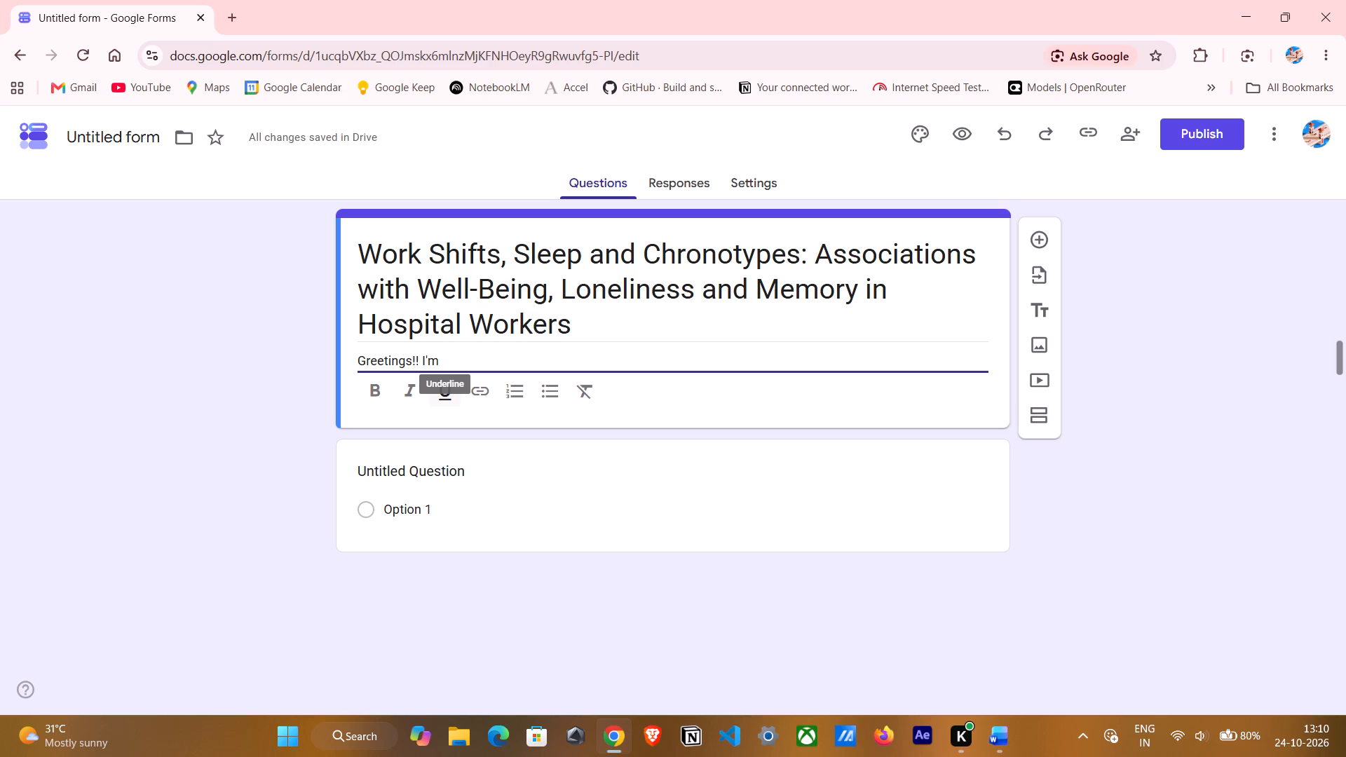
pyautogui.write('Bin')
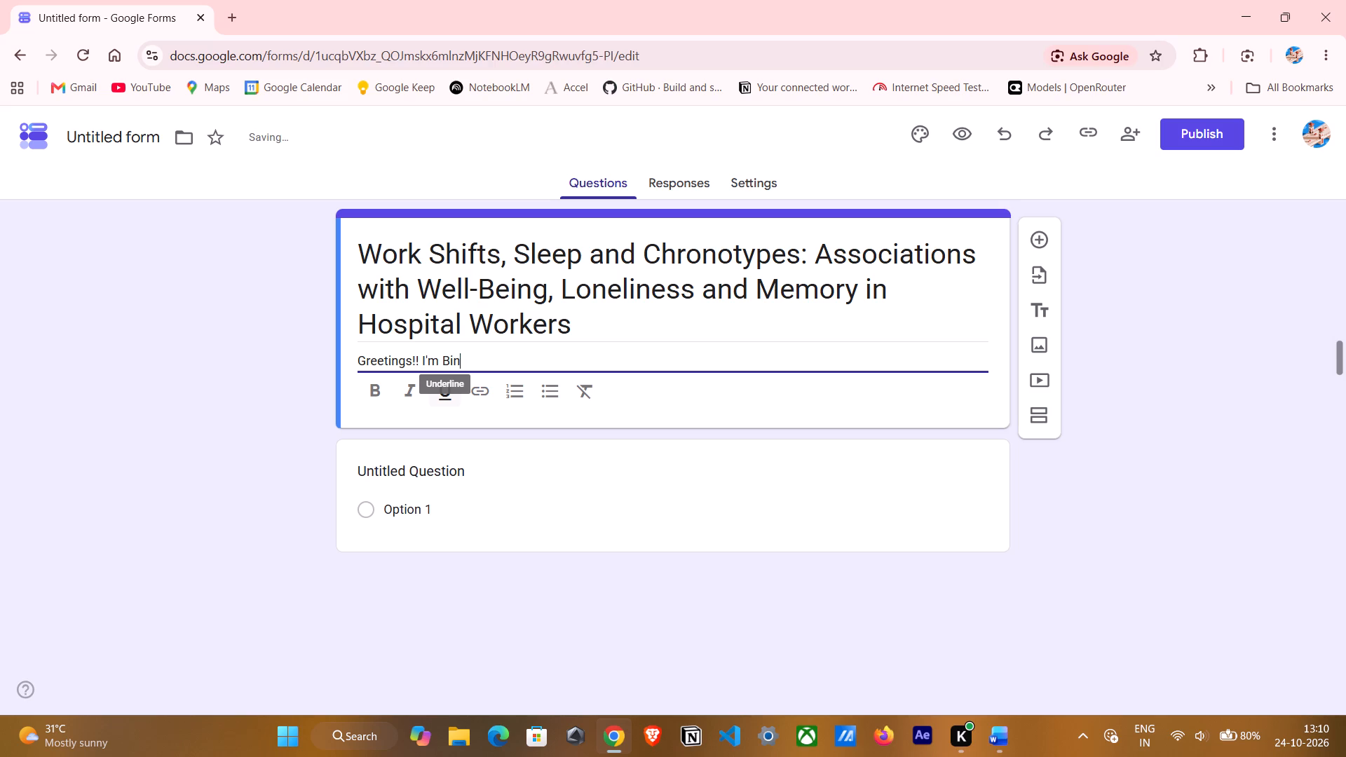
pyautogui.press('a')
pyautogui.press('BackSpace')
pyautogui.press('BackSpace')
pyautogui.press('BackSpace')
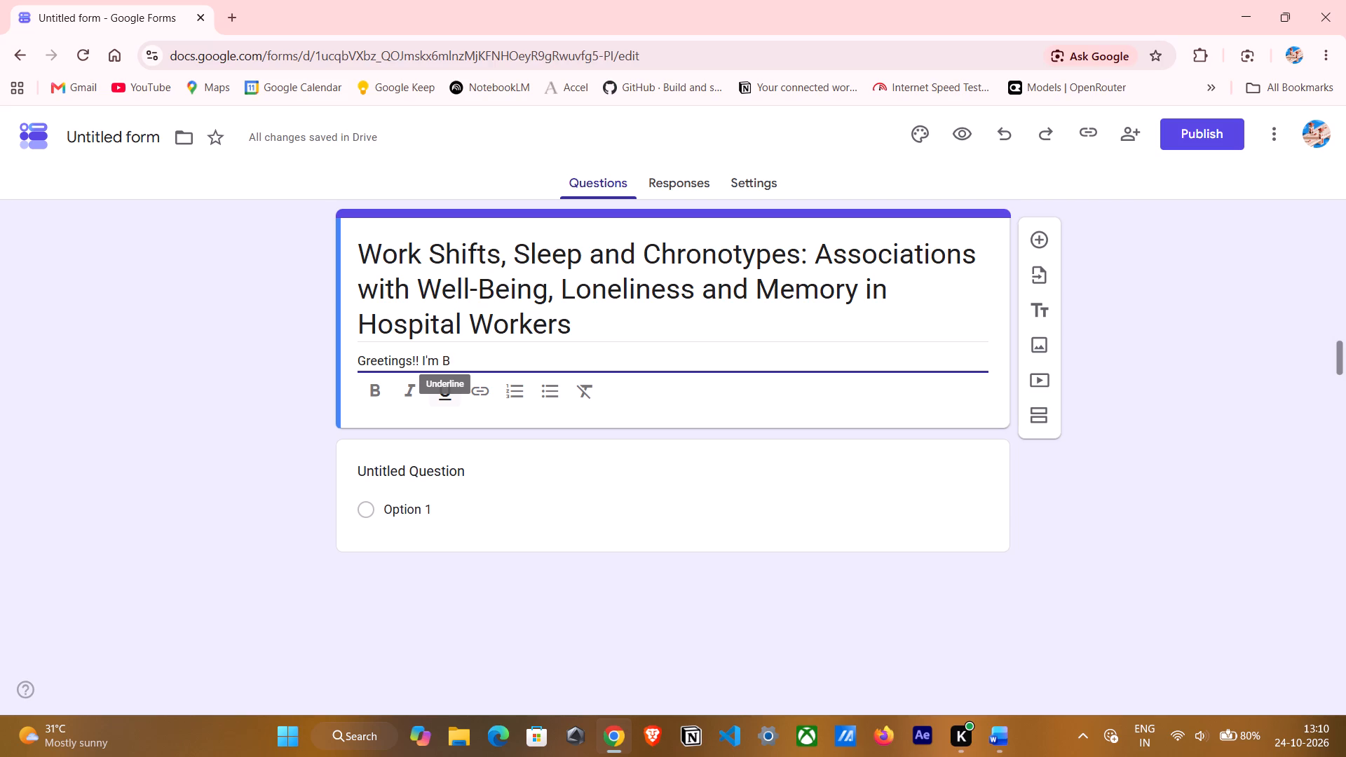
pyautogui.press('BackSpace')
pyautogui.write('Vin')
pyautogui.press('BackSpace')
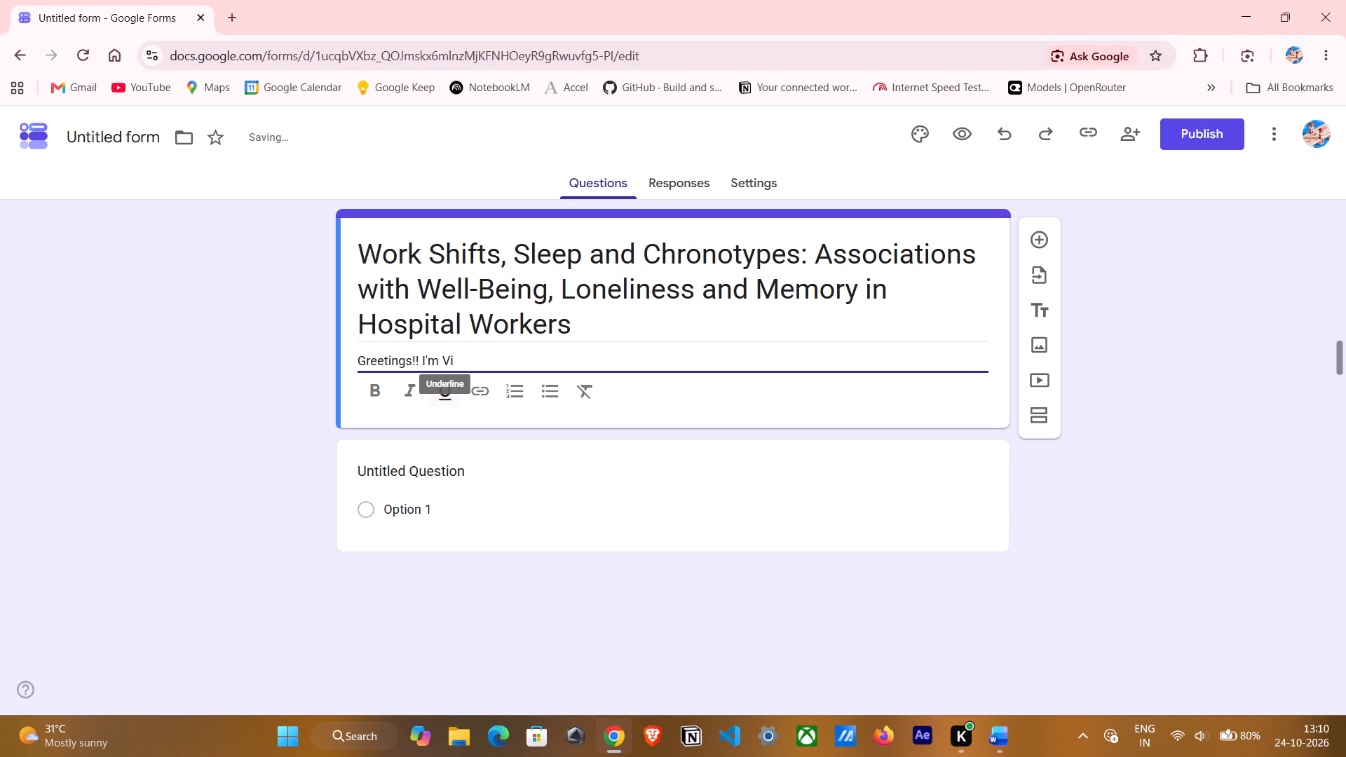
pyautogui.write('nay')
# Continue the form description with "a 4th year undergraduate student of" after the researcher's name.
pyautogui.press('space')
pyautogui.write('a 4th')
pyautogui.press('space')
pyautogui.write('year')
pyautogui.press('space')
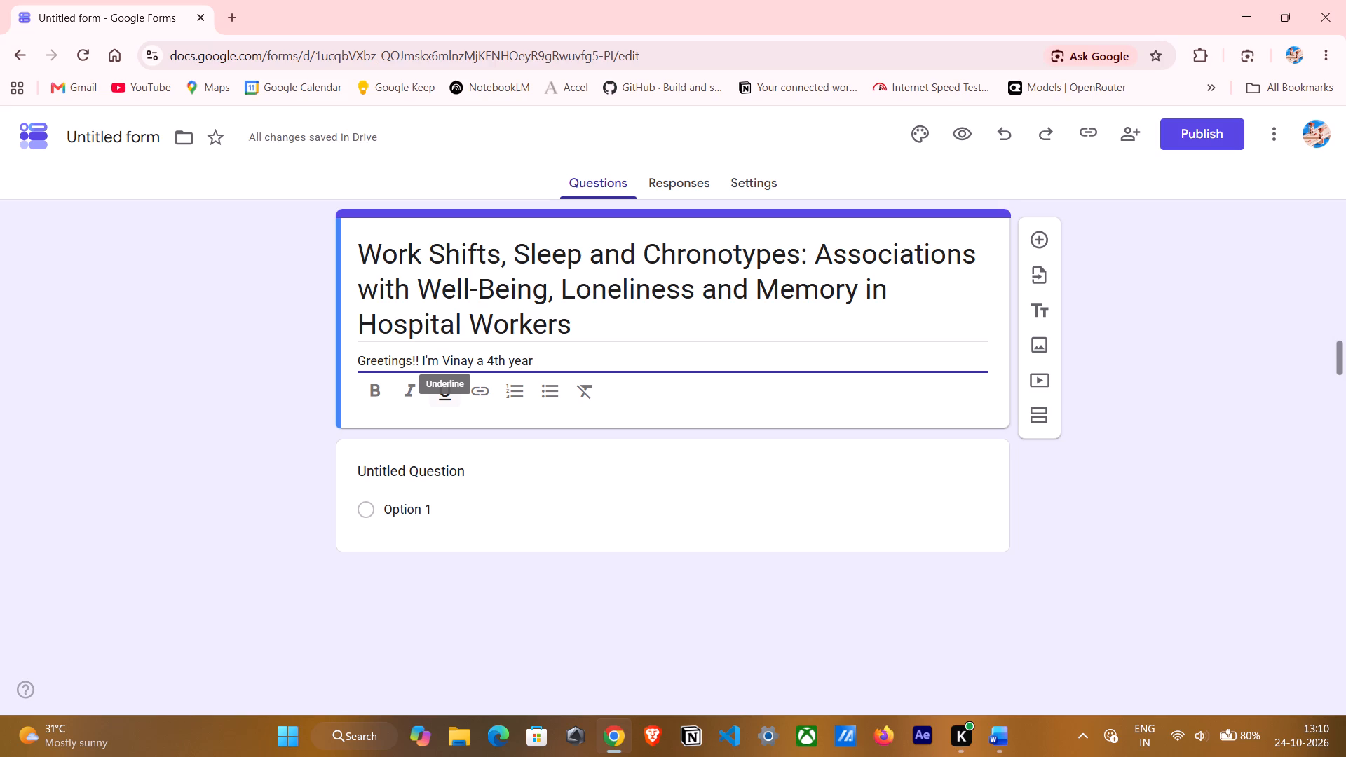
pyautogui.write('undergraduate')
pyautogui.press('space')
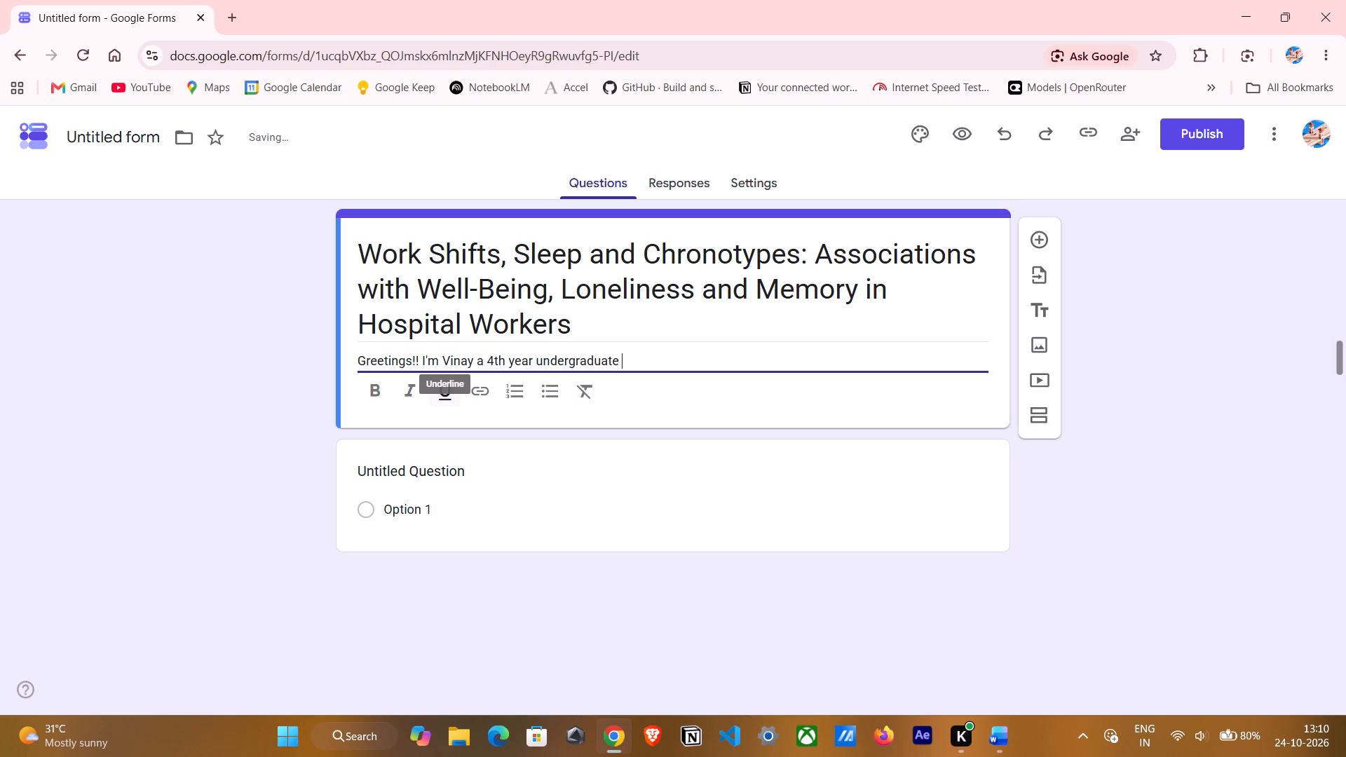
pyautogui.write('student')
pyautogui.press('space')
pyautogui.write('of')
pyautogui.press('space')
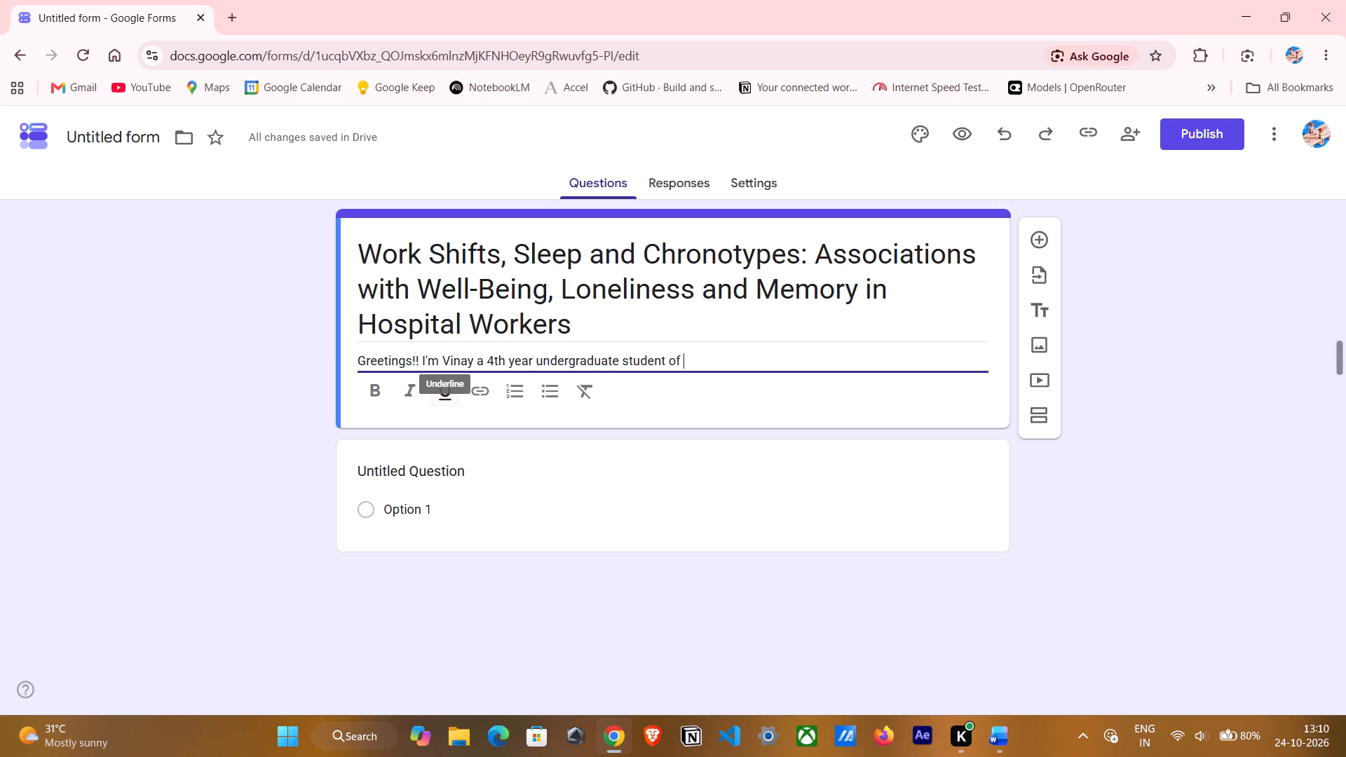
pyautogui.press('BackSpace')
pyautogui.press('BackSpace')
pyautogui.press('BackSpace')
pyautogui.write('of')
pyautogui.press('space')
# Add the degree "BSc. Computer Science Program" to the introduction in the form description.
pyautogui.hotkey('shift', 'b')
pyautogui.hotkey('shift', 's')
pyautogui.press('c')
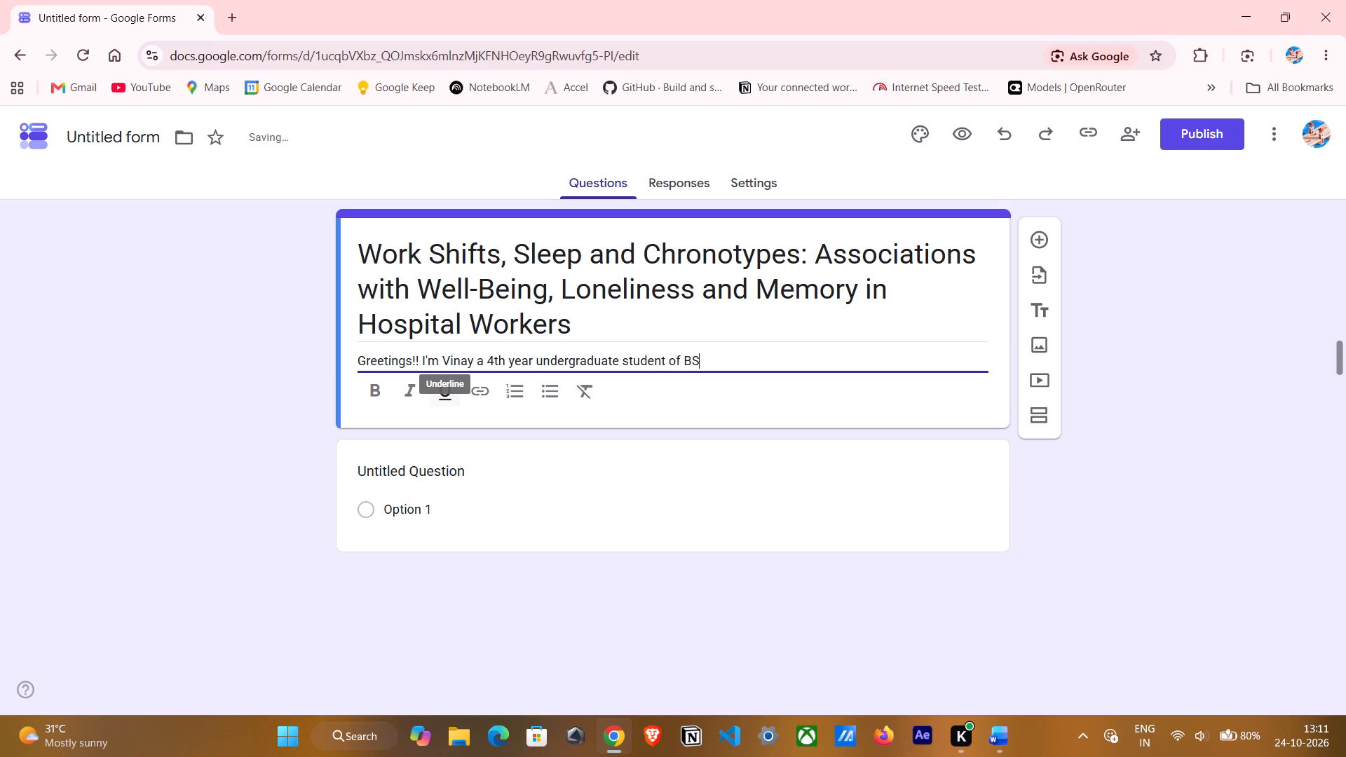
pyautogui.write('.')
pyautogui.press('space')
pyautogui.write('Computer Science')
pyautogui.press('space')
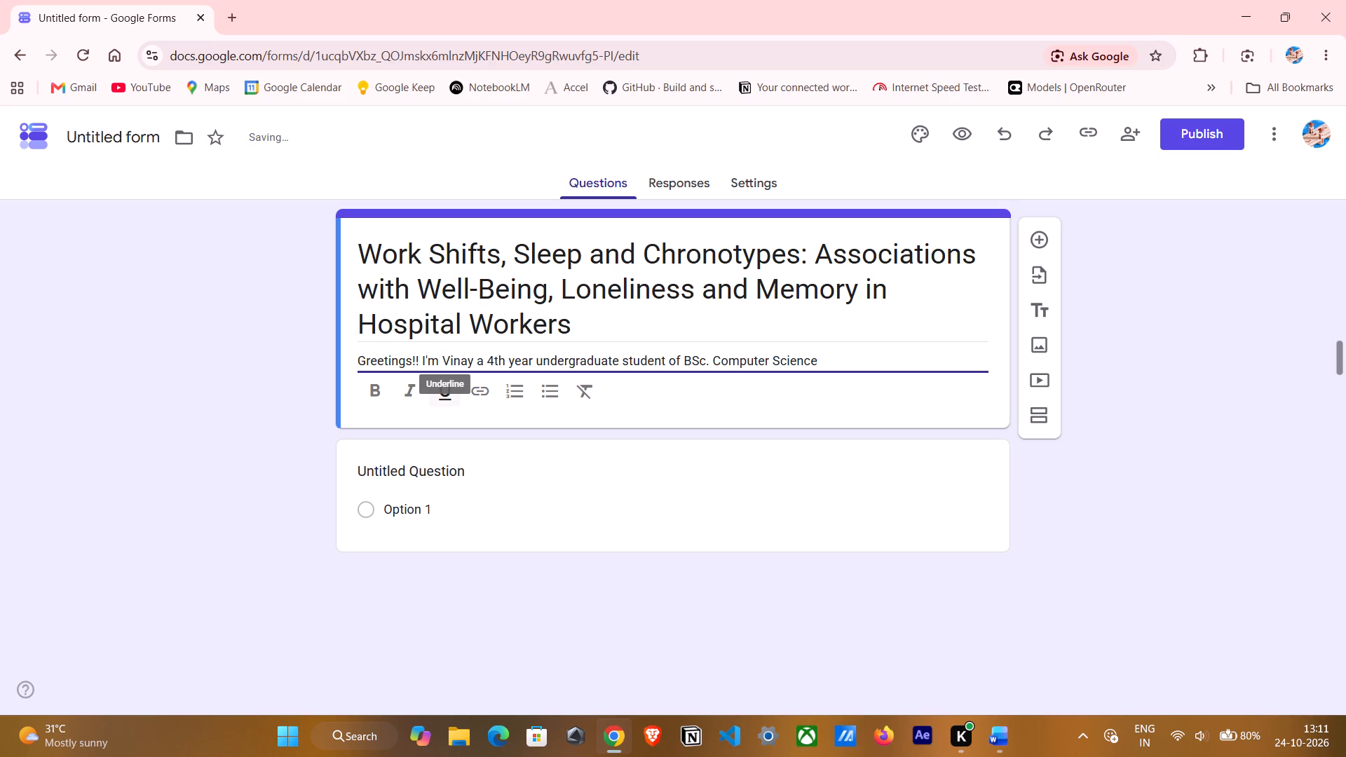
pyautogui.write('Pri')
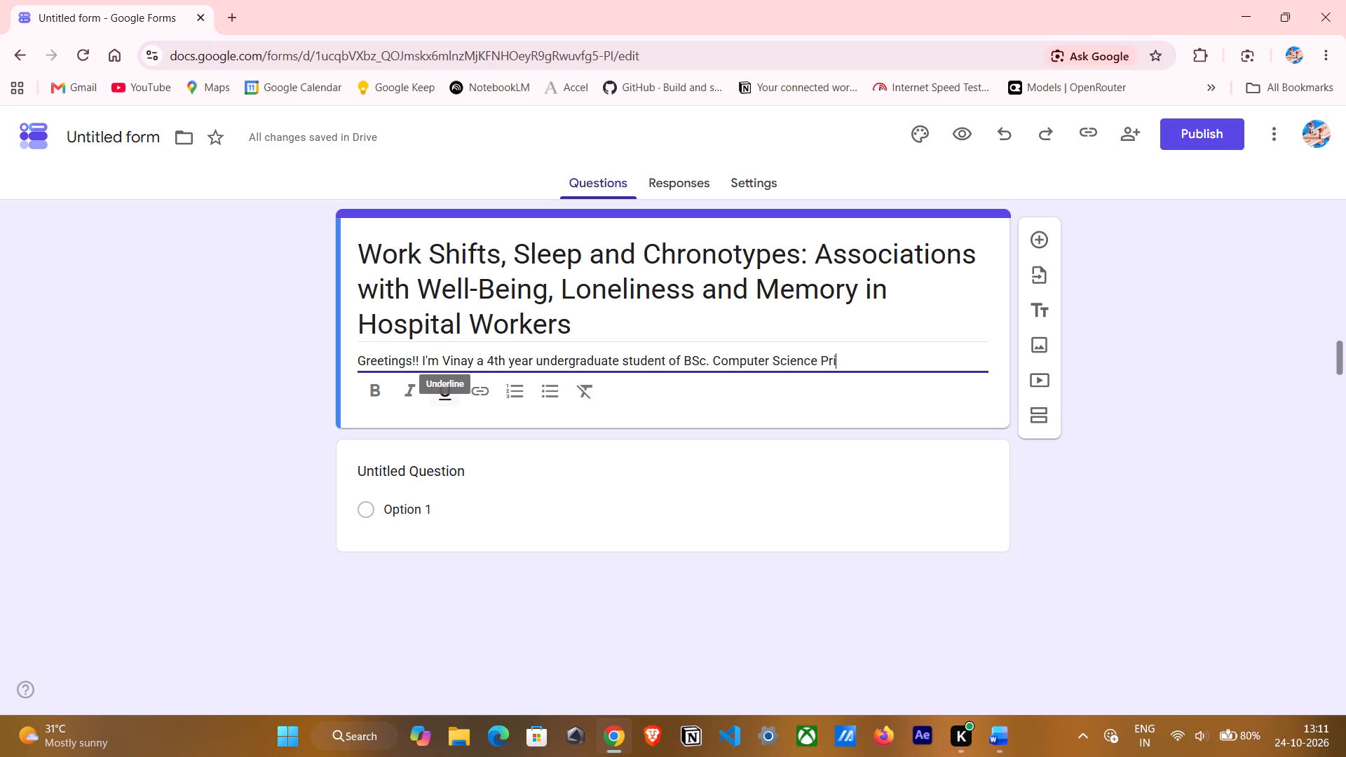
pyautogui.press('BackSpace')
pyautogui.write('og')
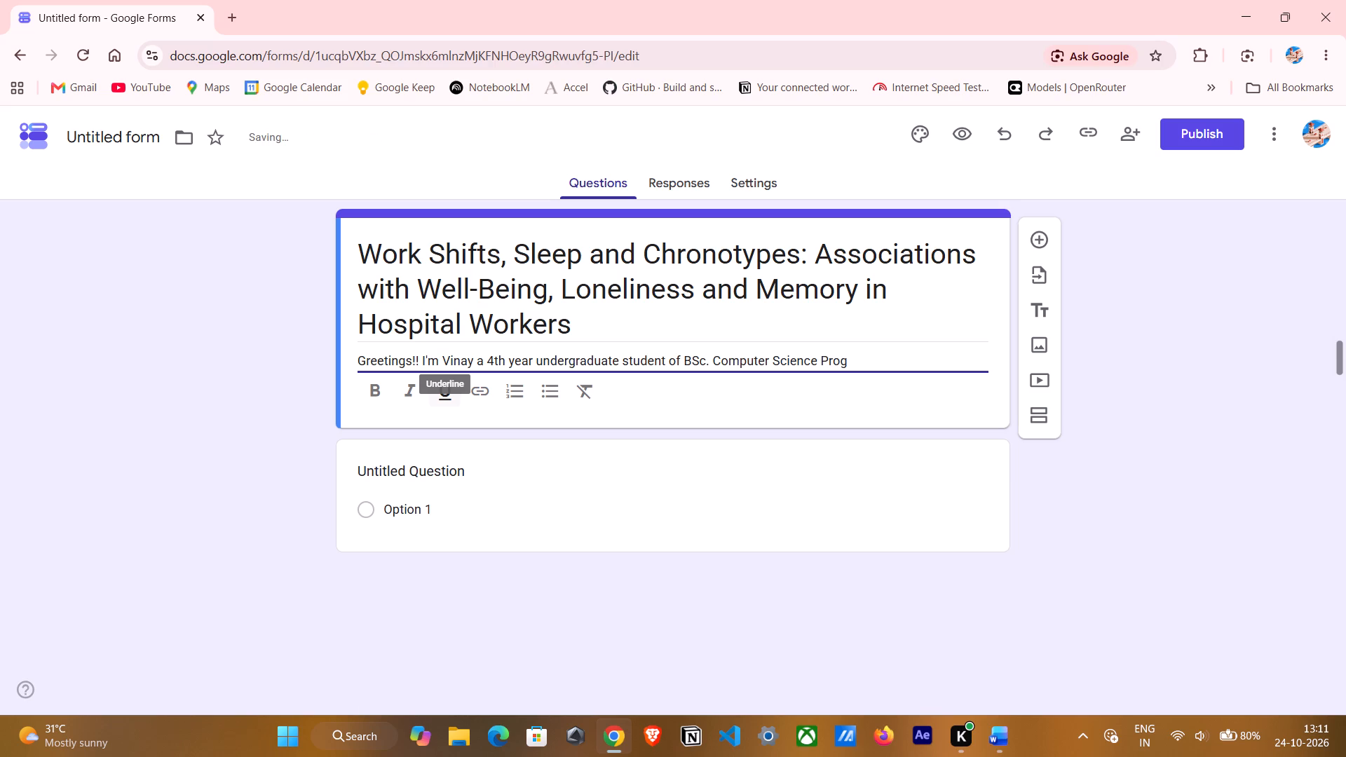
pyautogui.write('ram')
pyautogui.press('space')
# Continue the form description with "at Assam Science" as the start of the university's name.
pyautogui.write('at')
pyautogui.press('space')
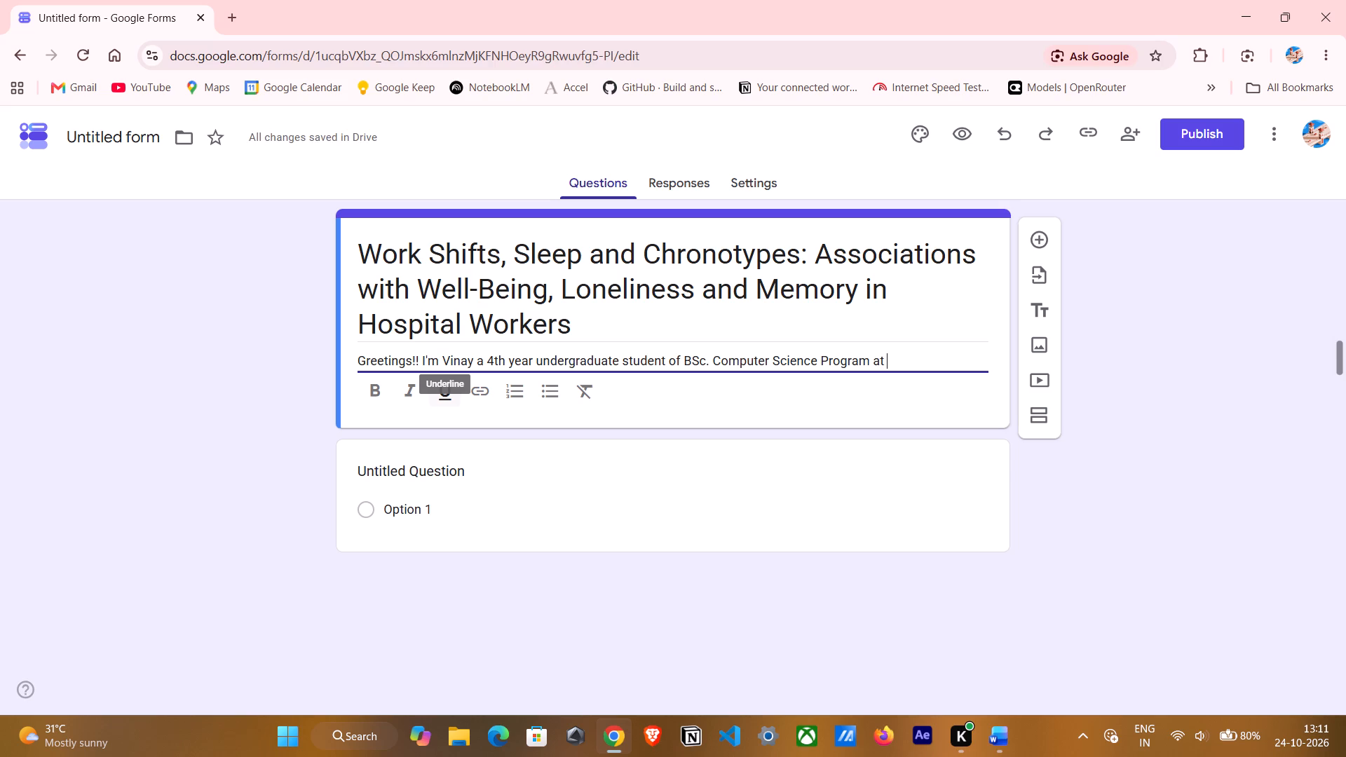
pyautogui.write('Asssa')
pyautogui.press('BackSpace')
pyautogui.press('BackSpace')
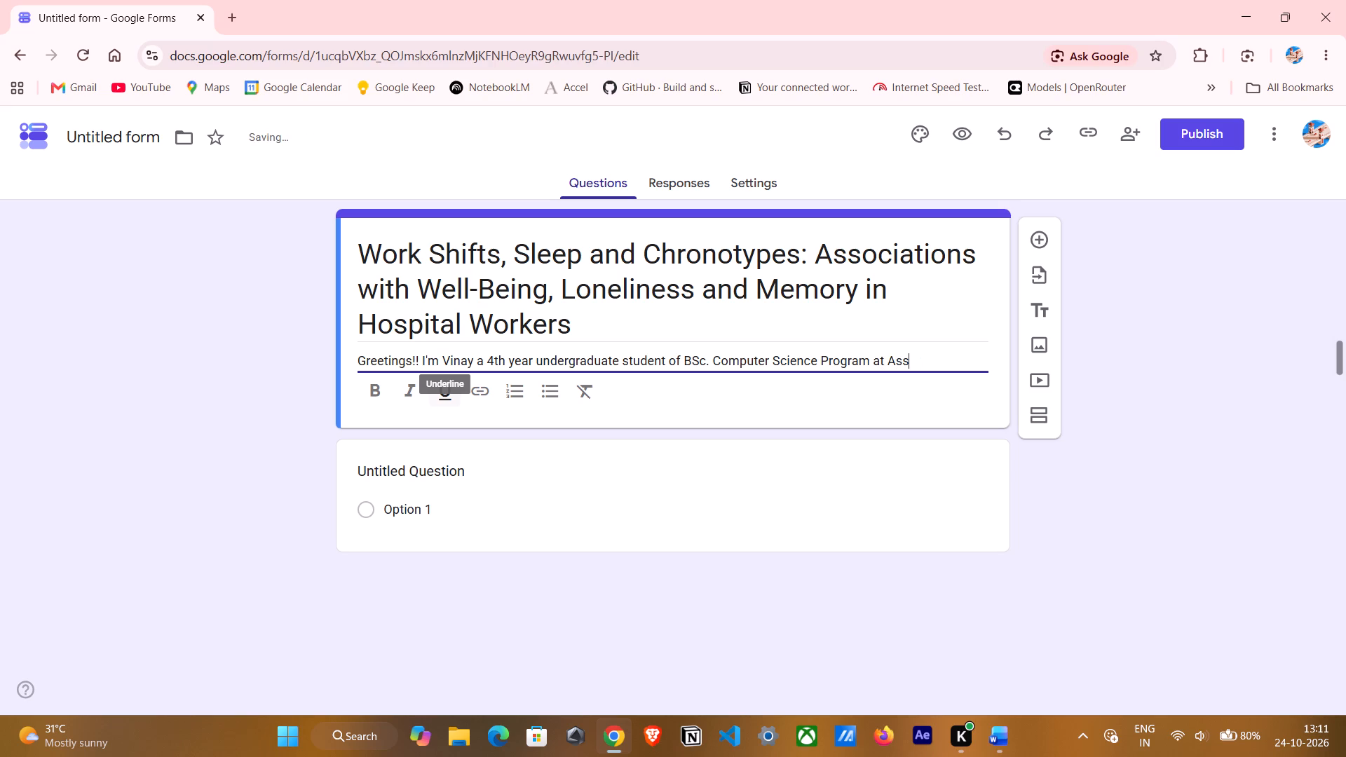
pyautogui.write('am Scei')
pyautogui.press('BackSpace')
pyautogui.press('BackSpace')
pyautogui.write('ience')
pyautogui.press('space')
# Complete the university's name in the form description with "and Technology University", capitalising only the first letter of "University".
pyautogui.write('And')
pyautogui.press('space')
pyautogui.press('BackSpace')
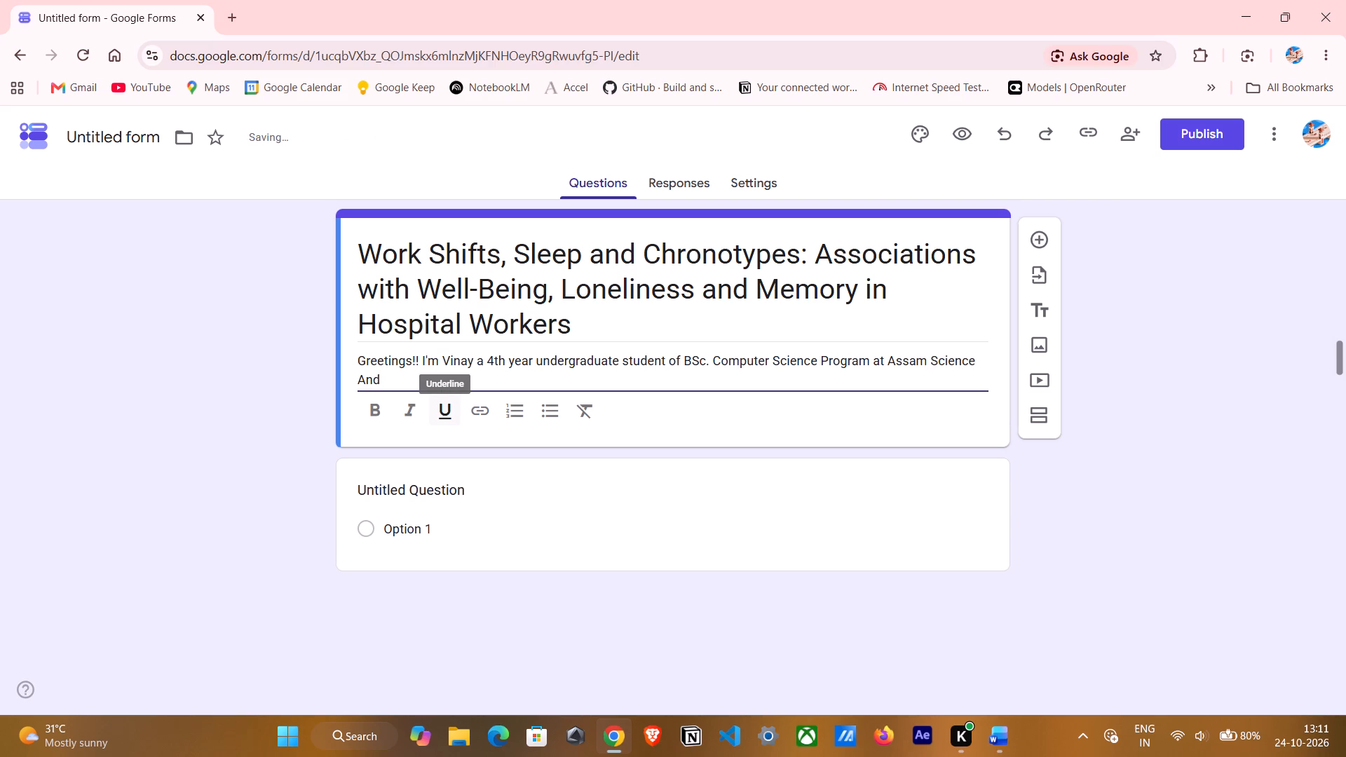
pyautogui.press('BackSpace')
pyautogui.press('BackSpace')
pyautogui.press('BackSpace')
pyautogui.press('BackSpace')
pyautogui.press('space')
pyautogui.write('and Technology')
pyautogui.press('space')
pyautogui.write('UNiversity')
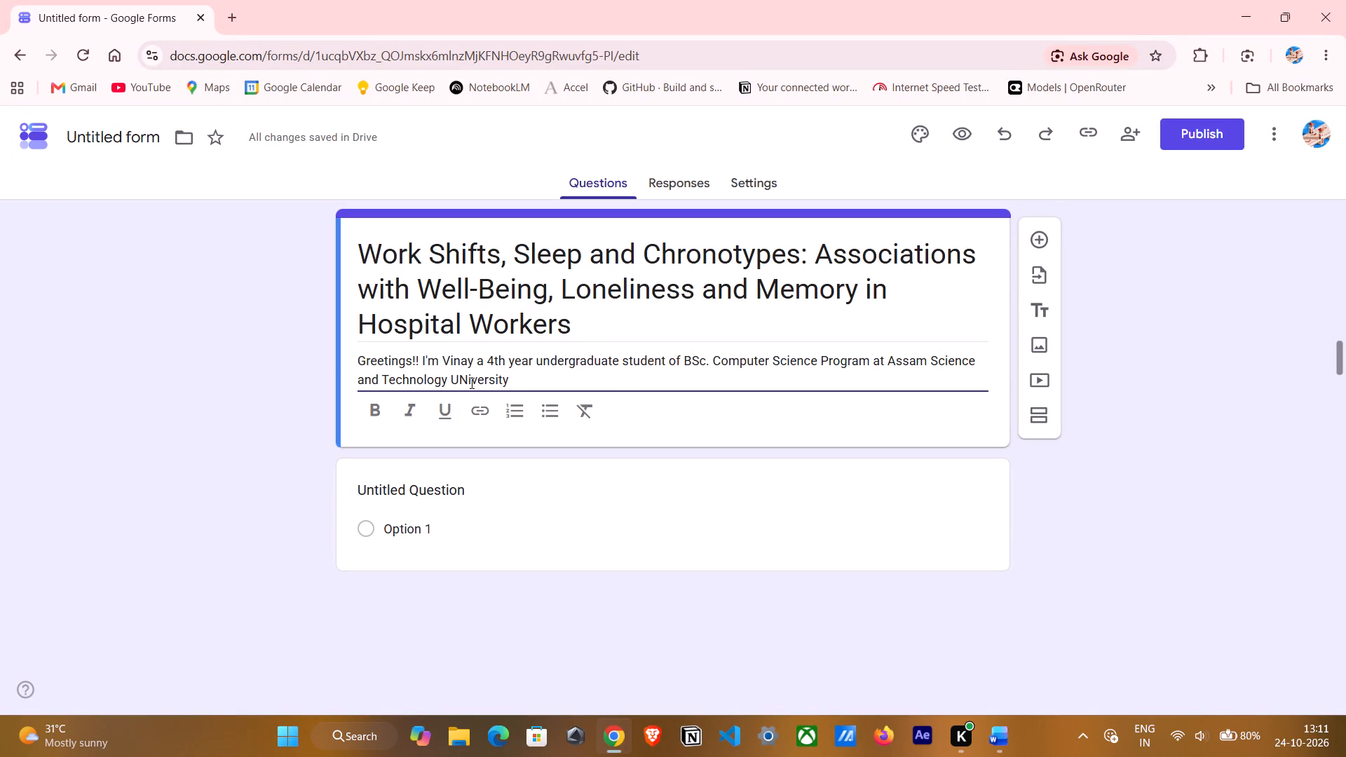
pyautogui.click(470, 383)
pyautogui.press('BackSpace')
pyautogui.press('n')
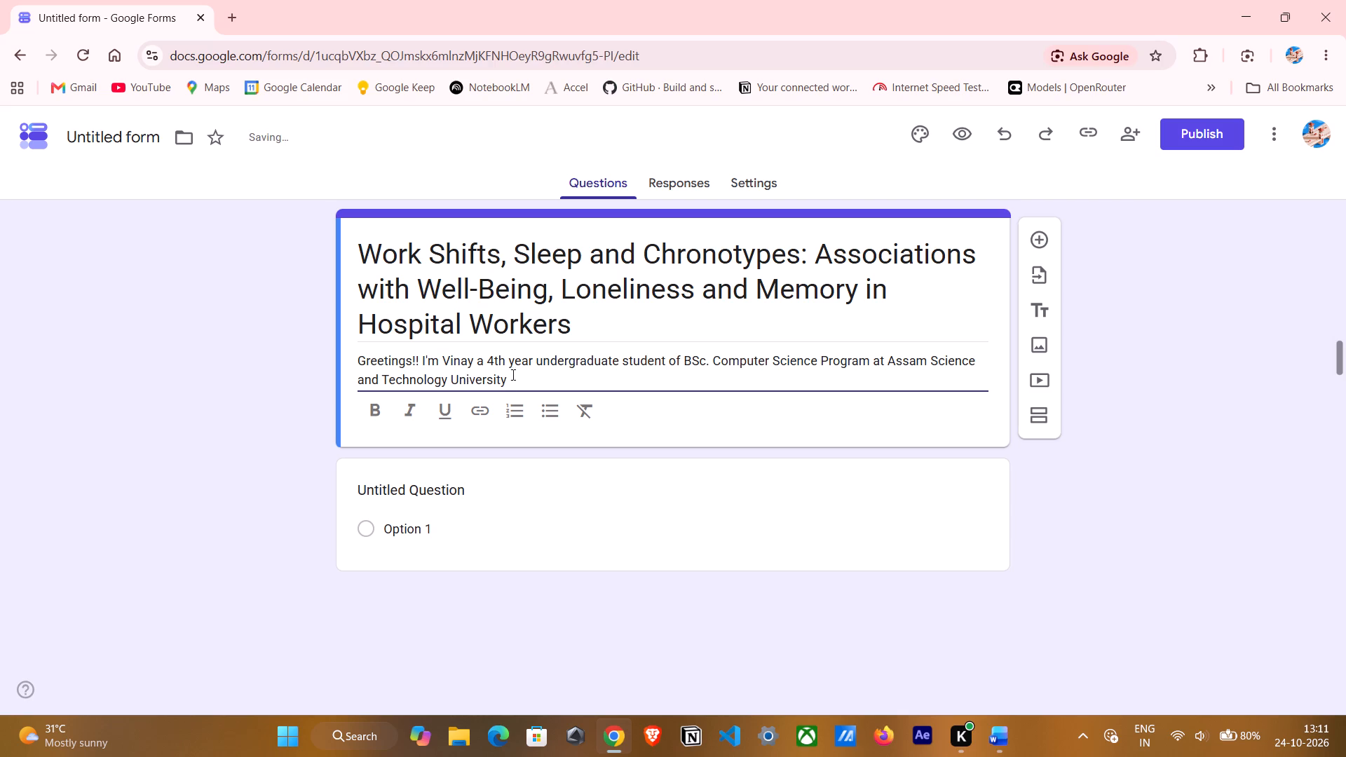
# Start a new sentence after "University" in the form description with ". I am conducting a".
pyautogui.click(517, 376)
pyautogui.write('. I am')
pyautogui.press('space')
pyautogui.write('conductiong')
pyautogui.press('BackSpace')
pyautogui.press('BackSpace')
pyautogui.press('BackSpace')
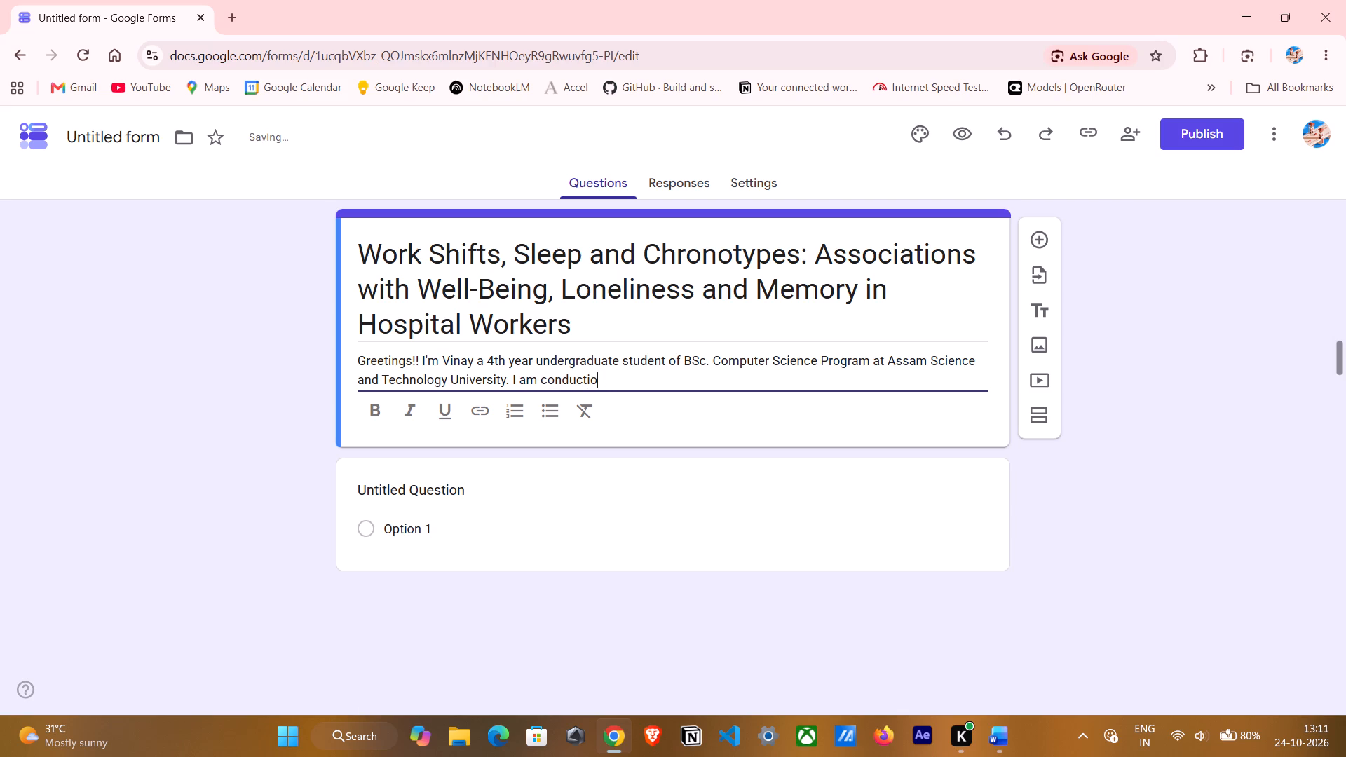
pyautogui.press('BackSpace')
pyautogui.press('BackSpace')
pyautogui.write('ting an')
pyautogui.press('BackSpace')
pyautogui.press('space')
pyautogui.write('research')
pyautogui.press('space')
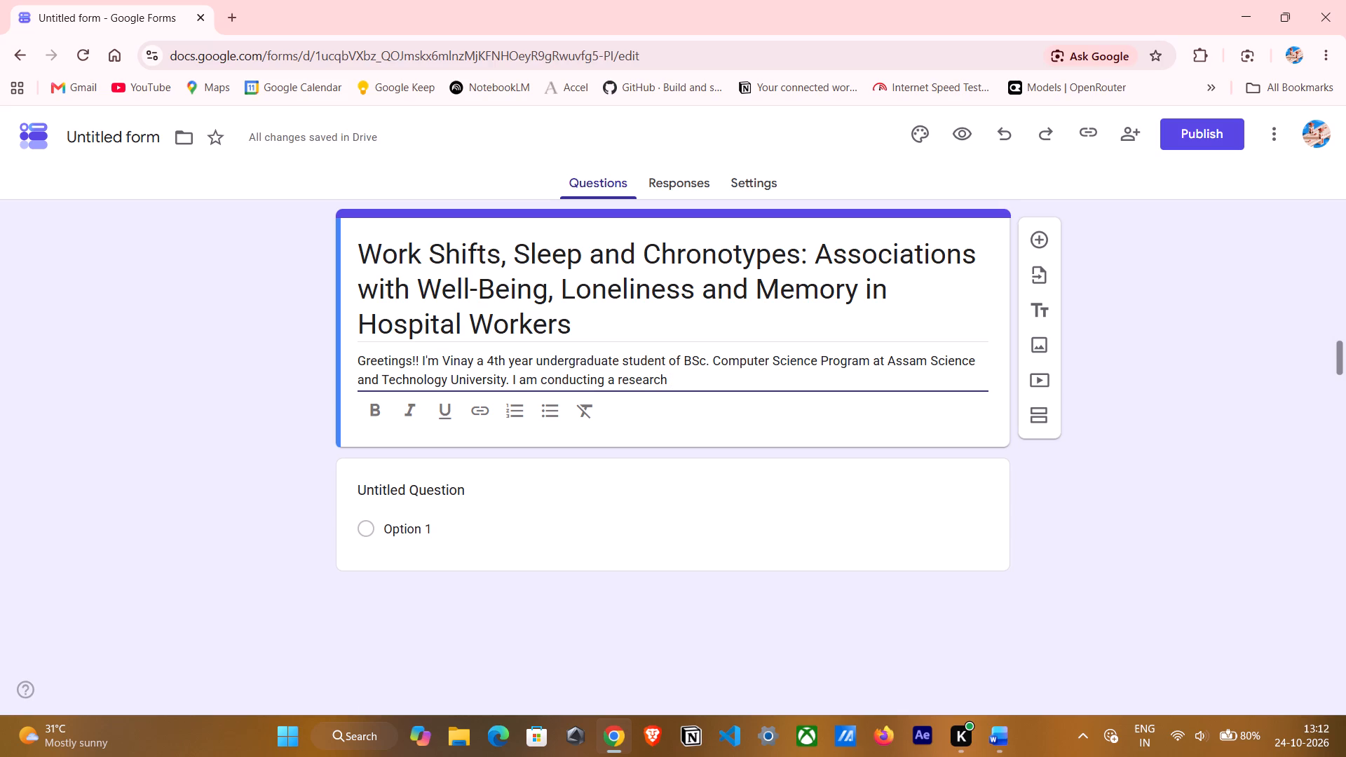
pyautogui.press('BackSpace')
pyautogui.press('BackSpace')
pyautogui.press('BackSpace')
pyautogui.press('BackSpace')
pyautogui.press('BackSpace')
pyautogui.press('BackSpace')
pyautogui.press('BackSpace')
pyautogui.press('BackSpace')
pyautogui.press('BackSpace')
# Continue the form description's new sentence with "study that aims to".
pyautogui.write('study')
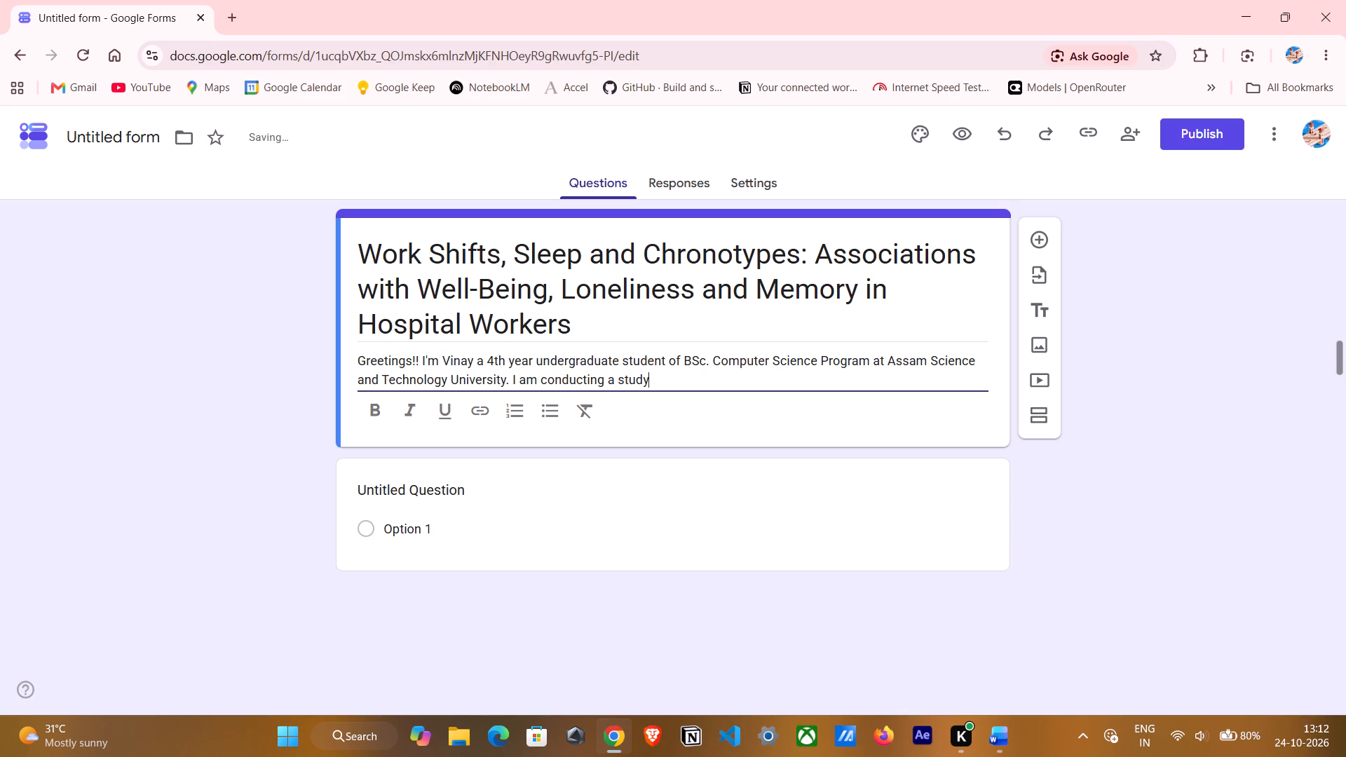
pyautogui.press('space')
pyautogui.write('taht')
pyautogui.press('BackSpace')
pyautogui.press('BackSpace')
pyautogui.press('BackSpace')
pyautogui.write('hat')
pyautogui.press('space')
pyautogui.write('aims to')
pyautogui.press('space')
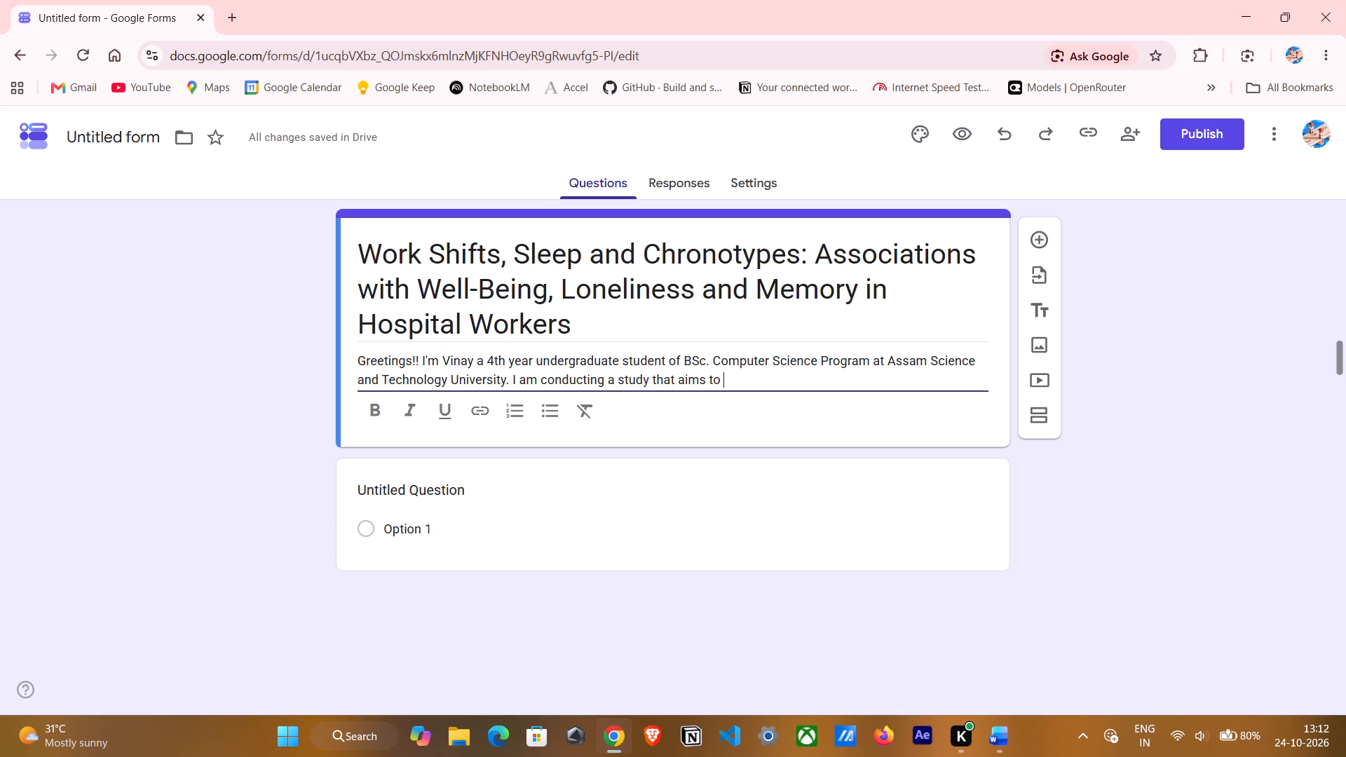
# Extend the study's aim in the form description with "examine the relationship between".
pyautogui.write('examine')
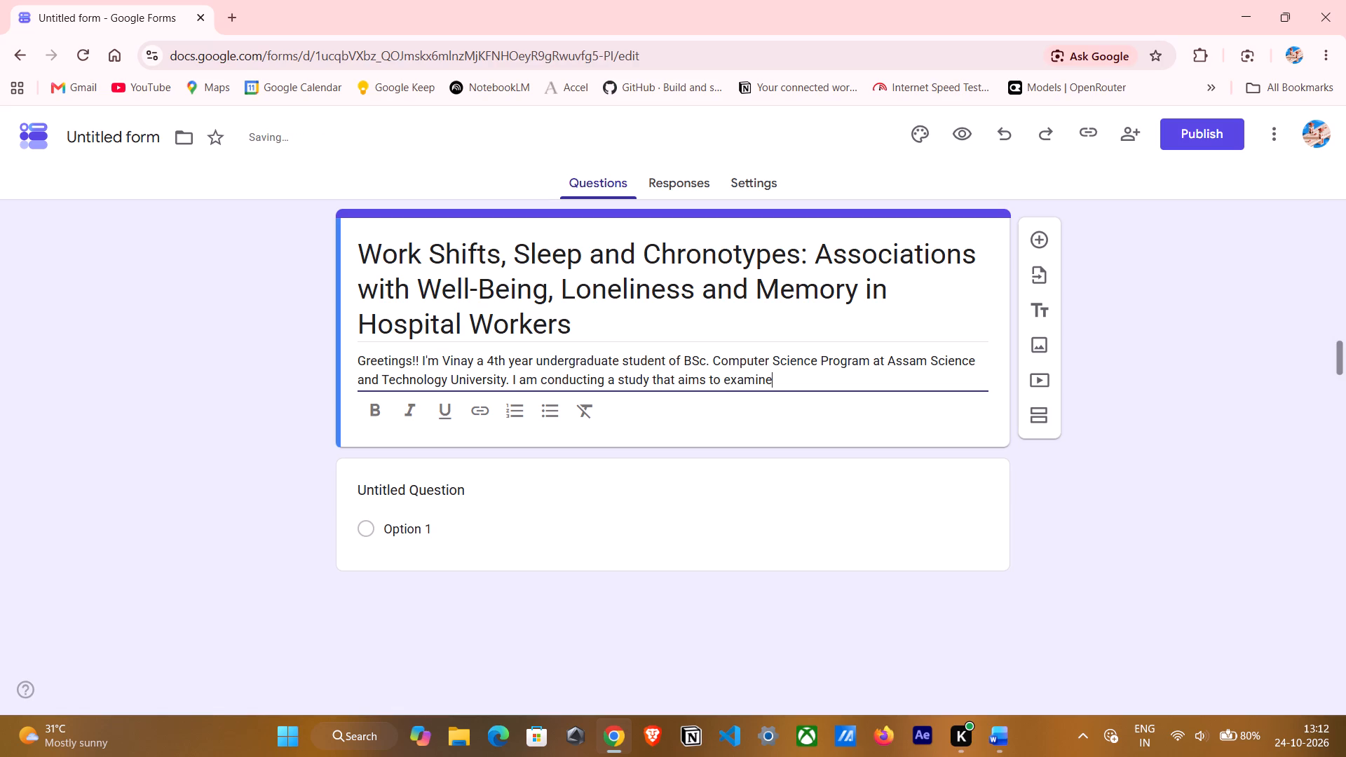
pyautogui.press('space')
pyautogui.write('the rea')
pyautogui.press('BackSpace')
pyautogui.write('lationsjhu')
pyautogui.press('BackSpace')
pyautogui.press('BackSpace')
pyautogui.press('BackSpace')
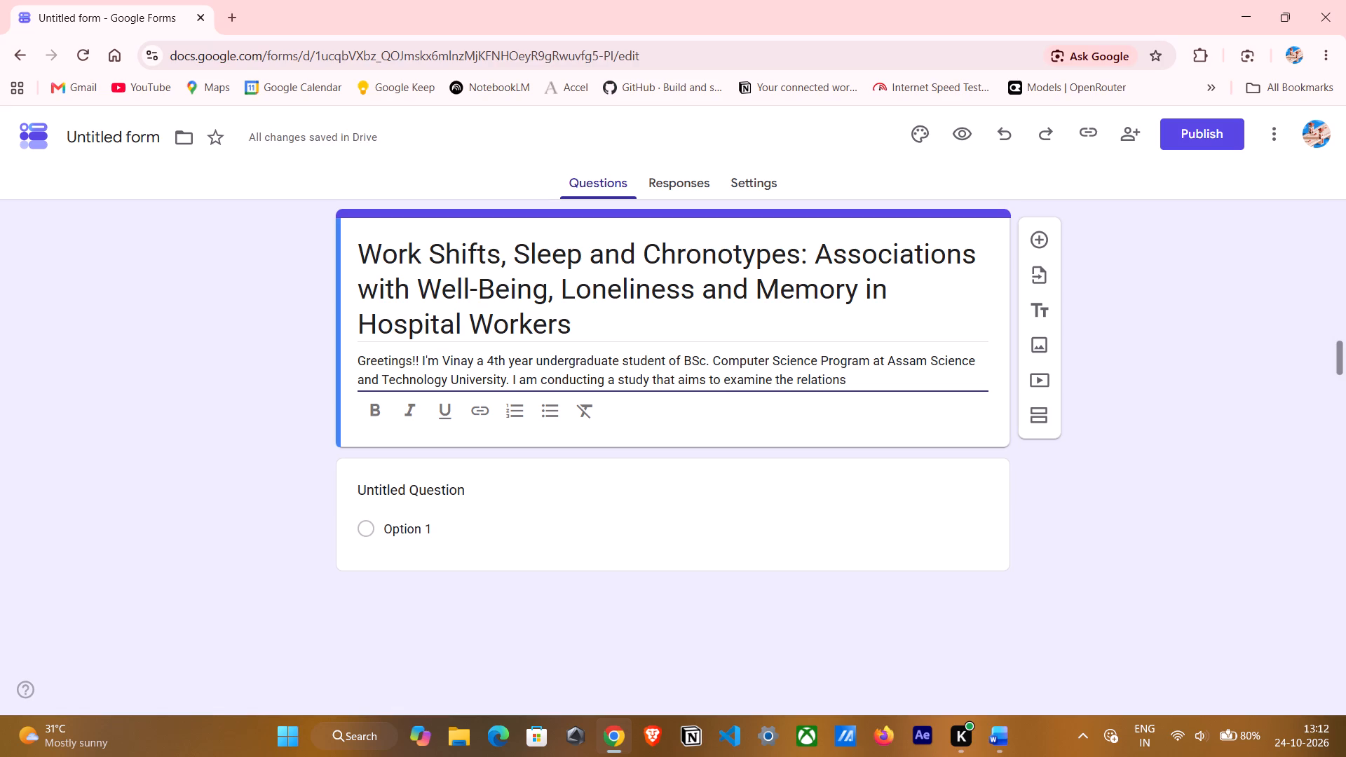
pyautogui.write('hip br')
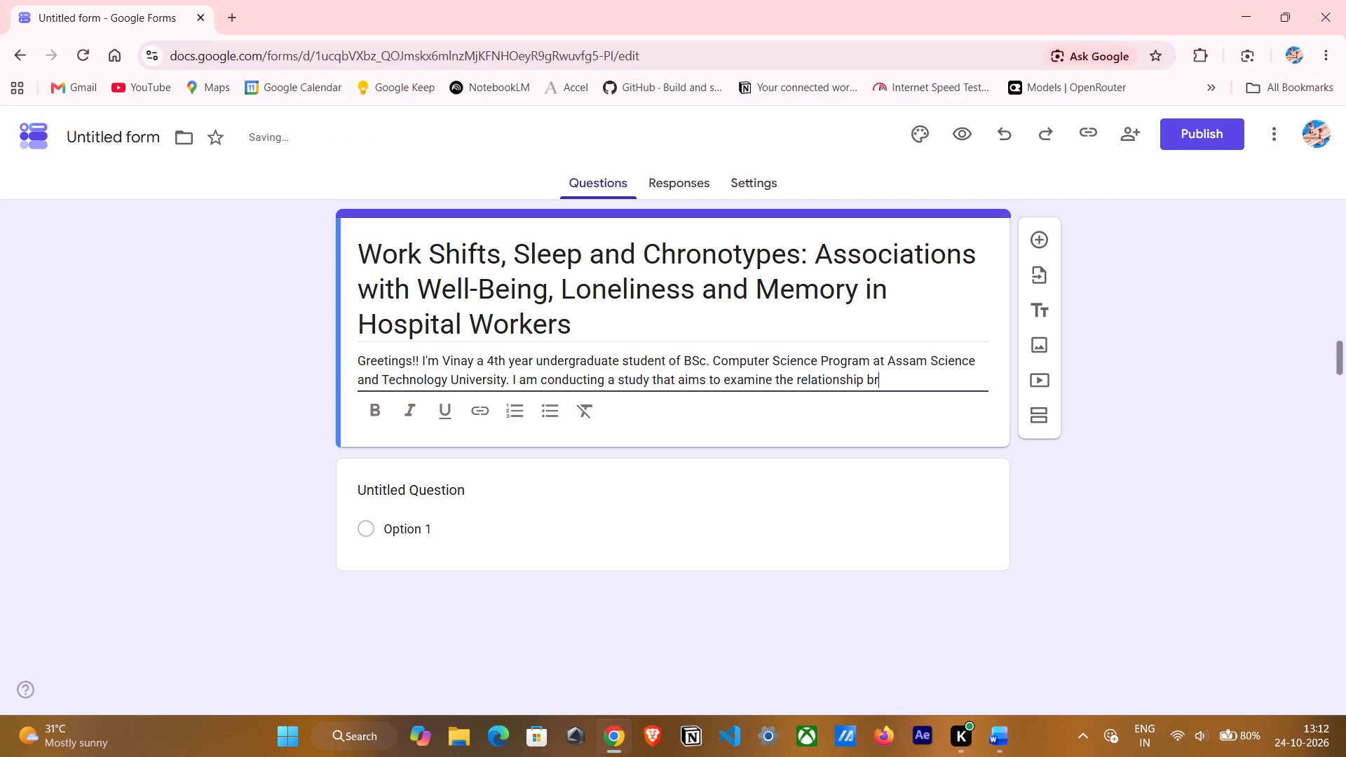
pyautogui.press('BackSpace')
pyautogui.write('etween')
pyautogui.write('wo')
pyautogui.press('BackSpace')
pyautogui.press('space')
pyautogui.press('BackSpace')
pyautogui.press('BackSpace')
pyautogui.press('w')
pyautogui.press('BackSpace')
pyautogui.press('space')
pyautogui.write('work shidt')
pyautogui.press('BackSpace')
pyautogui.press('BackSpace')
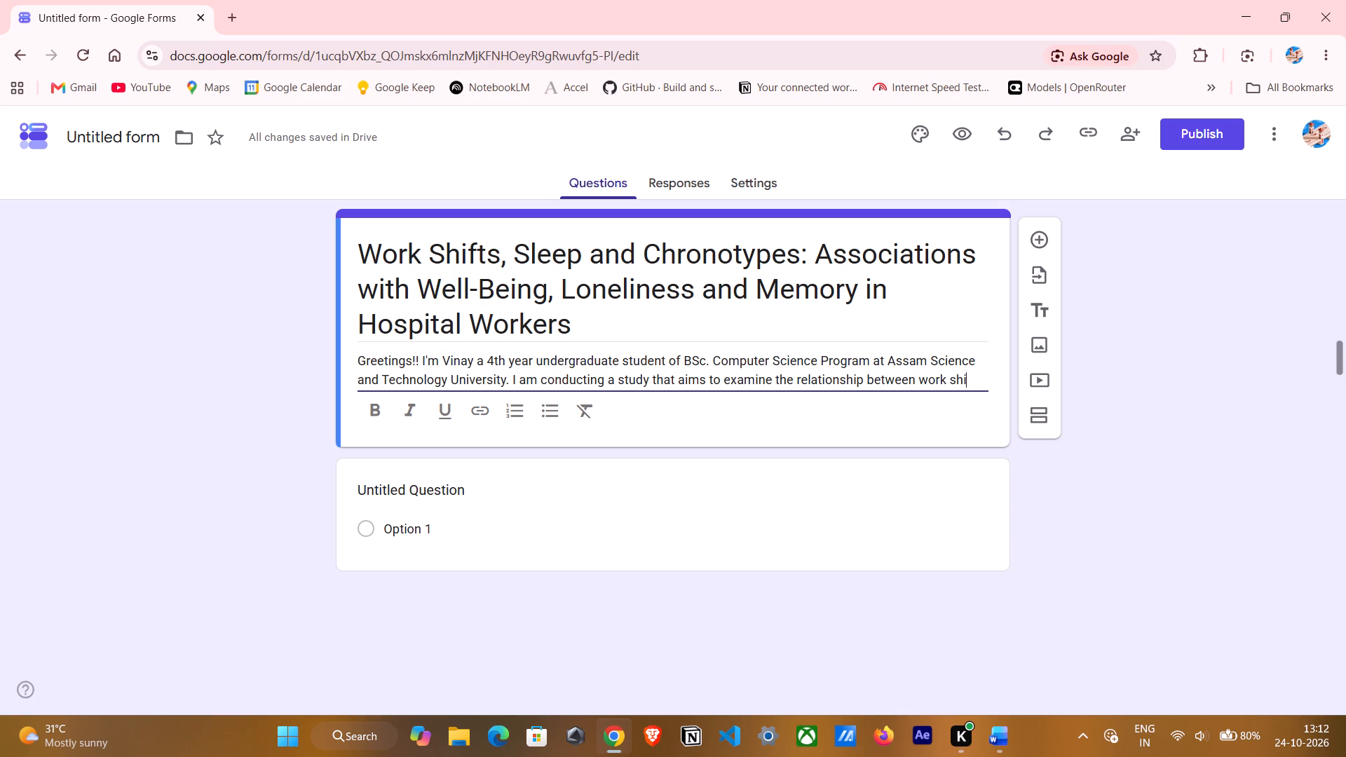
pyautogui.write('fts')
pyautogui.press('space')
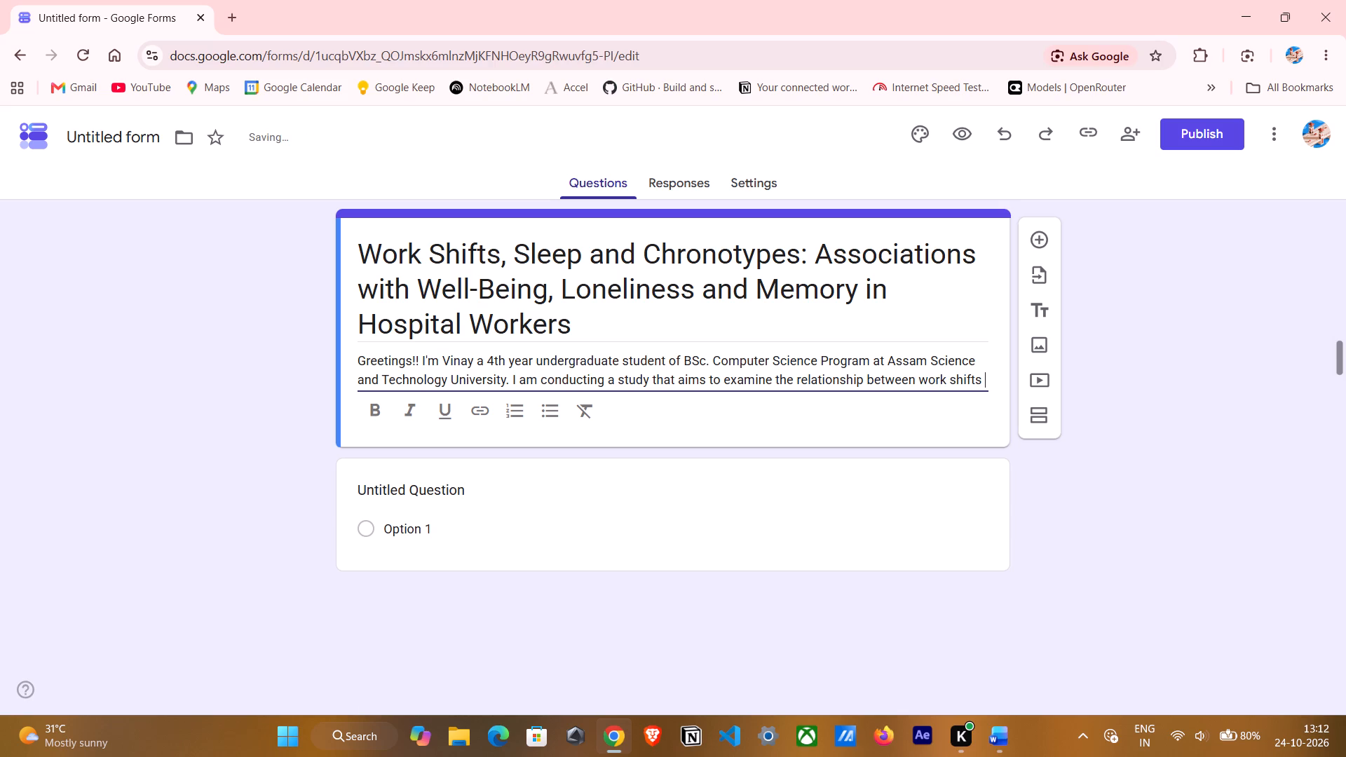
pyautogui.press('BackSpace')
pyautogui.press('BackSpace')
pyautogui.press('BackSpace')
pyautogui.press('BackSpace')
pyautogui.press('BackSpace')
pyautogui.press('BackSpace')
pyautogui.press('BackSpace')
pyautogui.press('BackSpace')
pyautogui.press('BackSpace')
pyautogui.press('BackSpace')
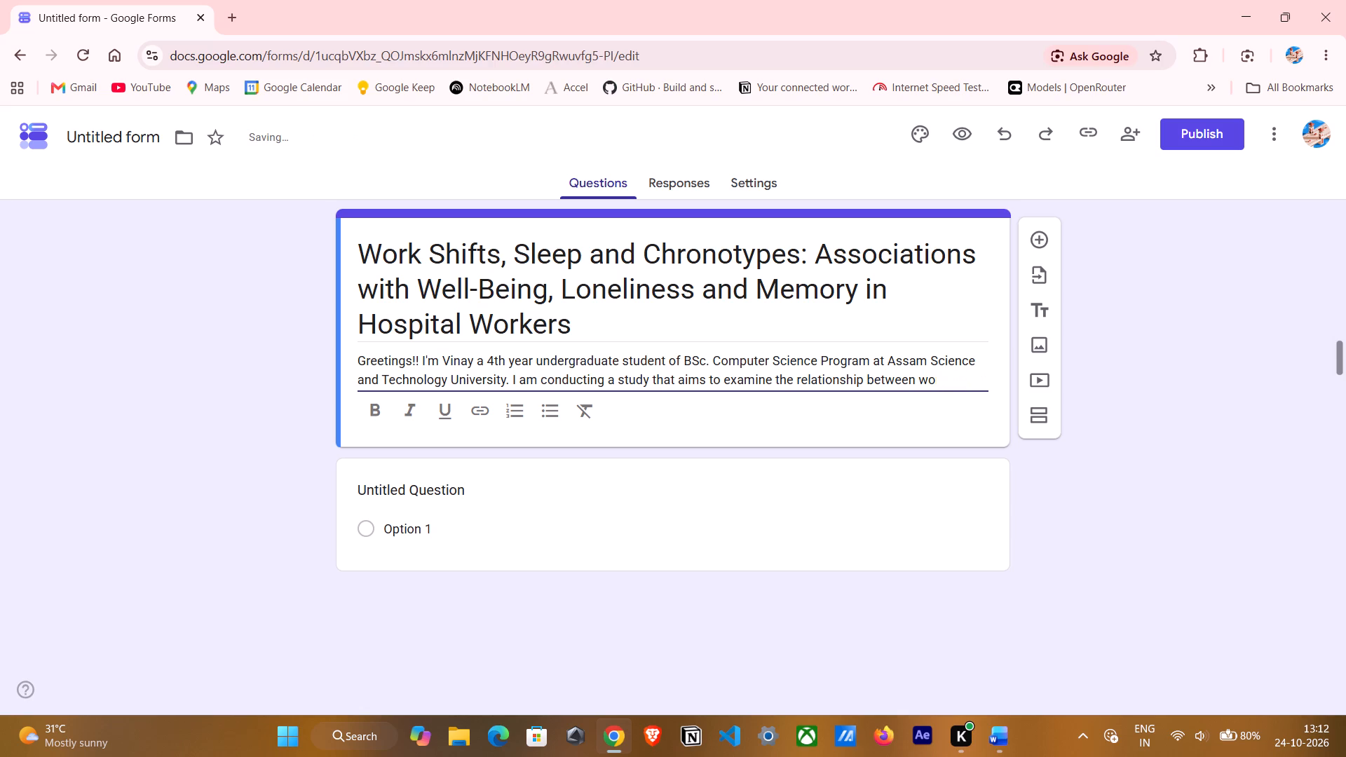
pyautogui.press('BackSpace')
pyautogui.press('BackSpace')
# Add "work shifts, patterns" as the first examined factors in the form description.
pyautogui.write('work')
pyautogui.press('space')
pyautogui.write('shid')
pyautogui.press('BackSpace')
pyautogui.write('fts adn')
pyautogui.press('BackSpace')
pyautogui.press('BackSpace')
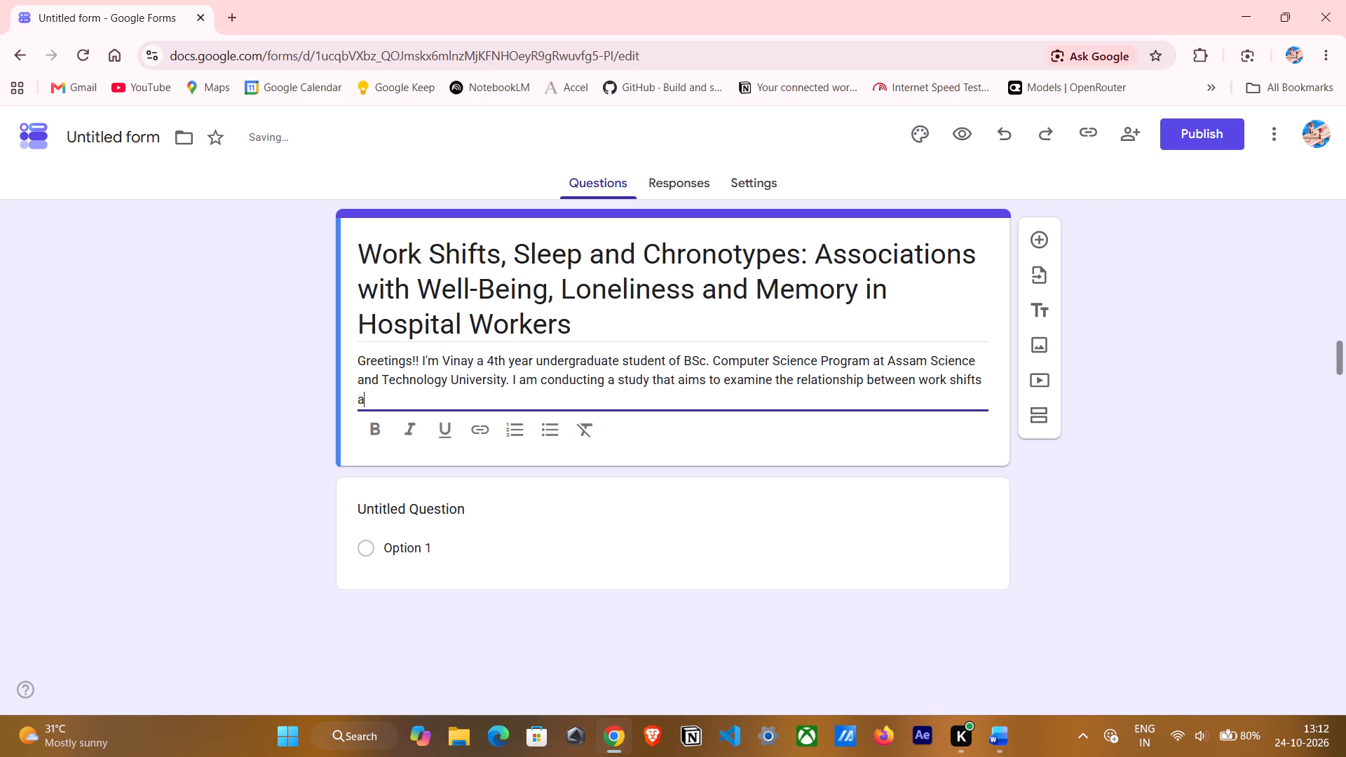
pyautogui.write('nd')
pyautogui.press('BackSpace')
pyautogui.press('BackSpace')
pyautogui.press('BackSpace')
pyautogui.press('BackSpace')
pyautogui.write(', patterns')
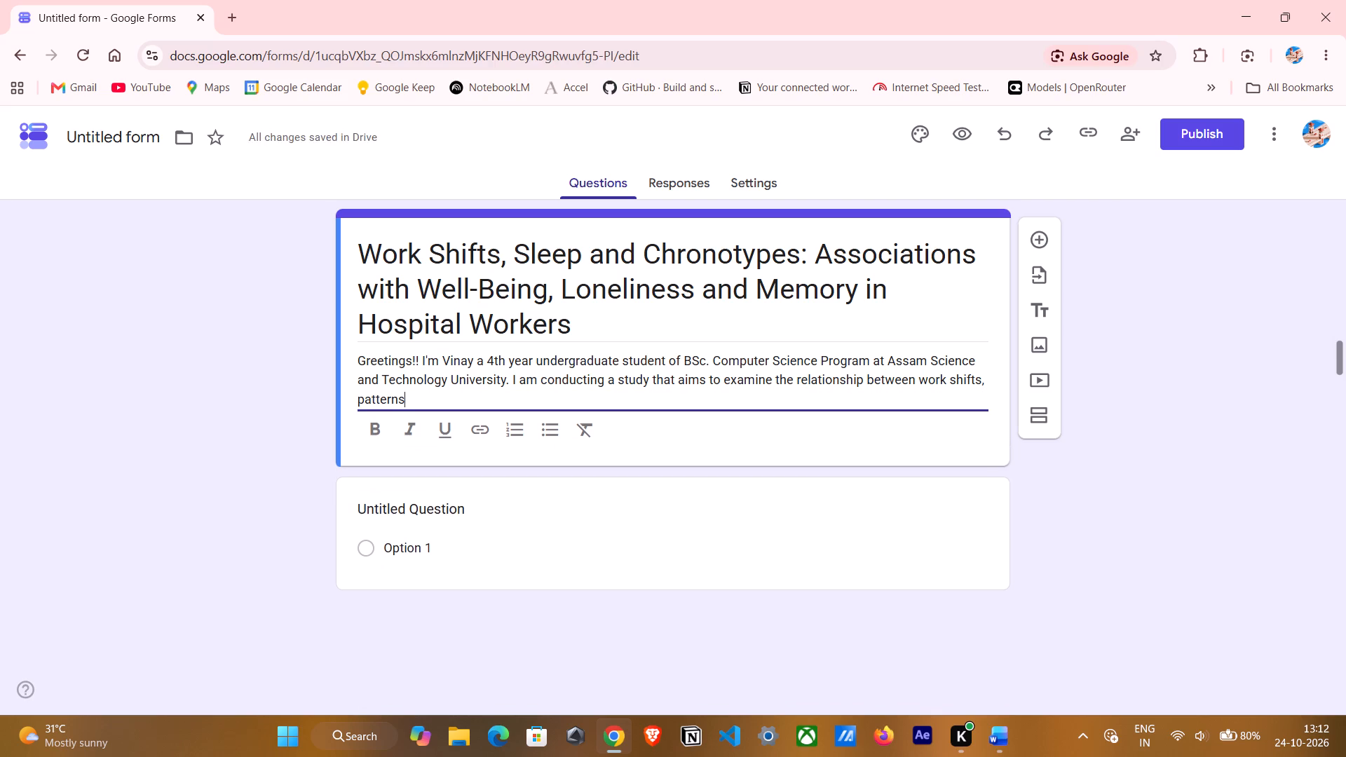
# Continue the list of factors in the form description with ", sleep, psychosocial functioning and".
pyautogui.write(', sleep,')
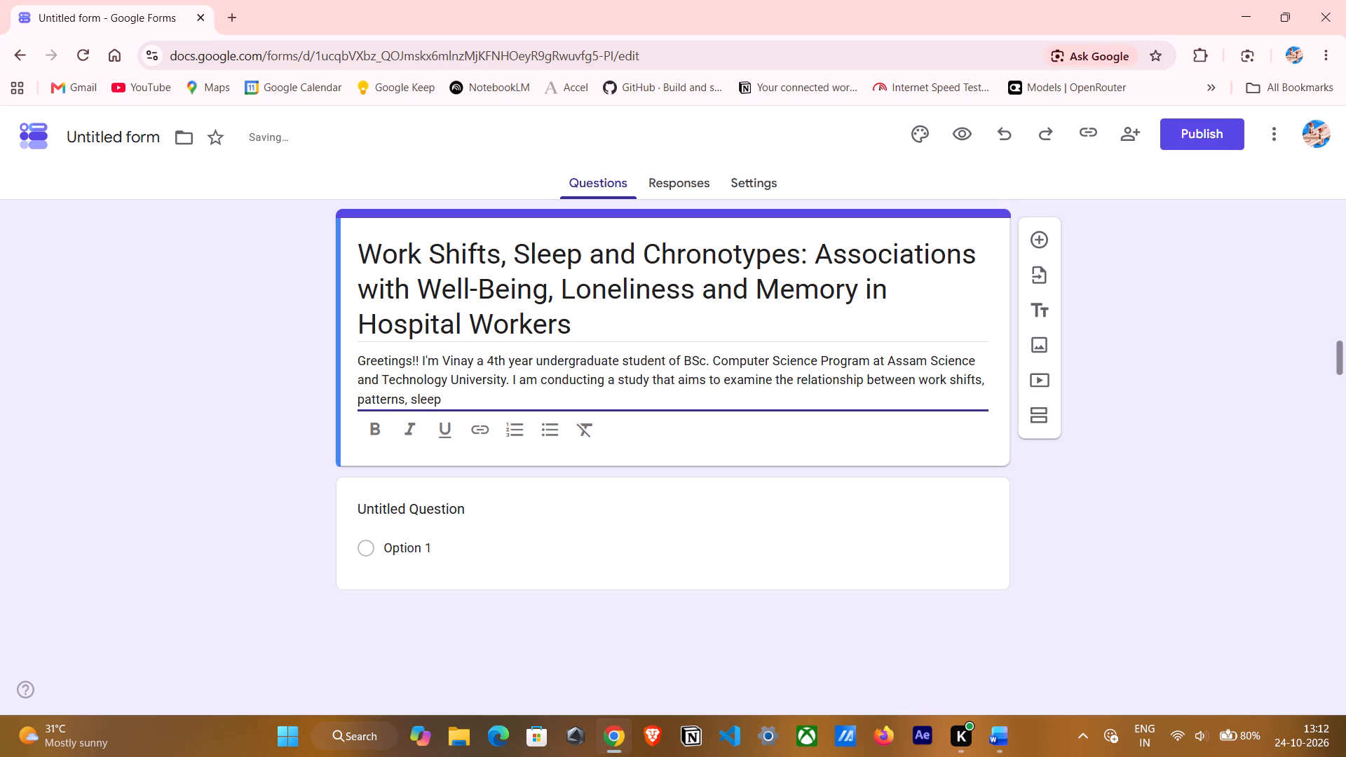
pyautogui.press('space')
pyautogui.write('ps')
pyautogui.write('ychoc')
pyautogui.press('BackSpace')
pyautogui.write('soc')
pyautogui.press('BackSpace')
pyautogui.write('cial')
pyautogui.press('space')
pyautogui.write('funv')
pyautogui.press('BackSpace')
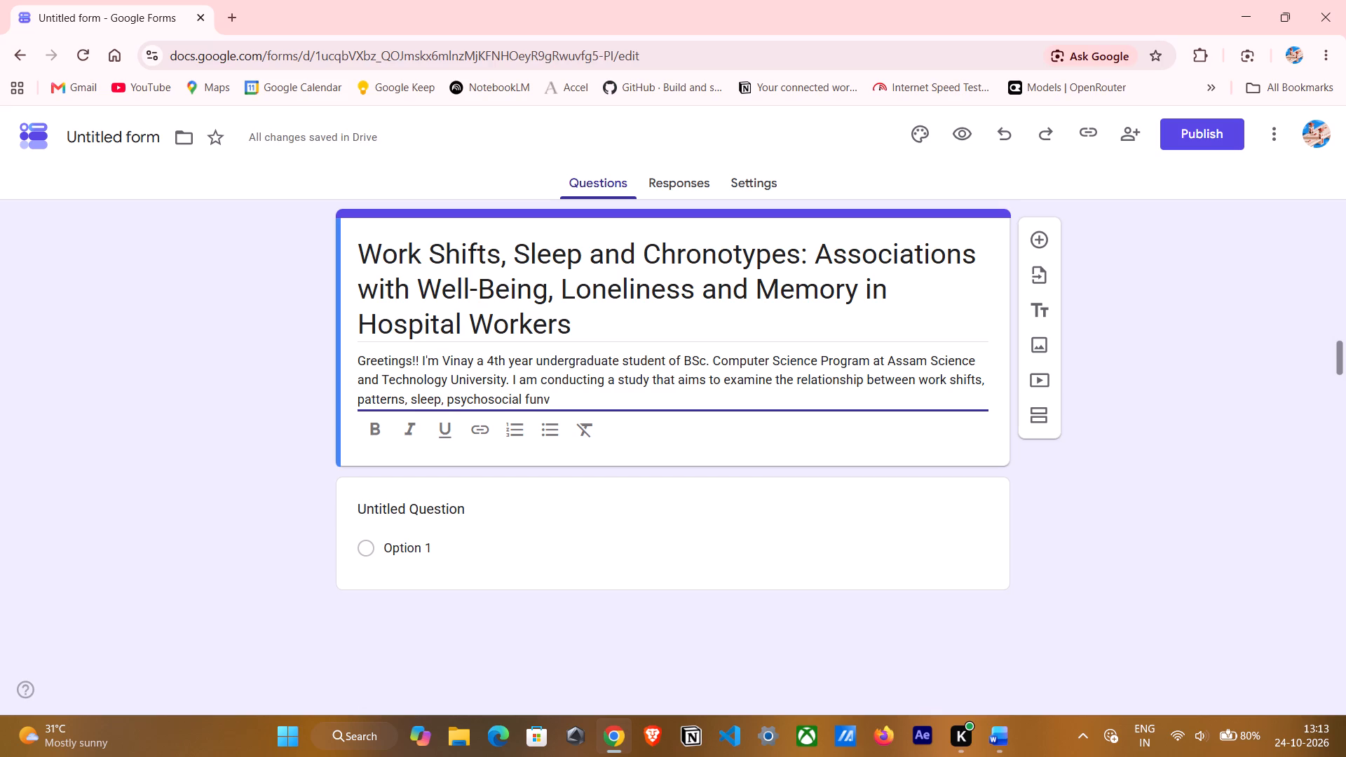
pyautogui.write('ctioning')
pyautogui.press('space')
pyautogui.write('and')
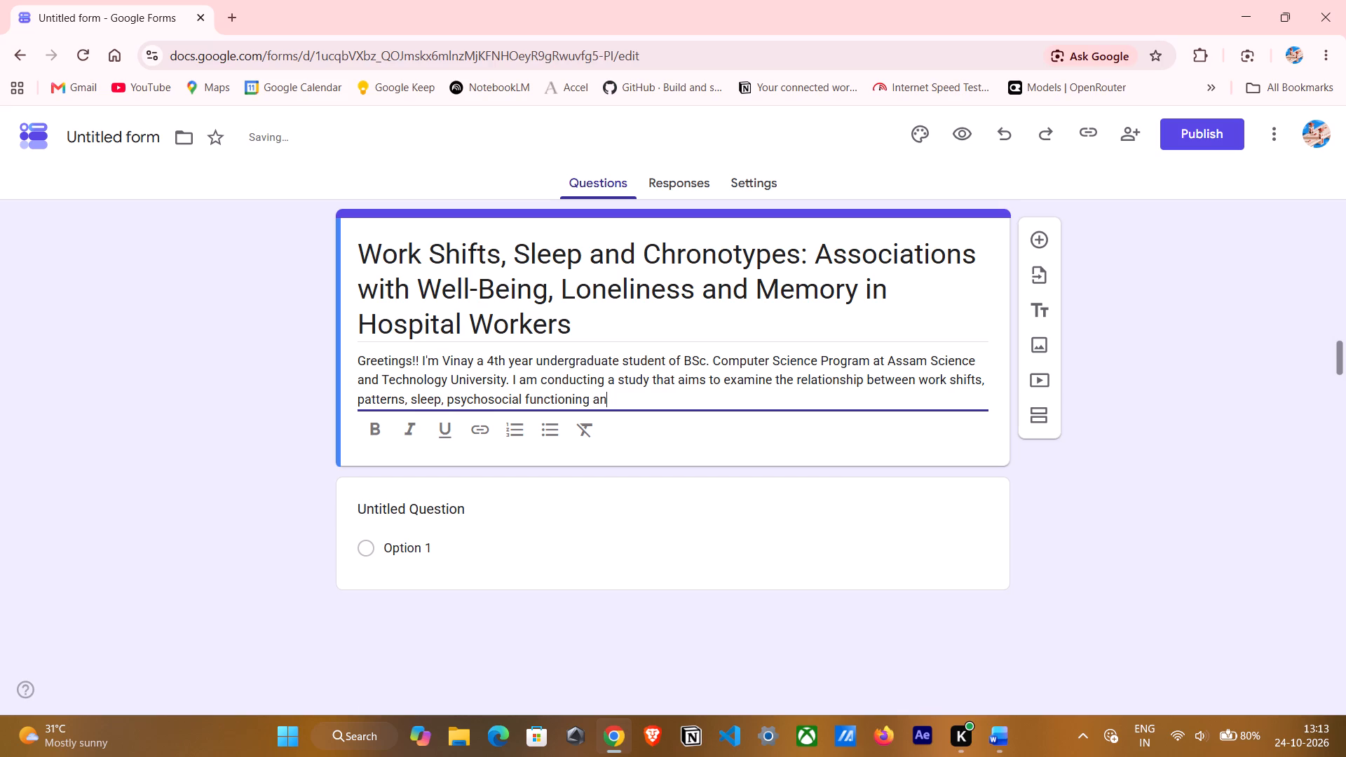
pyautogui.press('space')
# Add "cognitive functioning" as the final factor in the form description's list.
pyautogui.write('congi')
pyautogui.press('BackSpace')
pyautogui.press('BackSpace')
pyautogui.press('BackSpace')
pyautogui.write('gnitive')
pyautogui.press('space')
pyautogui.write('functioning')
pyautogui.press('space')
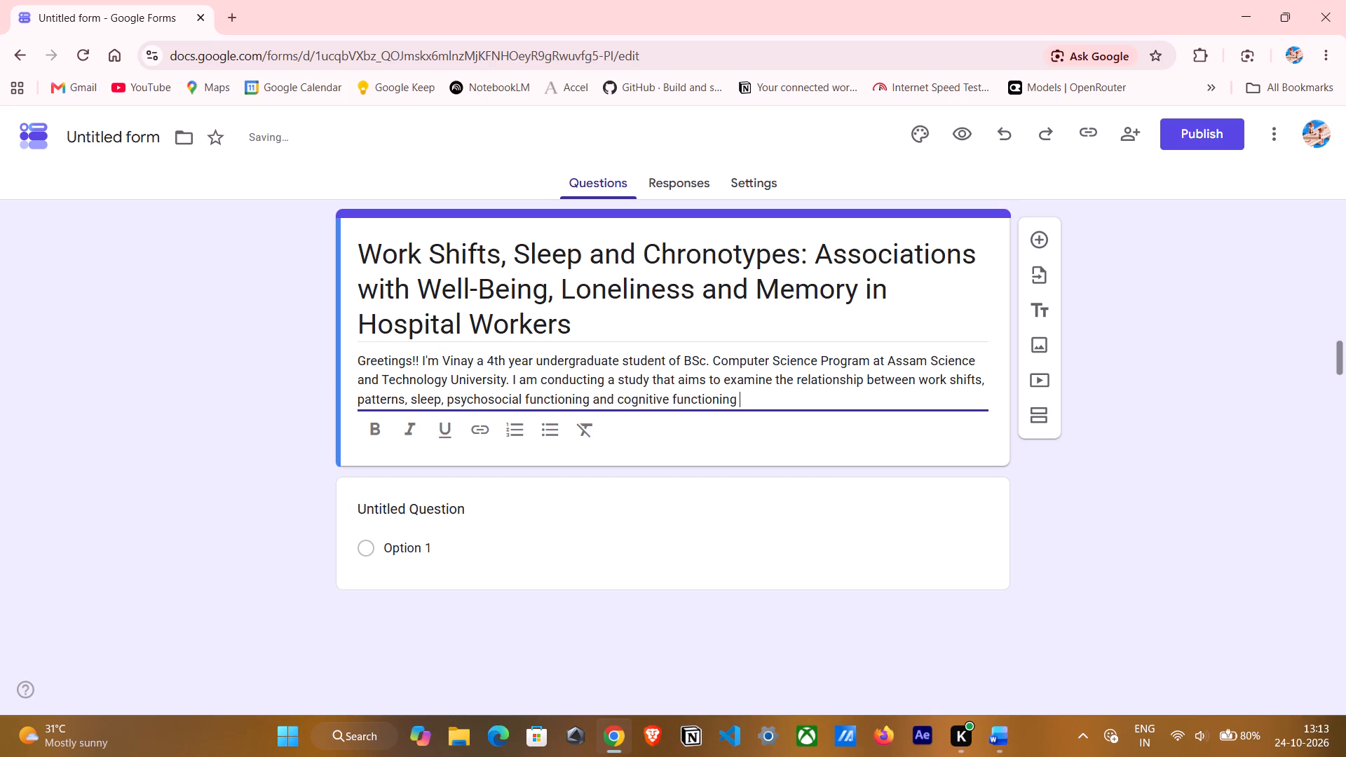
# Continue the aim sentence in the form description with "among young and".
pyautogui.write('amo')
pyautogui.write('ung')
pyautogui.press('space')
pyautogui.press('t')
pyautogui.press('BackSpace')
pyautogui.write('you')
pyautogui.press('BackSpace')
pyautogui.press('BackSpace')
pyautogui.press('BackSpace')
pyautogui.press('BackSpace')
pyautogui.press('BackSpace')
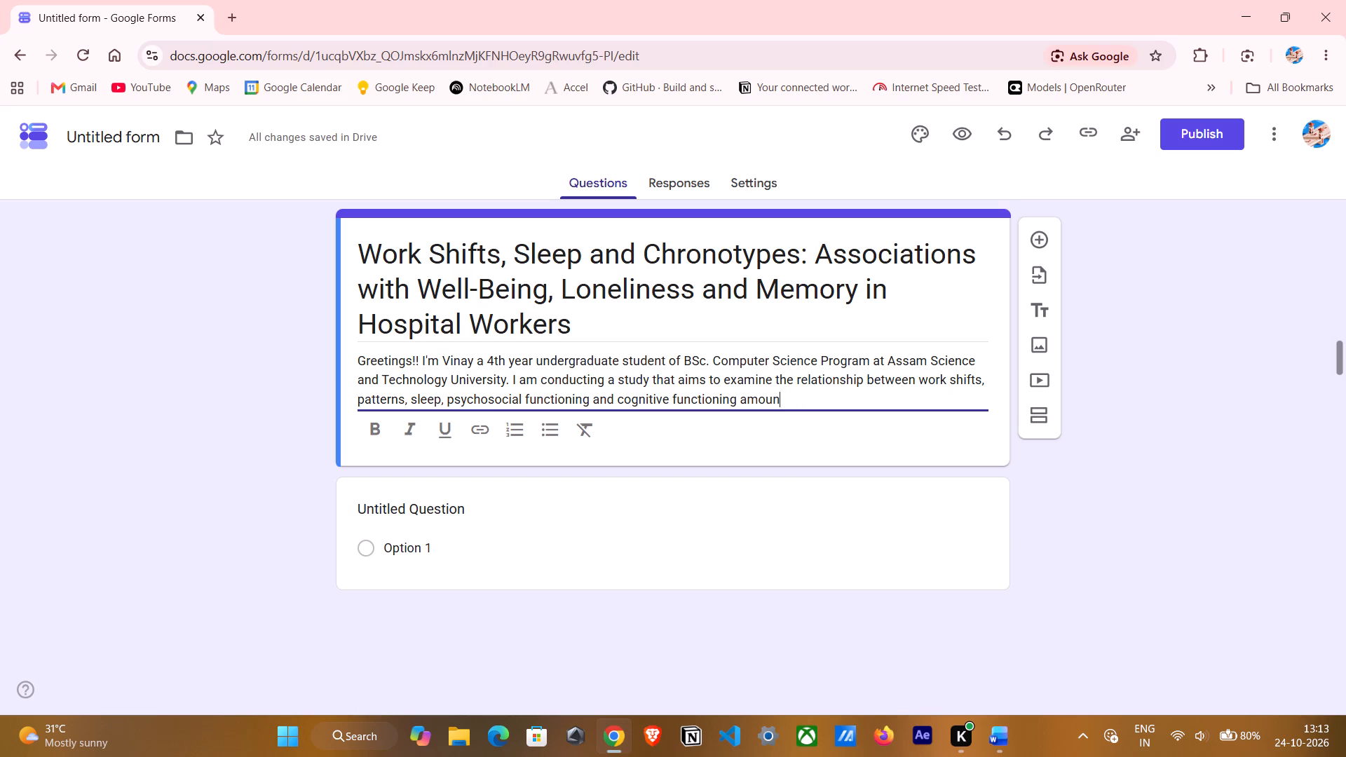
pyautogui.press('BackSpace')
pyautogui.press('BackSpace')
pyautogui.write('ng young and')
pyautogui.press('space')
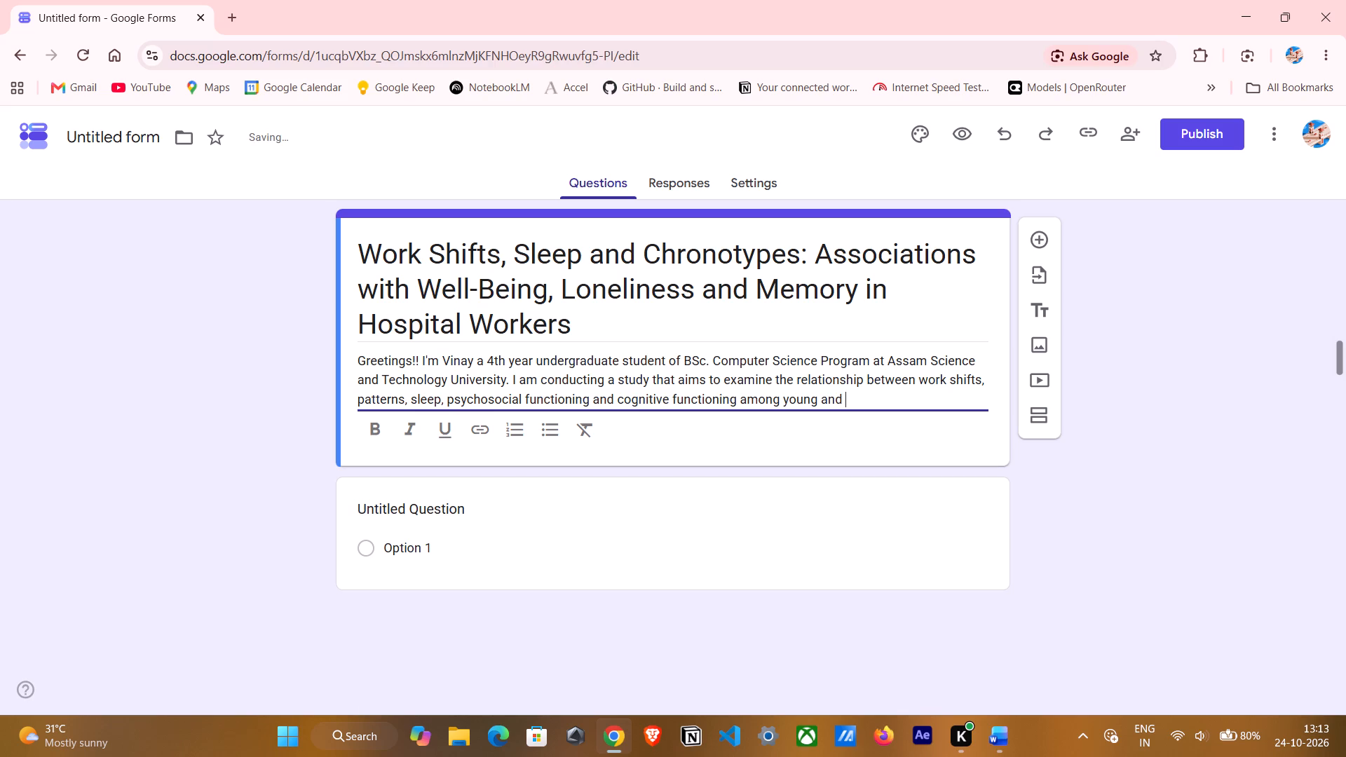
# Finish the aim sentence in the form description with "middle-aged adults.".
pyautogui.write('middle')
pyautogui.write('-aged')
pyautogui.press('space')
pyautogui.write('adults')
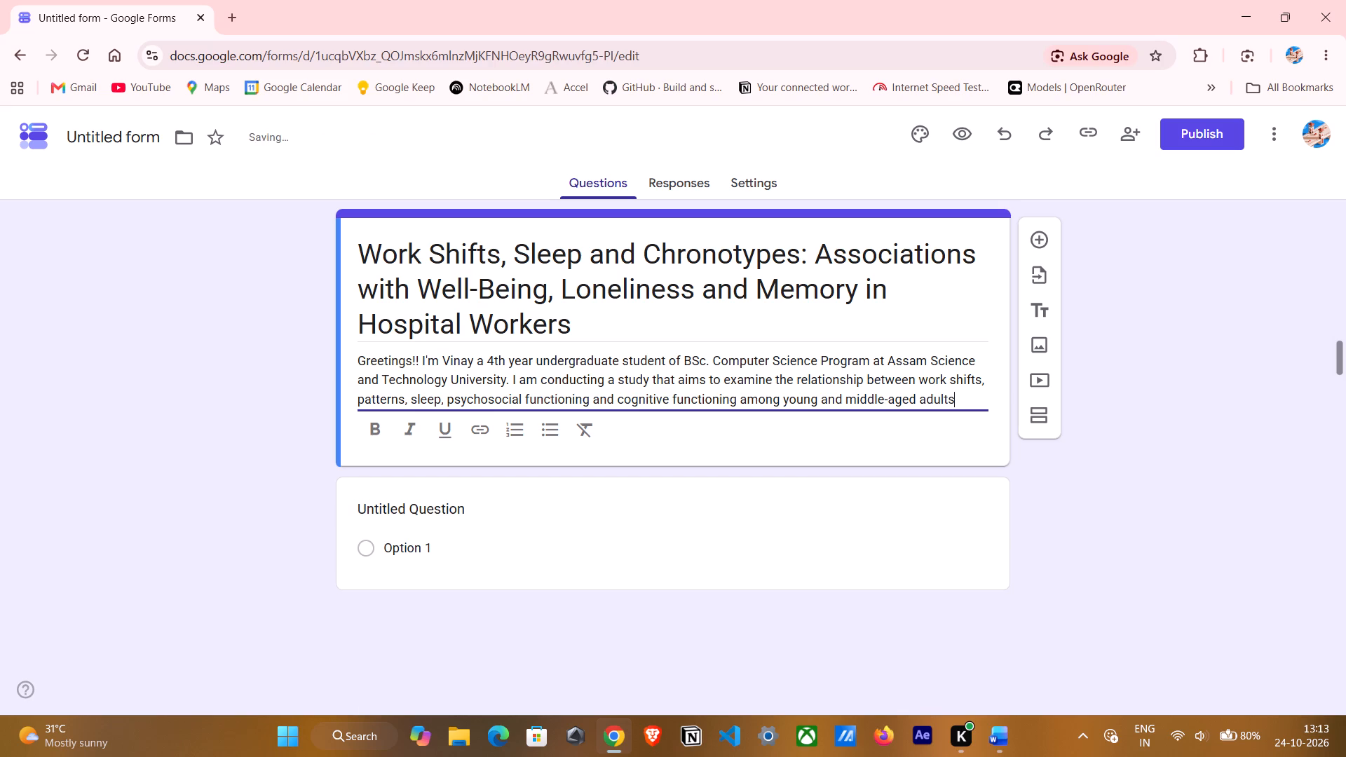
pyautogui.press('.')
# Bold "work shifts, patterns, sleep, psychosocial functioning and cognitive functioning" in the form description.
pyautogui.moveTo(921, 378); pyautogui.dragTo(986, 377)
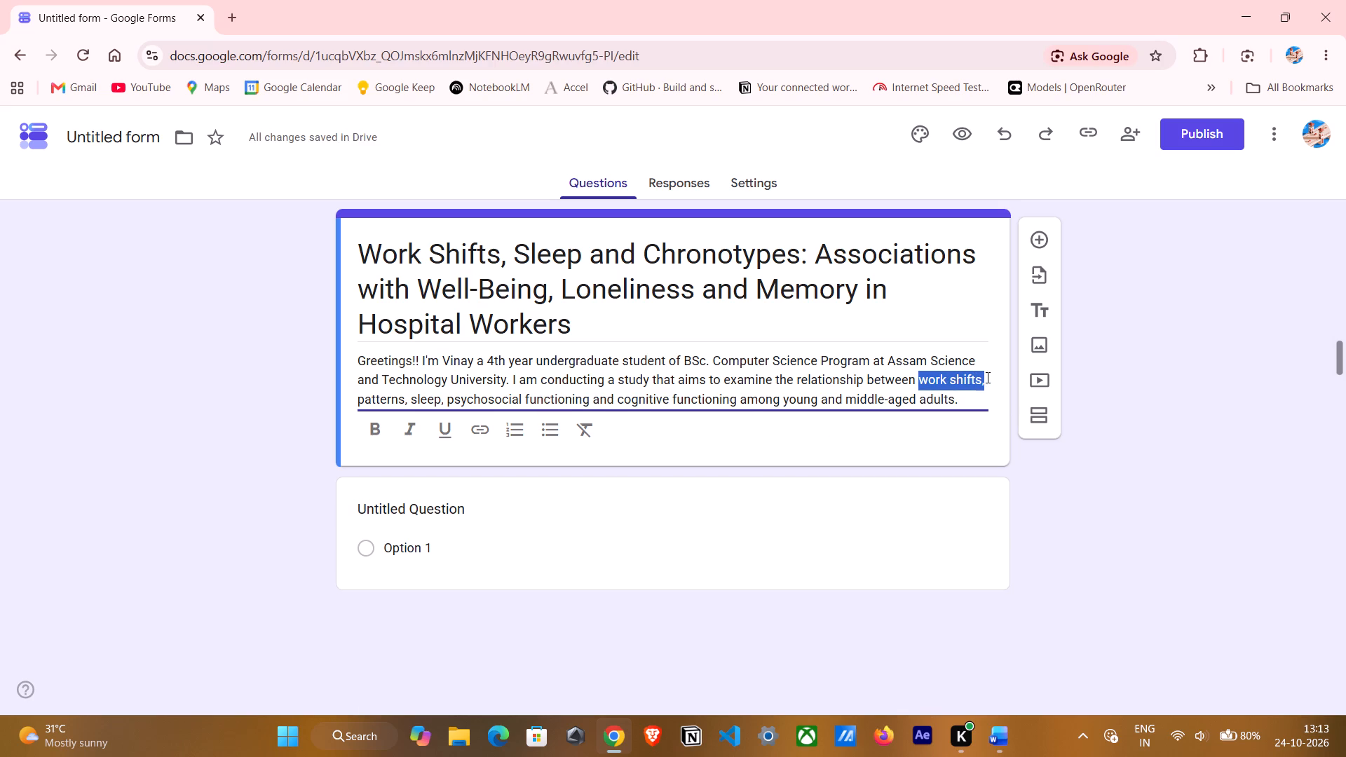
pyautogui.moveTo(986, 377); pyautogui.dragTo(987, 377)
pyautogui.click(369, 430)
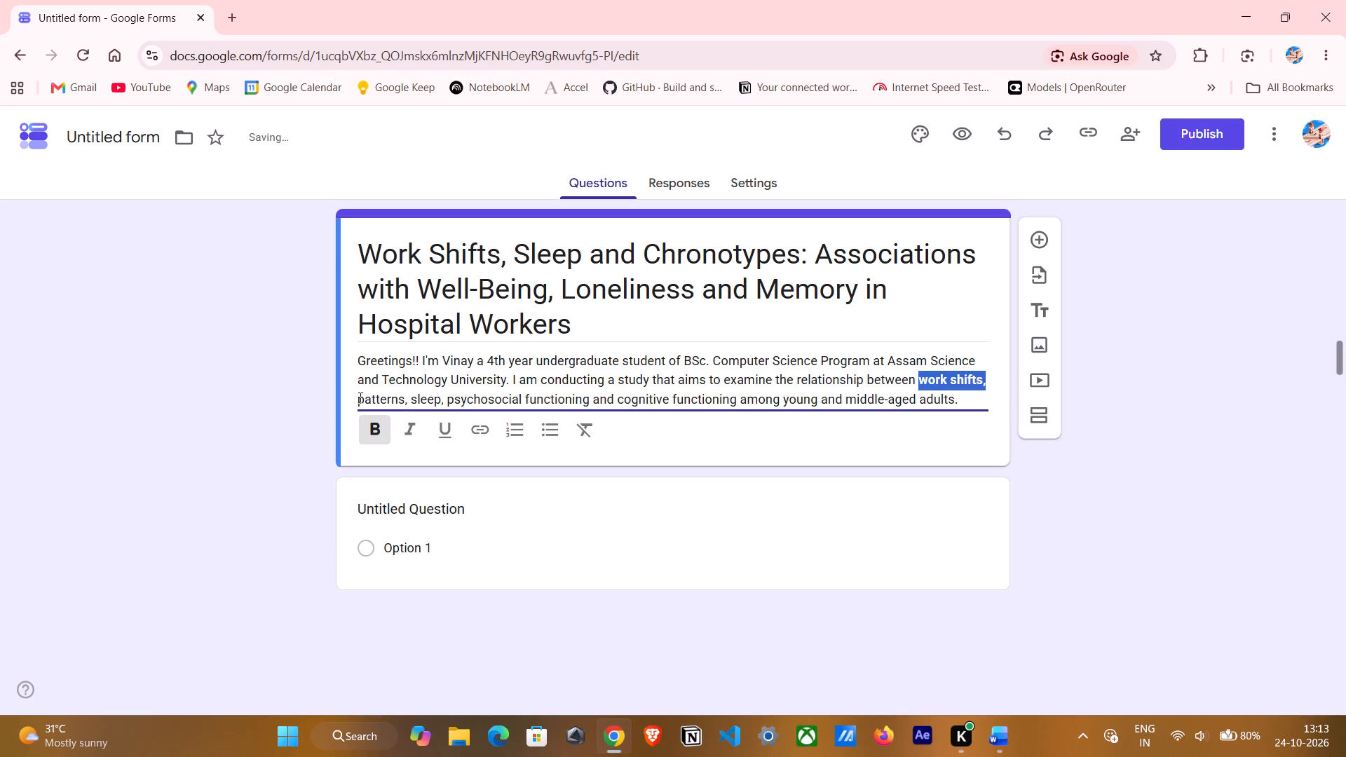
pyautogui.moveTo(359, 397); pyautogui.dragTo(400, 397)
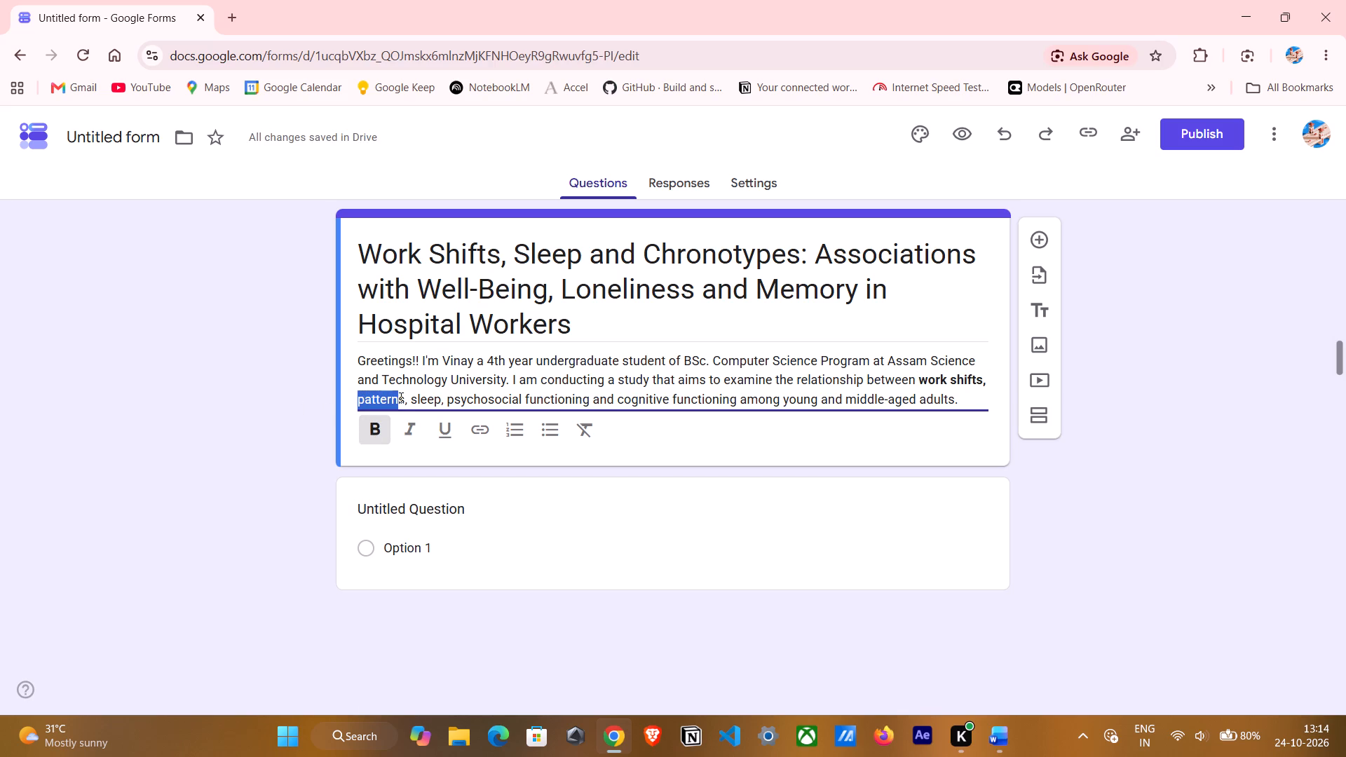
pyautogui.moveTo(400, 397); pyautogui.dragTo(737, 399)
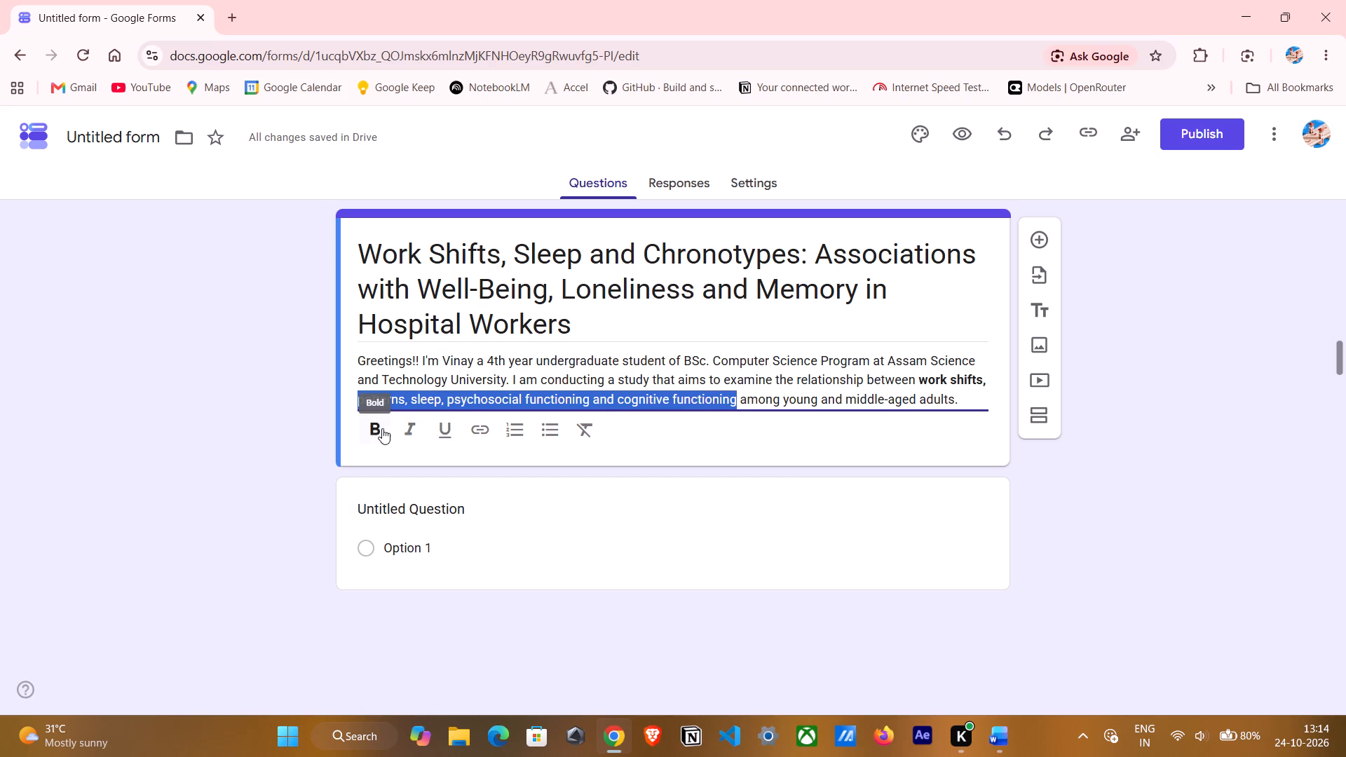
pyautogui.click(379, 428)
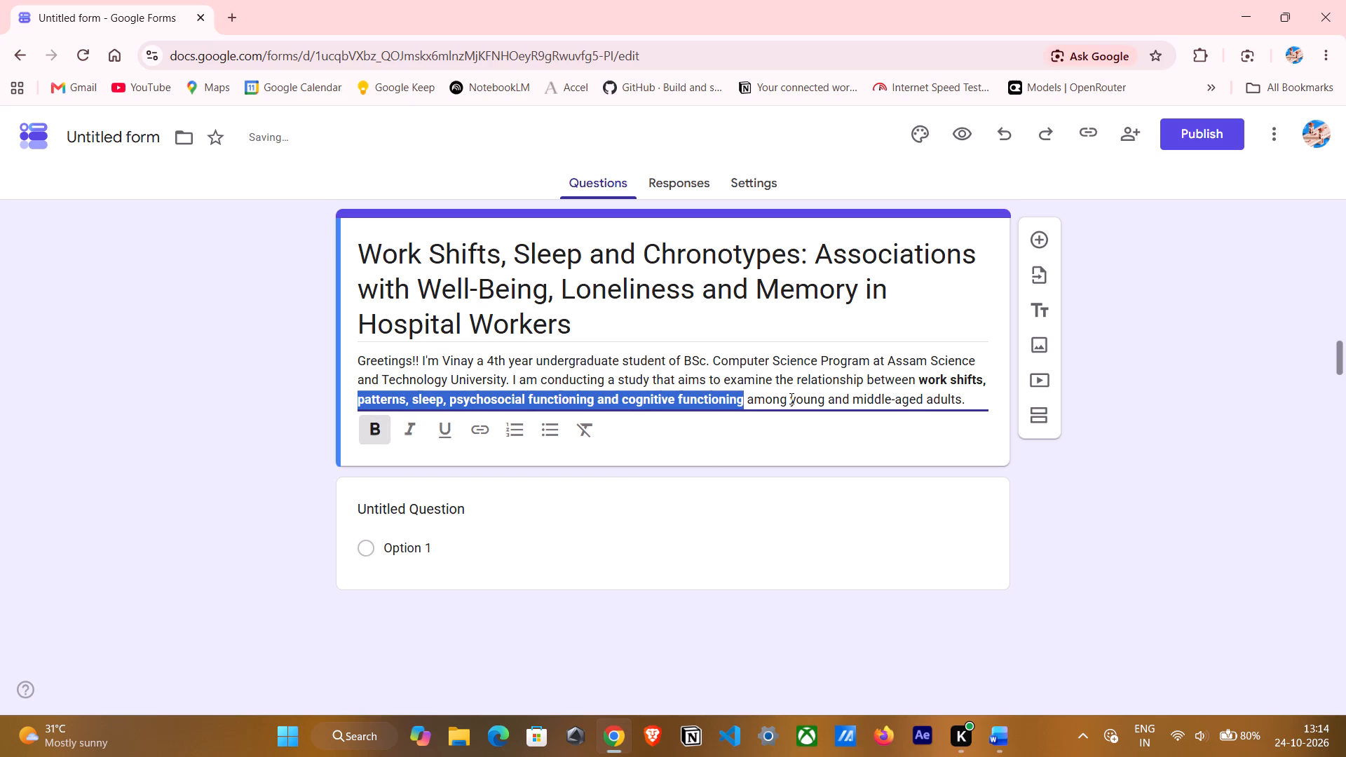
# Bold "young and middle-aged adults." at the end of the form description.
pyautogui.moveTo(789, 399); pyautogui.dragTo(969, 399)
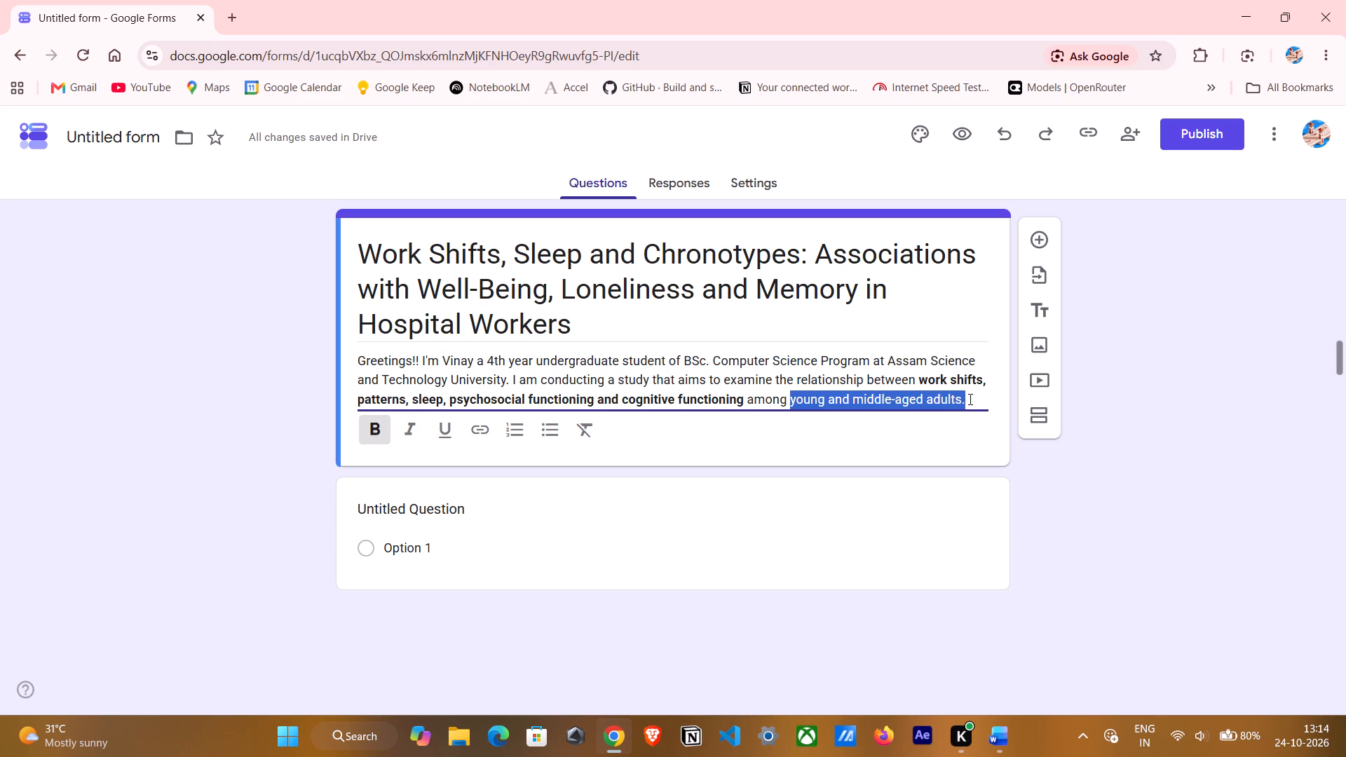
pyautogui.moveTo(969, 399); pyautogui.dragTo(970, 399)
pyautogui.click(372, 423)
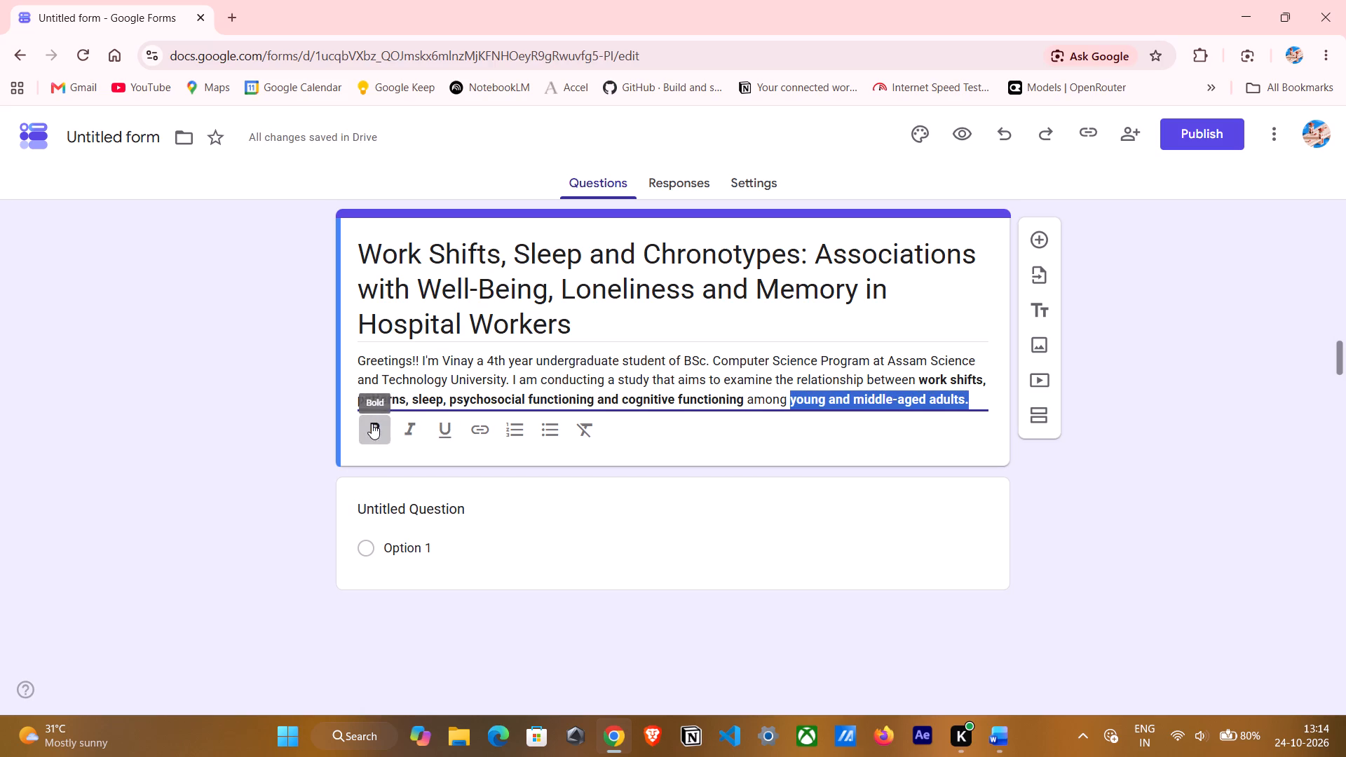
# Start a new line in the form description, leaving two blank lines below the aim paragraph.
pyautogui.click(975, 400)
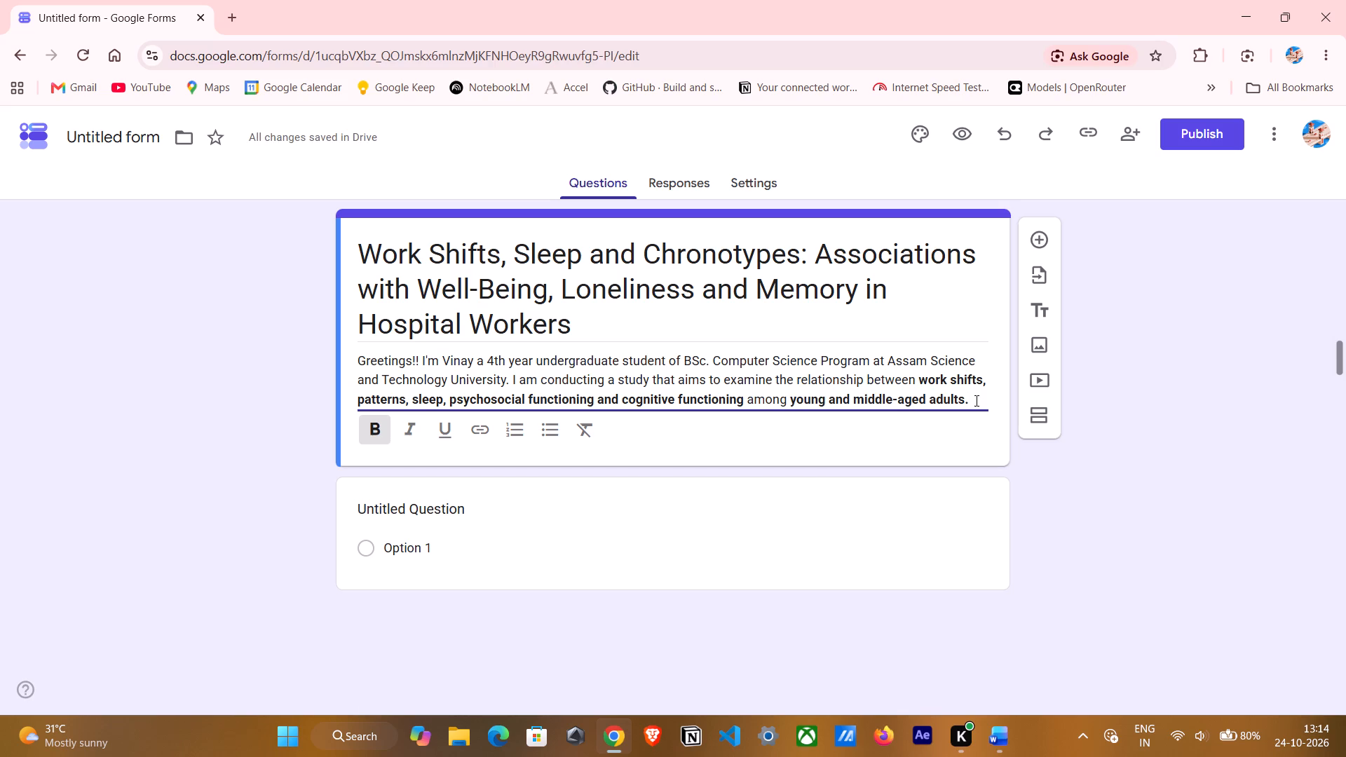
pyautogui.hotkey('shift', 'Return')
pyautogui.hotkey('shift', 'Return')
pyautogui.hotkey('shift', 'Return')
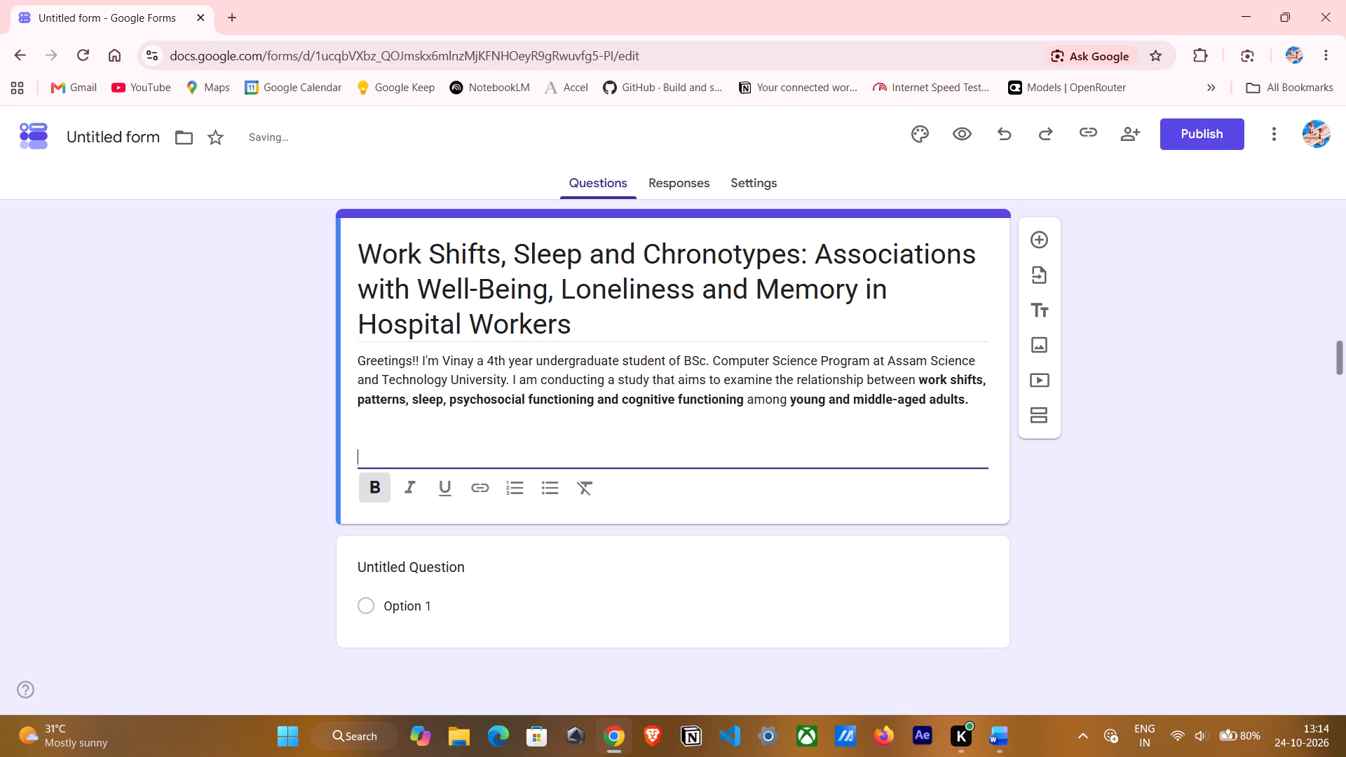
pyautogui.hotkey('shift', 'Return')
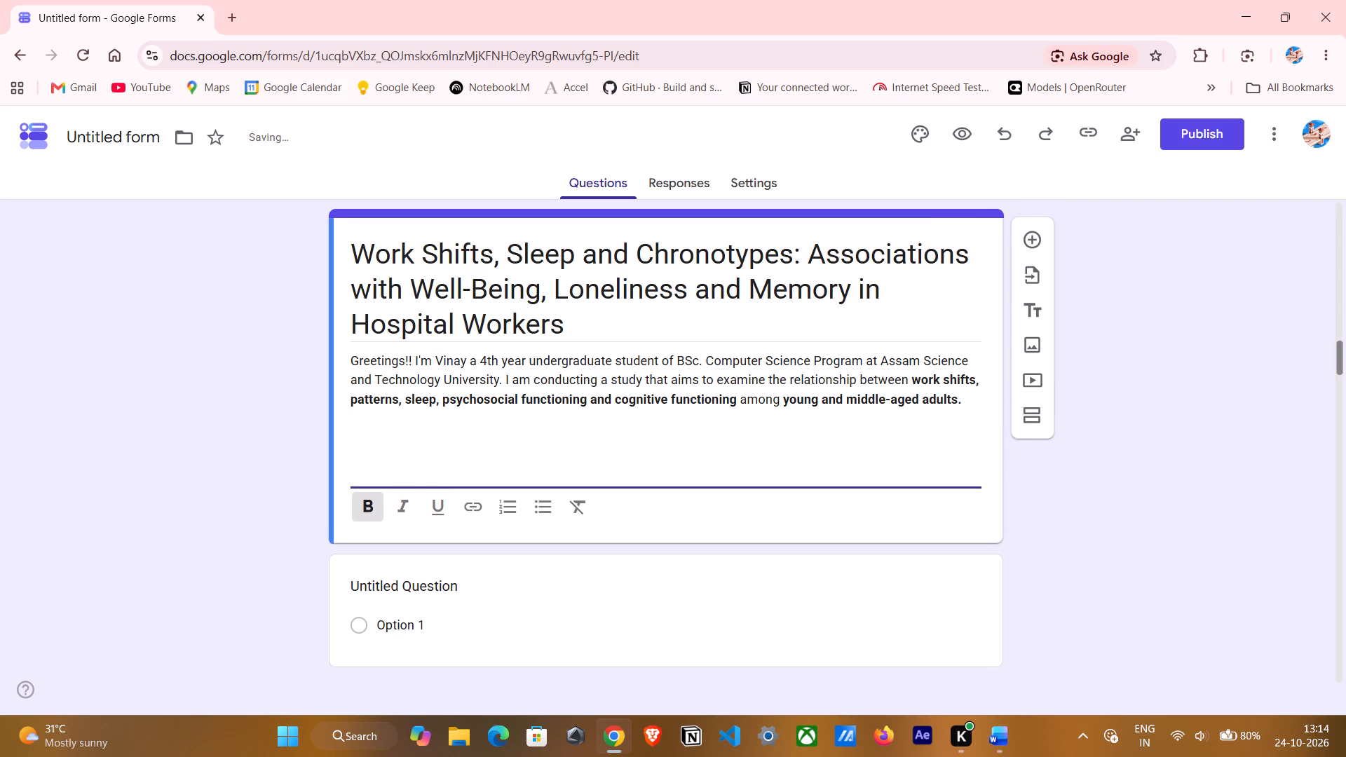
pyautogui.press('BackSpace')
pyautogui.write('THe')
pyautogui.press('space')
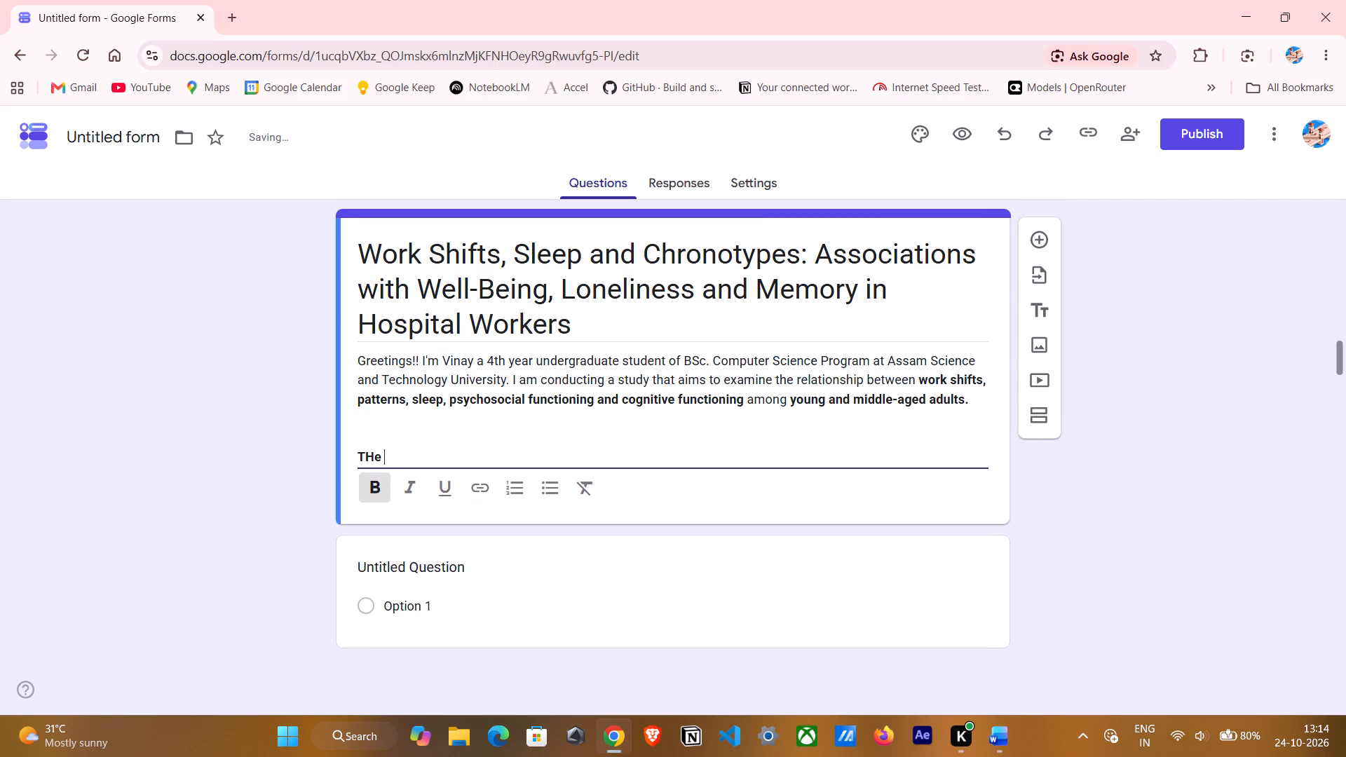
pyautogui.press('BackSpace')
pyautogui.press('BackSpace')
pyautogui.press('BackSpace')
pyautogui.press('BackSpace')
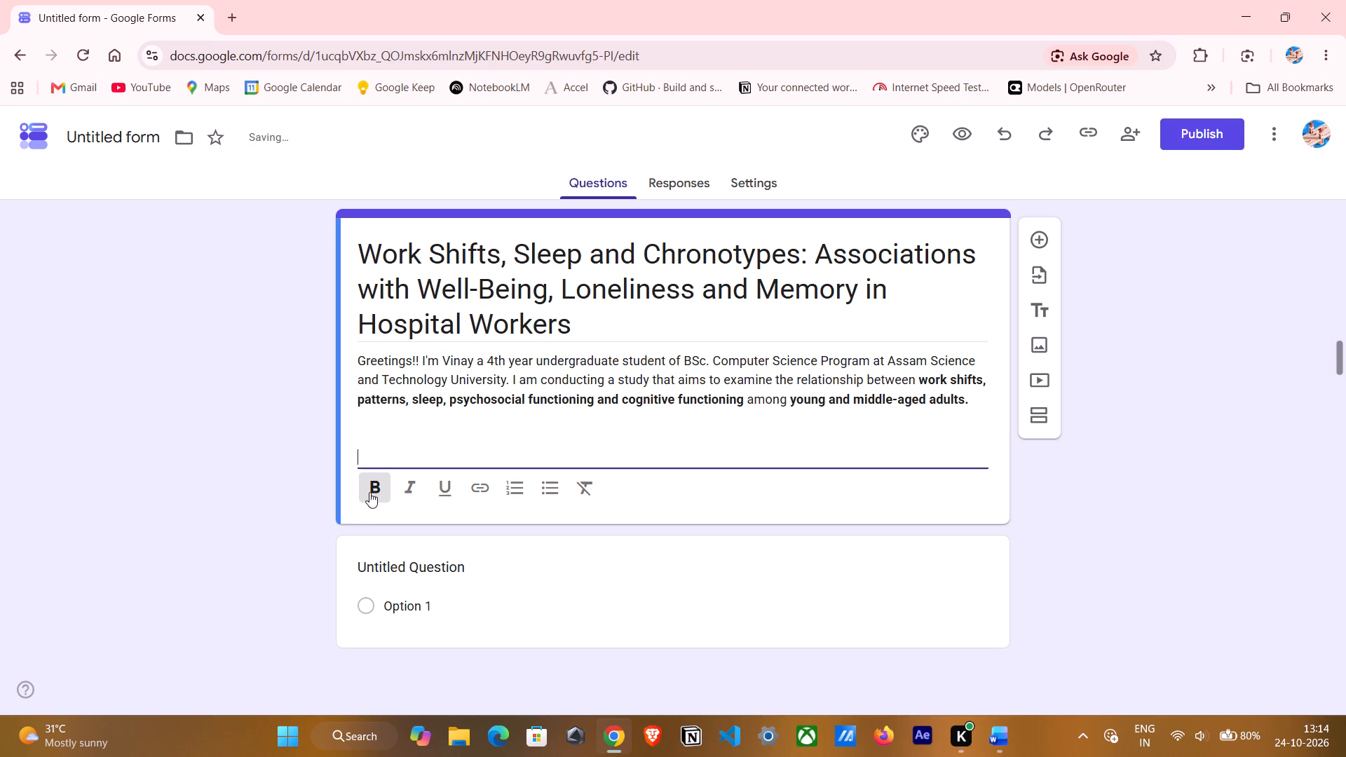
# Turn off bold and begin the new paragraph of the form description with "The study specifically".
pyautogui.click(374, 492)
pyautogui.click(379, 461)
pyautogui.write('The stuy')
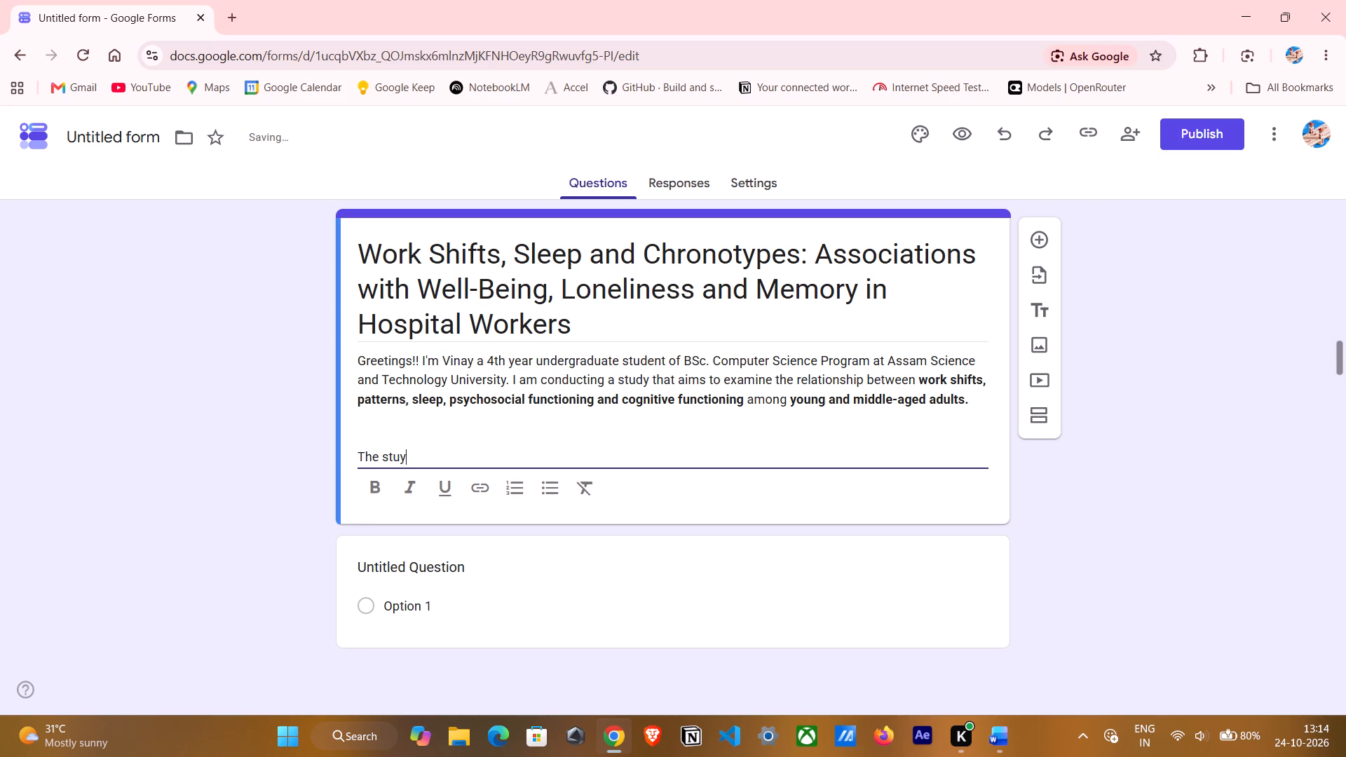
pyautogui.press('BackSpace')
pyautogui.write('dy')
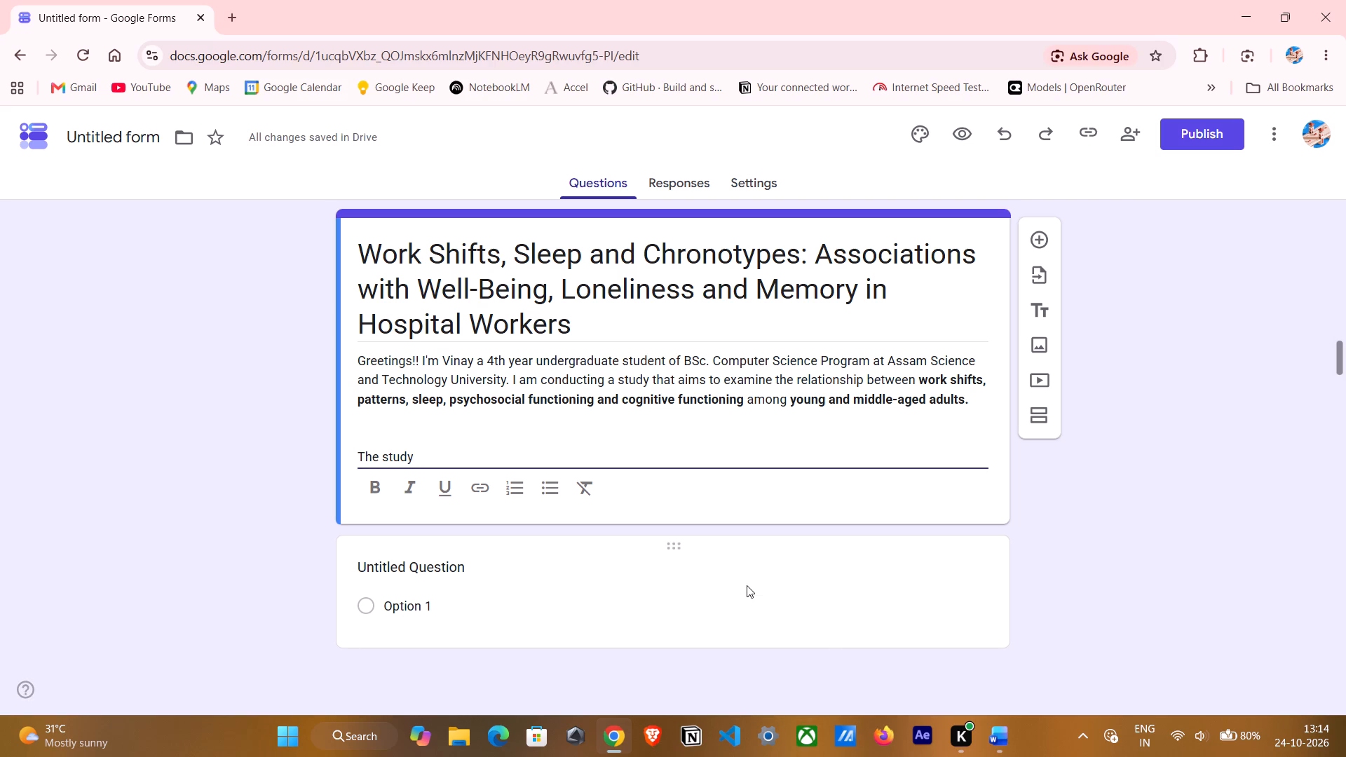
pyautogui.click(447, 453)
pyautogui.press('space')
pyautogui.write('speci')
pyautogui.write('fically')
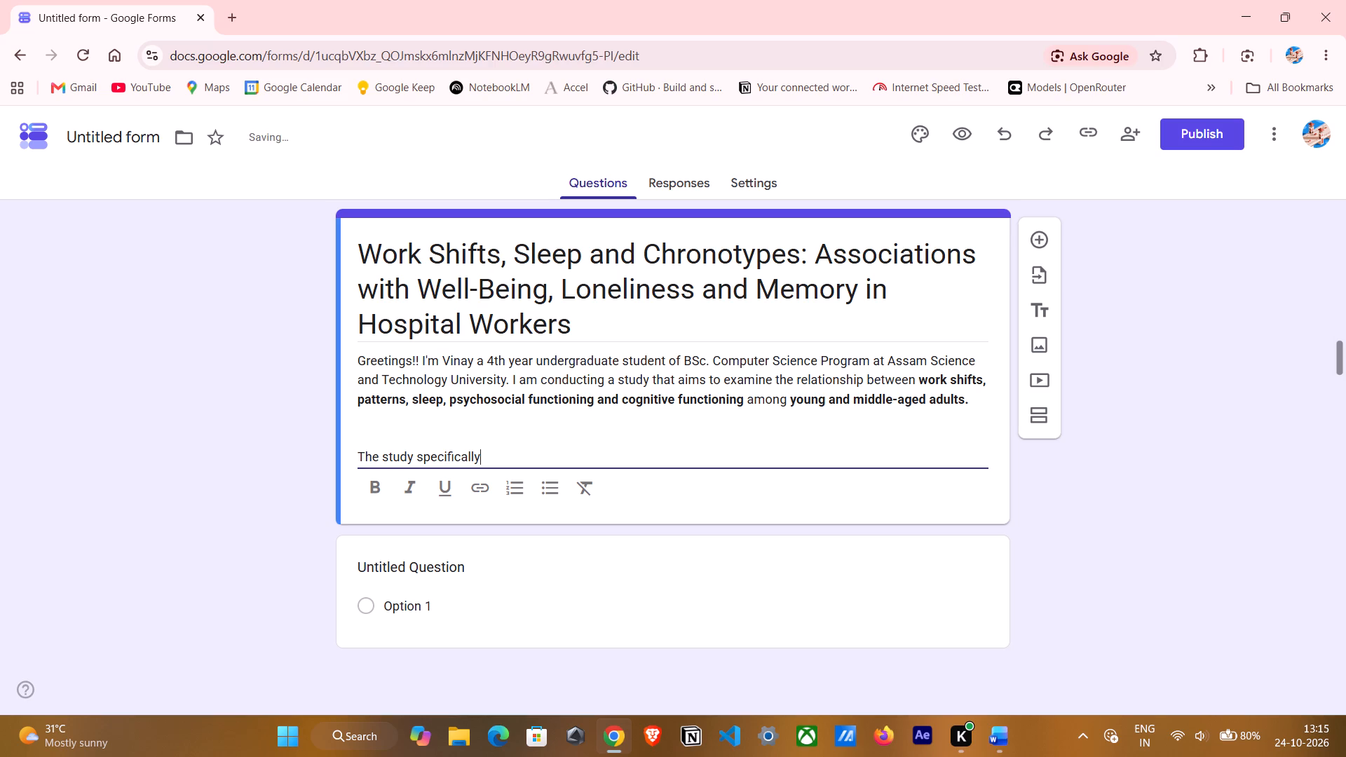
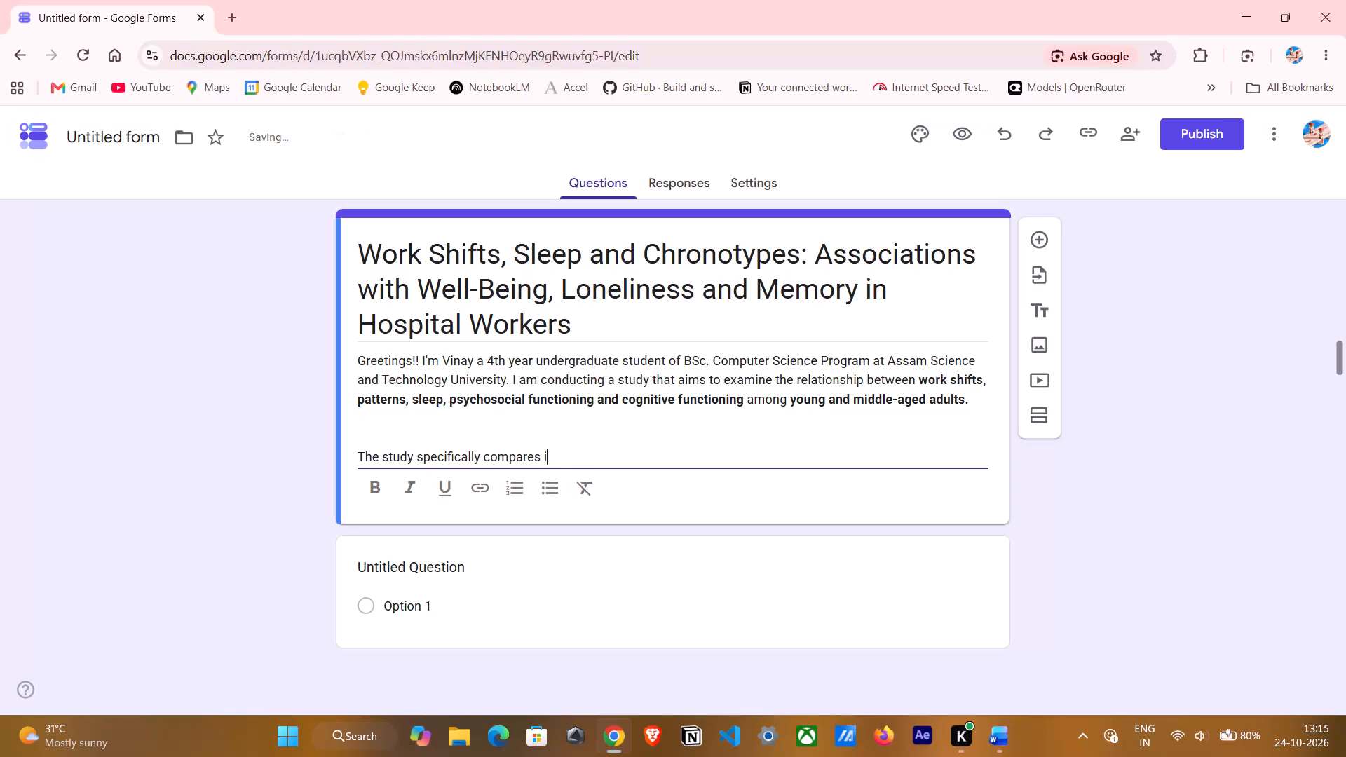
# Continue the second paragraph of the form description after "compares" with "individual working night shifts and morning/day shifts".
pyautogui.write('vidual')
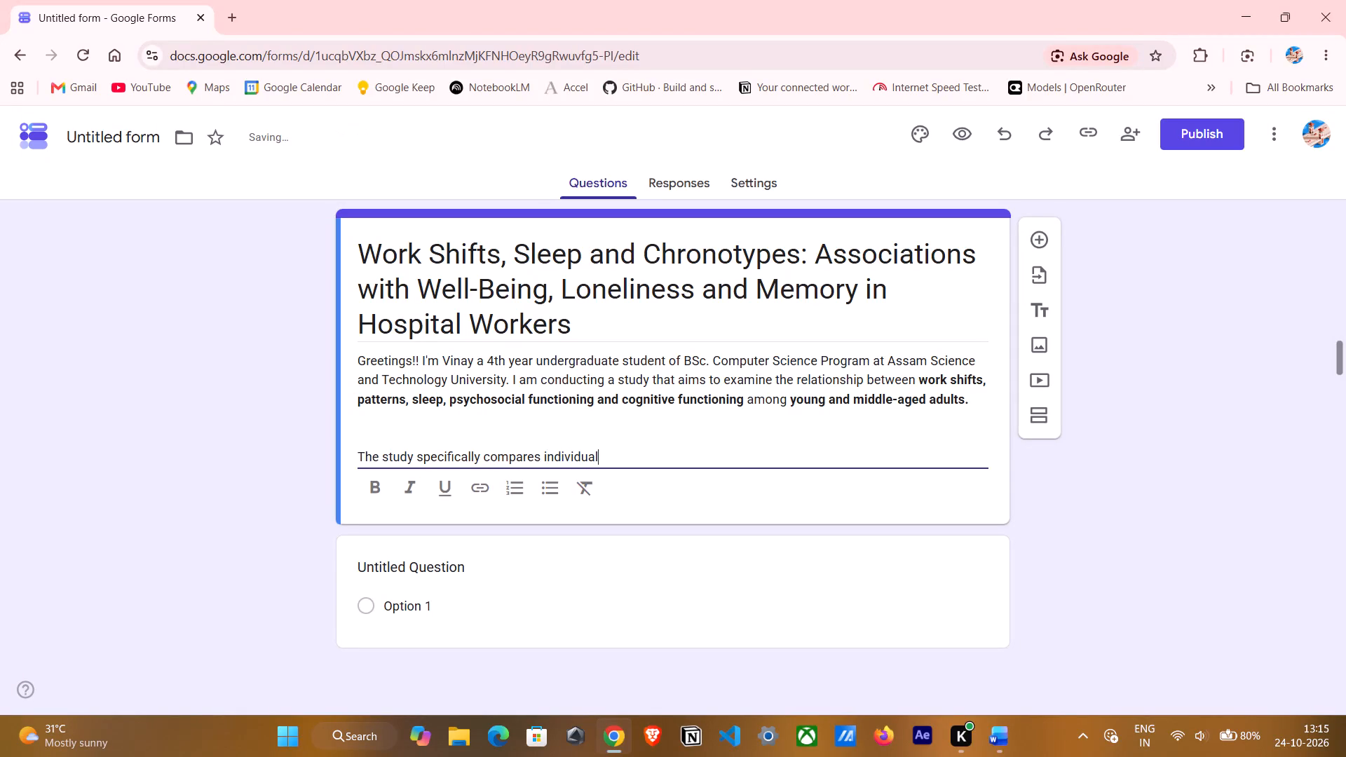
pyautogui.press('space')
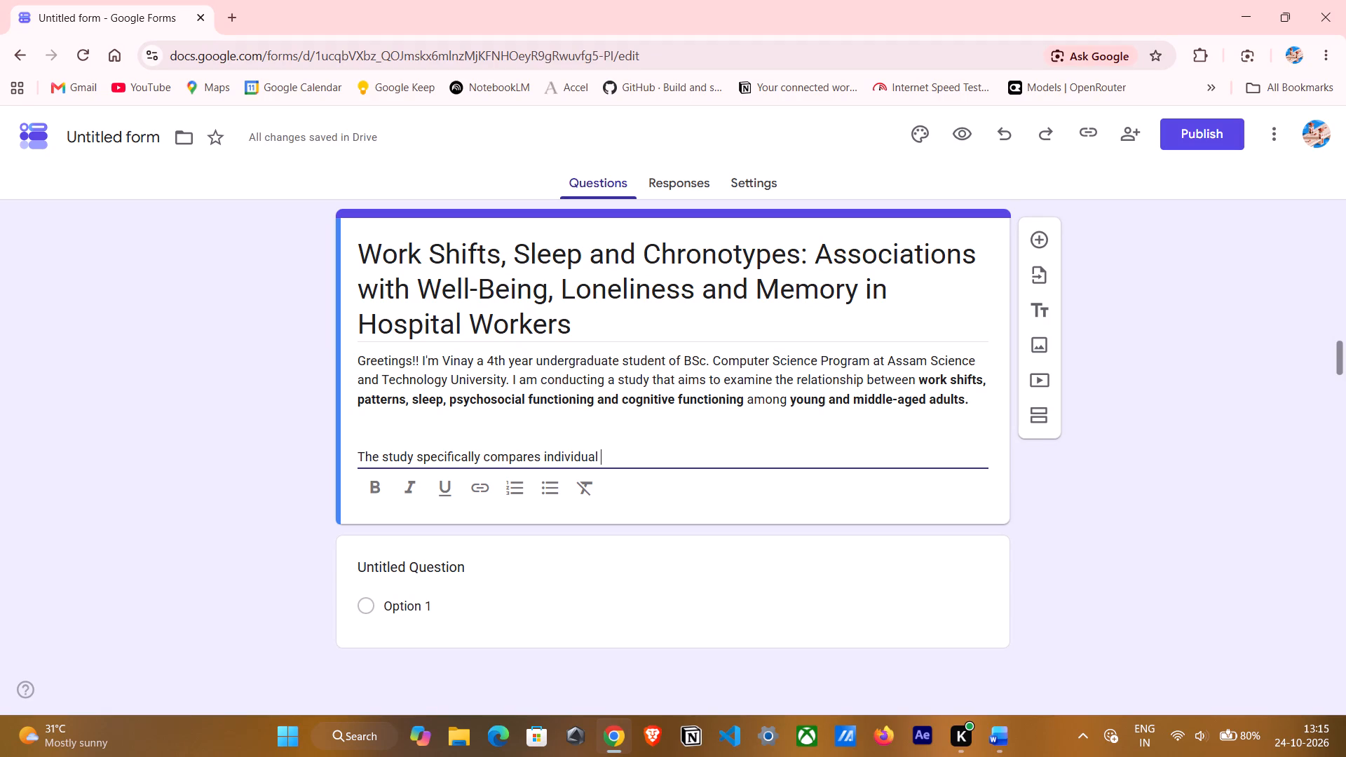
pyautogui.write('working night shid')
pyautogui.press('BackSpace')
pyautogui.write('fts')
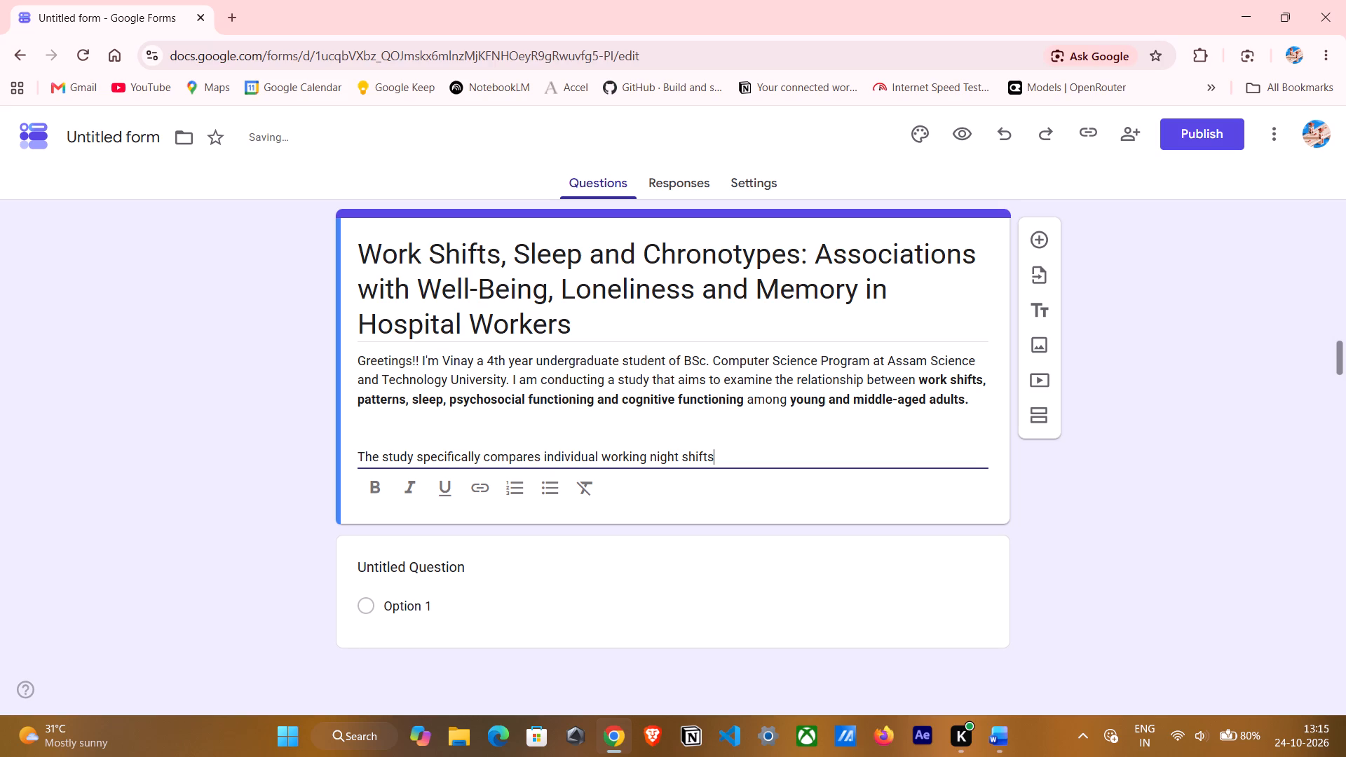
pyautogui.press('space')
pyautogui.write('and')
pyautogui.press('space')
pyautogui.write('mor')
pyautogui.write('ning')
pyautogui.write('/day shifts')
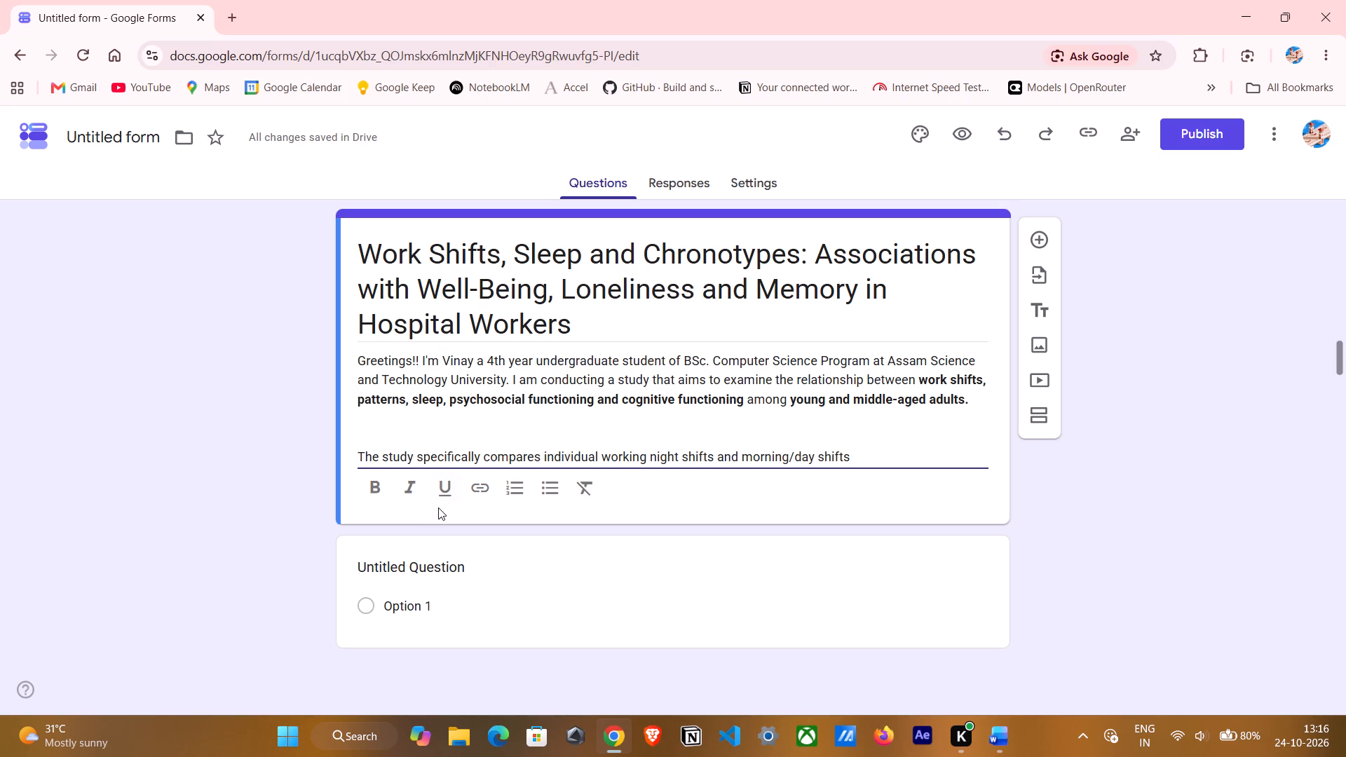
# Bold "night shifts" and "morning/day shifts" in the second paragraph of the form description.
pyautogui.moveTo(651, 457); pyautogui.dragTo(715, 456)
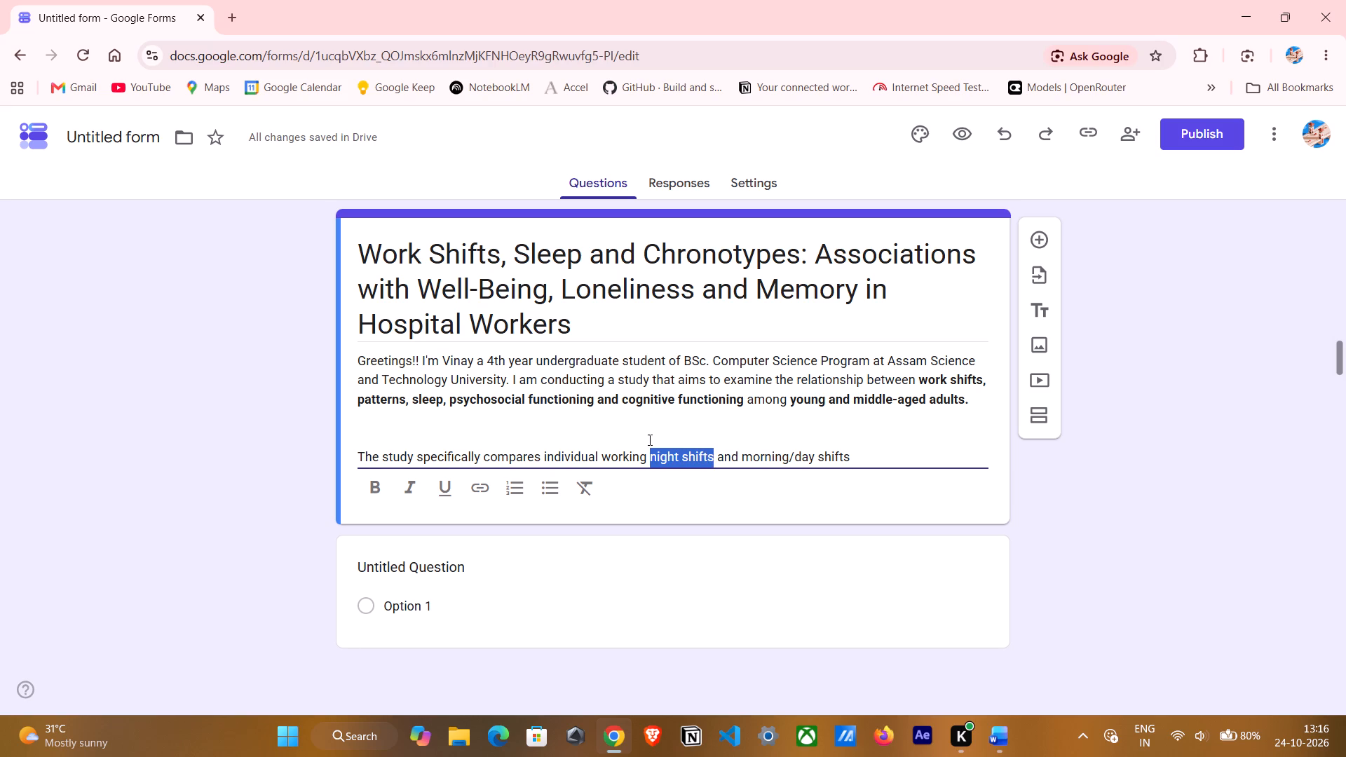
pyautogui.click(370, 488)
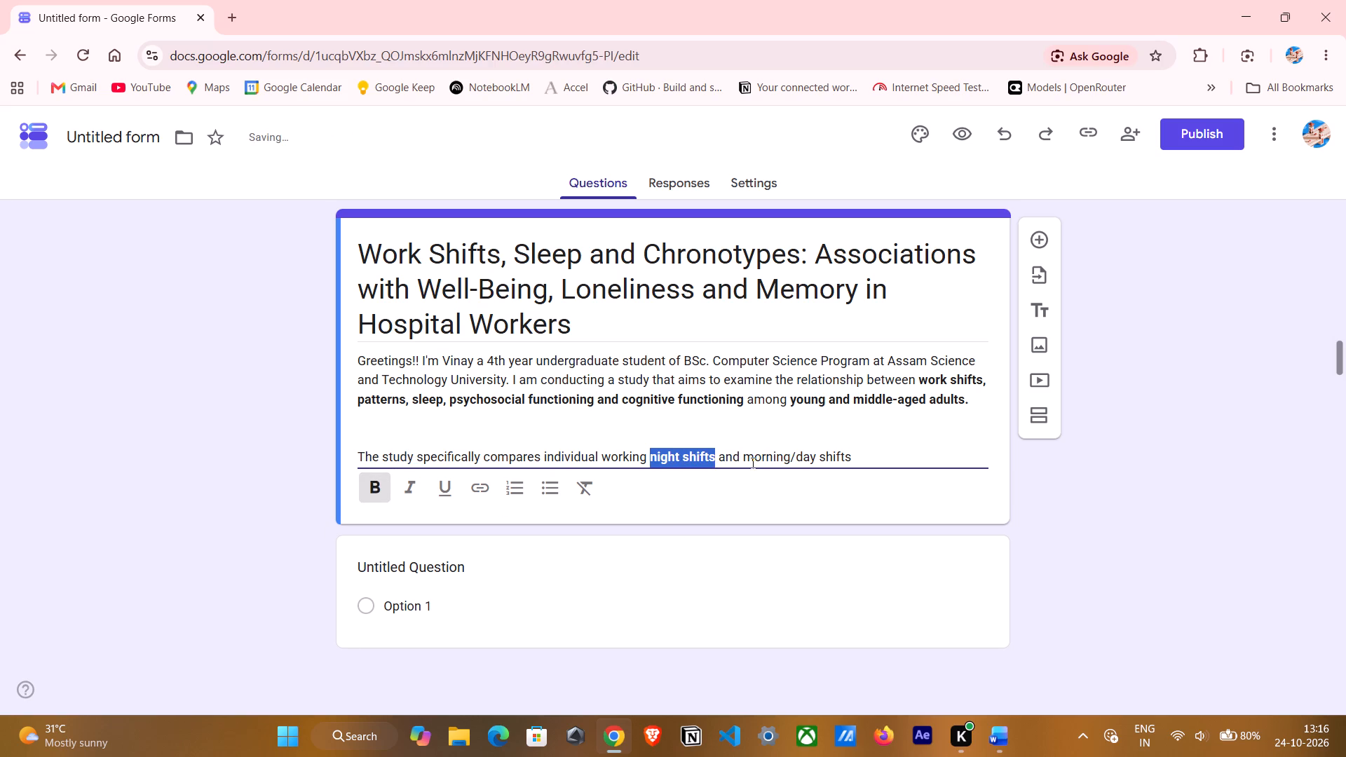
pyautogui.moveTo(742, 457); pyautogui.dragTo(852, 453)
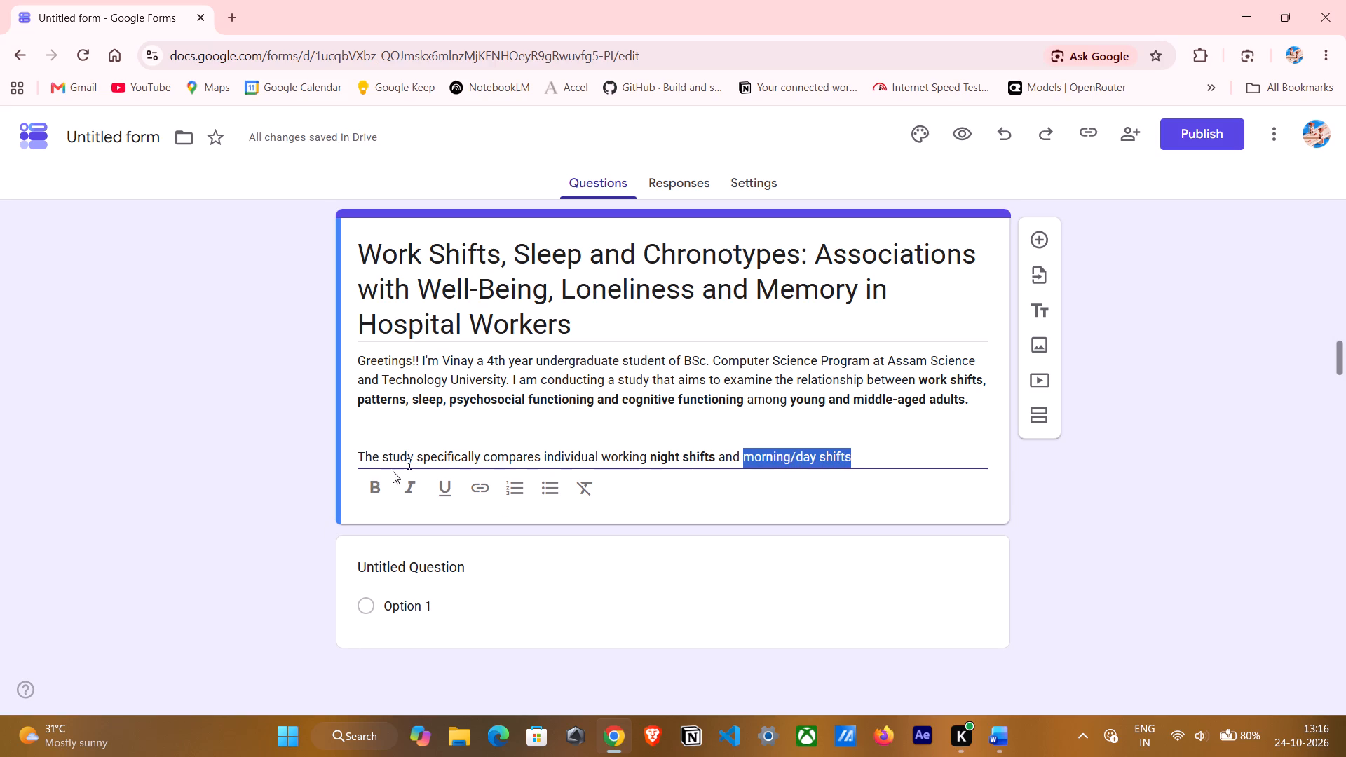
pyautogui.click(377, 484)
# Turn off bold at the end of the form description and continue the sentence with "to understand how differences".
pyautogui.click(864, 460)
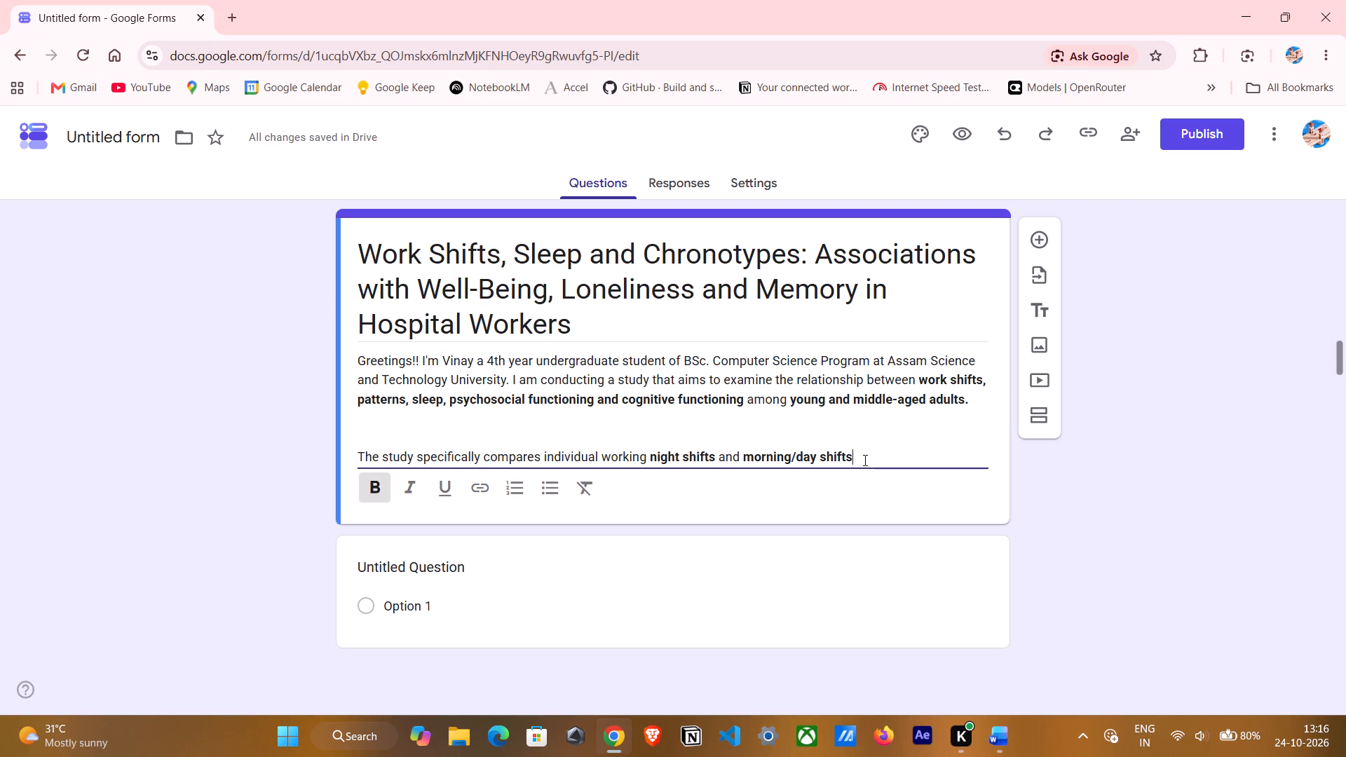
pyautogui.press('space')
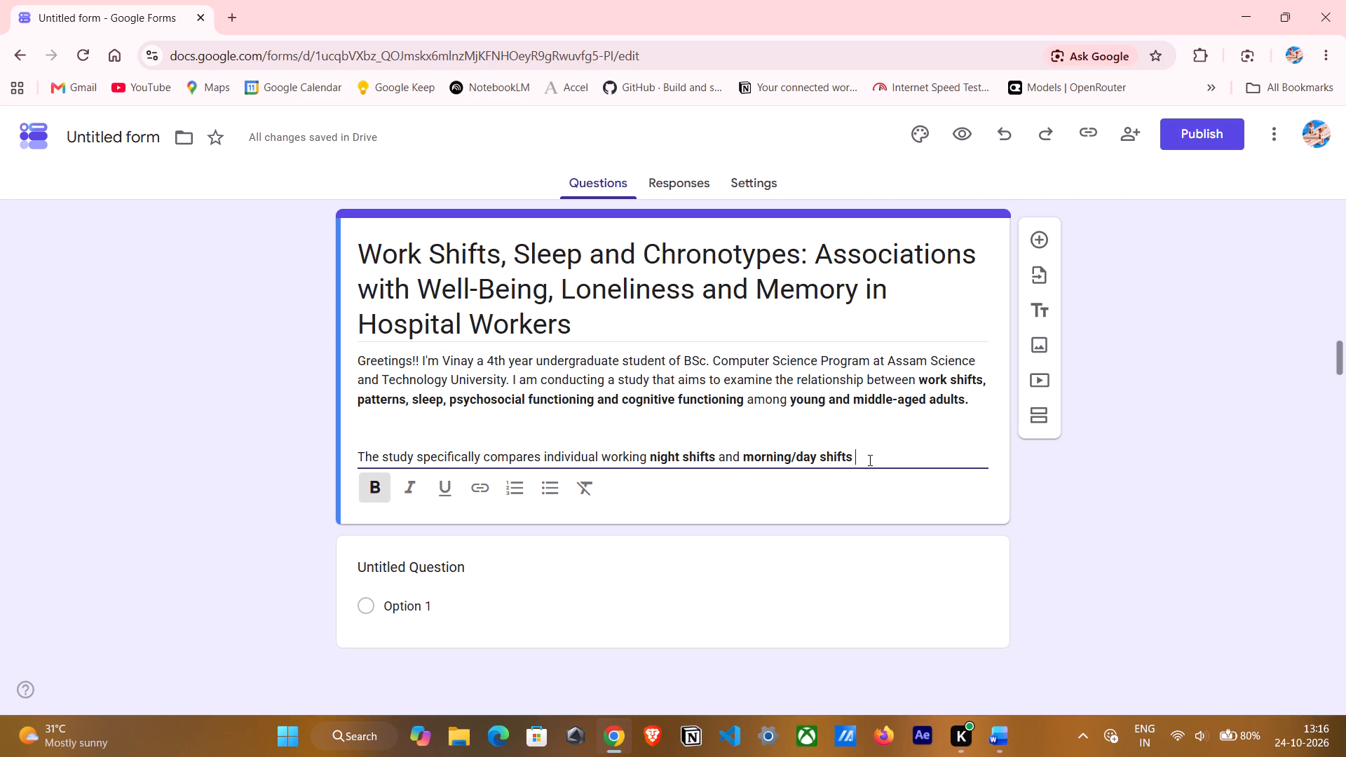
pyautogui.click(861, 451)
pyautogui.press('t')
pyautogui.press('BackSpace')
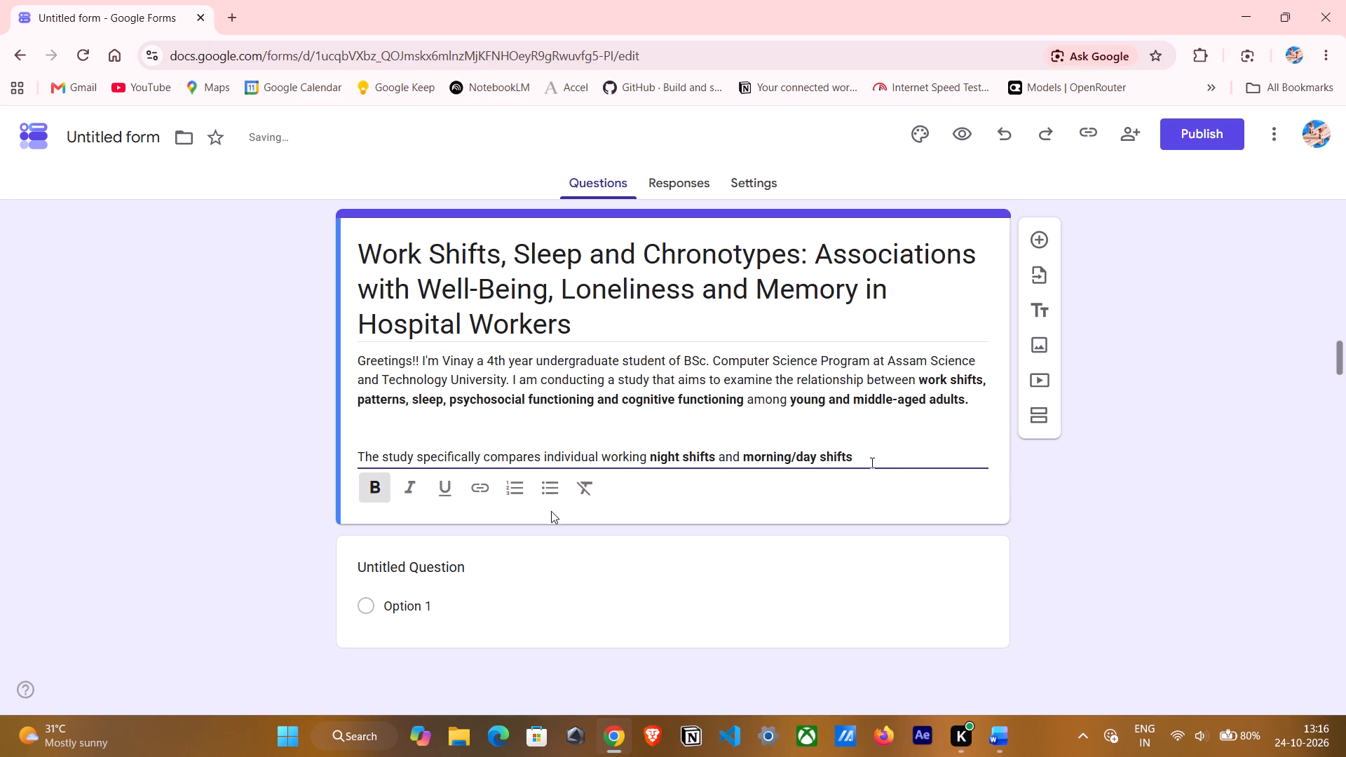
pyautogui.click(365, 486)
pyautogui.click(881, 457)
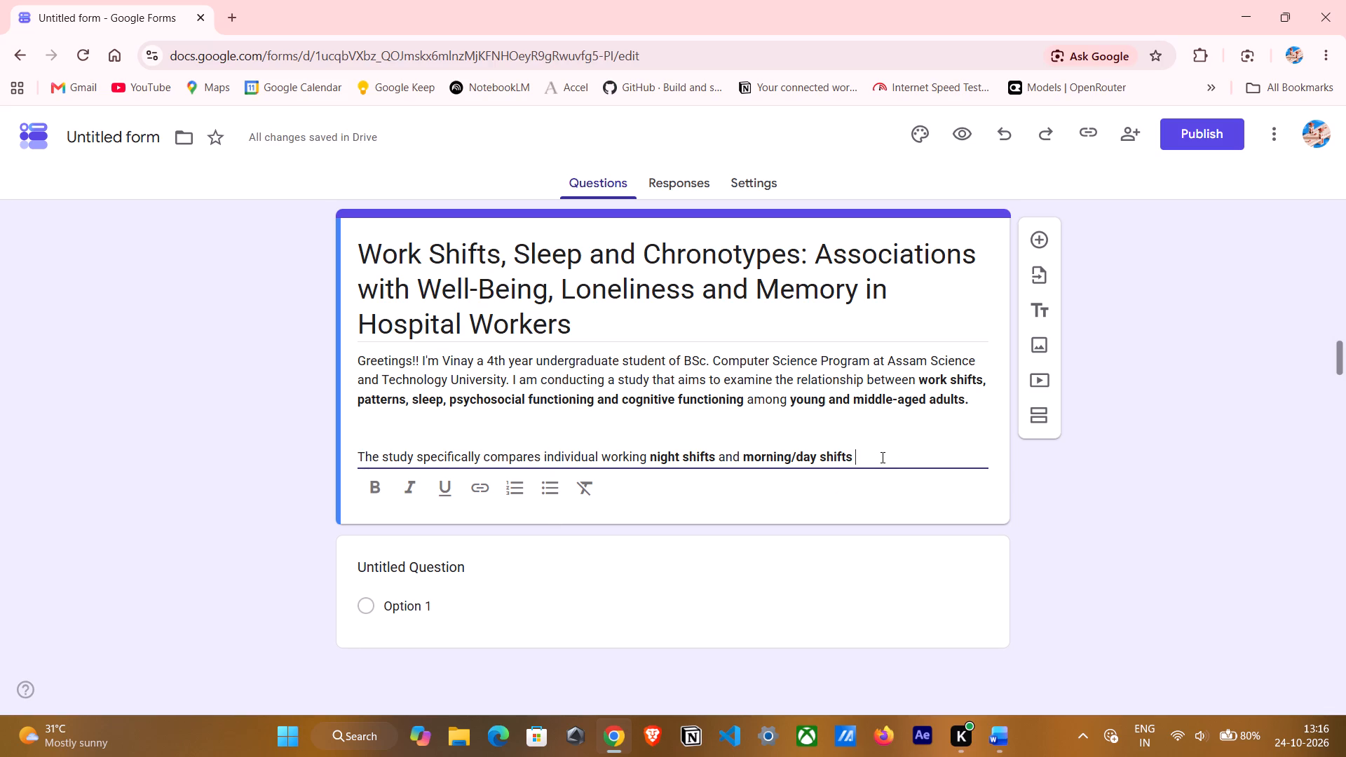
pyautogui.write('to unders')
pyautogui.write('tand')
pyautogui.press('space')
pyautogui.write('how diffe')
pyautogui.write('rences')
pyautogui.press('space')
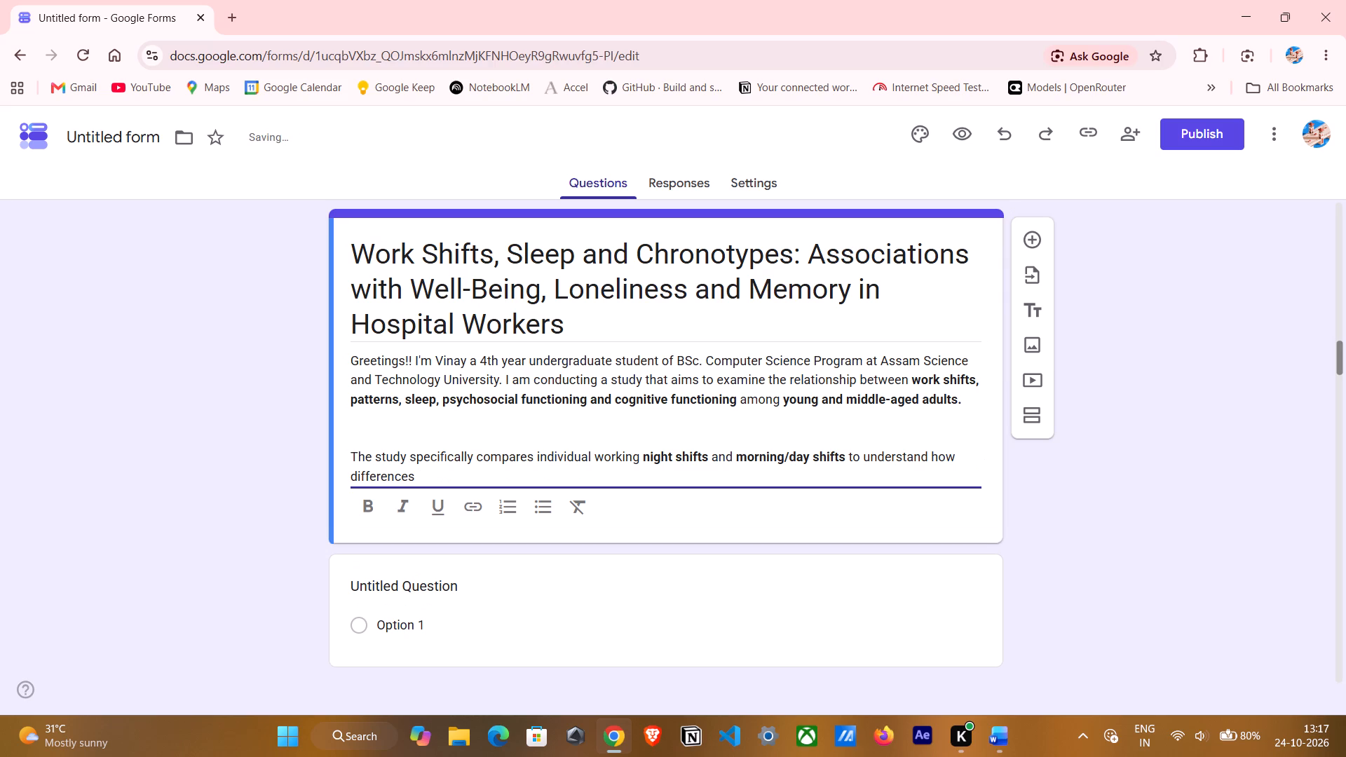
# Continue the form description's sentence with "in work schedules and sleep patterns".
pyautogui.write('in work')
pyautogui.press('space')
pyautogui.write('schele===')
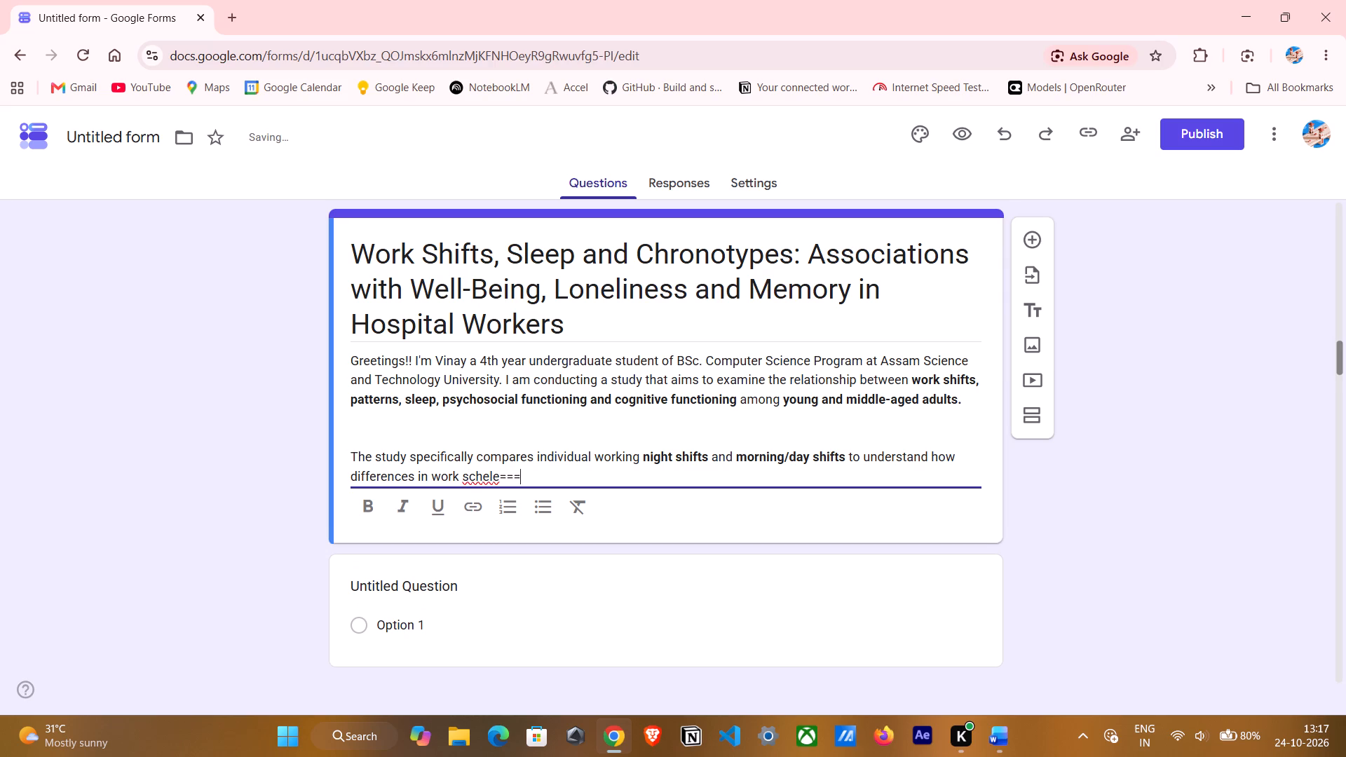
pyautogui.press('BackSpace')
pyautogui.press('BackSpace')
pyautogui.press('BackSpace')
pyautogui.press('BackSpace')
pyautogui.press('BackSpace')
pyautogui.write('dules')
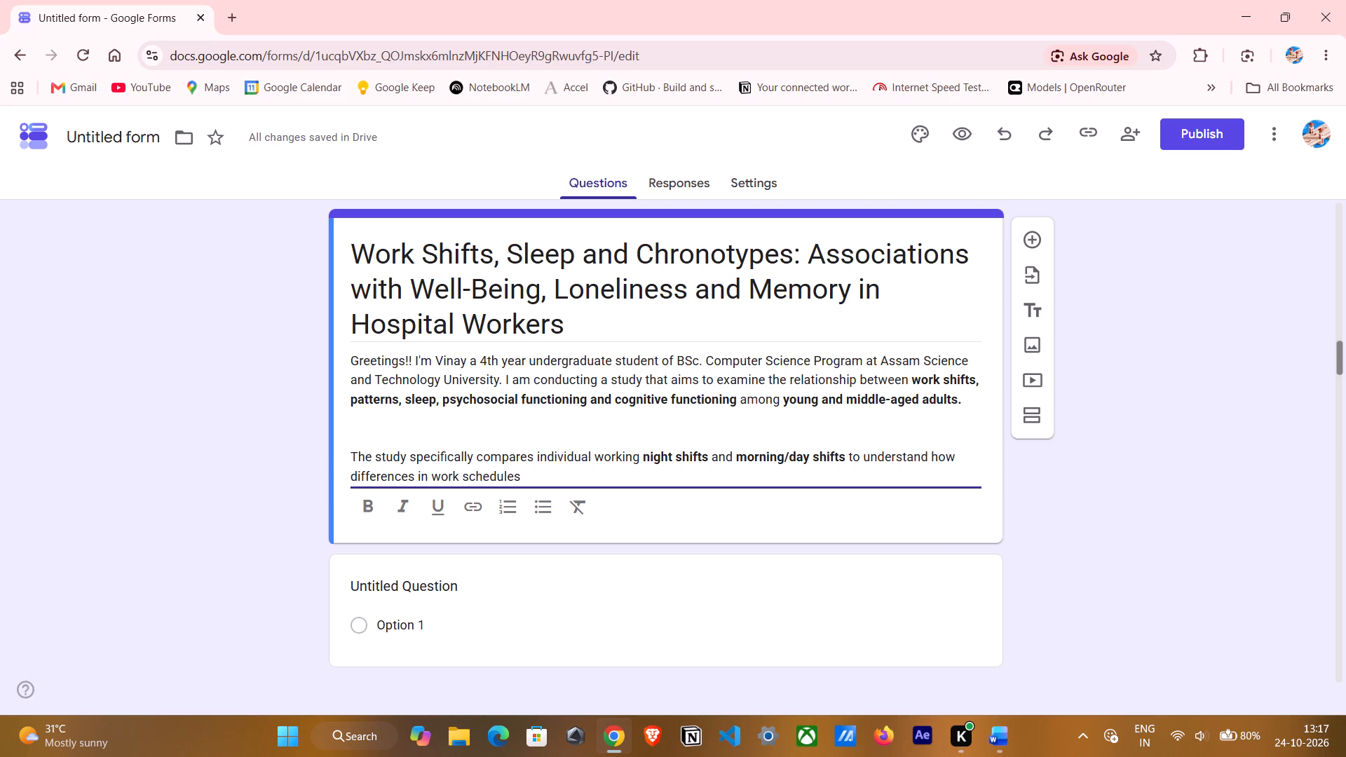
pyautogui.press('space')
pyautogui.write('and sleep pa')
pyautogui.write('tter')
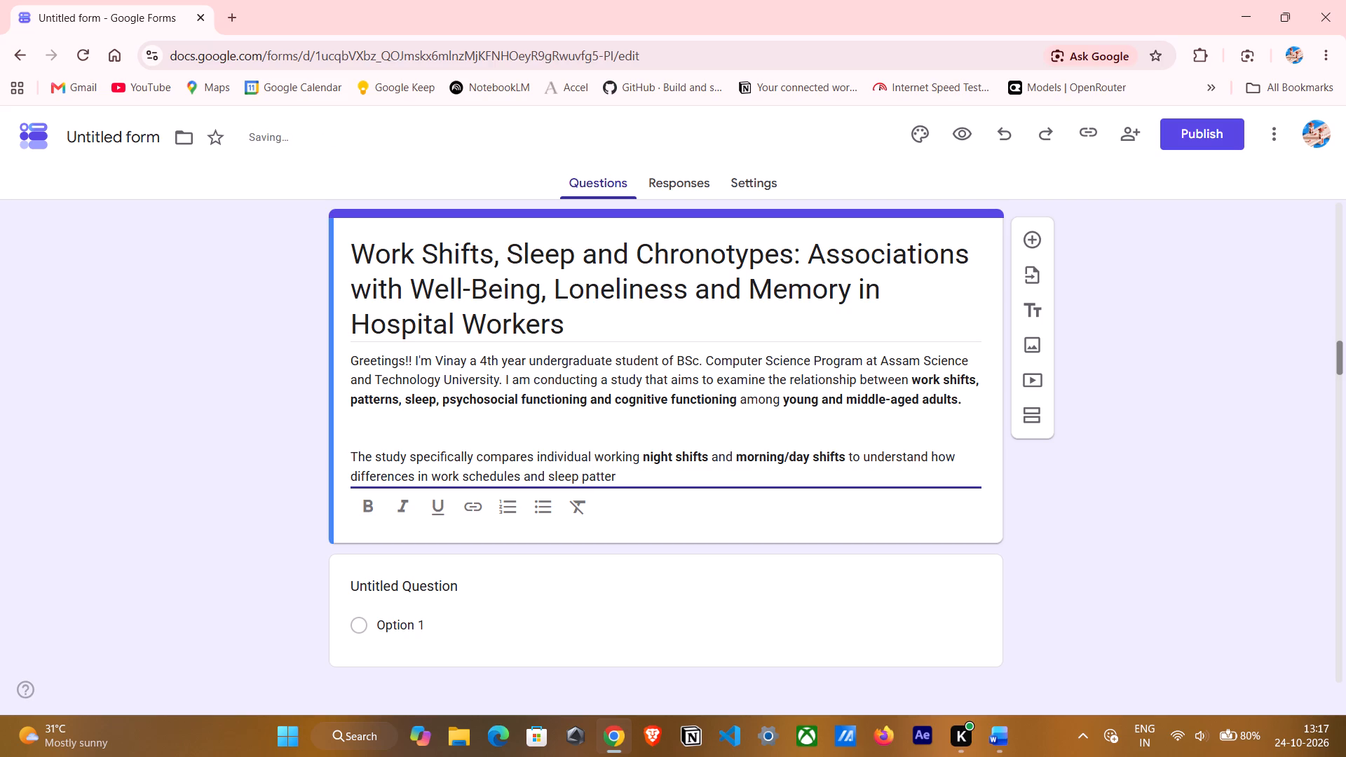
pyautogui.write('ns')
# Add "maybe associated with" after "sleep patterns" in the form description.
pyautogui.press('space')
pyautogui.write('maybe')
pyautogui.press('space')
pyautogui.write('ass')
pyautogui.write('ociated')
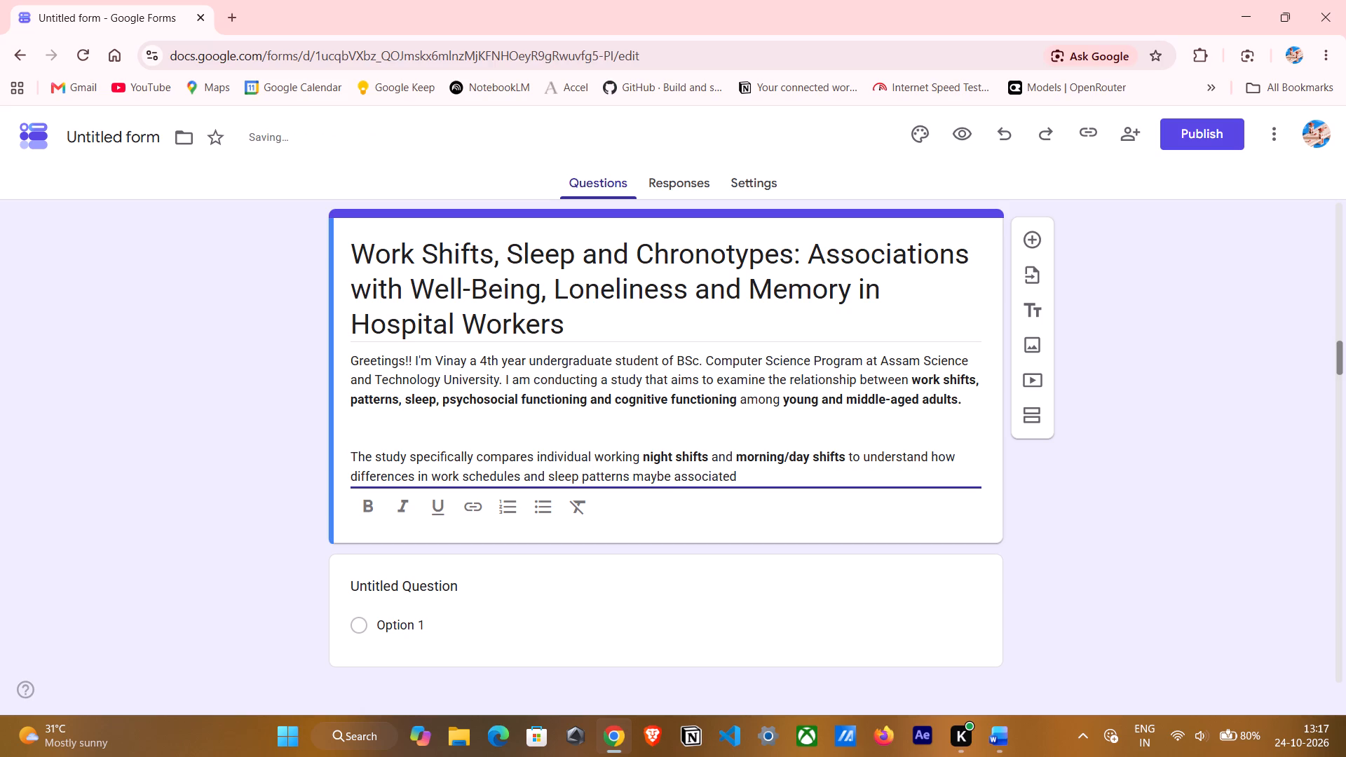
pyautogui.press('space')
pyautogui.write('with')
pyautogui.press('space')
# Continue the form description's sentence with "psychosocial experiences and everyday".
pyautogui.press('p')
pyautogui.write('sy')
pyautogui.press('c')
pyautogui.write('ho')
pyautogui.press('s')
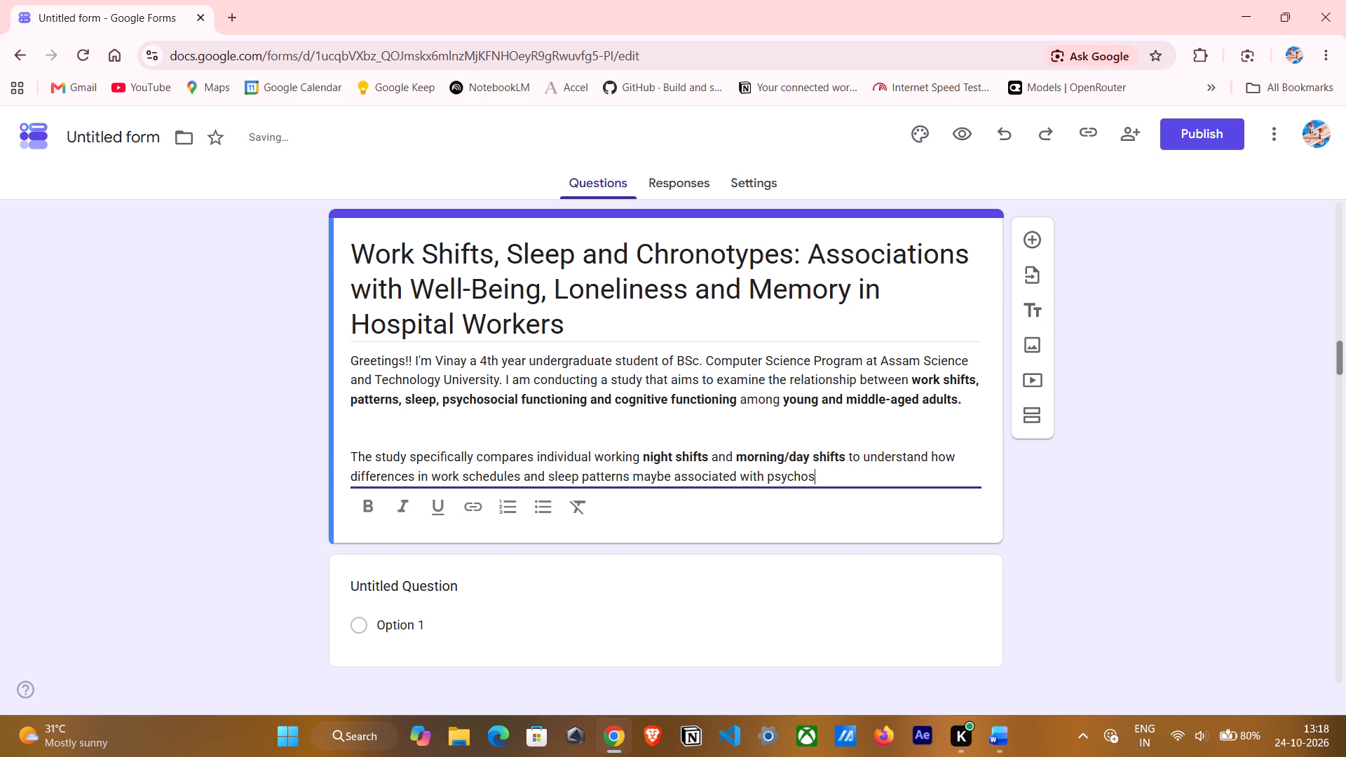
pyautogui.write('oc')
pyautogui.write('ial')
pyautogui.press('space')
pyautogui.write('experiences')
pyautogui.press('space')
pyautogui.write('and everyday')
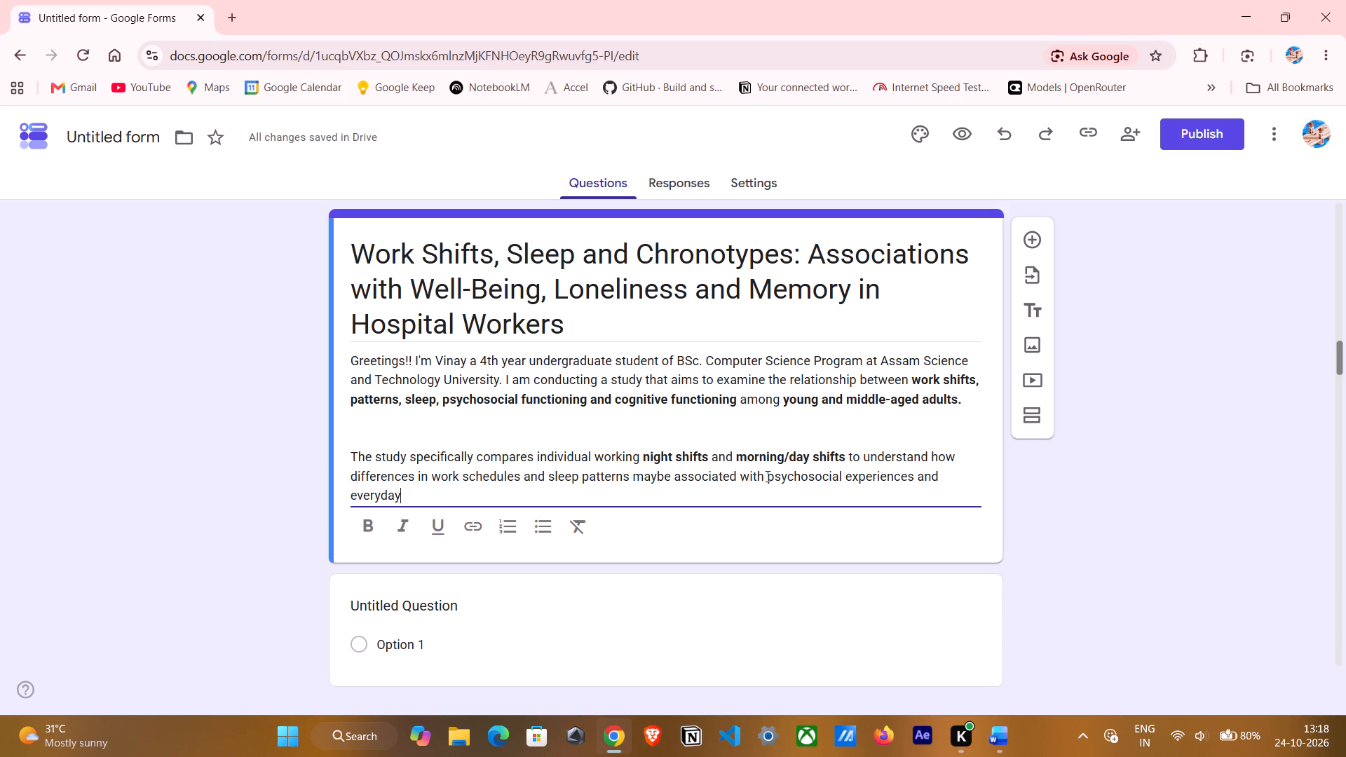
# Make the phrase "psychosocial experiences and everyday" bold in the form description.
pyautogui.moveTo(766, 476); pyautogui.dragTo(954, 489)
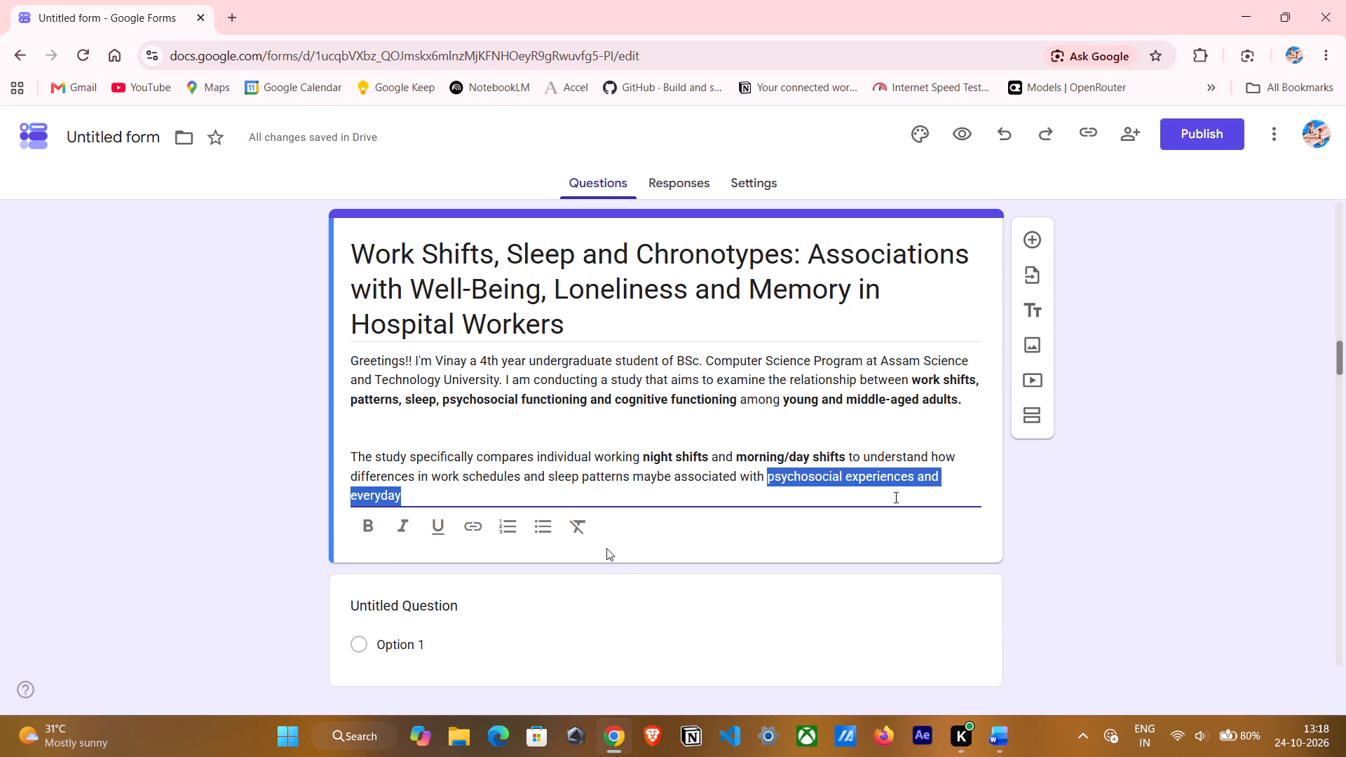
pyautogui.click(373, 528)
# Continue the description's sentence in bold with "cognitive functioning" after "everyday".
pyautogui.click(437, 491)
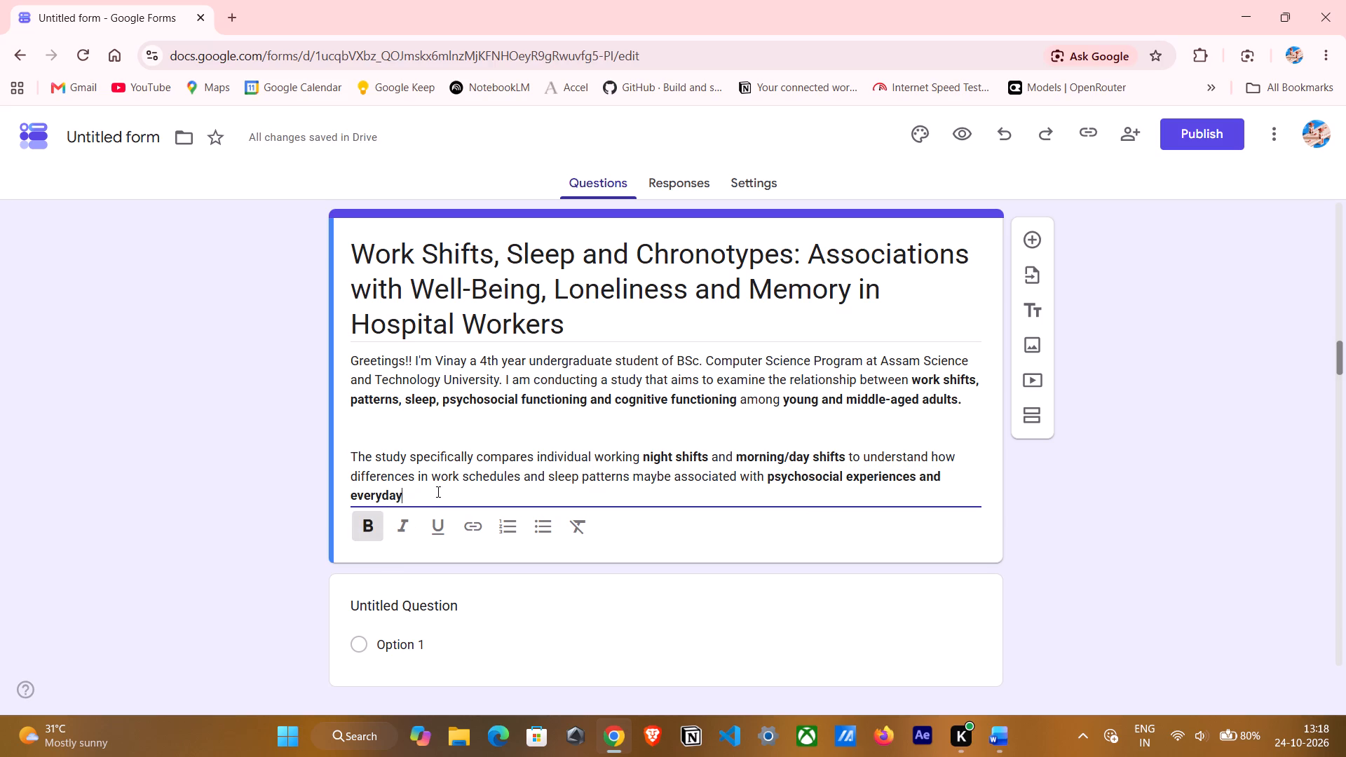
pyautogui.press('space')
pyautogui.write('cognitive')
pyautogui.press('space')
pyautogui.write('fun')
pyautogui.write('ct')
pyautogui.write('ioning')
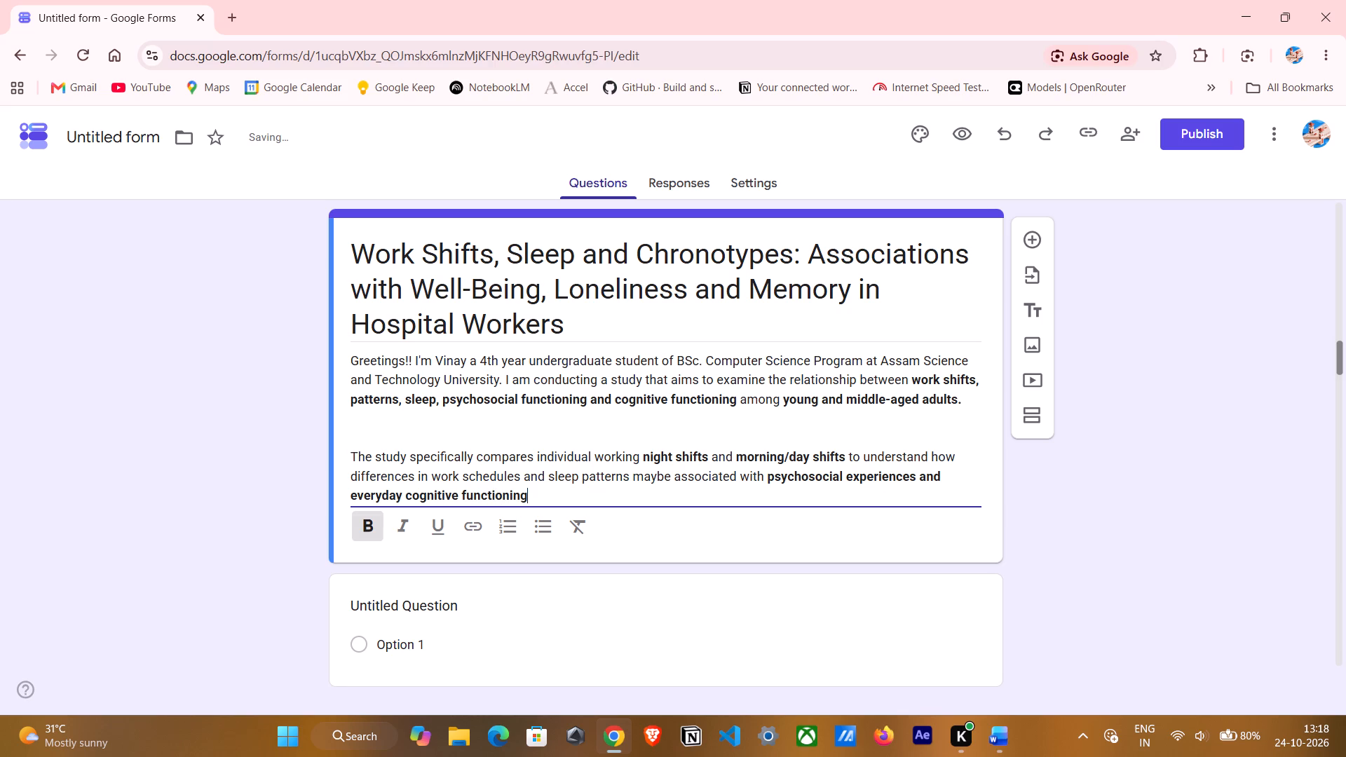
# Turn off bold and finish the description's second paragraph with "across the two age groups.".
pyautogui.click(368, 529)
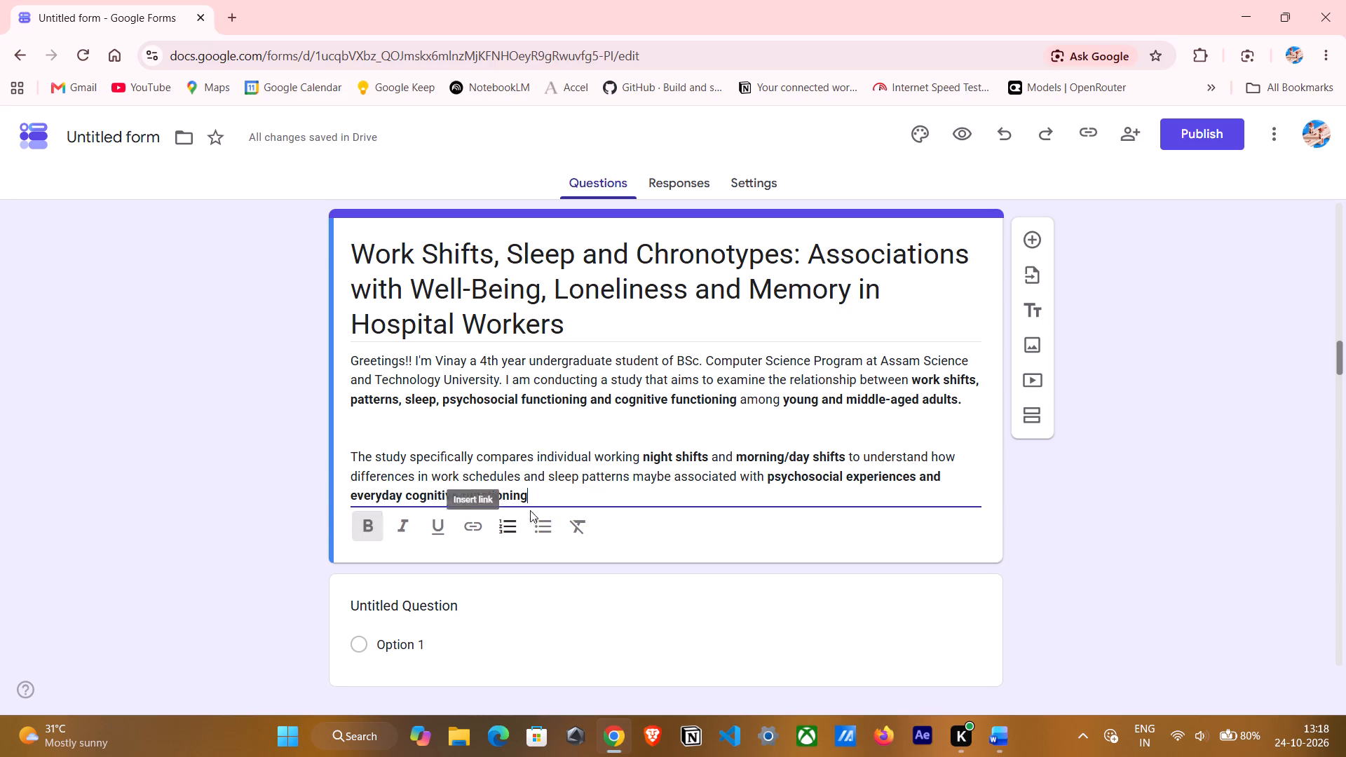
pyautogui.click(573, 498)
pyautogui.press('space')
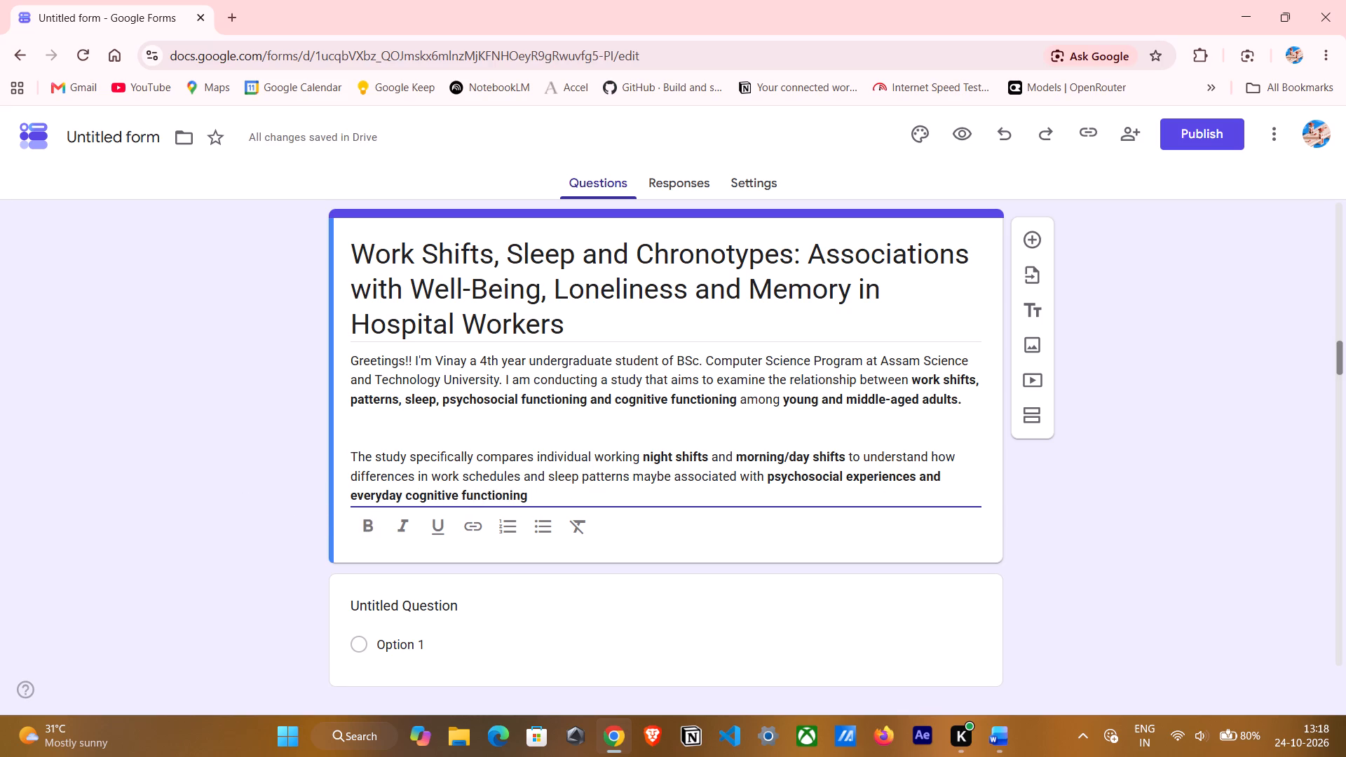
pyautogui.write('across')
pyautogui.press('space')
pyautogui.write('the')
pyautogui.press('space')
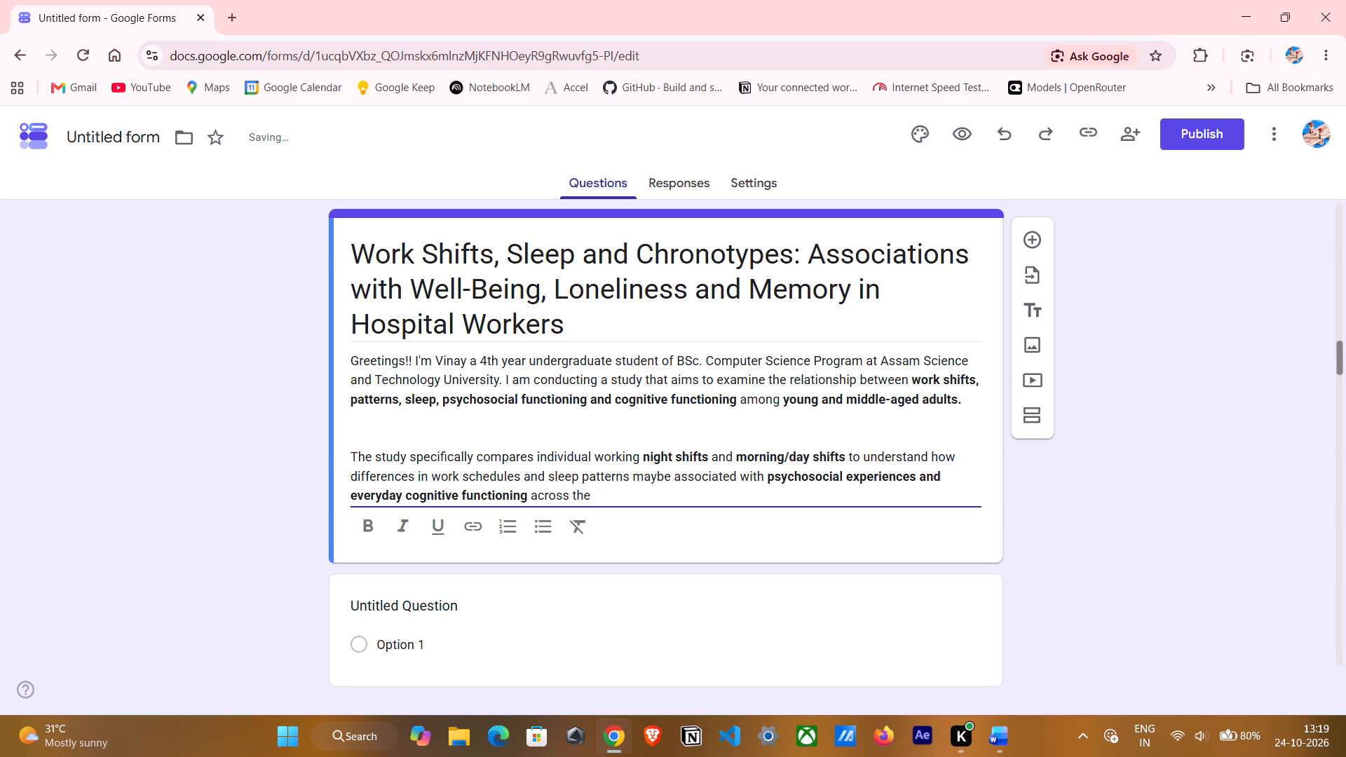
pyautogui.write('two')
pyautogui.press('space')
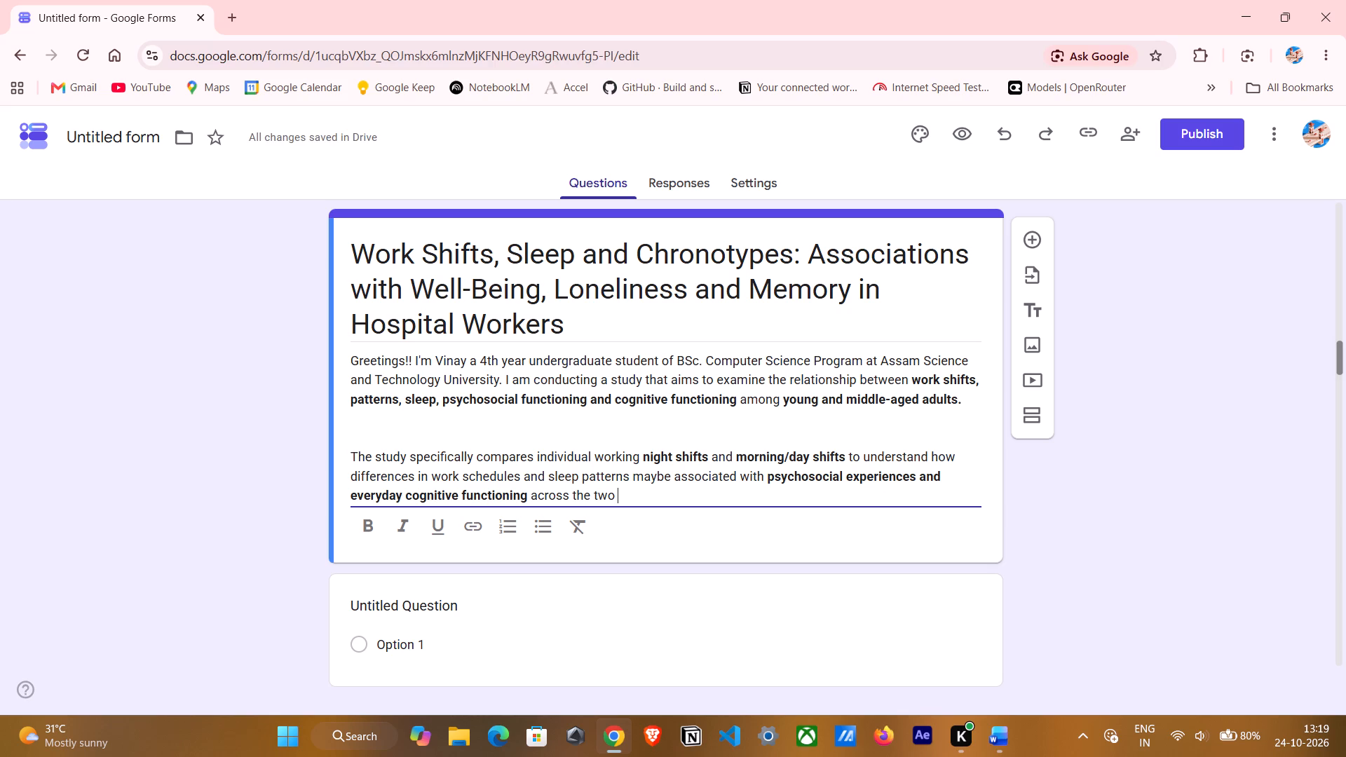
pyautogui.write('age groups')
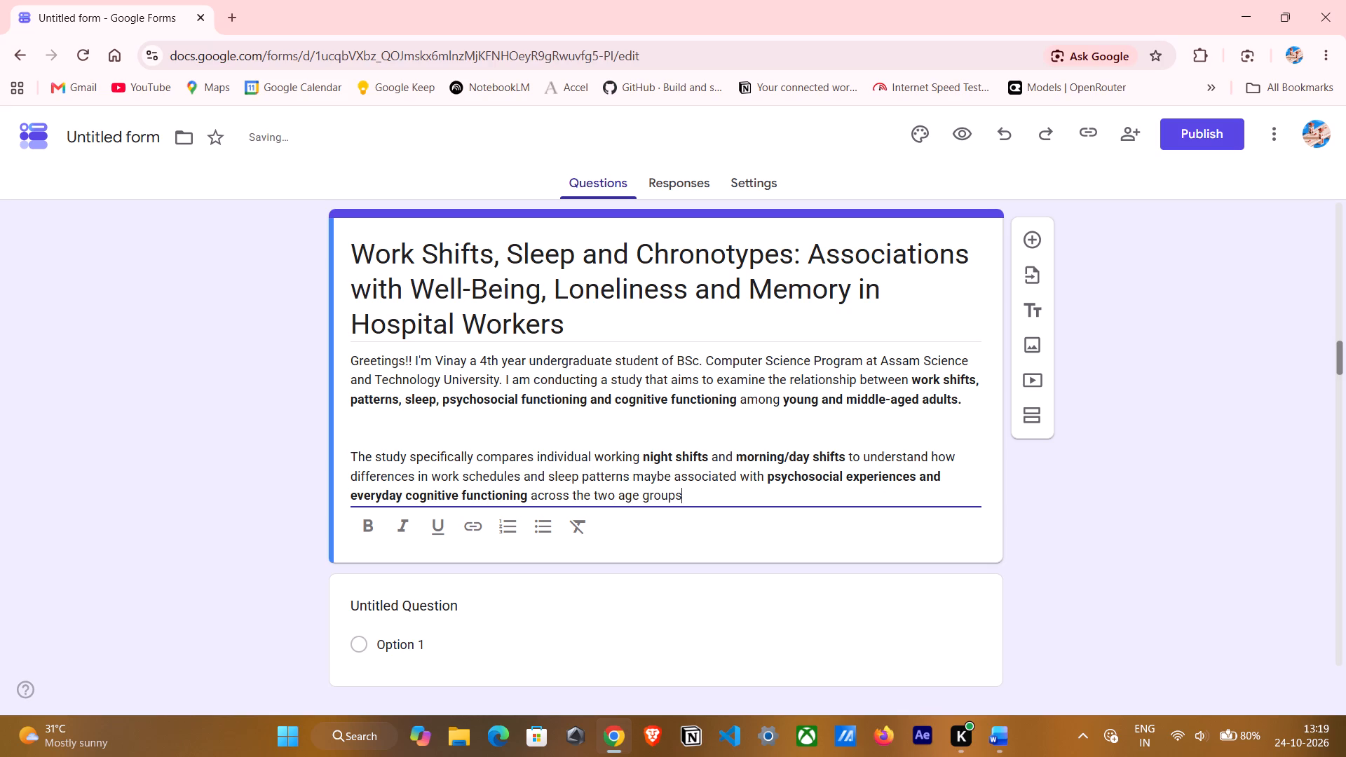
pyautogui.press('.')
# Add three line breaks after "age groups." to open a new, spaced paragraph in the form description.
pyautogui.click(692, 498)
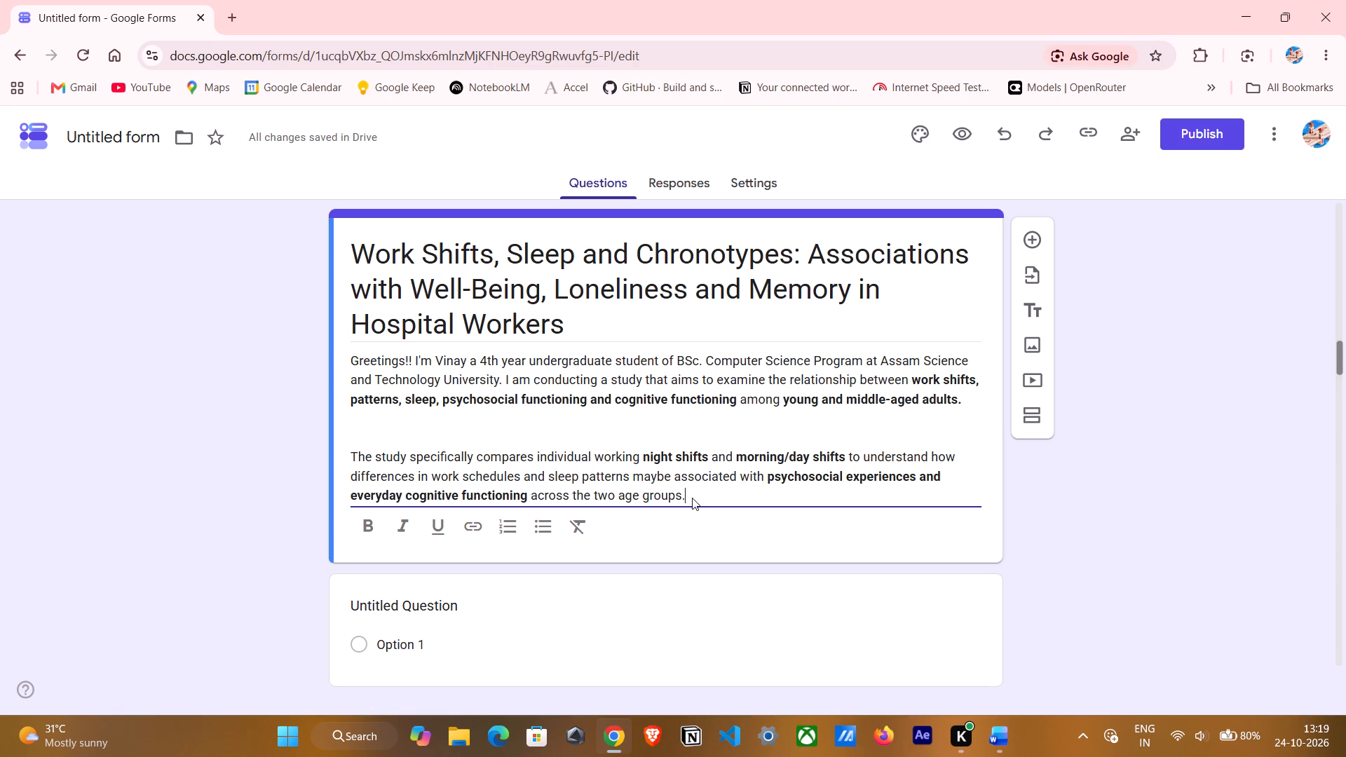
pyautogui.hotkey('shift', 'Return')
pyautogui.hotkey('shift', 'Return')
pyautogui.hotkey('shift', 'Return')
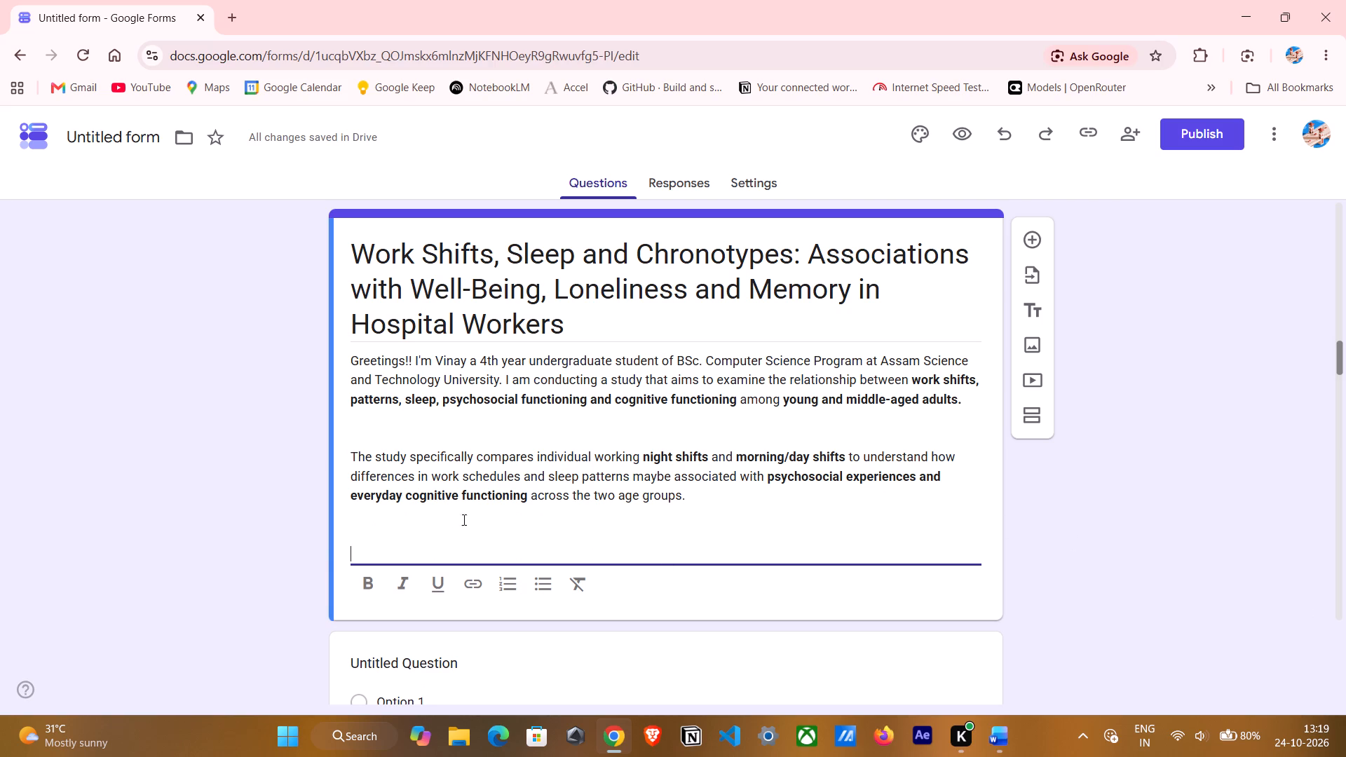
pyautogui.scroll(-1, 439, 522)
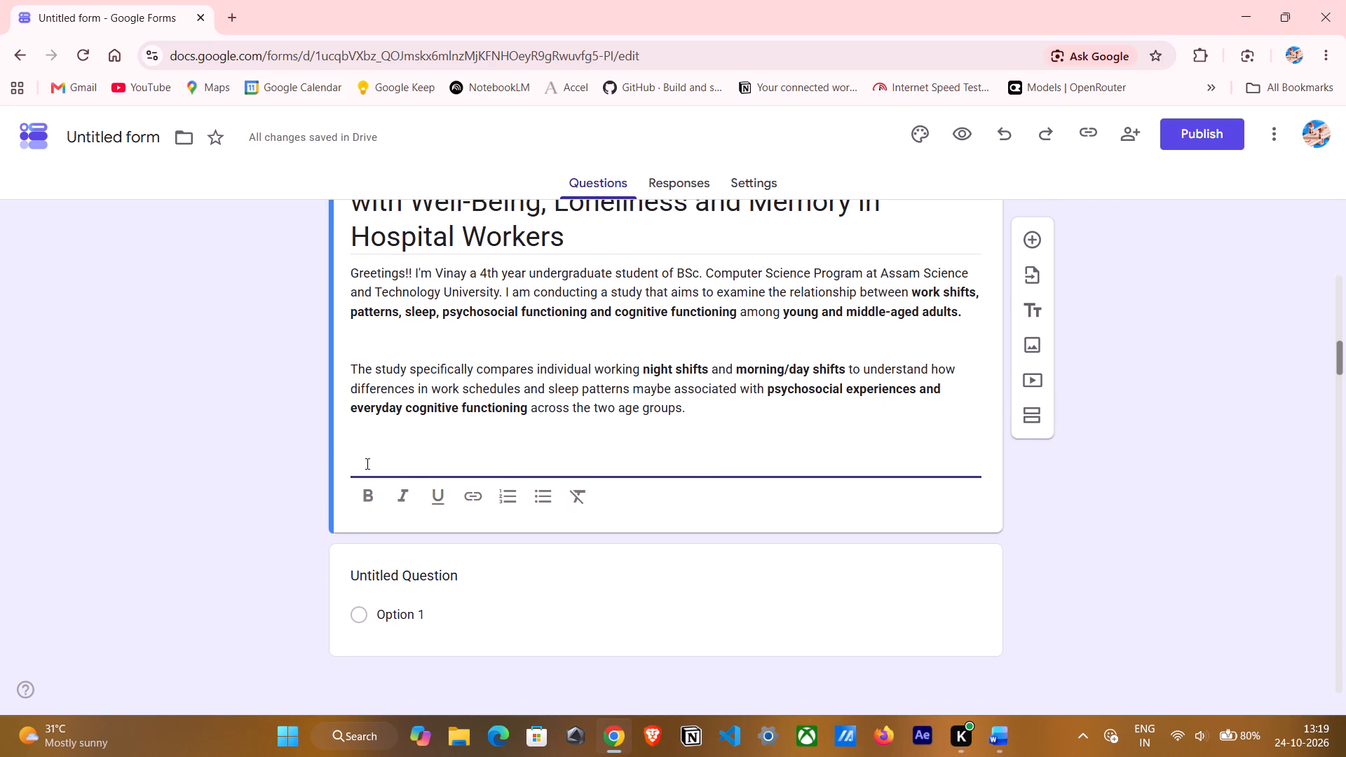
# Begin the description's third paragraph with "Your participation will contribute".
pyautogui.click(366, 463)
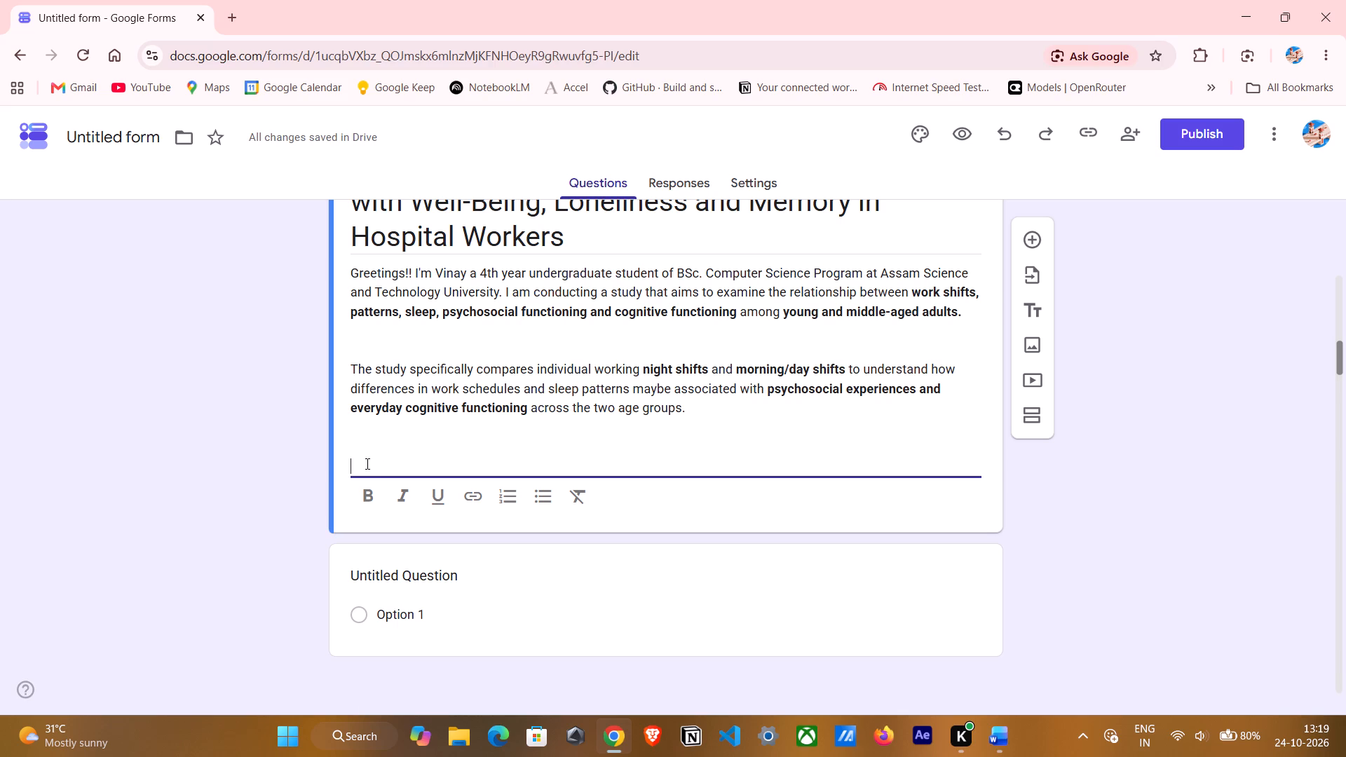
pyautogui.hotkey('shift', 'y')
pyautogui.press('o')
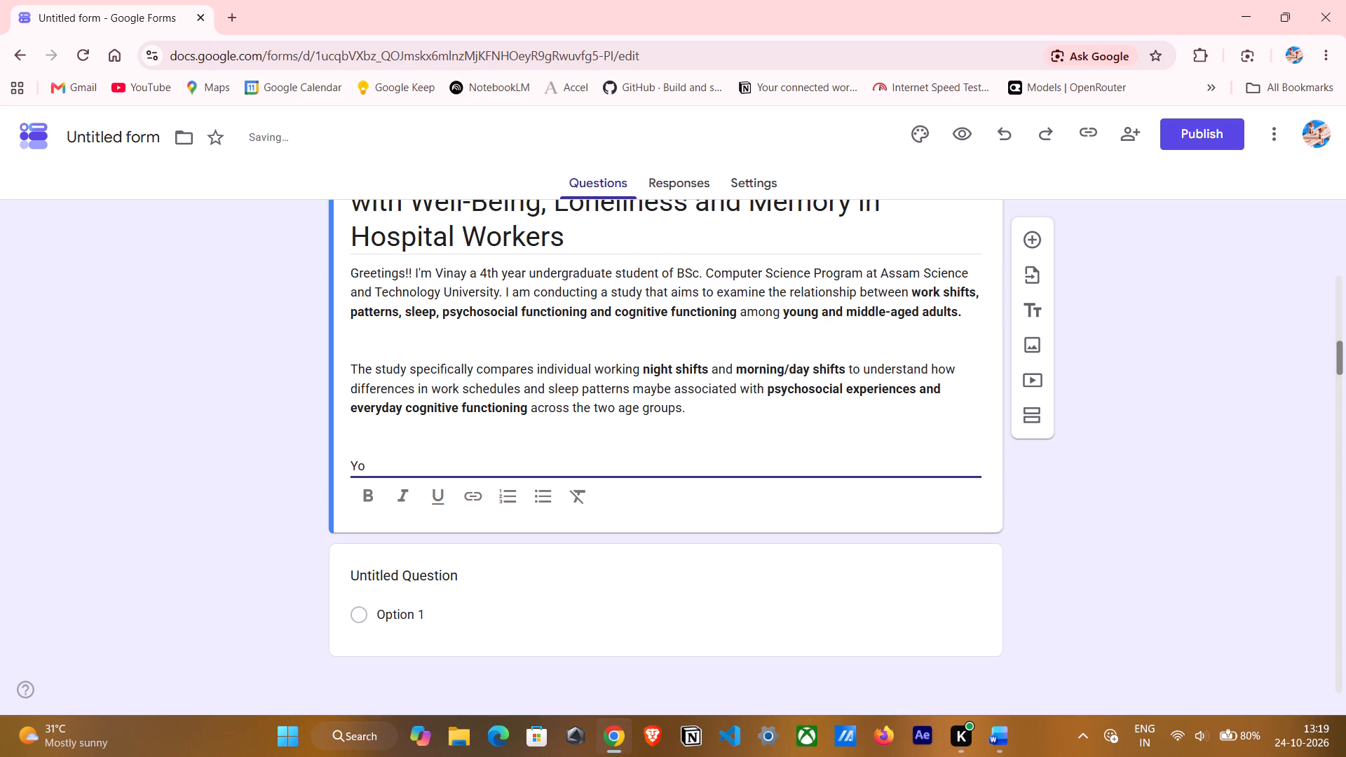
pyautogui.write('ur')
pyautogui.press('space')
pyautogui.write('parti')
pyautogui.write('cipation will c')
pyautogui.press('o')
pyautogui.write('ntri')
pyautogui.write('bue')
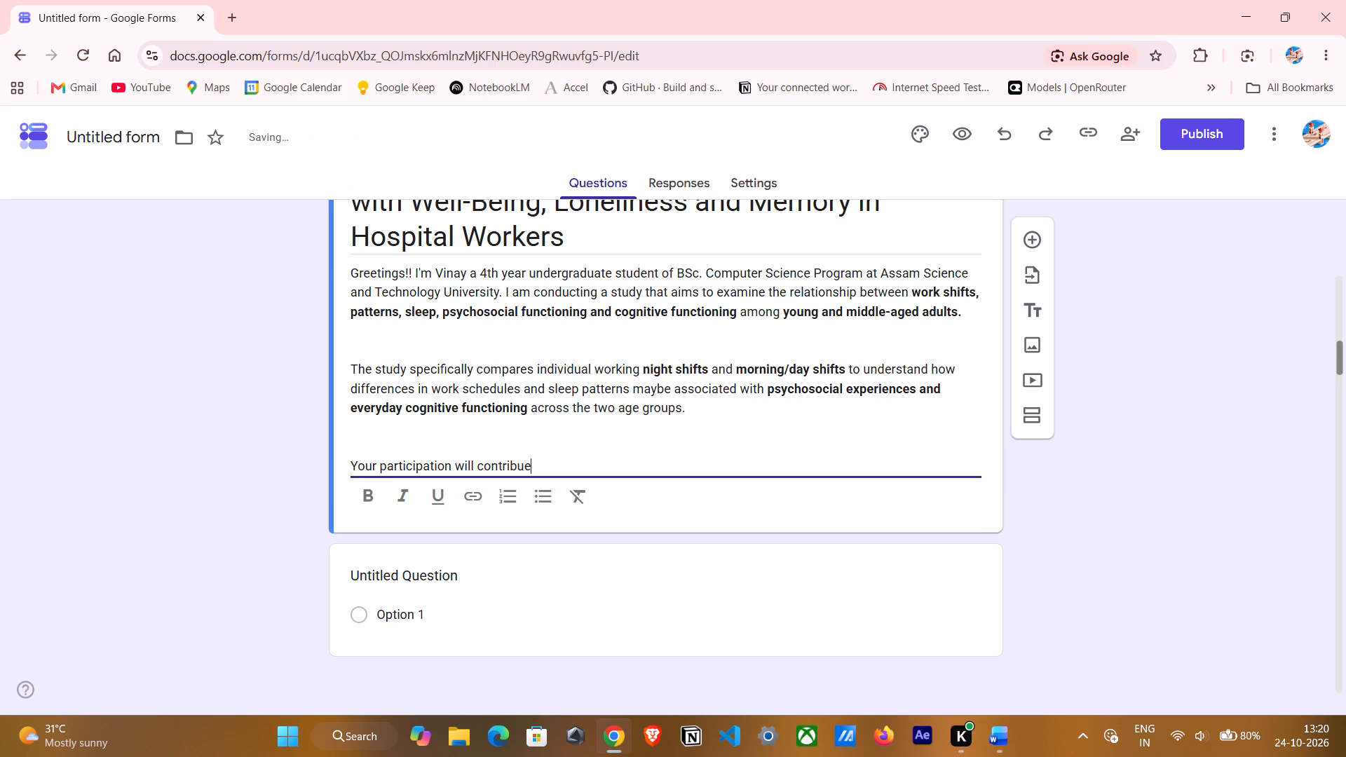
pyautogui.press('=')
pyautogui.press('BackSpace')
pyautogui.press('BackSpace')
pyautogui.write('te')
pyautogui.press('space')
# Continue the third paragraph's sentence with "to a better understading".
pyautogui.write('to a better')
pyautogui.press('space')
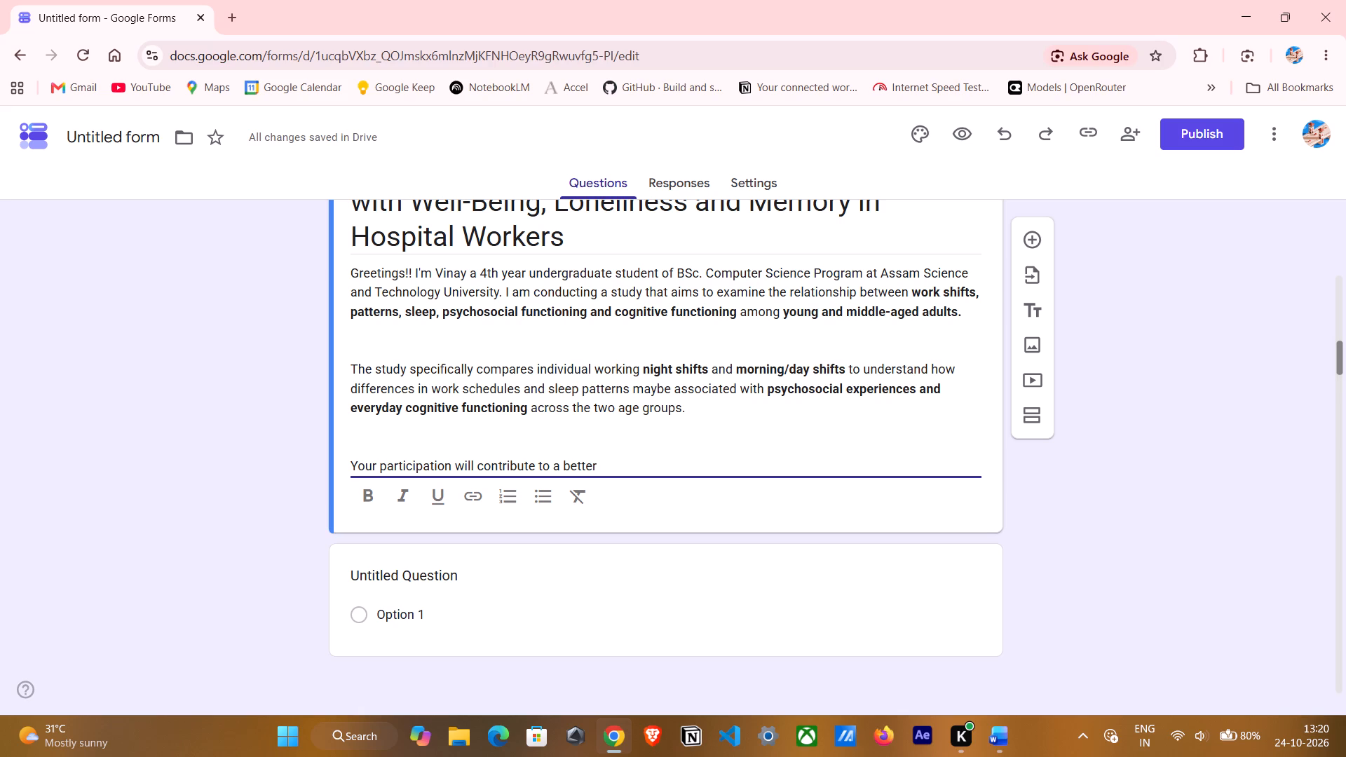
pyautogui.write('understa')
pyautogui.press('d')
pyautogui.write('ing')
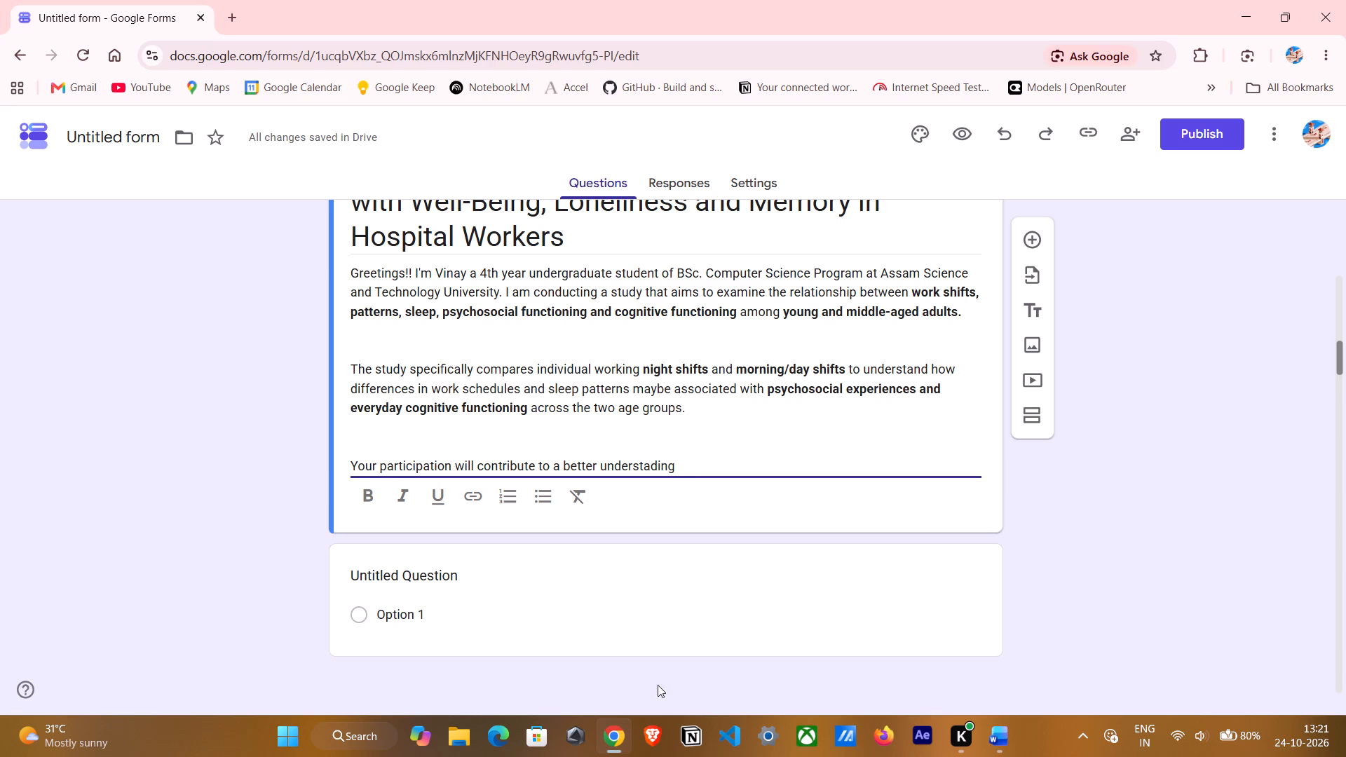
# Continue the third paragraph's sentence with "of how different work schedule".
pyautogui.click(688, 461)
pyautogui.press('space')
pyautogui.write('of hh')
pyautogui.press('BackSpace')
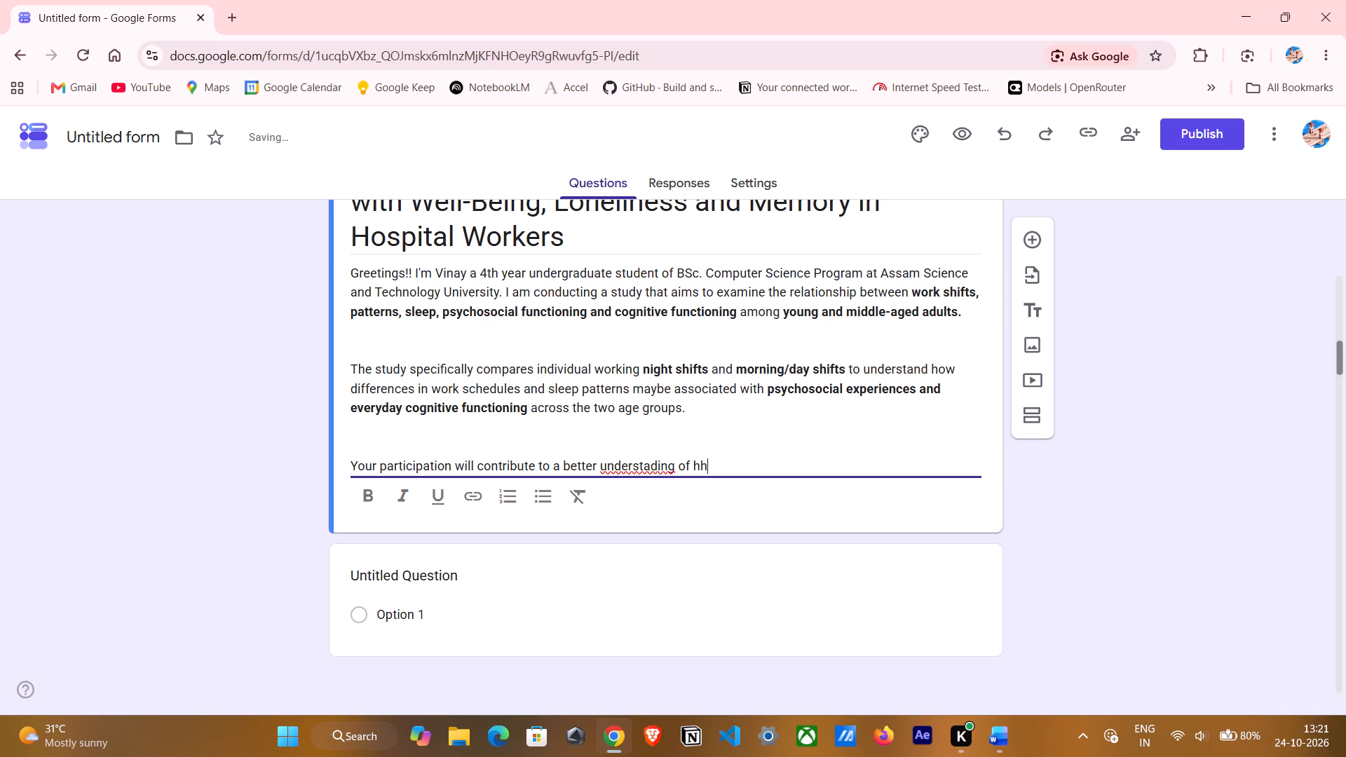
pyautogui.press('o')
pyautogui.press('w')
pyautogui.press('space')
pyautogui.write('different')
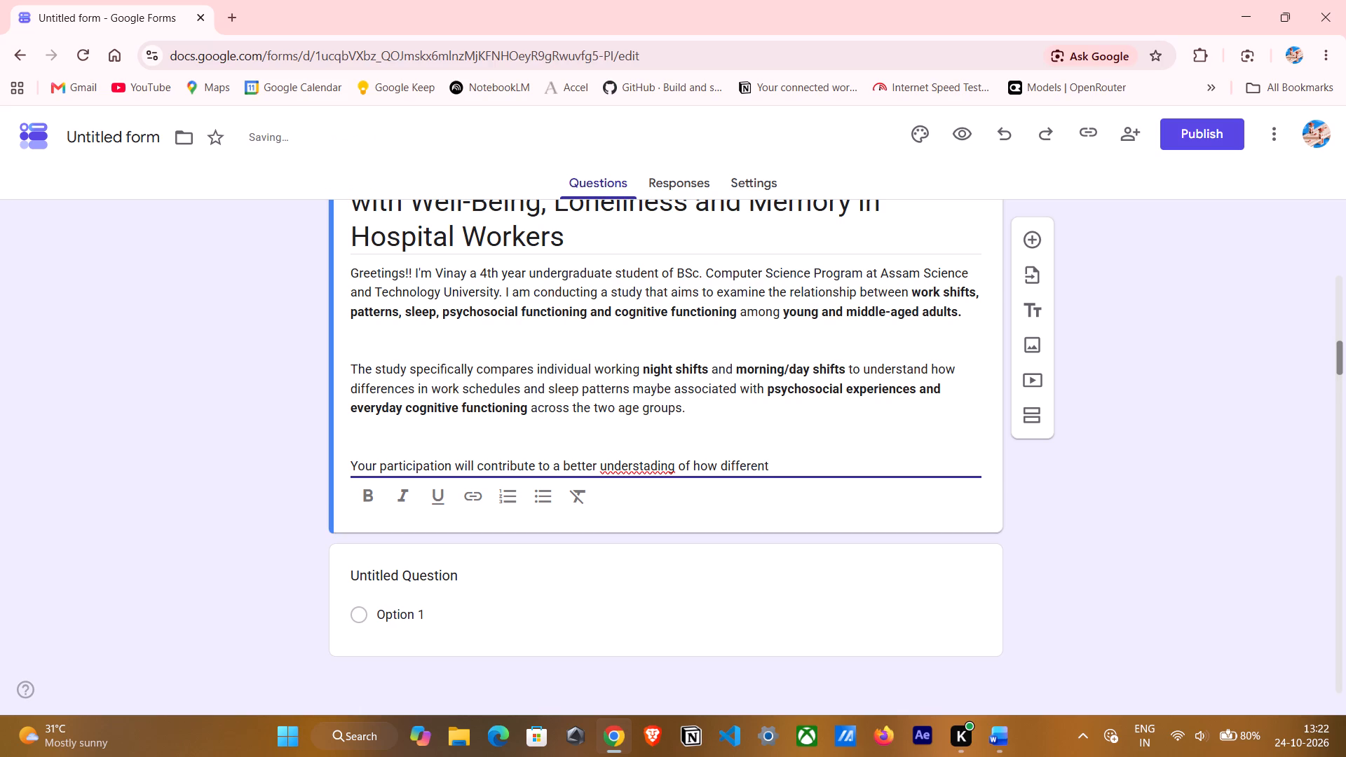
pyautogui.press('space')
pyautogui.write('work sc')
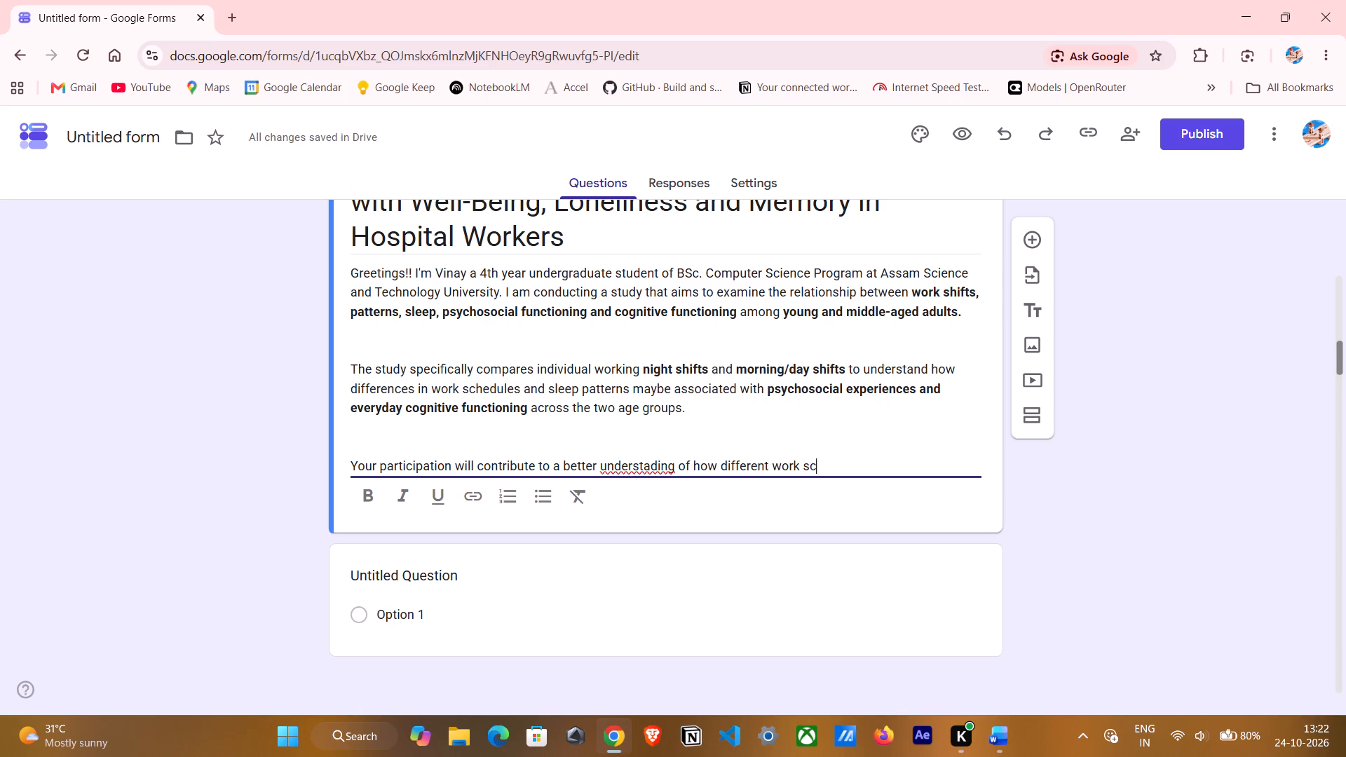
pyautogui.write('hed')
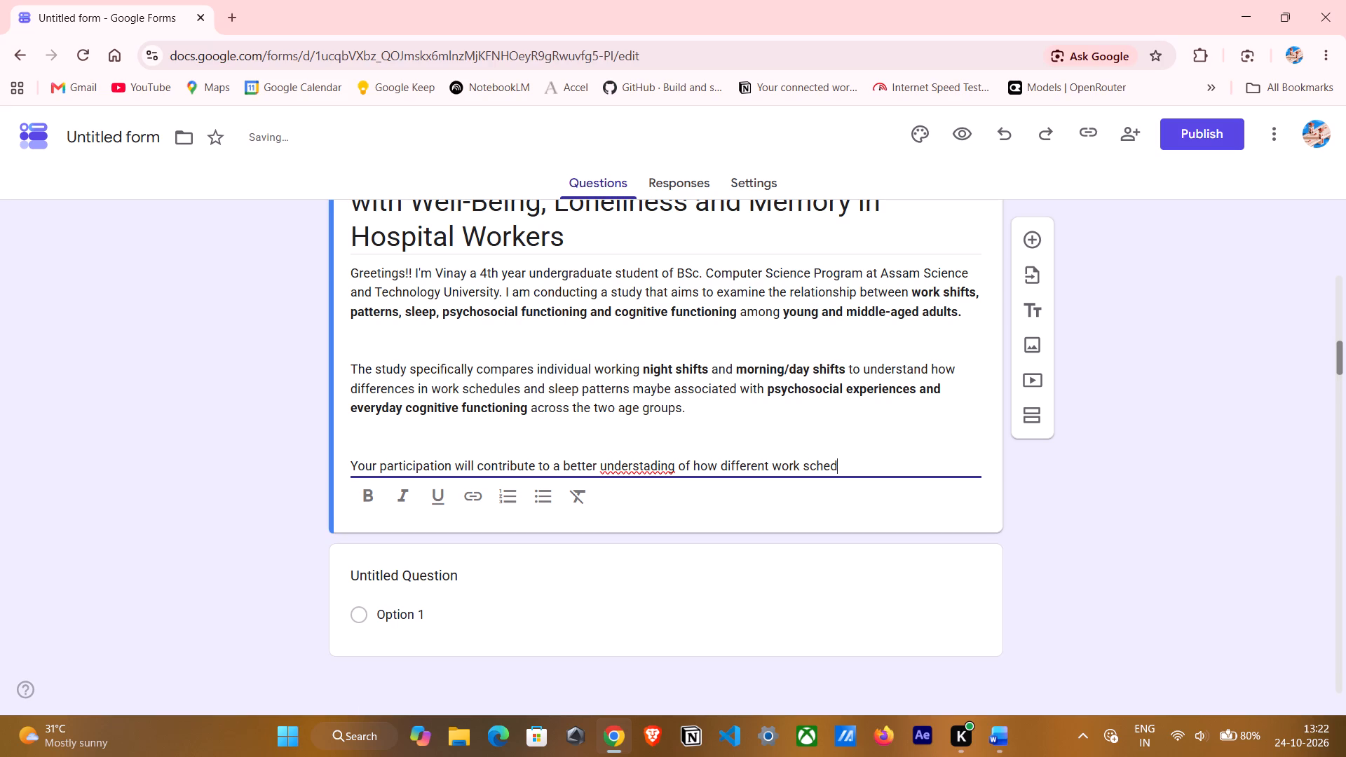
pyautogui.write('ule')
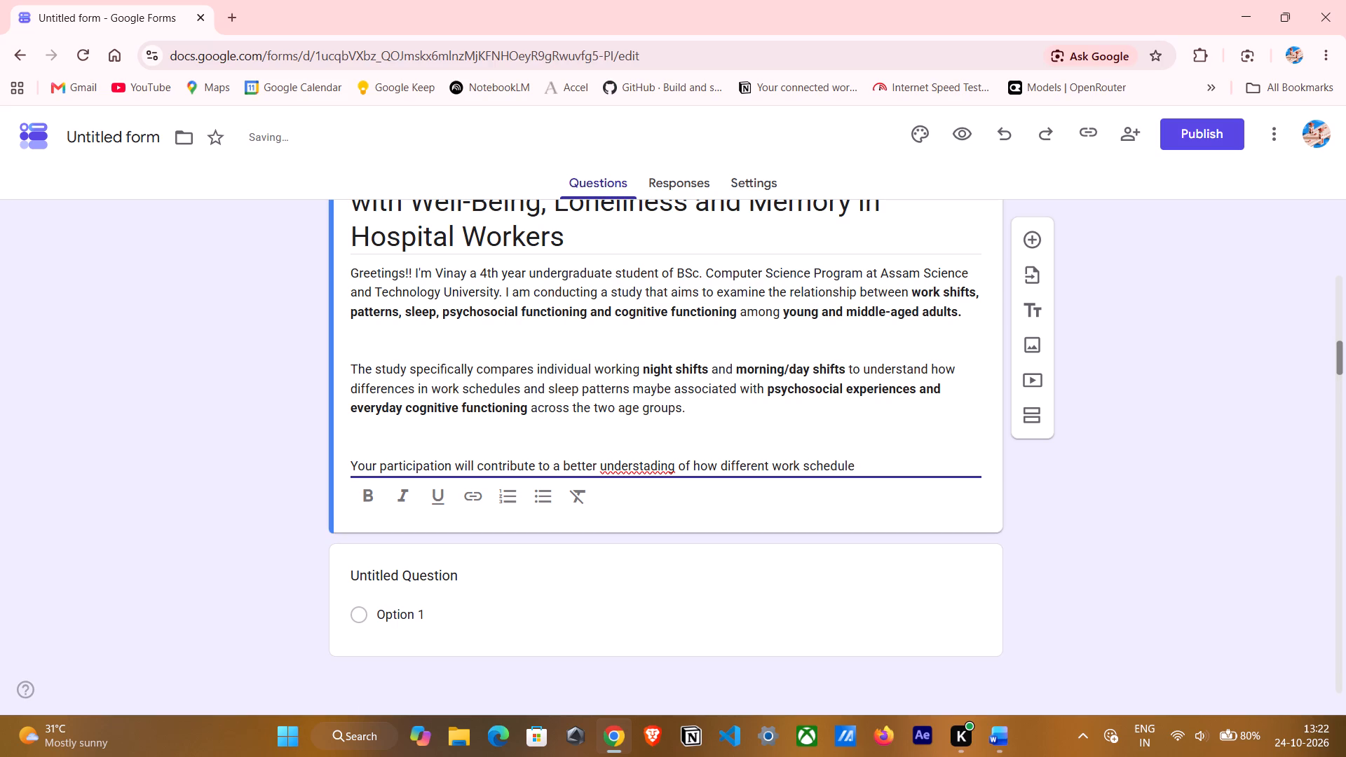
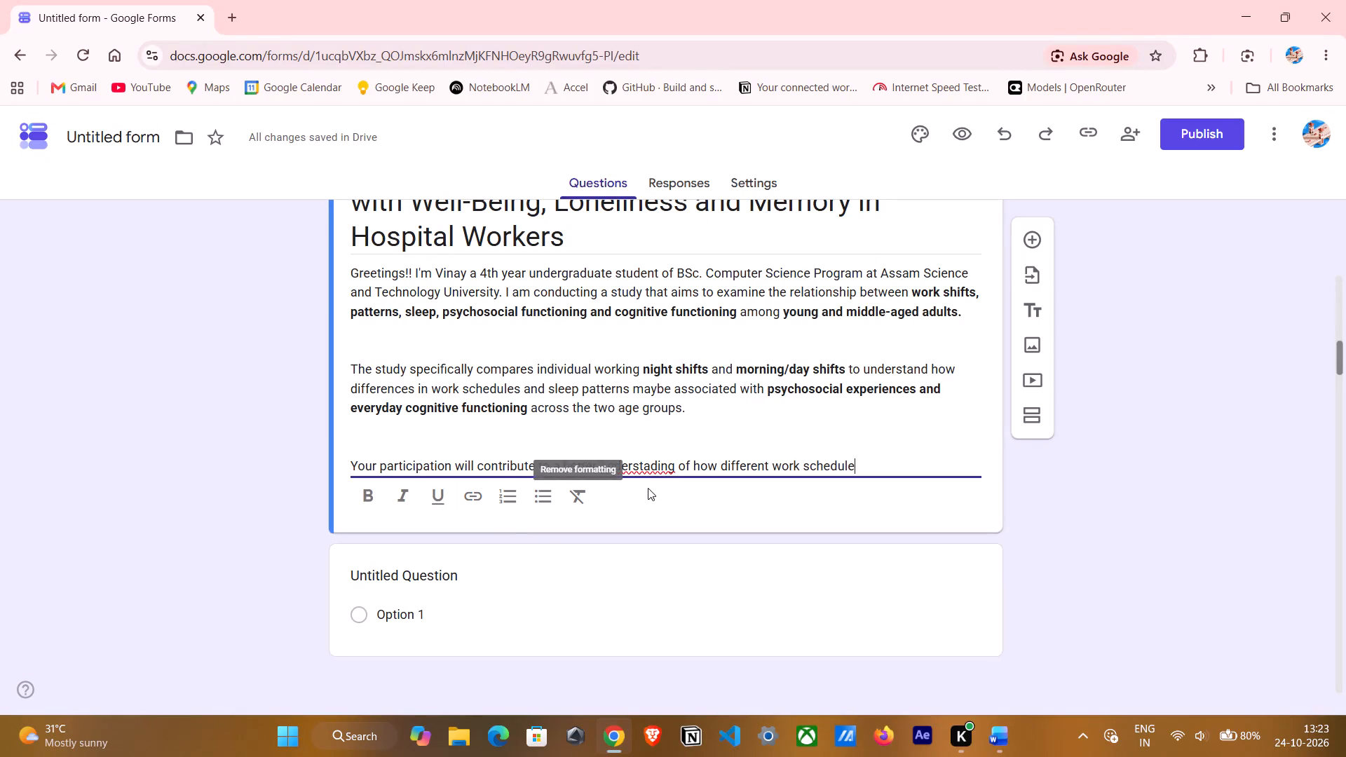
# Correct the misspelled word "understading" to "understanding" in the description's third paragraph.
pyautogui.click(654, 467)
pyautogui.press('Left')
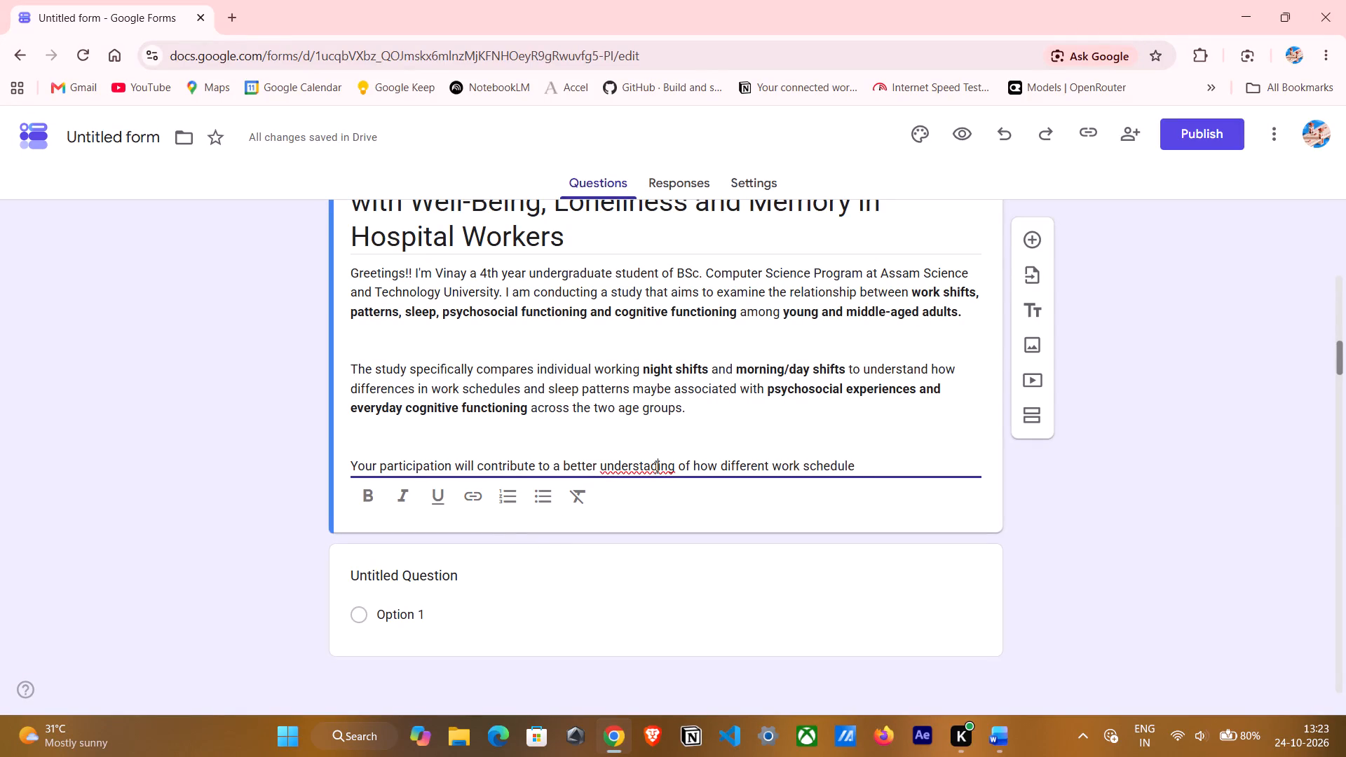
pyautogui.press('n')
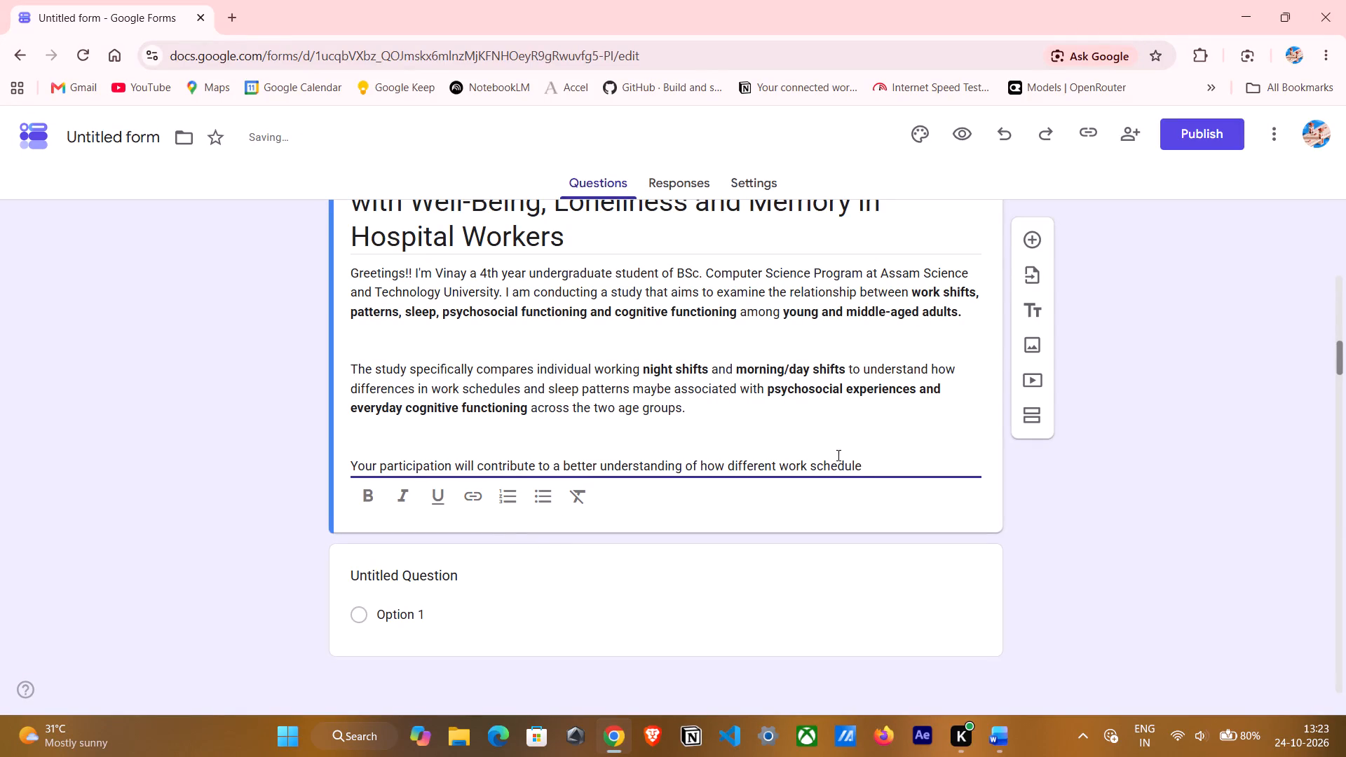
# Make "schedule" plural at the end of the third paragraph and continue the sentence with "and sleep patterns".
pyautogui.click(895, 465)
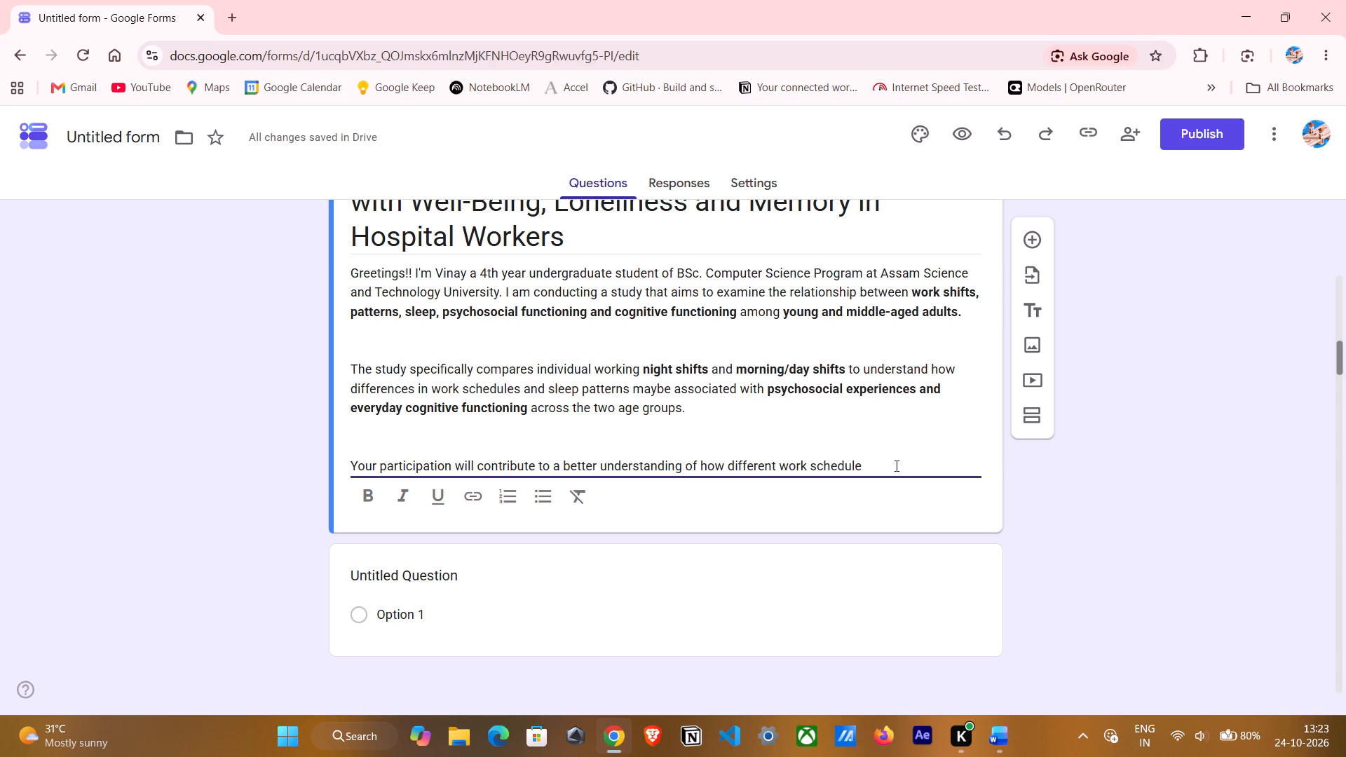
pyautogui.press('space')
pyautogui.press('BackSpace')
pyautogui.write('s')
pyautogui.press('space')
pyautogui.write('and')
pyautogui.press('space')
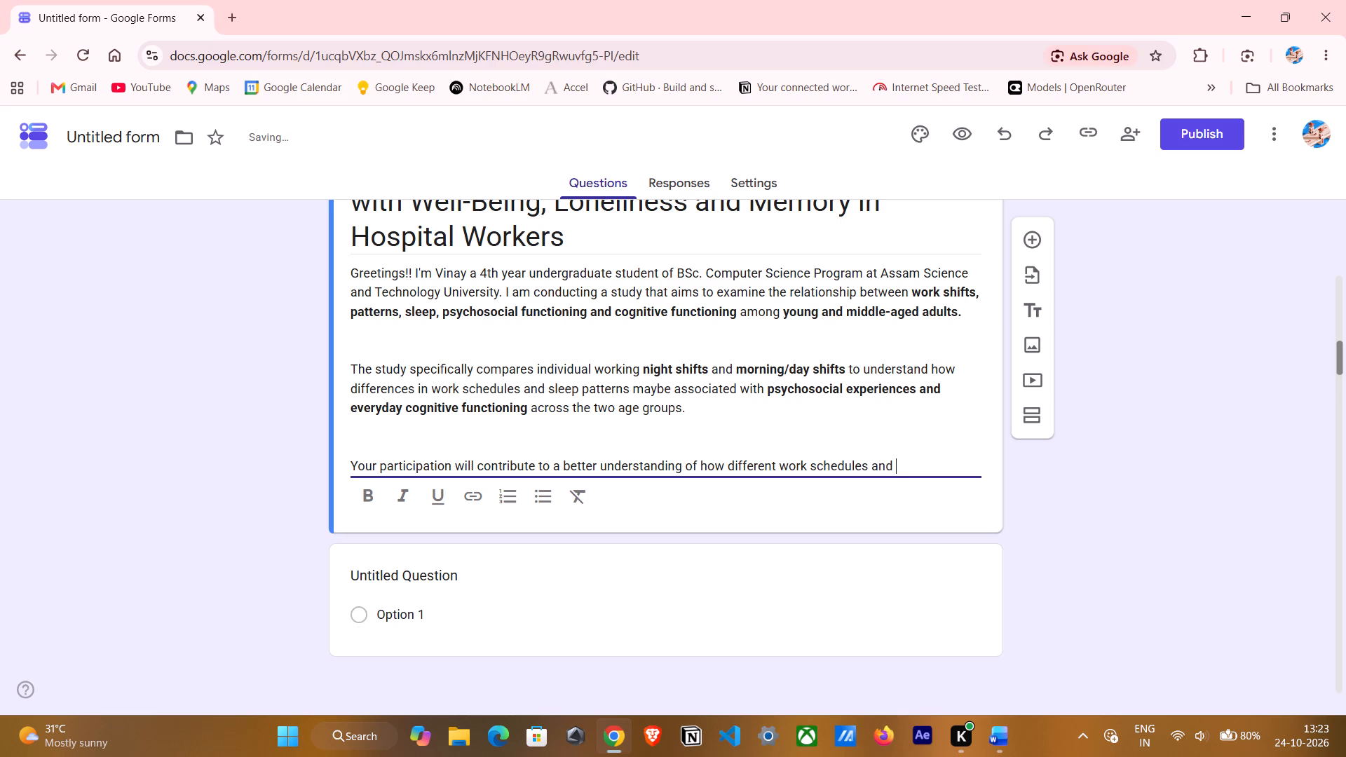
pyautogui.write('sleep')
pyautogui.press('space')
pyautogui.write('pa')
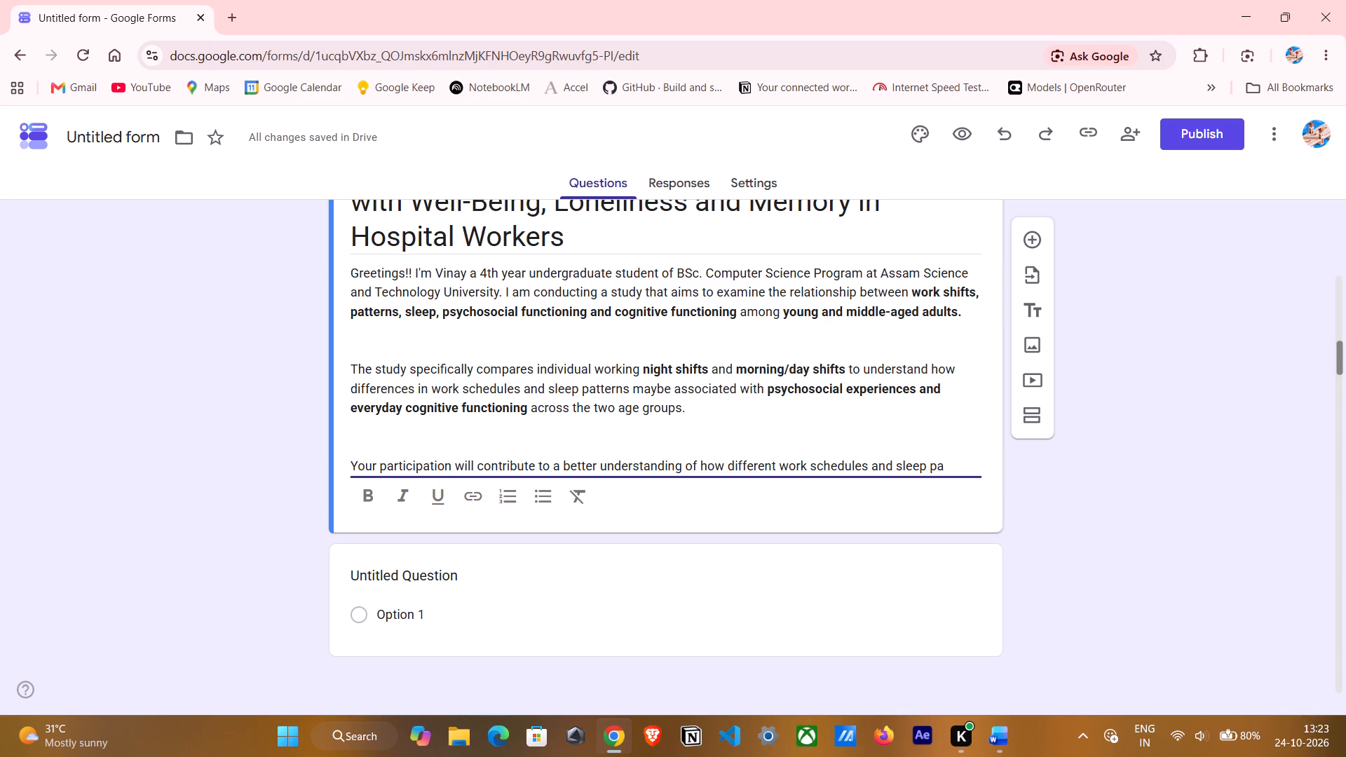
pyautogui.write('tterns')
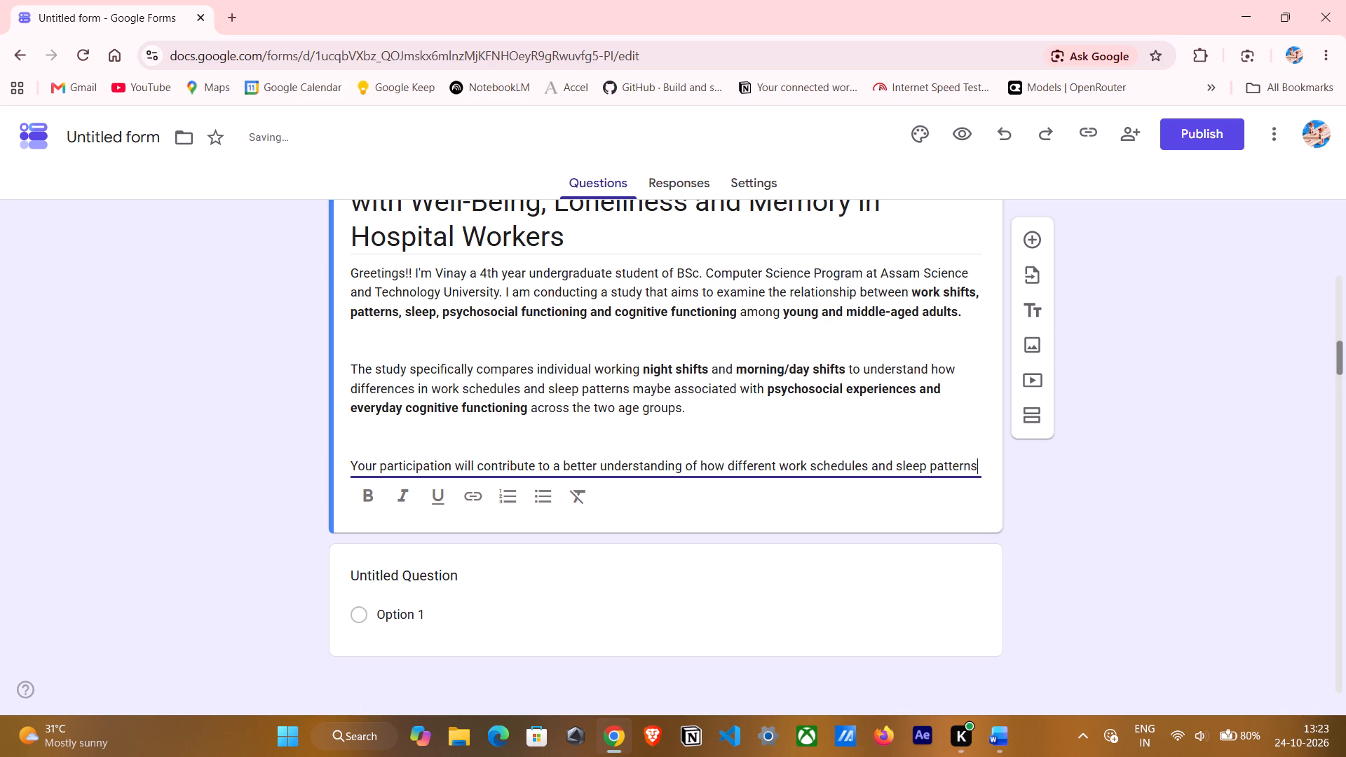
# Continue the third paragraph's sentence with "may be associated with", keeping "may be" as two words.
pyautogui.press('space')
pyautogui.write('maybe')
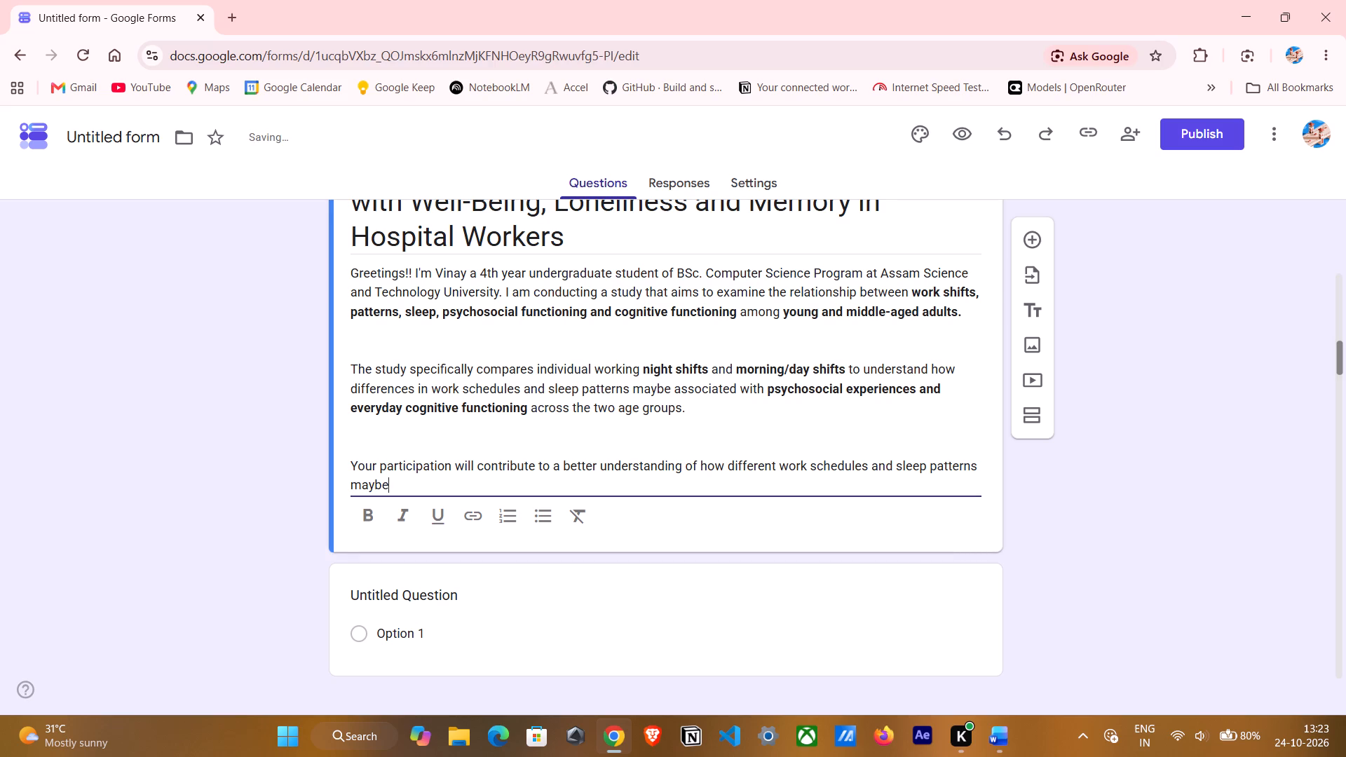
pyautogui.press('Left')
pyautogui.press('Left')
pyautogui.press('space')
pyautogui.press('Right')
pyautogui.press('Right')
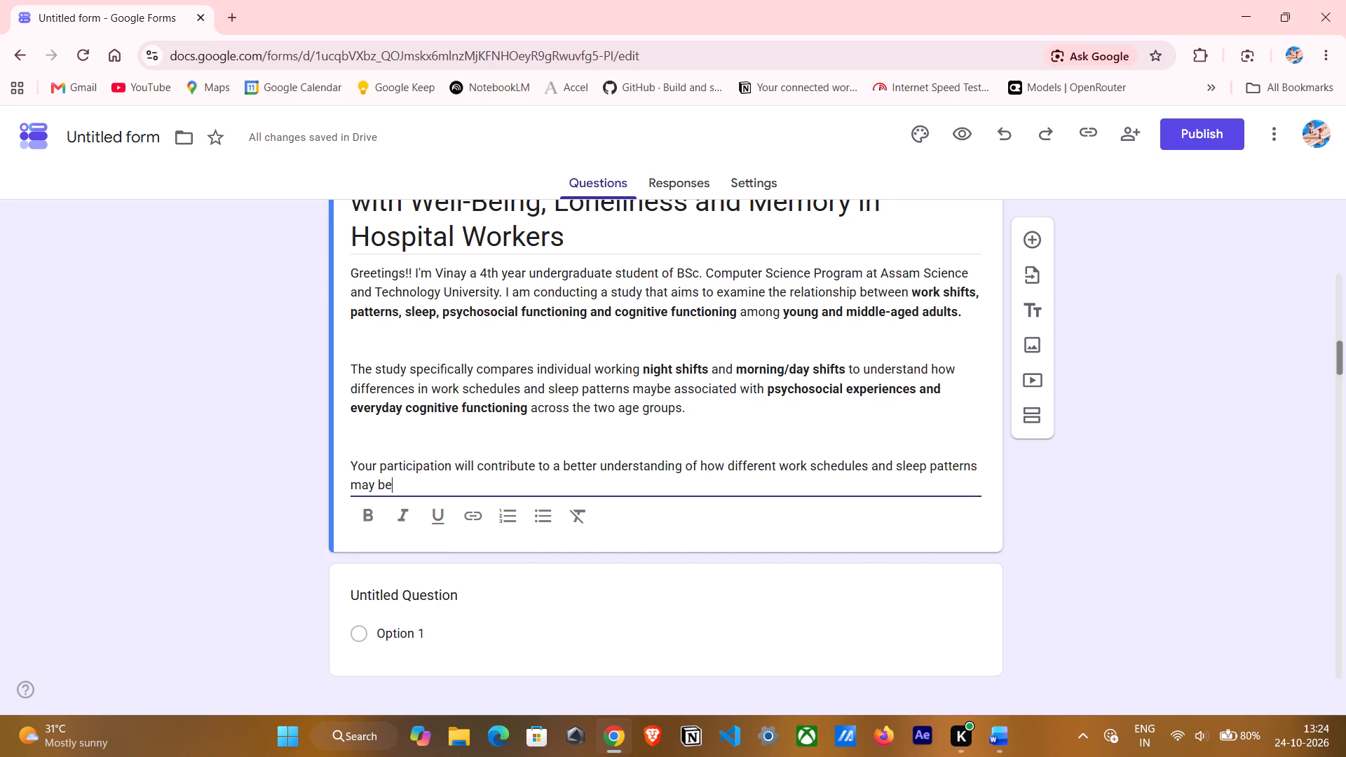
pyautogui.press('space')
pyautogui.write('associated')
pyautogui.press('space')
pyautogui.write('w')
pyautogui.write('ith')
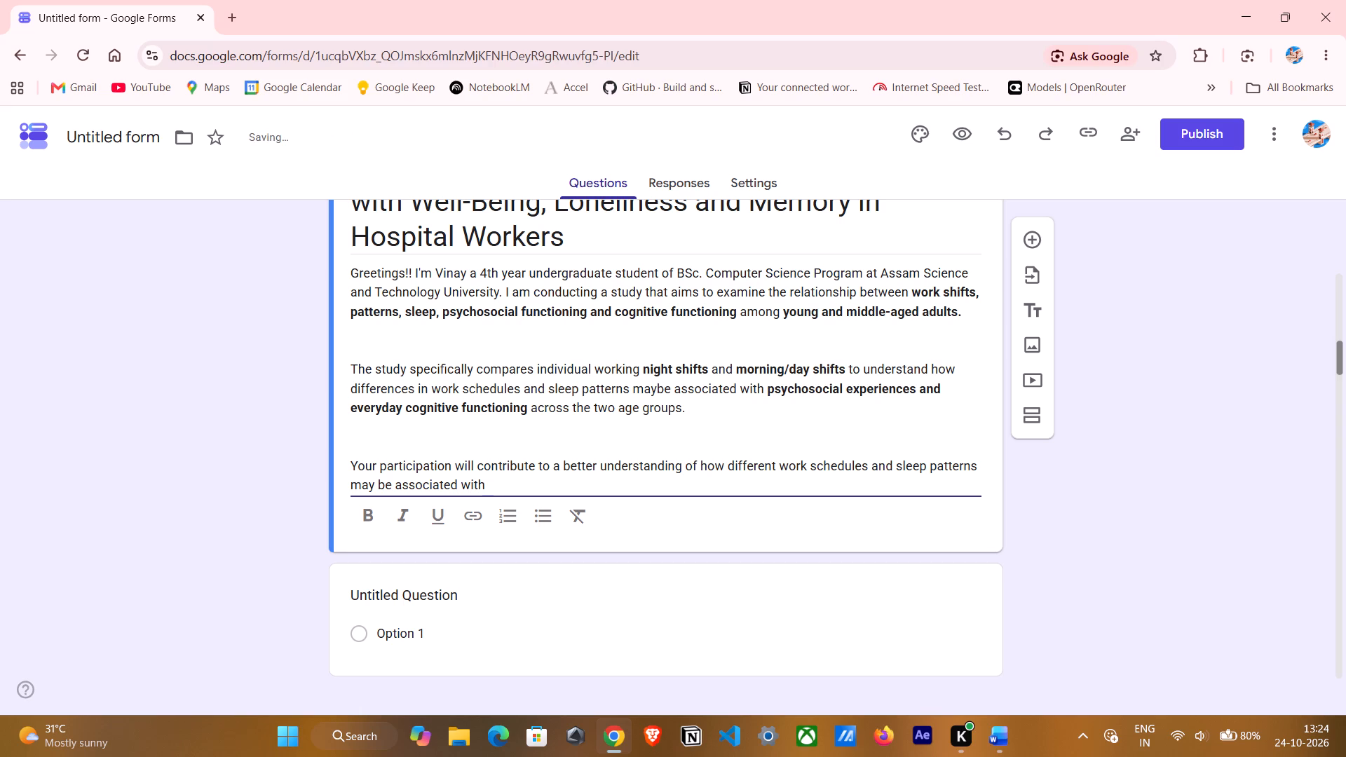
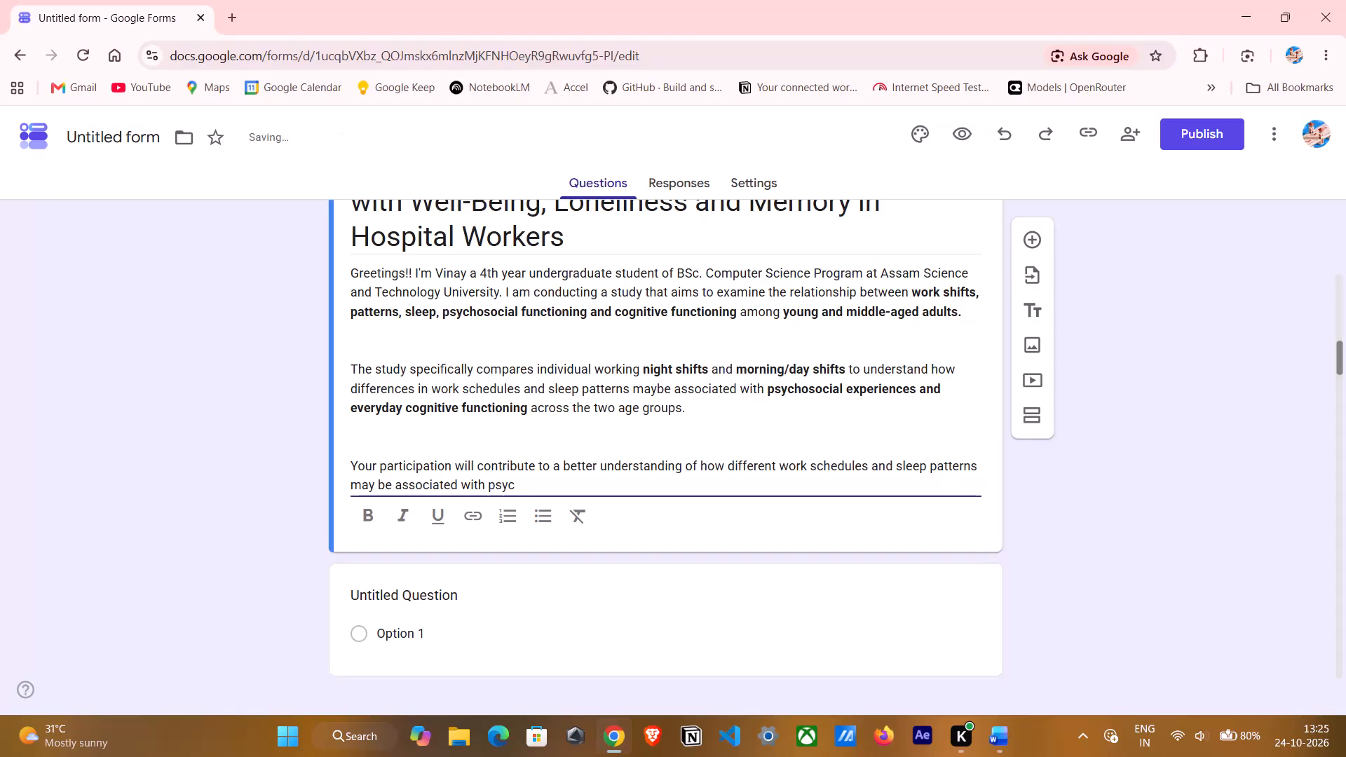
# Complete the word "psychological" in the description's third paragraph and continue the sentence with "and cognitive experiences".
pyautogui.write('holo')
pyautogui.write('gical')
pyautogui.press('space')
pyautogui.write('and')
pyautogui.press('space')
pyautogui.write('con')
pyautogui.press('BackSpace')
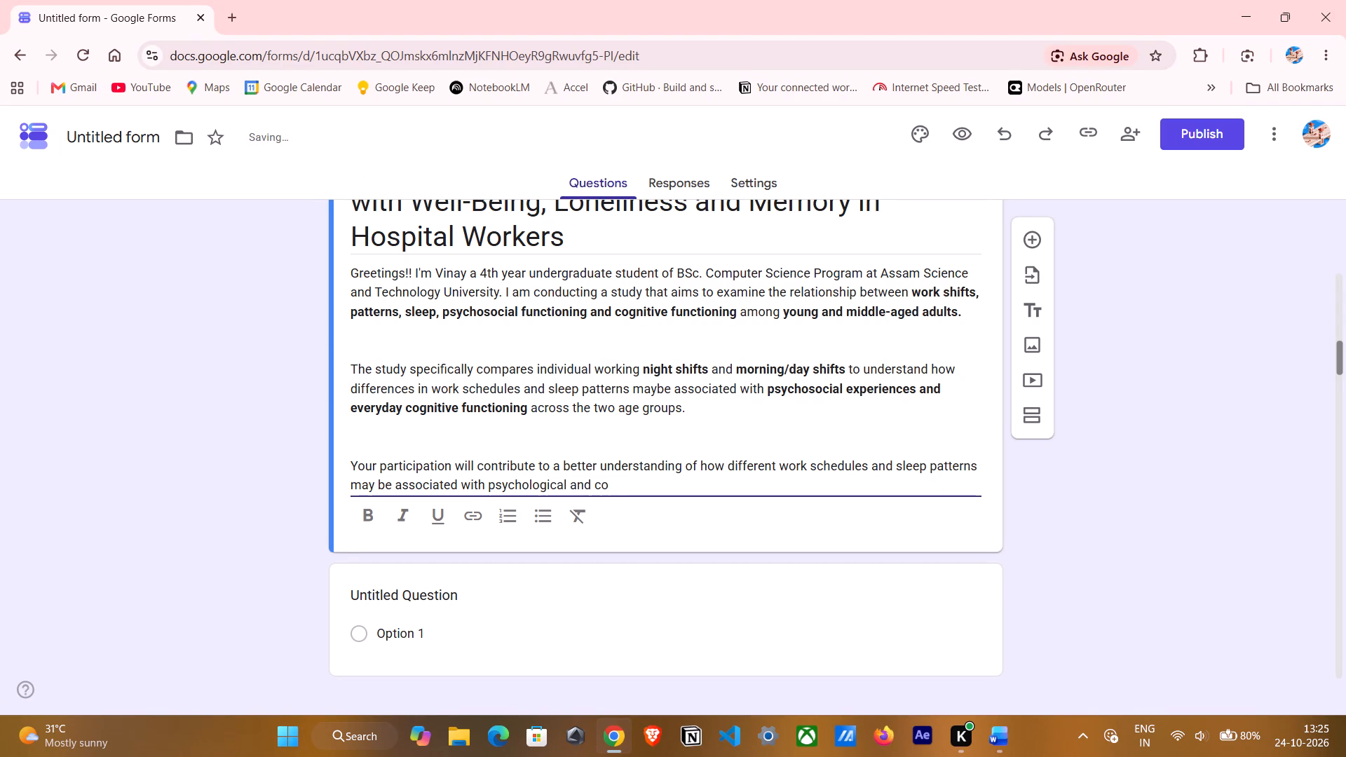
pyautogui.write('gnitive')
pyautogui.press('space')
pyautogui.write('experi')
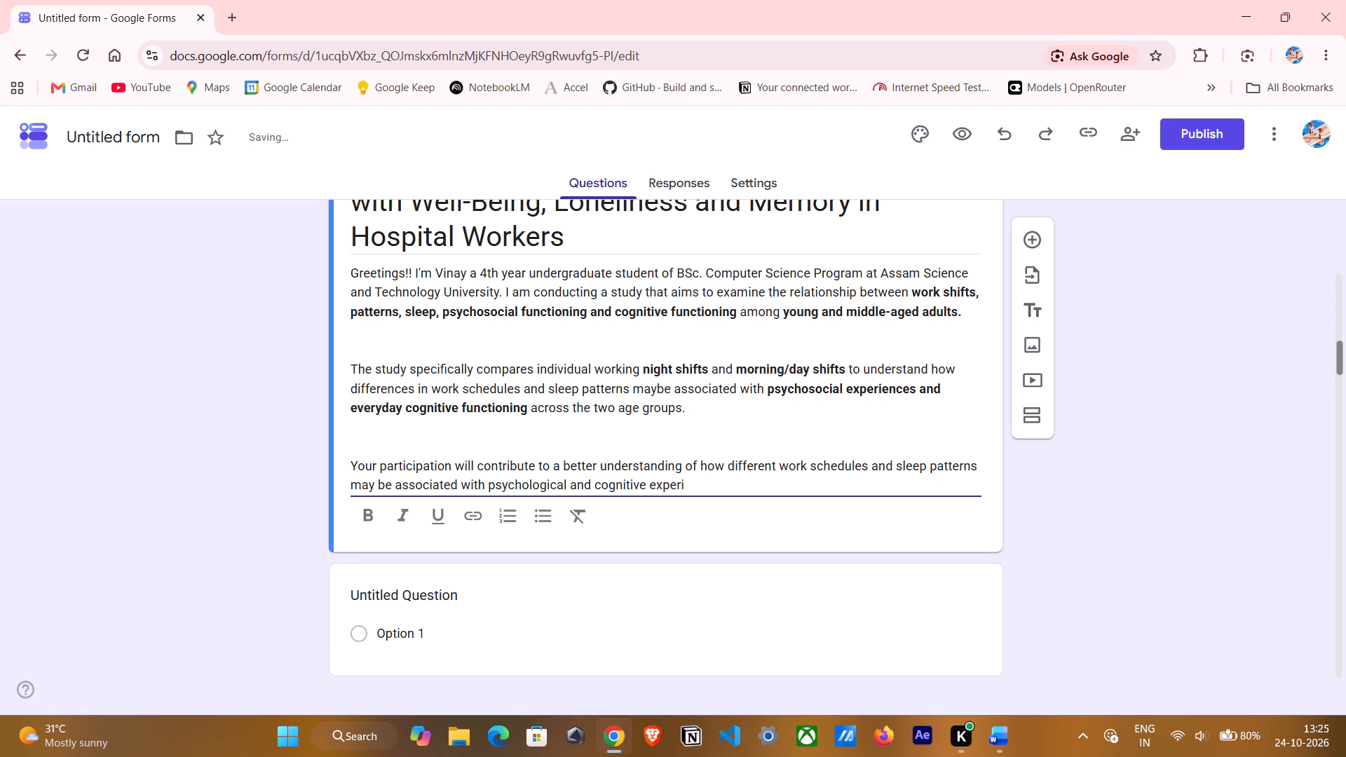
pyautogui.write('ences')
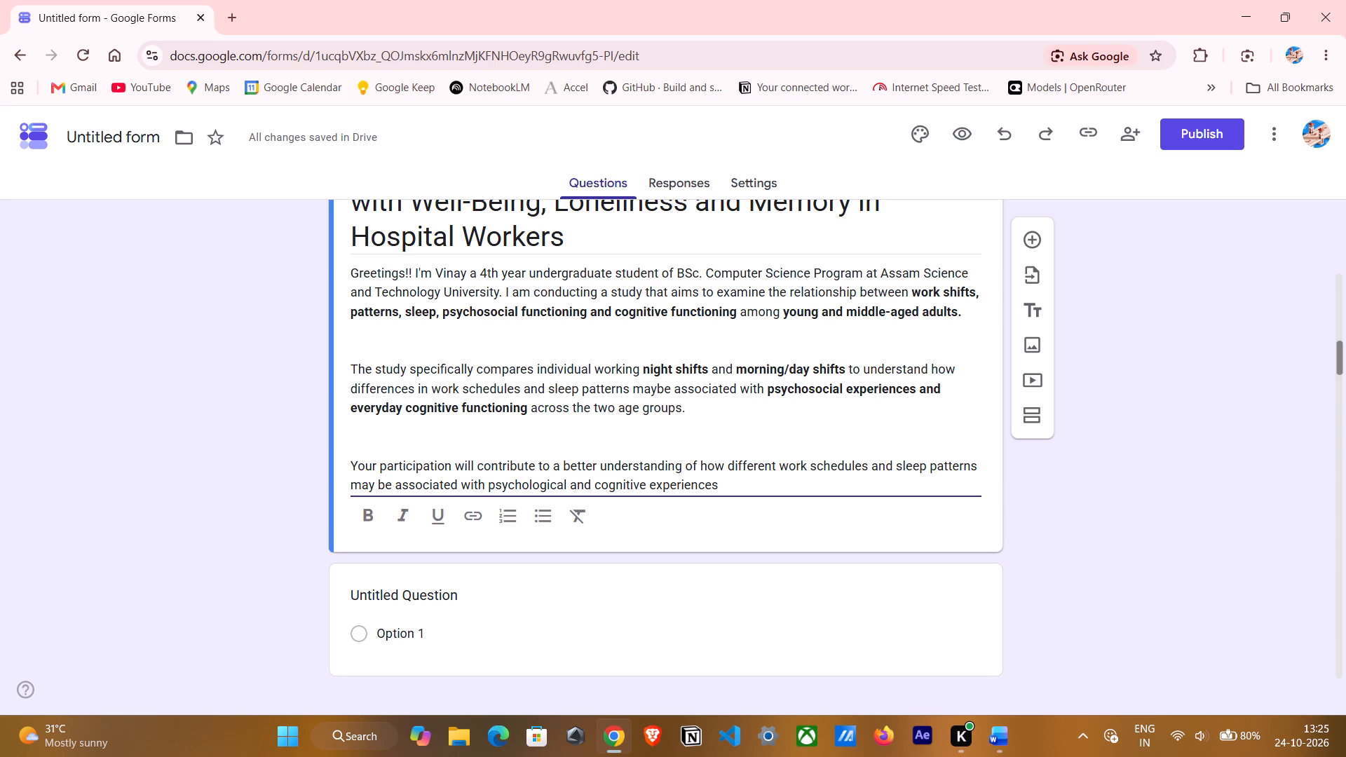
pyautogui.click(729, 486)
pyautogui.press('space')
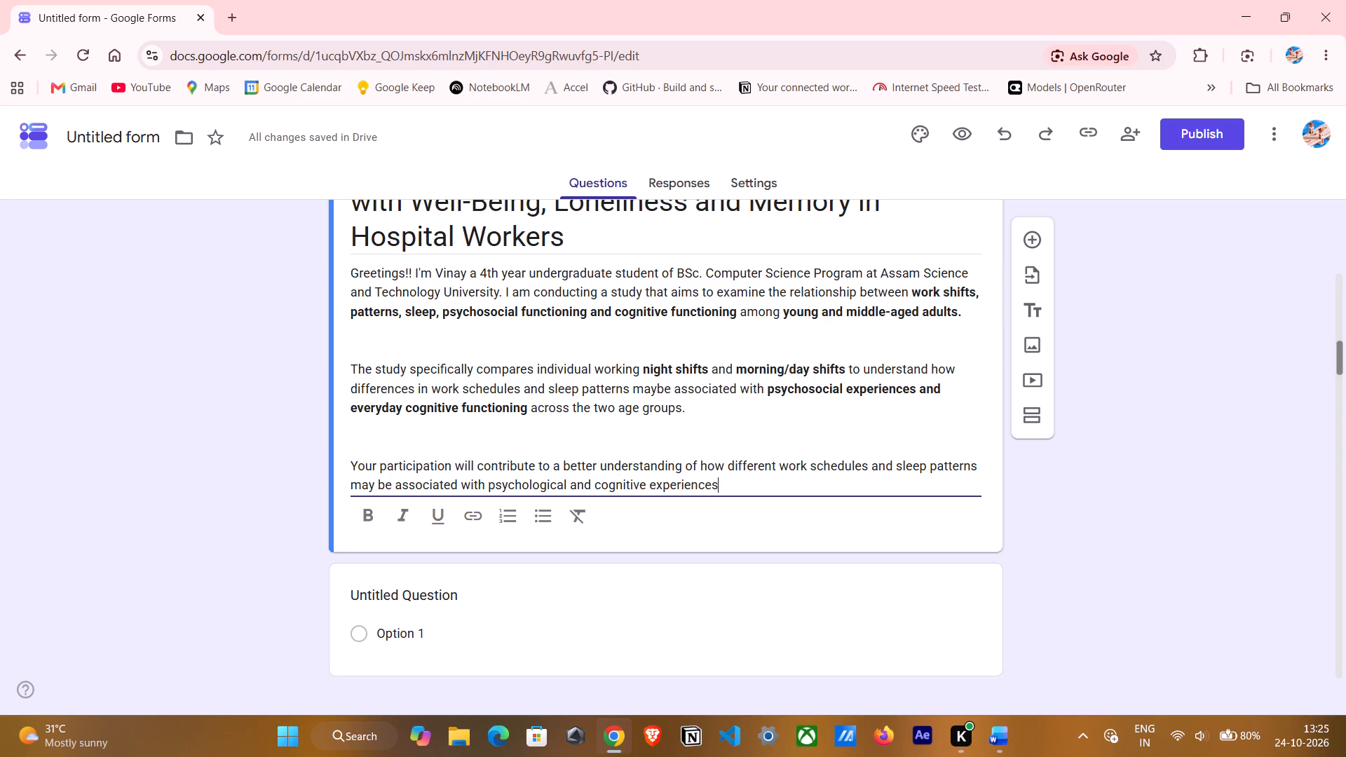
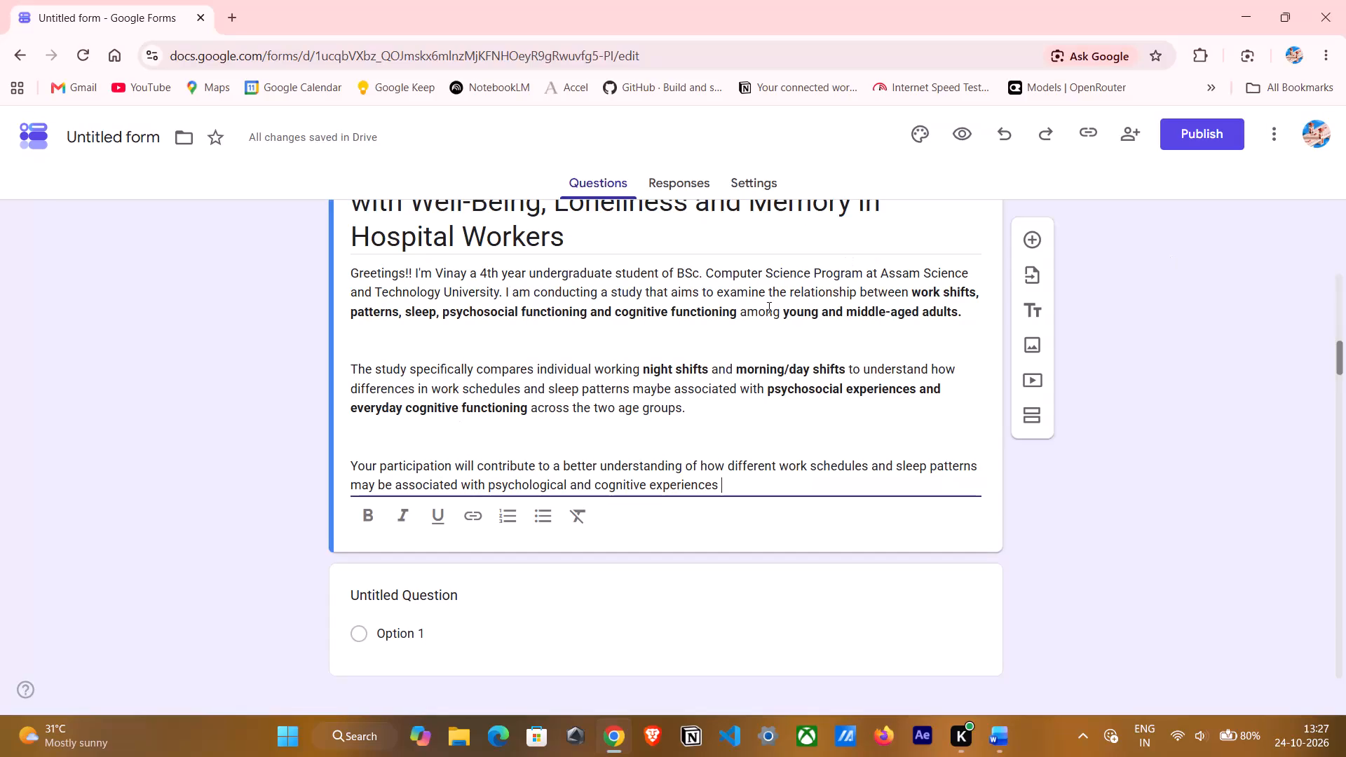
# Finish the sentence in the description's third paragraph with "among workers at different stages of adulthood".
pyautogui.click(756, 295)
pyautogui.click(731, 482)
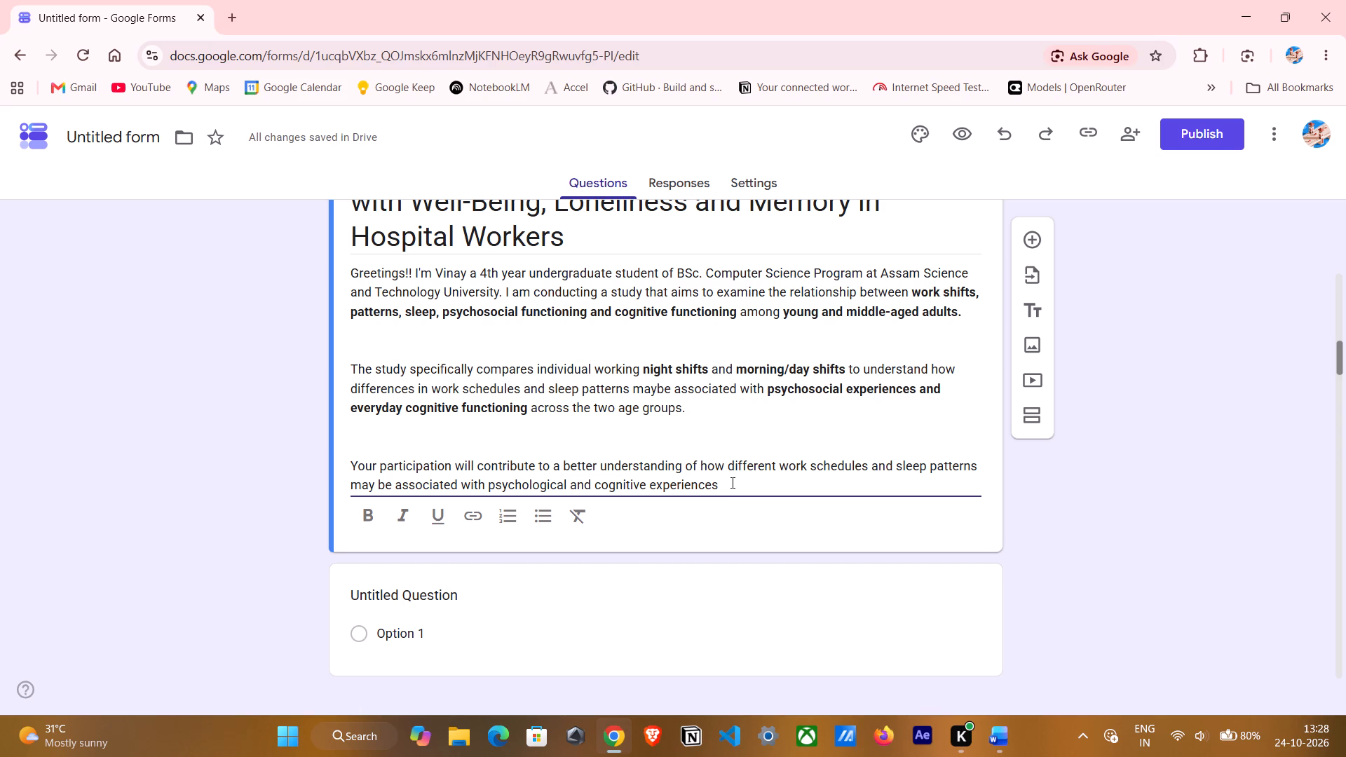
pyautogui.write('among')
pyautogui.press('space')
pyautogui.write('workeer')
pyautogui.press('BackSpace')
pyautogui.press('BackSpace')
pyautogui.write('rs')
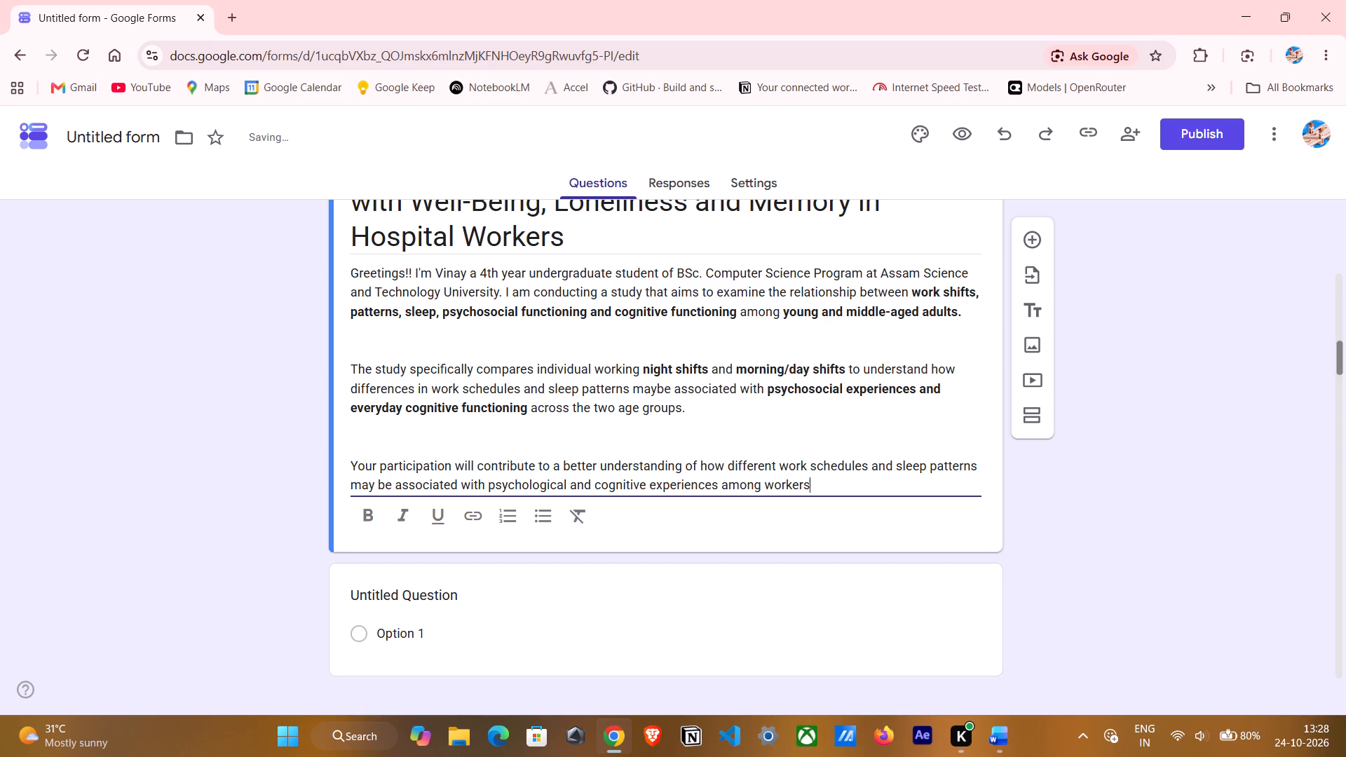
pyautogui.press('space')
pyautogui.write('at')
pyautogui.press('space')
pyautogui.press('f')
pyautogui.press('BackSpace')
pyautogui.write('differemt')
pyautogui.press('BackSpace')
pyautogui.press('BackSpace')
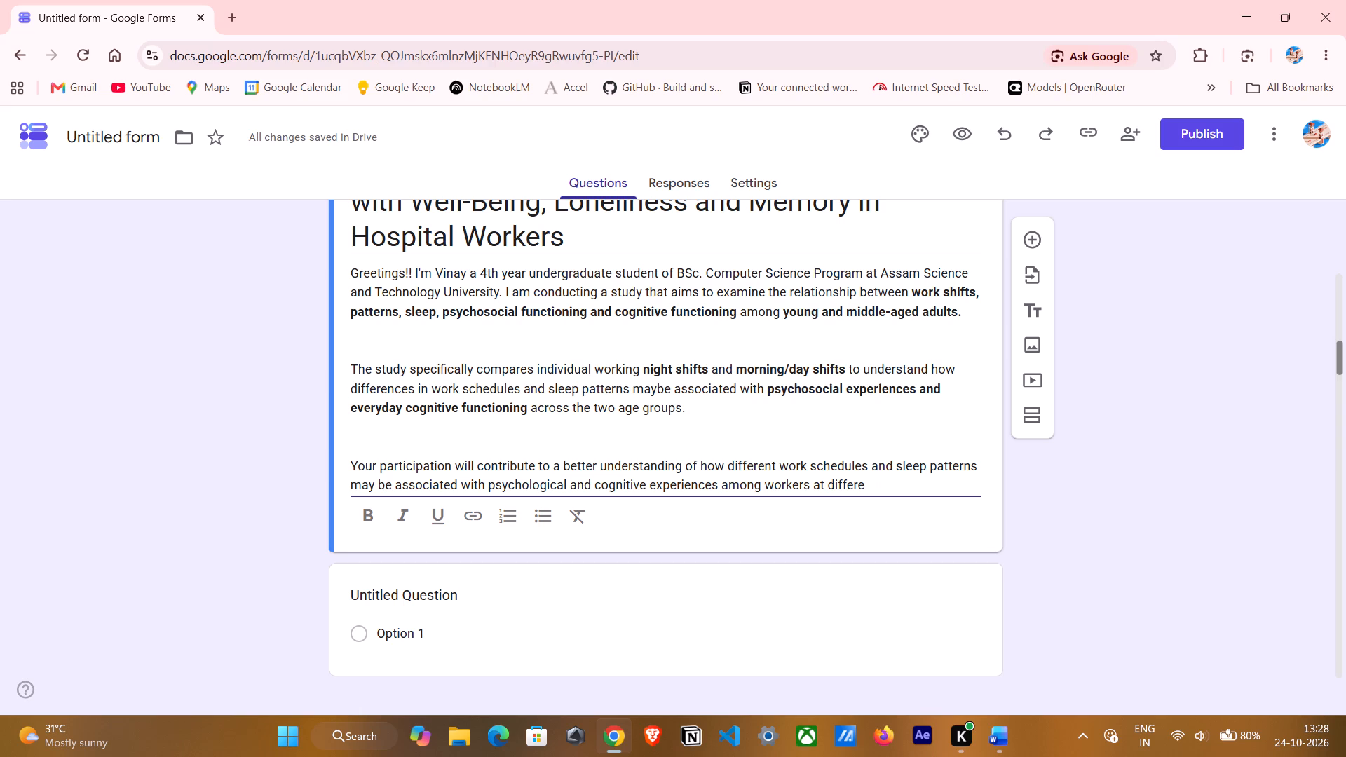
pyautogui.write('nt')
pyautogui.press('space')
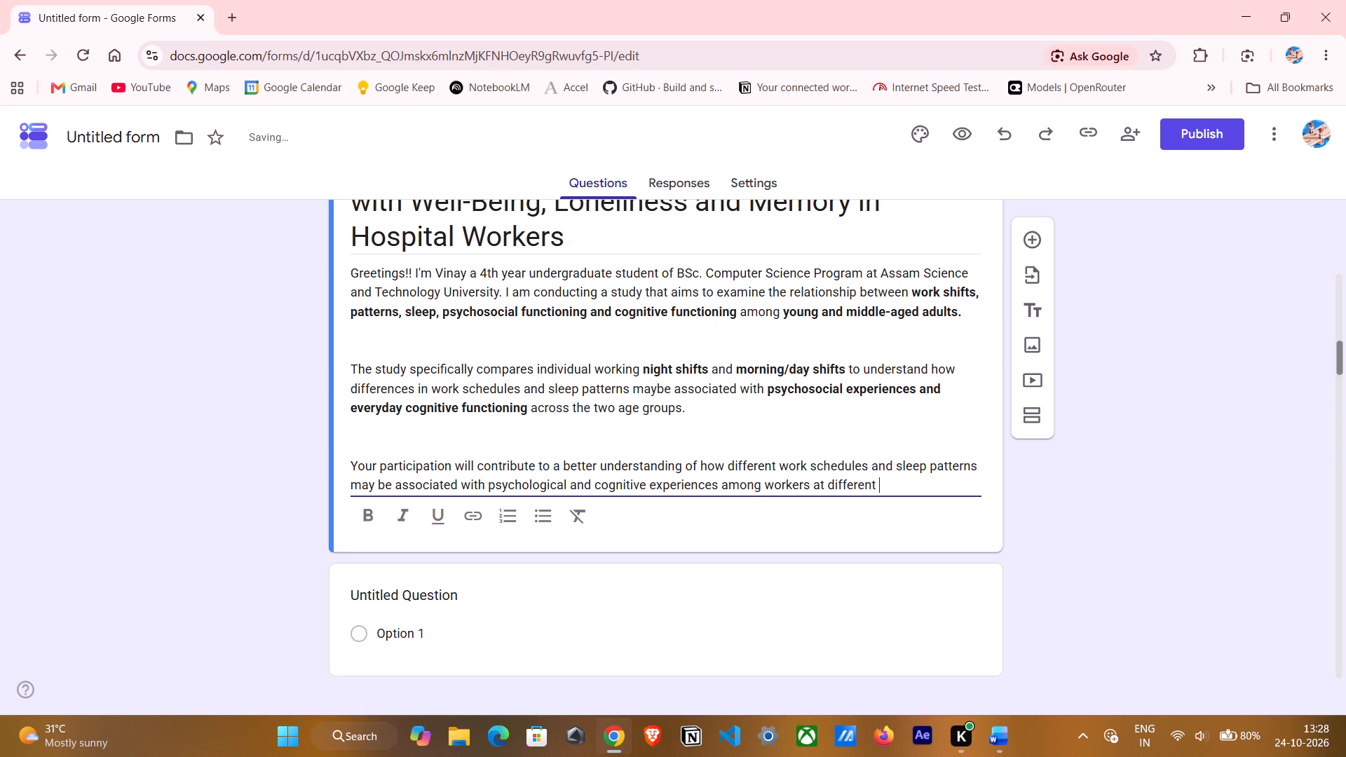
pyautogui.write('stages of ad')
pyautogui.write('ult')
pyautogui.write('hood')
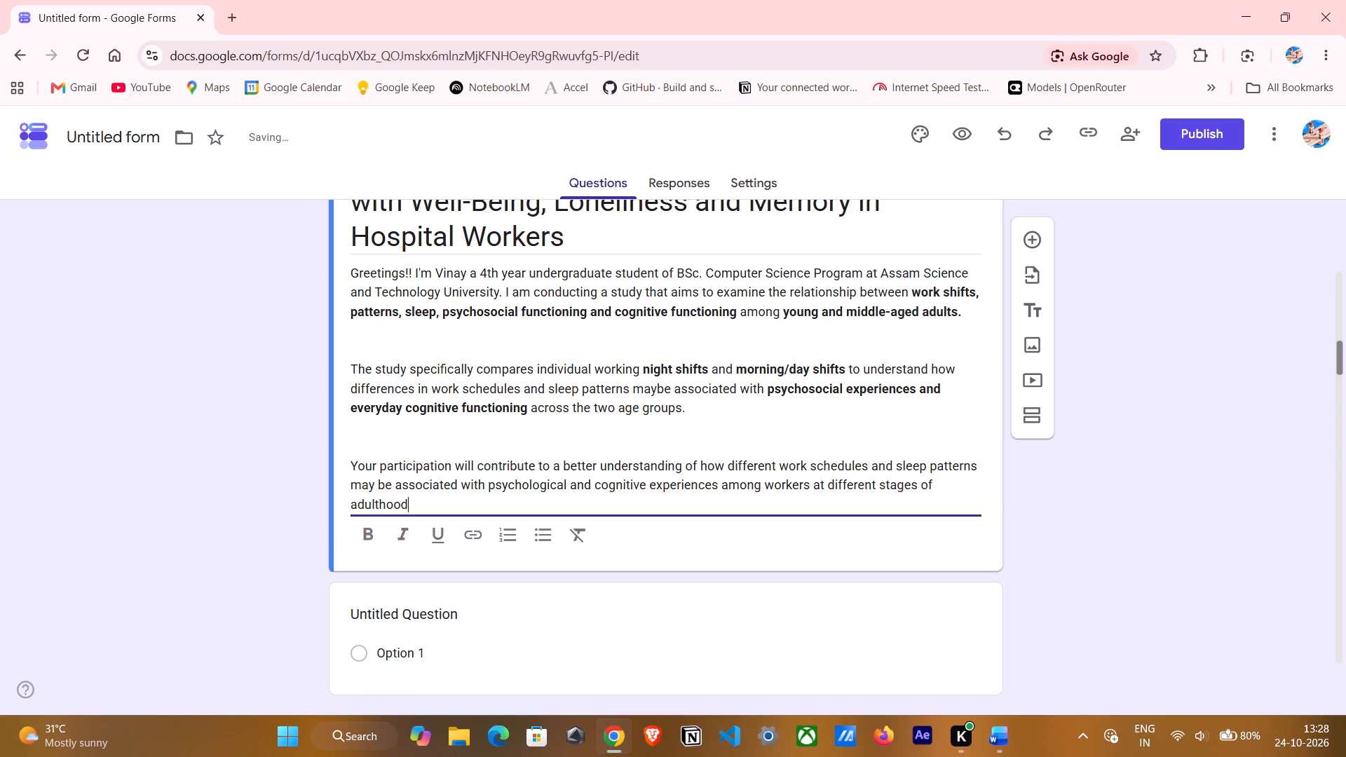
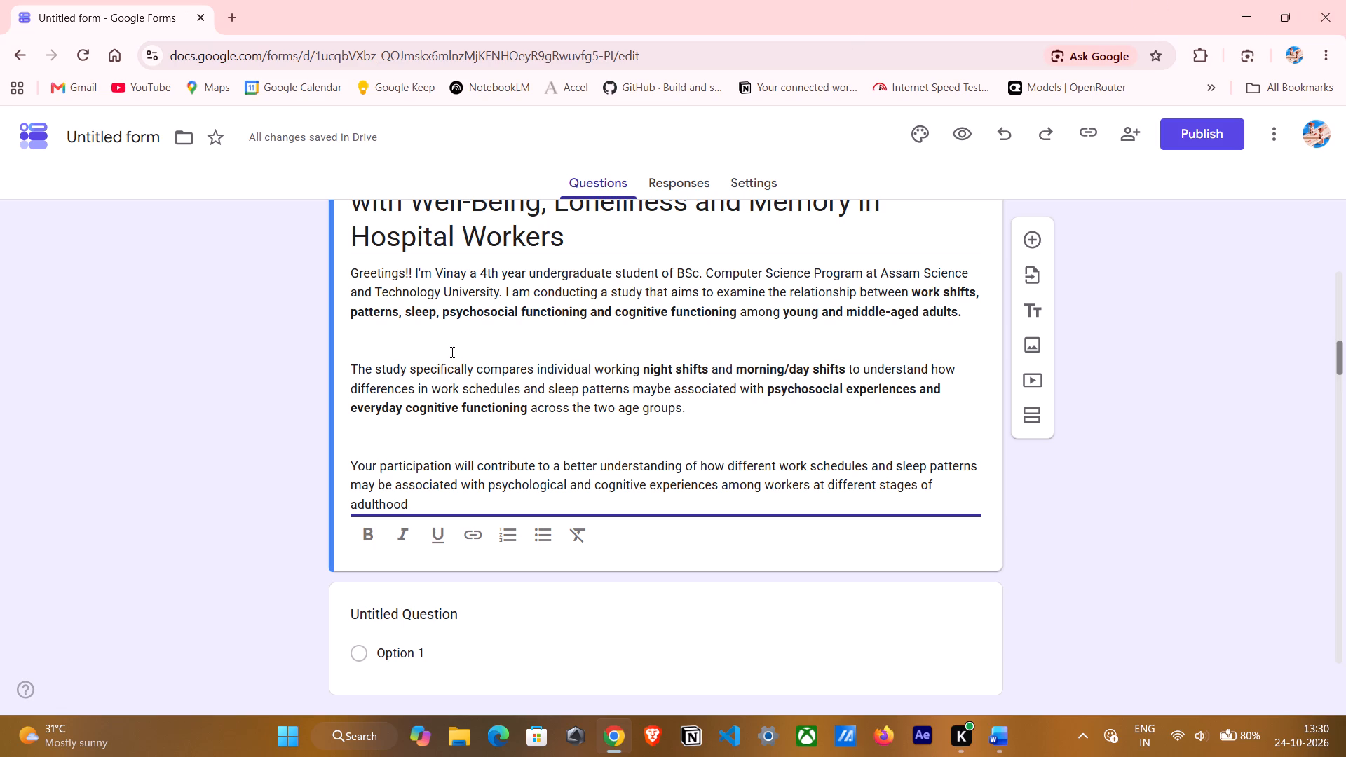
# End the description's third paragraph with a full stop directly after "adulthood".
pyautogui.click(419, 503)
pyautogui.press('space')
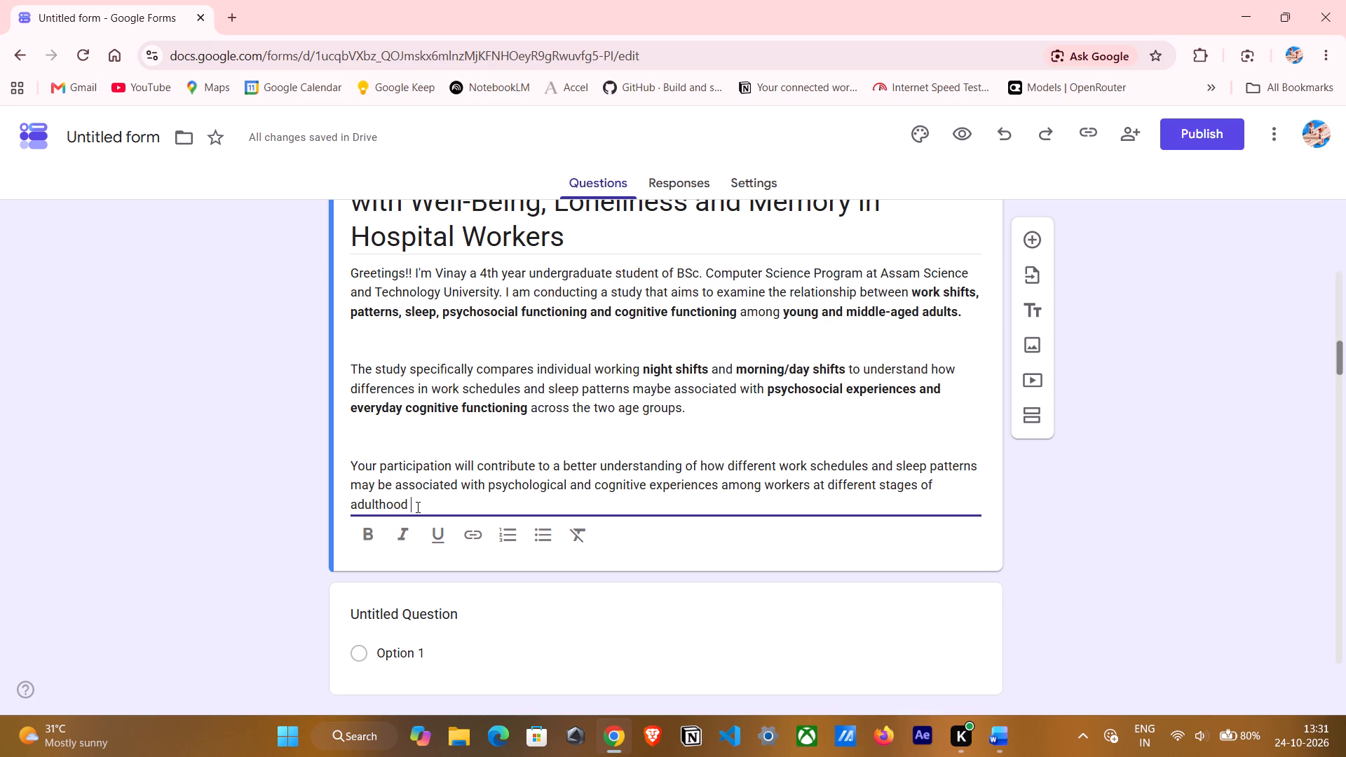
pyautogui.click(416, 507)
pyautogui.click(445, 525)
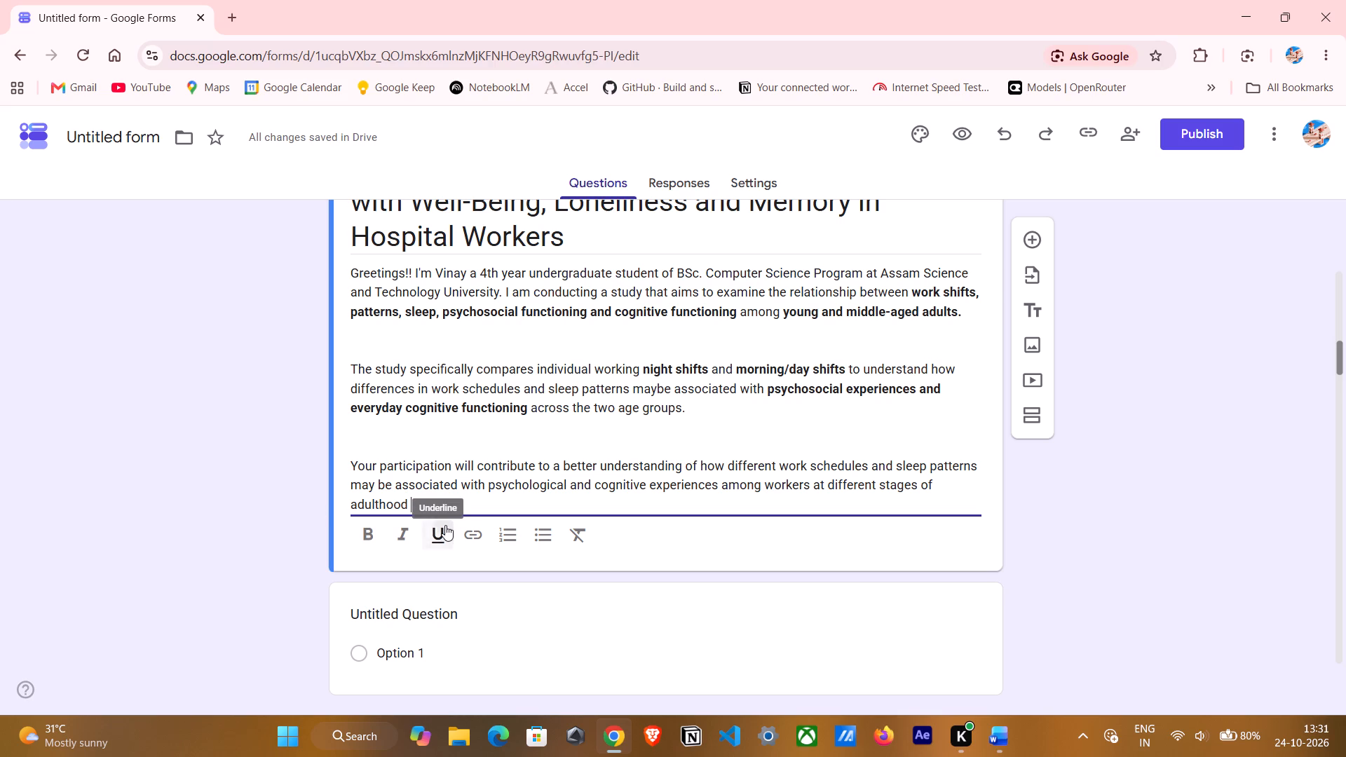
pyautogui.click(435, 535)
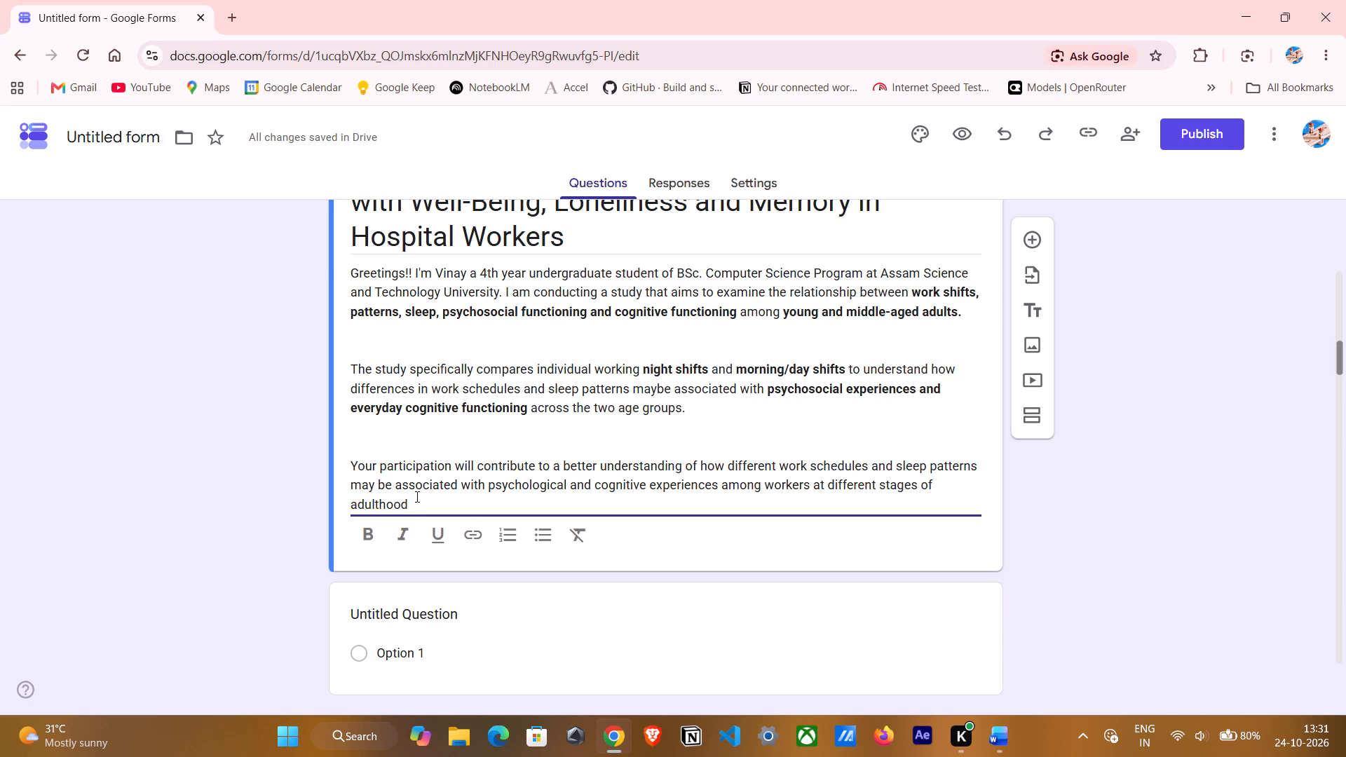
pyautogui.click(416, 496)
pyautogui.click(418, 499)
pyautogui.press('BackSpace')
pyautogui.press('.')
# Start a new description paragraph after two blank lines with the label "NOTE:" in bold, followed by a space in regular weight.
pyautogui.hotkey('shift', 'Return')
pyautogui.hotkey('shift', 'Return')
pyautogui.hotkey('shift', 'Return')
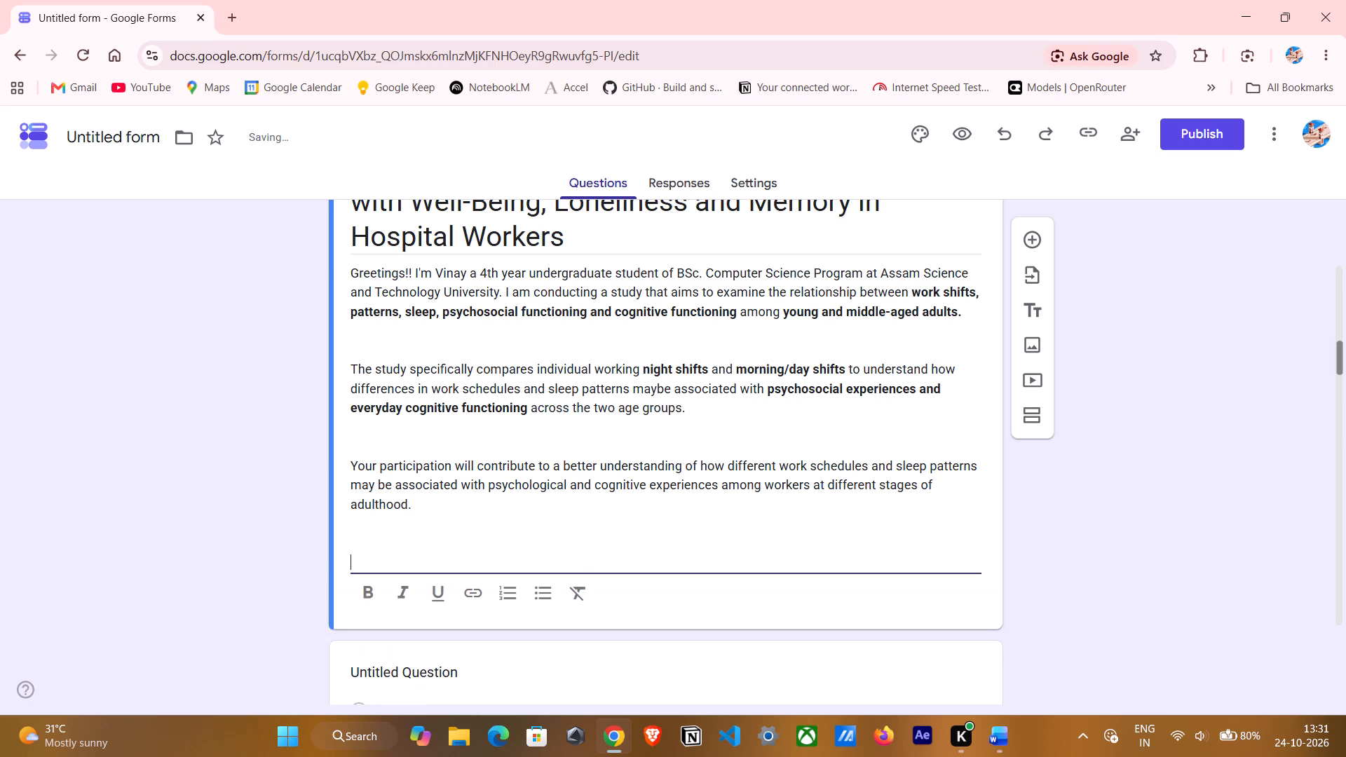
pyautogui.click(378, 592)
pyautogui.write('NOTE')
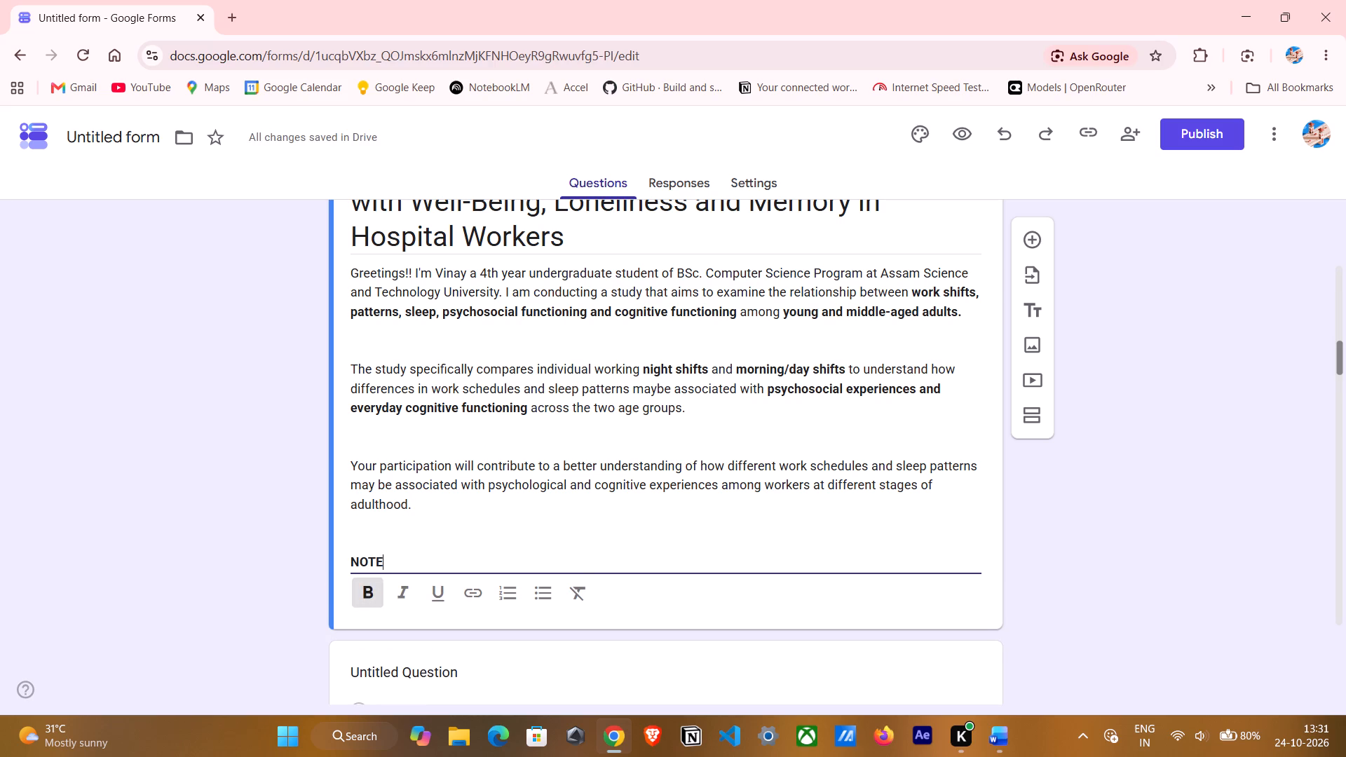
pyautogui.hotkey('shift', ':')
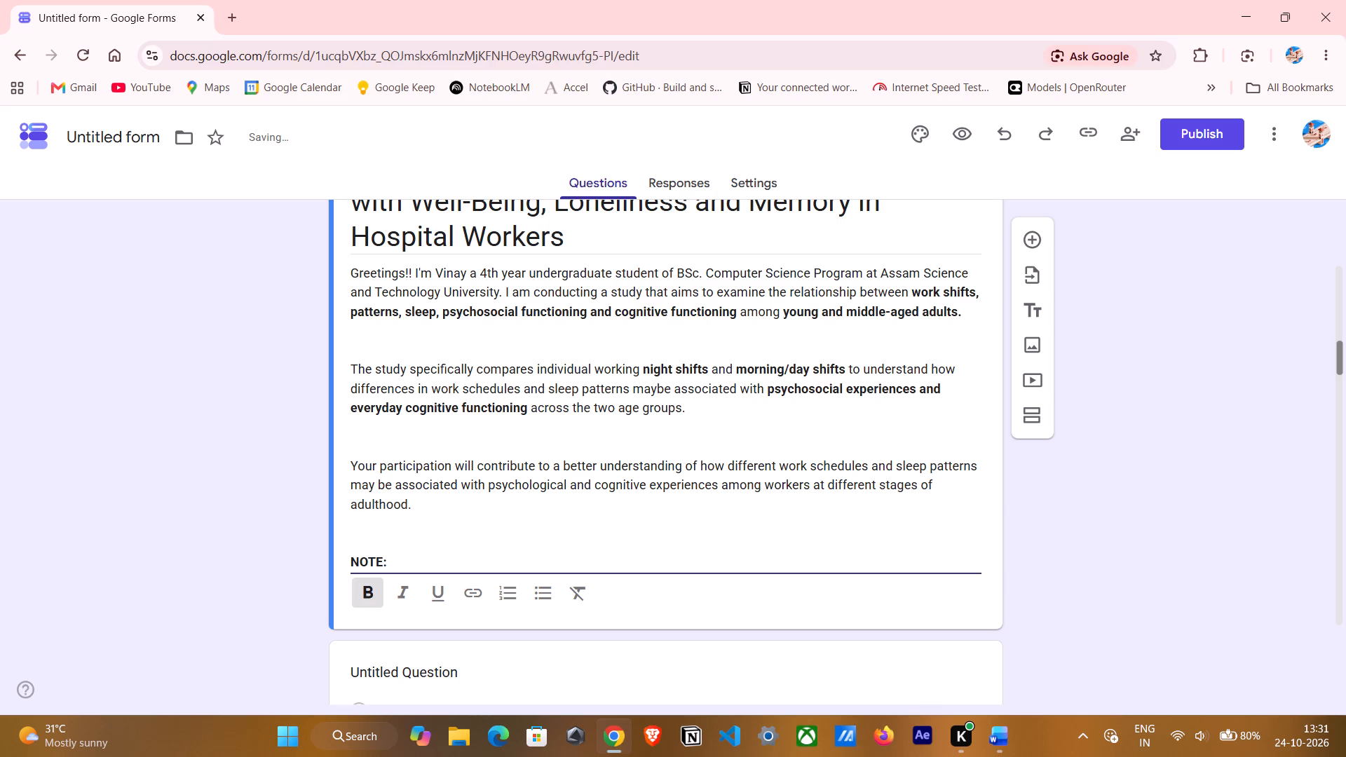
pyautogui.press('space')
pyautogui.click(360, 584)
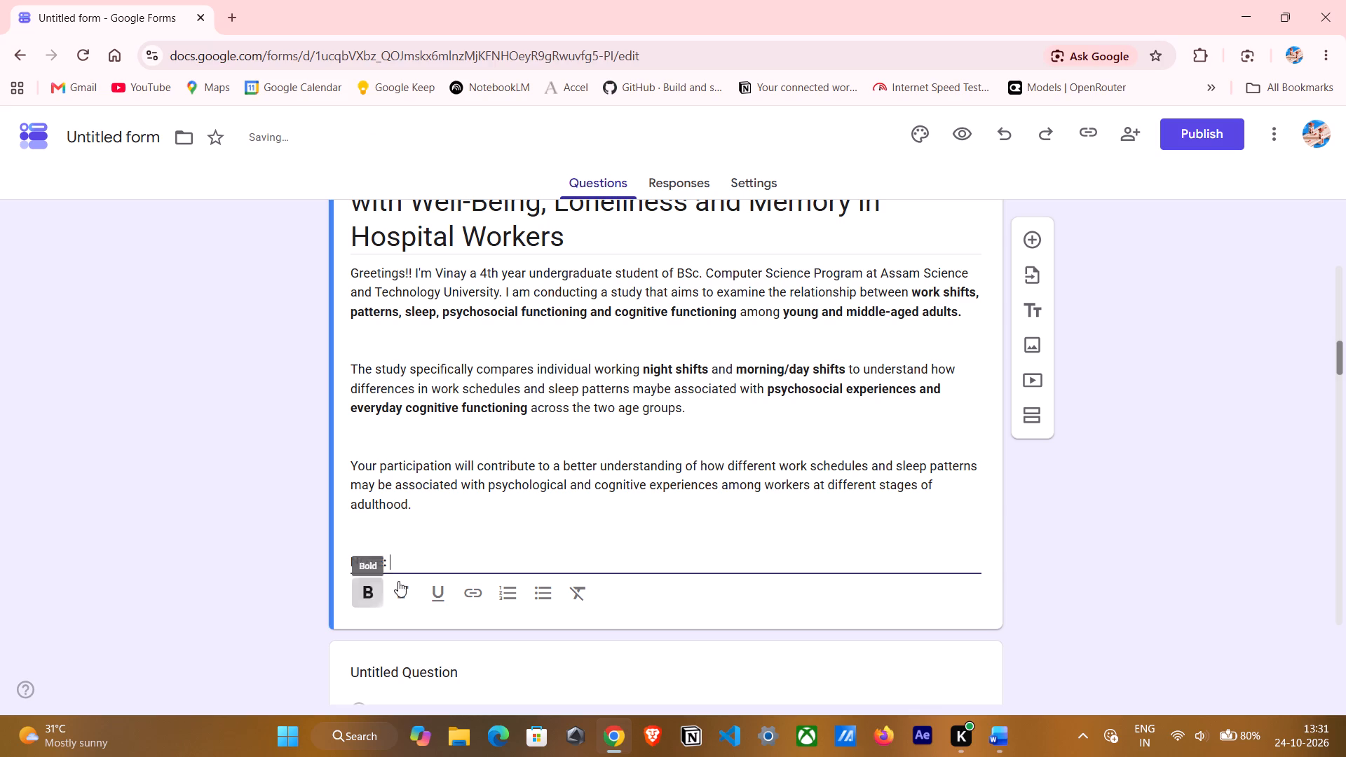
# Write "All information provided will be kept confidential" in regular weight after the "NOTE:" label.
pyautogui.click(411, 559)
pyautogui.write('All informa')
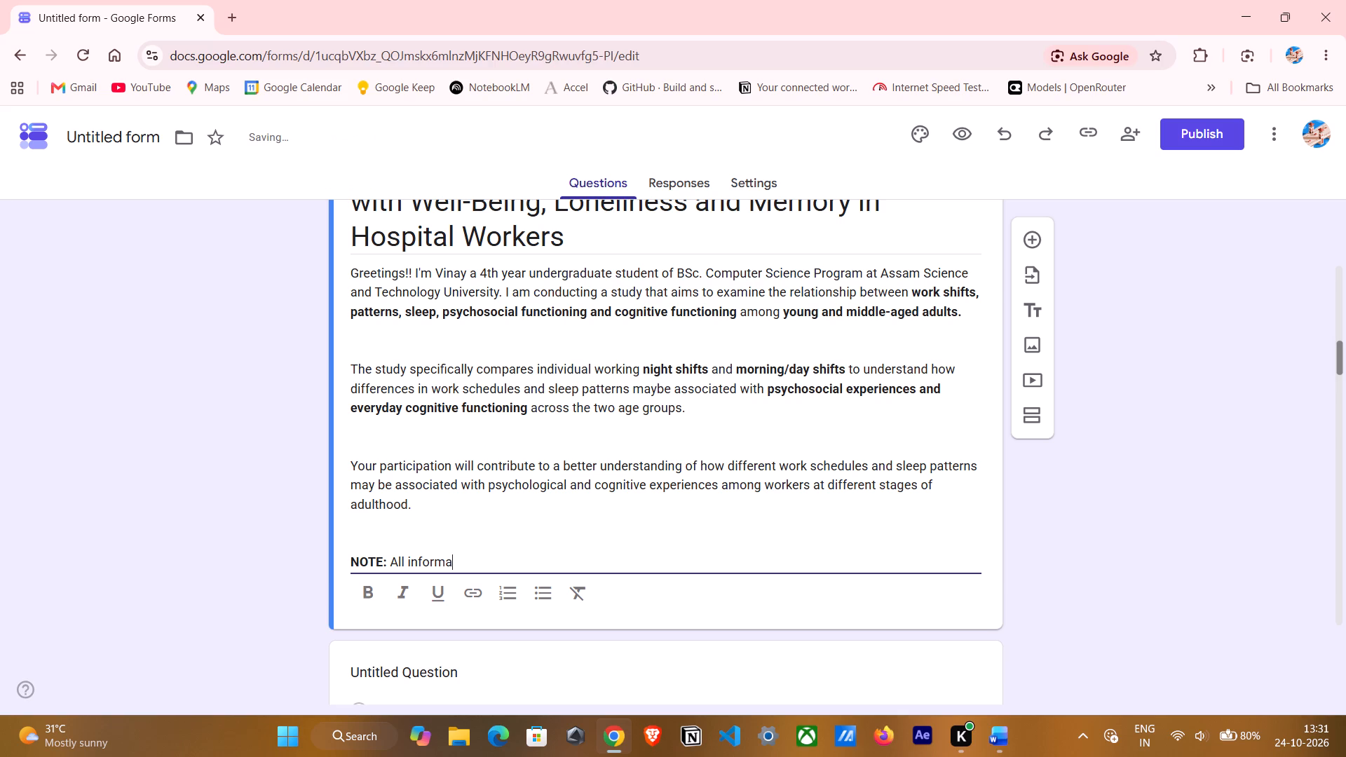
pyautogui.write('tion')
pyautogui.press('space')
pyautogui.write('provided')
pyautogui.press('space')
pyautogui.write('will be')
pyautogui.press('space')
pyautogui.write('kept')
pyautogui.press('space')
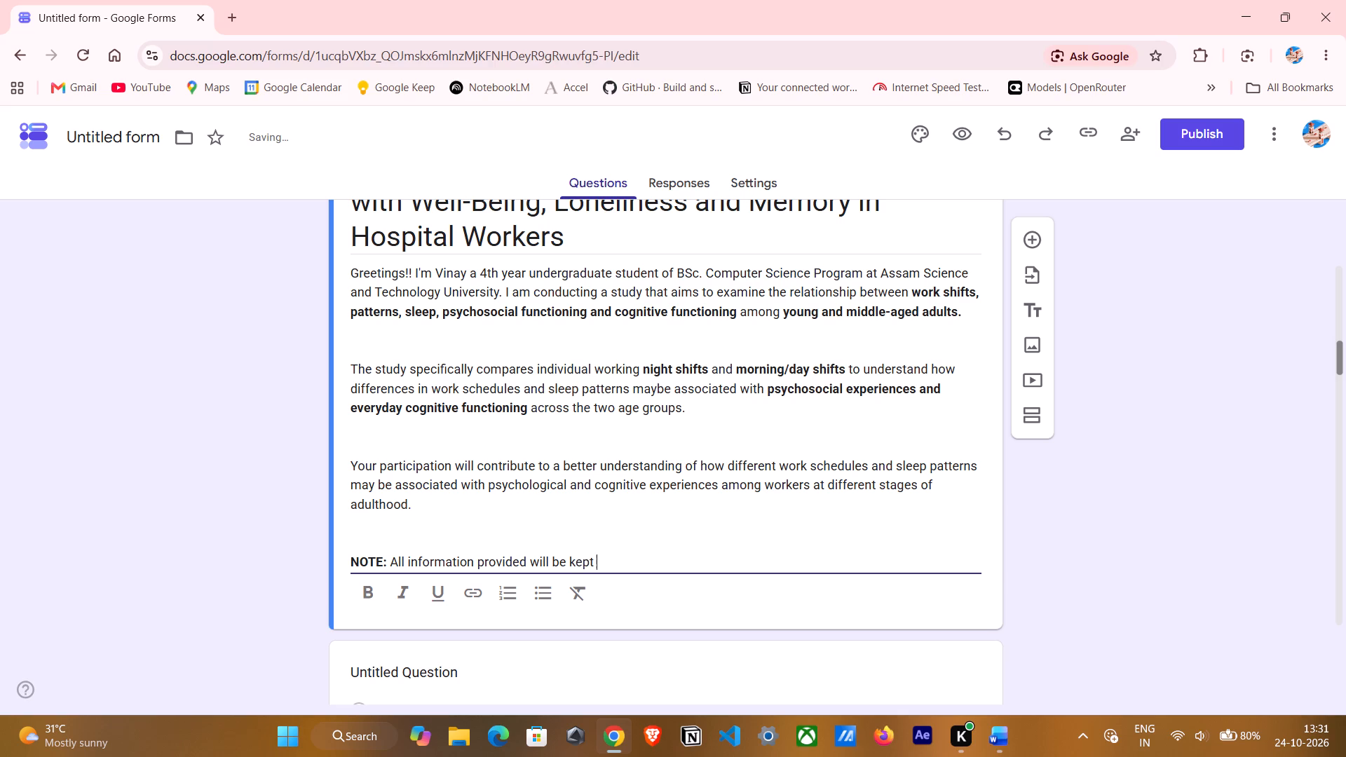
pyautogui.write('c')
pyautogui.write('onfi')
pyautogui.write('dential')
# Continue the note's sentence with "and will be used solely for academic research purposes".
pyautogui.press('space')
pyautogui.write('and will be')
pyautogui.press('space')
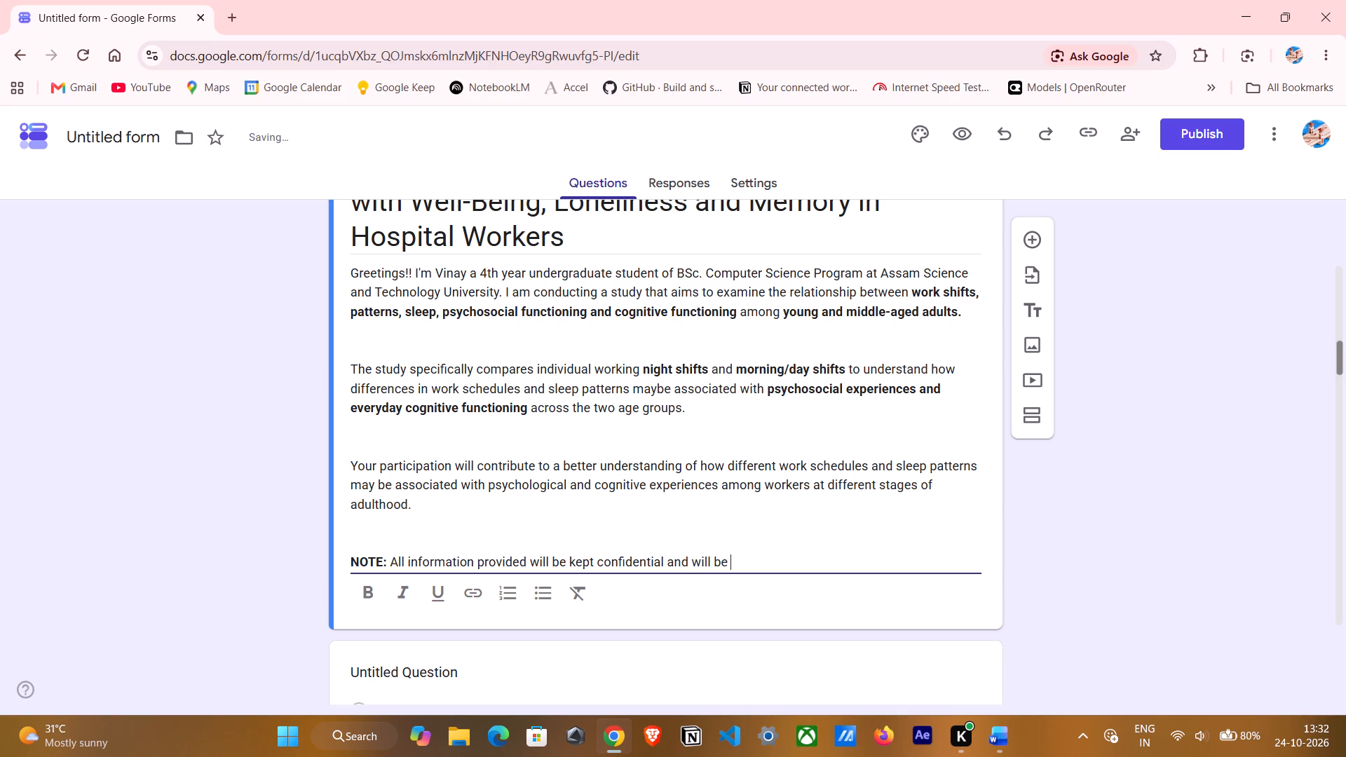
pyautogui.write('used')
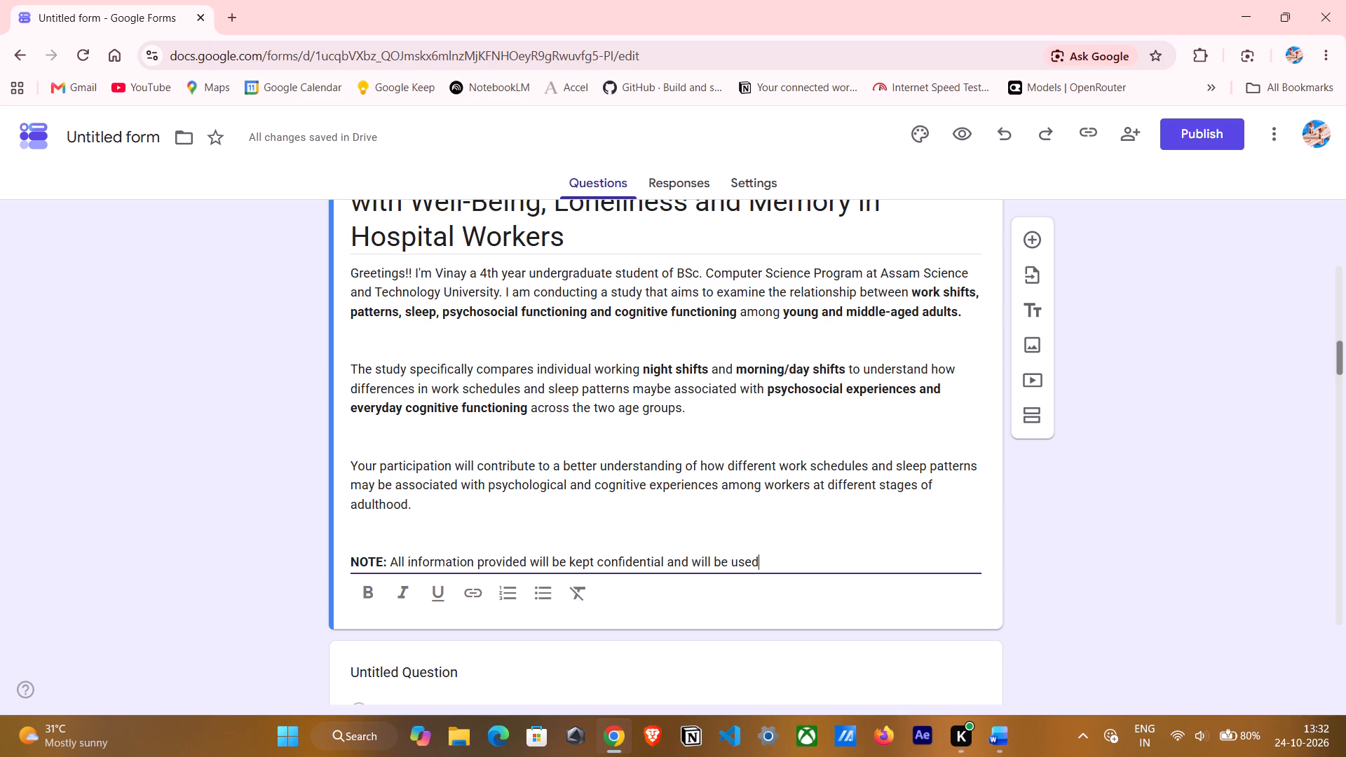
pyautogui.press('space')
pyautogui.write('solely')
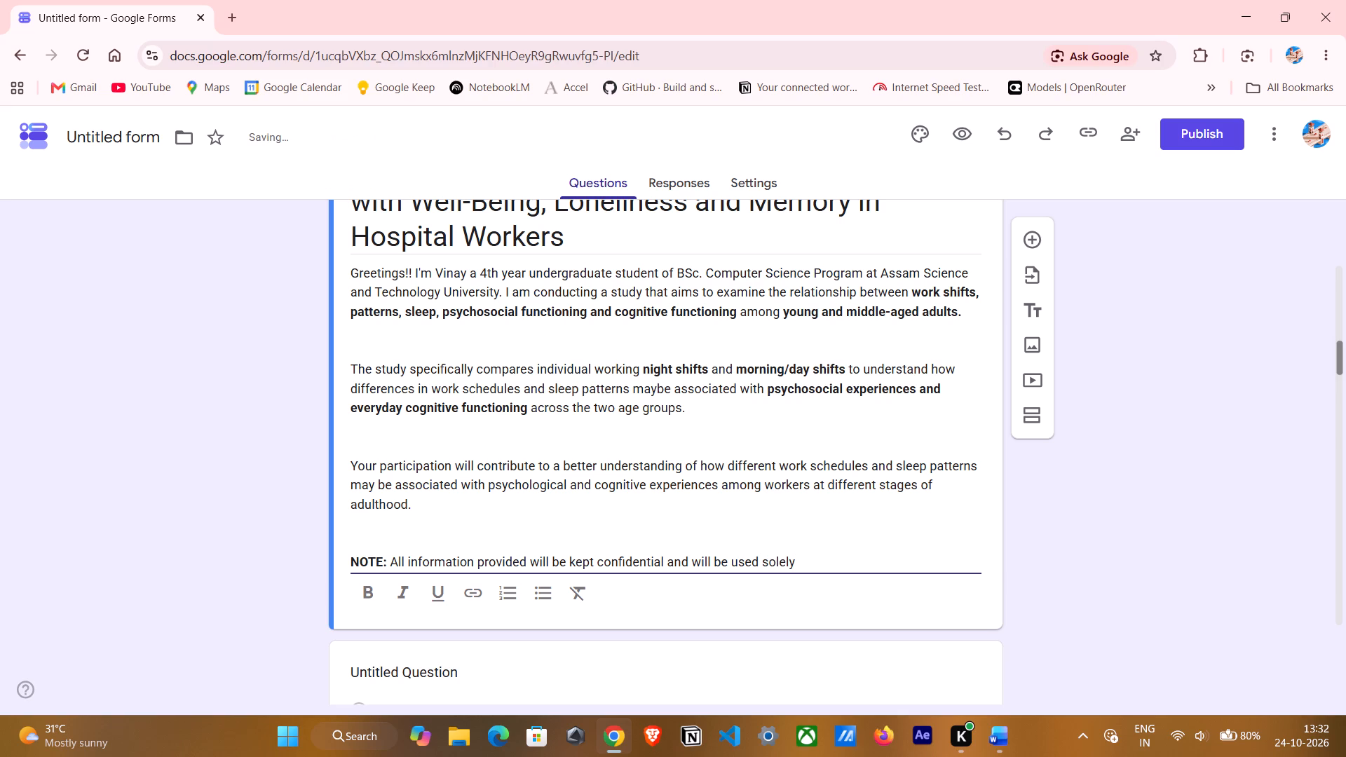
pyautogui.press('space')
pyautogui.write('for academic')
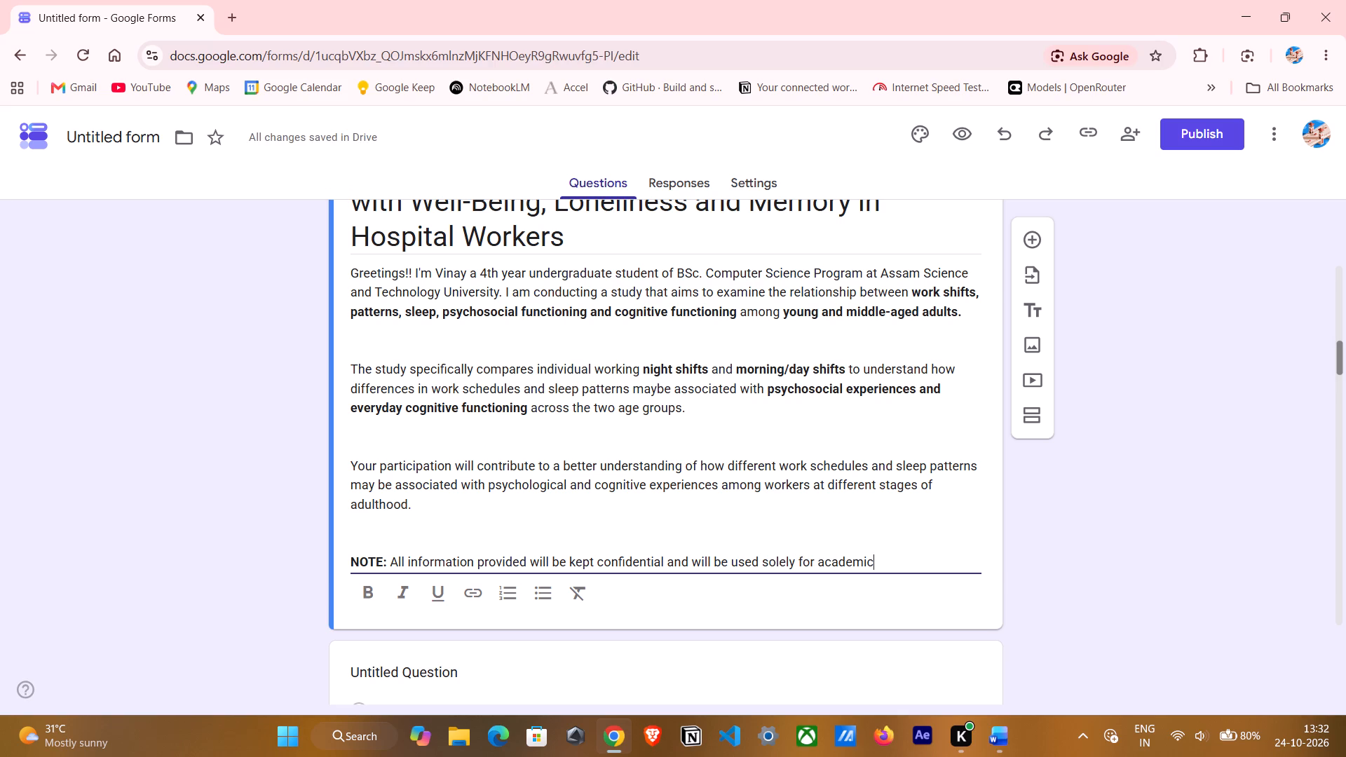
pyautogui.press('space')
pyautogui.write('research')
pyautogui.press('space')
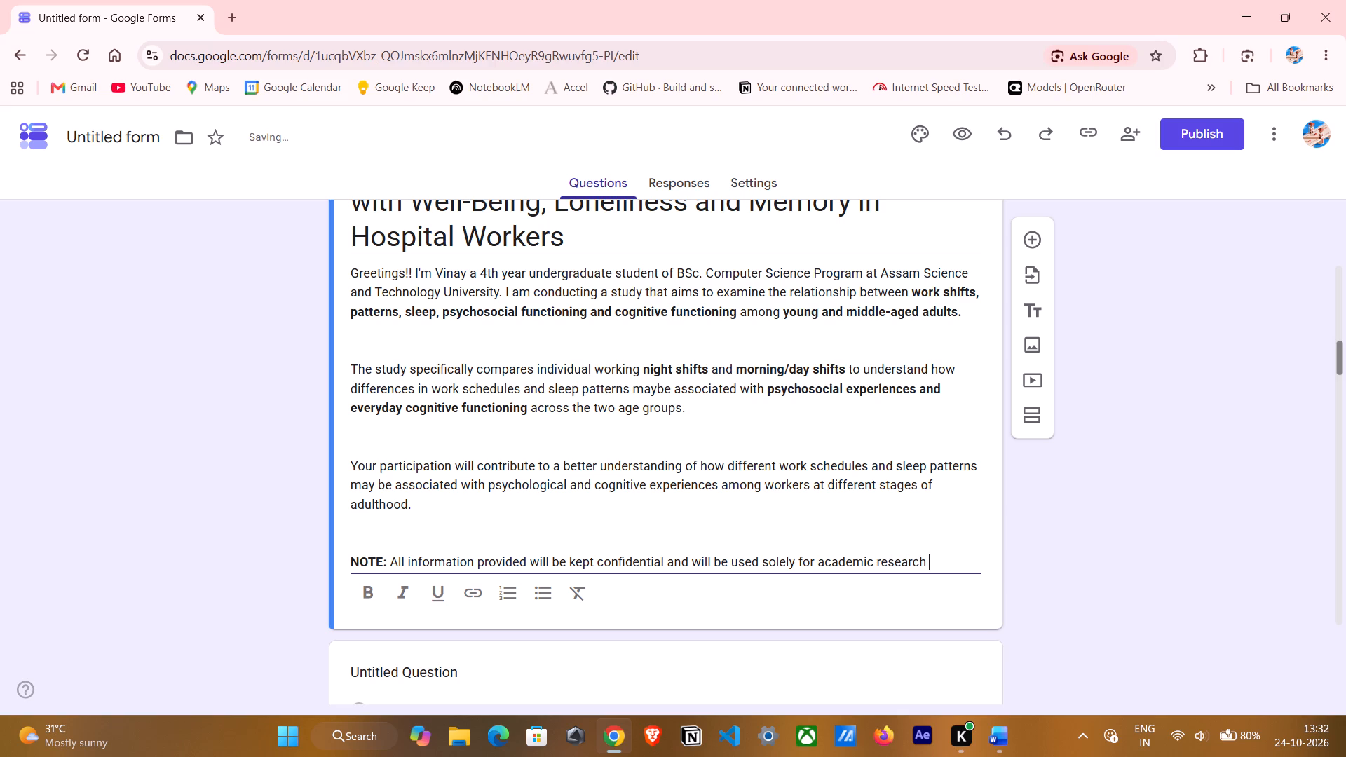
pyautogui.write('purposes')
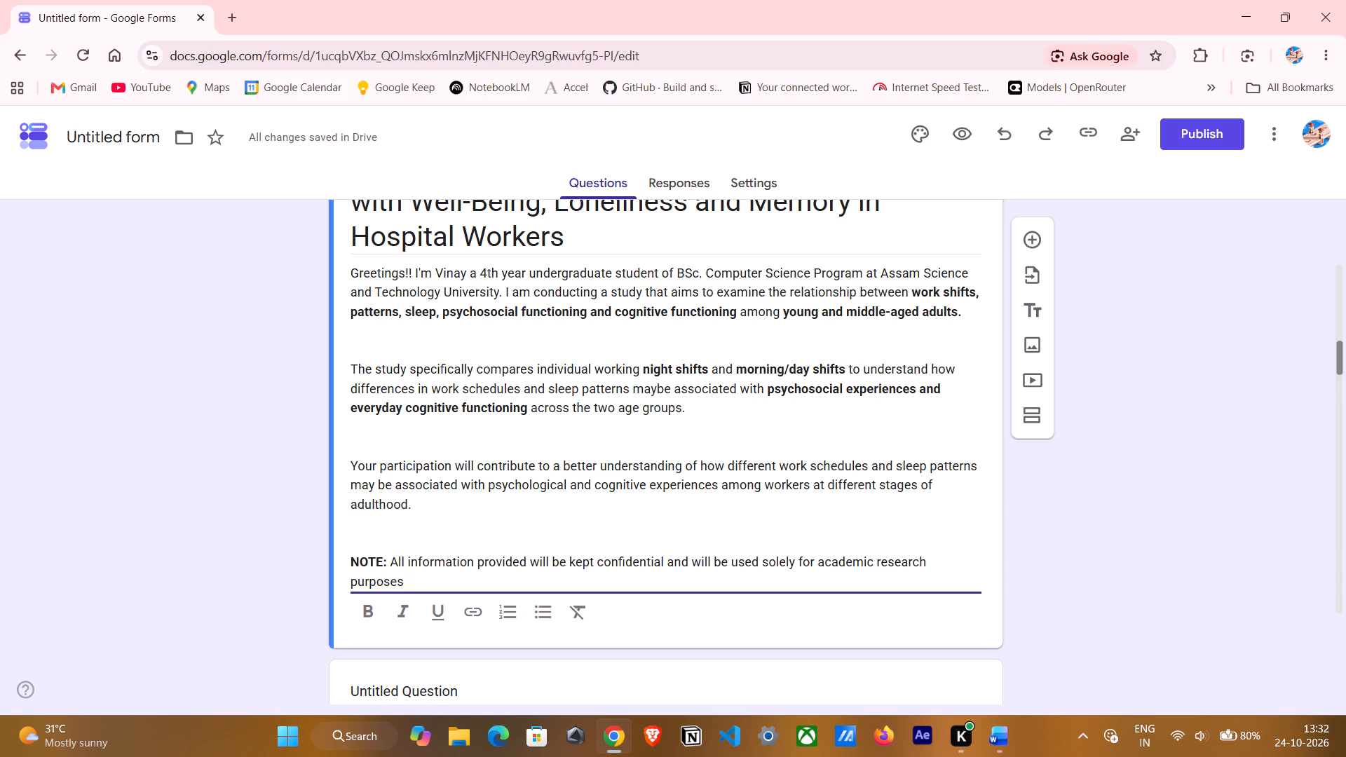
# Continue the note's sentence with "only and will not be used to make my".
pyautogui.press('space')
pyautogui.write('onl')
pyautogui.press('y')
pyautogui.press('space')
pyautogui.write('and will')
pyautogui.press('space')
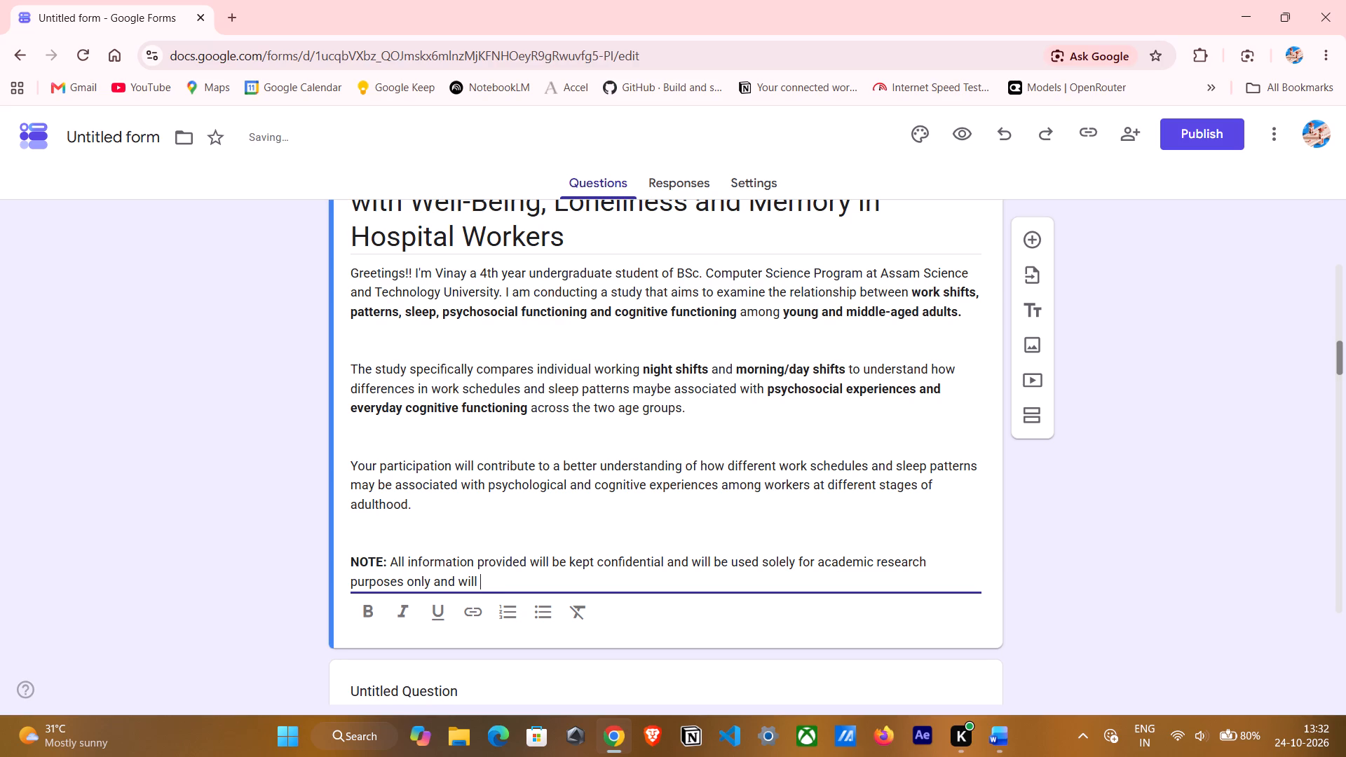
pyautogui.write('not be used')
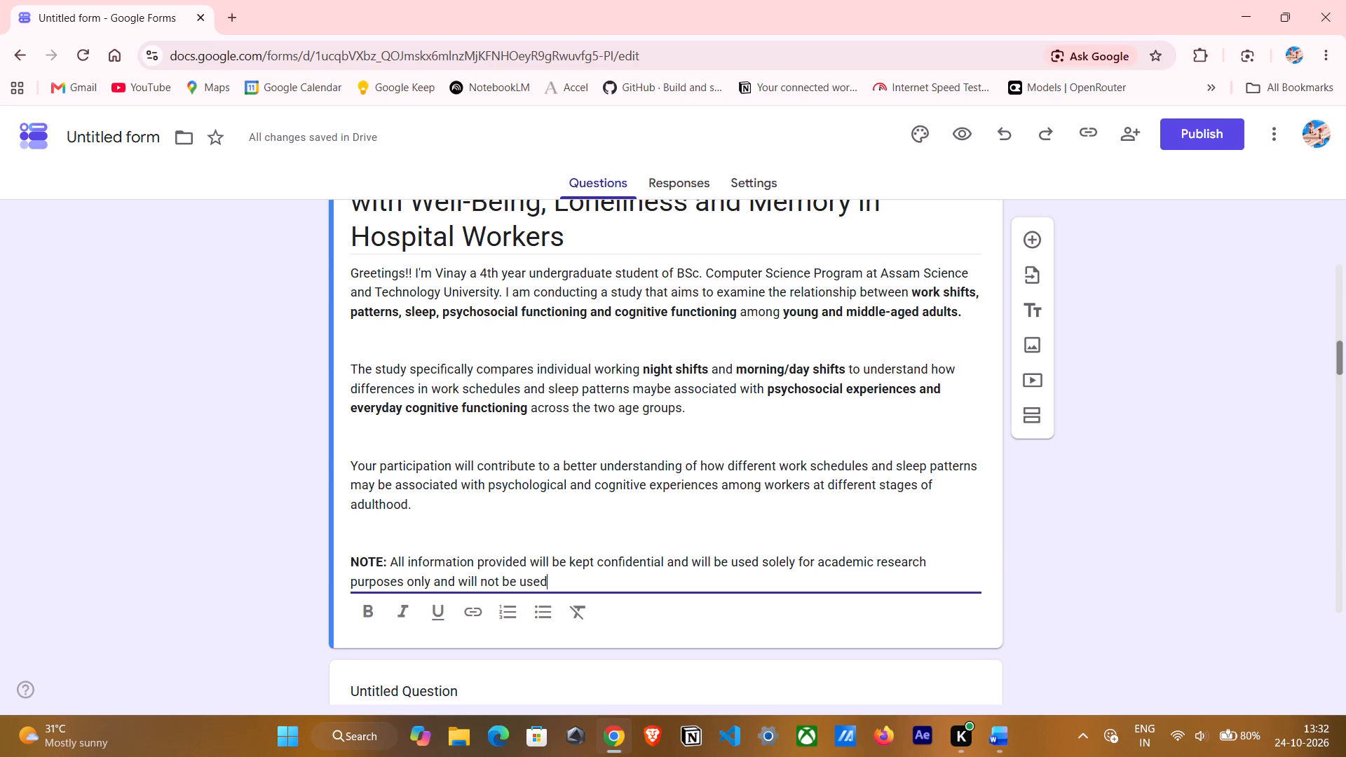
pyautogui.press('space')
pyautogui.write('to')
pyautogui.press('space')
pyautogui.write('make my')
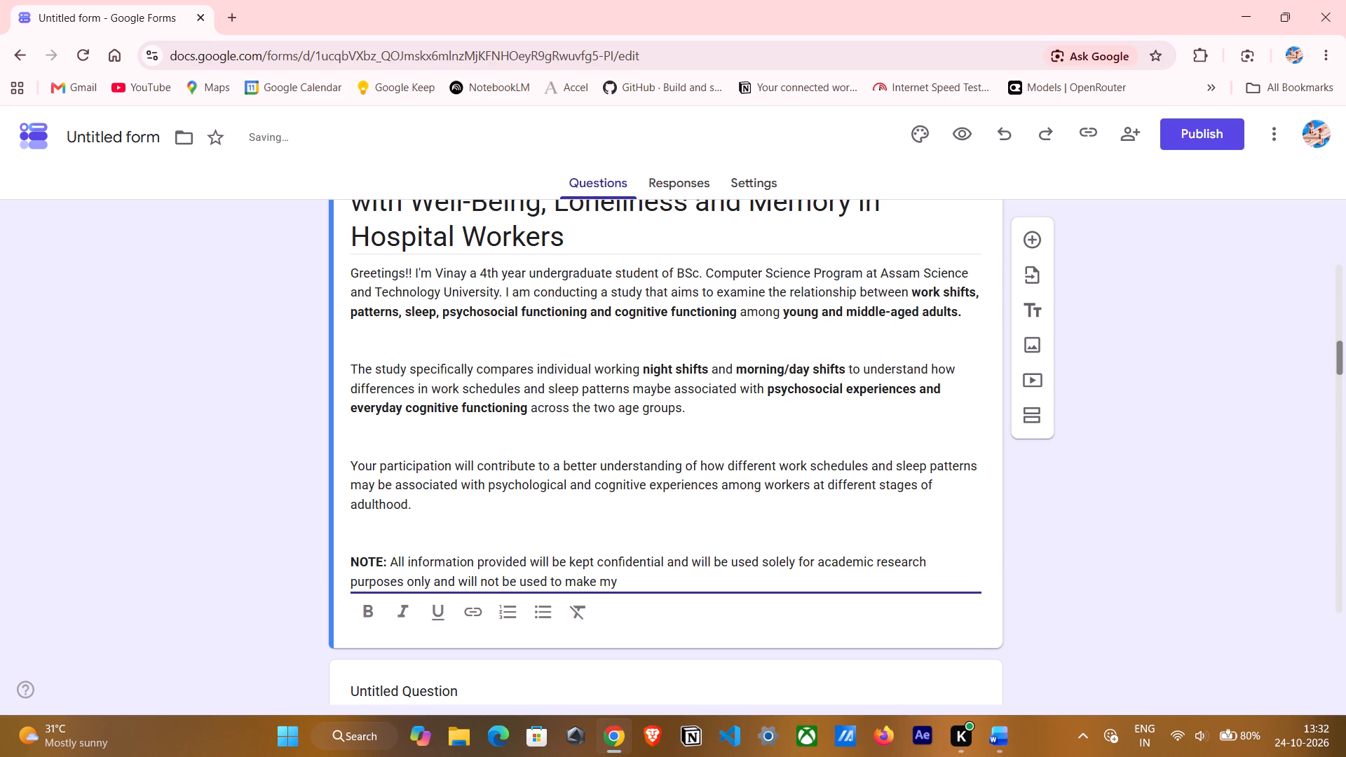
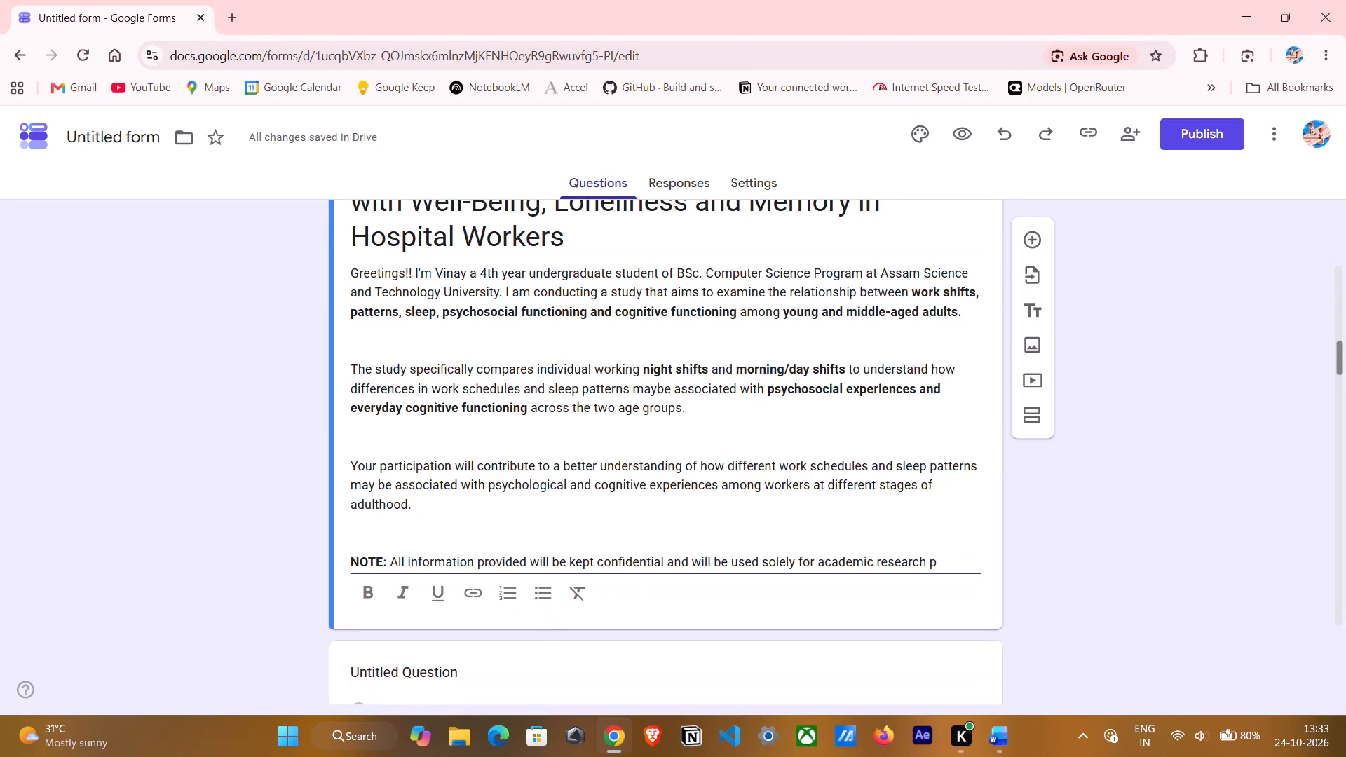
# Finish the note's first sentence with the word "purposes" and a full stop after "academic research".
pyautogui.press('BackSpace')
pyautogui.write('purpos')
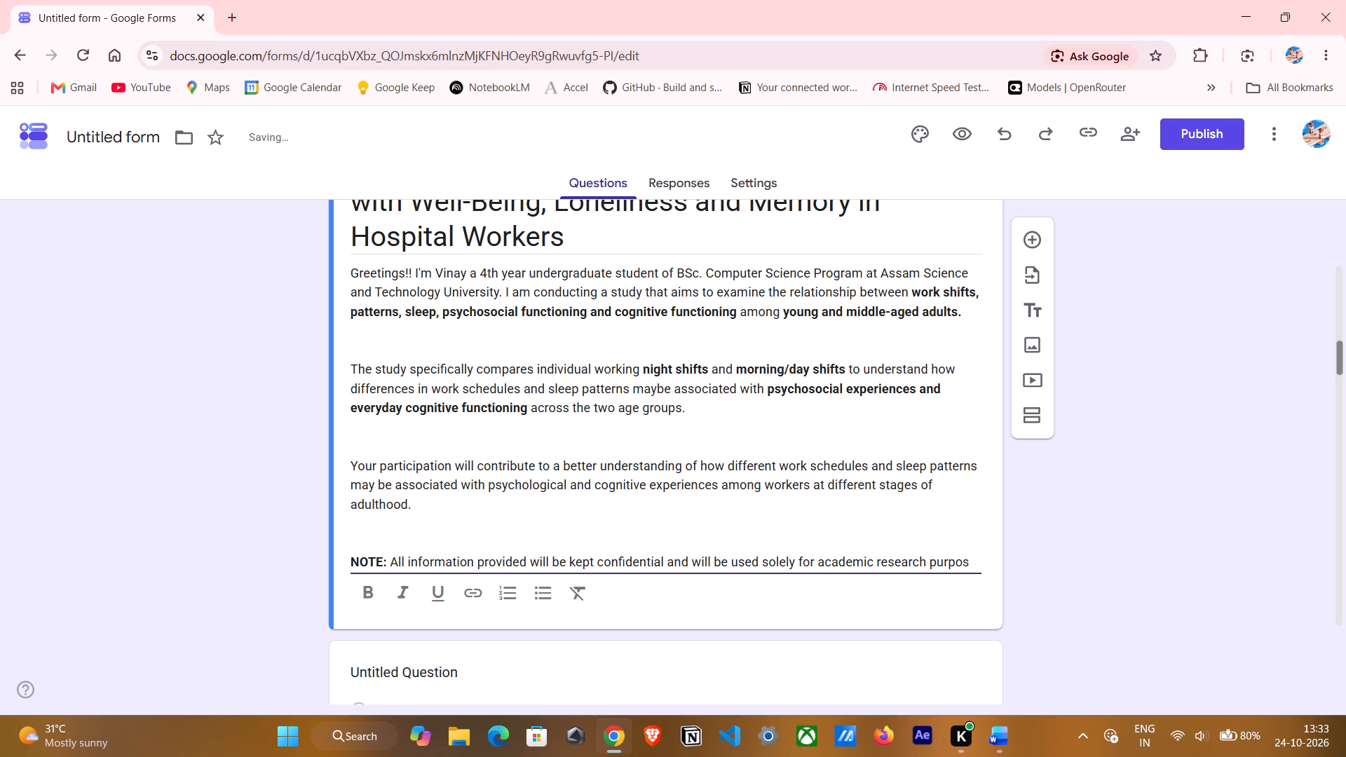
pyautogui.write('es')
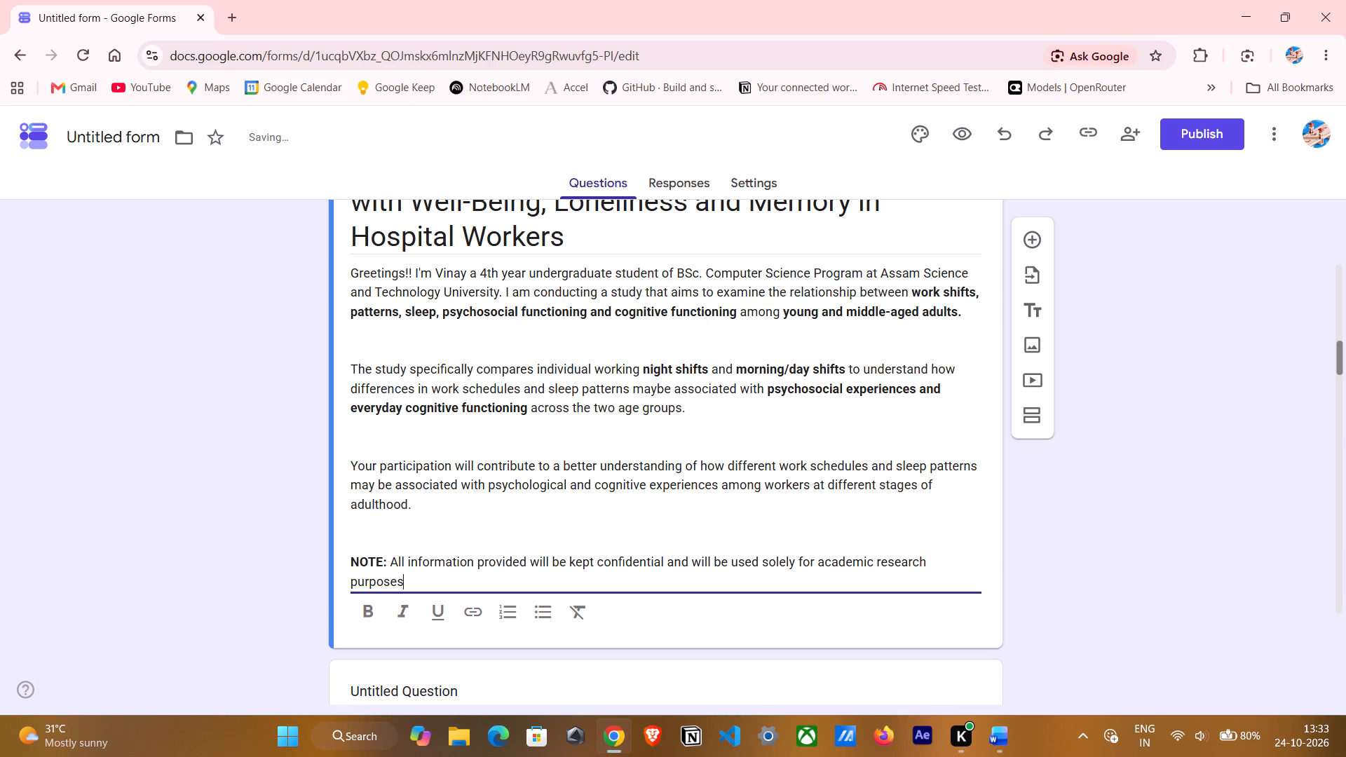
pyautogui.write('.')
pyautogui.press('space')
# Start the note's second sentence with "Your responses will be used for research purposes only".
pyautogui.write('Your res')
pyautogui.write('ponses')
pyautogui.press('space')
pyautogui.write('will be')
pyautogui.press('space')
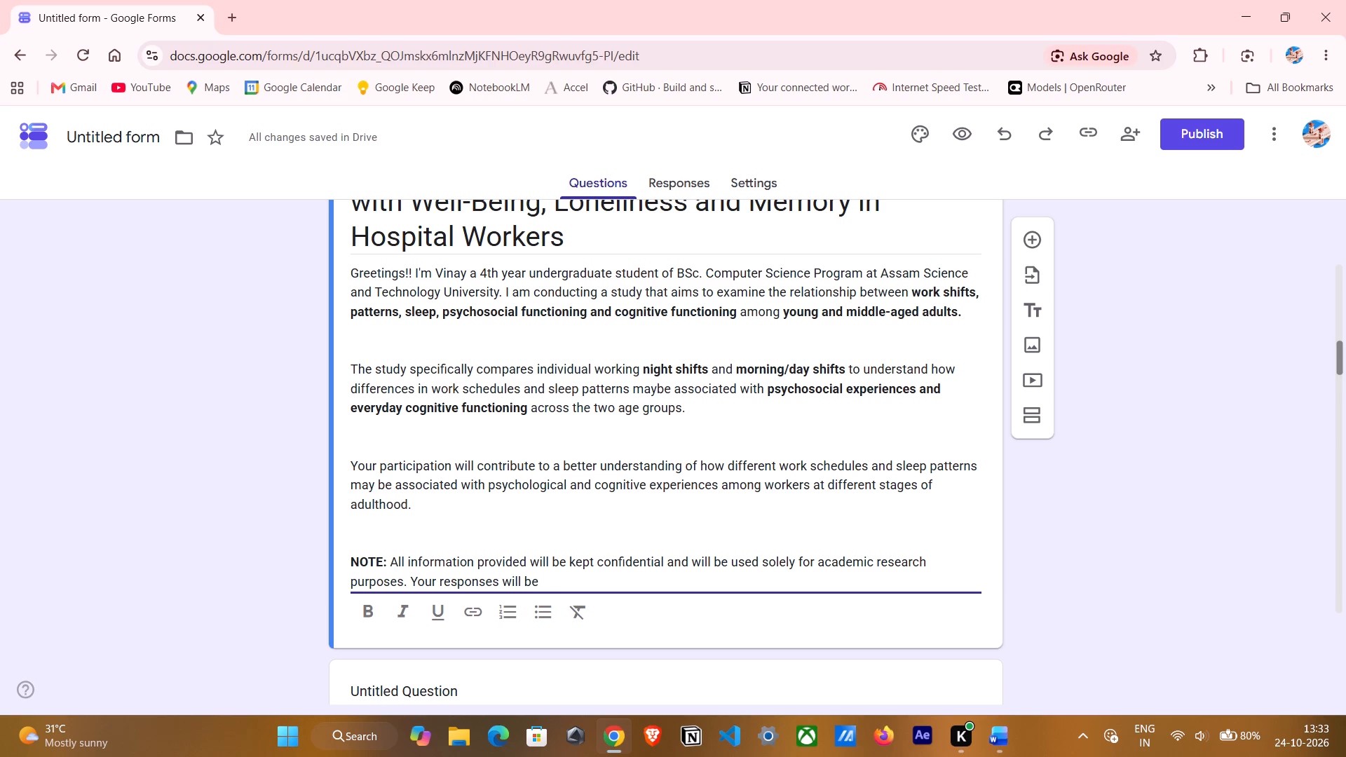
pyautogui.write('ue')
pyautogui.press('BackSpace')
pyautogui.write('sed')
pyautogui.press('space')
pyautogui.write('for research')
pyautogui.press('space')
pyautogui.write('pu')
pyautogui.write('rposess')
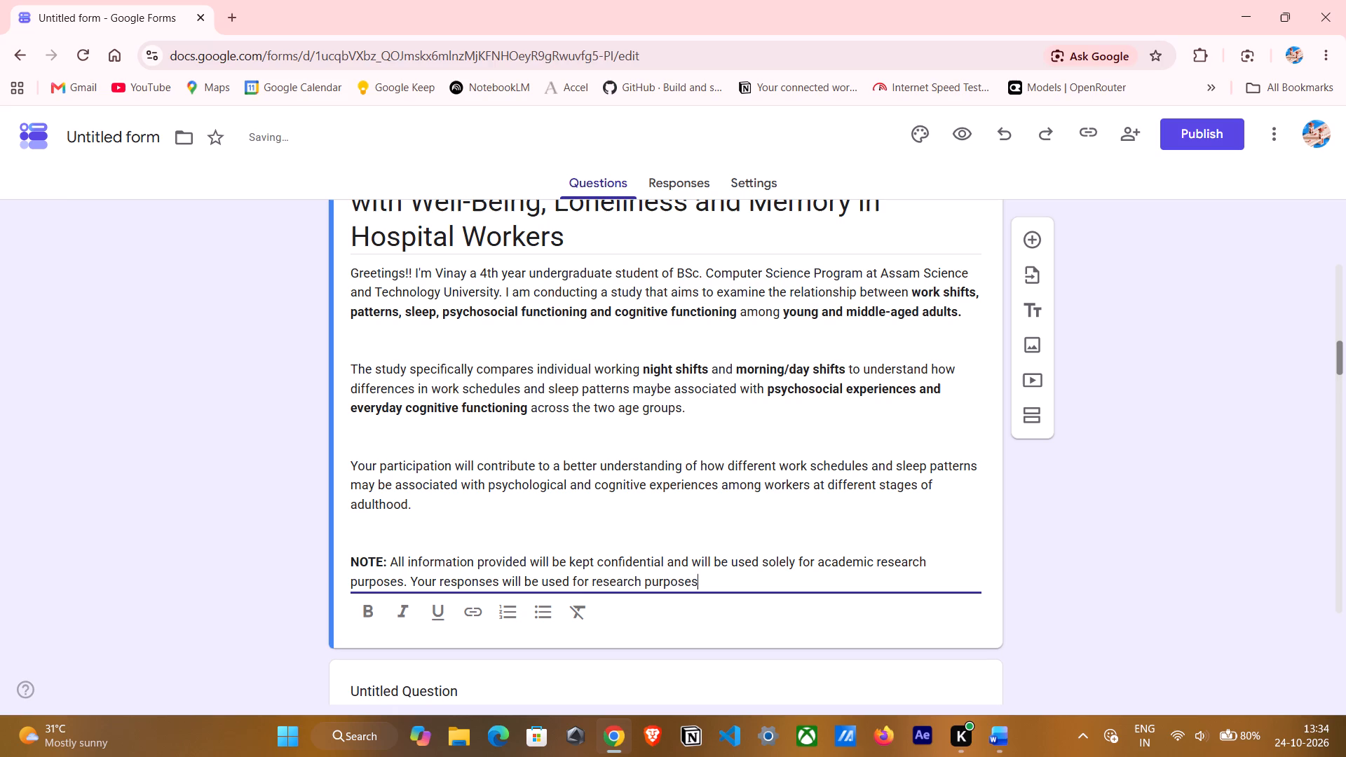
pyautogui.press('BackSpace')
pyautogui.press('BackSpace')
pyautogui.press('s')
pyautogui.press('space')
pyautogui.write('only')
# Continue the note's second sentence with "and will not be used to make".
pyautogui.press('space')
pyautogui.write('and will')
pyautogui.press('space')
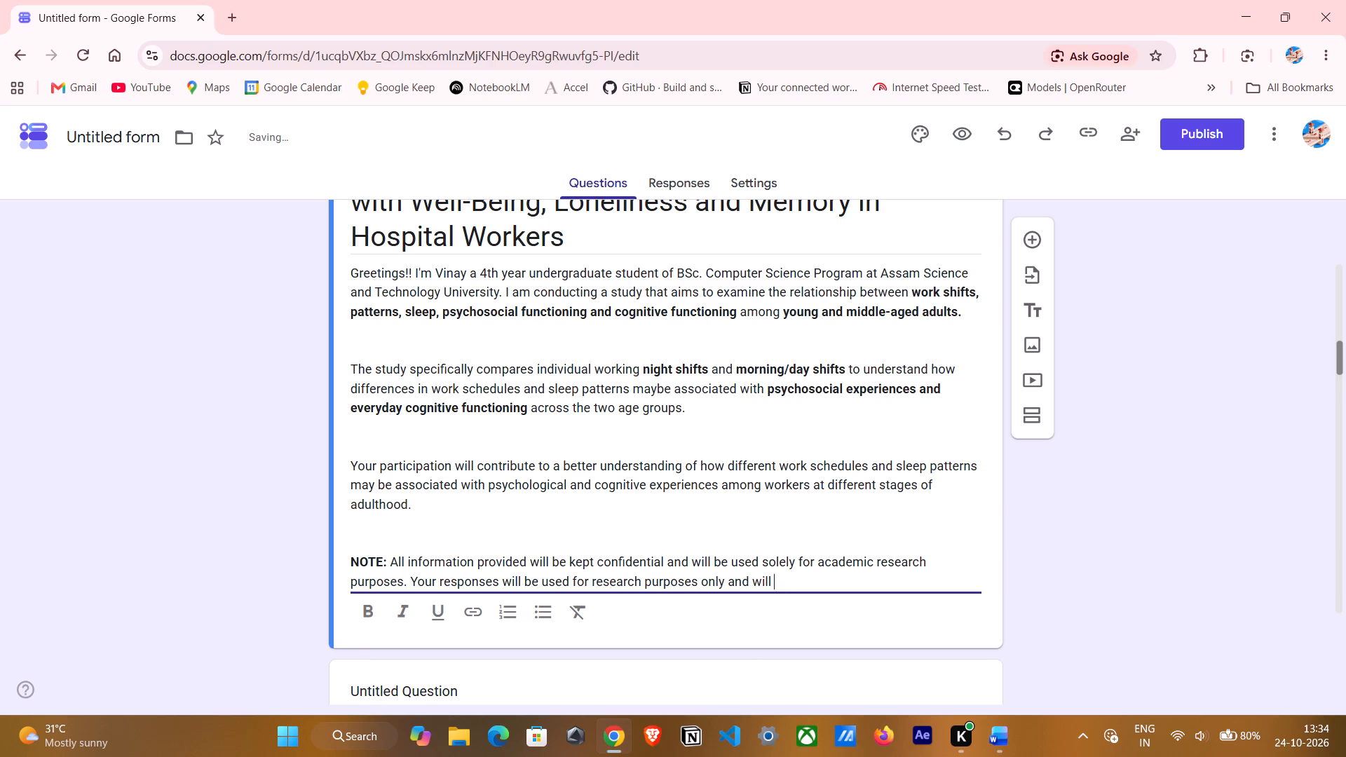
pyautogui.write('not be used')
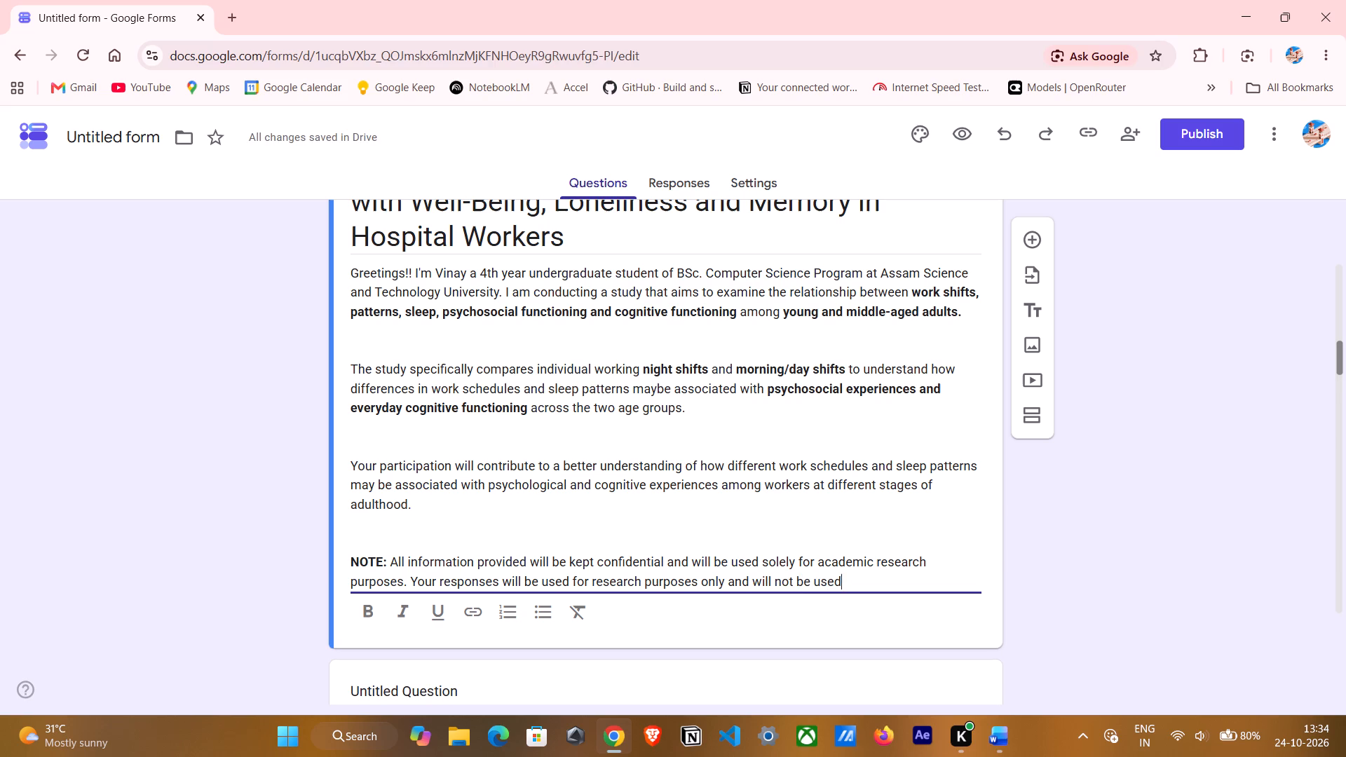
pyautogui.press('space')
pyautogui.write('to mmakke')
pyautogui.press('BackSpace')
pyautogui.press('BackSpace')
pyautogui.press('BackSpace')
pyautogui.press('BackSpace')
pyautogui.press('BackSpace')
pyautogui.write('ake')
pyautogui.press('space')
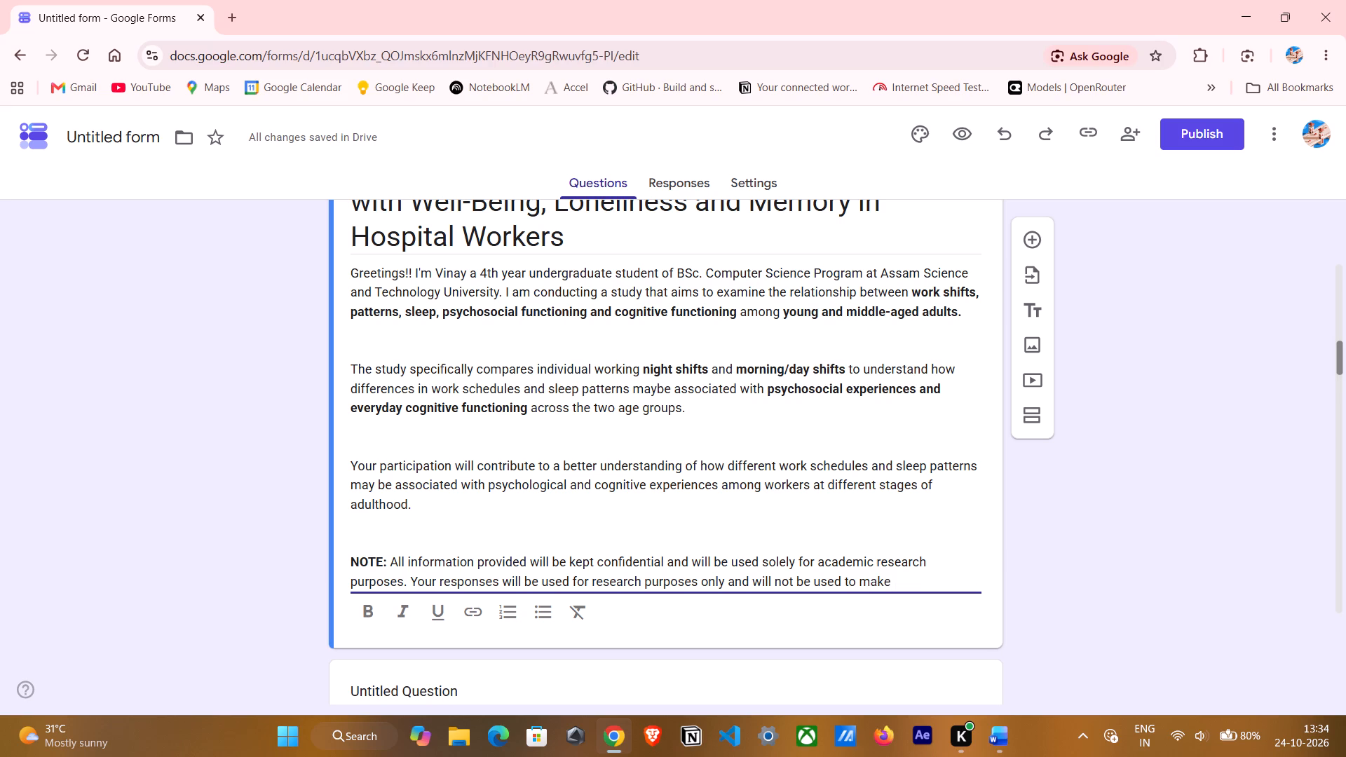
# Continue the note's second sentence with "any personal judgements".
pyautogui.write('any')
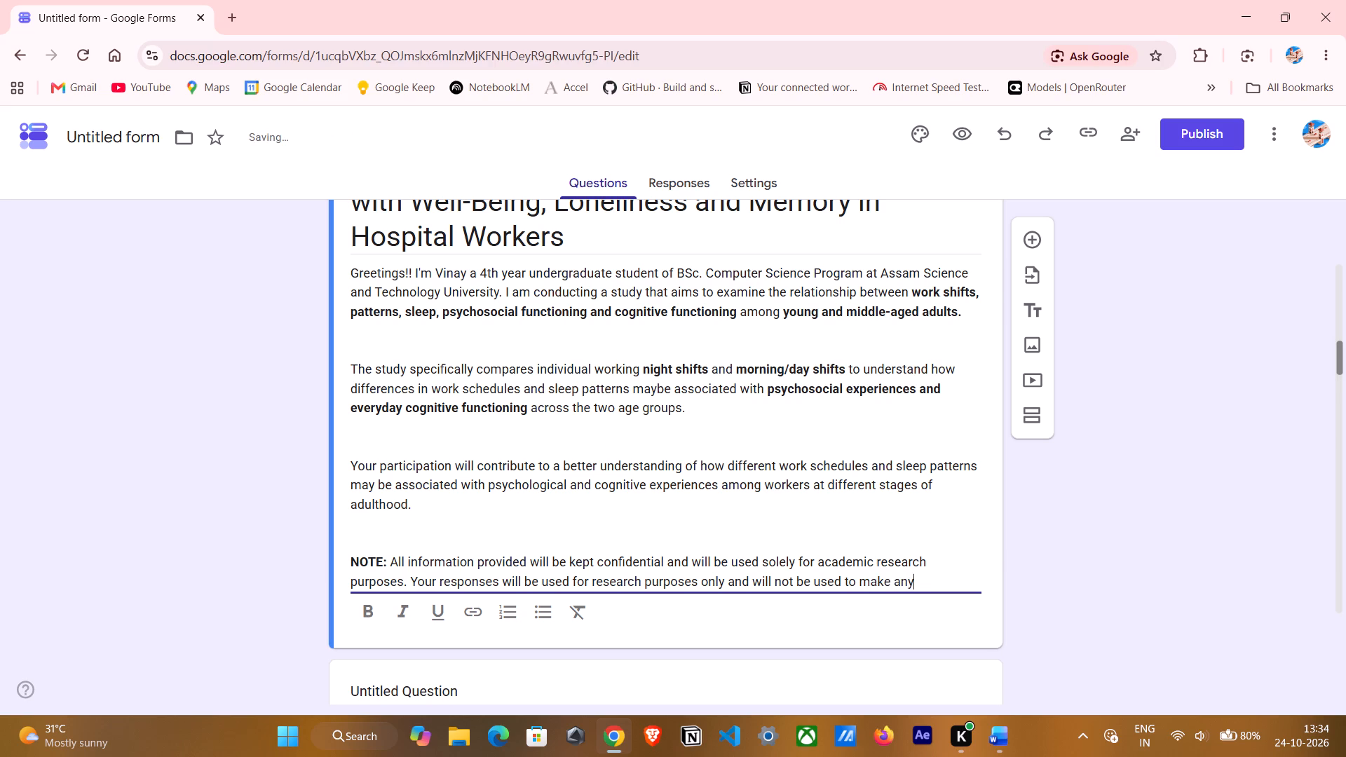
pyautogui.press('space')
pyautogui.write('perso')
pyautogui.press('BackSpace')
pyautogui.press('s')
pyautogui.press('BackSpace')
pyautogui.write('onal')
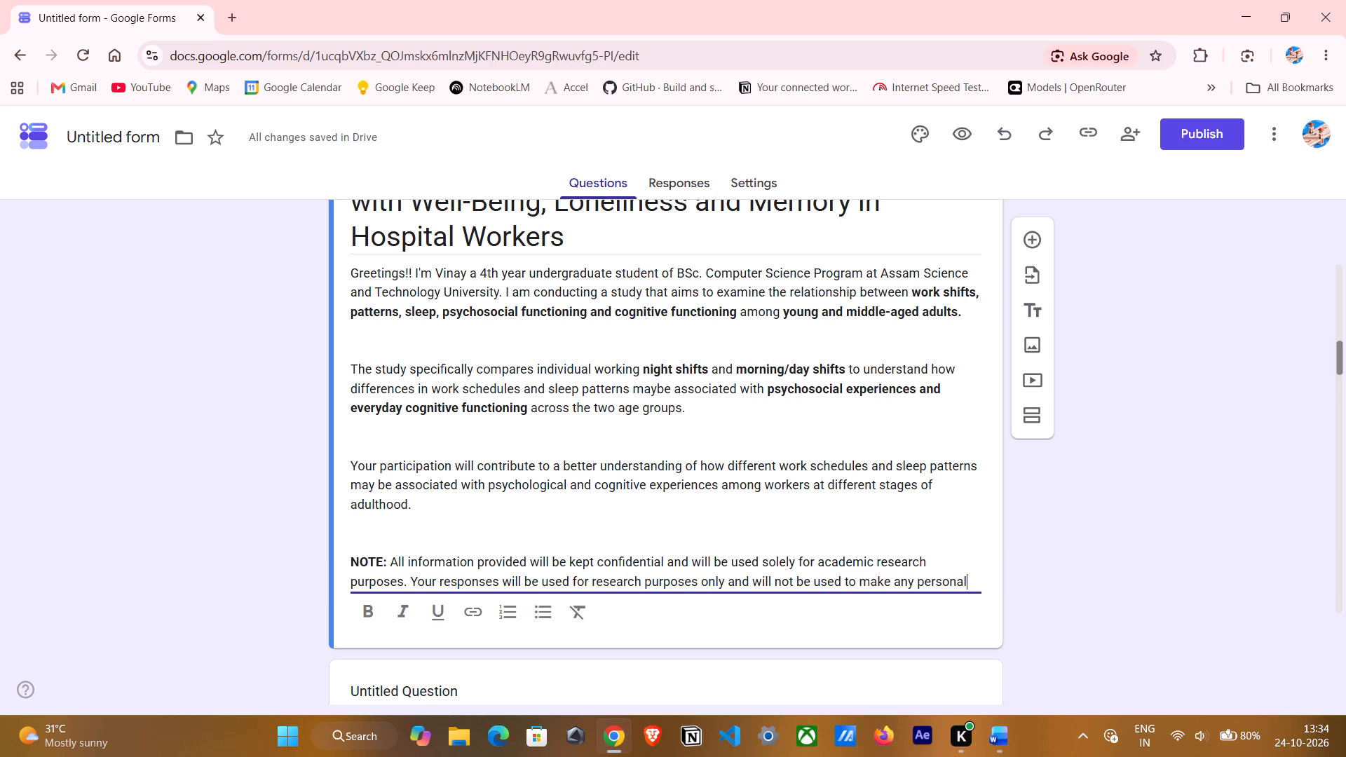
pyautogui.press('space')
pyautogui.write('ju')
pyautogui.write('dgements')
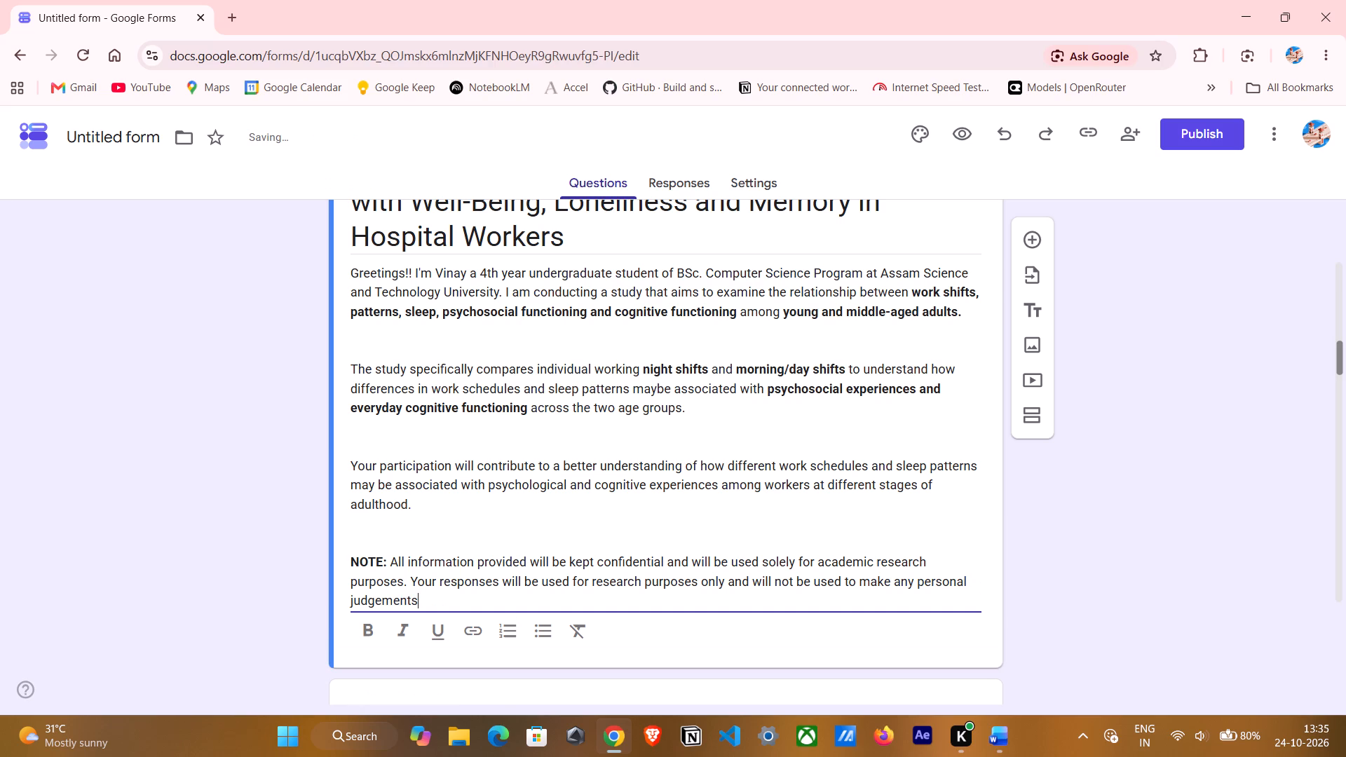
# Add "about you as an individual" after "judgements" in the note's second sentence.
pyautogui.press('space')
pyautogui.write('about you')
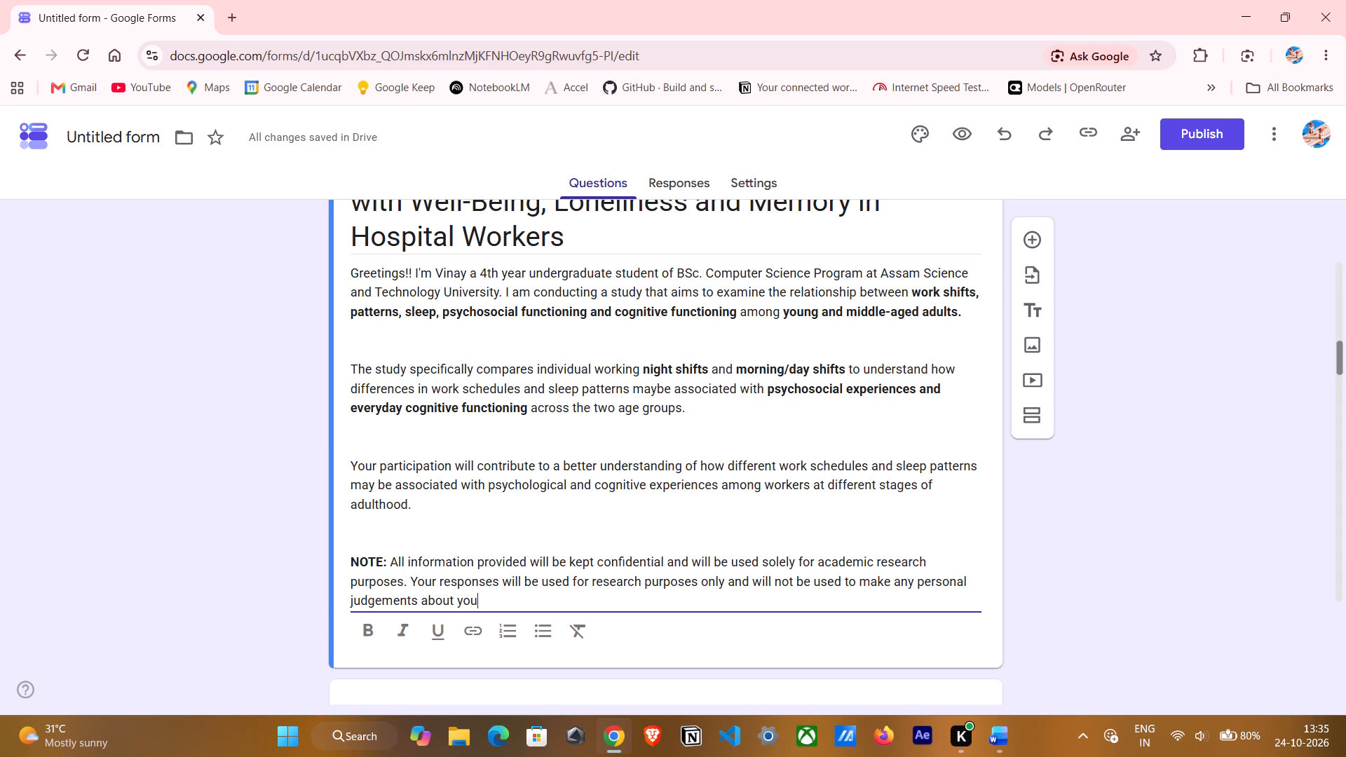
pyautogui.press('space')
pyautogui.write('as')
pyautogui.press('space')
pyautogui.write('an')
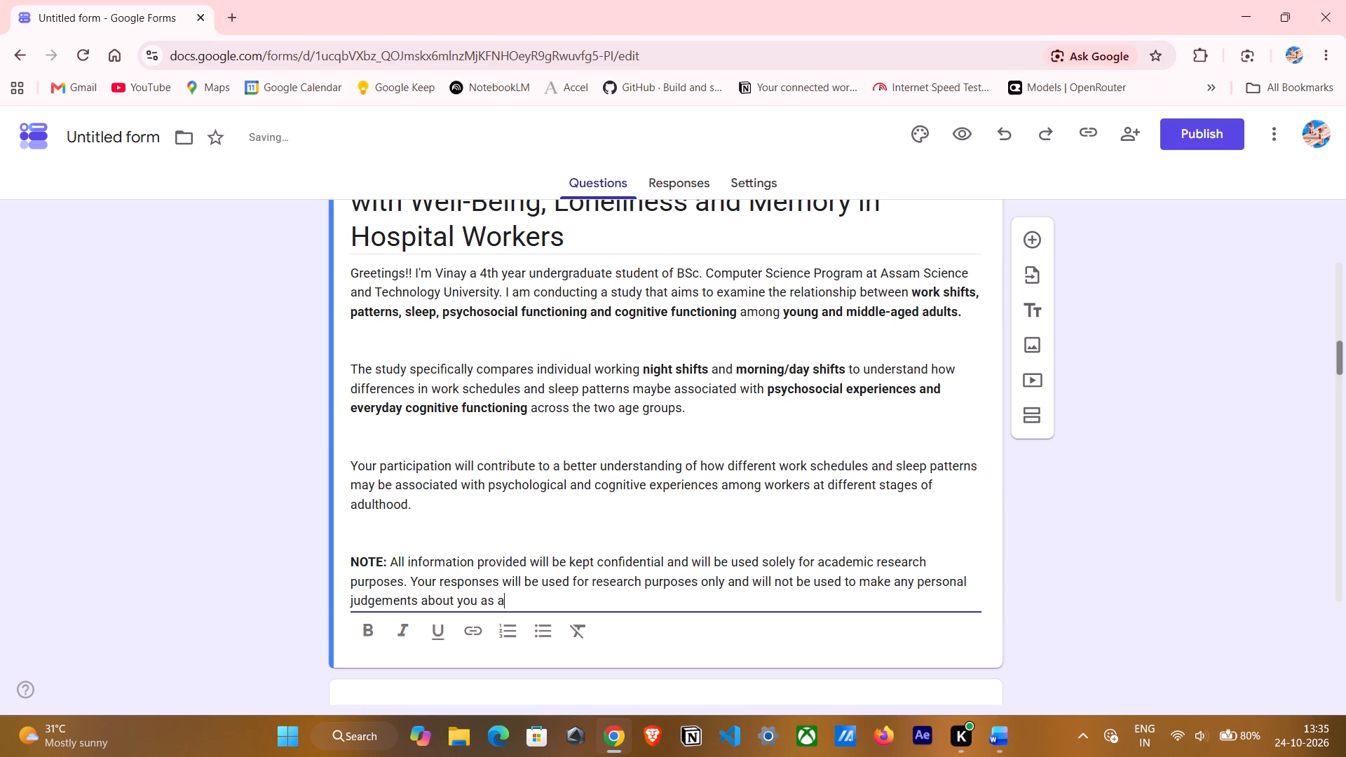
pyautogui.press('space')
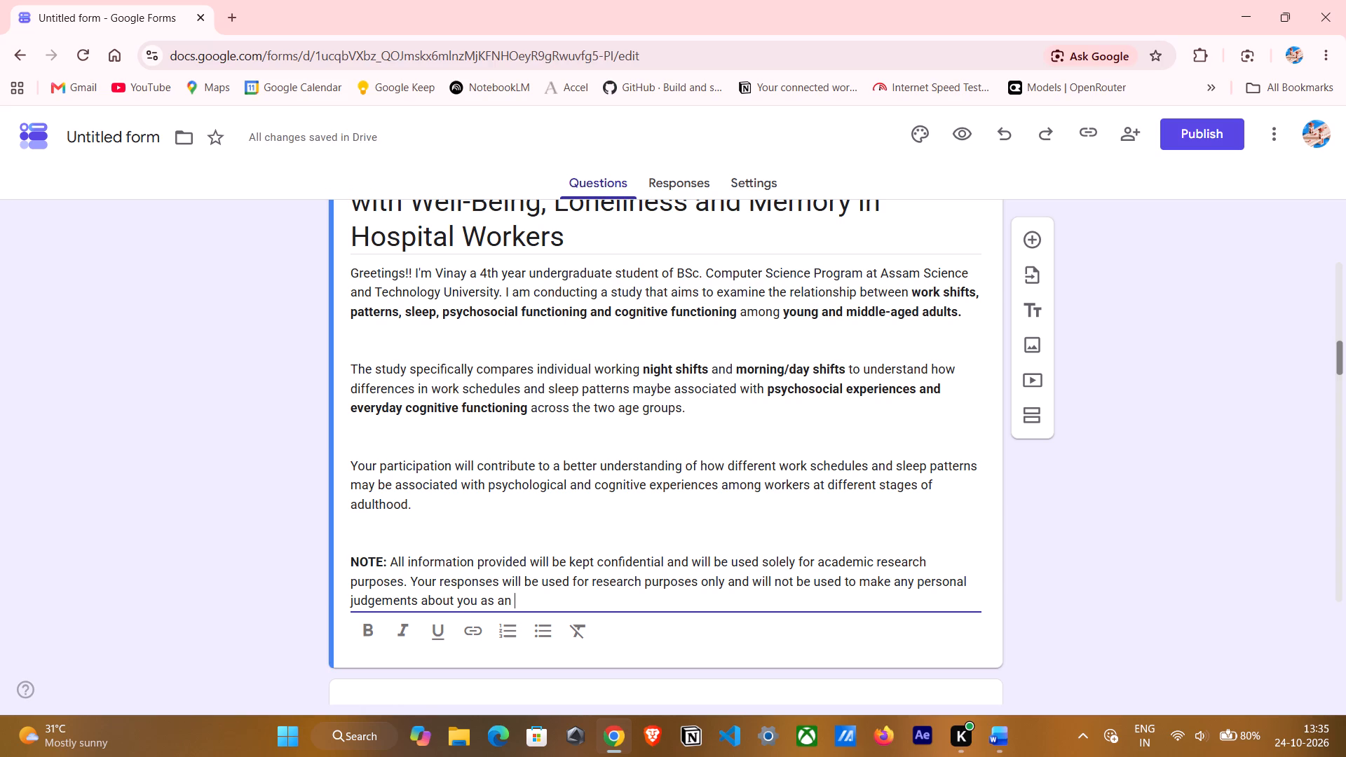
pyautogui.write('individual')
pyautogui.press('space')
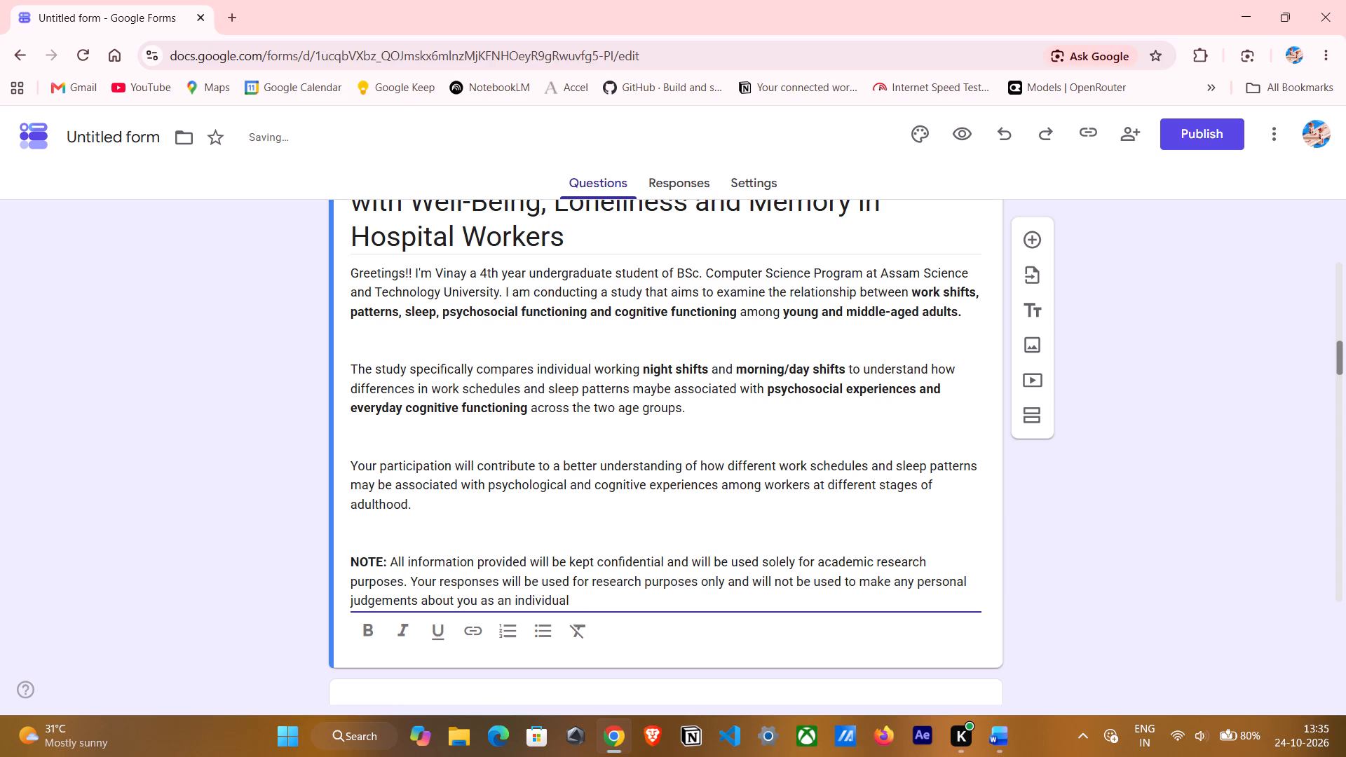
pyautogui.press('BackSpace')
# Close the note's second sentence with a full stop and start a third: "Participation is voluntary, and you may choose".
pyautogui.write('. Partiti')
pyautogui.press('BackSpace')
pyautogui.press('BackSpace')
pyautogui.write('cipation')
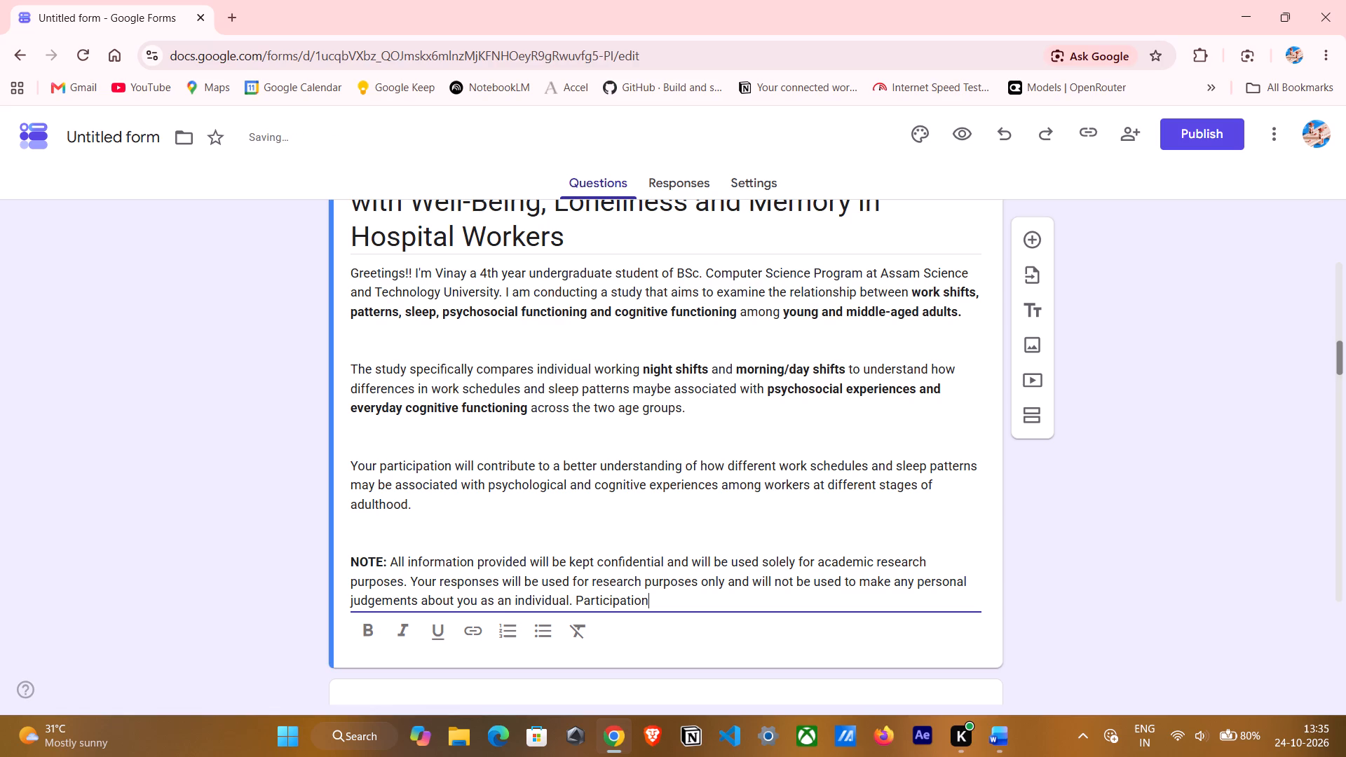
pyautogui.press('space')
pyautogui.write('is voluntar')
pyautogui.press('y')
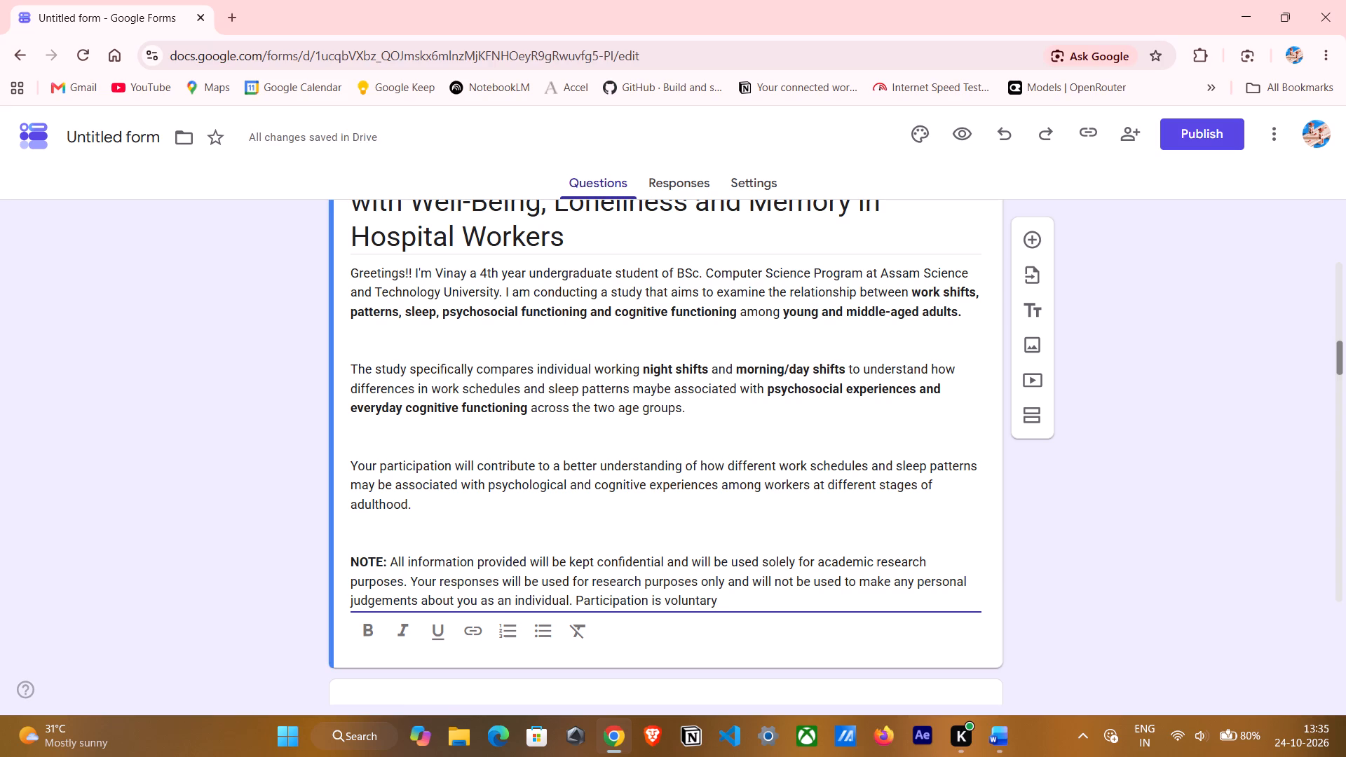
pyautogui.write(', and')
pyautogui.press('space')
pyautogui.write('you')
pyautogui.press('space')
pyautogui.write('may choose')
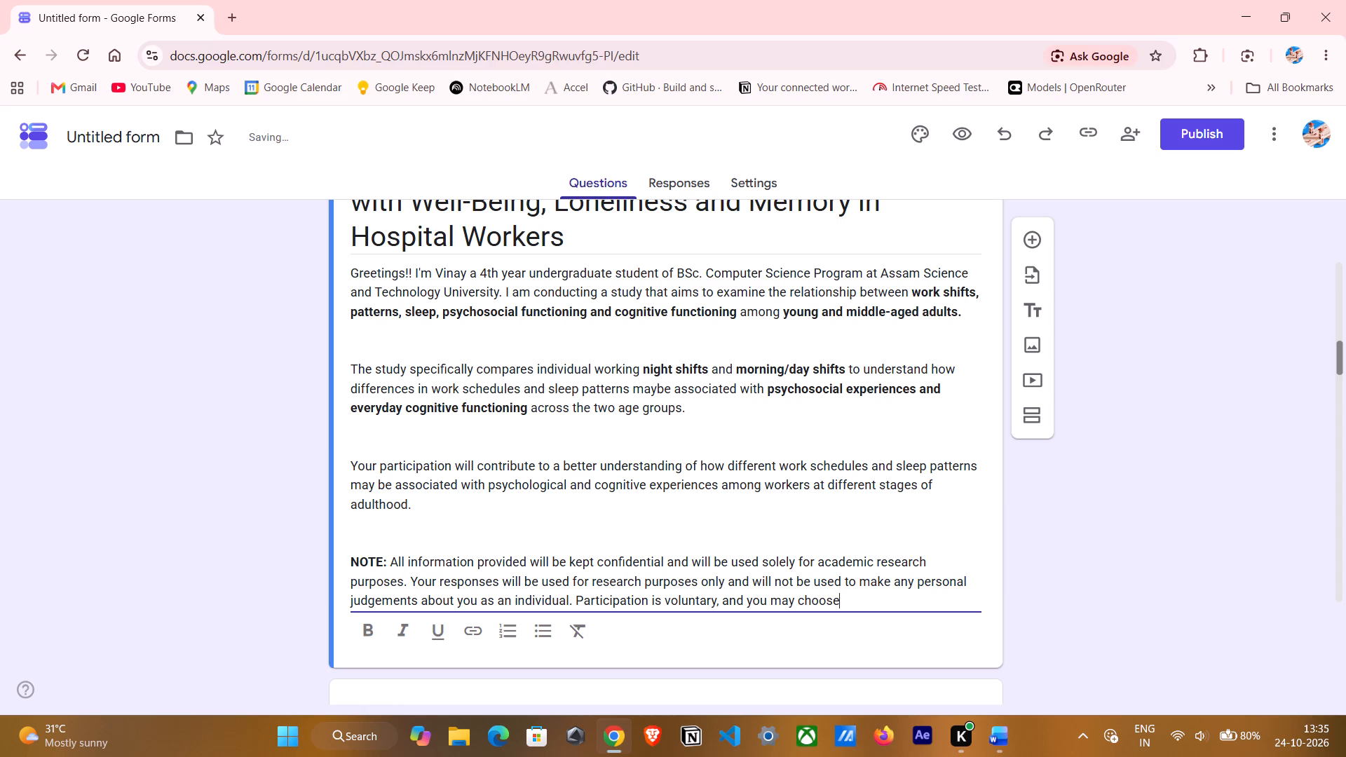
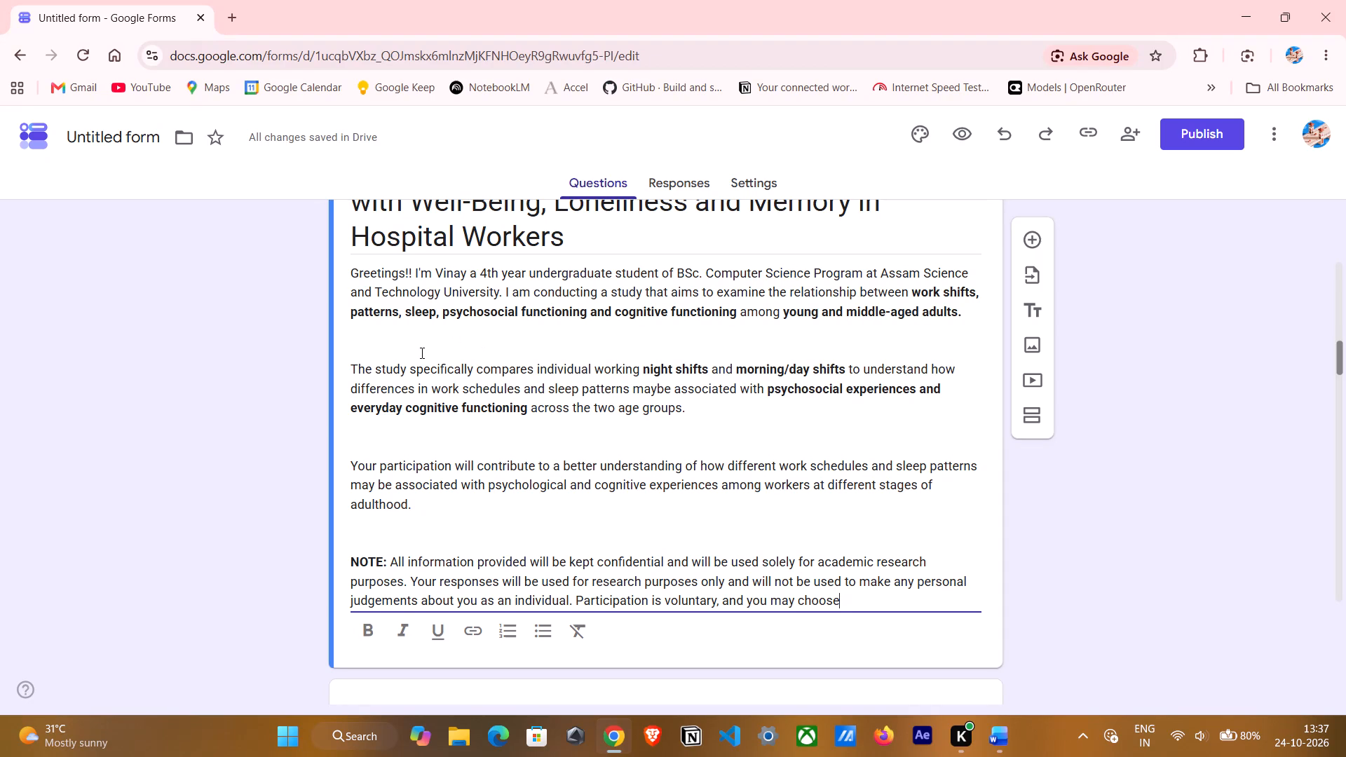
# Continue the note's third sentence with "not to participate" after "you may choose".
pyautogui.scroll(-5, 897, 518)
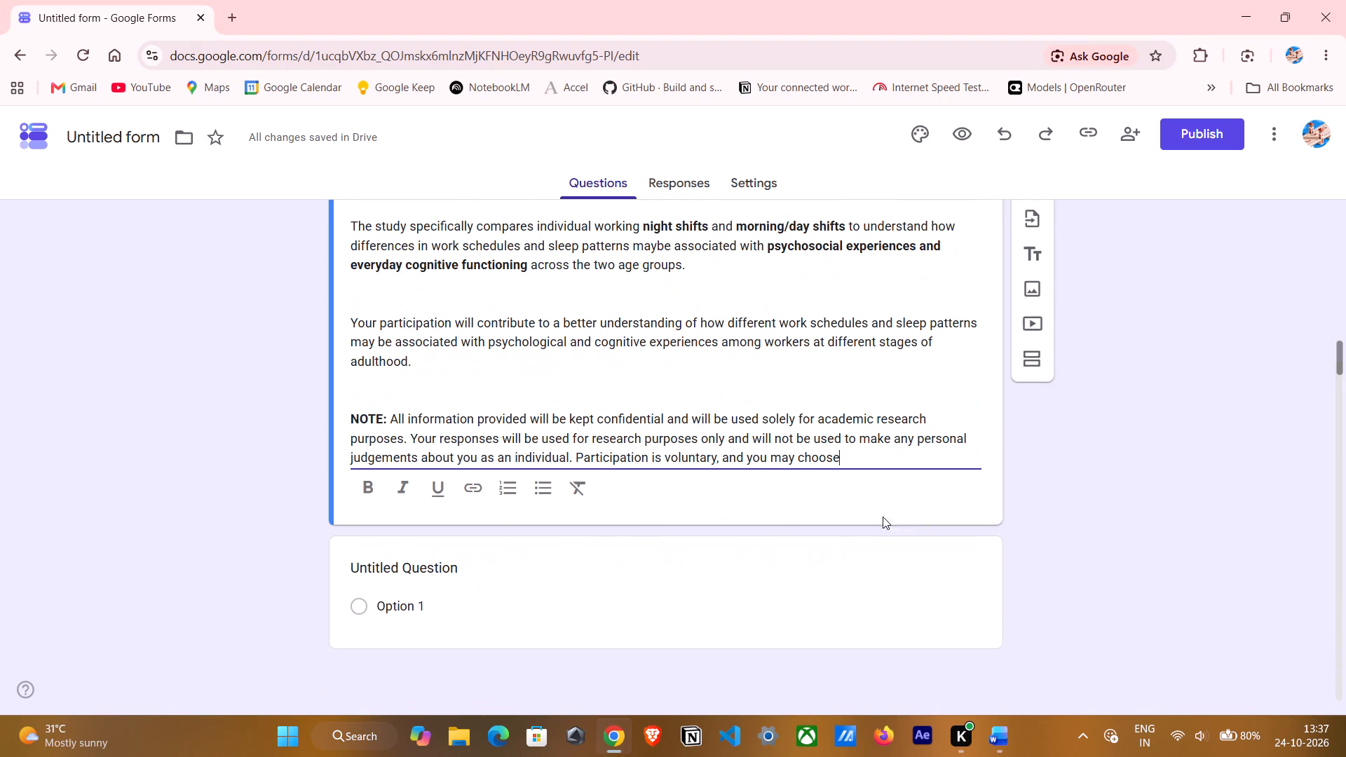
pyautogui.click(848, 454)
pyautogui.press('space')
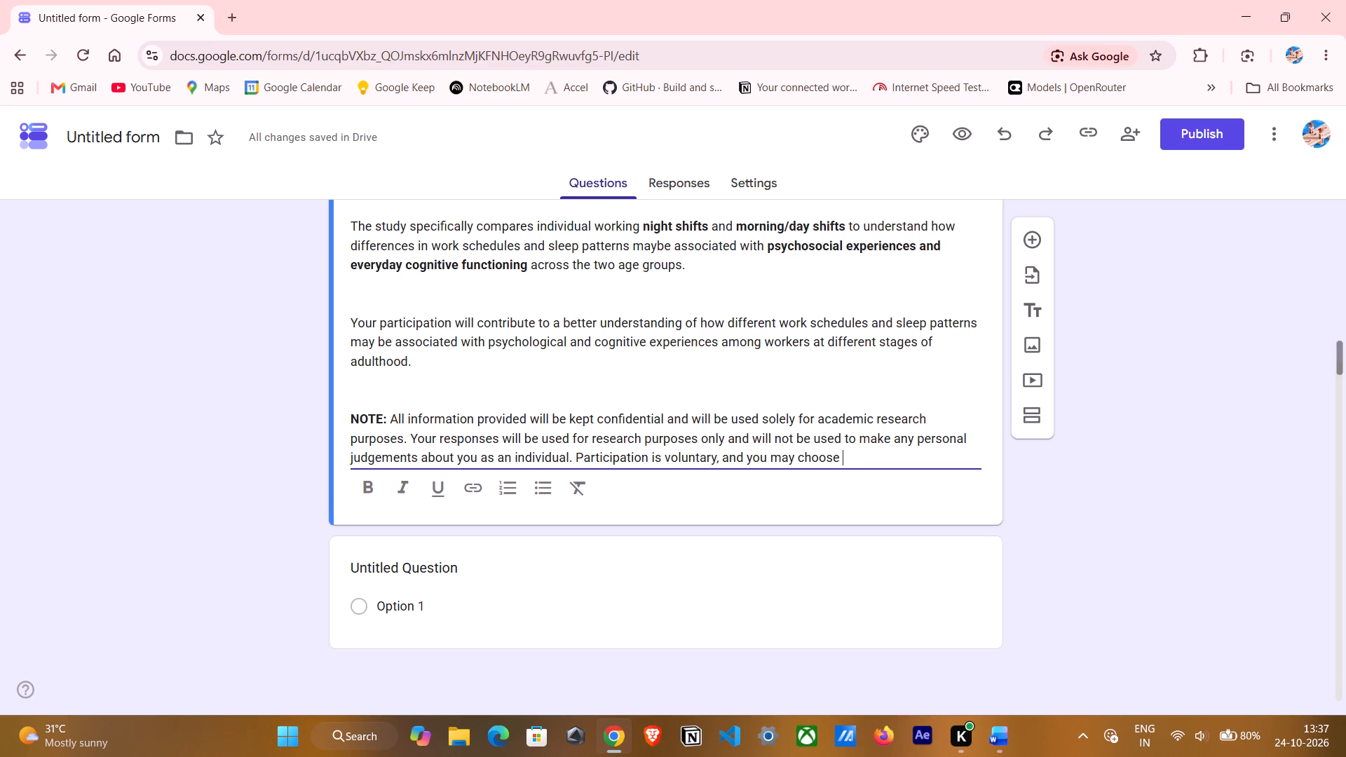
pyautogui.write('no')
pyautogui.press('space')
pyautogui.press('BackSpace')
pyautogui.write('t to partiv')
pyautogui.press('BackSpace')
pyautogui.write('ci')
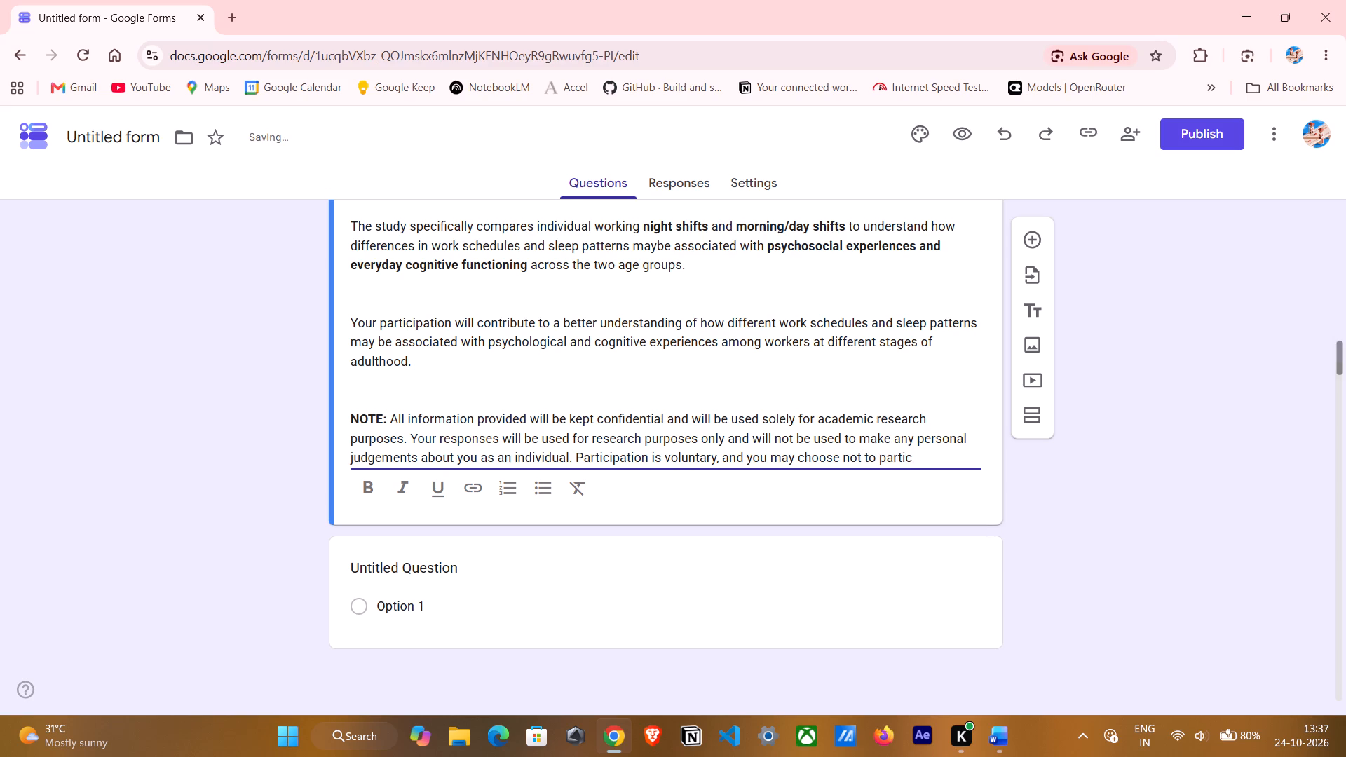
pyautogui.write('pate')
# Continue the note's third sentence with "or discontinue".
pyautogui.press('space')
pyautogui.write('or dis')
pyautogui.write('contiinue')
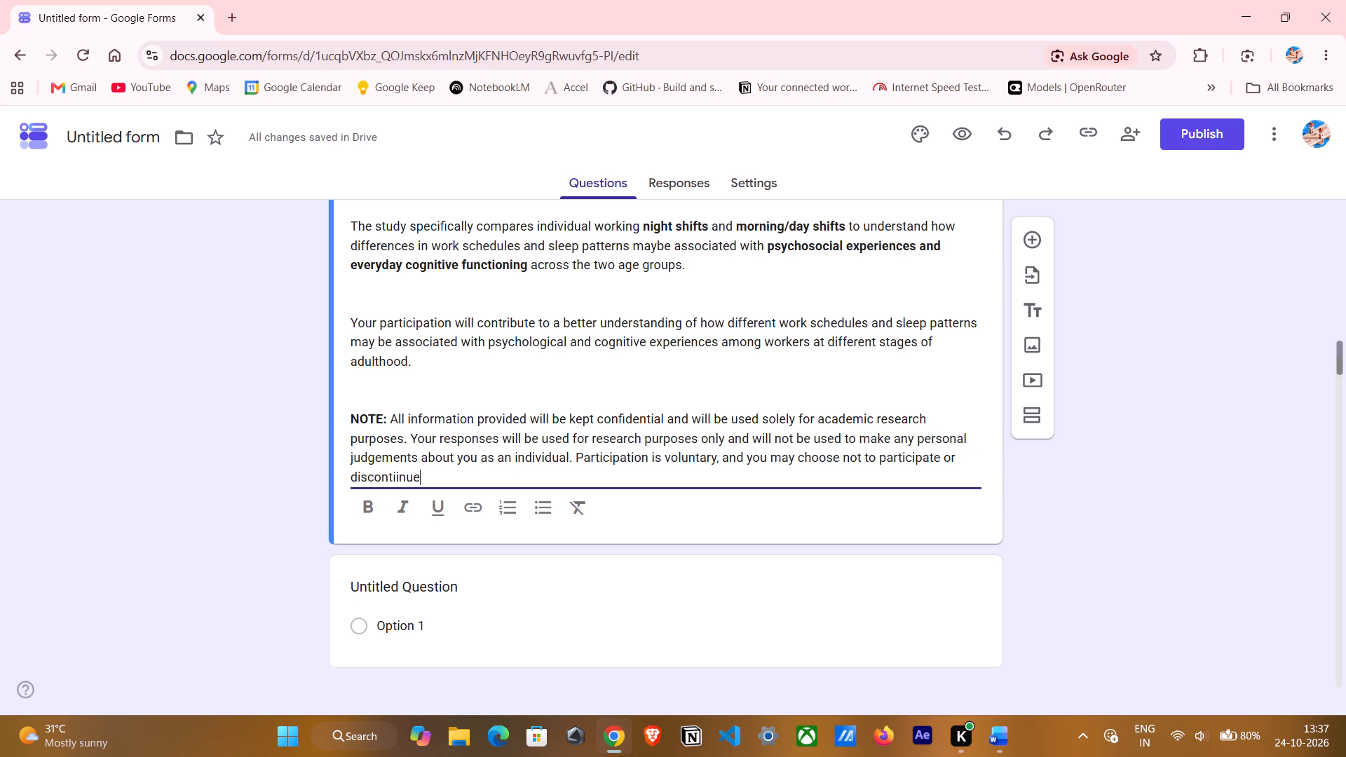
pyautogui.press('BackSpace')
pyautogui.press('BackSpace')
pyautogui.press('BackSpace')
pyautogui.press('BackSpace')
pyautogui.write('nue')
# Finish the note's third sentence with "your participation at any point.".
pyautogui.press('space')
pyautogui.write('your')
pyautogui.press('space')
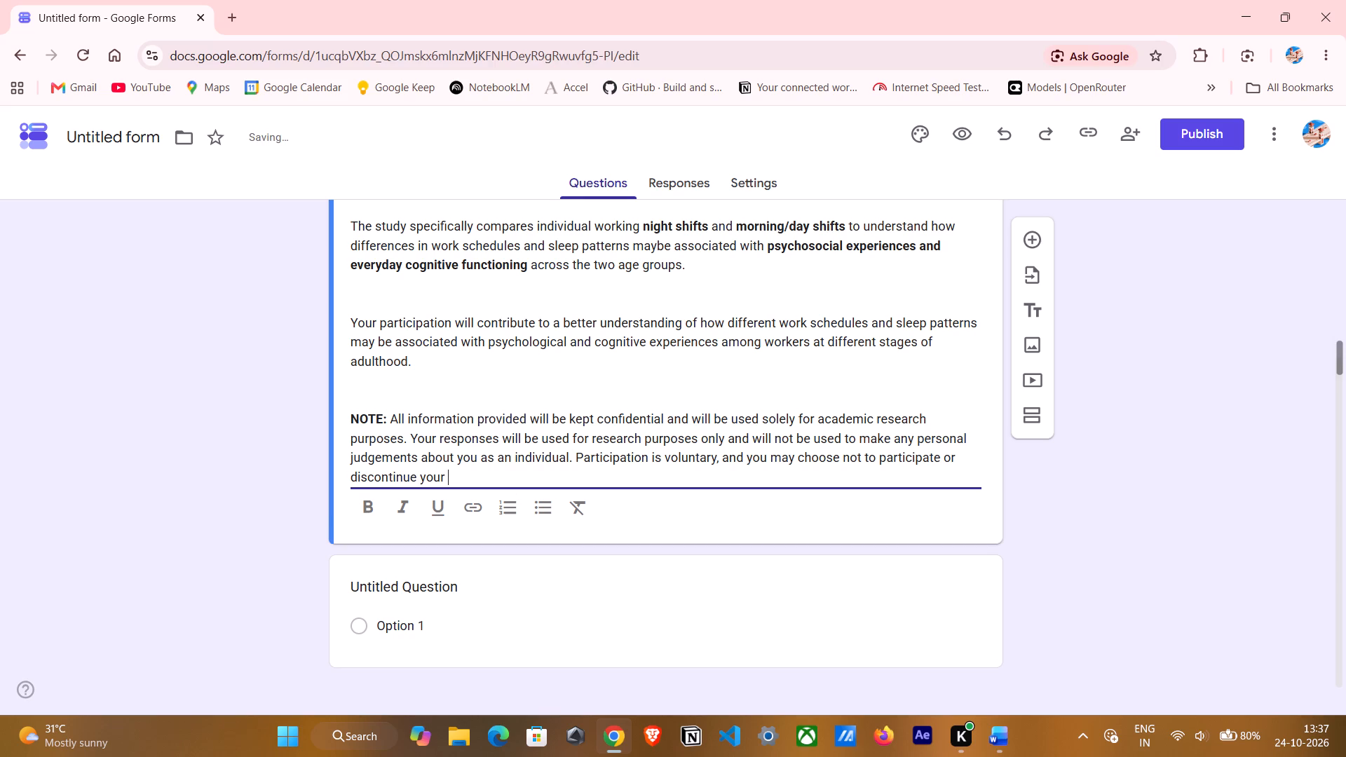
pyautogui.write('participation')
pyautogui.press('space')
pyautogui.write('at any point')
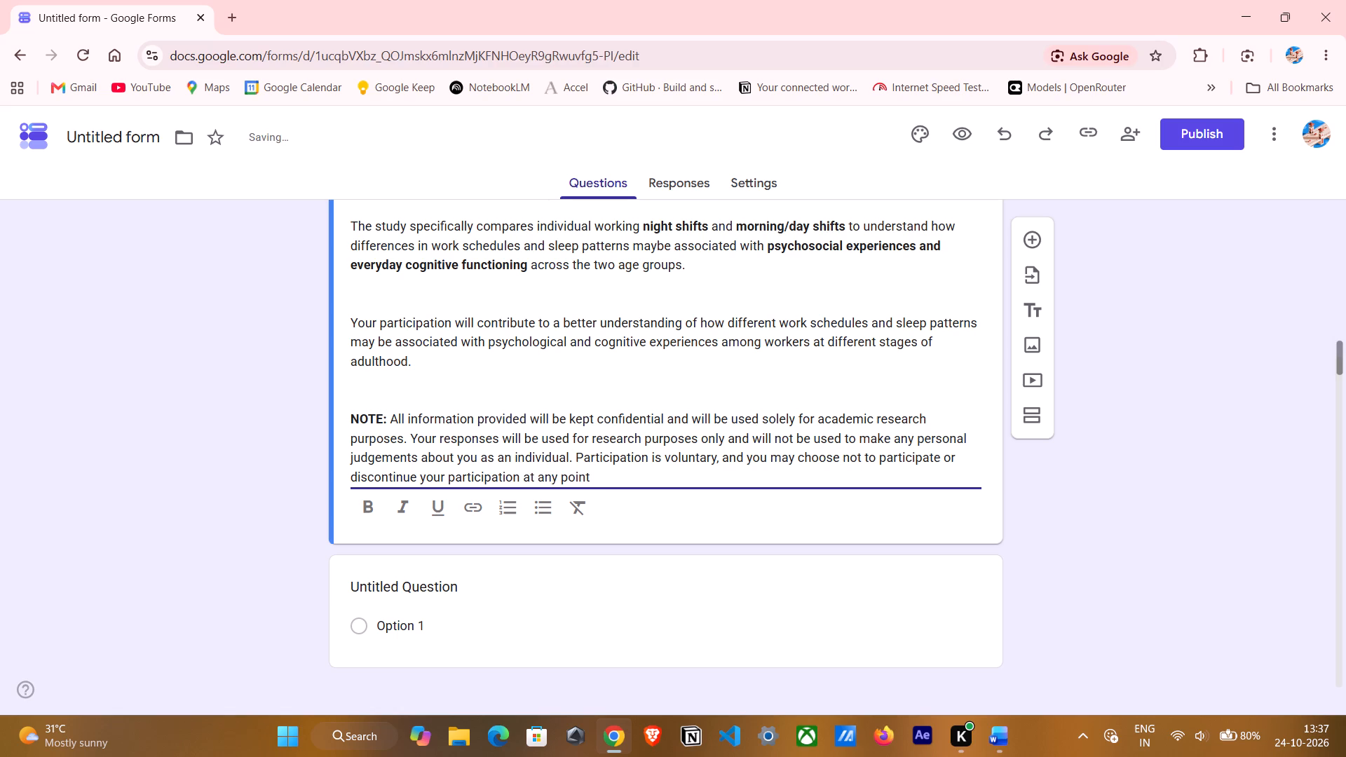
pyautogui.press('.')
pyautogui.press('space')
# Leave two blank lines below the note and start a bold closing line with "THANK YOU".
pyautogui.hotkey('shift', 'Return')
pyautogui.hotkey('shift', 'Return')
pyautogui.hotkey('shift', 'Return')
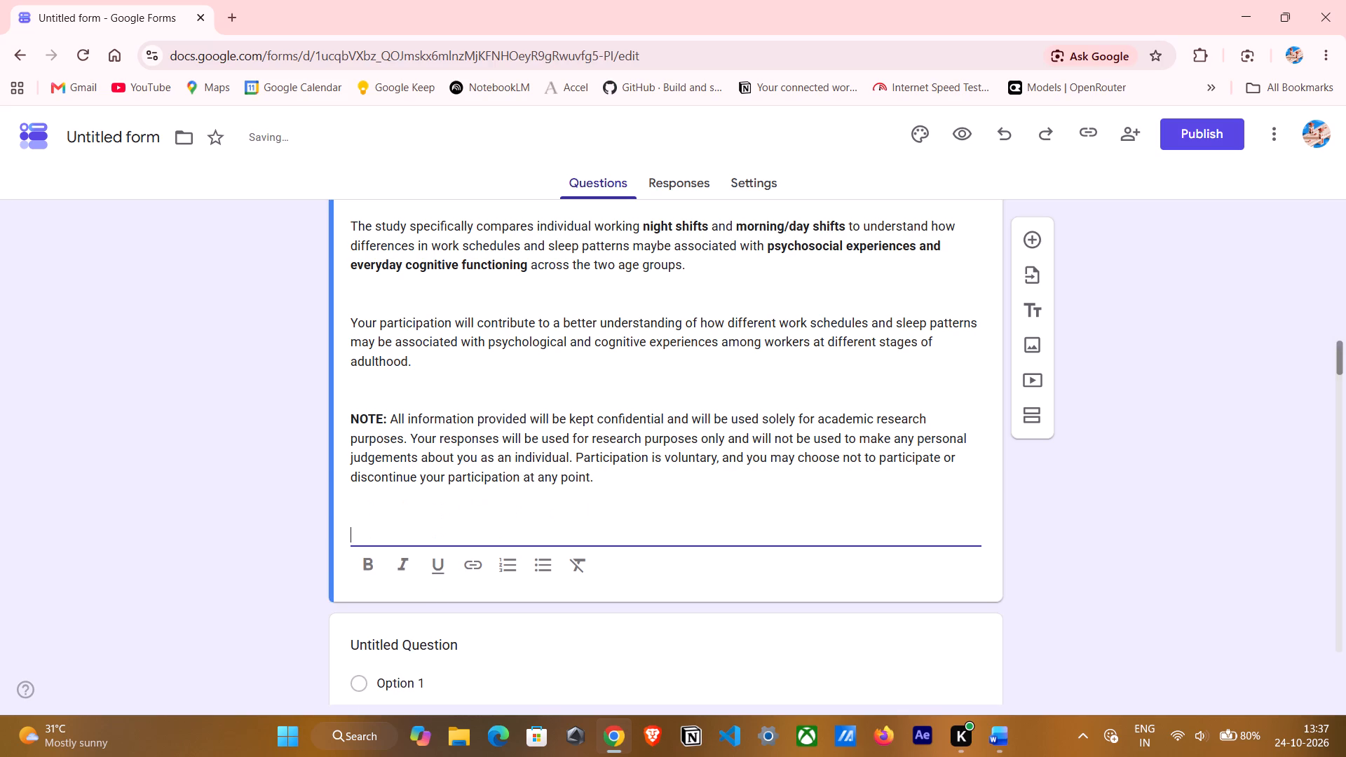
pyautogui.hotkey('shift', 'Return')
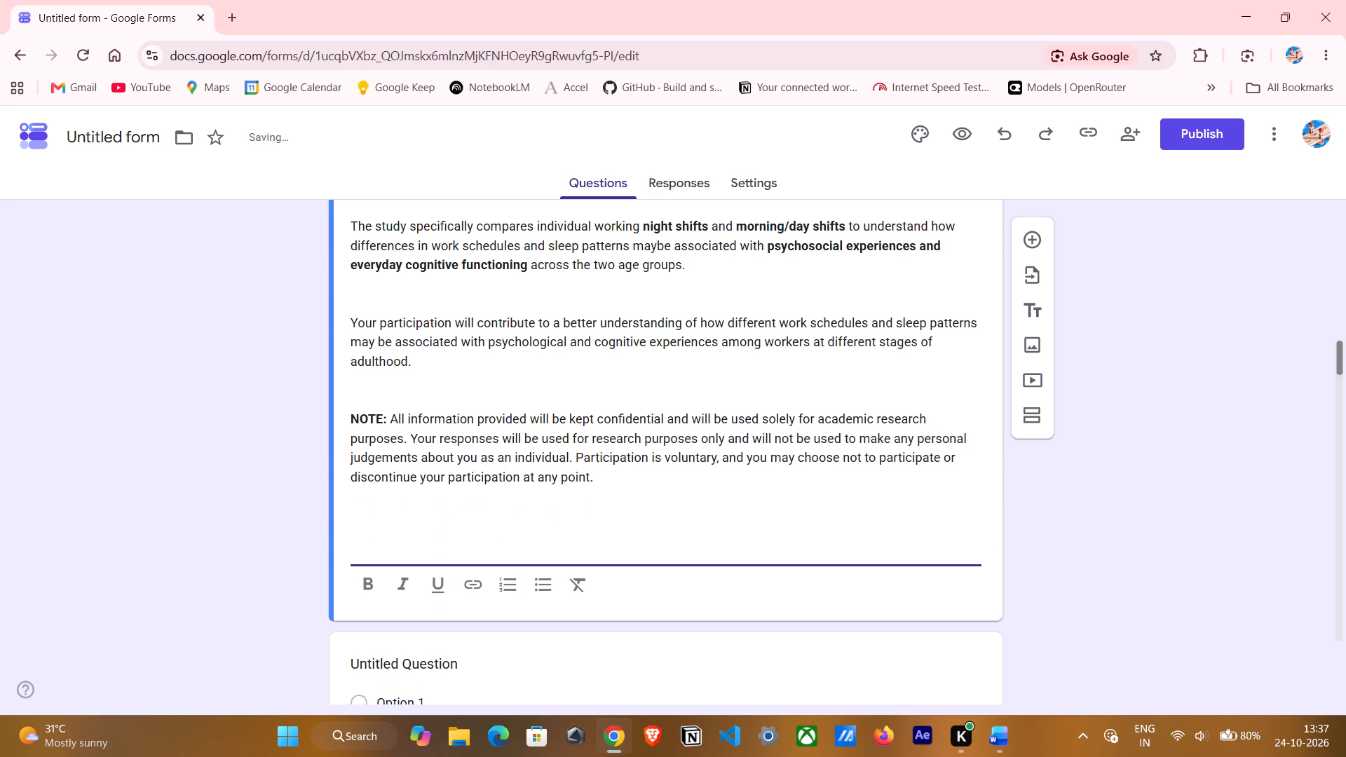
pyautogui.press('BackSpace')
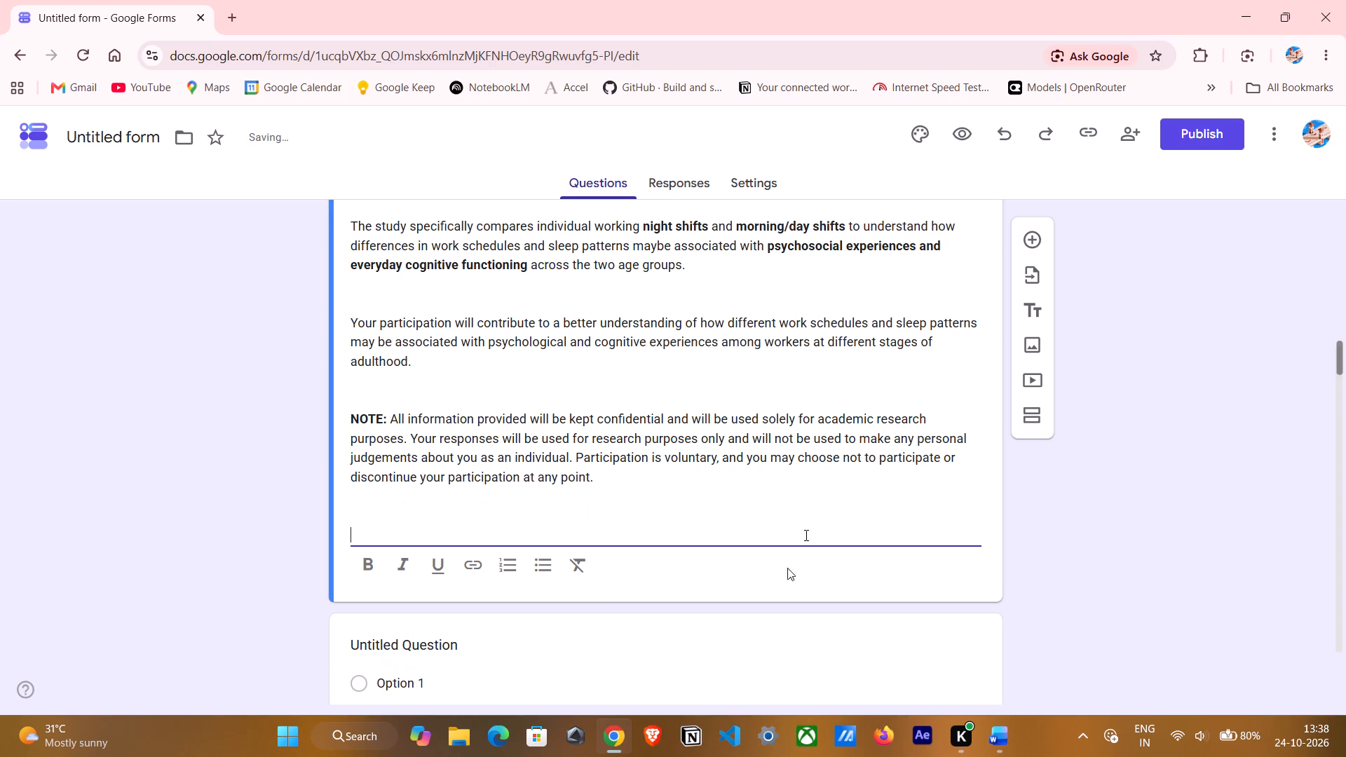
pyautogui.click(372, 577)
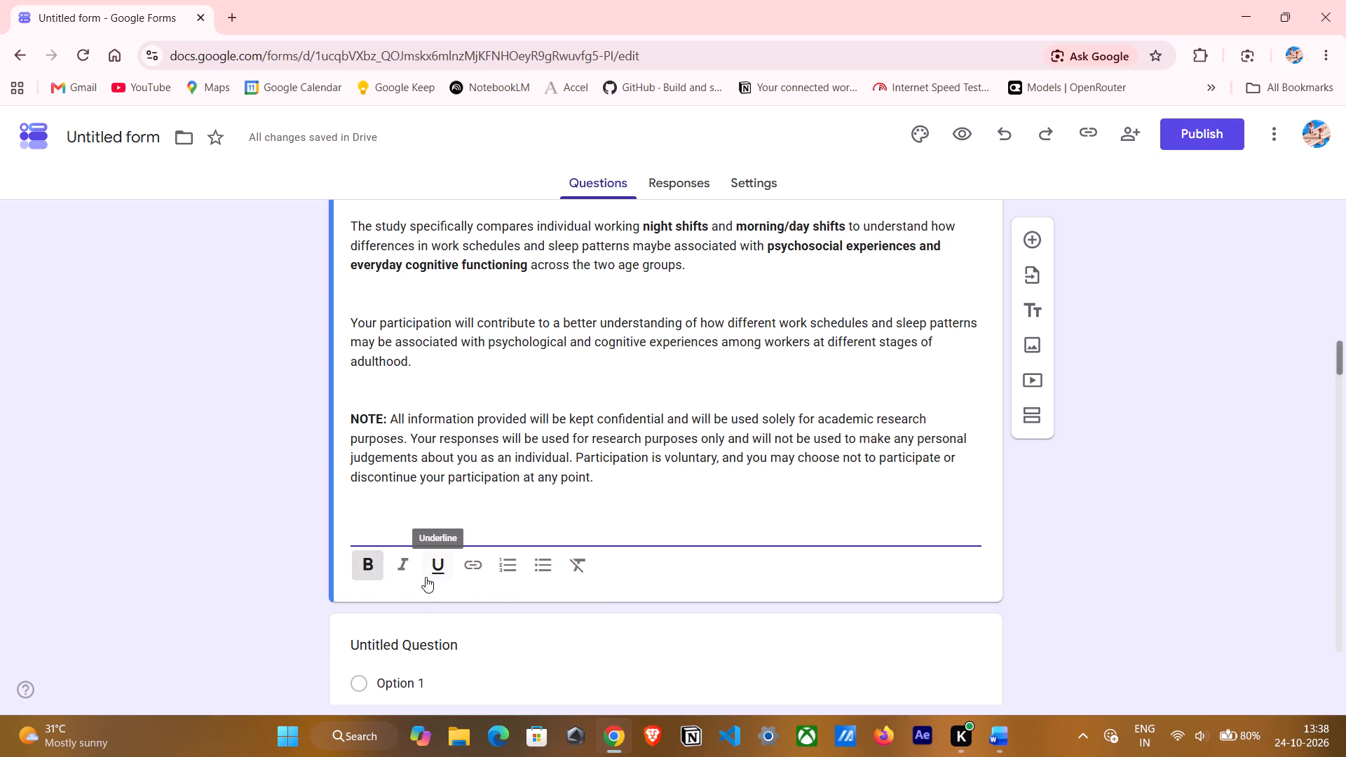
pyautogui.write('TH')
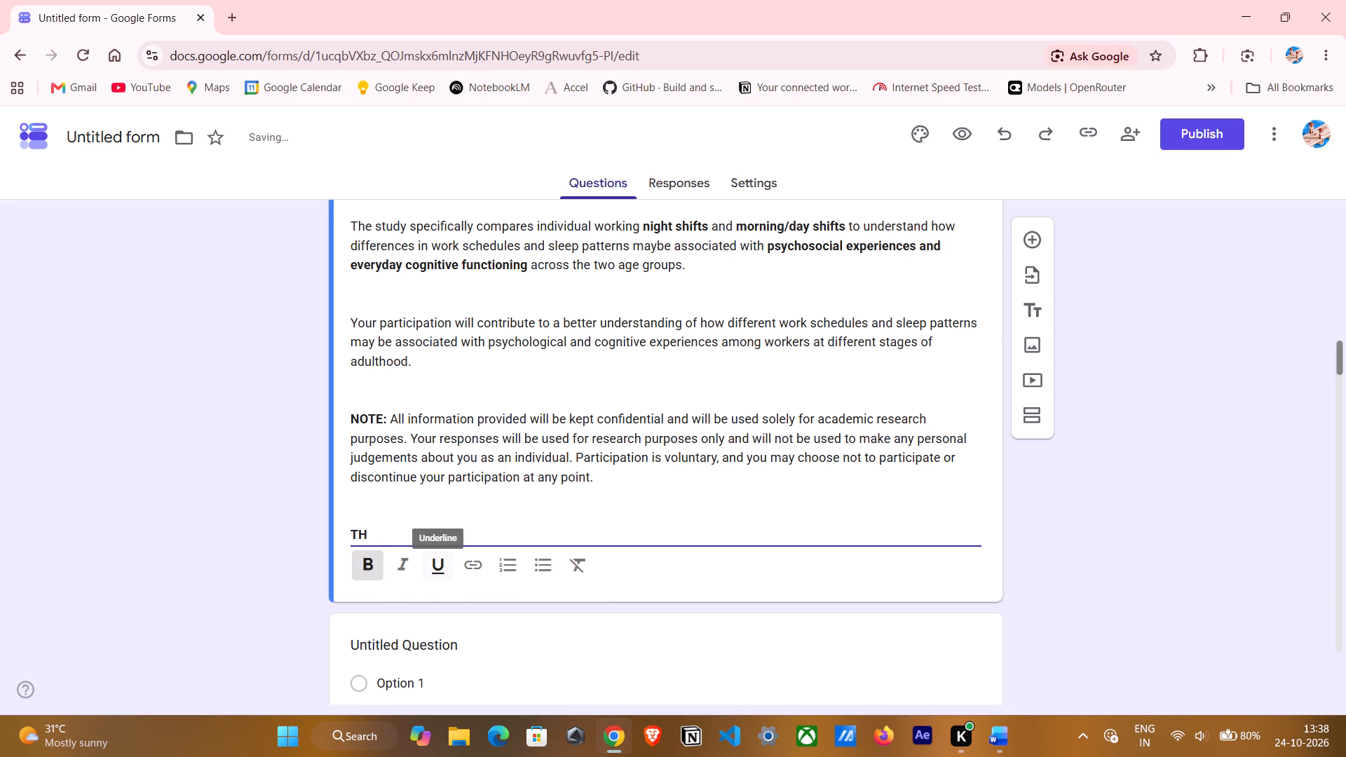
pyautogui.write('ANK YOU')
# Complete the bold closing sentence with "for your valuable time.".
pyautogui.hotkey('shift', 'space')
pyautogui.write('for')
pyautogui.press('space')
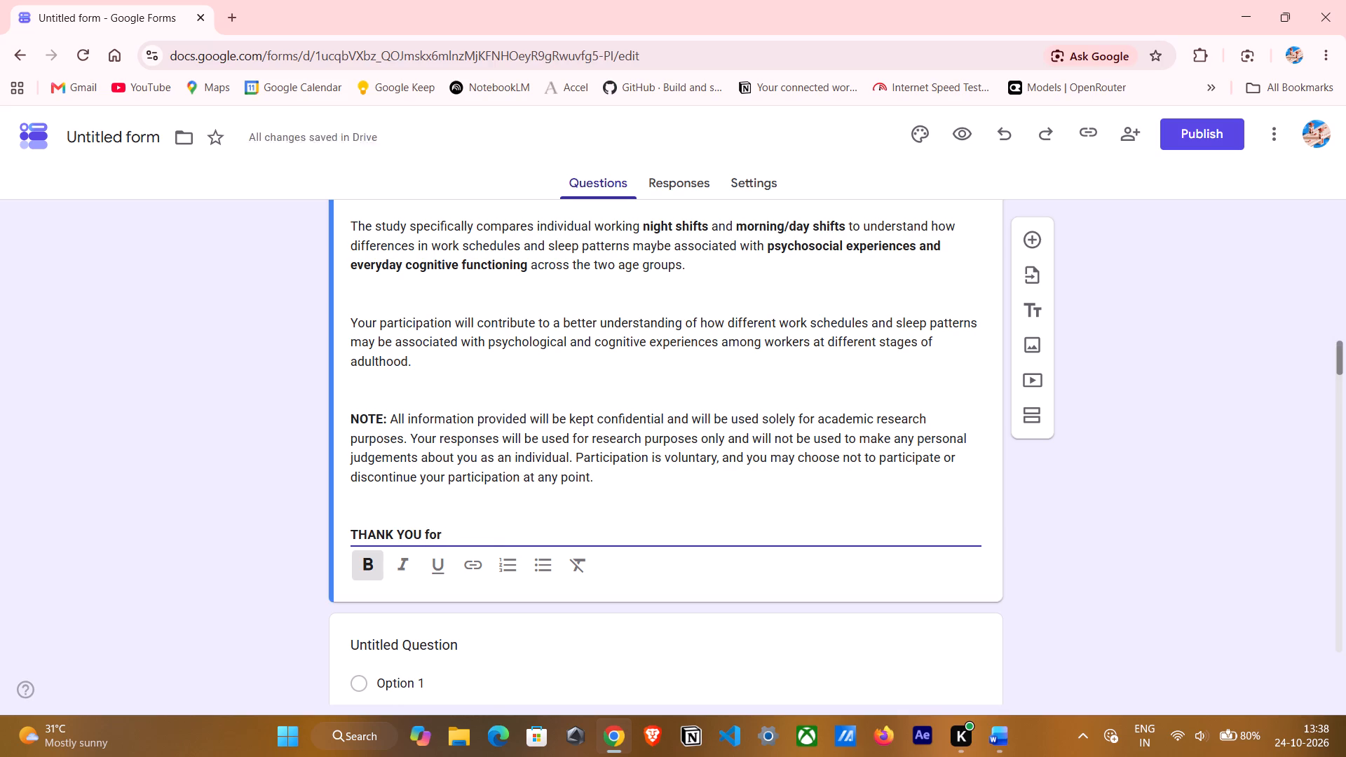
pyautogui.write('your')
pyautogui.press('space')
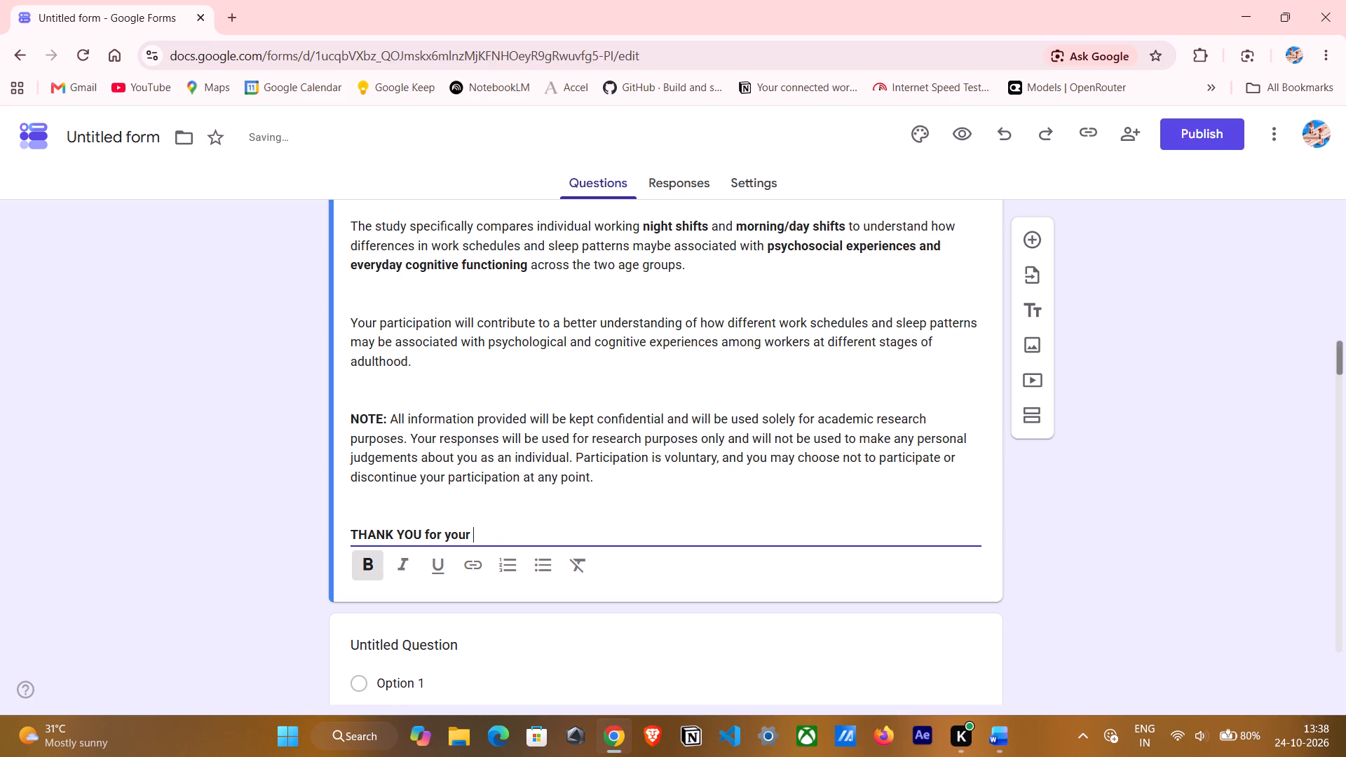
pyautogui.write('va')
pyautogui.write('luable')
pyautogui.press('space')
pyautogui.write('time.')
# Add "REGARDS." in bold after the thank-you sentence and switch bold formatting off.
pyautogui.press('space')
pyautogui.write('REGARDS')
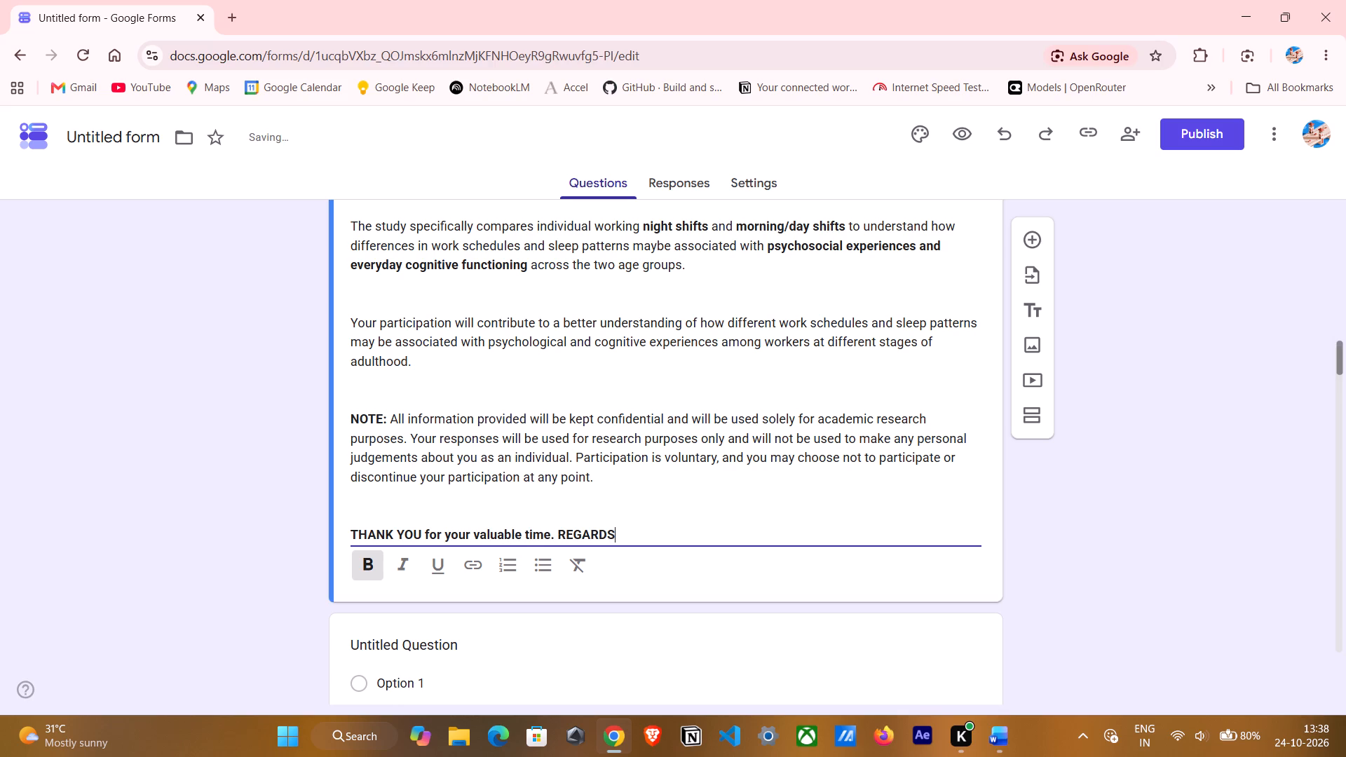
pyautogui.hotkey('shift', '>')
pyautogui.press('BackSpace')
pyautogui.hotkey('shift', '!')
pyautogui.press('BackSpace')
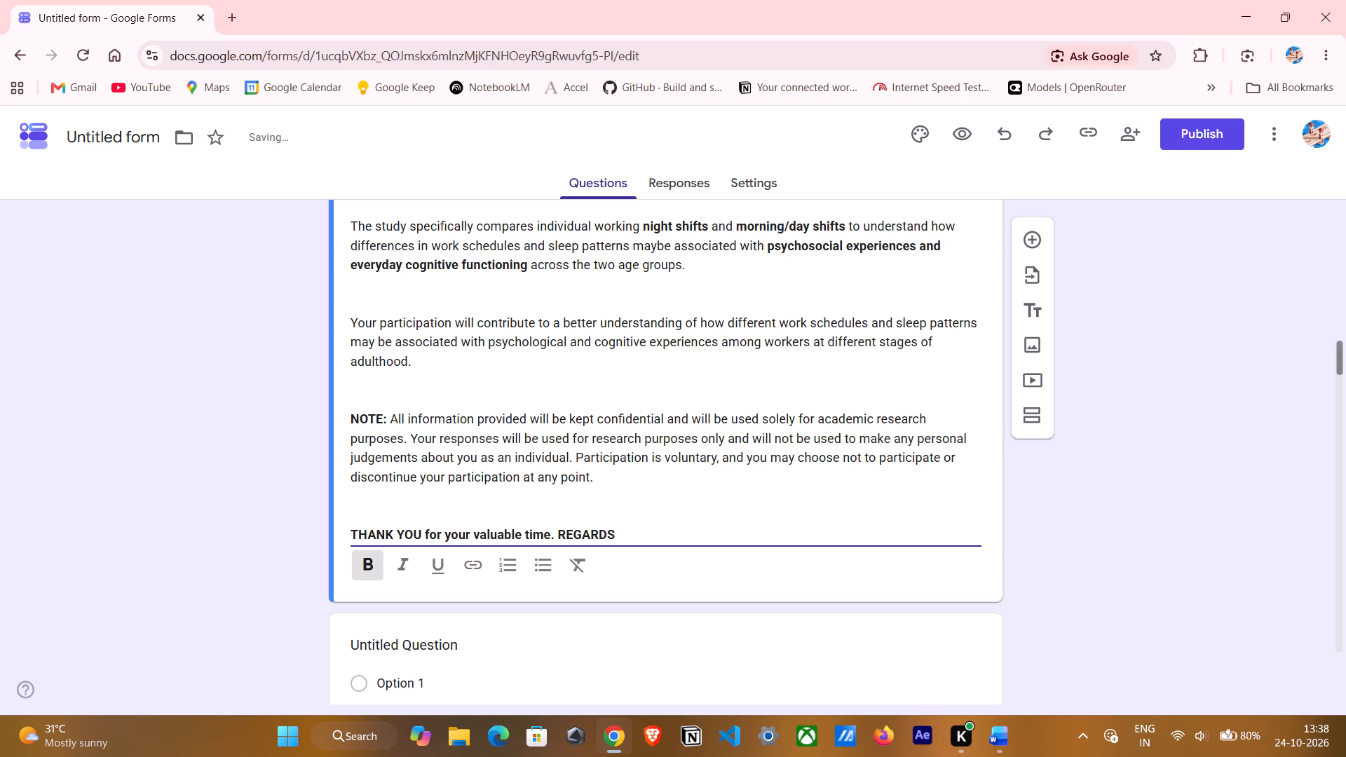
pyautogui.press('.')
pyautogui.write('..')
pyautogui.press('BackSpace')
pyautogui.press('BackSpace')
pyautogui.press('BackSpace')
pyautogui.press('.')
pyautogui.scroll(-3, 622, 340)
pyautogui.click(369, 486)
# Add a title and description block between the form header and the first question.
pyautogui.scroll(-3, 379, 499)
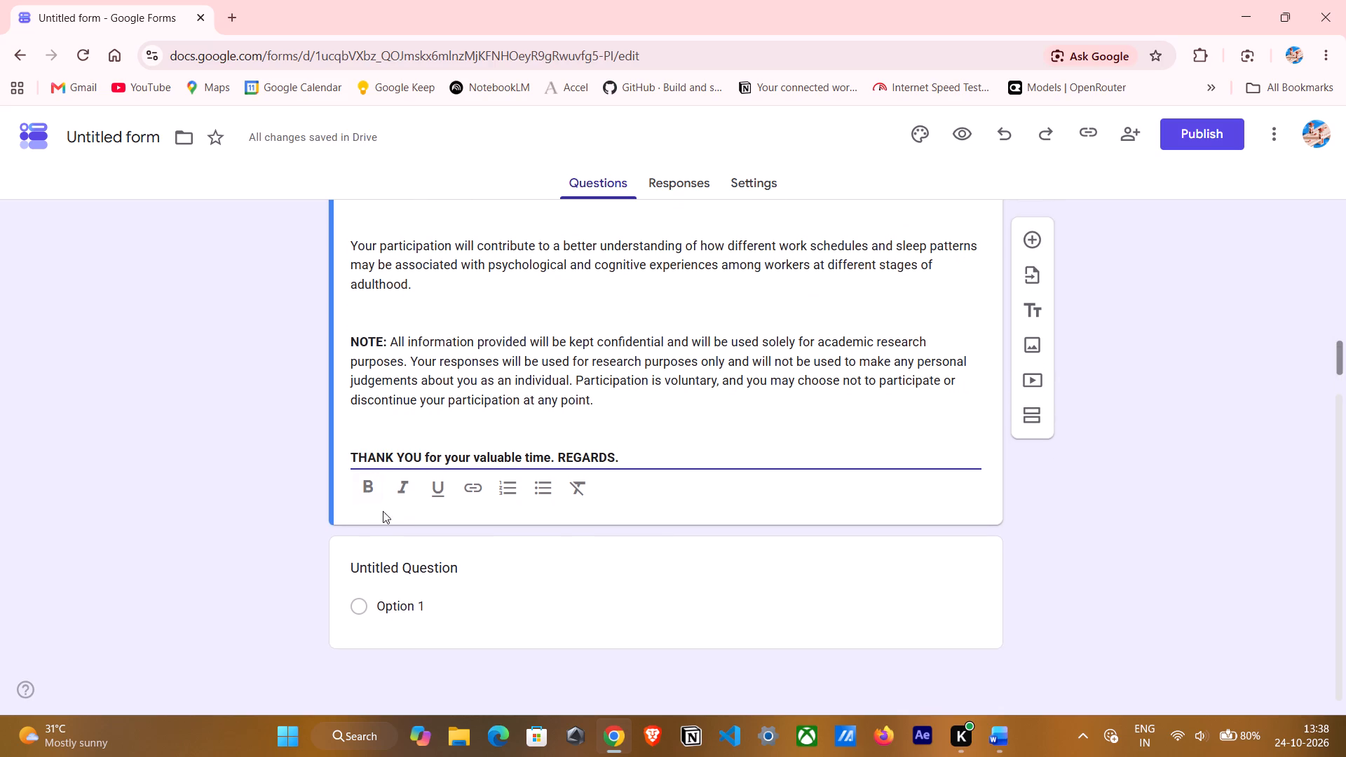
pyautogui.scroll(-2, 347, 572)
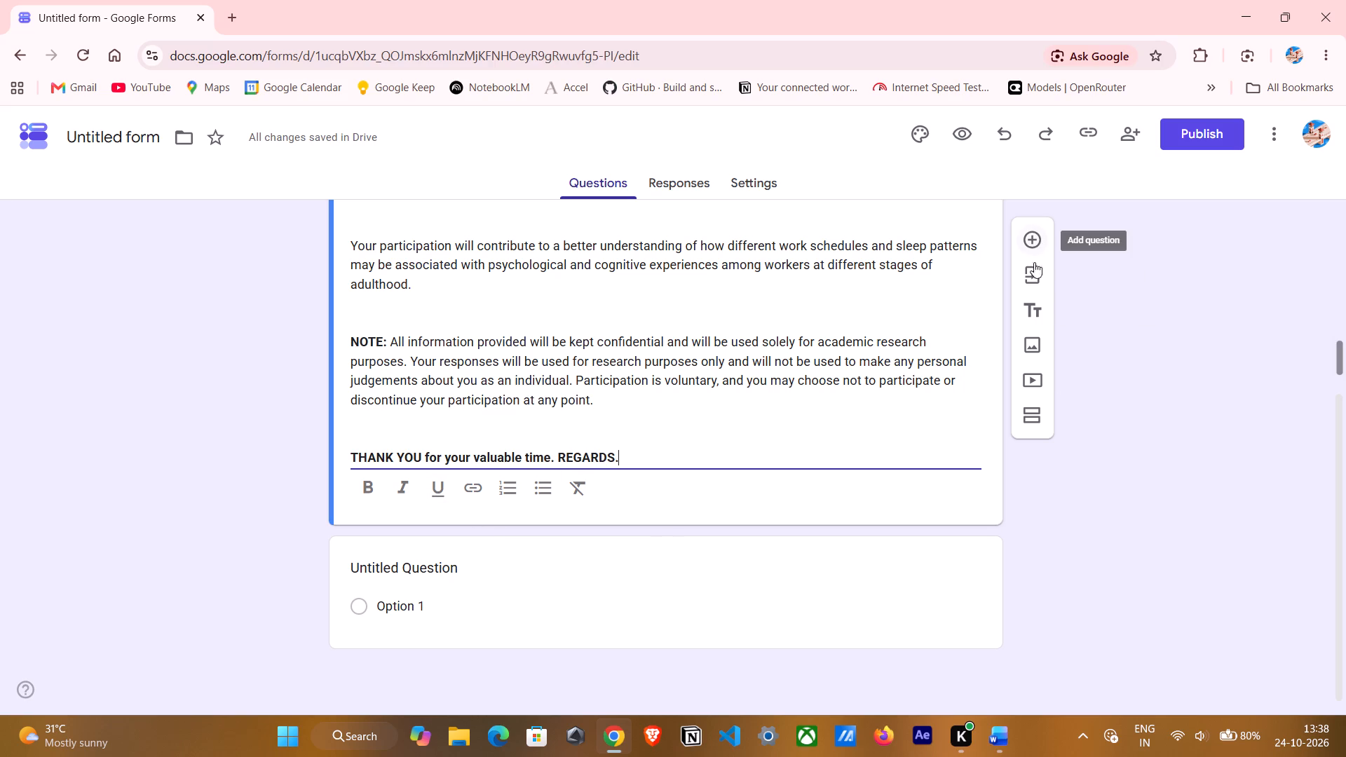
pyautogui.click(1033, 306)
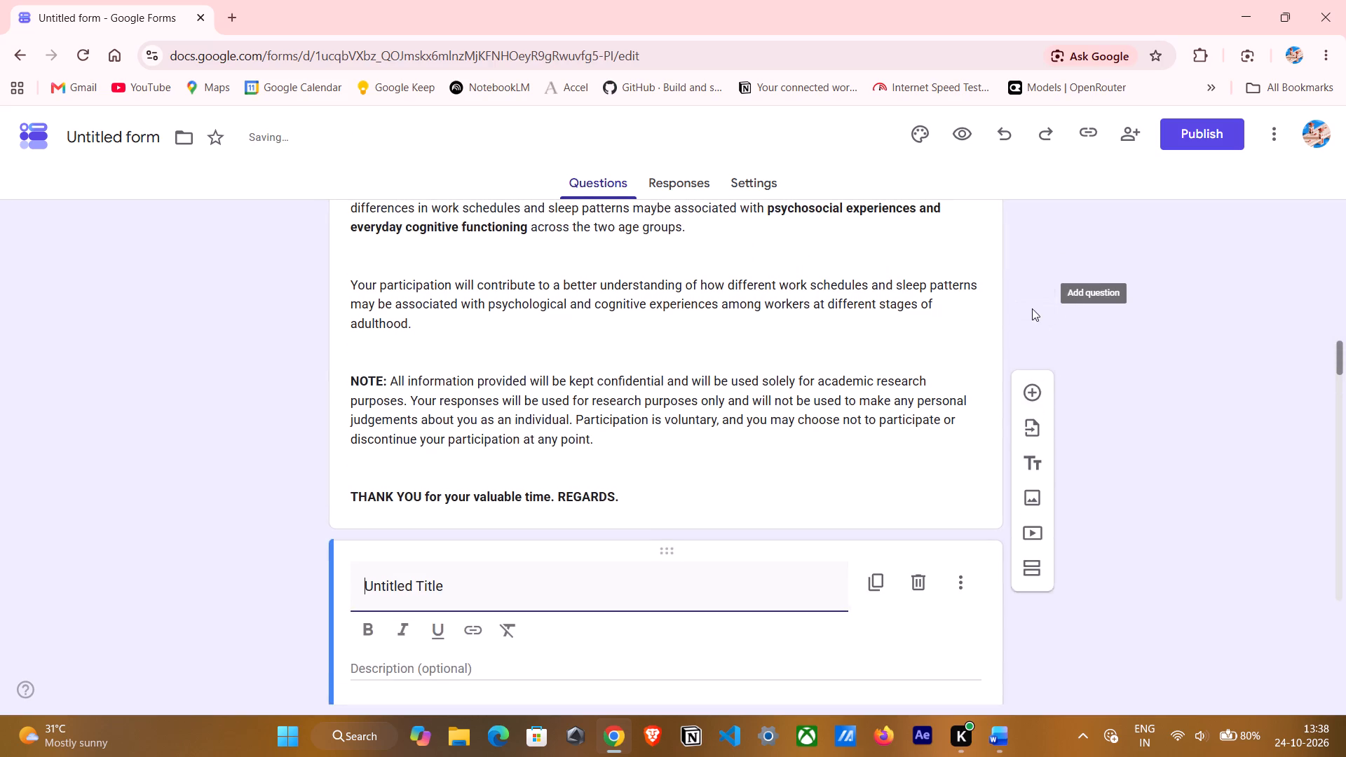
# Replace the placeholder title of the new title and description block with "Informed Consent*" in bold.
pyautogui.scroll(-4, 768, 479)
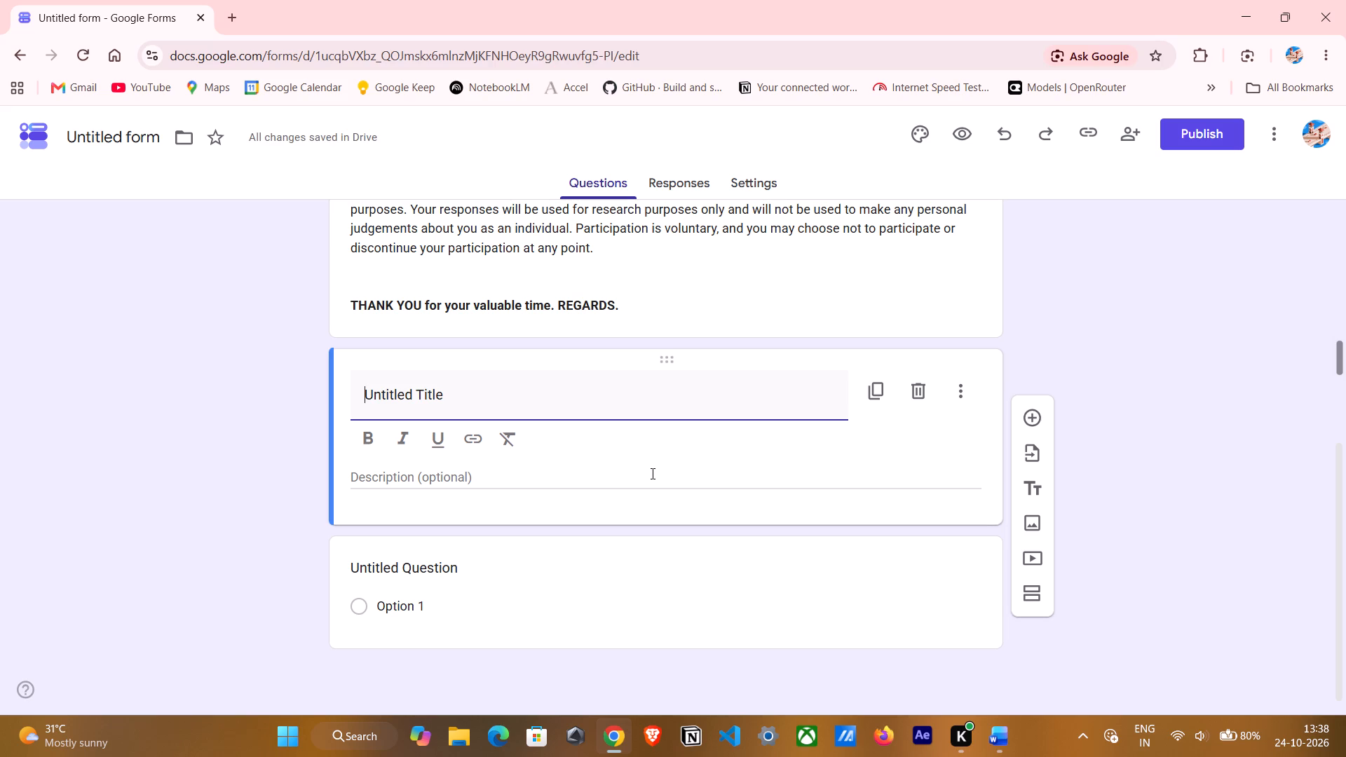
pyautogui.click(462, 391)
pyautogui.press('BackSpace')
pyautogui.press('BackSpace')
pyautogui.press('BackSpace')
pyautogui.press('BackSpace')
pyautogui.press('BackSpace')
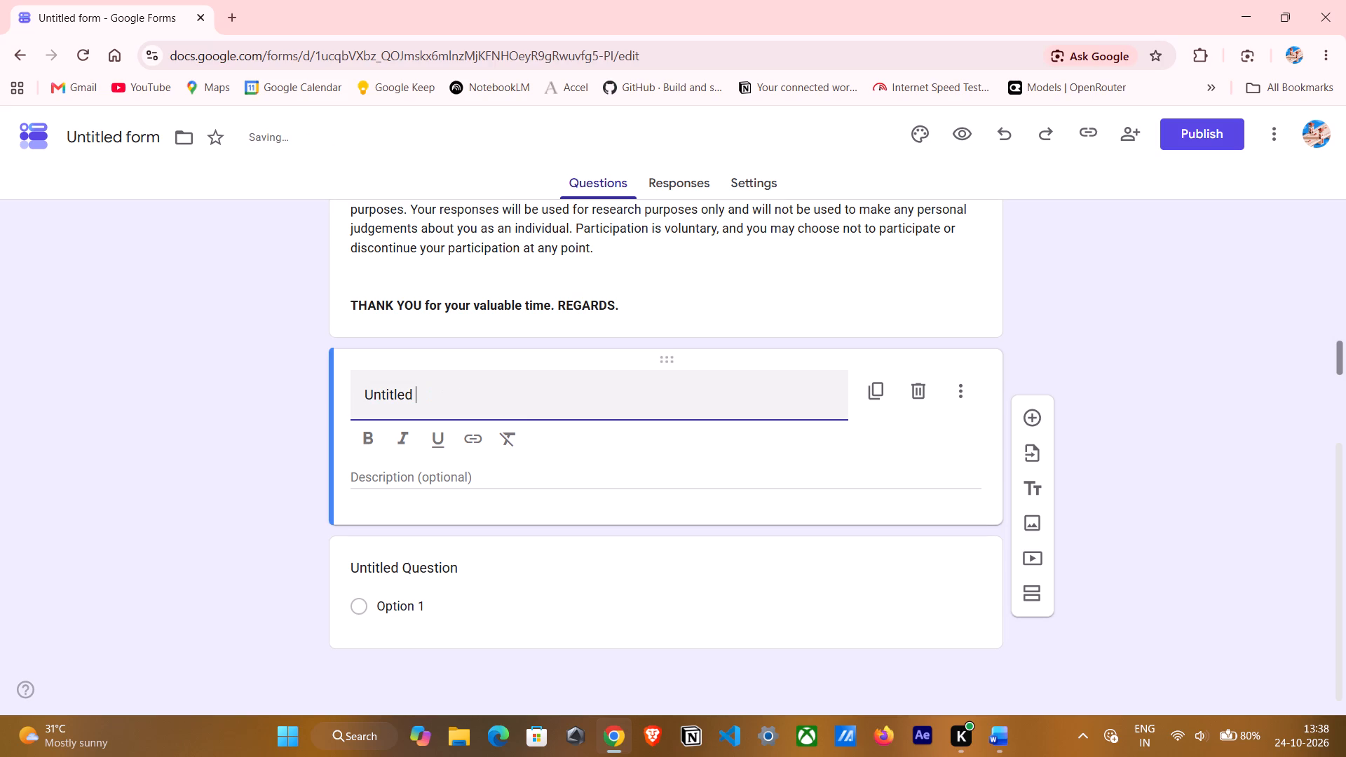
pyautogui.press('BackSpace')
pyautogui.press('BackSpace')
pyautogui.press('BackSpace')
pyautogui.press('BackSpace')
pyautogui.press('BackSpace')
pyautogui.press('BackSpace')
pyautogui.press('BackSpace')
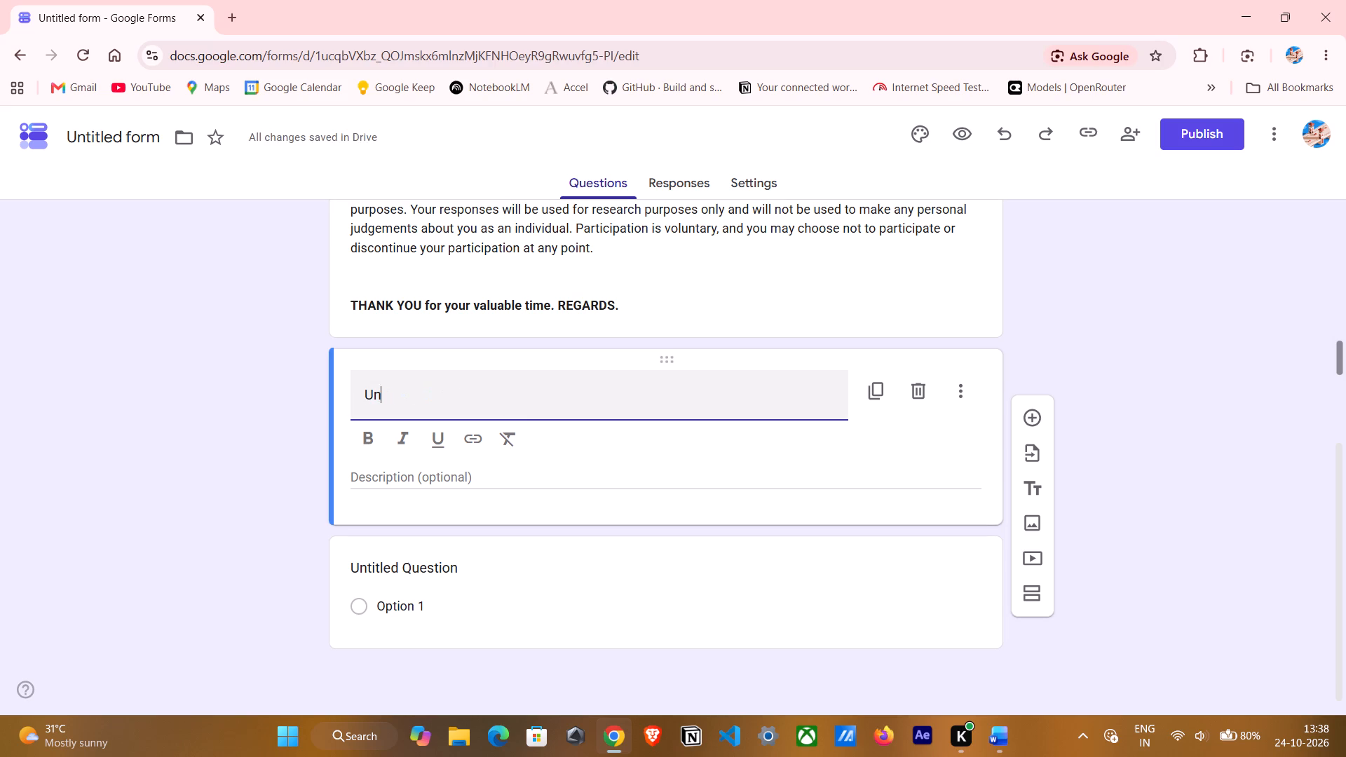
pyautogui.press('BackSpace')
pyautogui.press('BackSpace')
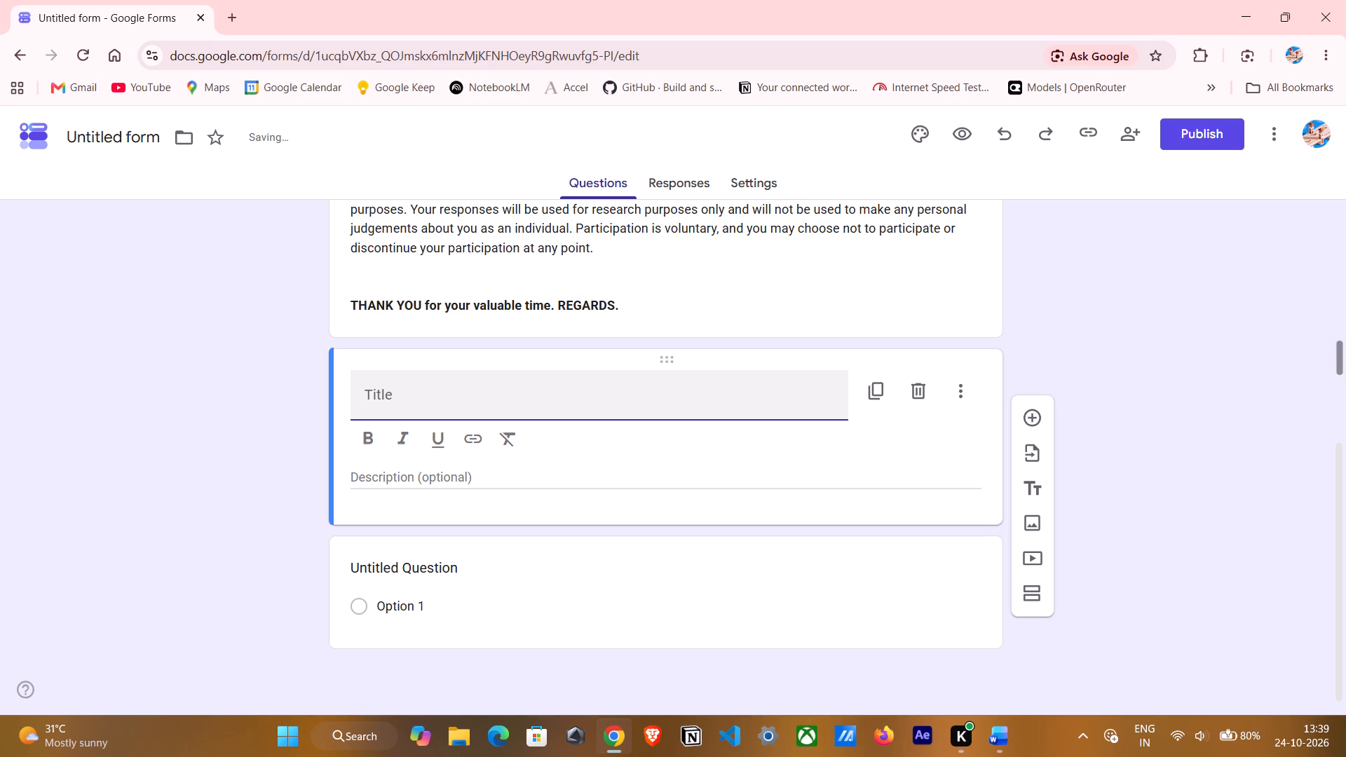
pyautogui.click(366, 438)
pyautogui.click(394, 400)
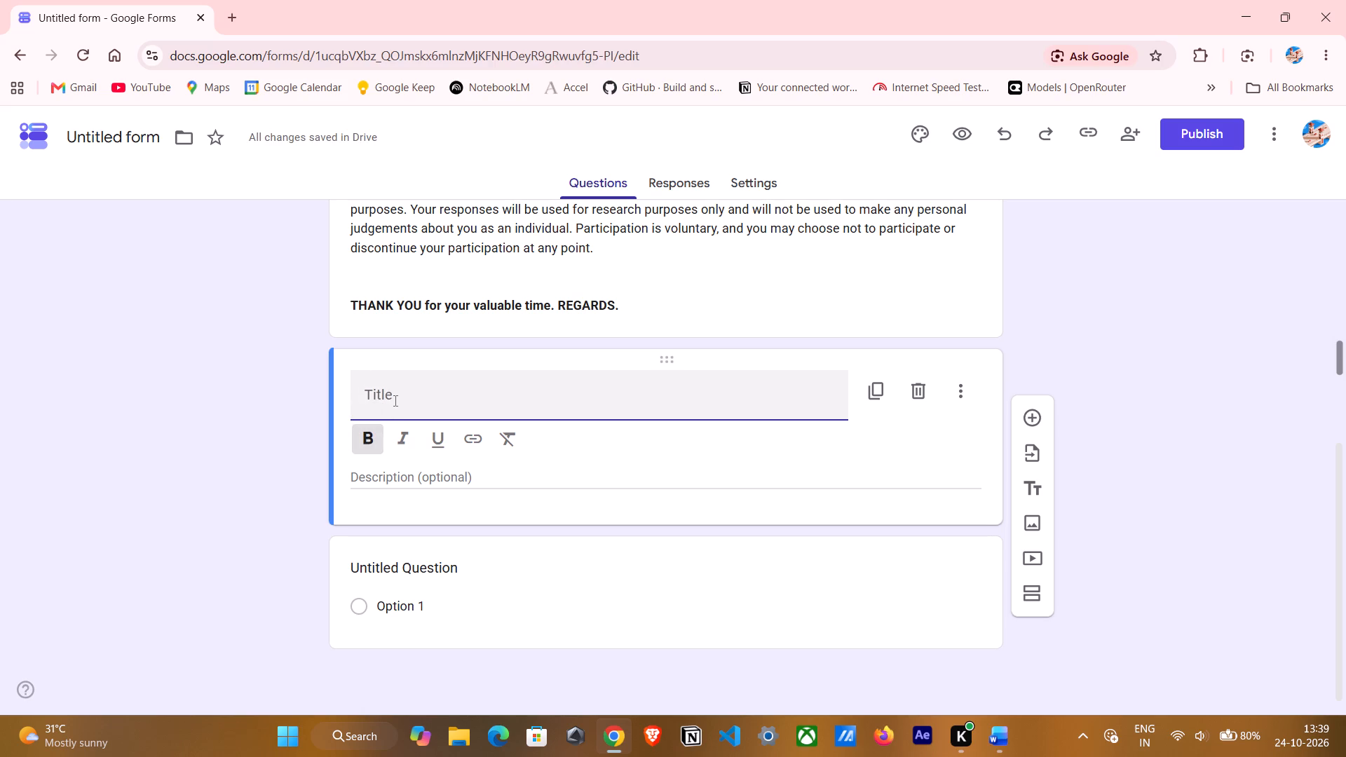
pyautogui.hotkey('shift', 'i')
pyautogui.write('nf')
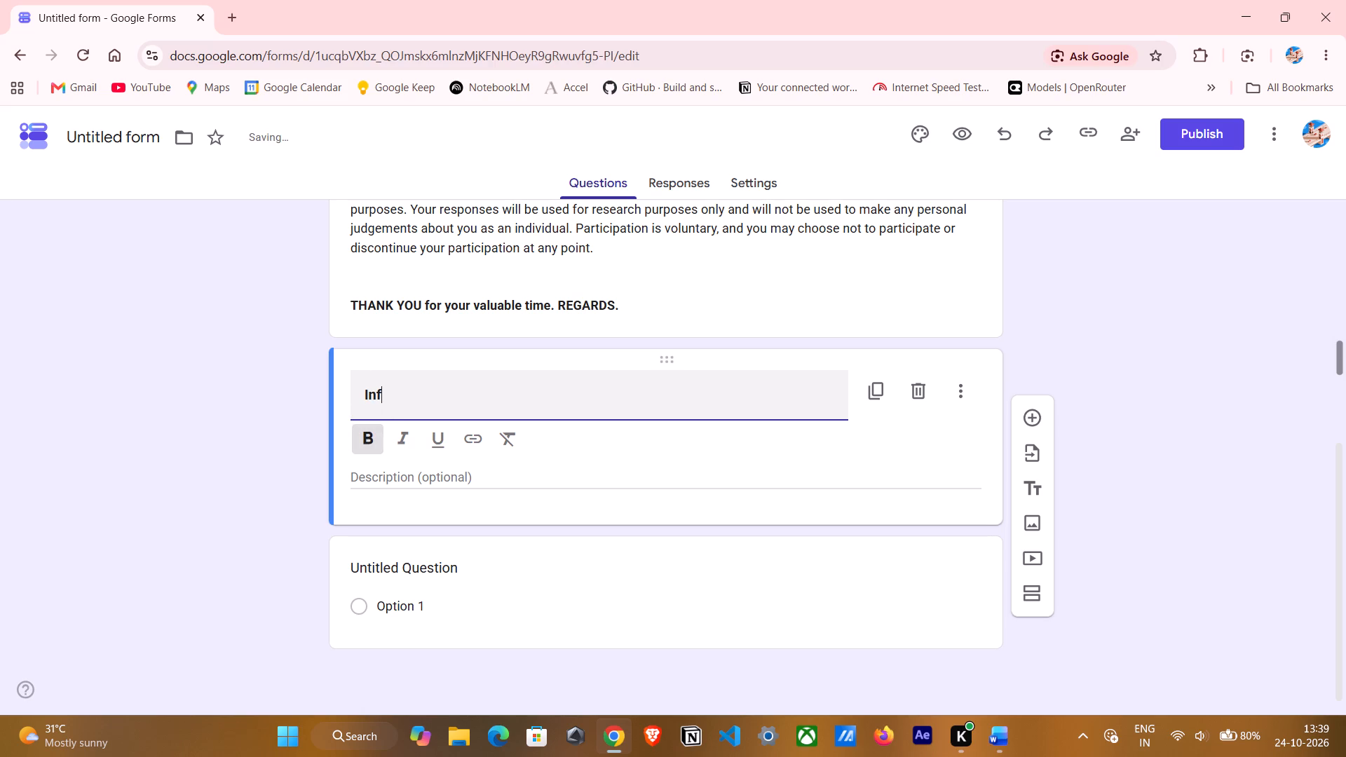
pyautogui.write('ormed Con')
pyautogui.write('sent')
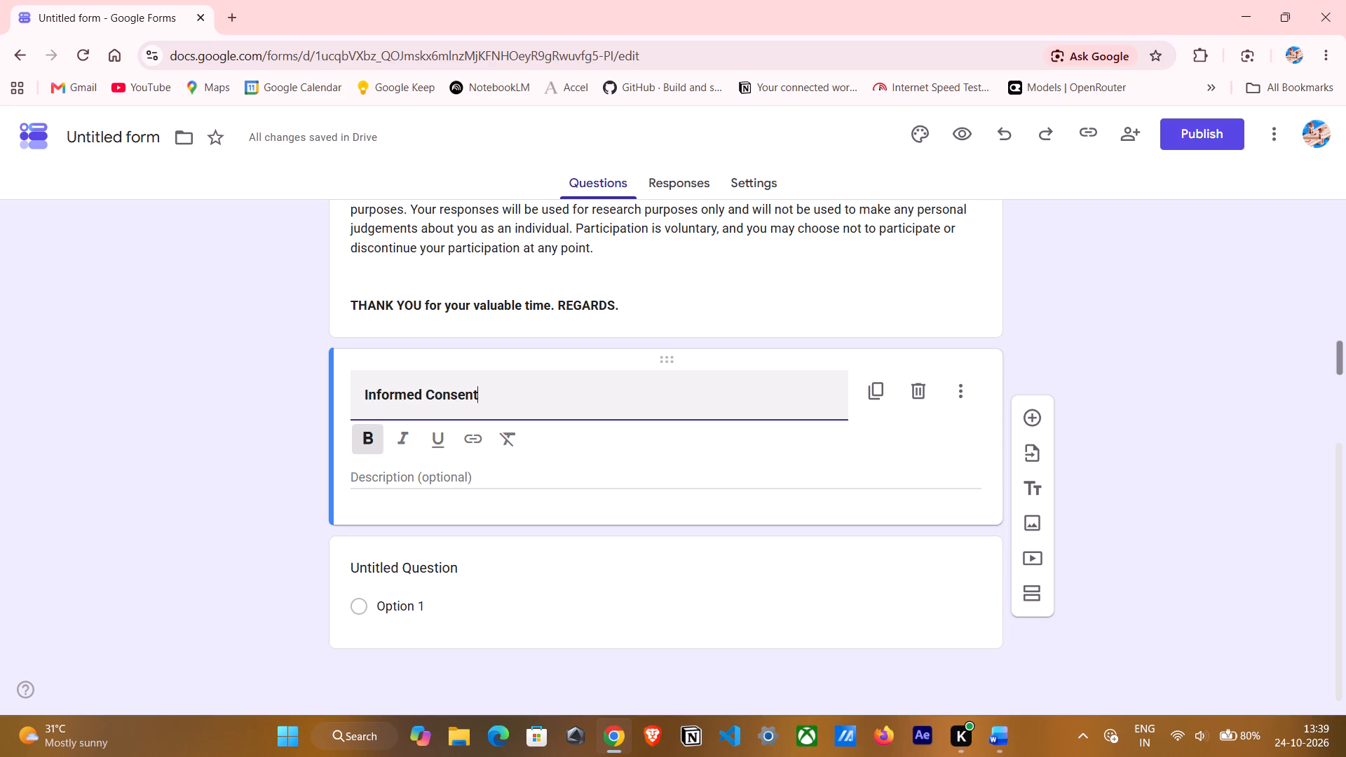
pyautogui.hotkey('shift', '*')
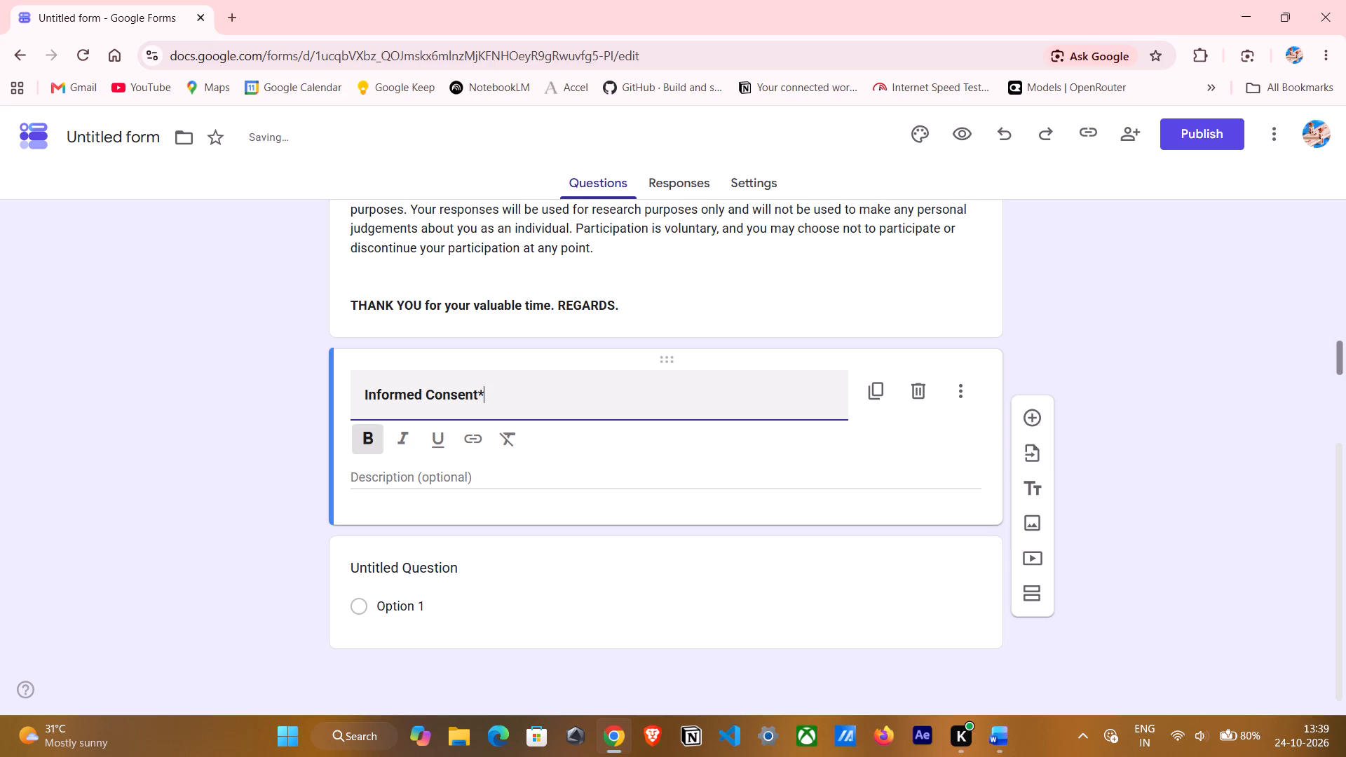
# Start the Informed Consent block's description with "Your participation in this study is completely voluntary".
pyautogui.click(398, 480)
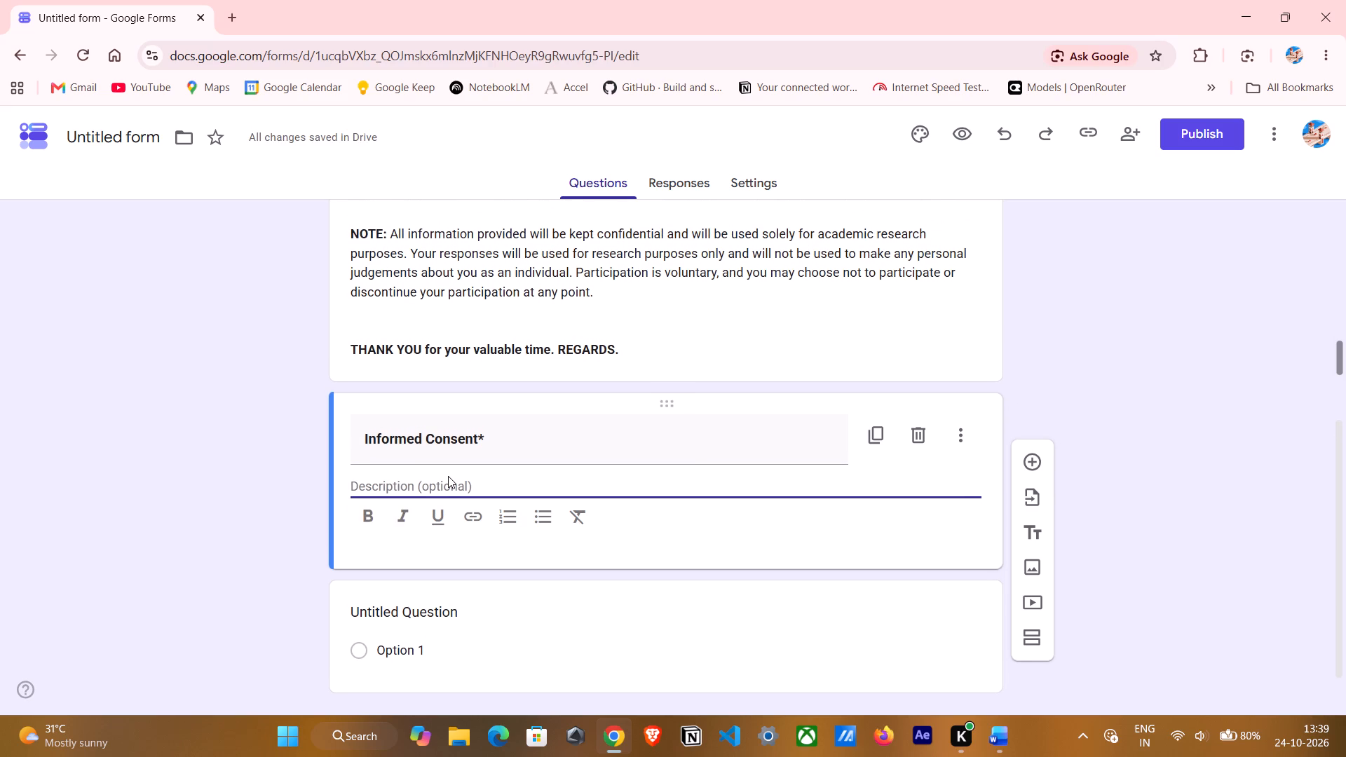
pyautogui.write('Your')
pyautogui.press('space')
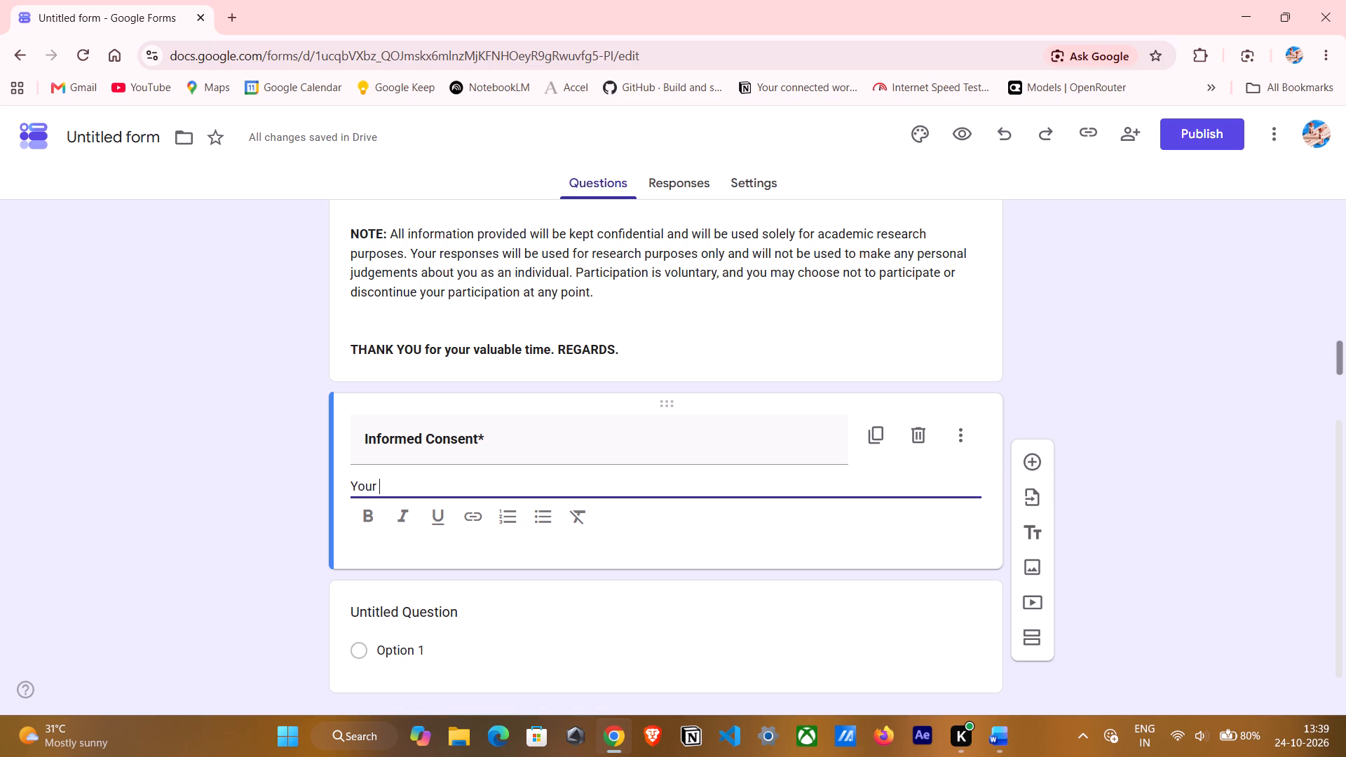
pyautogui.write('partici')
pyautogui.write('pation')
pyautogui.press('space')
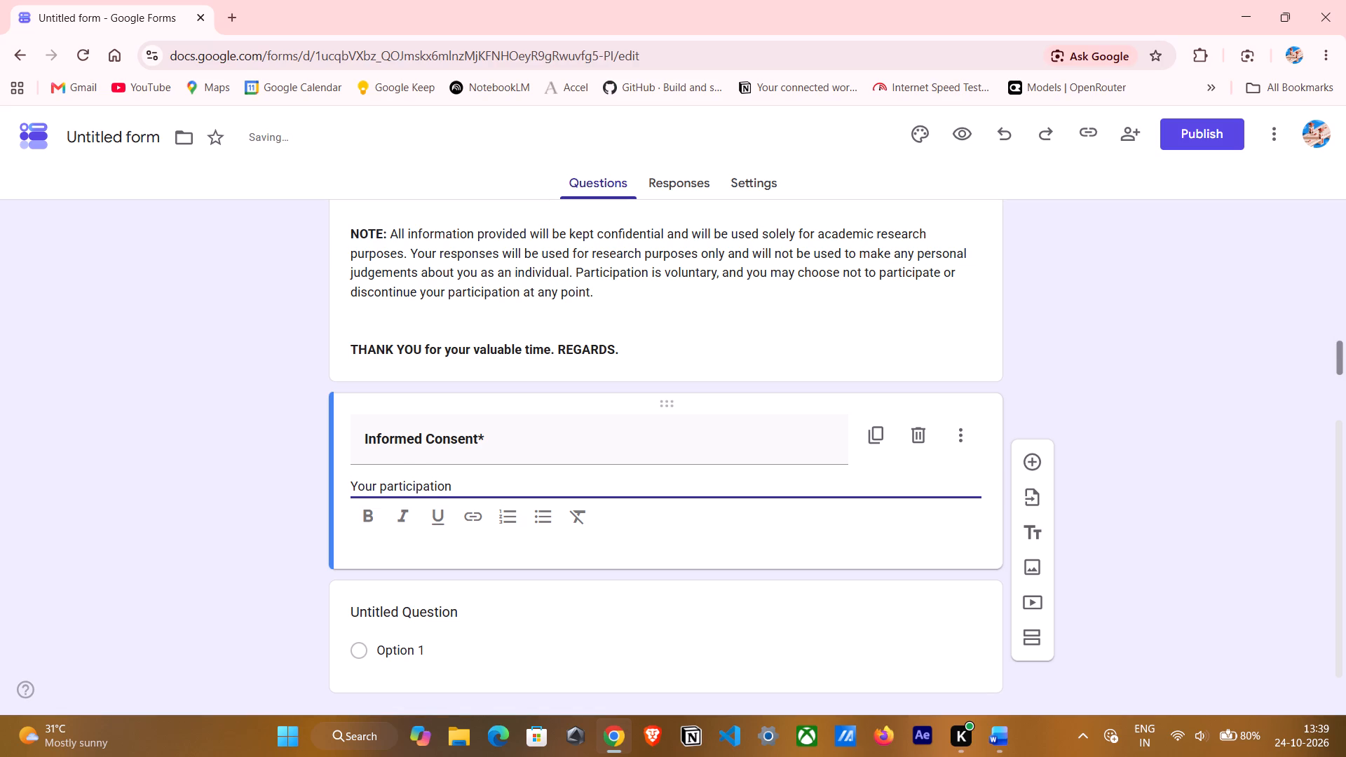
pyautogui.write('in this a')
pyautogui.press('BackSpace')
pyautogui.write('study')
pyautogui.press('space')
pyautogui.write('is comple')
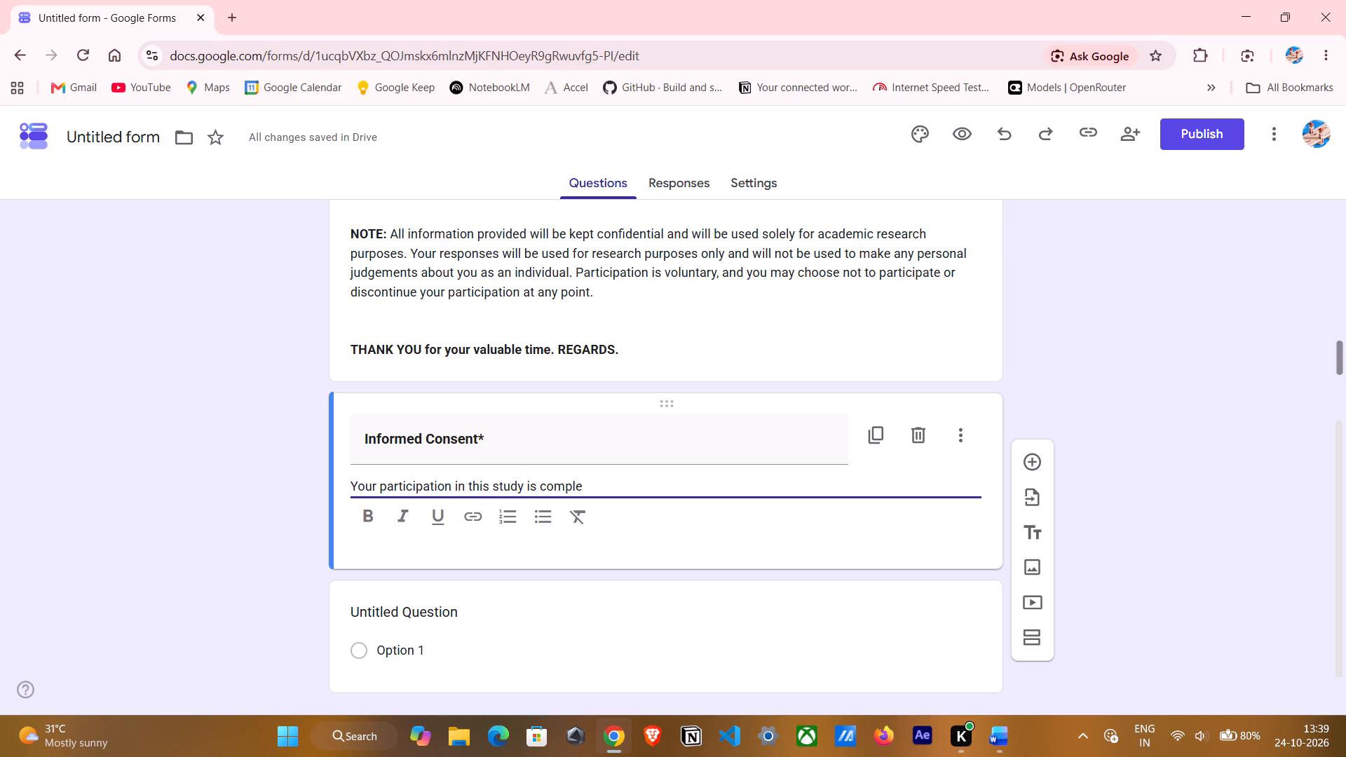
pyautogui.press('t')
pyautogui.write('ely voluntary')
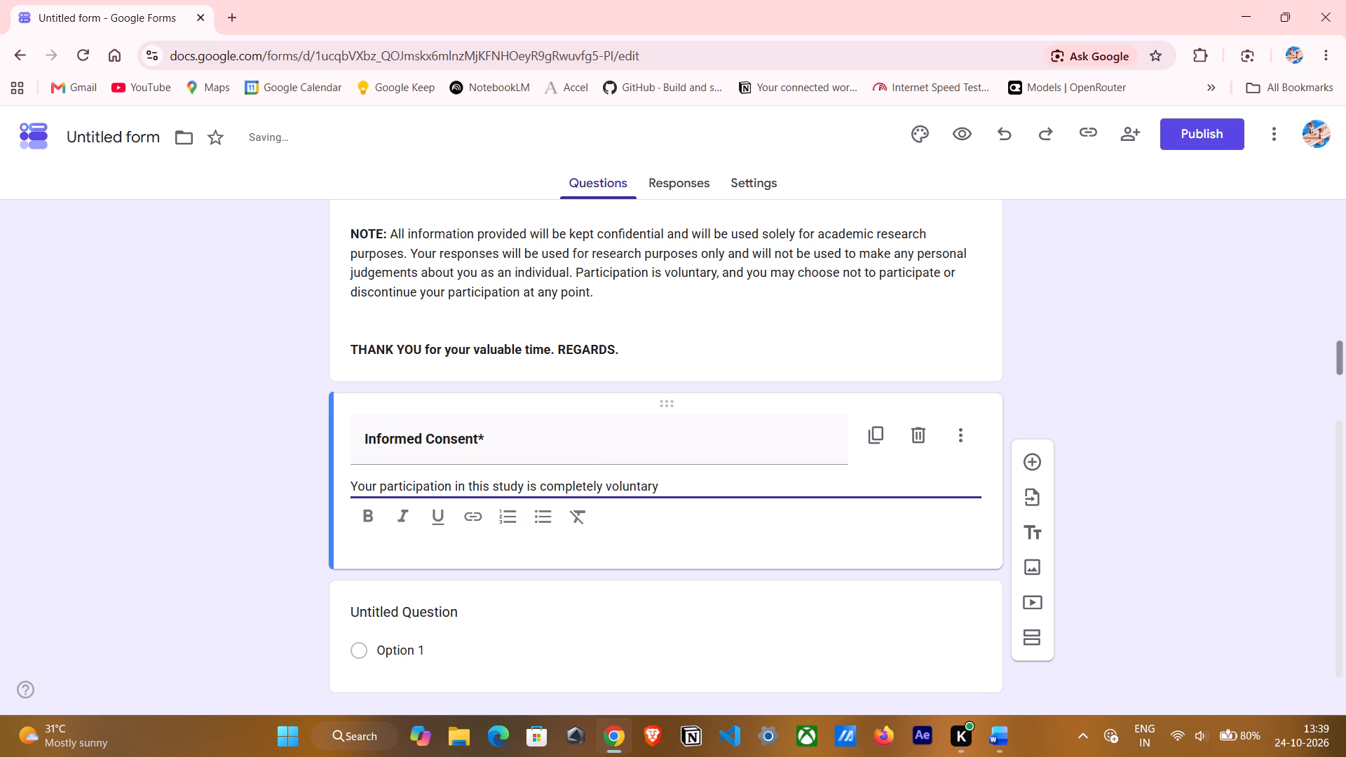
pyautogui.press('space')
pyautogui.press('BackSpace')
# End the description's first sentence with a period and begin the second with "The questionaire".
pyautogui.write('. The quw')
pyautogui.press('BackSpace')
pyautogui.write('estiio')
pyautogui.press('BackSpace')
pyautogui.press('BackSpace')
pyautogui.write('ona')
pyautogui.write('ire')
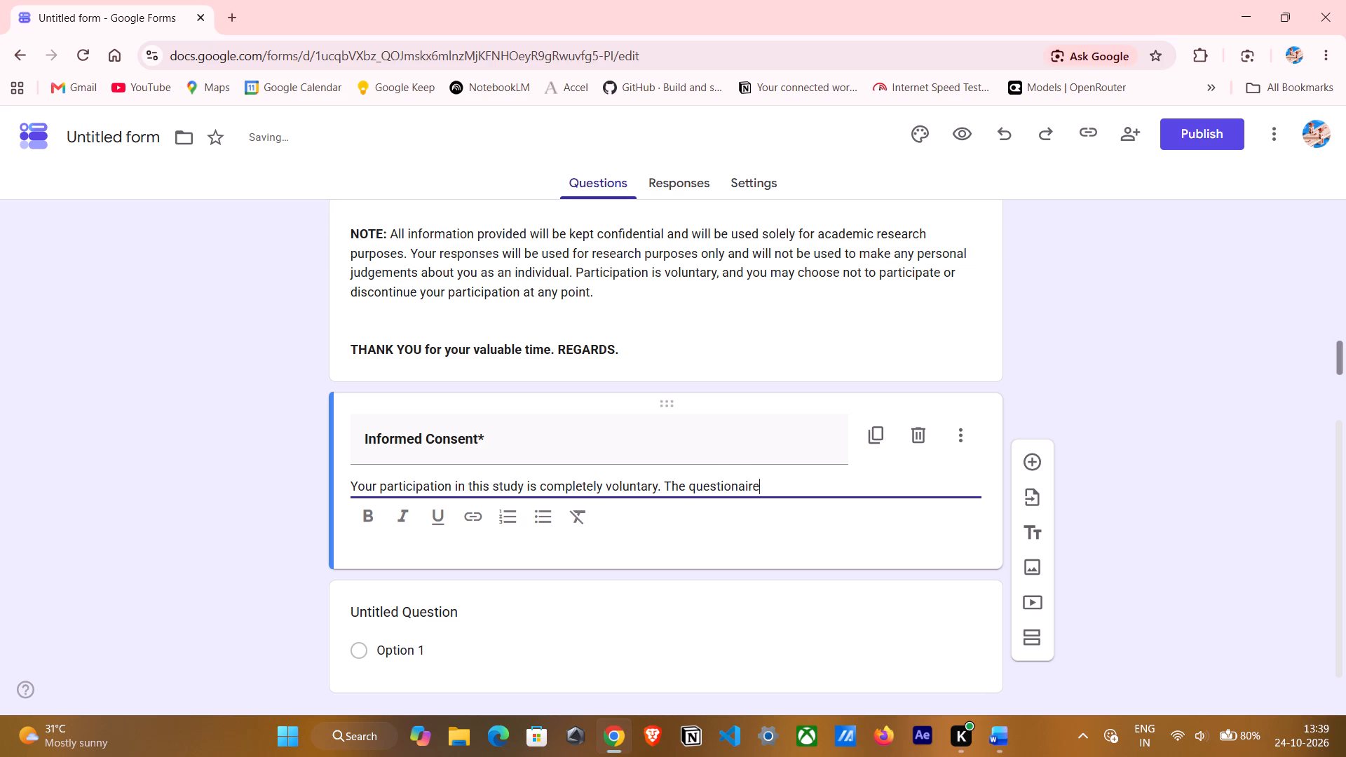
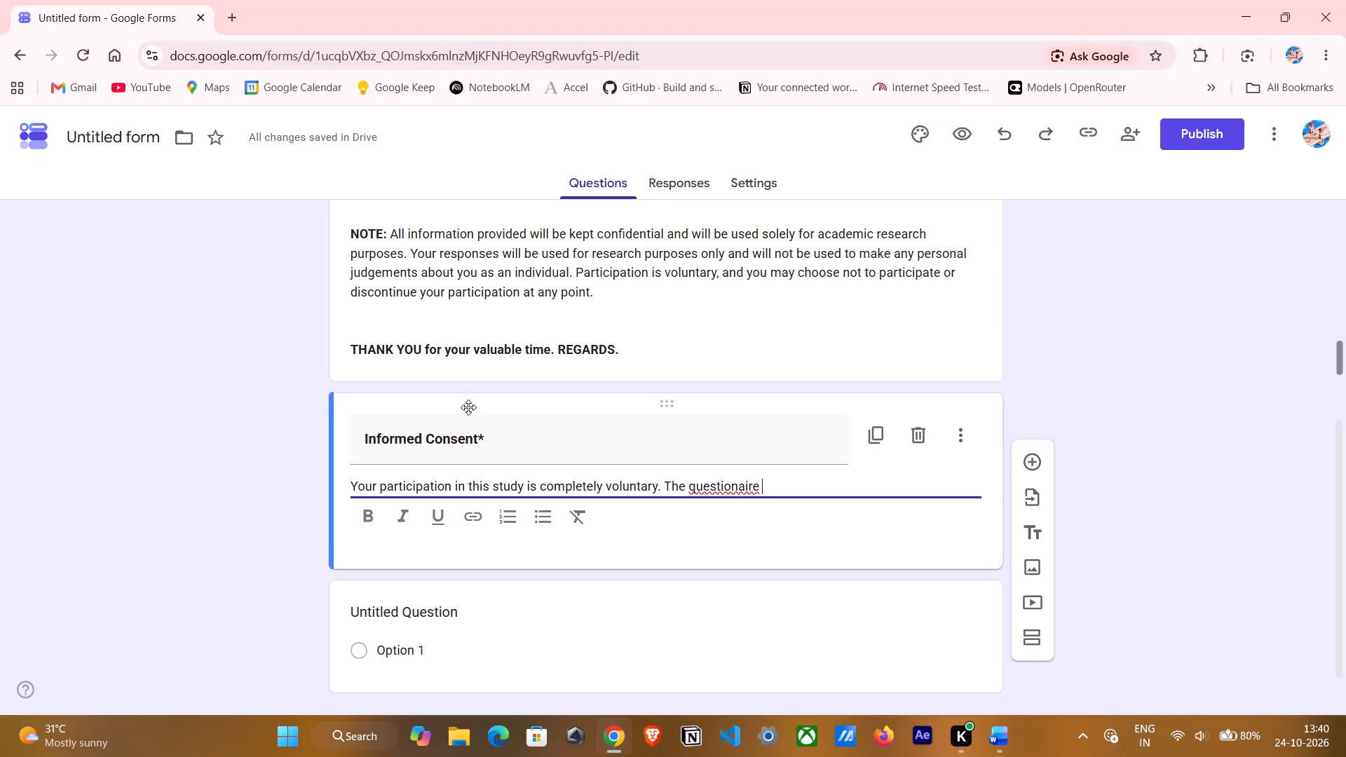
# Continue the Informed Consent description's second sentence with "does not require any personally identifying information".
pyautogui.write('does')
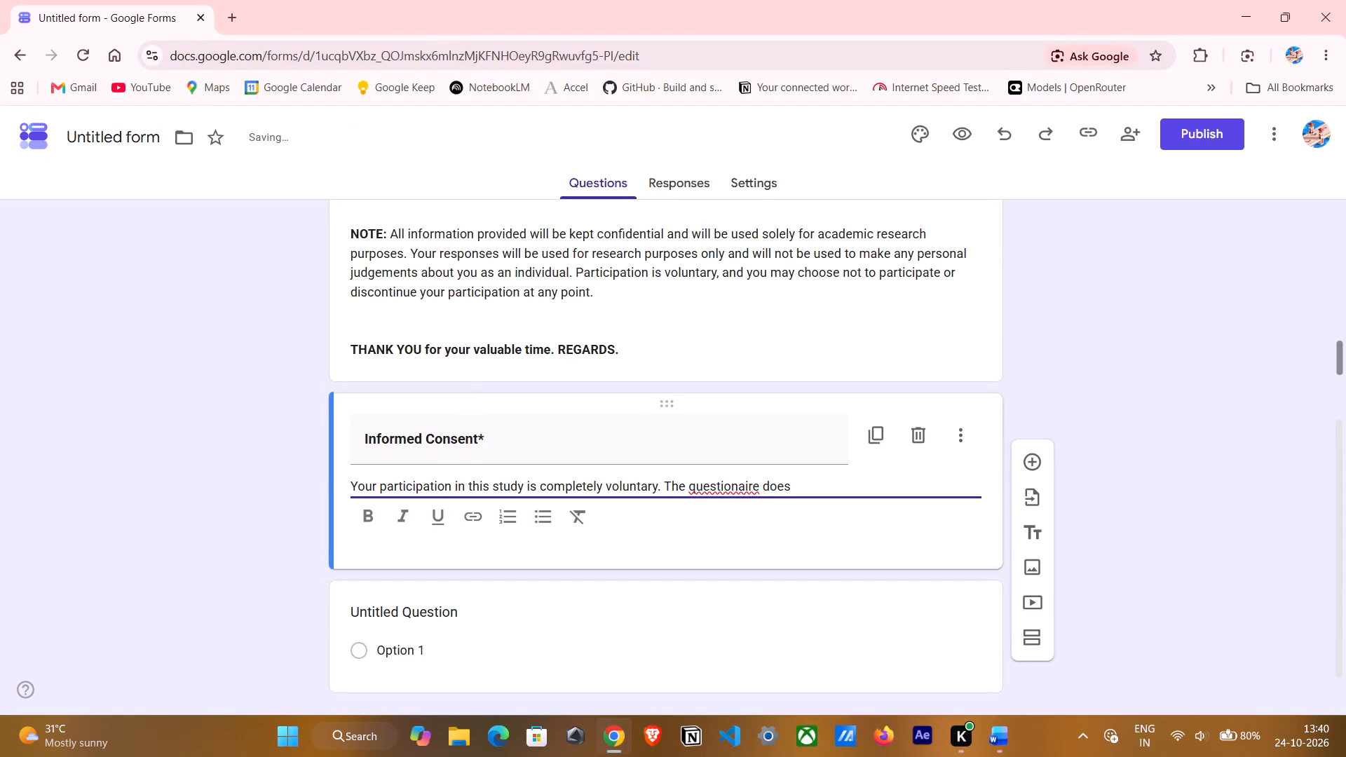
pyautogui.press('space')
pyautogui.write('not require')
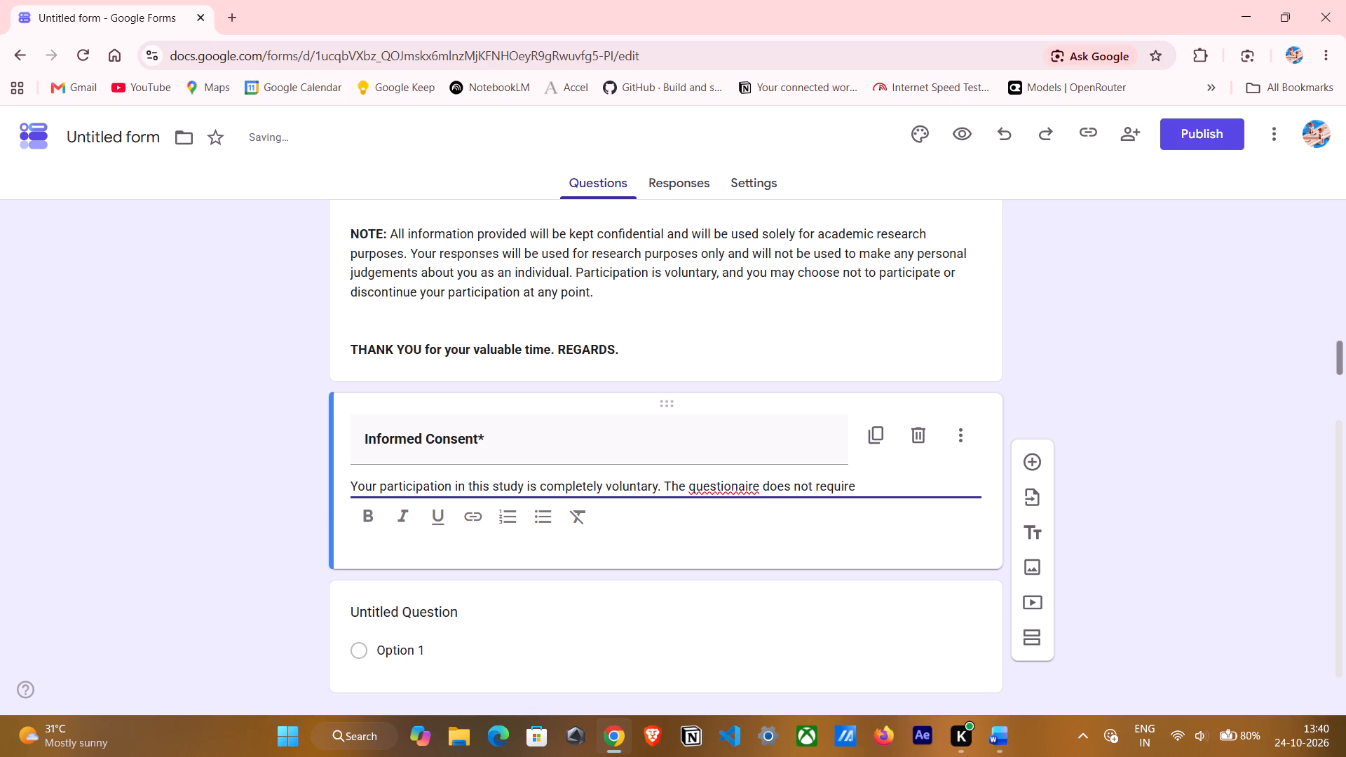
pyautogui.press('space')
pyautogui.write('any')
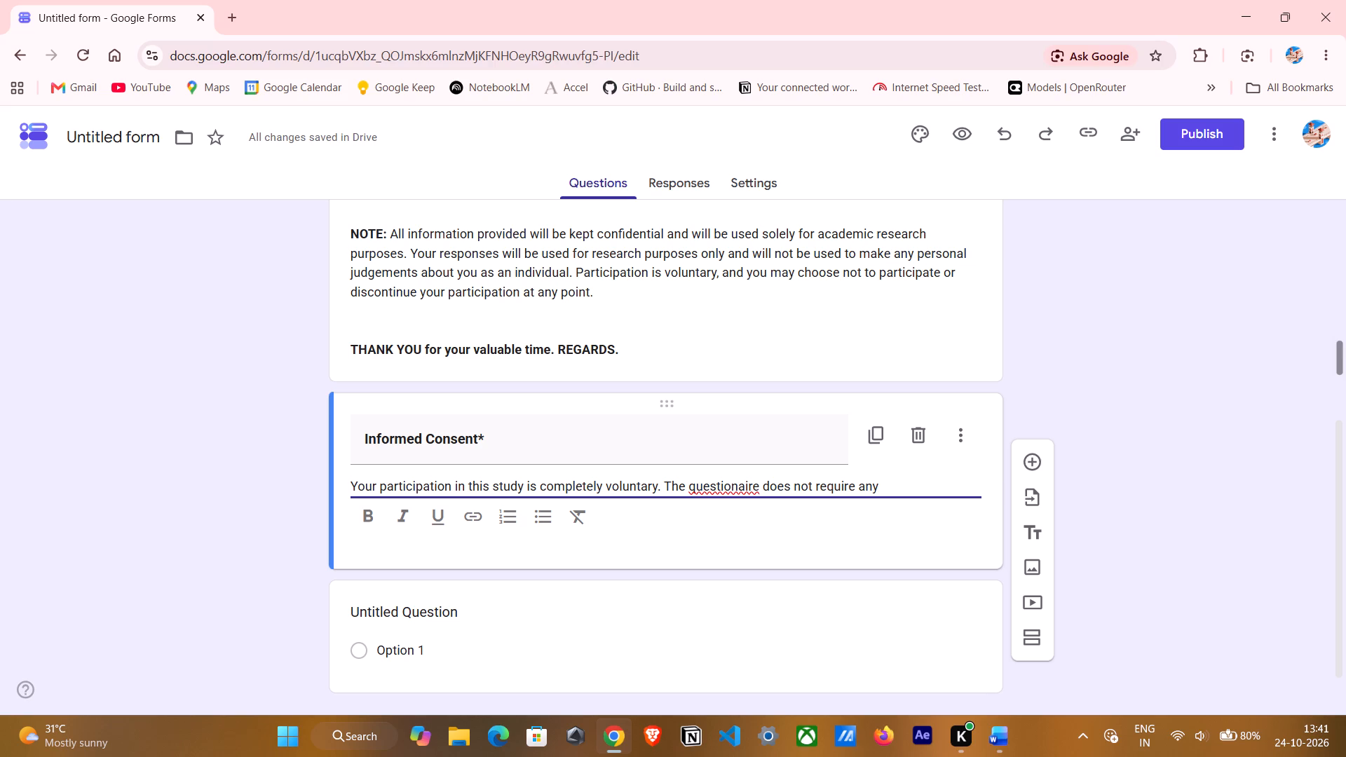
pyautogui.press('space')
pyautogui.write('pers')
pyautogui.press('o')
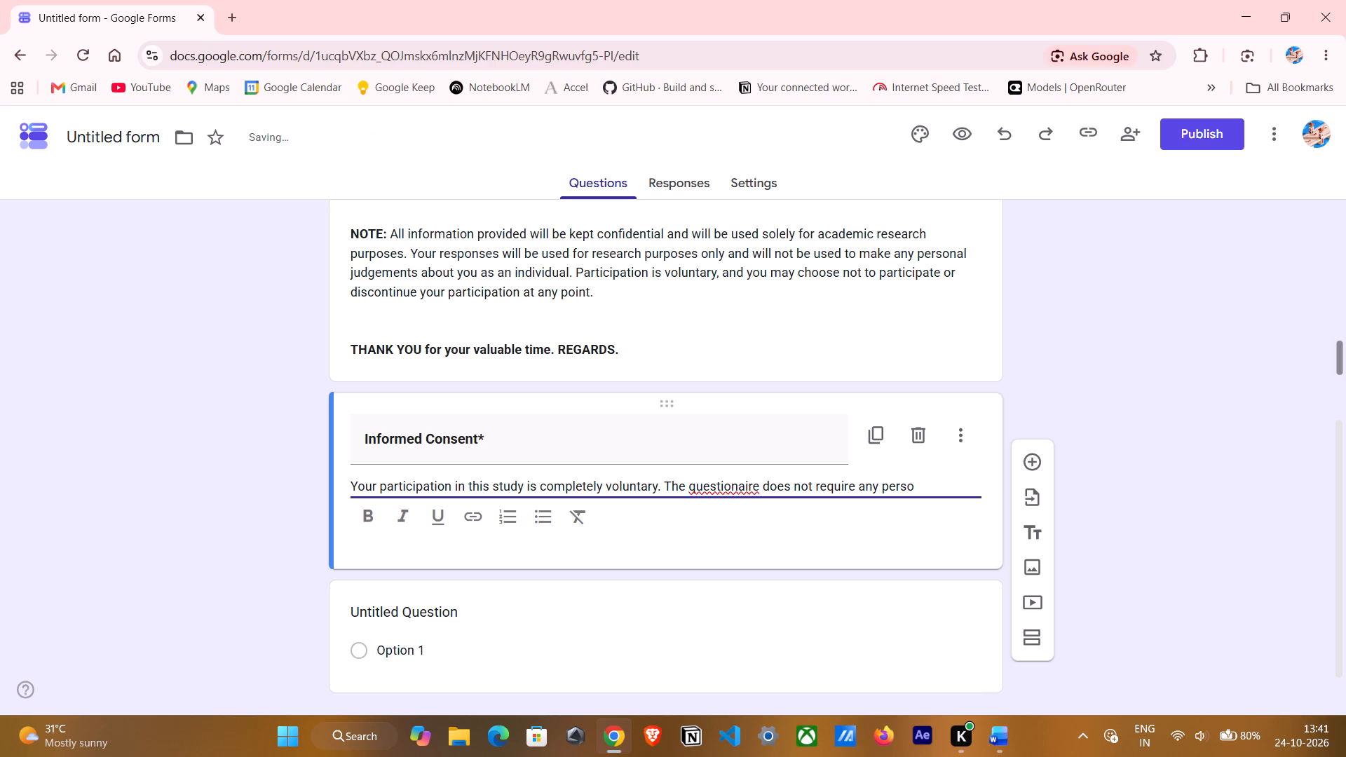
pyautogui.write('nally')
pyautogui.press('space')
pyautogui.press('i')
pyautogui.write('denti')
pyautogui.write('fying')
pyautogui.press('space')
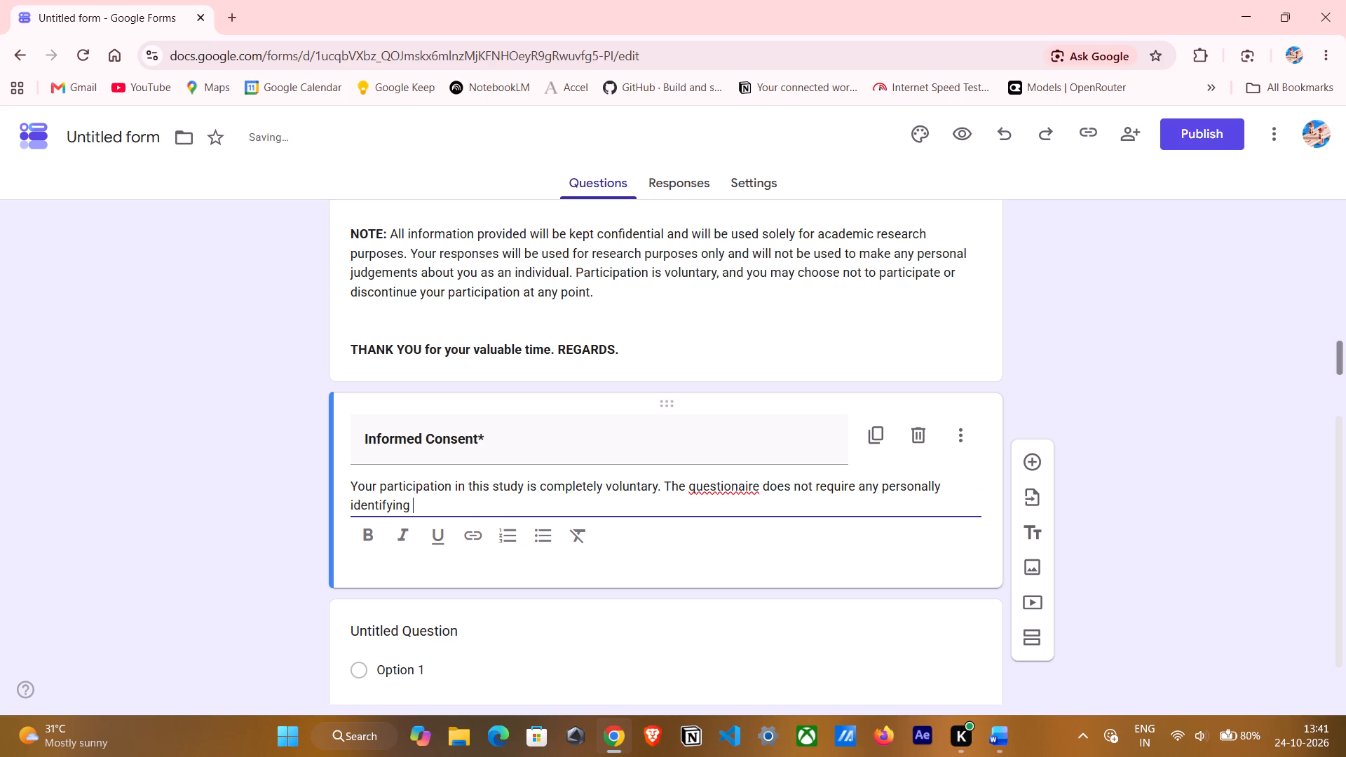
pyautogui.write('information')
# Extend the second sentence of the consent description with "and all responses will be kept strictly confidential".
pyautogui.press('space')
pyautogui.write('and all')
pyautogui.press('space')
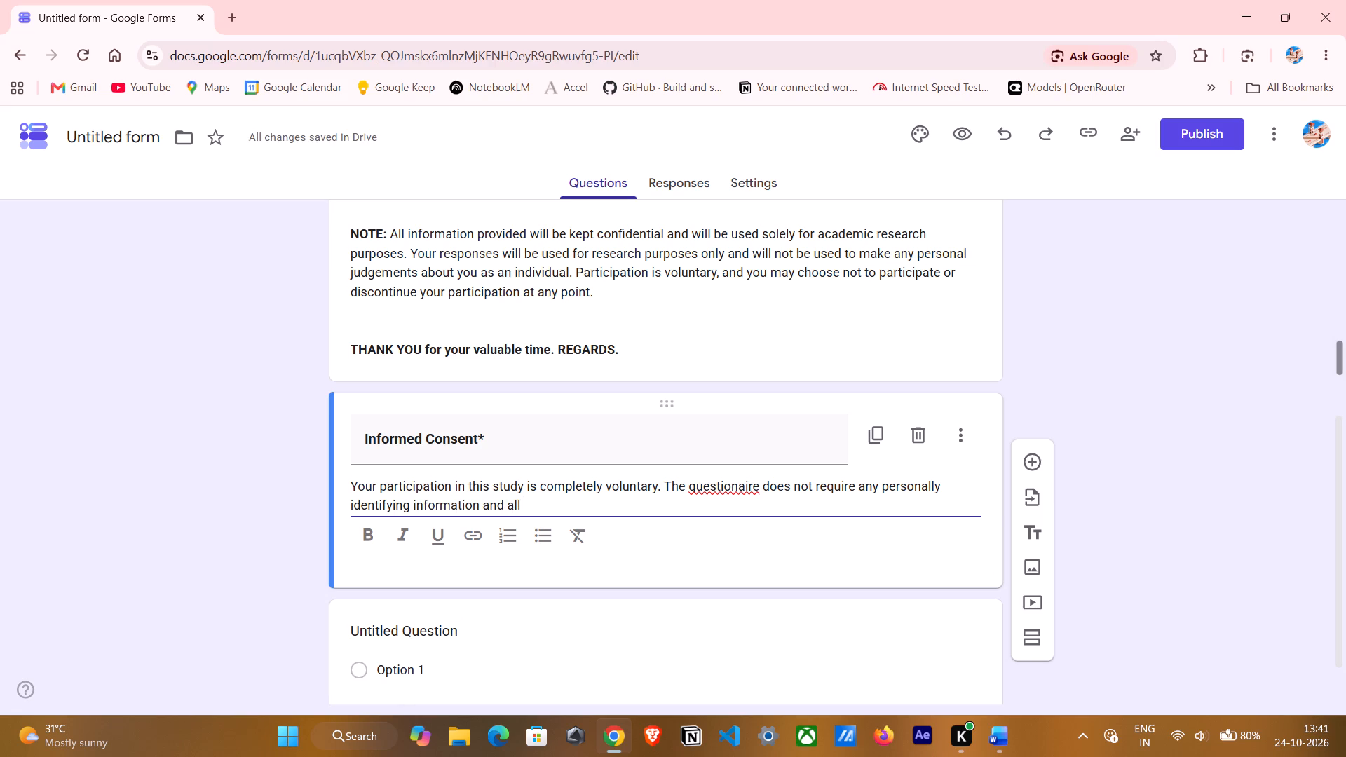
pyautogui.write('resp')
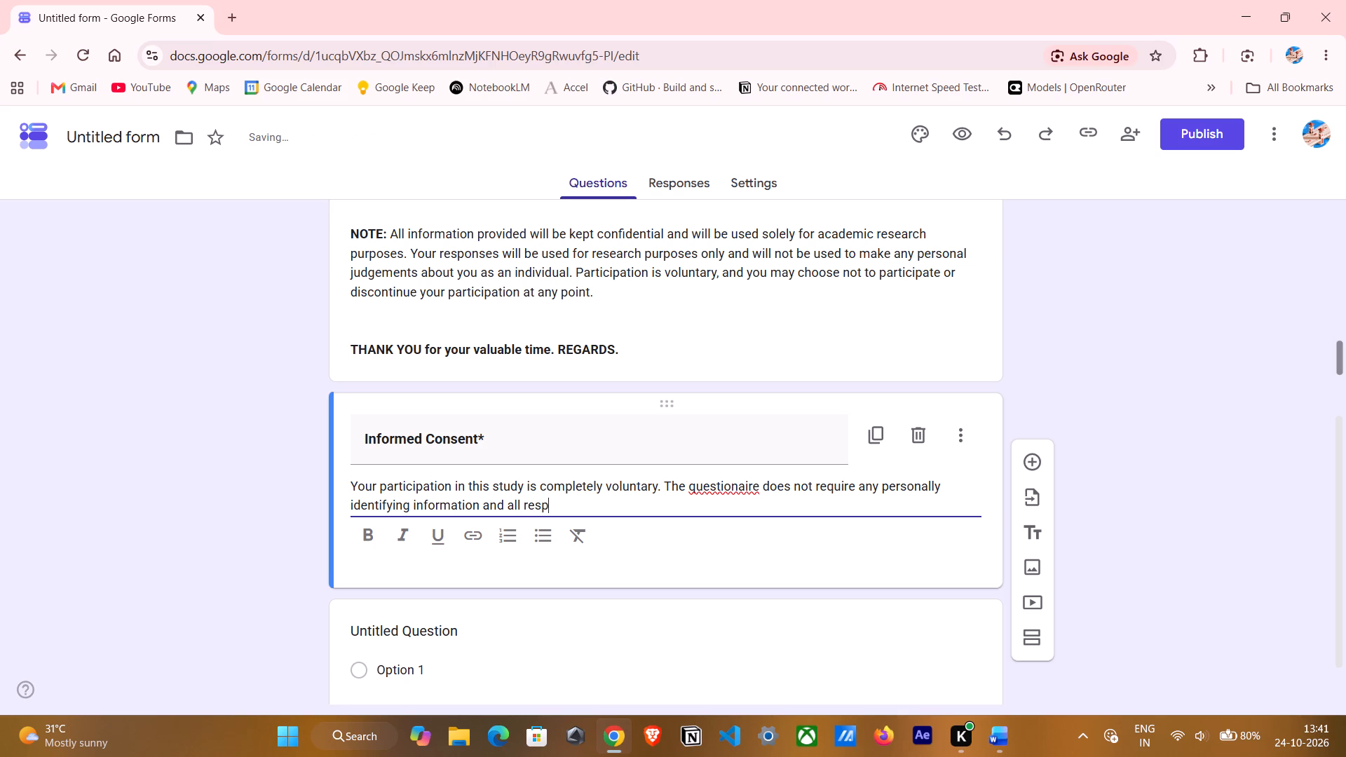
pyautogui.write('onses')
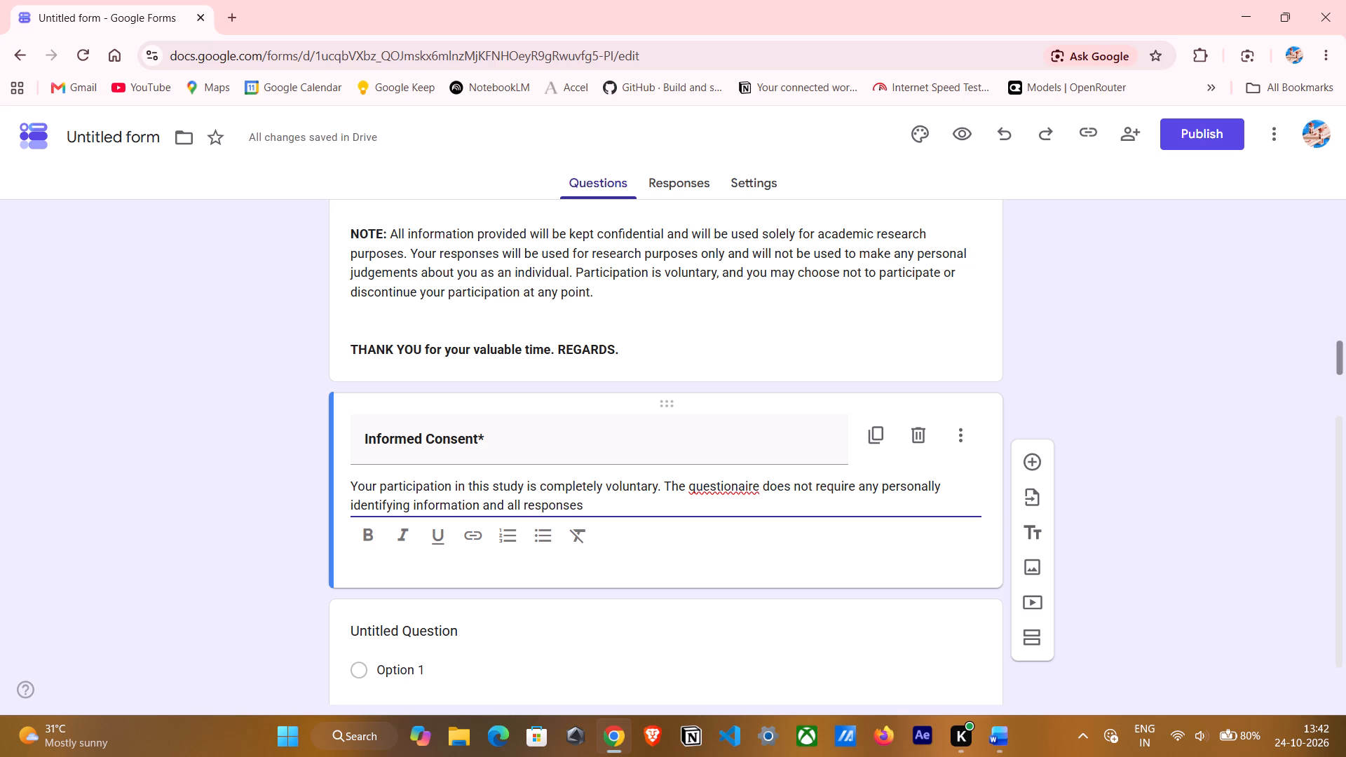
pyautogui.press('space')
pyautogui.write('w')
pyautogui.press('w')
pyautogui.press('BackSpace')
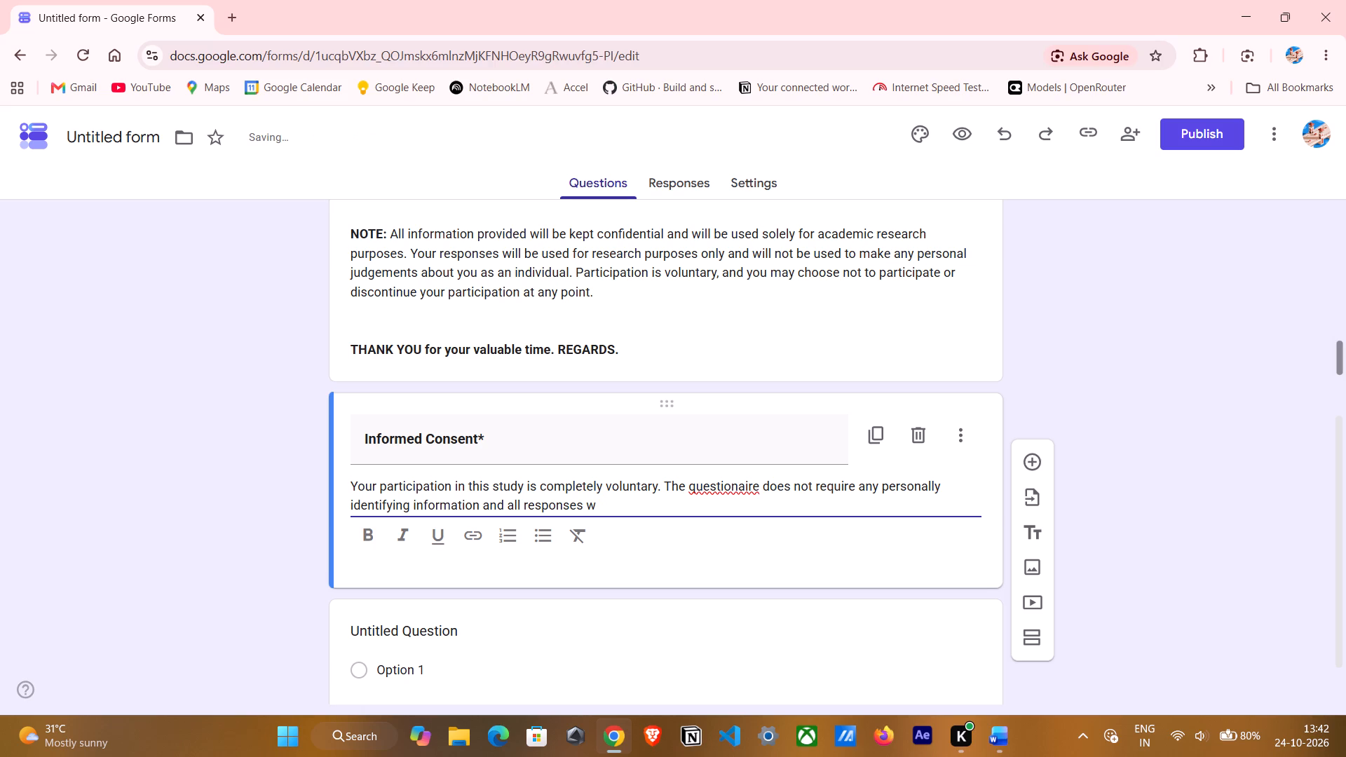
pyautogui.write('ill b')
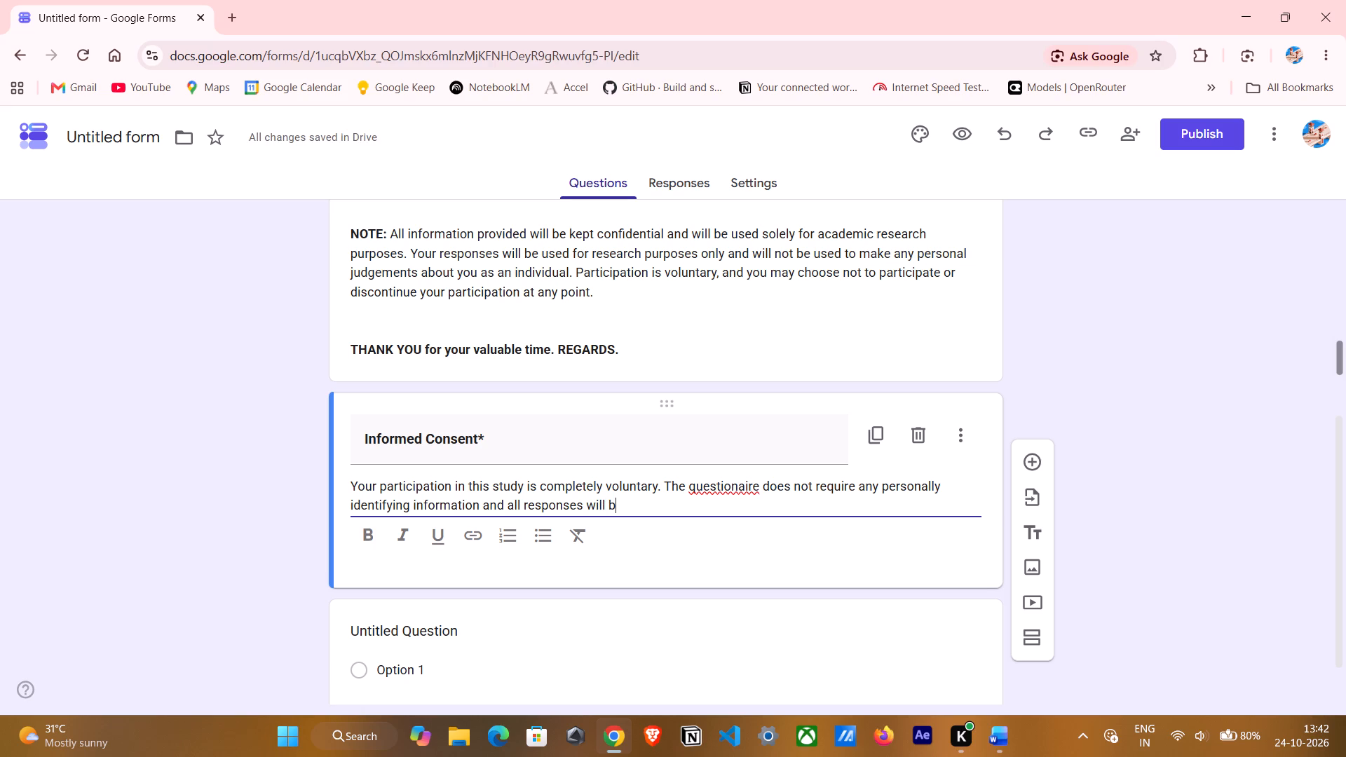
pyautogui.press('BackSpace')
pyautogui.write('e')
pyautogui.press('space')
pyautogui.press('BackSpace')
pyautogui.press('BackSpace')
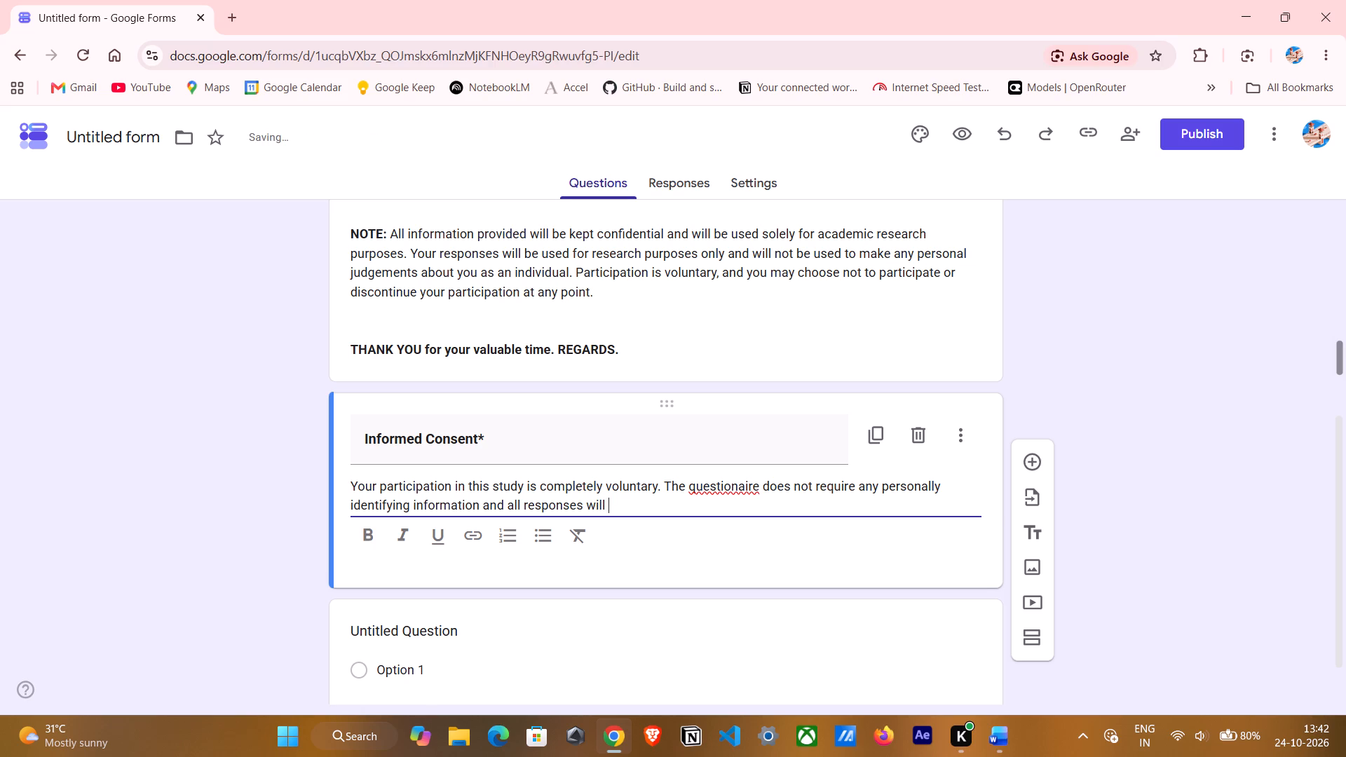
pyautogui.write('be kept')
pyautogui.press('space')
pyautogui.write('strictly')
pyautogui.press('space')
pyautogui.write('confidential')
# Continue the consent description's confidentiality clause with "and used".
pyautogui.press('space')
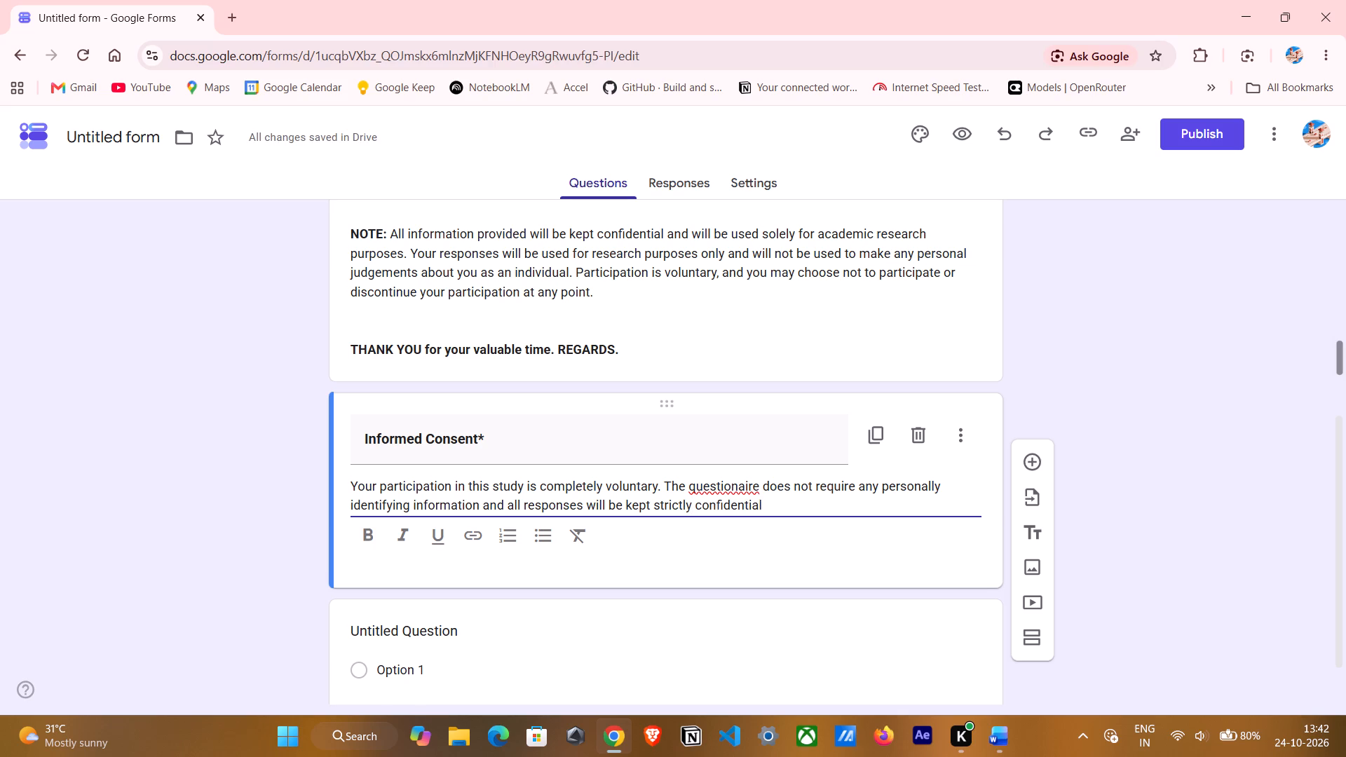
pyautogui.write('and used')
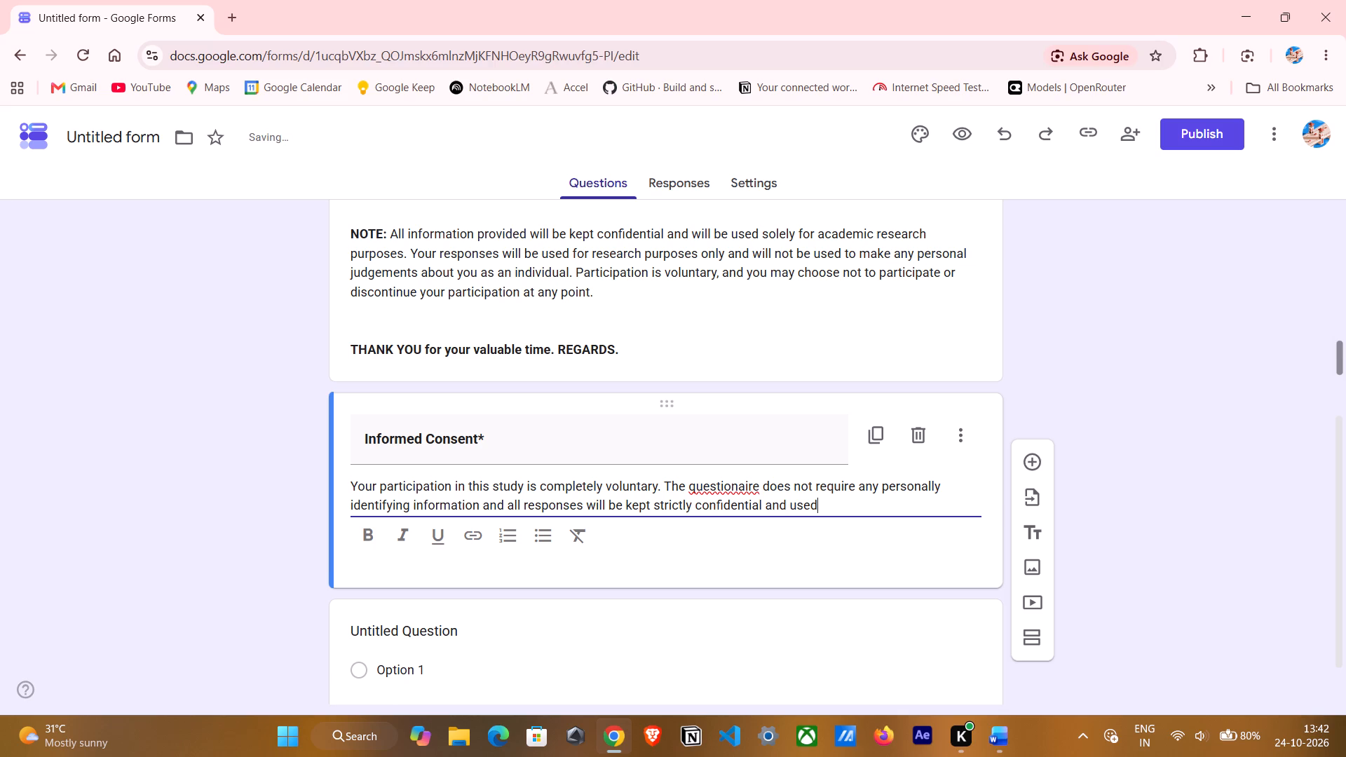
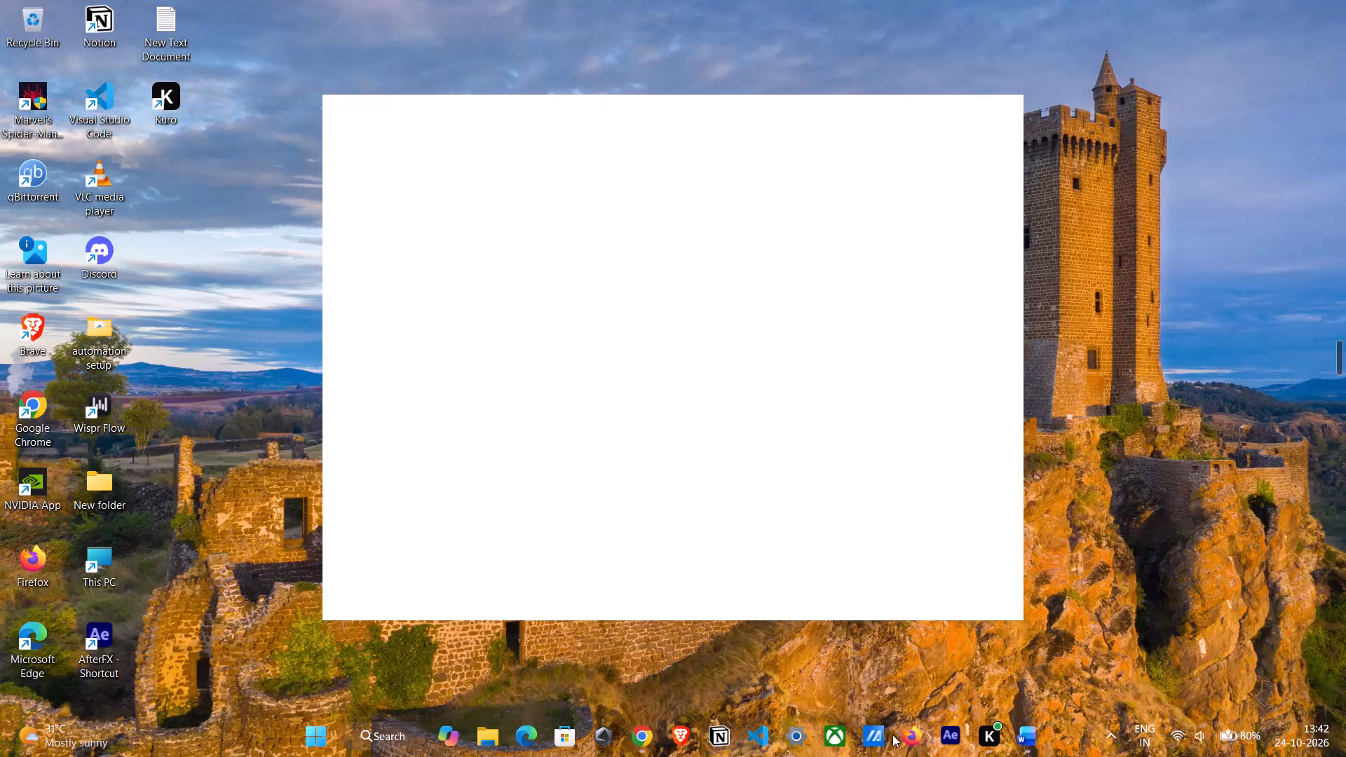
# Return to the form in Chrome and continue the consent description's confidentiality clause with "solely for academic research purposes".
pyautogui.click(633, 735)
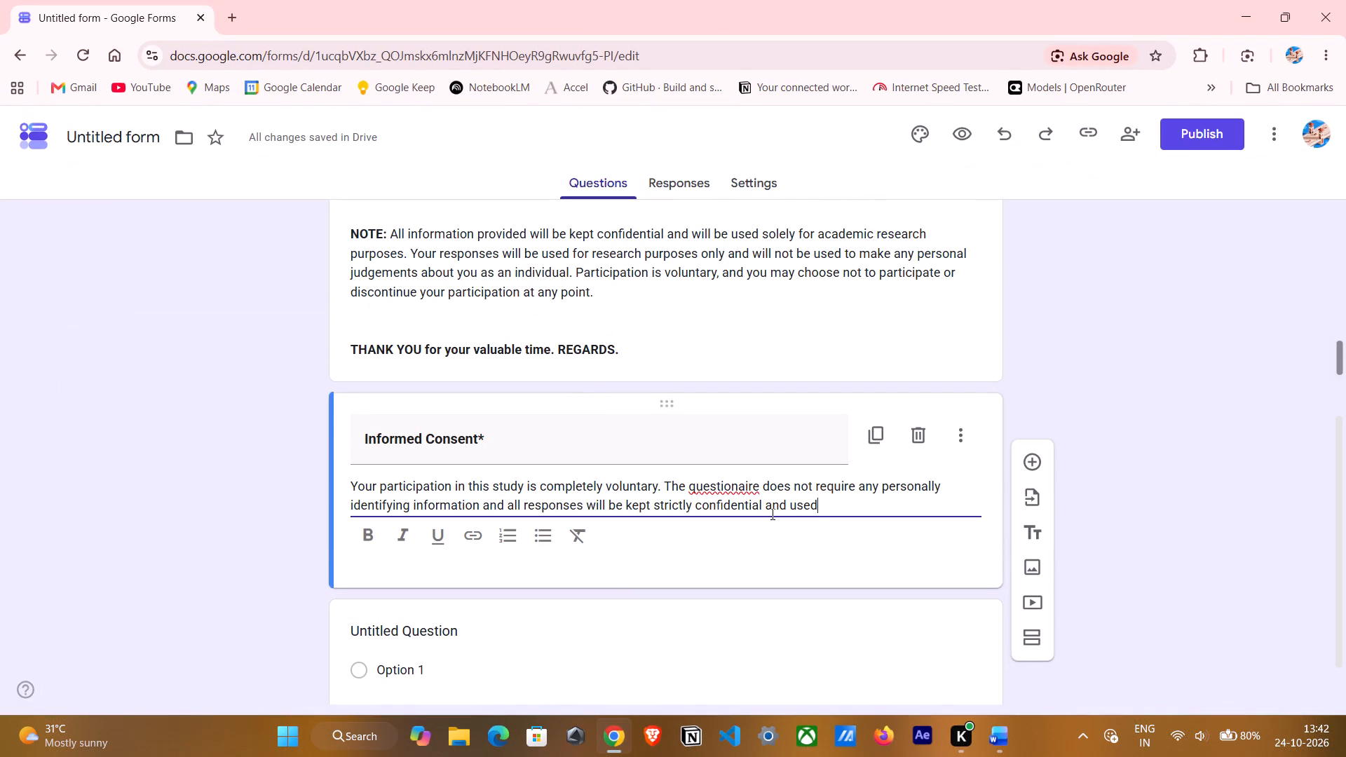
pyautogui.click(824, 510)
pyautogui.press('space')
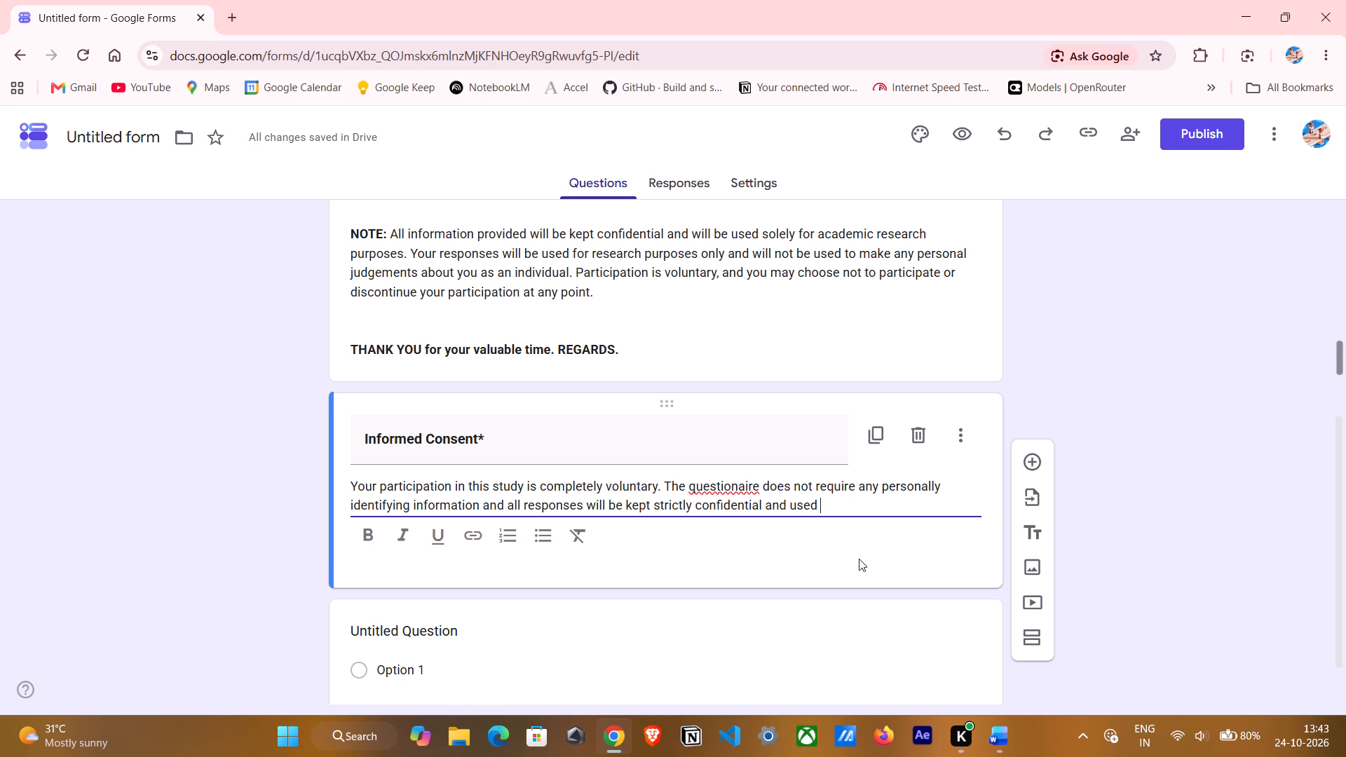
pyautogui.press('space')
pyautogui.press('BackSpace')
pyautogui.press('BackSpace')
pyautogui.press('space')
pyautogui.write('solelt')
pyautogui.press('BackSpace')
pyautogui.press('y')
pyautogui.press('BackSpace')
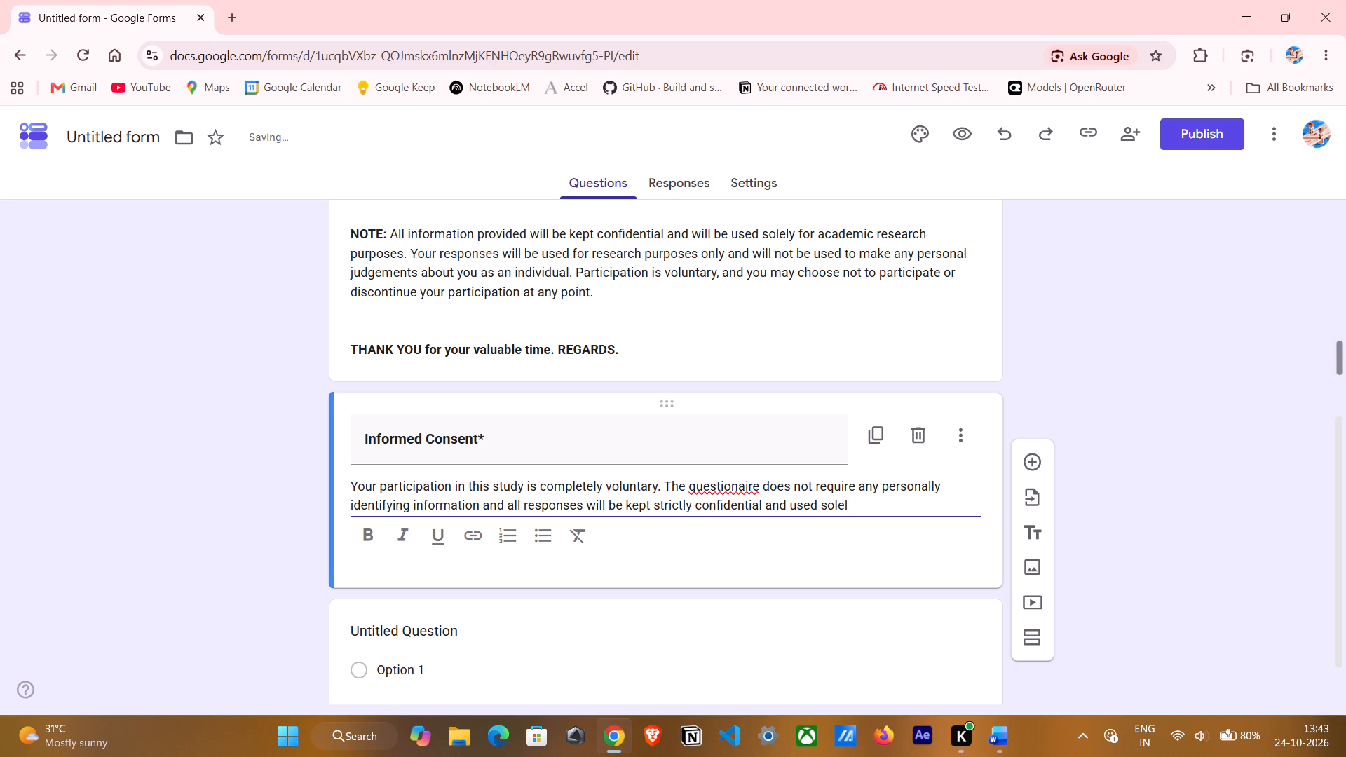
pyautogui.press('y')
pyautogui.press('space')
pyautogui.write('for')
pyautogui.press('space')
pyautogui.write('academic')
pyautogui.press('space')
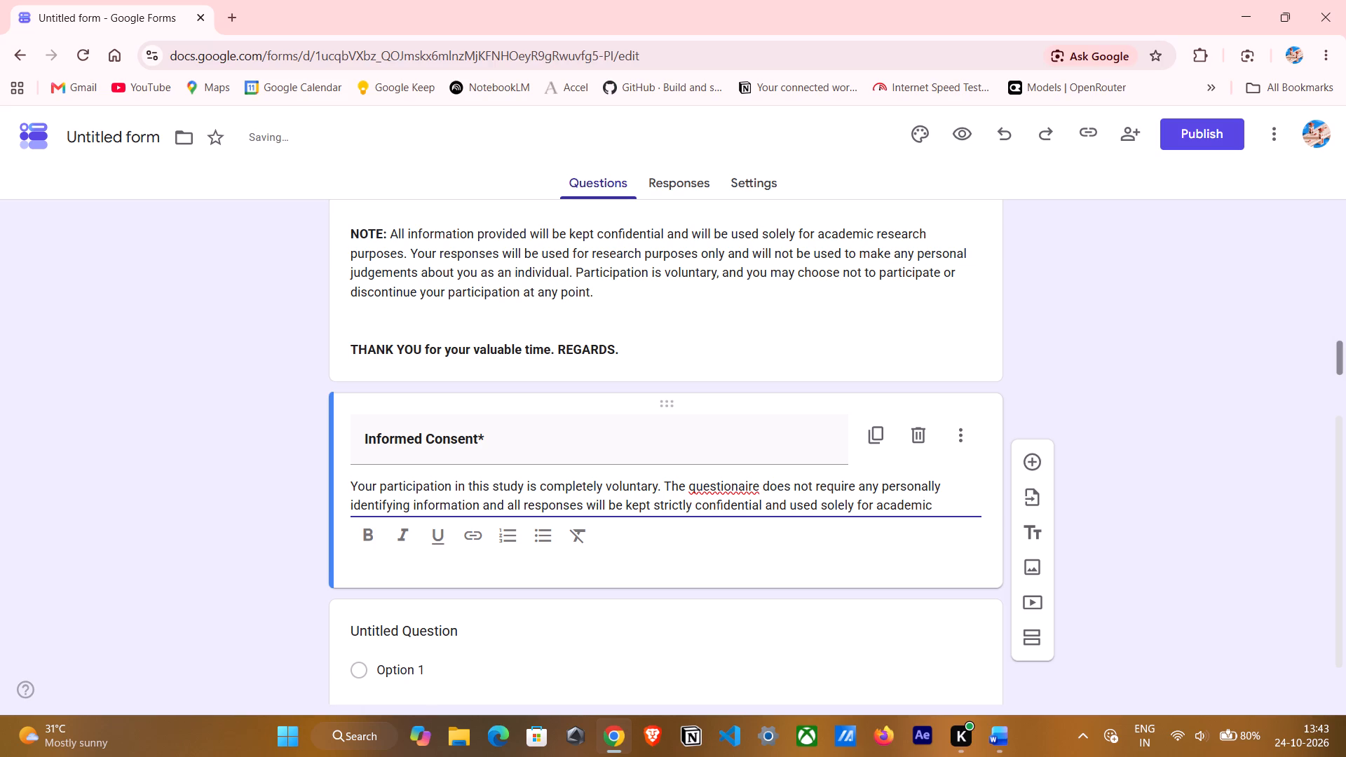
pyautogui.write('research')
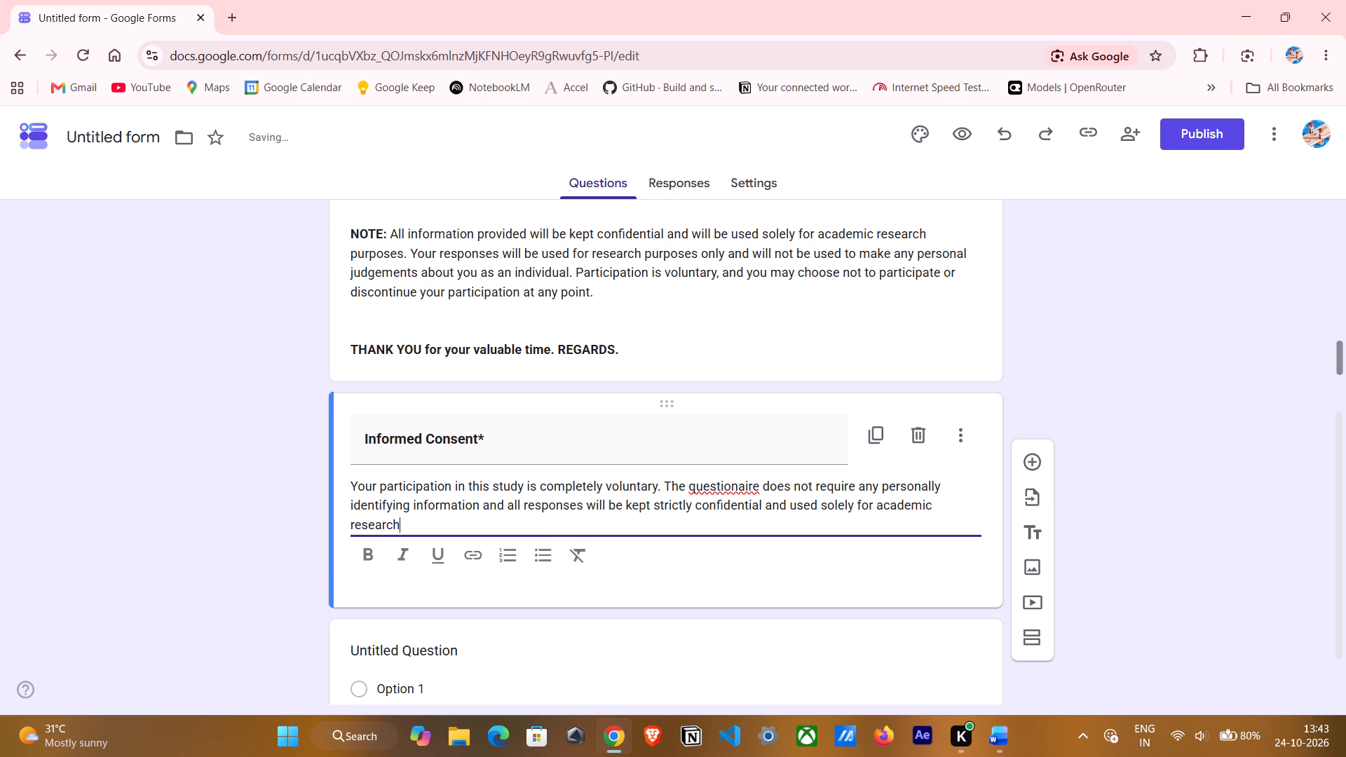
pyautogui.press('space')
pyautogui.write('pur')
pyautogui.write('poses')
# End the consent description's second sentence with a full stop and start the third with "There are no right or wrong answers".
pyautogui.write('. THer')
pyautogui.press('BackSpace')
pyautogui.press('BackSpace')
pyautogui.press('BackSpace')
pyautogui.write('here')
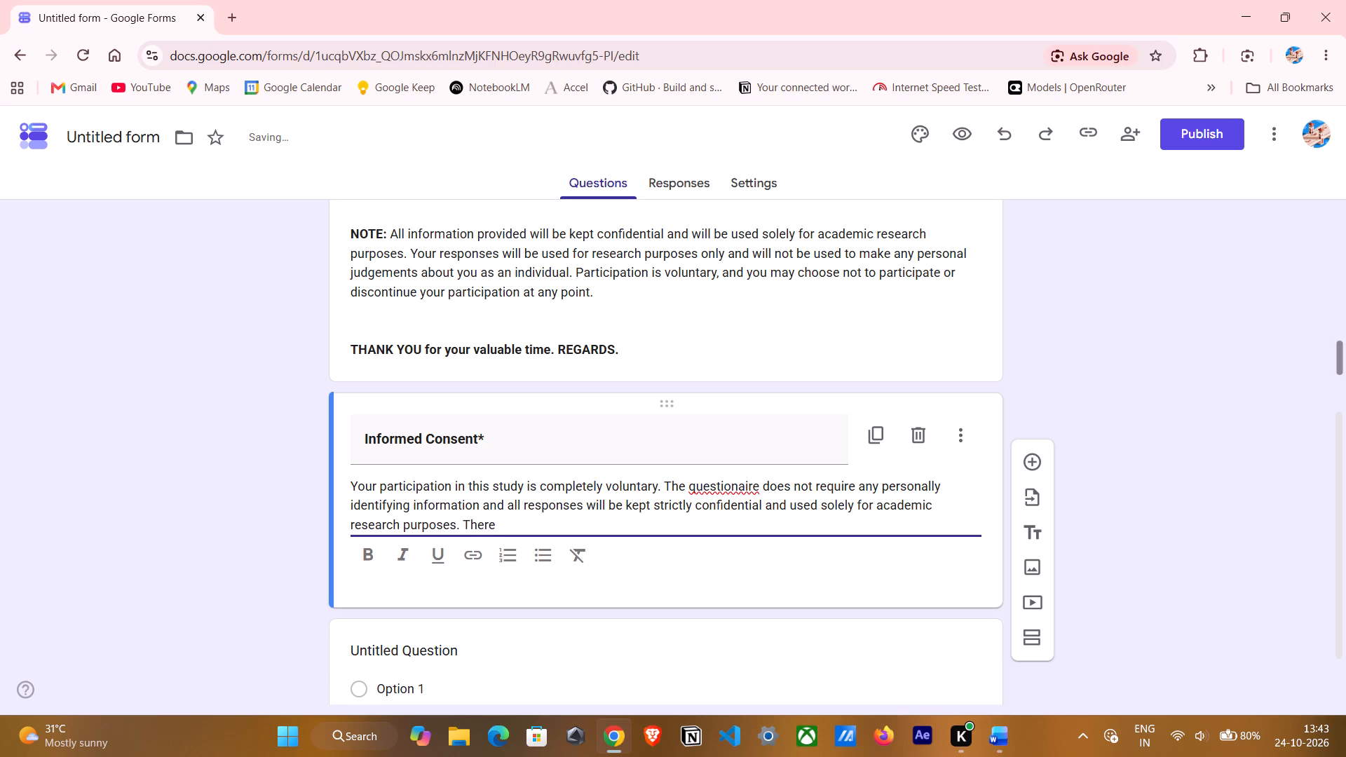
pyautogui.press('space')
pyautogui.write('area')
pyautogui.press('BackSpace')
pyautogui.press('space')
pyautogui.write('no right')
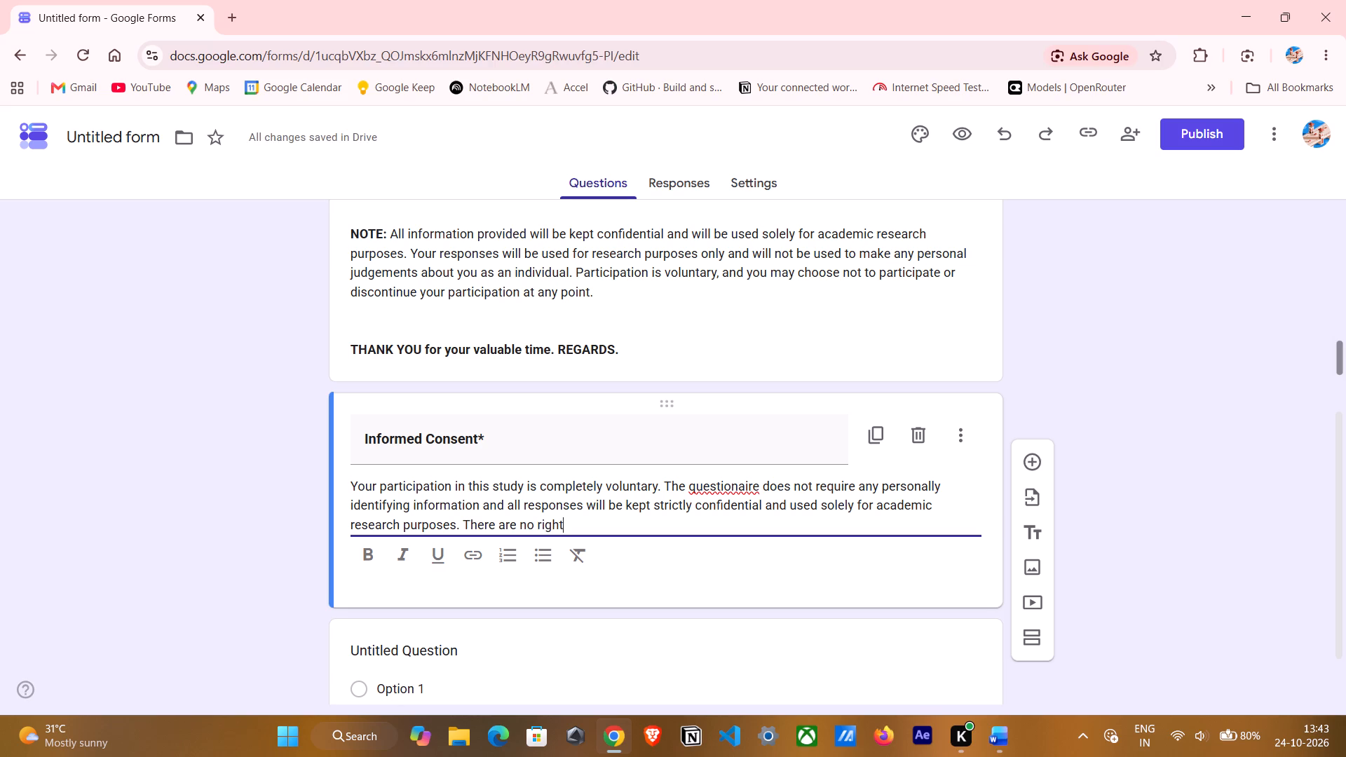
pyautogui.press('space')
pyautogui.write('or')
pyautogui.press('space')
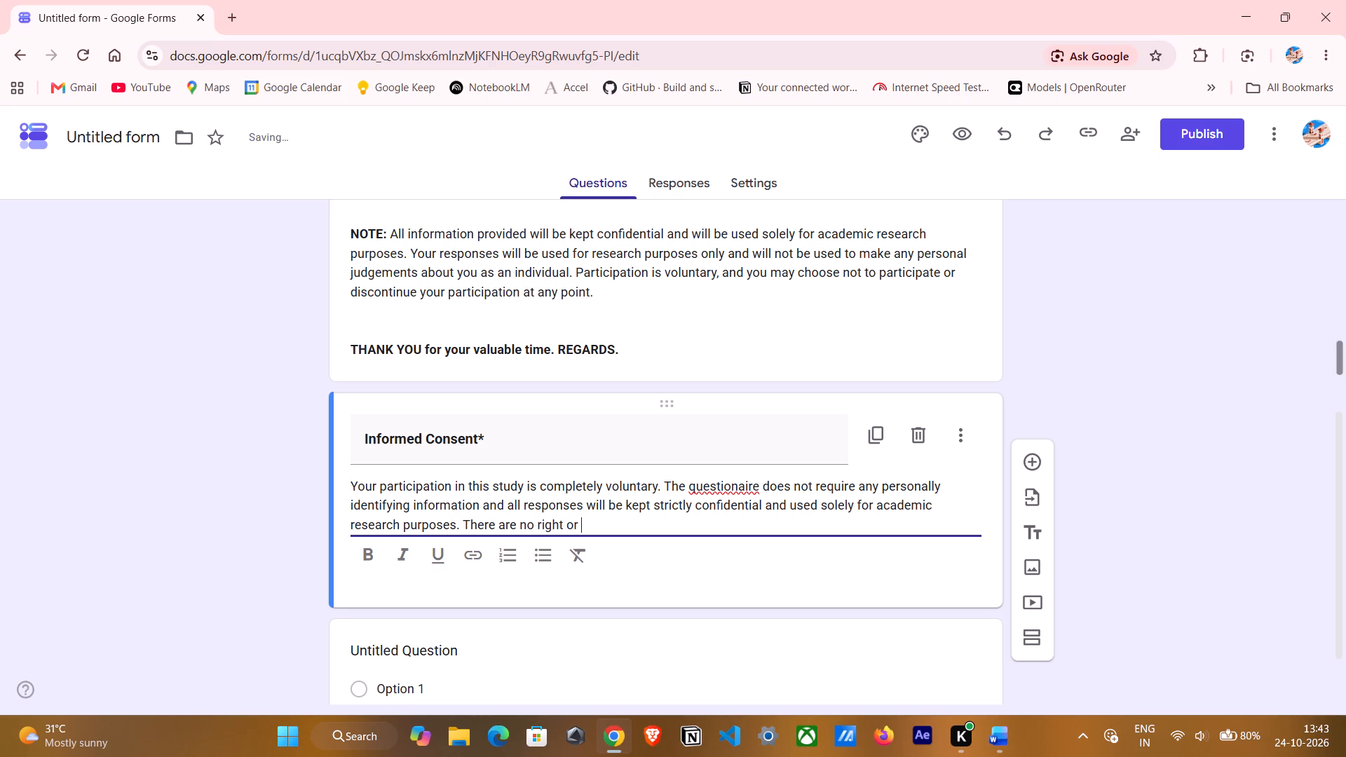
pyautogui.write('wrong answers')
pyautogui.press('space')
pyautogui.press('BackSpace')
# Continue the consent description's third sentence with "; please respond honestly".
pyautogui.press(';')
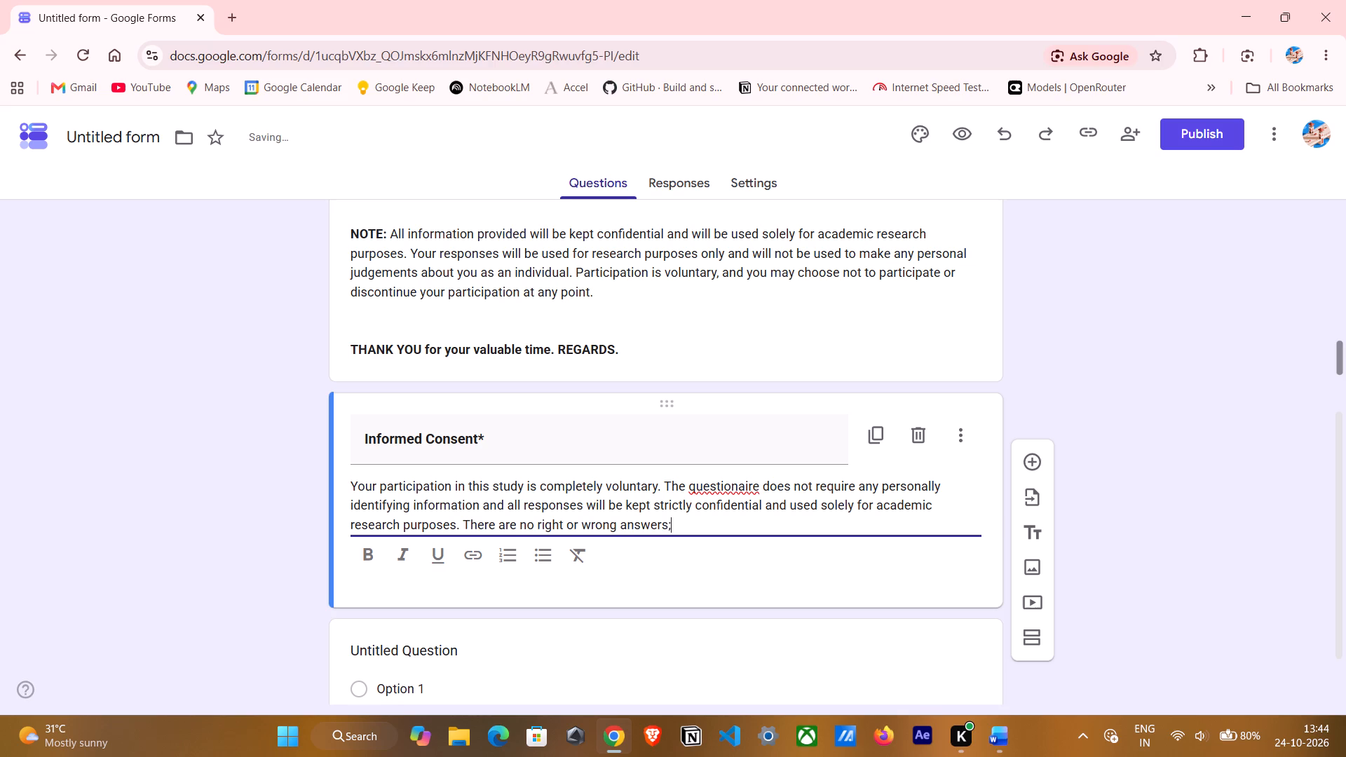
pyautogui.press('space')
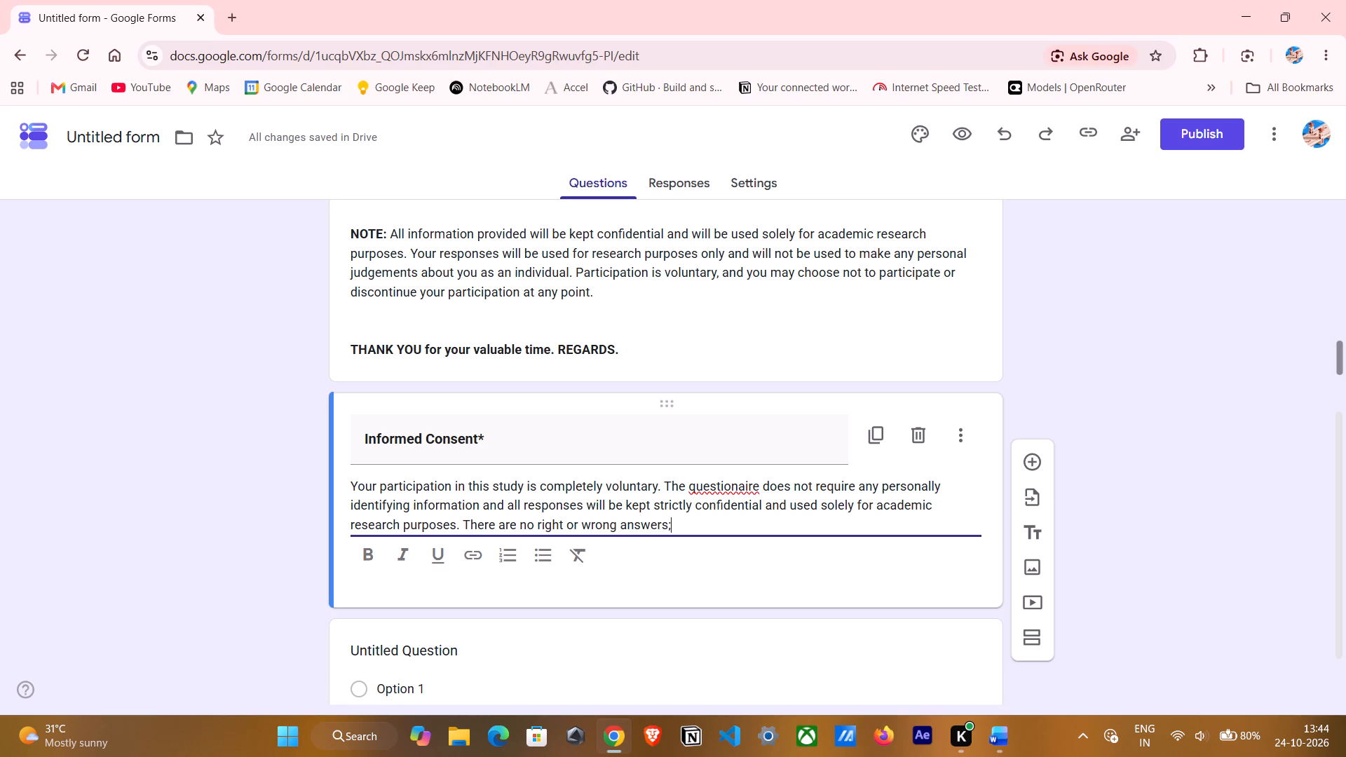
pyautogui.write('please')
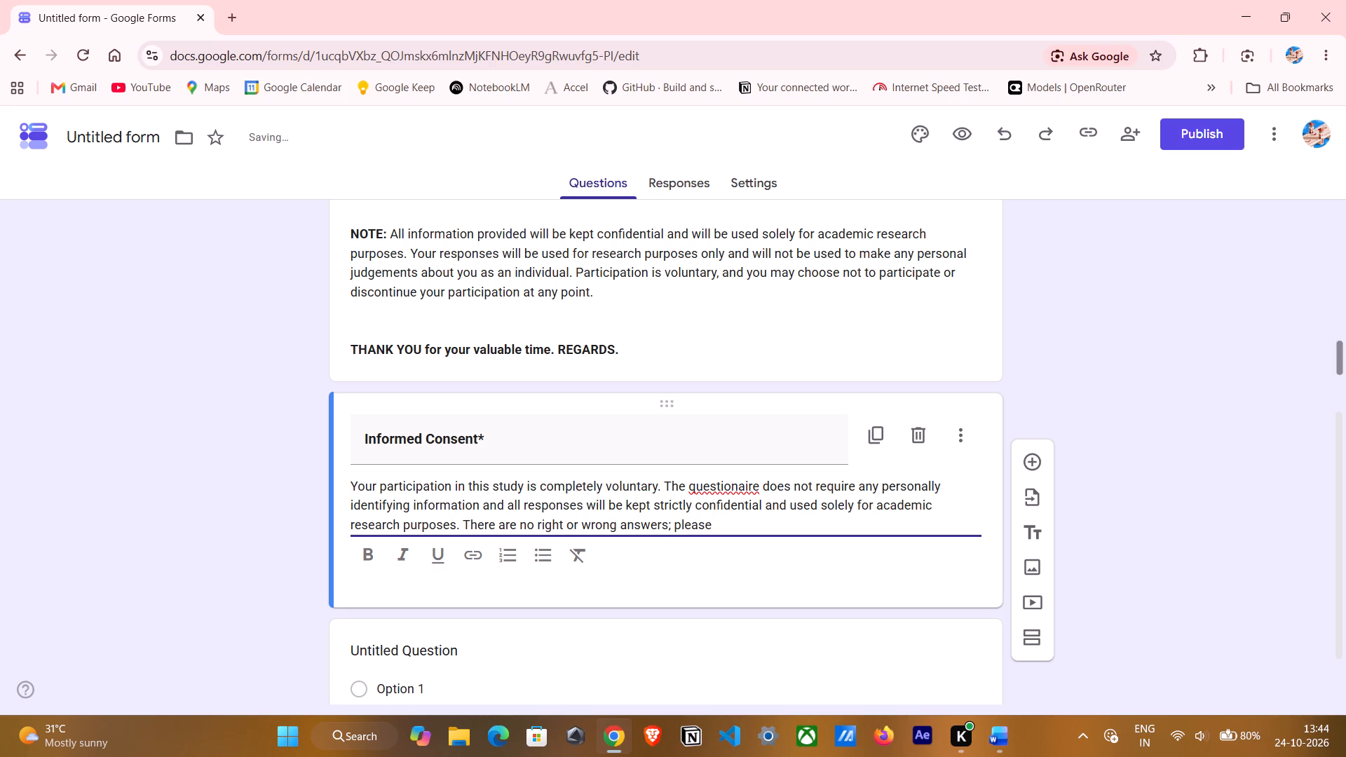
pyautogui.press('space')
pyautogui.write('respommd honestly')
pyautogui.press('BackSpace')
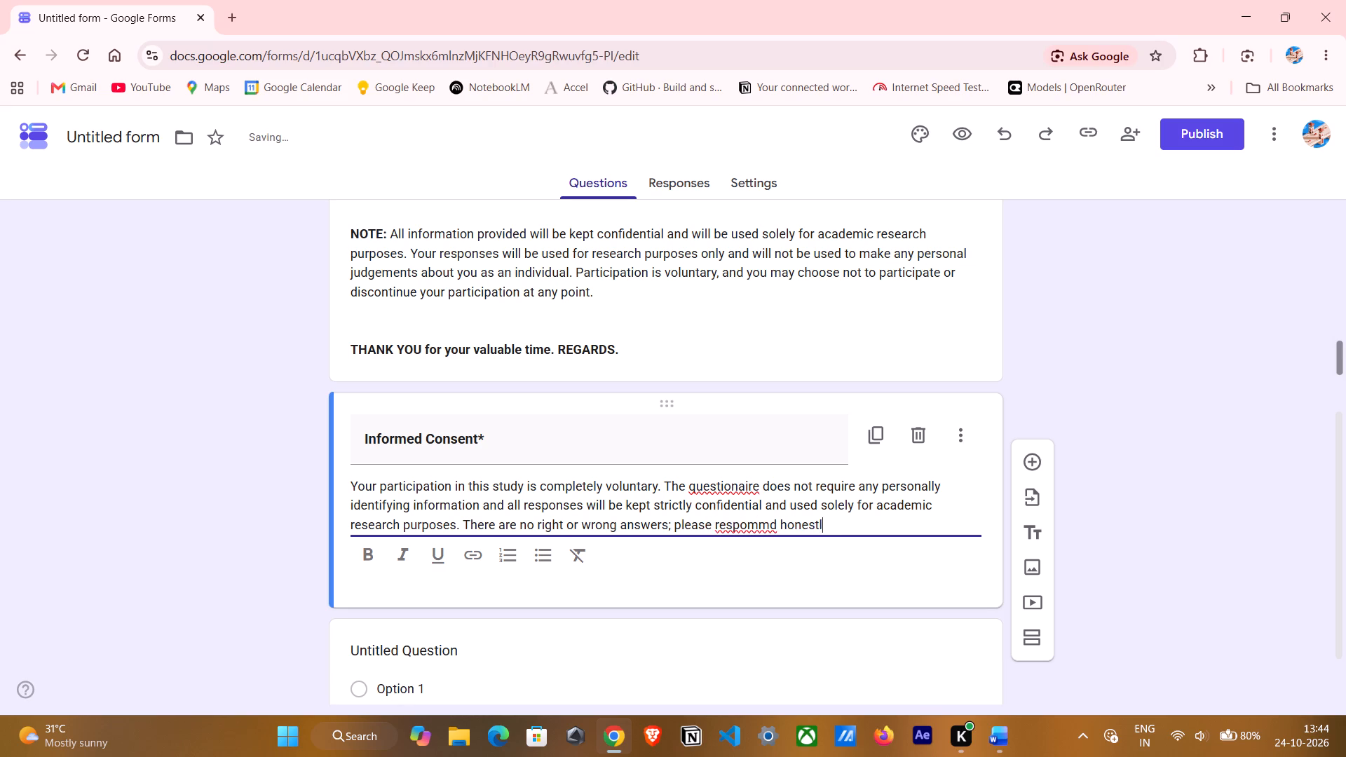
pyautogui.press('BackSpace')
pyautogui.press('BackSpace')
pyautogui.press('BackSpace')
pyautogui.press('BackSpace')
pyautogui.press('BackSpace')
pyautogui.press('BackSpace')
pyautogui.press('BackSpace')
pyautogui.press('BackSpace')
pyautogui.press('BackSpace')
pyautogui.press('BackSpace')
pyautogui.press('BackSpace')
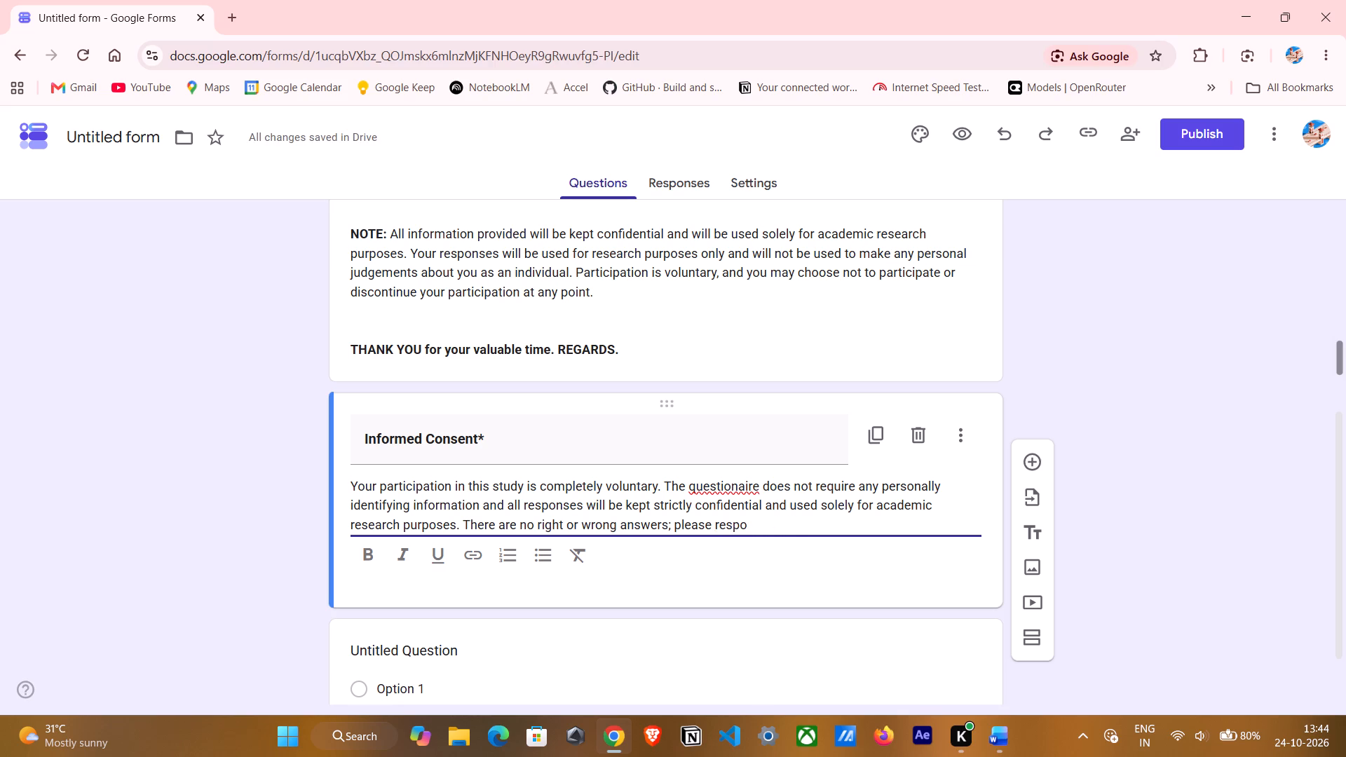
pyautogui.write('nd')
pyautogui.press('space')
pyautogui.write('hons')
pyautogui.press('BackSpace')
pyautogui.write('estly')
pyautogui.press('space')
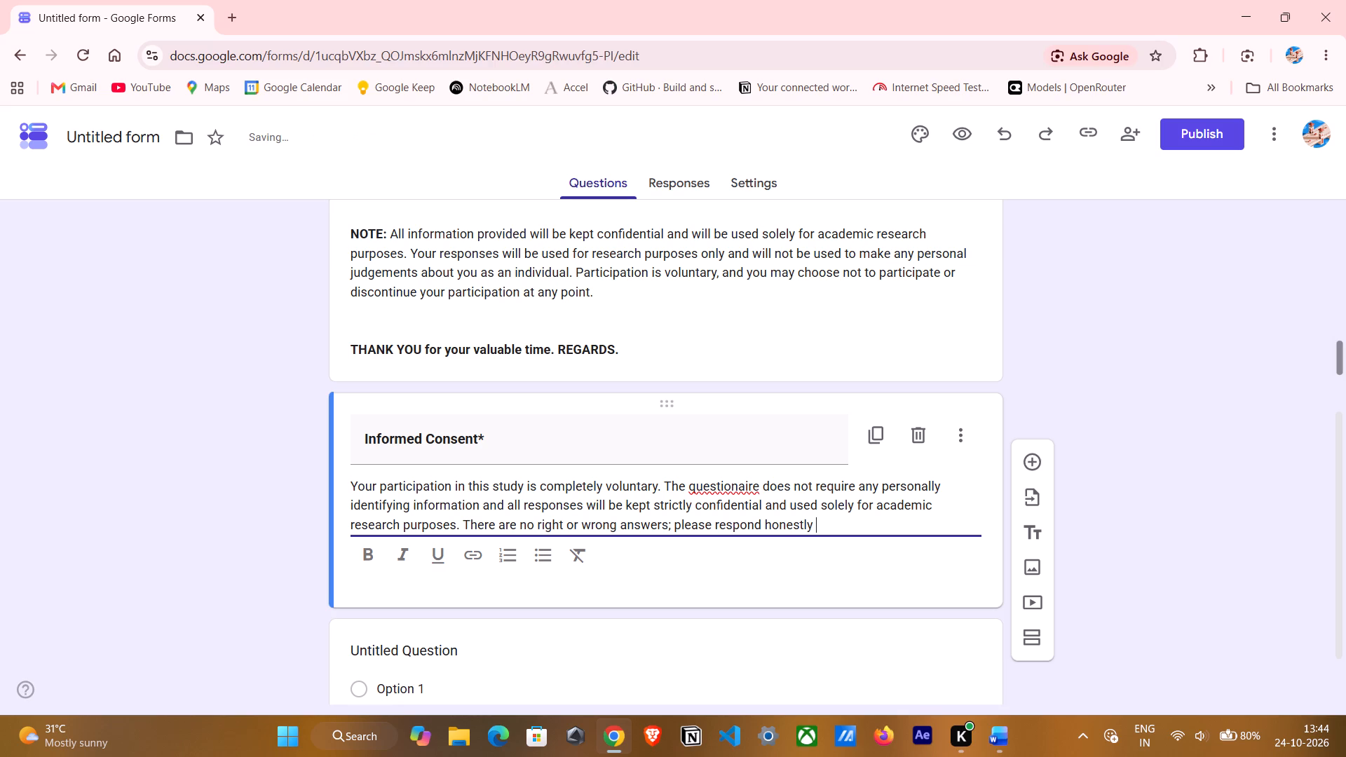
# Finish the consent description's third sentence with "based on your own experiences.".
pyautogui.write('based on')
pyautogui.press('space')
pyautogui.write('your own')
pyautogui.press('space')
pyautogui.write('experiennces')
pyautogui.press('BackSpace')
pyautogui.press('BackSpace')
pyautogui.press('BackSpace')
pyautogui.press('BackSpace')
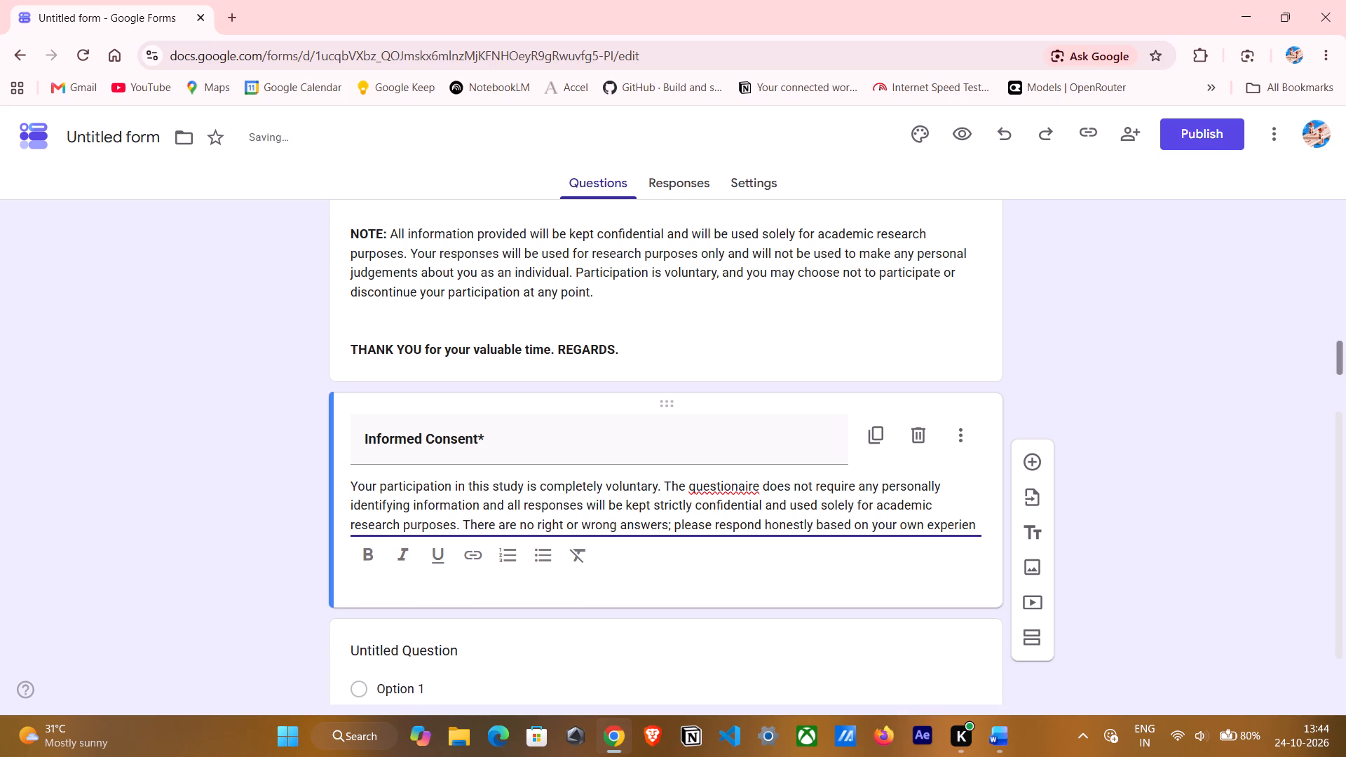
pyautogui.write('ces')
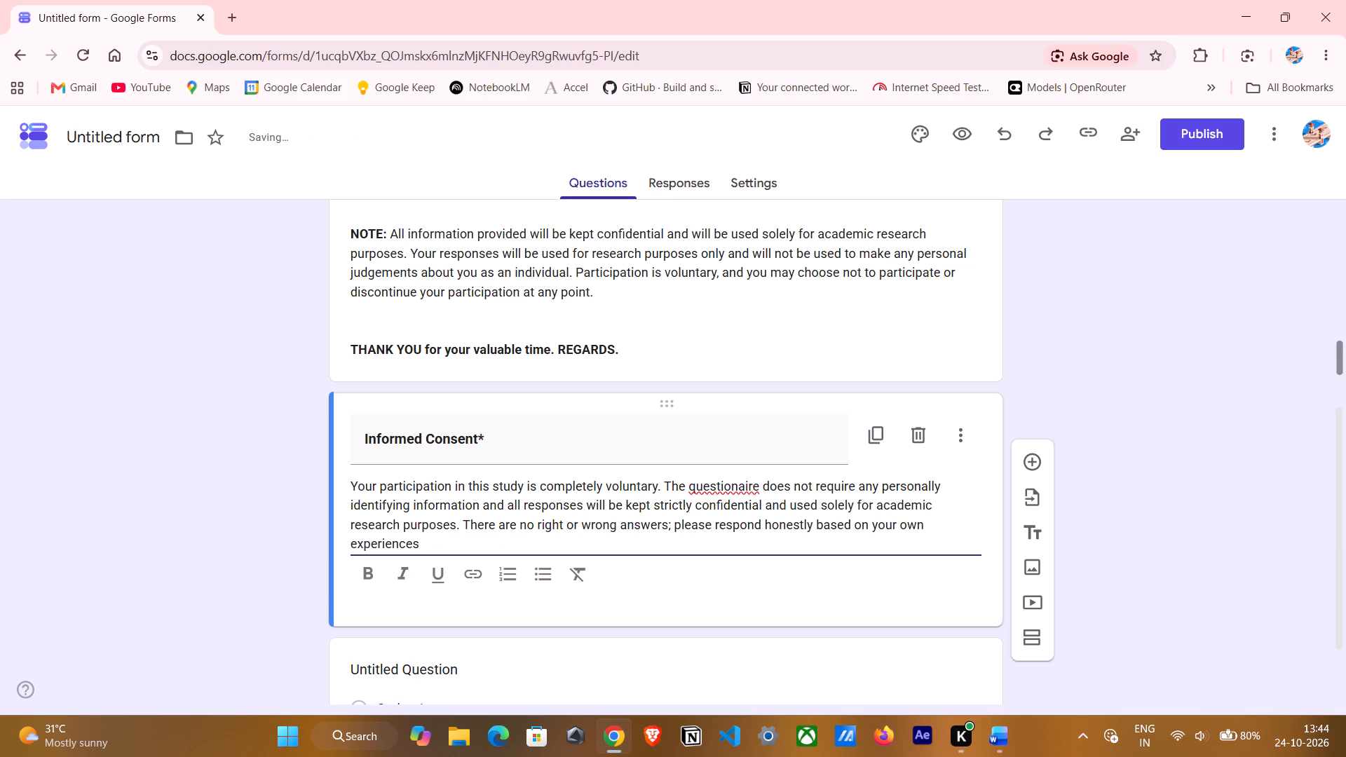
pyautogui.write('.')
pyautogui.press('space')
# Leave blank lines below the first consent paragraph and start a new one with "The questionaire will take approximately".
pyautogui.hotkey('shift', 'Return')
pyautogui.hotkey('shift', 'Return')
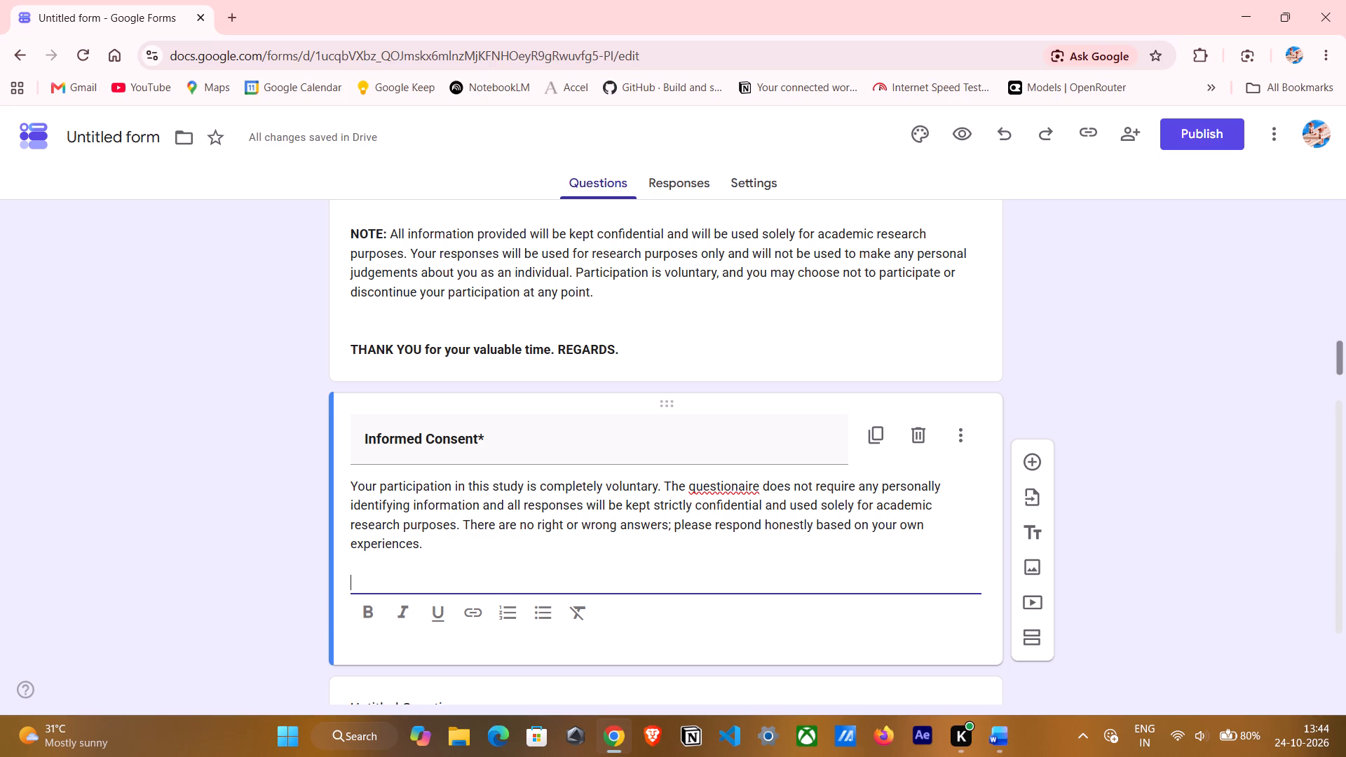
pyautogui.hotkey('shift', 'Return')
pyautogui.write('The questionarre')
pyautogui.press('BackSpace')
pyautogui.press('BackSpace')
pyautogui.press('BackSpace')
pyautogui.write('ire')
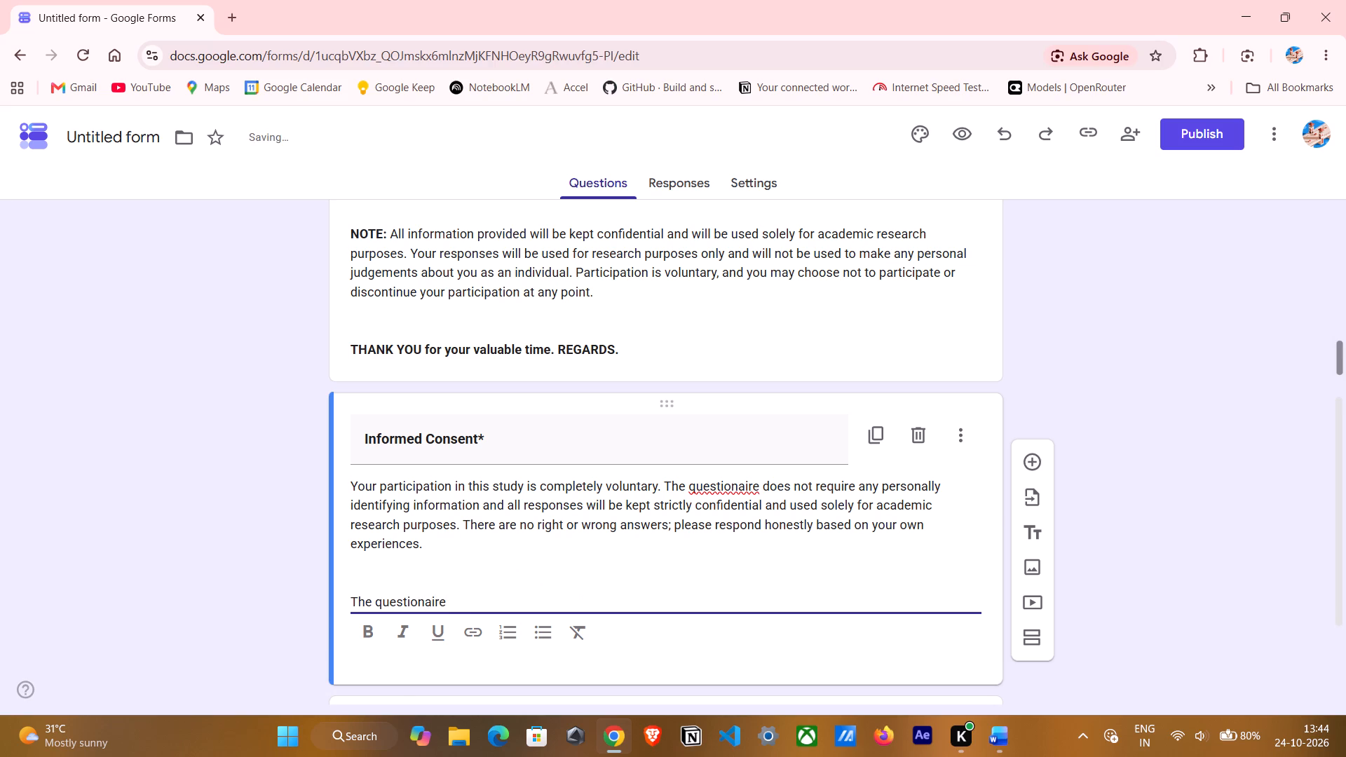
pyautogui.press('space')
pyautogui.write('will take appro')
pyautogui.write('ximately')
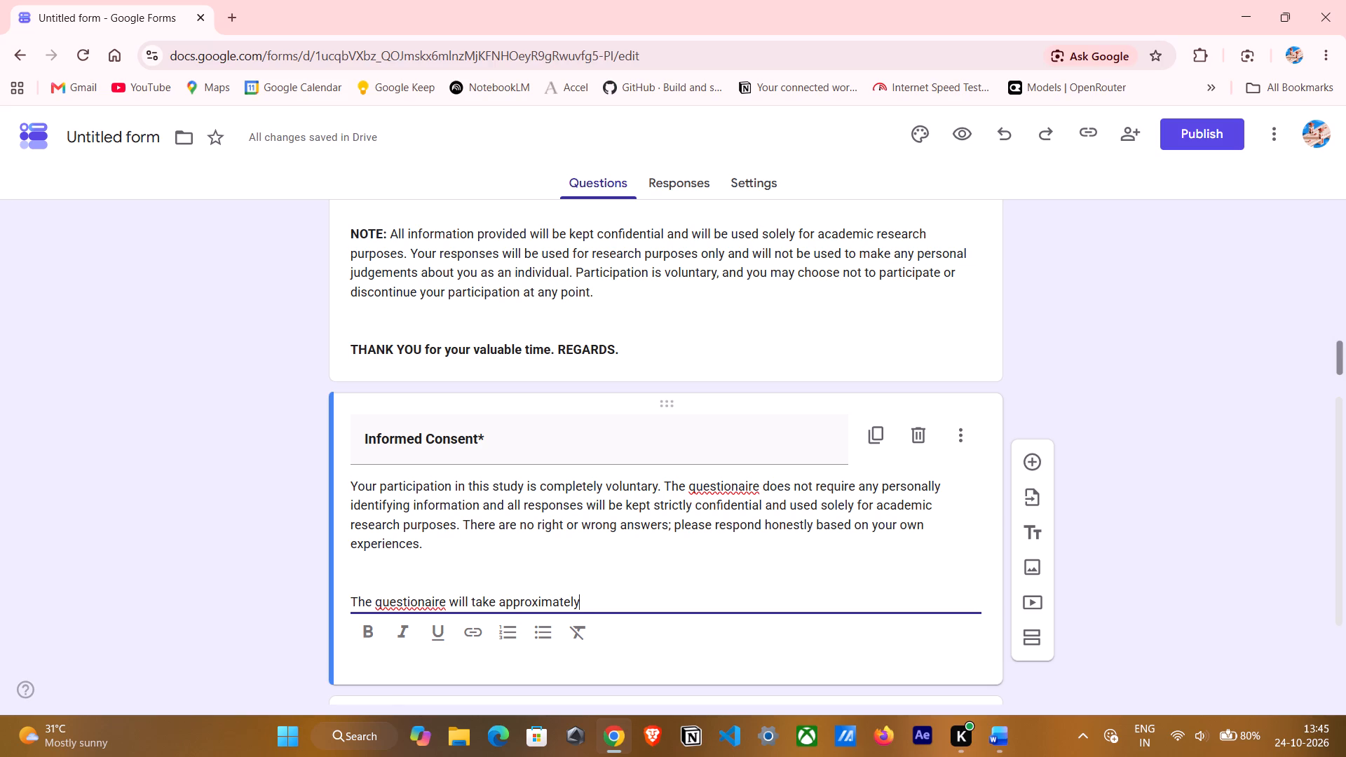
# Continue the consent description's second paragraph with "will take approximately 12-15 minutes to complete".
pyautogui.press('space')
pyautogui.write('will take')
pyautogui.press('space')
pyautogui.write('appro')
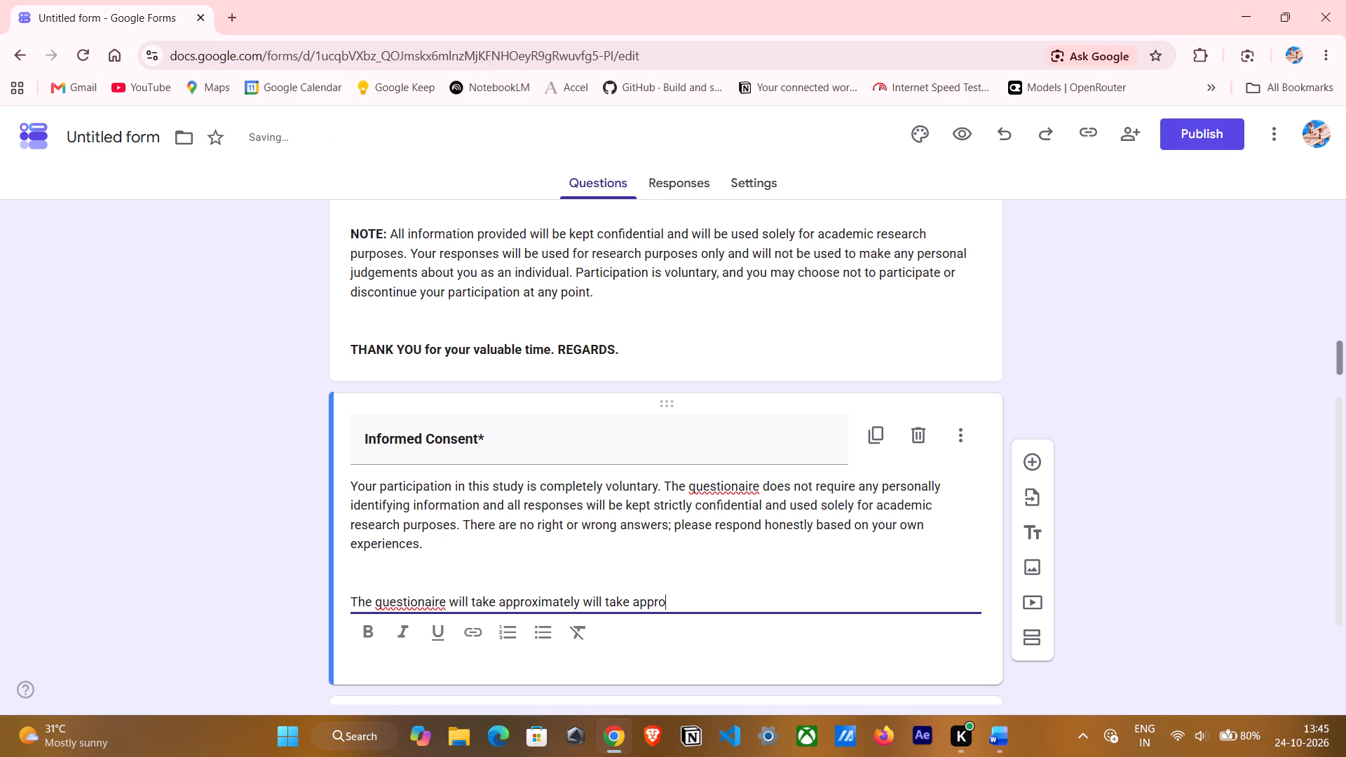
pyautogui.write('ximatle')
pyautogui.press('BackSpace')
pyautogui.press('BackSpace')
pyautogui.write('ely')
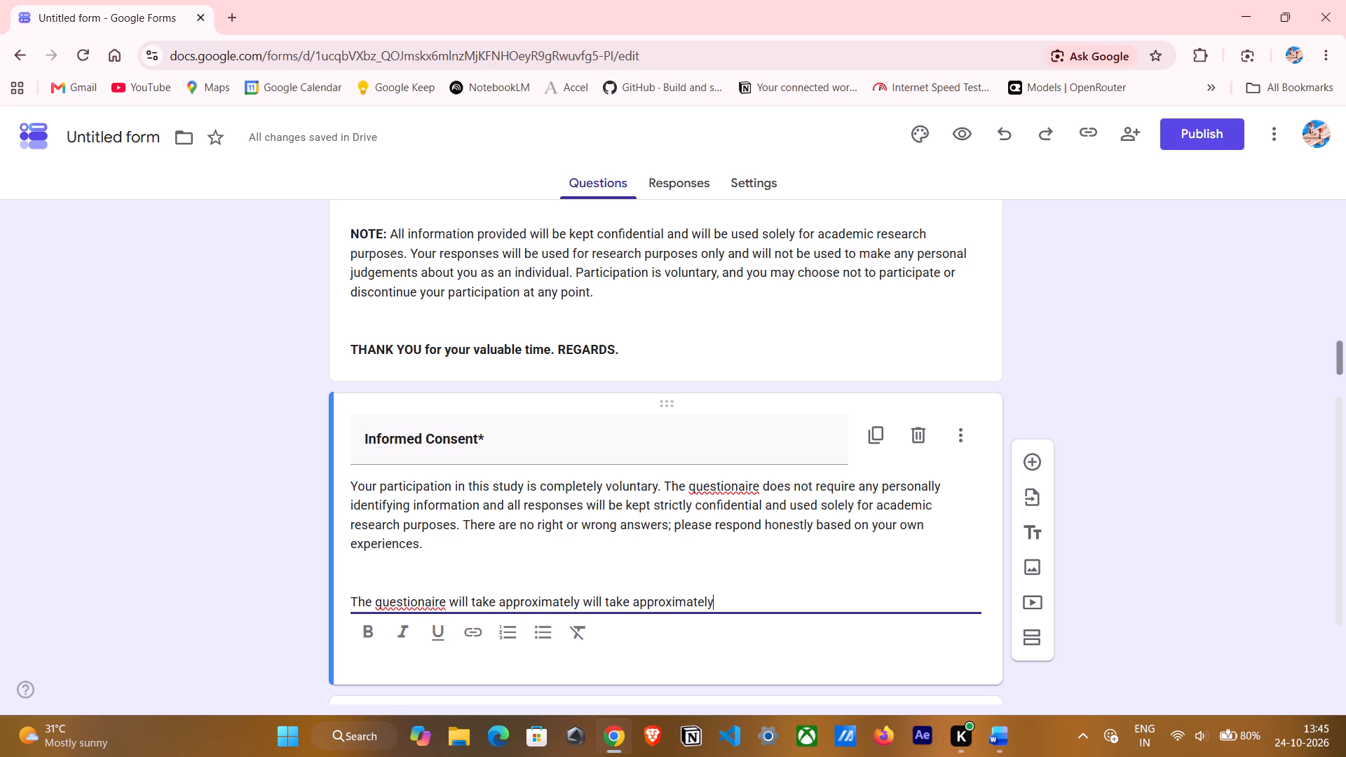
pyautogui.press('space')
pyautogui.write('w')
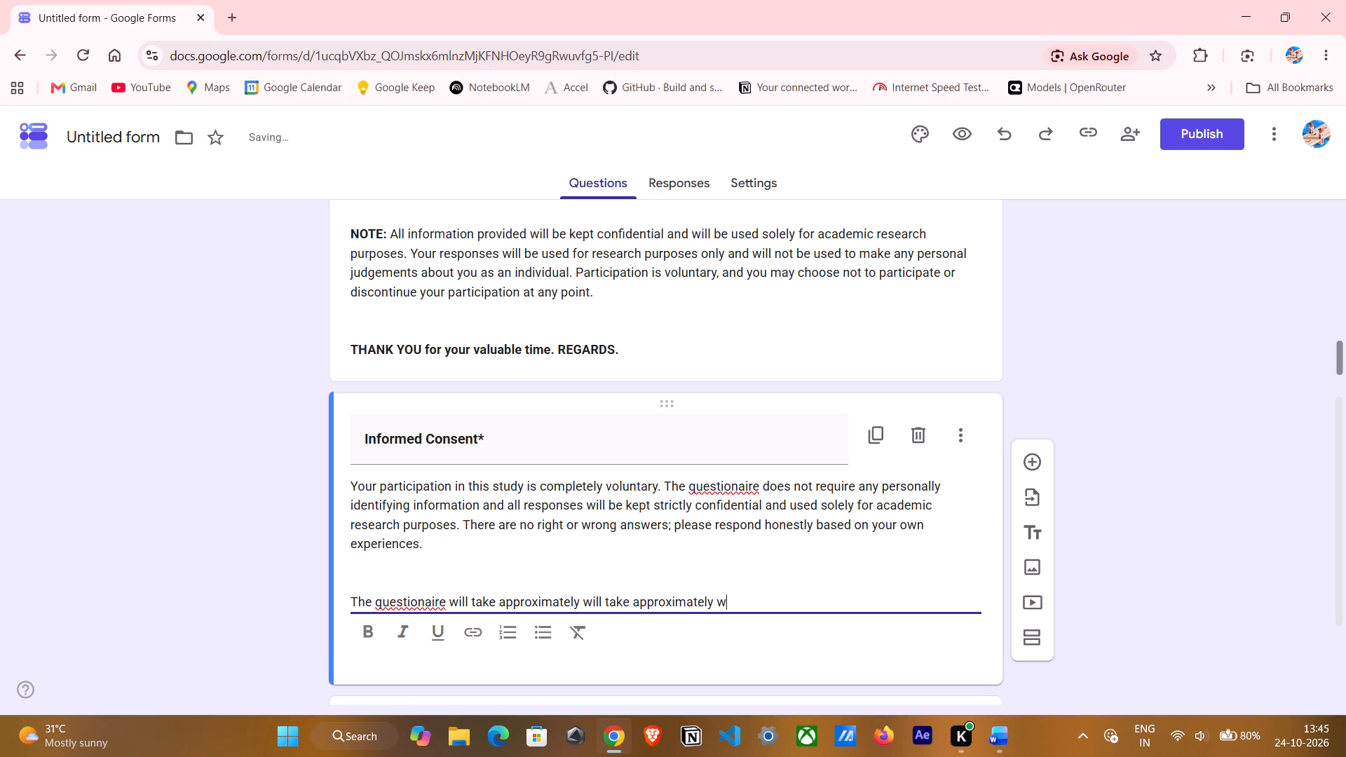
pyautogui.press('BackSpace')
pyautogui.write('12-15')
pyautogui.press('space')
pyautogui.write('minutes to complete')
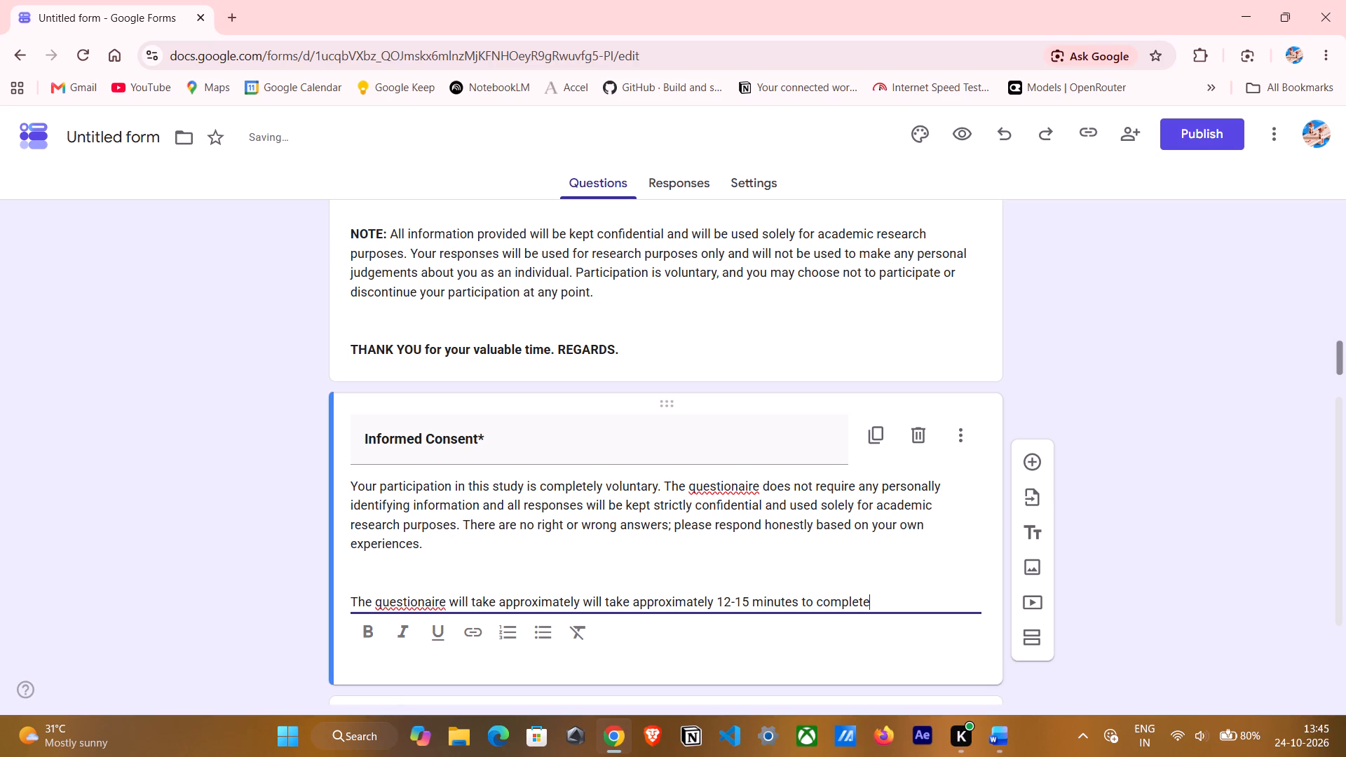
# End that sentence with a full stop and add "You may withdraw from the study at any time.".
pyautogui.write('. You may')
pyautogui.press('space')
pyautogui.write('withdraaw')
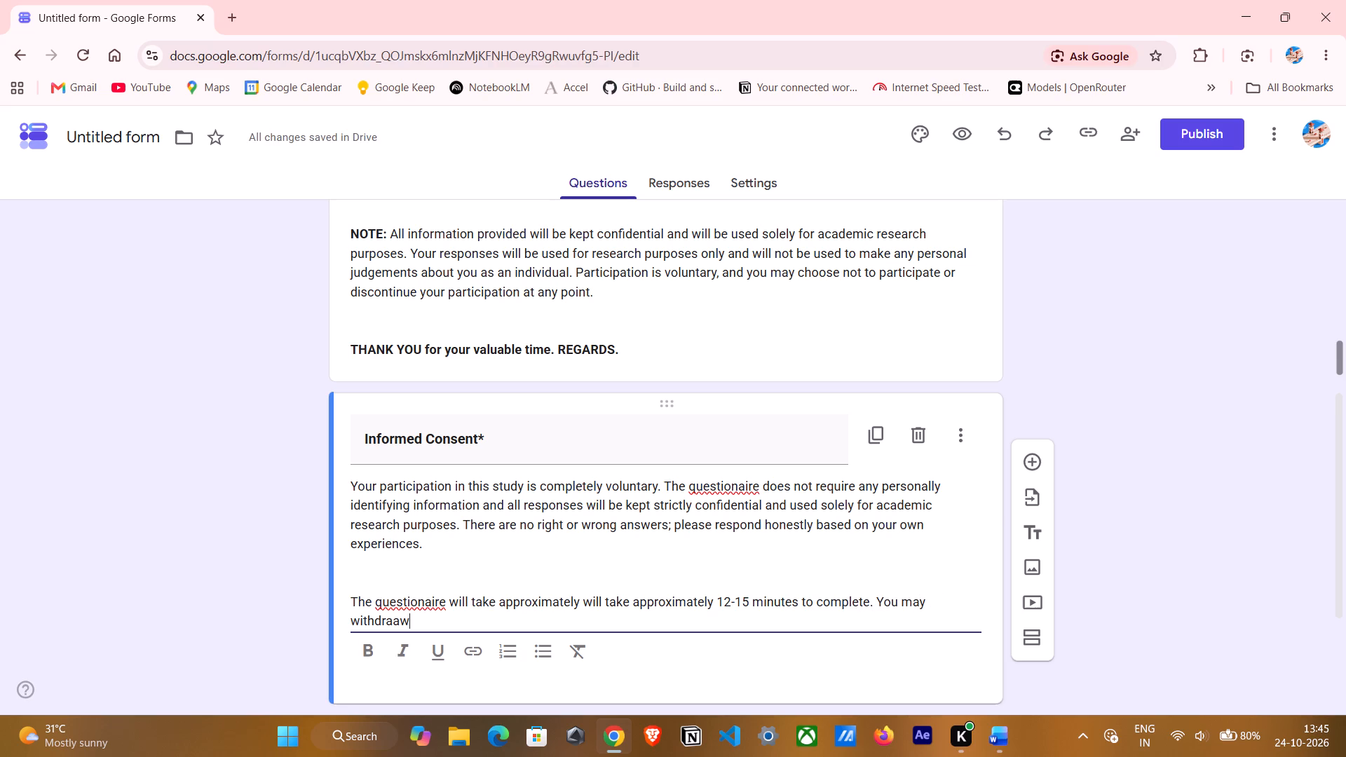
pyautogui.press('BackSpace')
pyautogui.press('BackSpace')
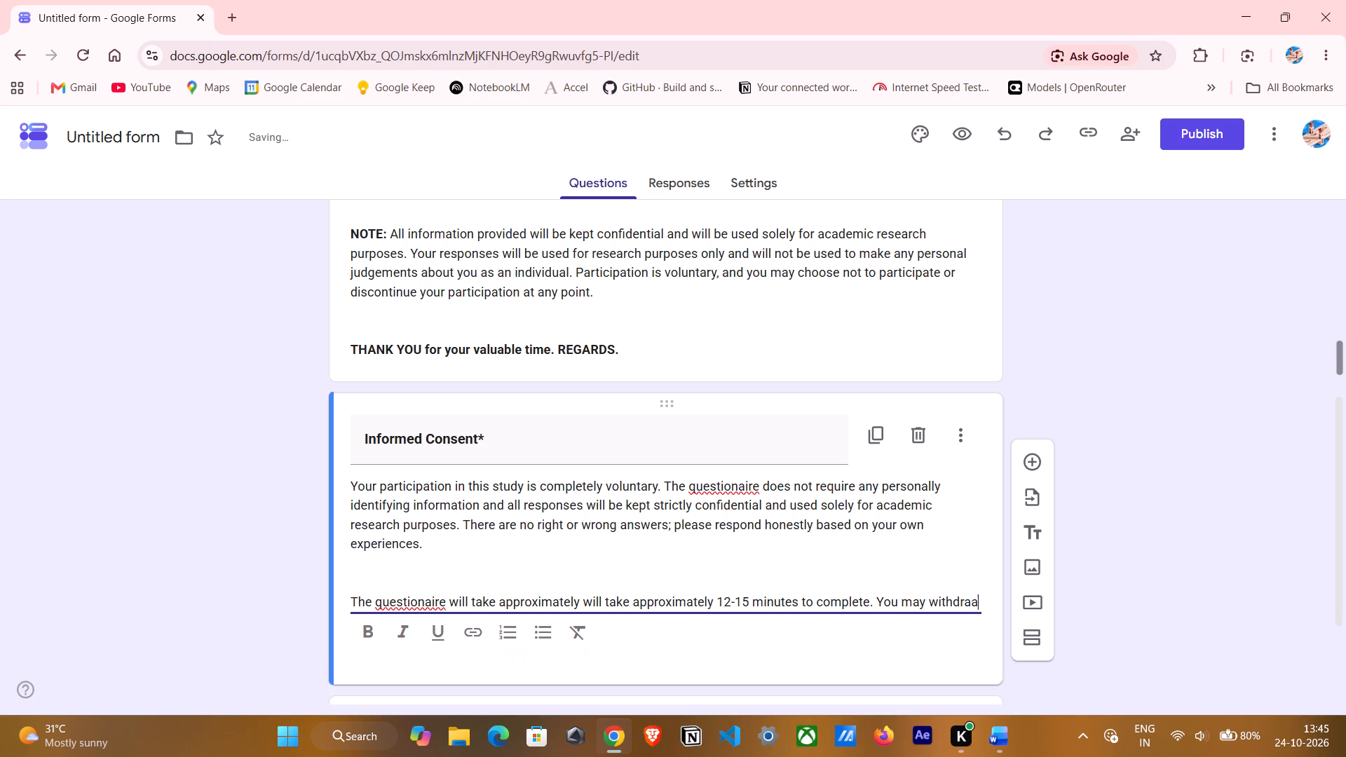
pyautogui.press('w')
pyautogui.press('space')
pyautogui.write('from the')
pyautogui.press('space')
pyautogui.write('study at any time')
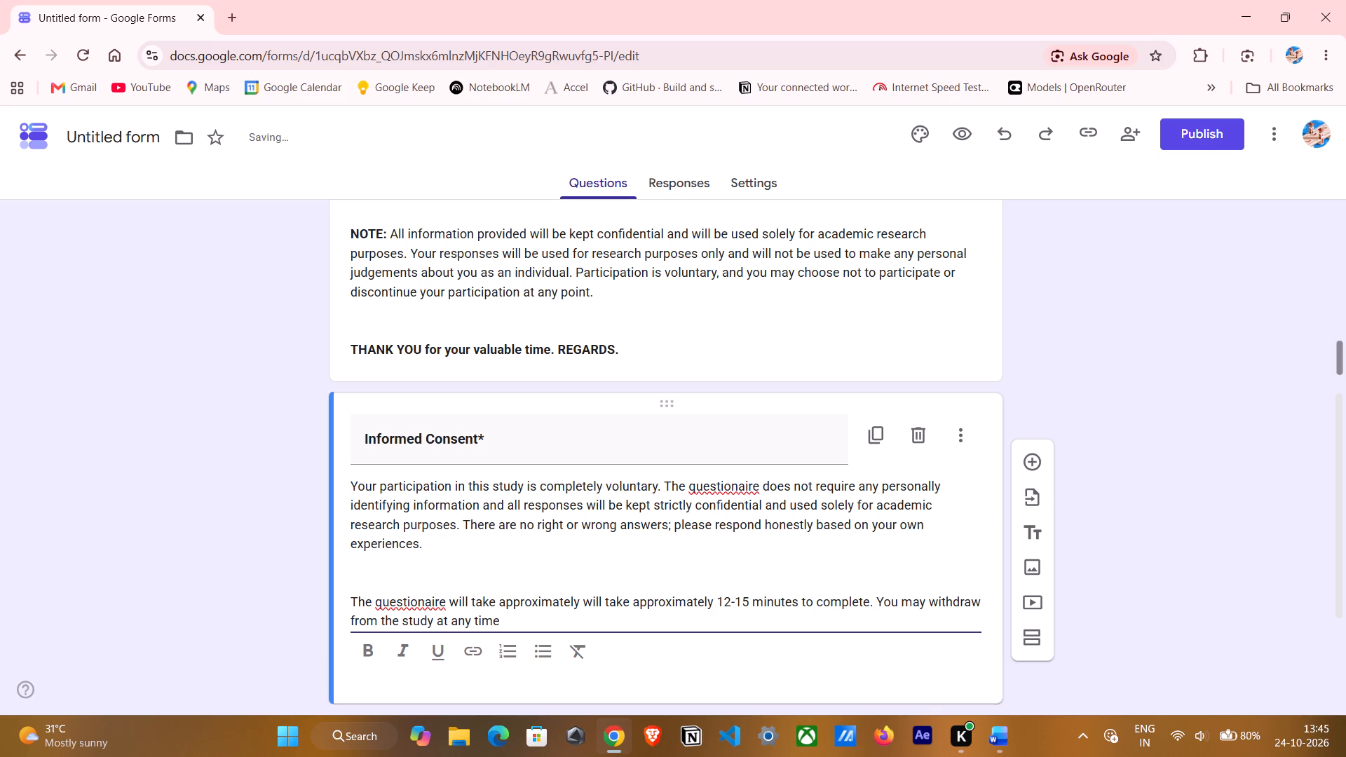
pyautogui.press('.')
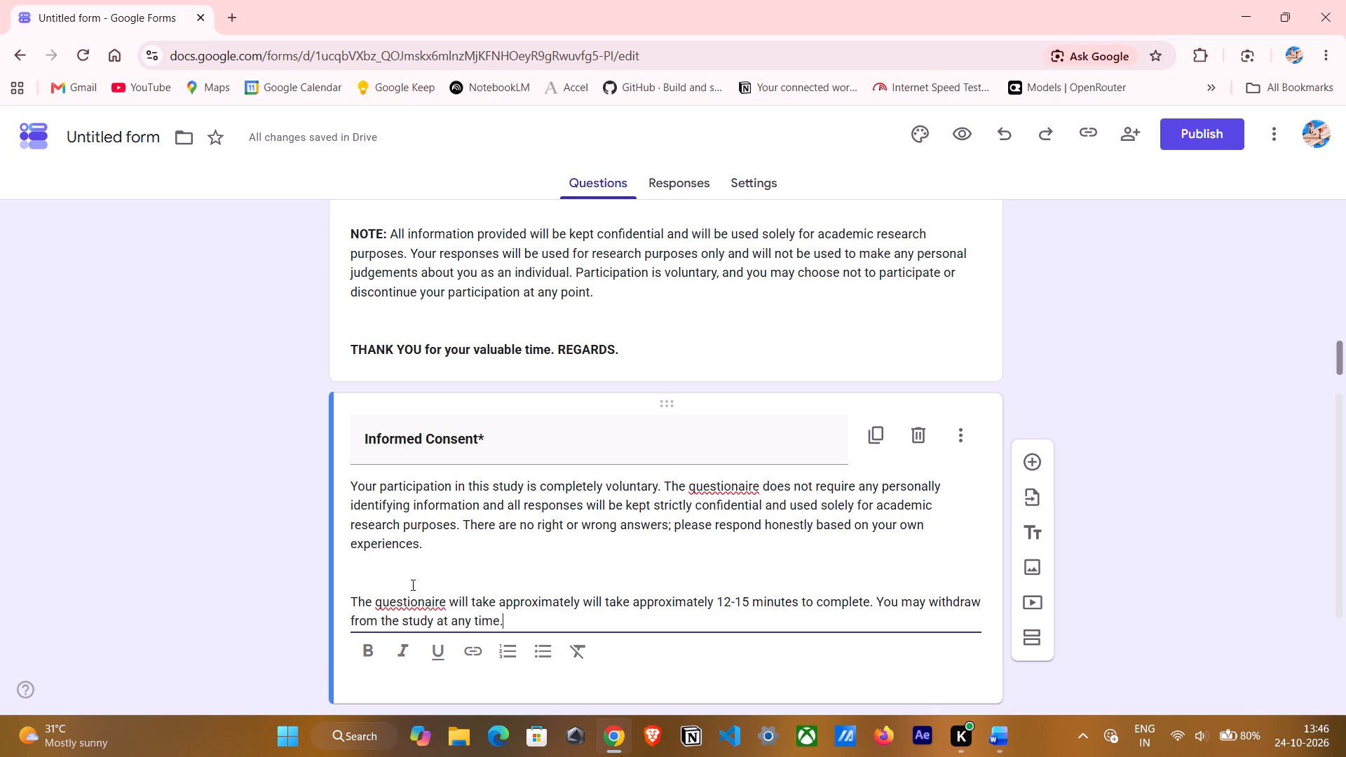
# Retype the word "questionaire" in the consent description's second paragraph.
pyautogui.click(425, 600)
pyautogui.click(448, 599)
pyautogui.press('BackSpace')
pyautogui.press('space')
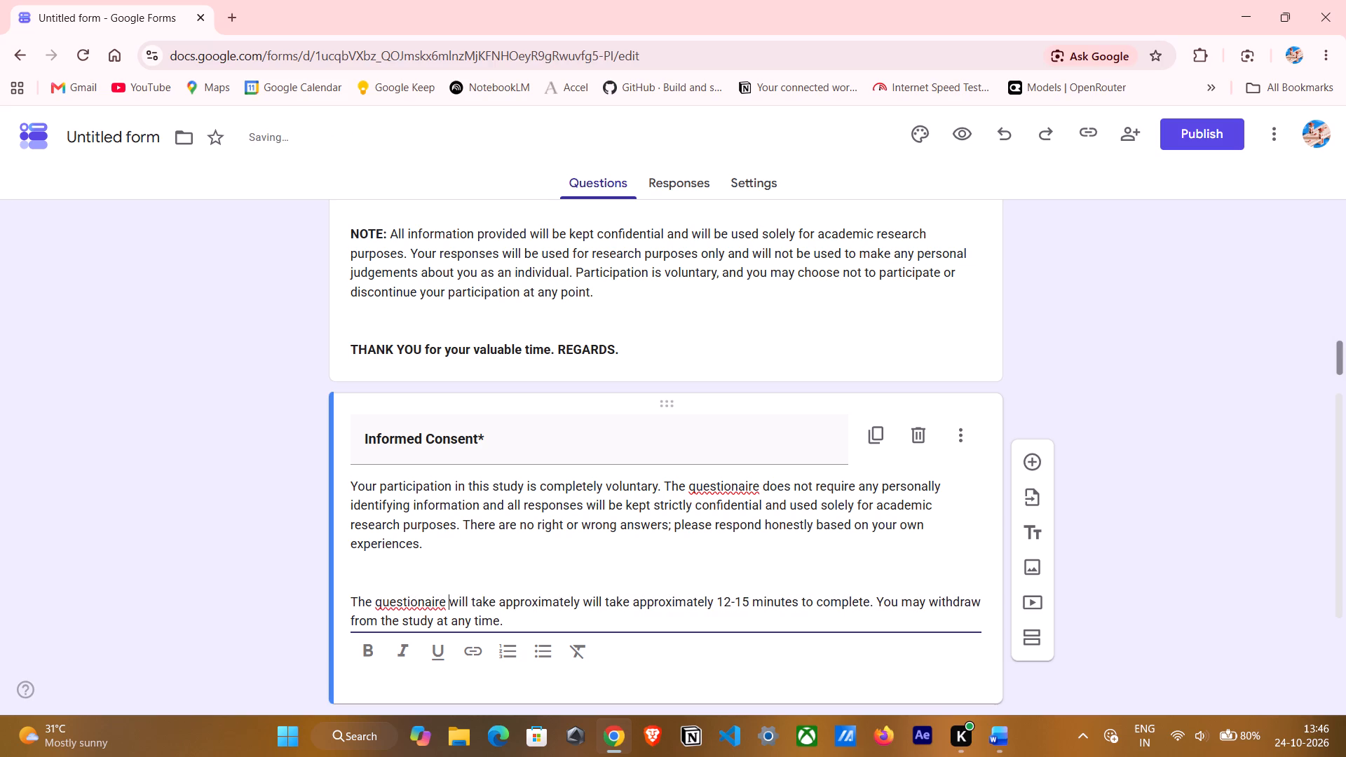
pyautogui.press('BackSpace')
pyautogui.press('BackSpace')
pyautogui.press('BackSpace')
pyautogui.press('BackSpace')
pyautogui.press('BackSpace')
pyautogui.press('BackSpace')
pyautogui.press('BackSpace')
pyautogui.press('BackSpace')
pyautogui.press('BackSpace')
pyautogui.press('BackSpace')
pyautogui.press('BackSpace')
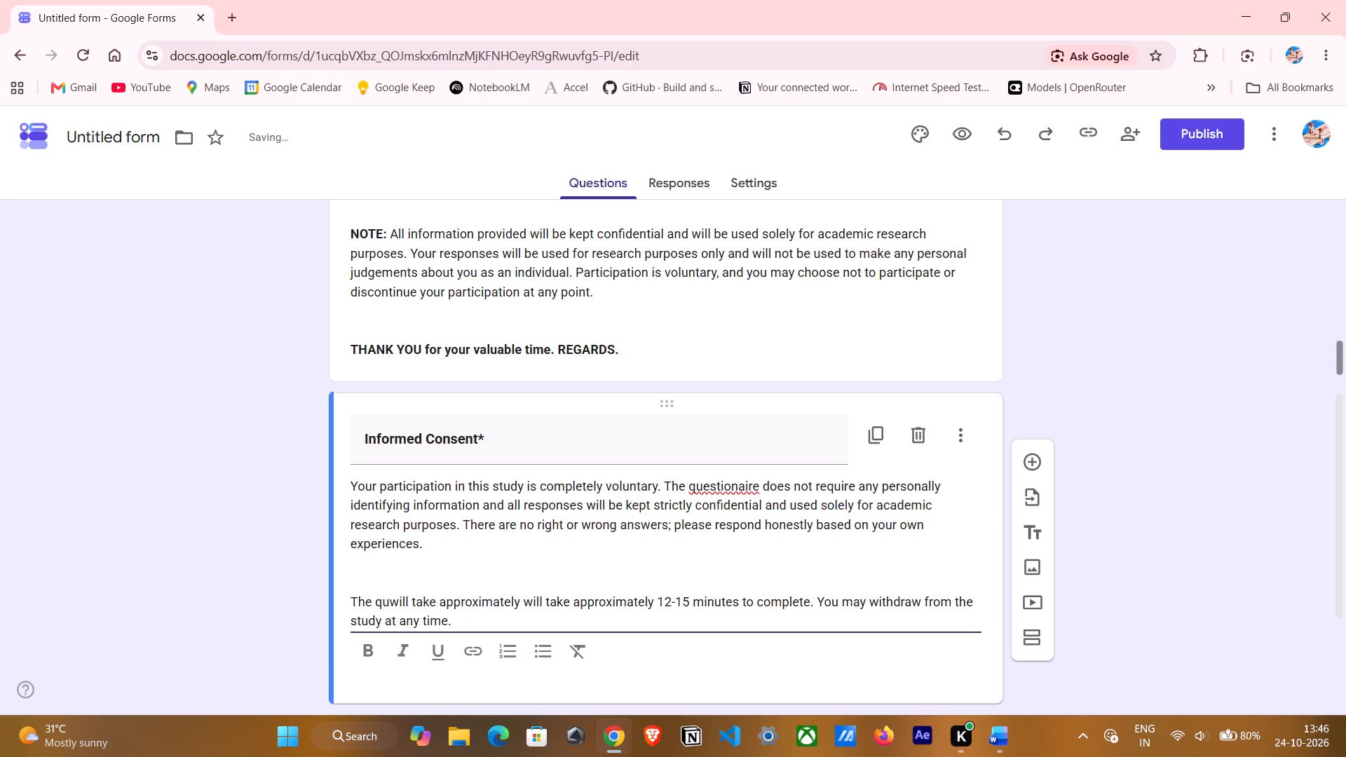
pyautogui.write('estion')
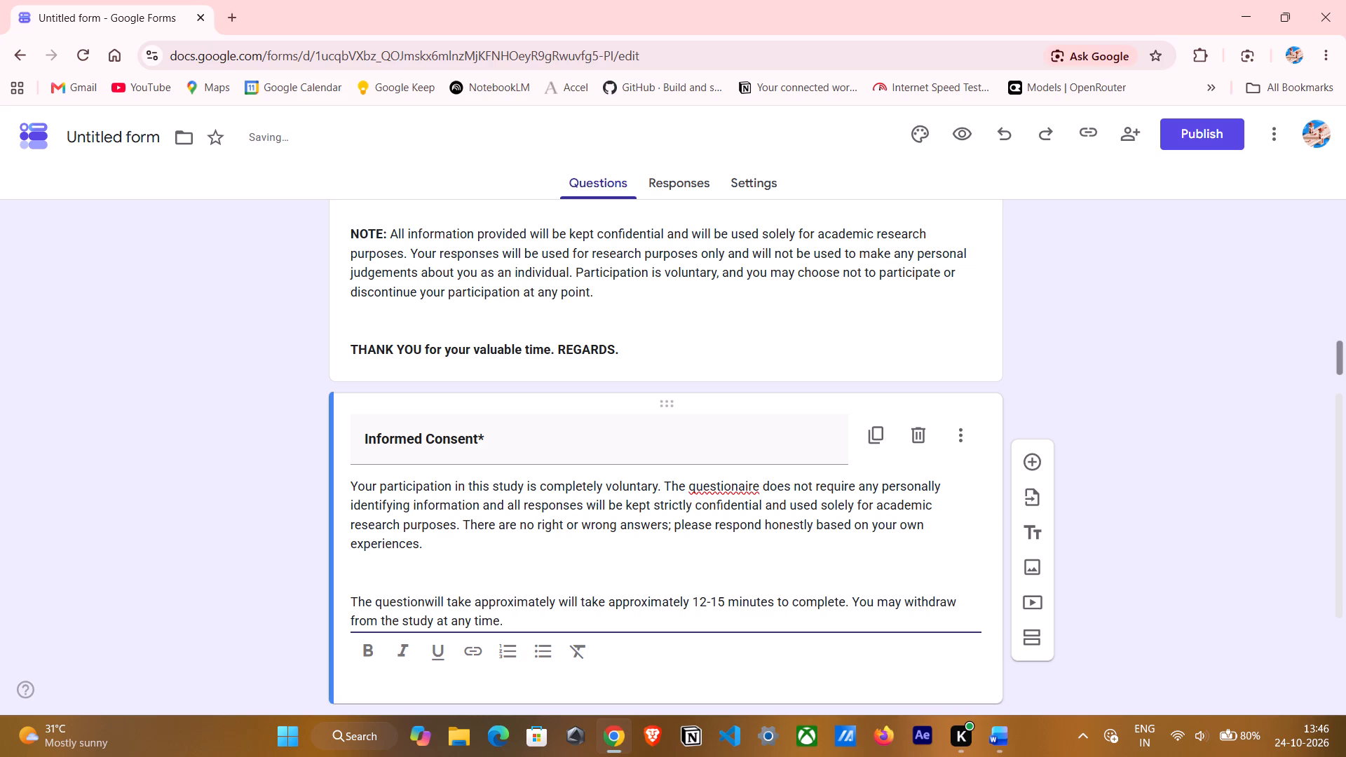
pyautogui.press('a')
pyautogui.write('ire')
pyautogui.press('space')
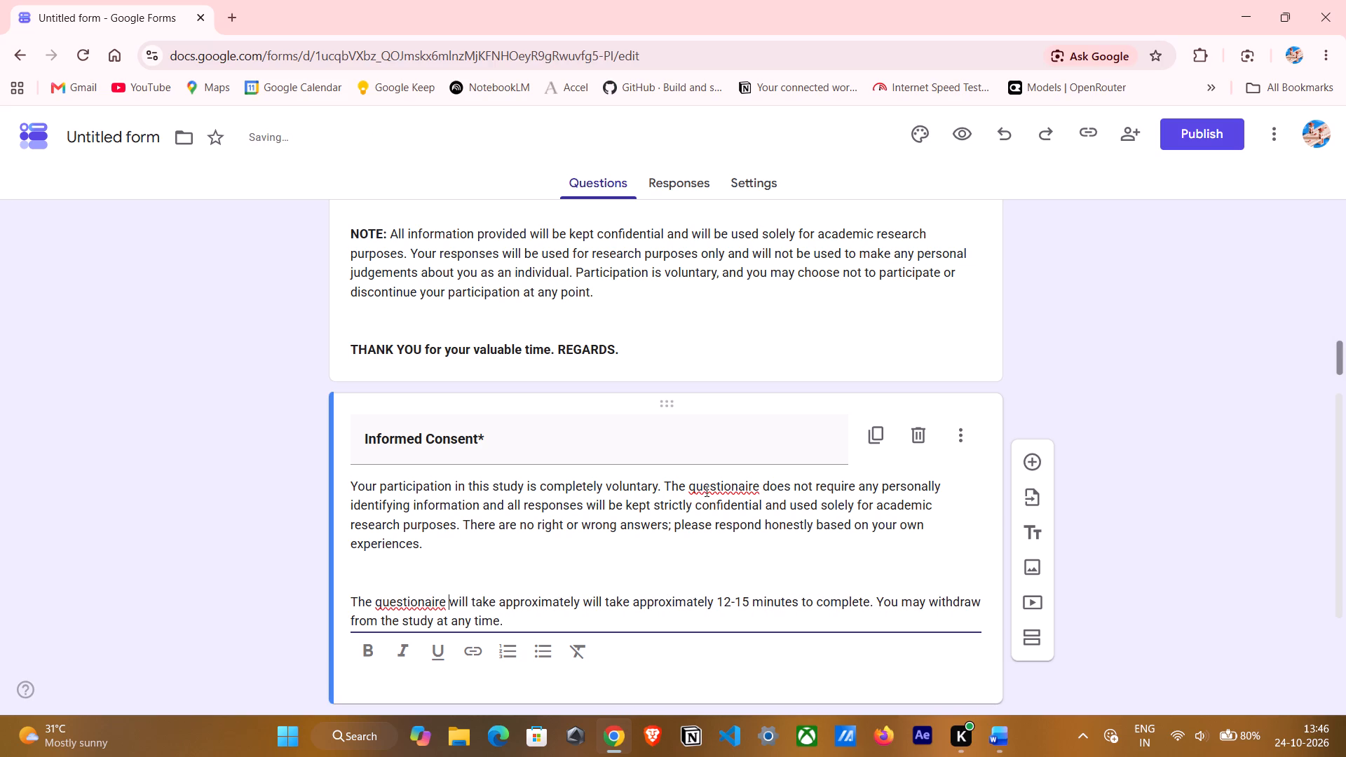
# Add a space after the consent description's closing sentence, following "at any time.".
pyautogui.scroll(8, 737, 486)
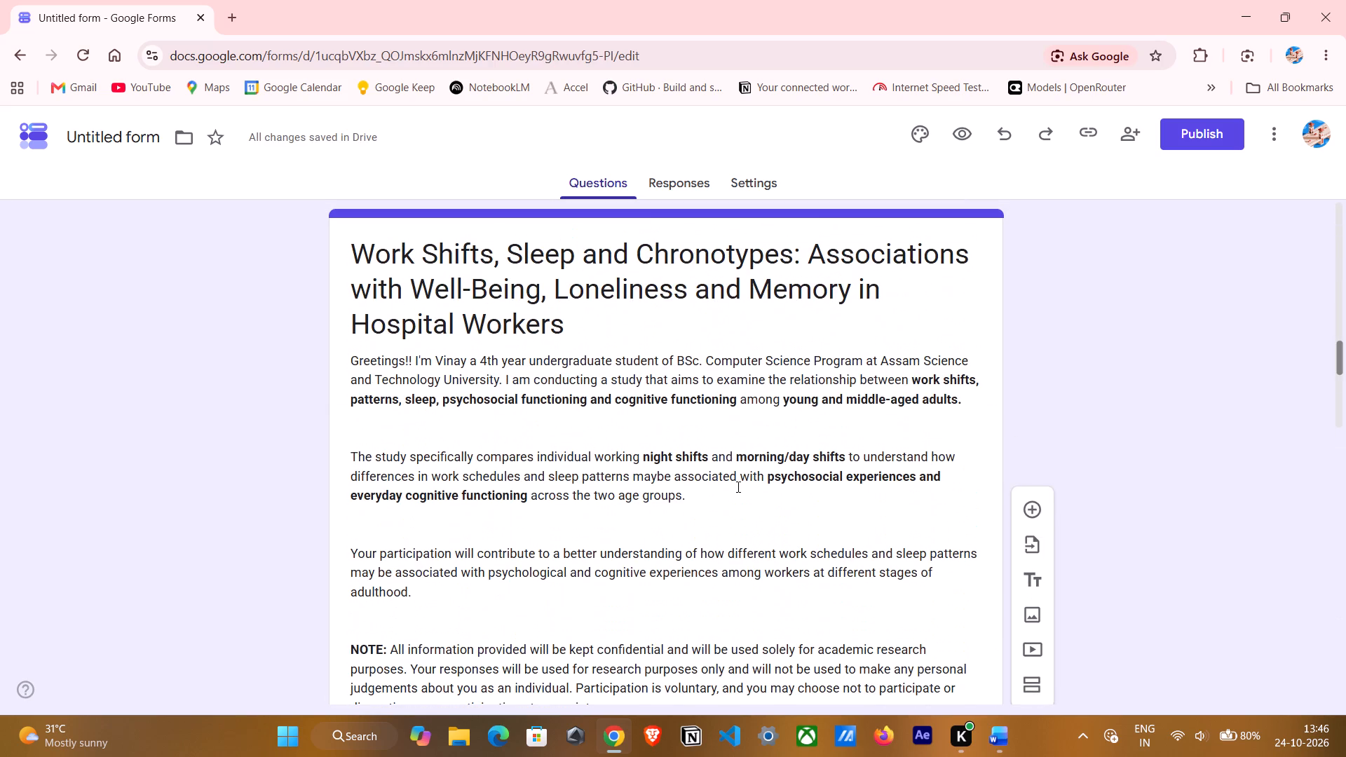
pyautogui.scroll(-6, 737, 486)
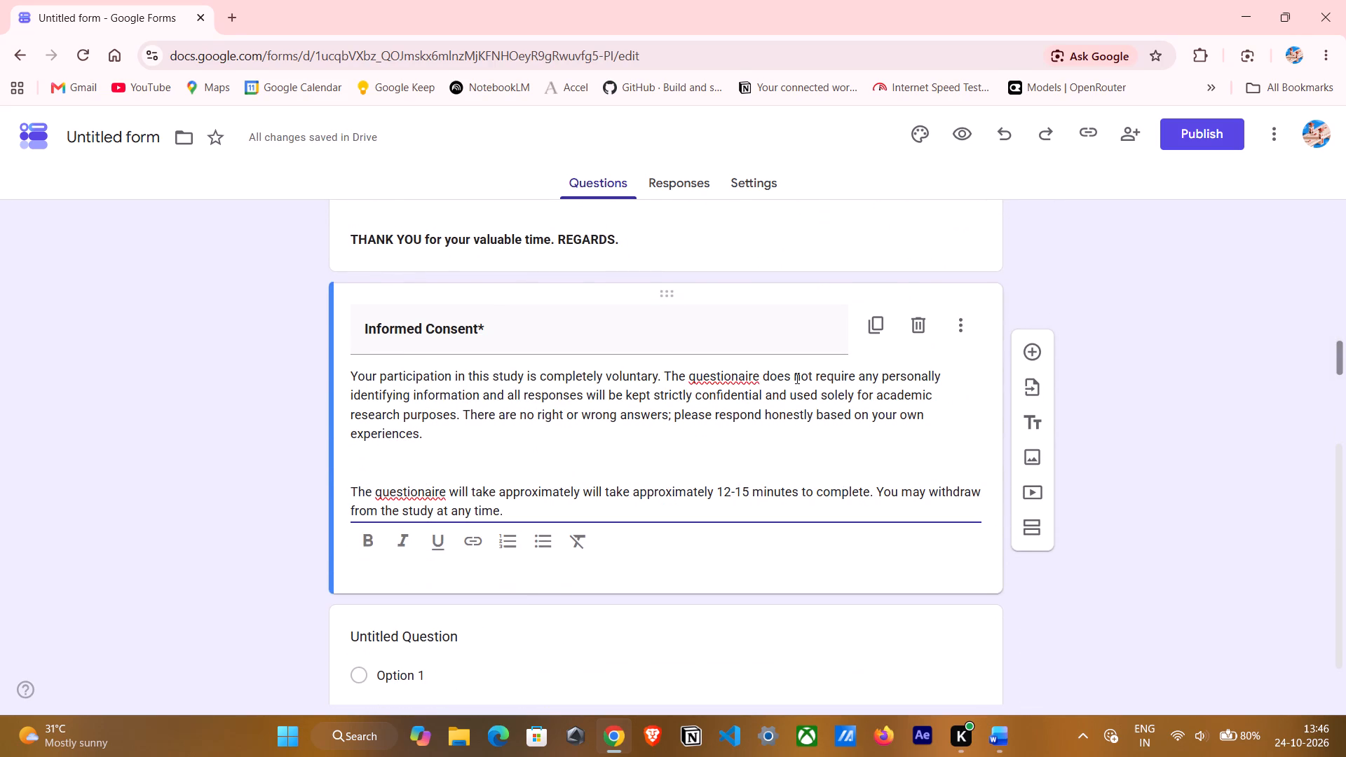
pyautogui.scroll(-2, 796, 378)
pyautogui.click(497, 436)
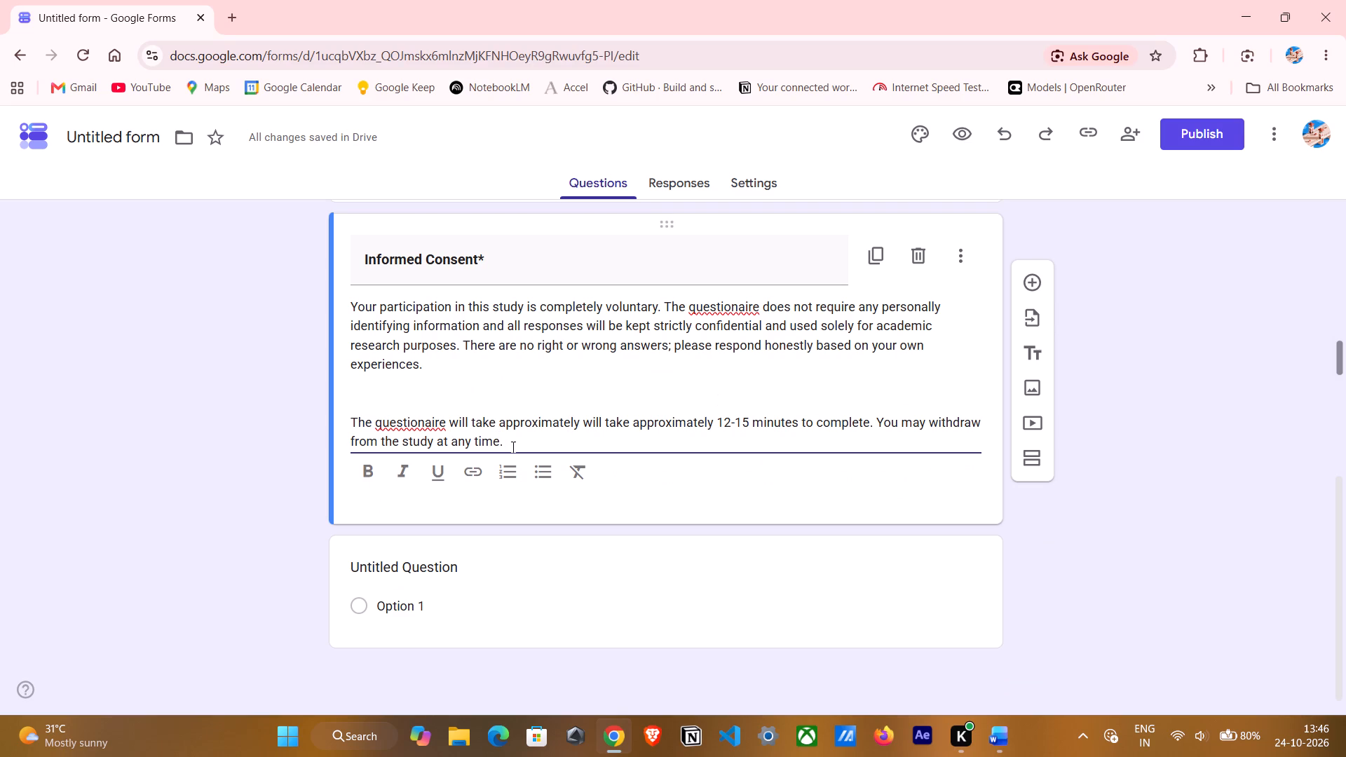
pyautogui.click(512, 446)
pyautogui.press('space')
# Search Google in a new tab for "questionaire" to check its spelling, and open the suggested spelling's results.
pyautogui.click(234, 21)
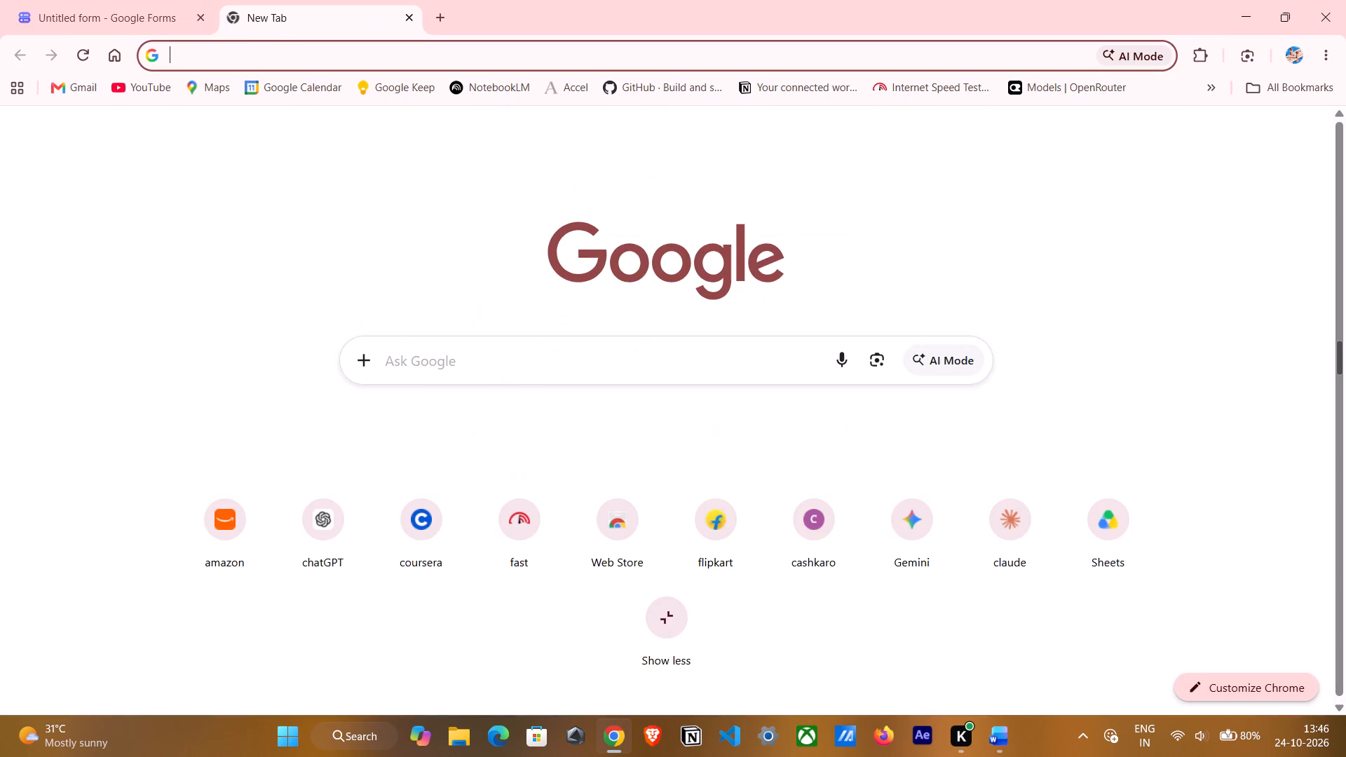
pyautogui.click(290, 48)
pyautogui.write('quesiuo')
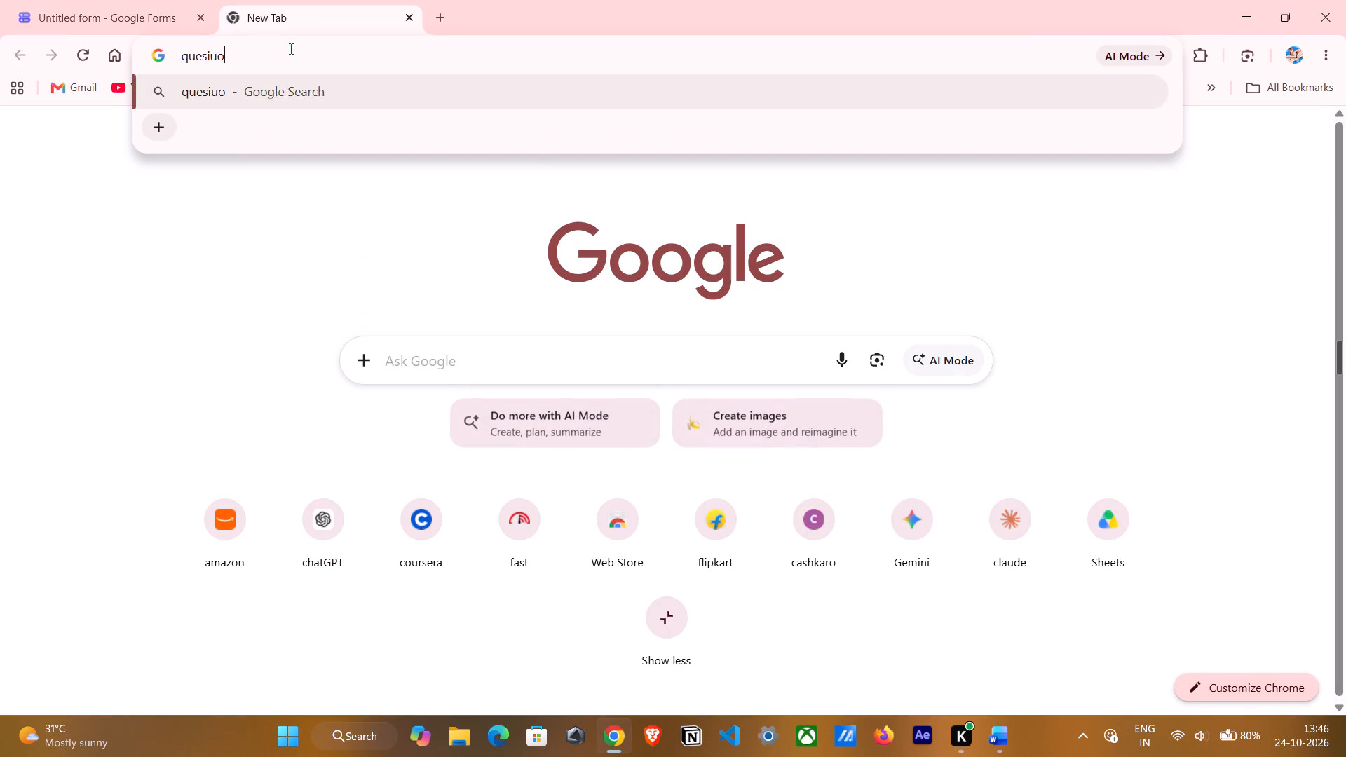
pyautogui.press('BackSpace')
pyautogui.press('BackSpace')
pyautogui.press('BackSpace')
pyautogui.press('BackSpace')
pyautogui.write('stio')
pyautogui.press('Down')
pyautogui.press('Down')
pyautogui.press('Down')
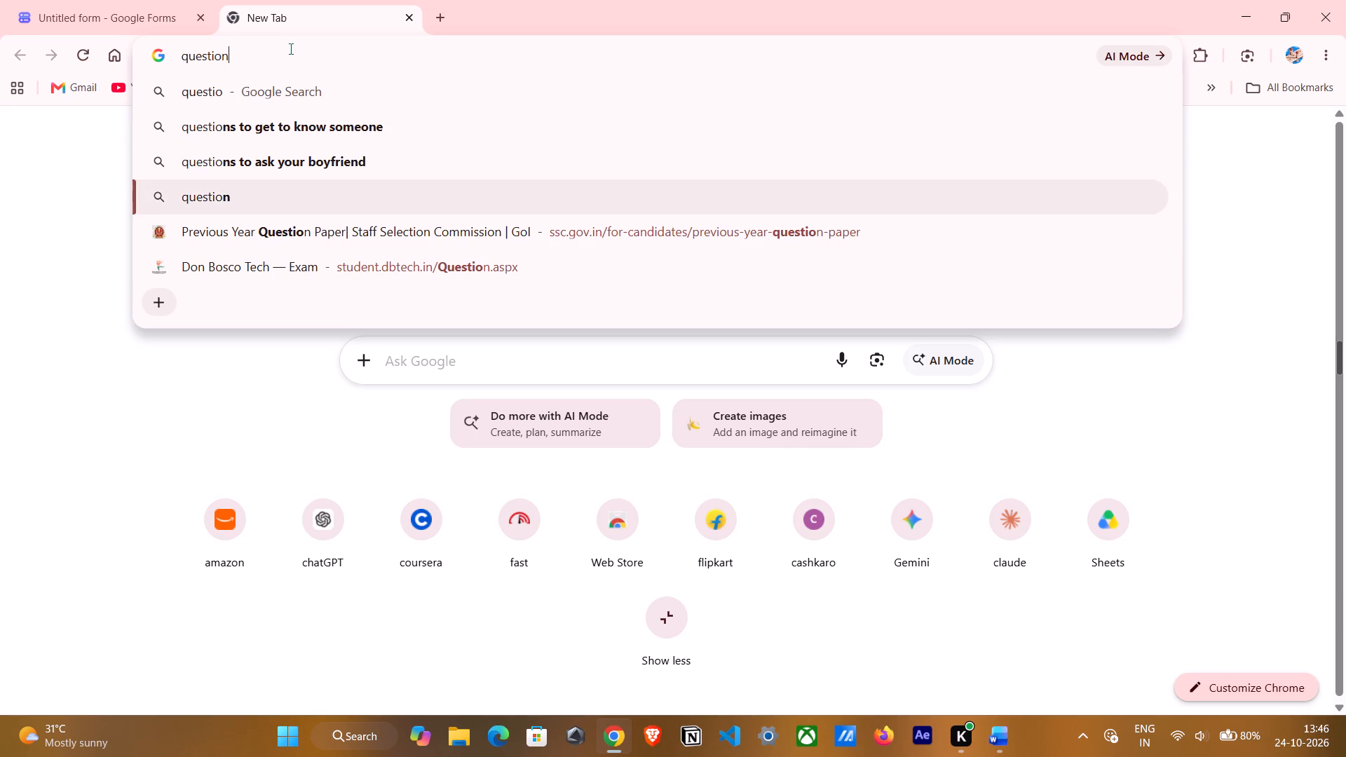
pyautogui.press('space')
pyautogui.press('BackSpace')
pyautogui.write('aire')
pyautogui.press('Return')
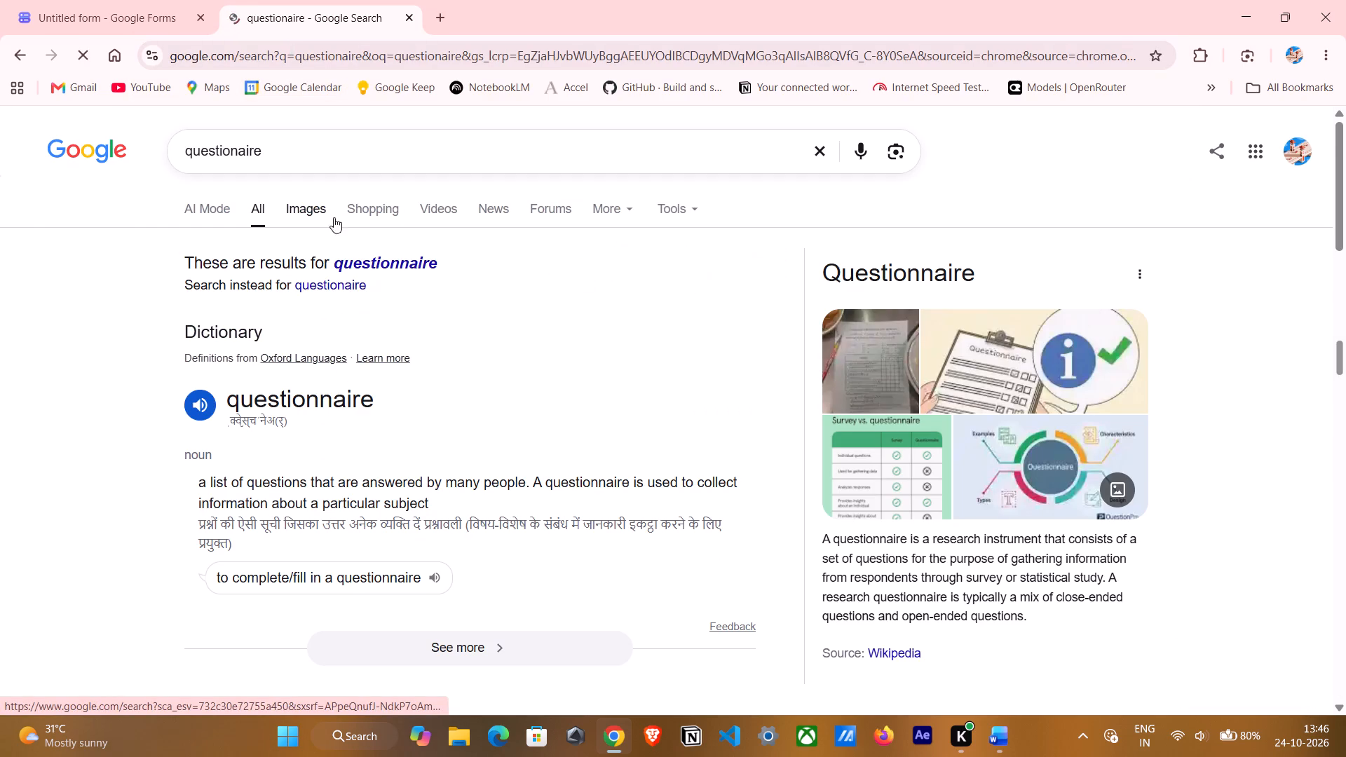
pyautogui.click(412, 262)
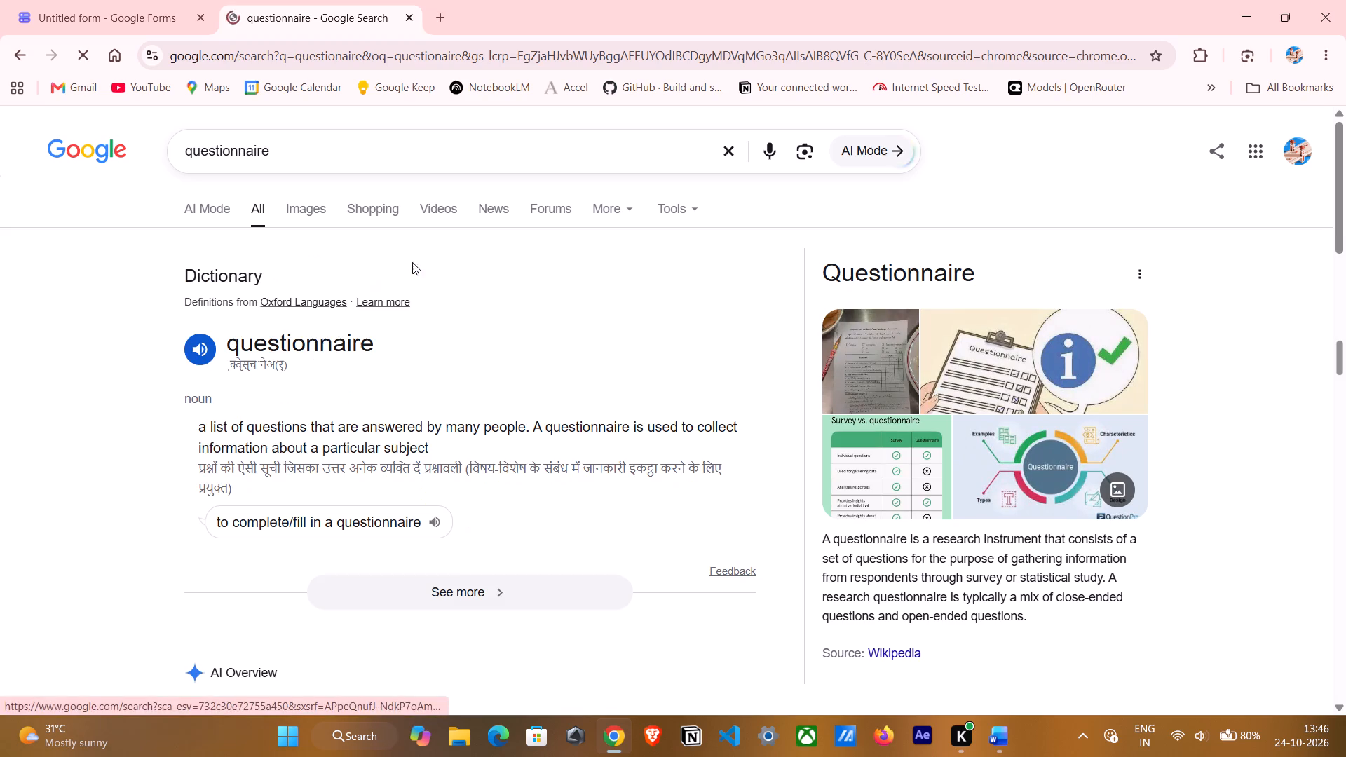
# Return to the form and correct the spelling to "questionnaire" in both paragraphs of the consent description.
pyautogui.click(81, 0)
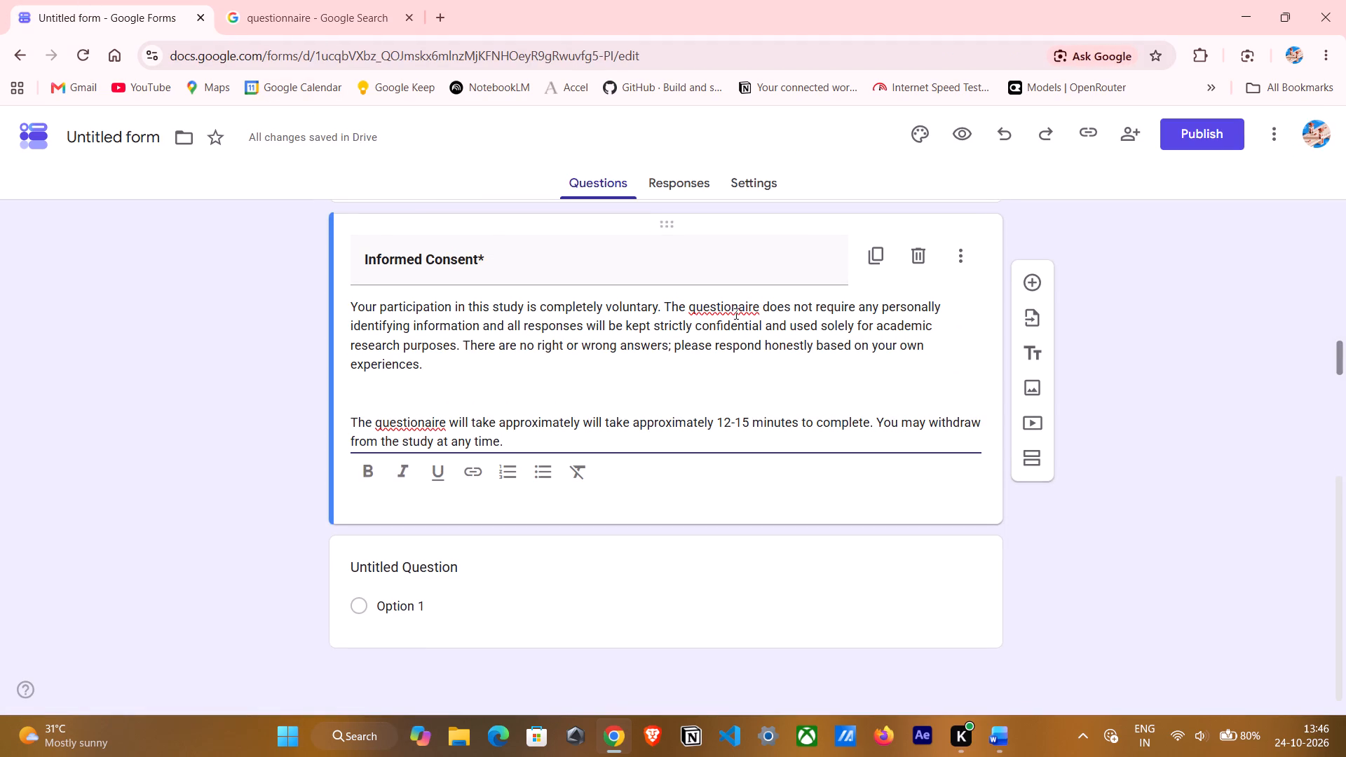
pyautogui.click(733, 313)
pyautogui.press('n')
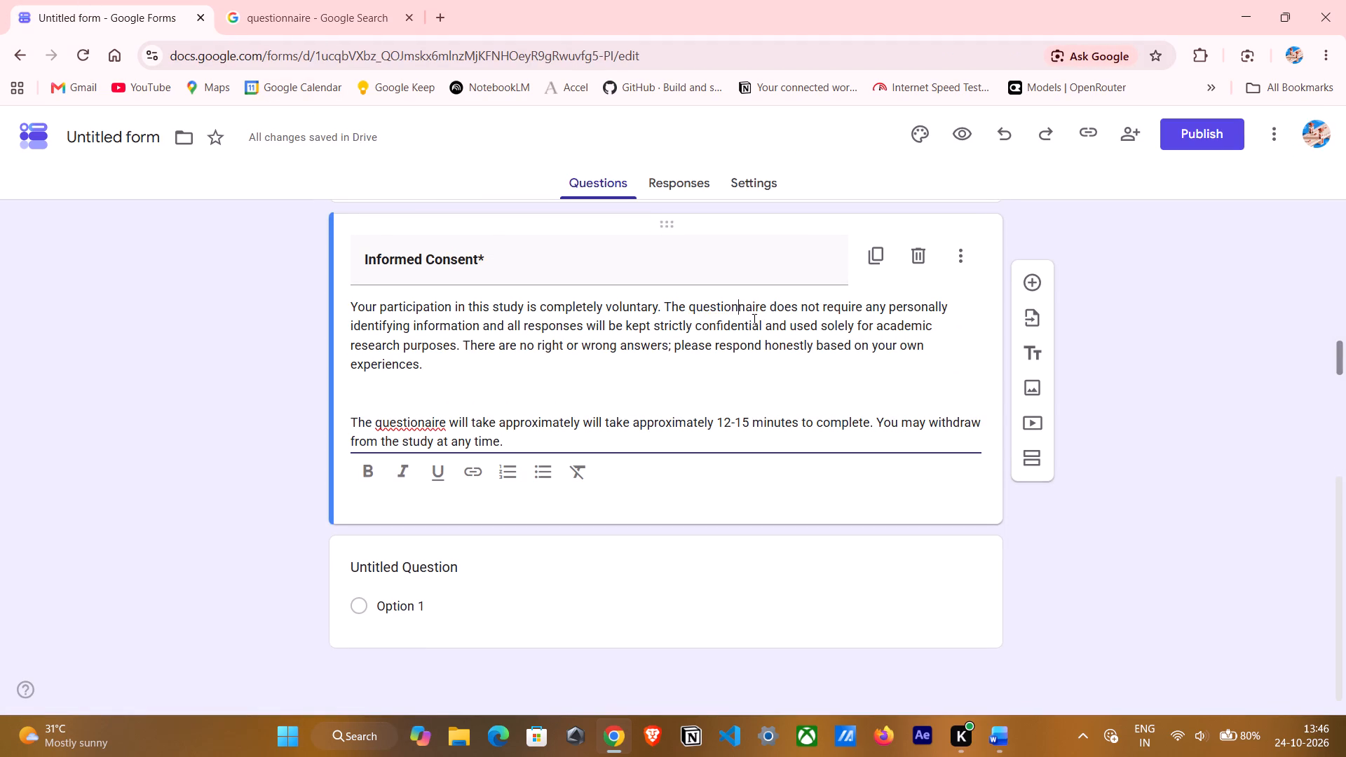
pyautogui.click(415, 430)
pyautogui.press('n')
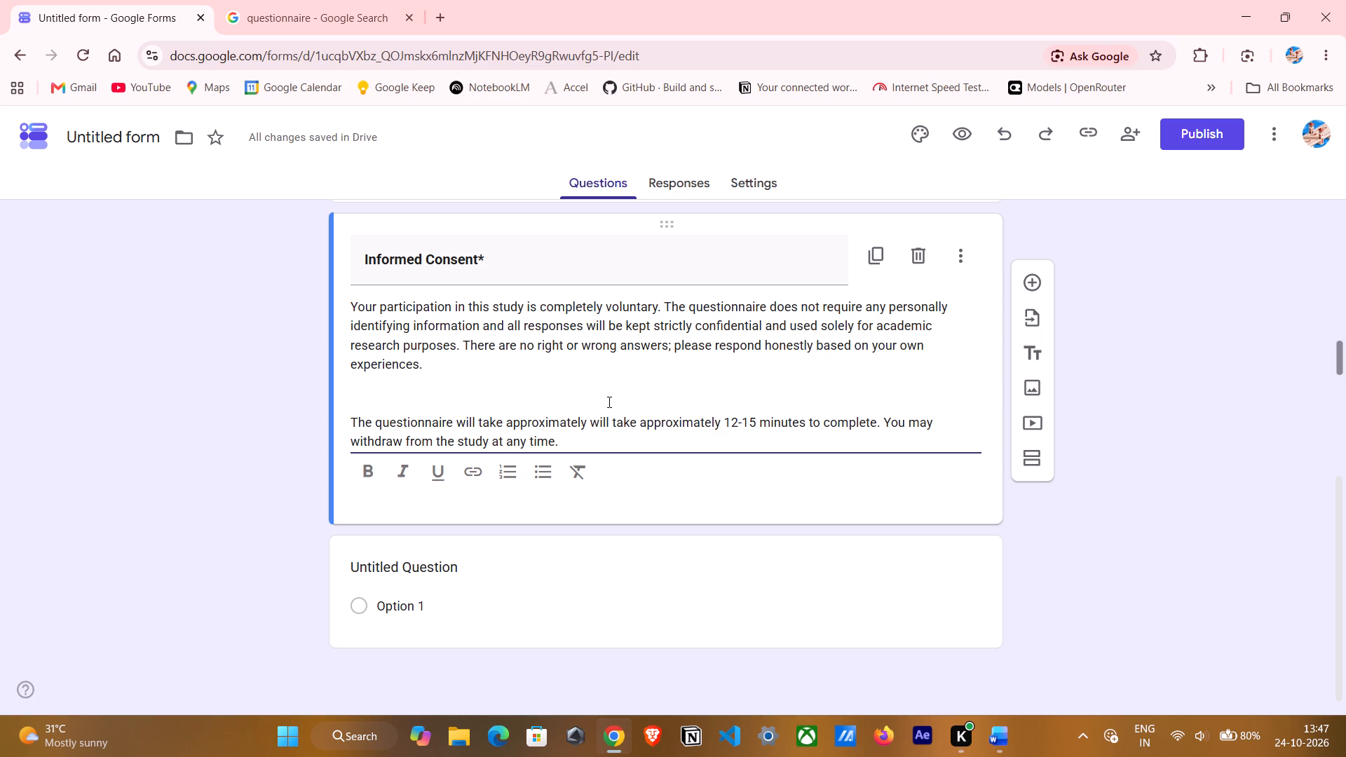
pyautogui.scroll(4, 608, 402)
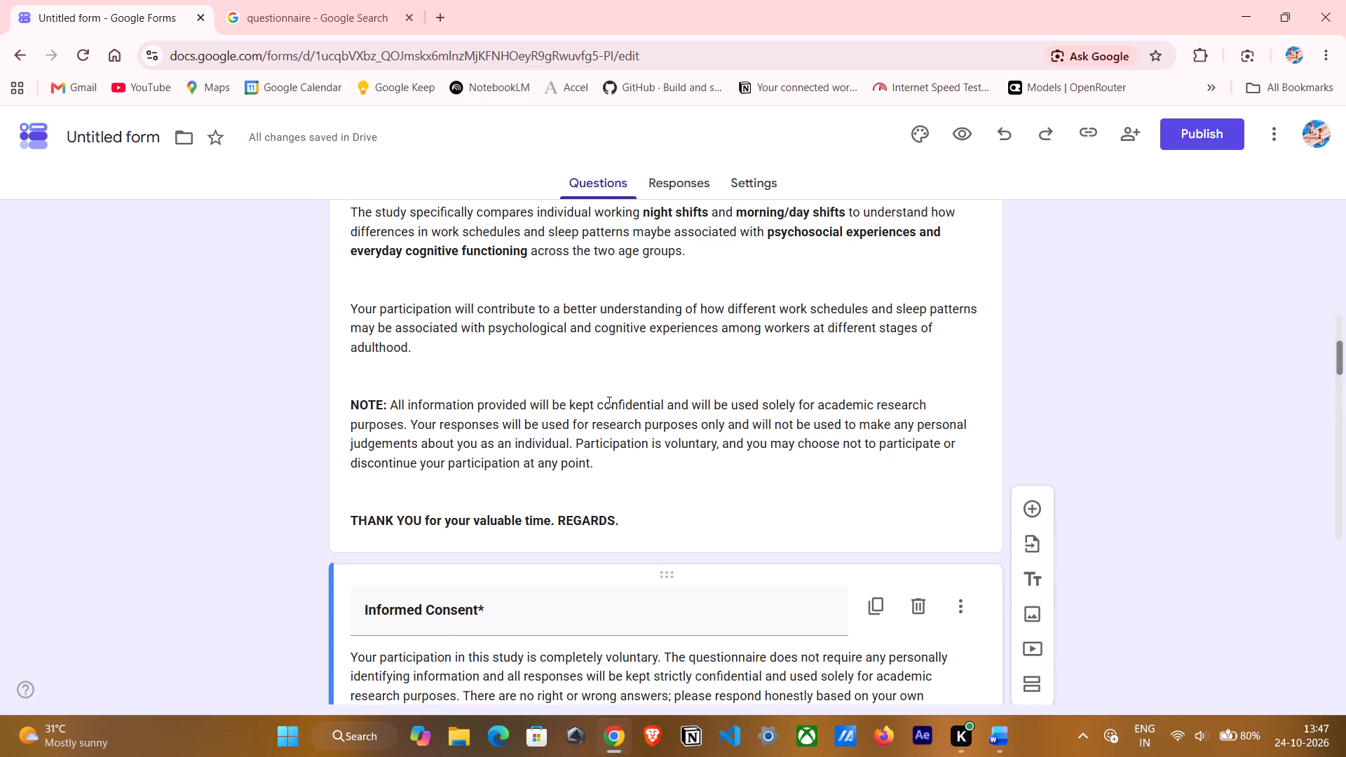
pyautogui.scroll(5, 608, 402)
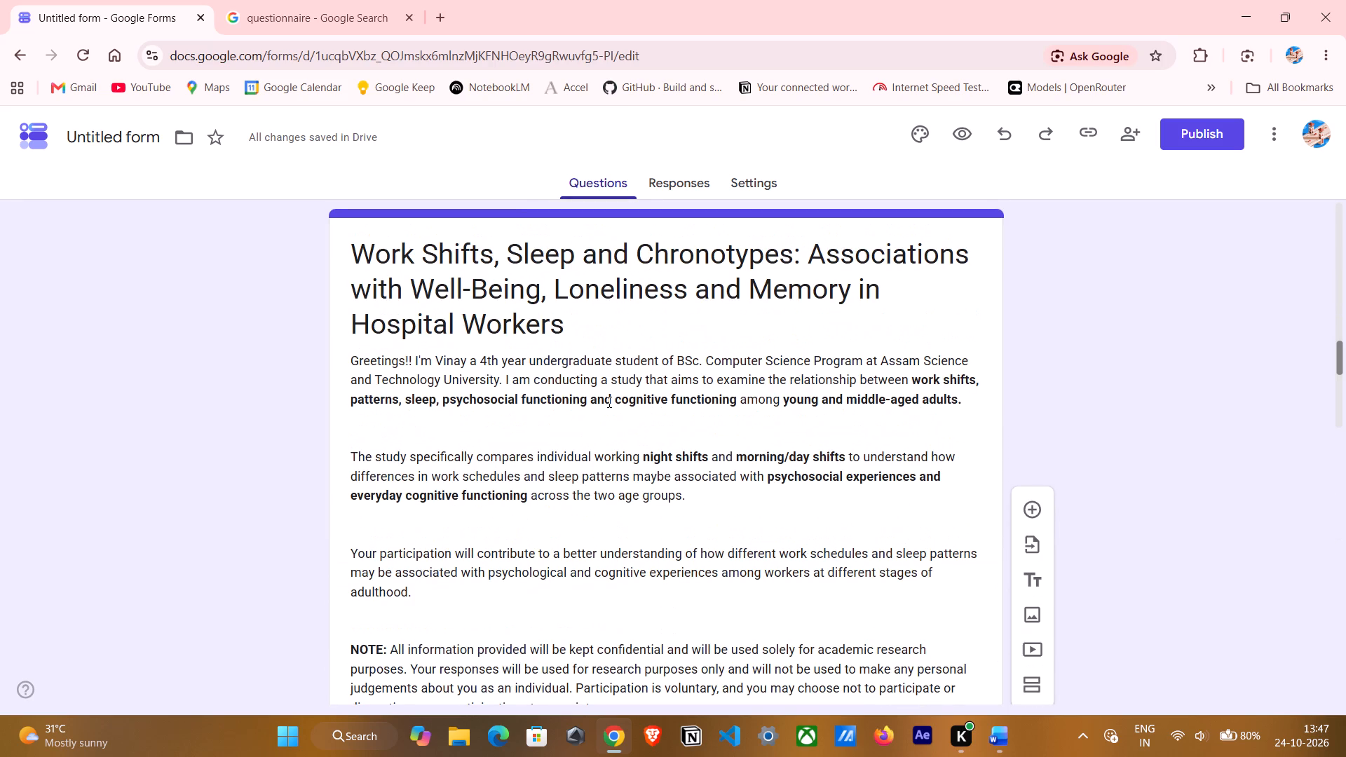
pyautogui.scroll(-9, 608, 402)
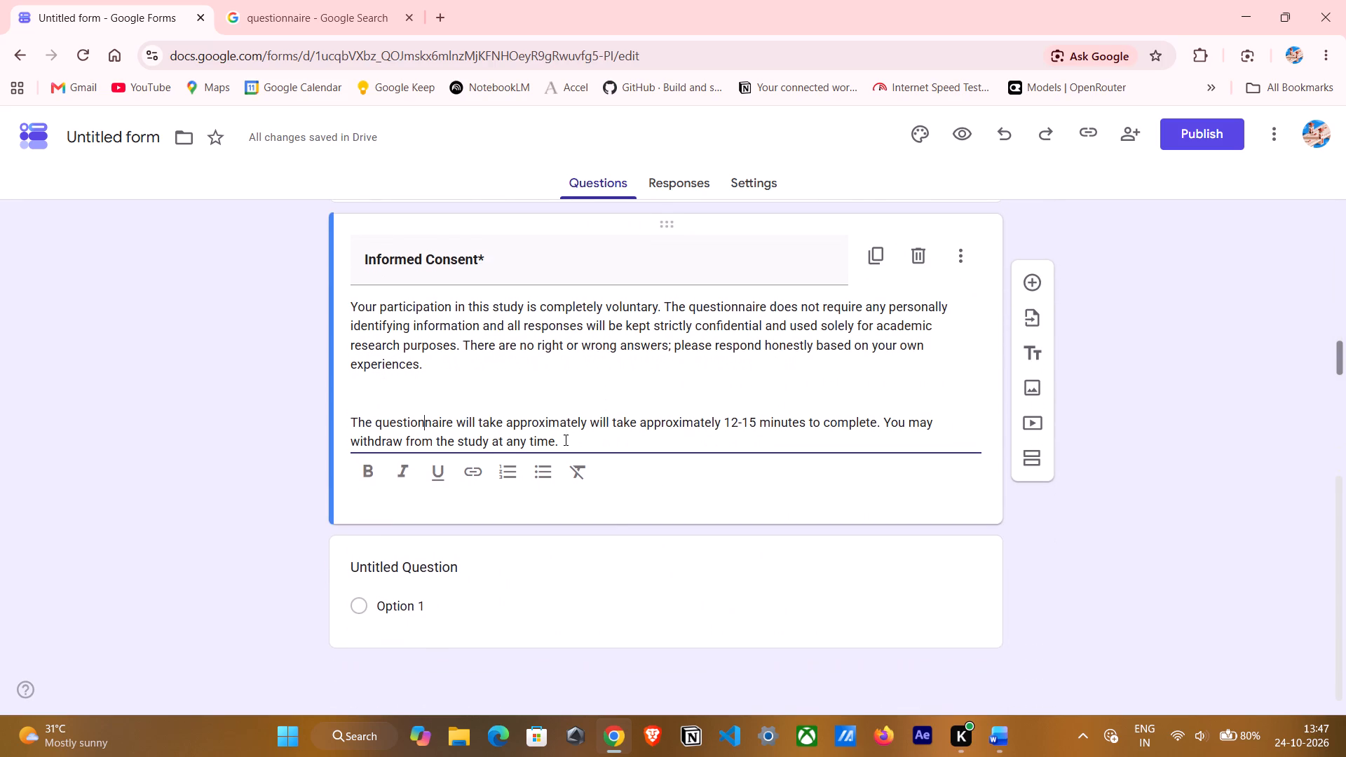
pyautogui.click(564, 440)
# Title the untitled question "By proceeding, you confirm that you have understood the information provided and voluntarily agree to participate in the study.".
pyautogui.click(468, 566)
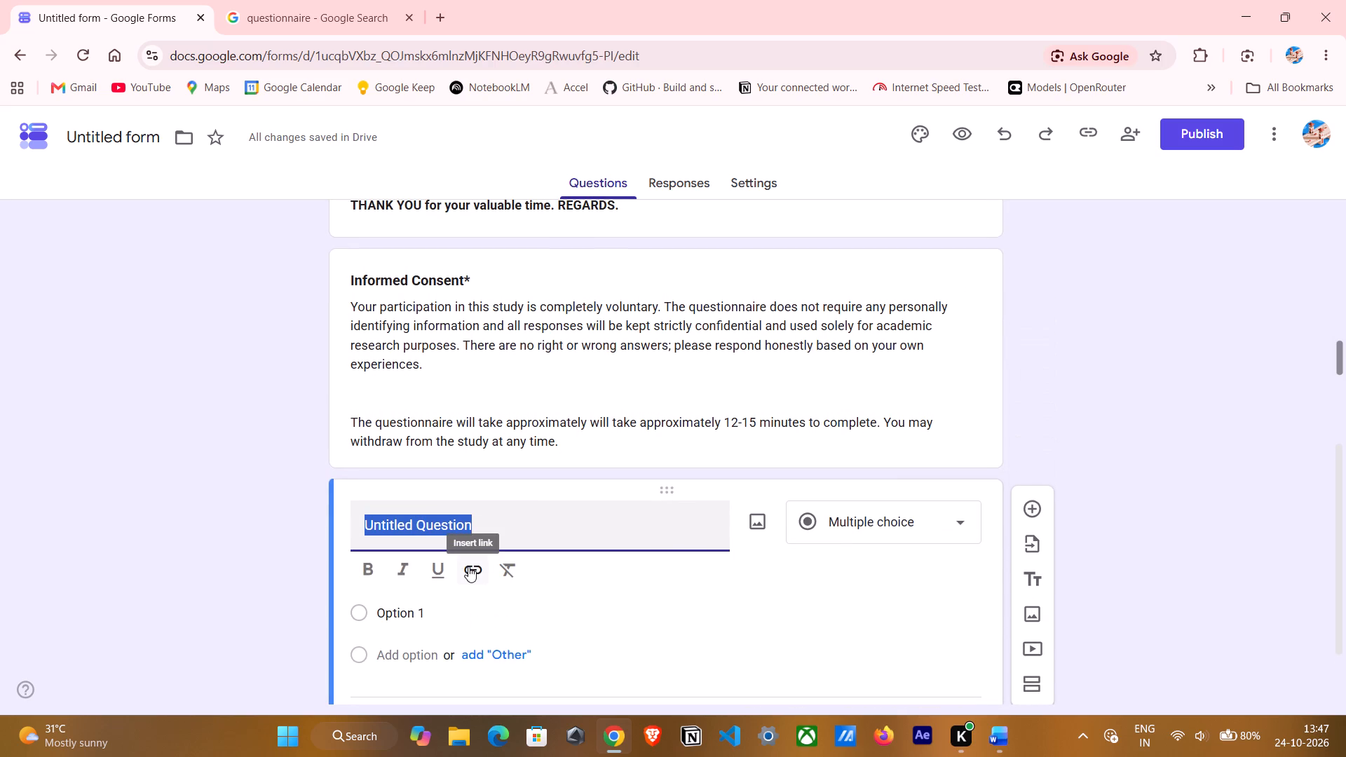
pyautogui.write('By')
pyautogui.press('space')
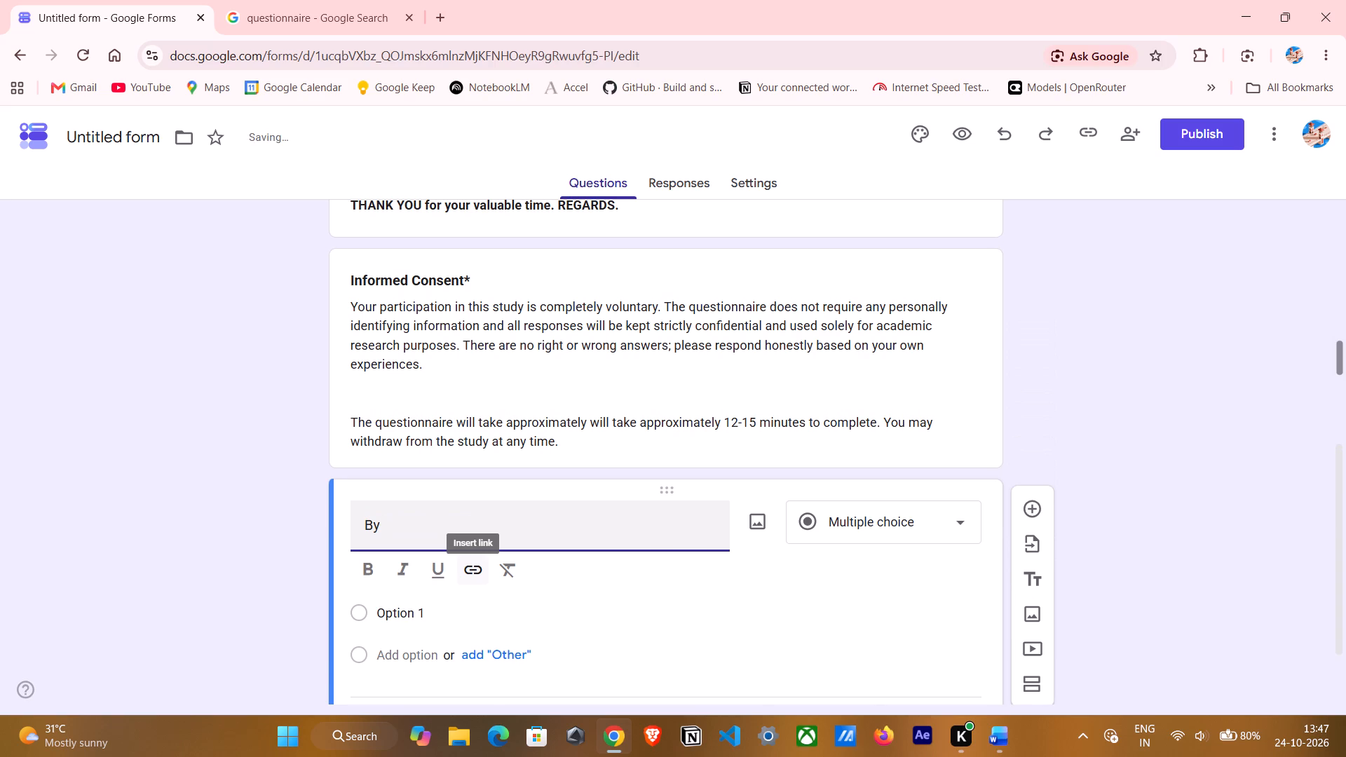
pyautogui.write('procees')
pyautogui.press('BackSpace')
pyautogui.write('ding')
pyautogui.press('space')
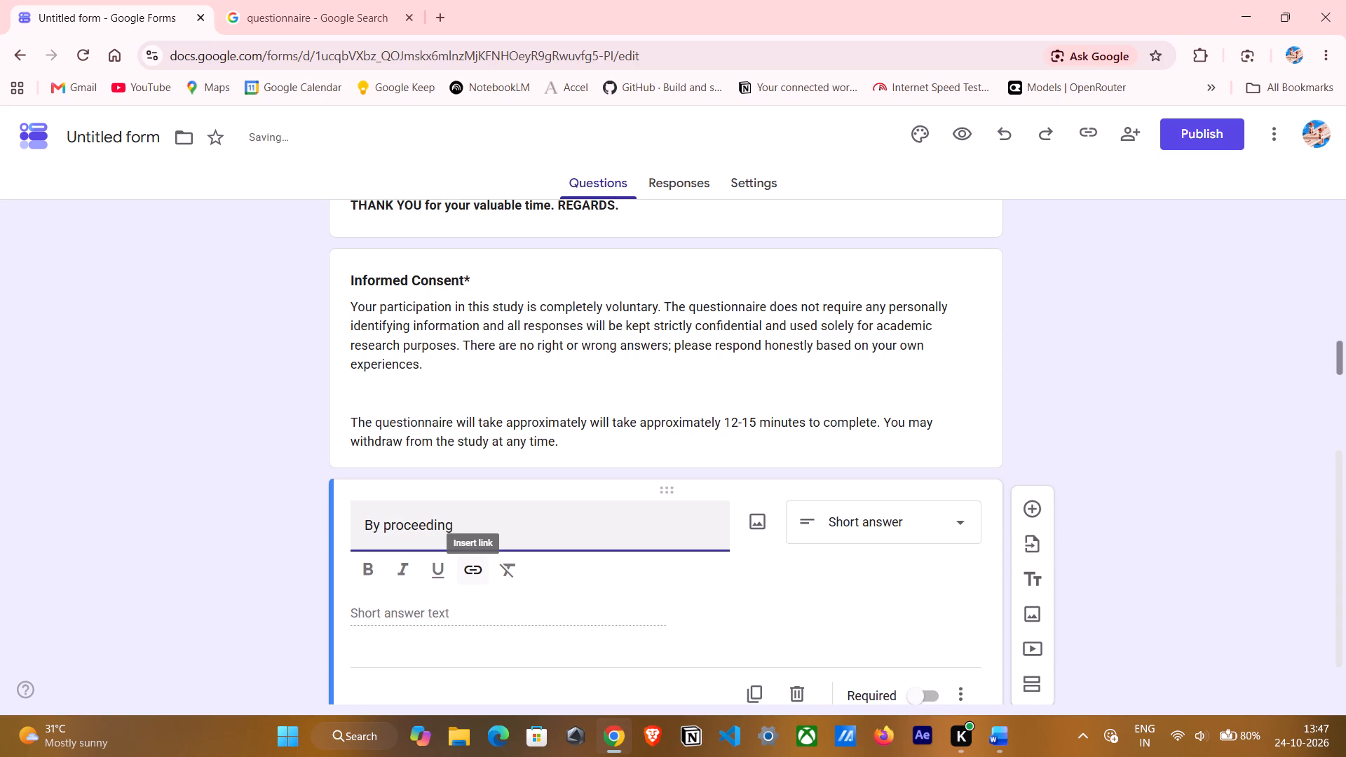
pyautogui.press('BackSpace')
pyautogui.write(', you cond')
pyautogui.press('BackSpace')
pyautogui.press('f')
pyautogui.press('BackSpace')
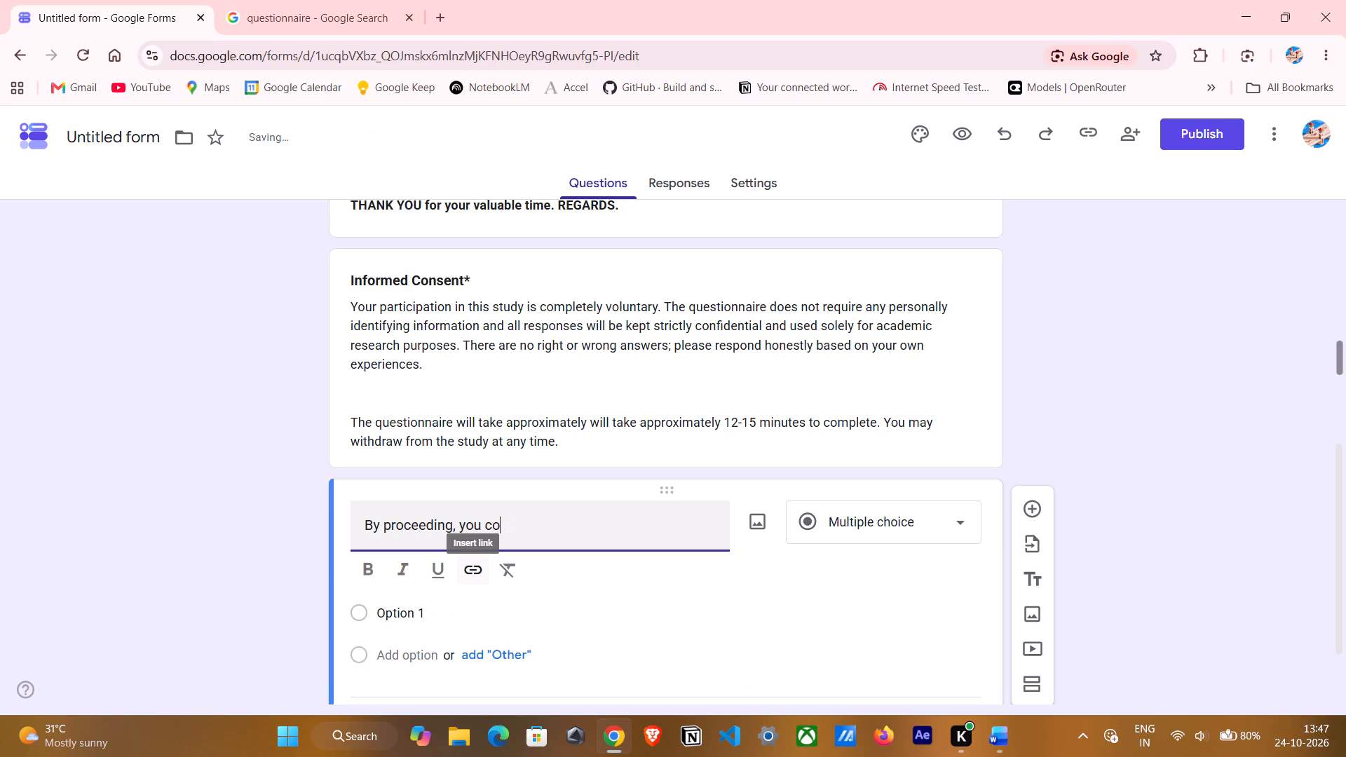
pyautogui.write('nfirm')
pyautogui.press('space')
pyautogui.write('that you have')
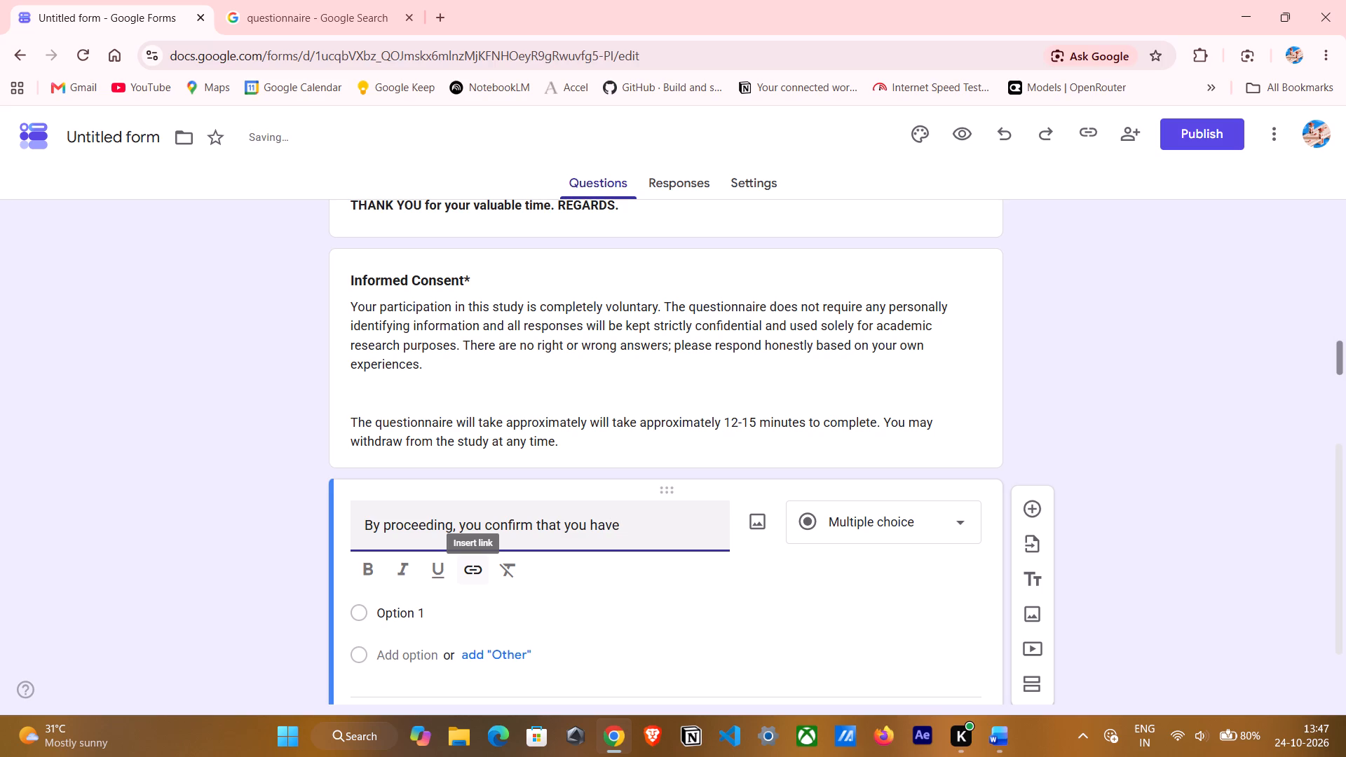
pyautogui.press('space')
pyautogui.write('understand')
pyautogui.press('space')
pyautogui.write('the')
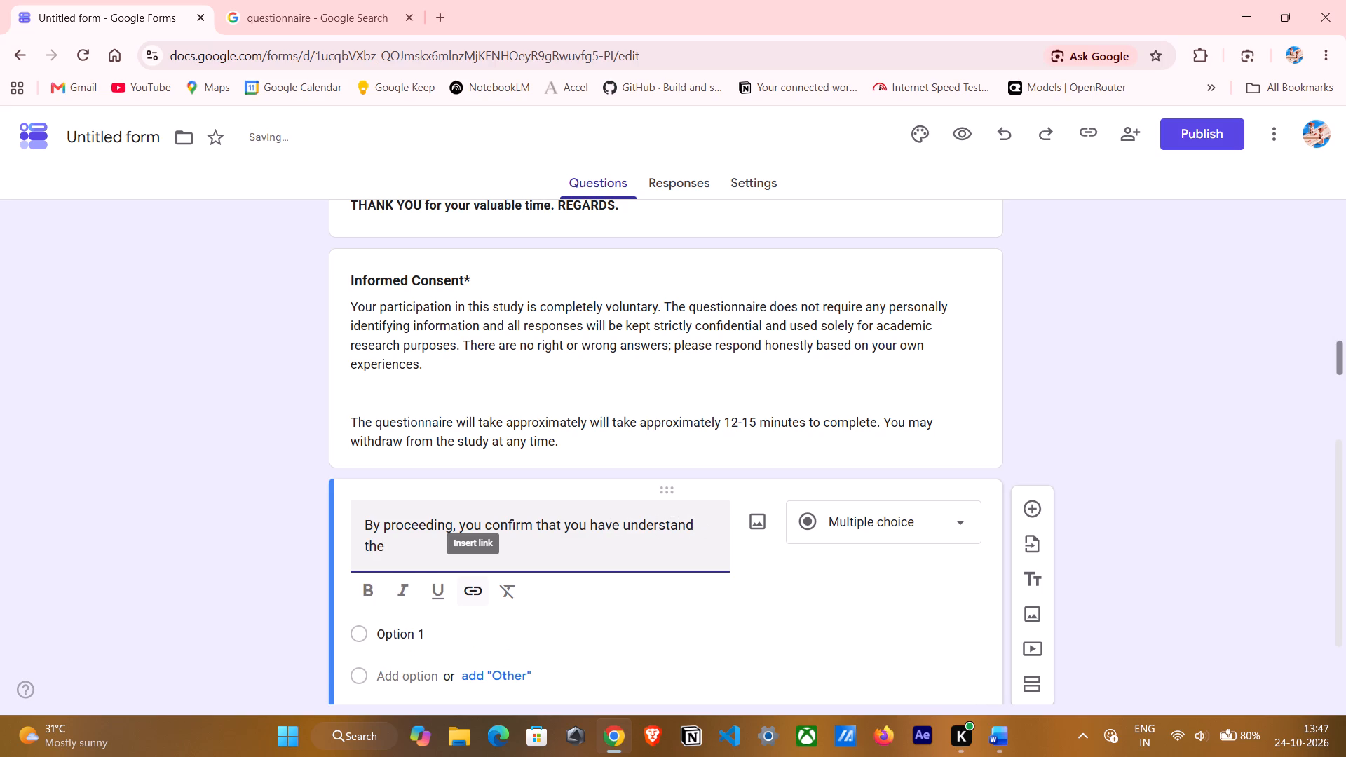
pyautogui.press('BackSpace')
pyautogui.press('BackSpace')
pyautogui.press('BackSpace')
pyautogui.press('BackSpace')
pyautogui.press('BackSpace')
pyautogui.press('BackSpace')
pyautogui.press('BackSpace')
pyautogui.write('ood the')
pyautogui.press('space')
pyautogui.write('information')
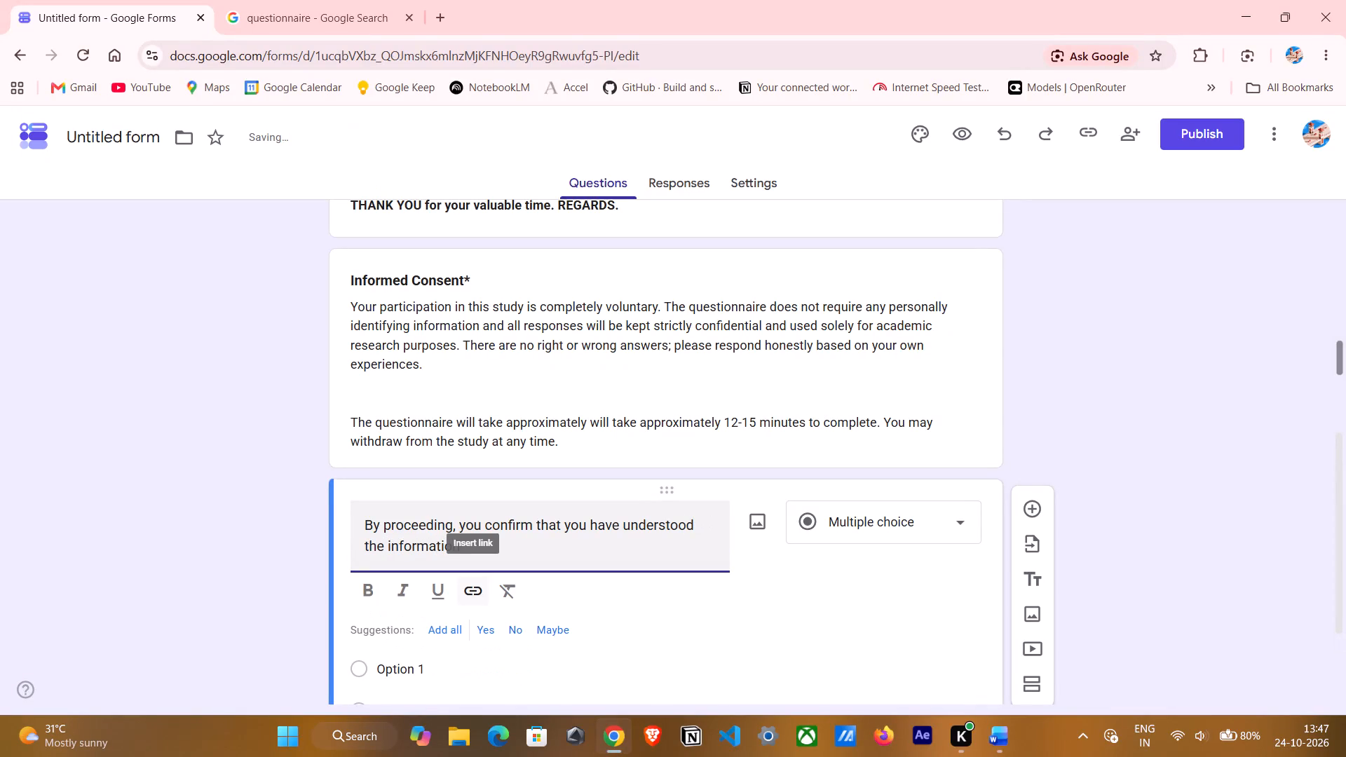
pyautogui.press('space')
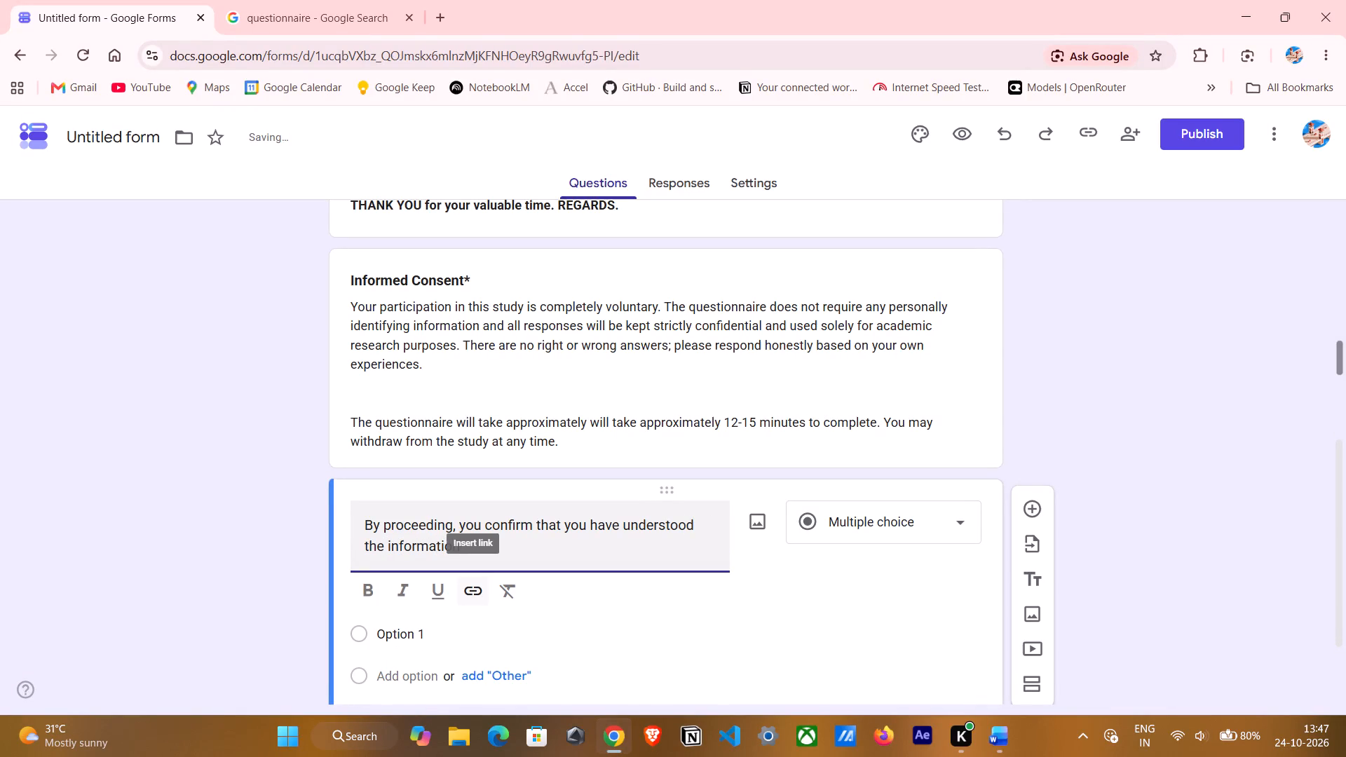
pyautogui.write('prov')
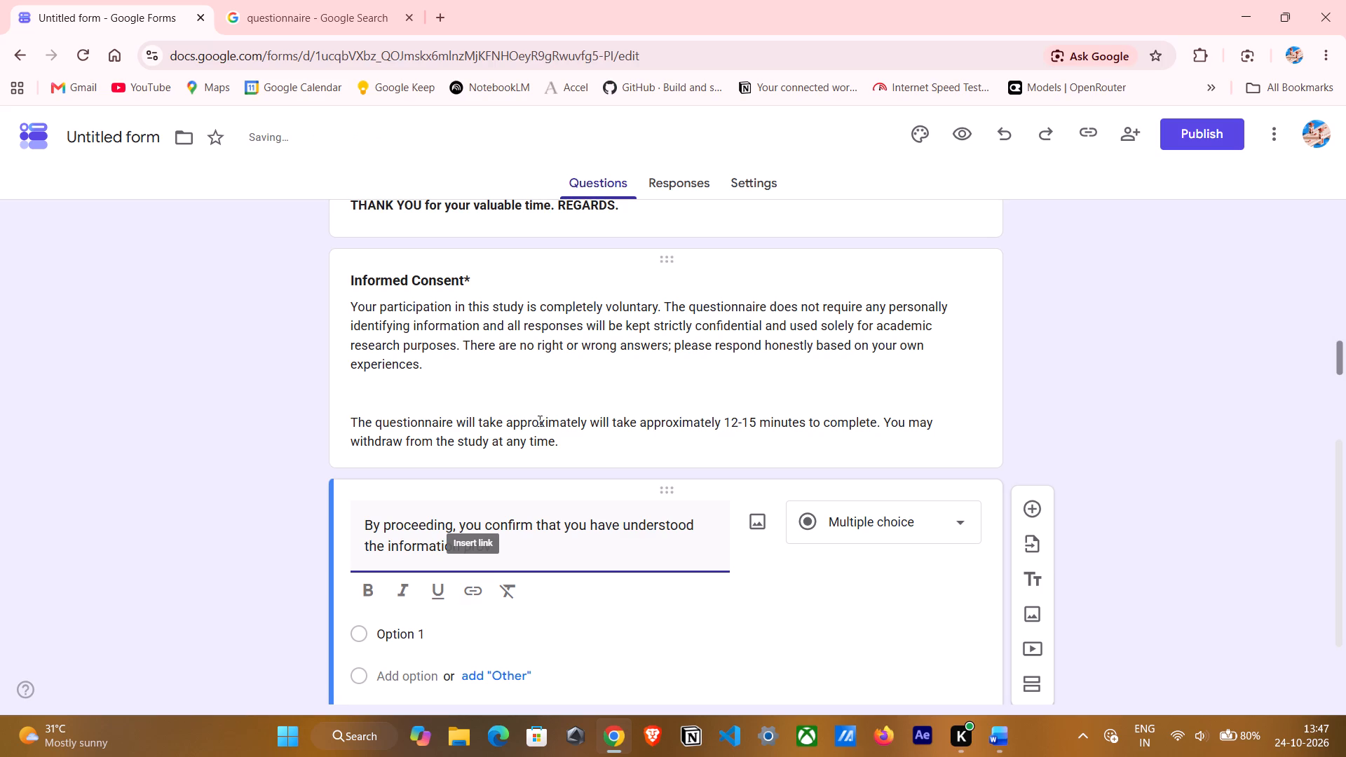
pyautogui.write('ided')
pyautogui.press('space')
pyautogui.write('and')
pyautogui.press('space')
pyautogui.write('volun')
pyautogui.press('t')
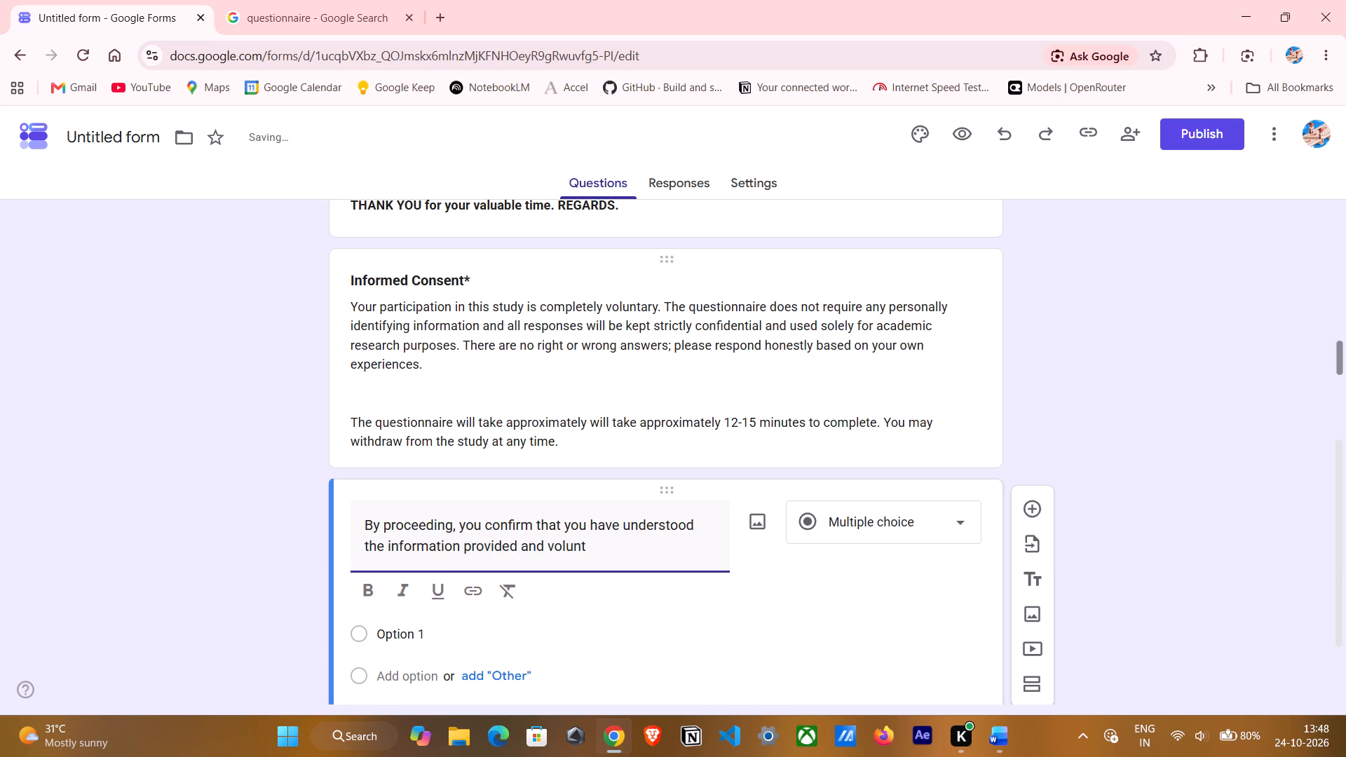
pyautogui.press('a')
pyautogui.write('rily')
pyautogui.press('space')
pyautogui.write('agree')
pyautogui.press('space')
pyautogui.write('to participate')
pyautogui.press('space')
pyautogui.write('in the studt')
pyautogui.press('BackSpace')
pyautogui.press('y')
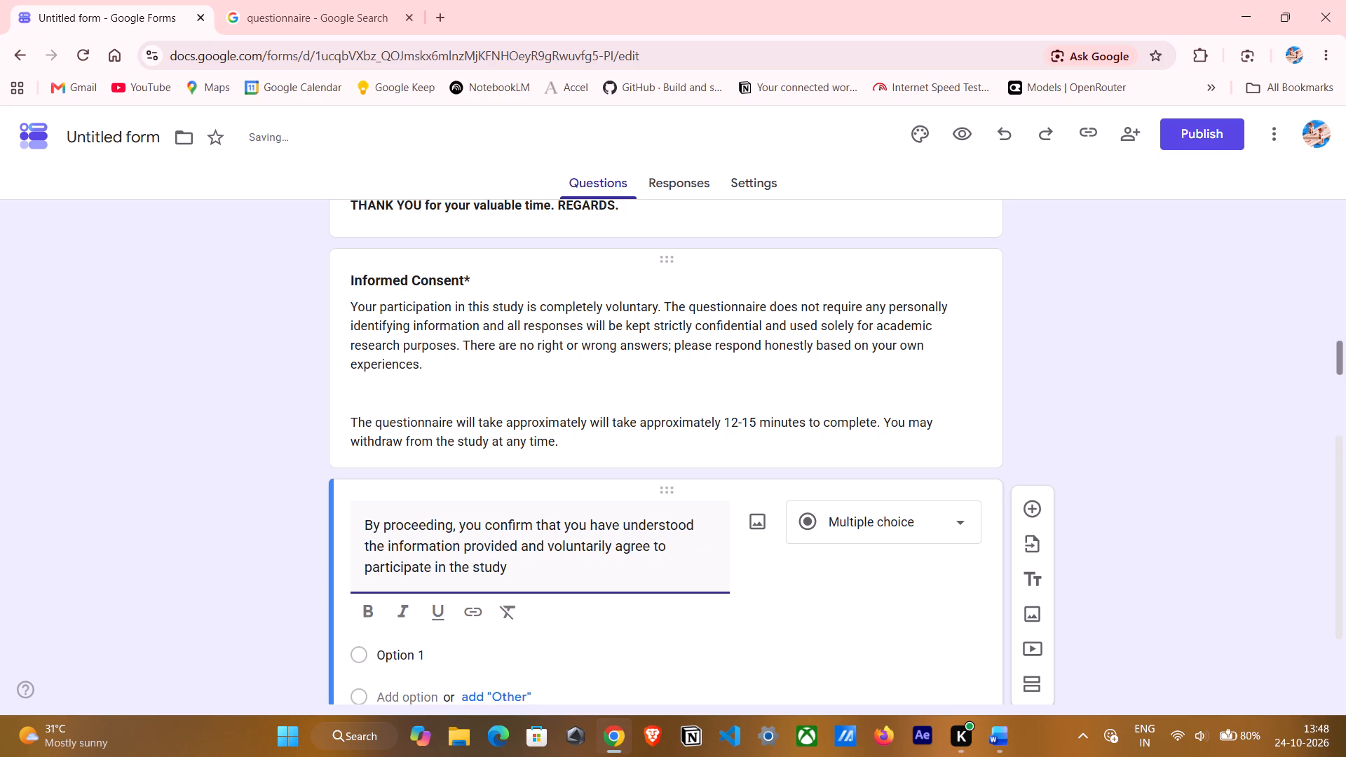
pyautogui.press('.')
# Replace the consent question's first option text with "I agree to participate".
pyautogui.scroll(-3, 538, 421)
pyautogui.click(426, 502)
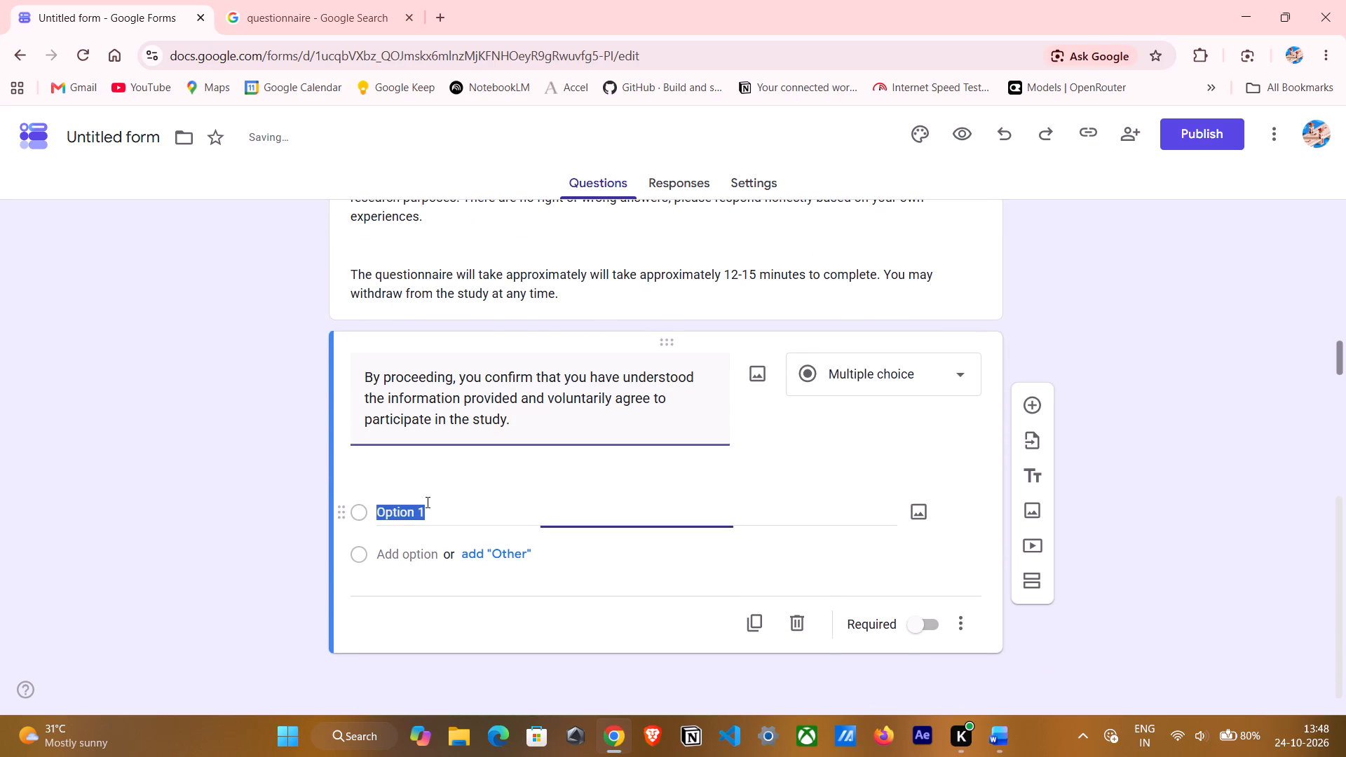
pyautogui.press('BackSpace')
pyautogui.write('I agree')
pyautogui.press('space')
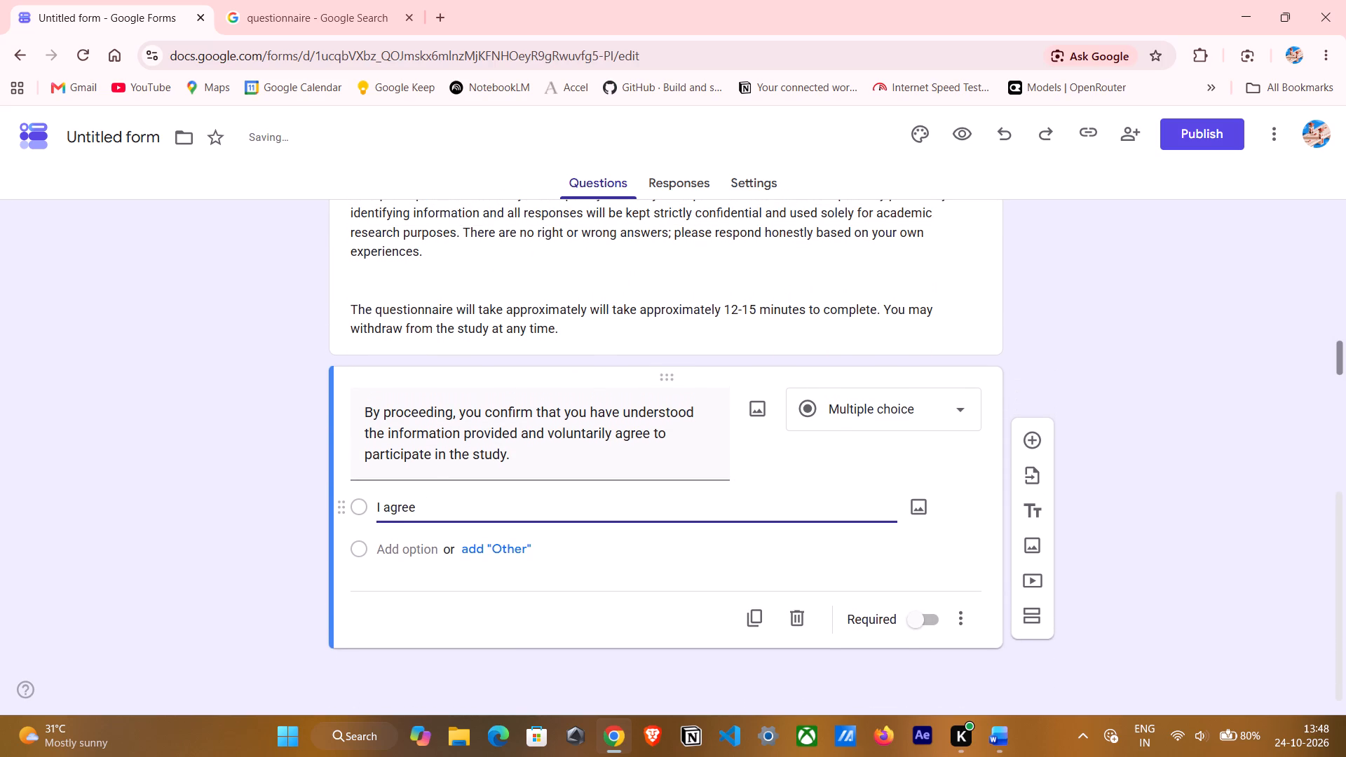
pyautogui.write('to participate')
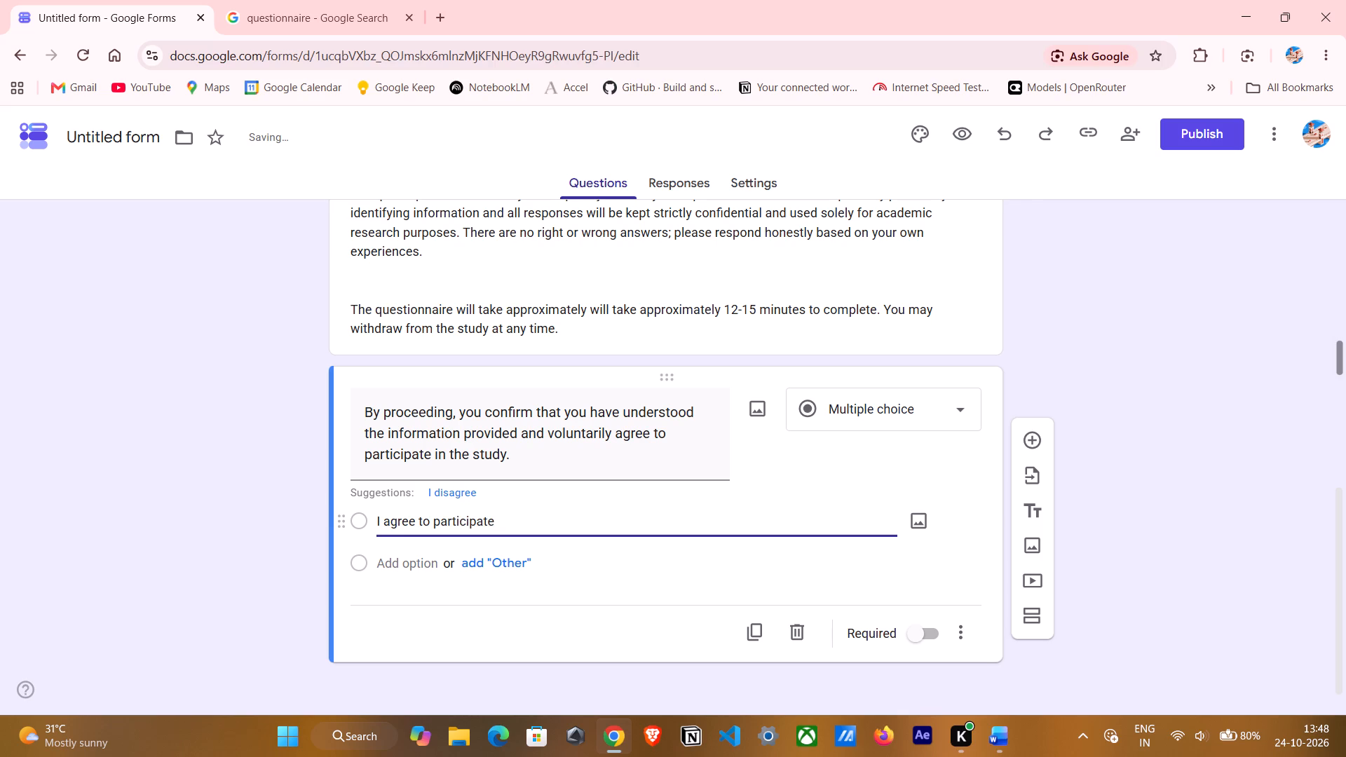
# Add a second option to the consent question reading "I do not agree to participate".
pyautogui.click(418, 552)
pyautogui.click(418, 560)
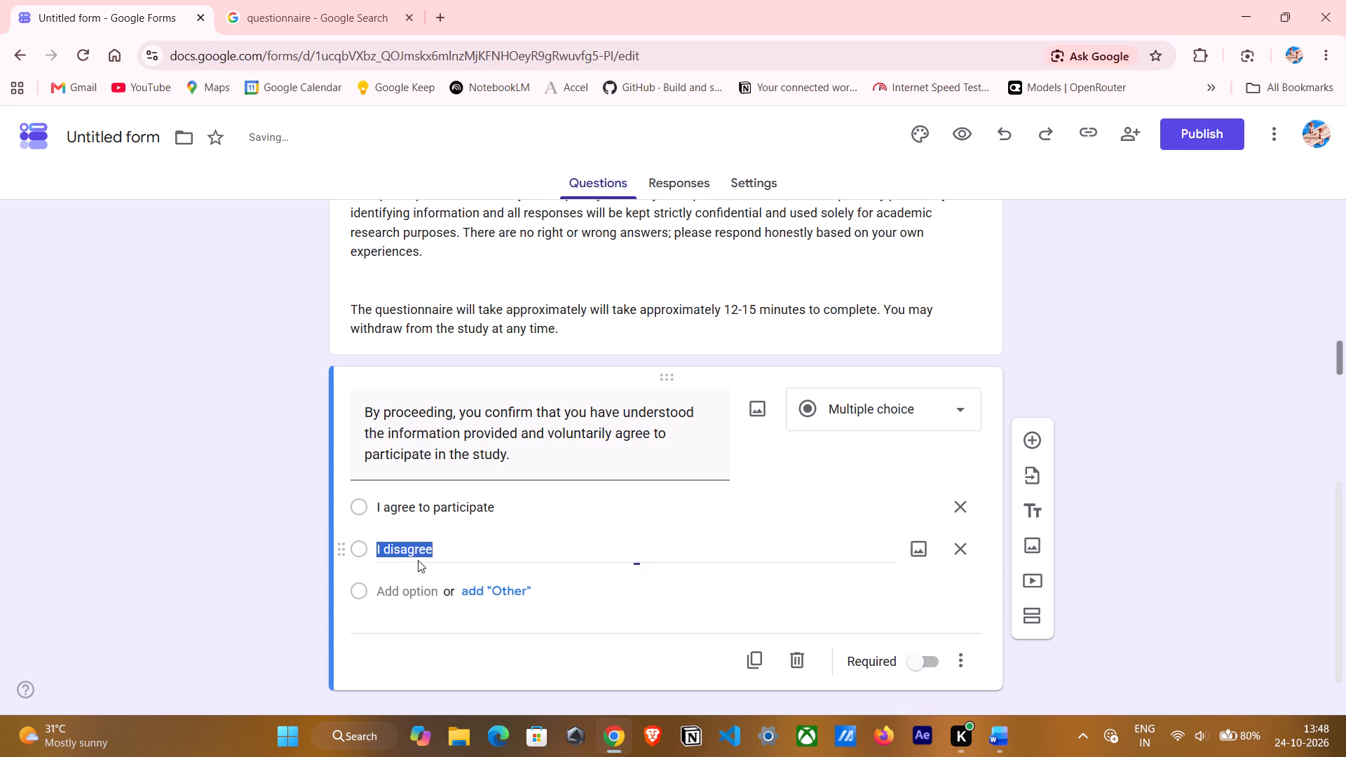
pyautogui.hotkey('shift', 'o')
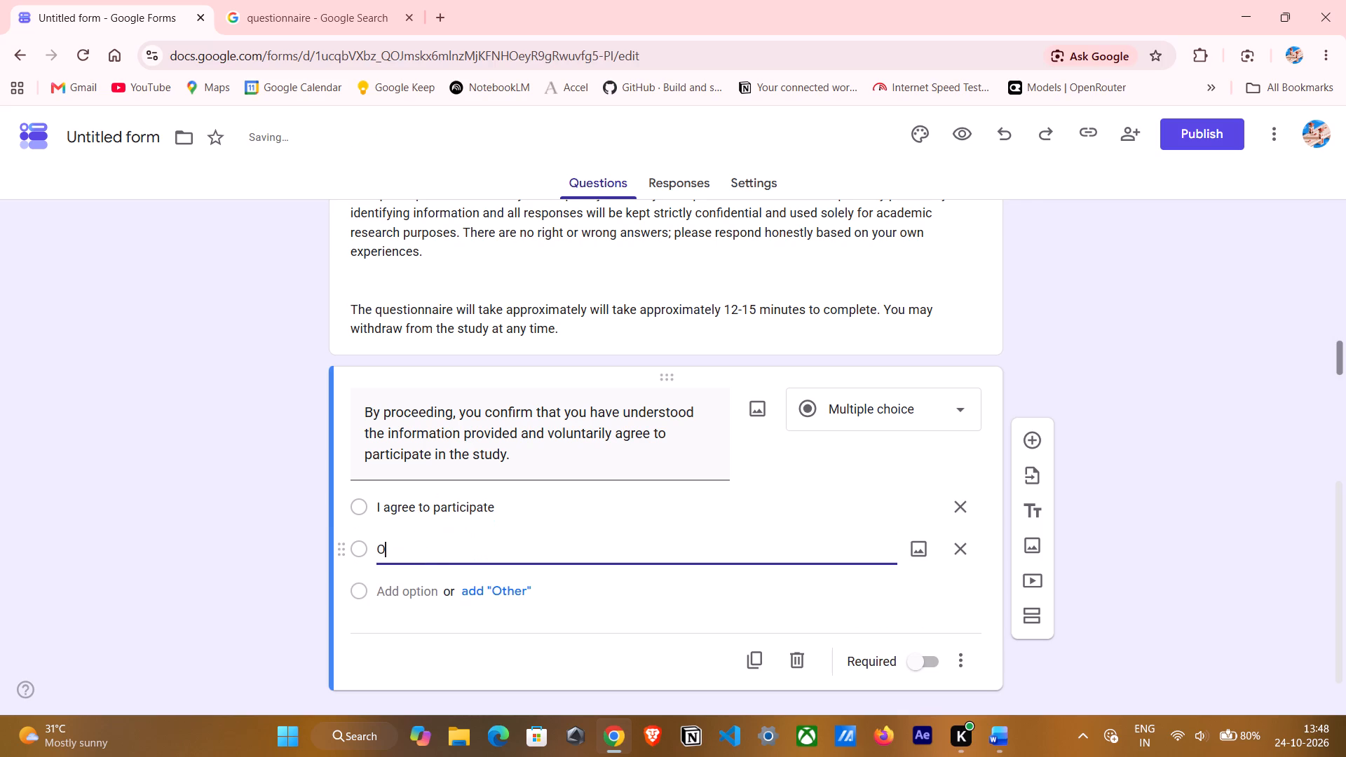
pyautogui.hotkey('shift', 'BackSpace')
pyautogui.write('I do not')
pyautogui.press('space')
pyautogui.write('agree')
pyautogui.press('space')
pyautogui.write('to participate')
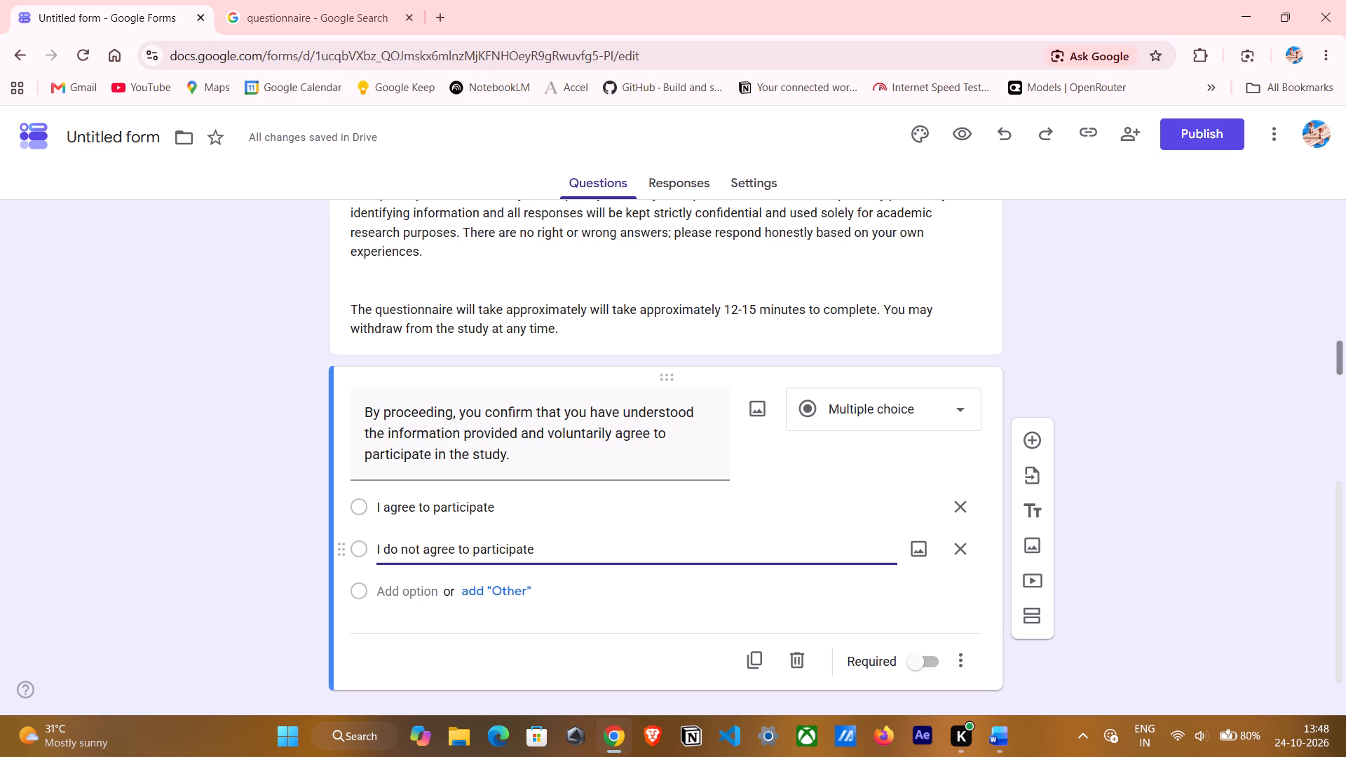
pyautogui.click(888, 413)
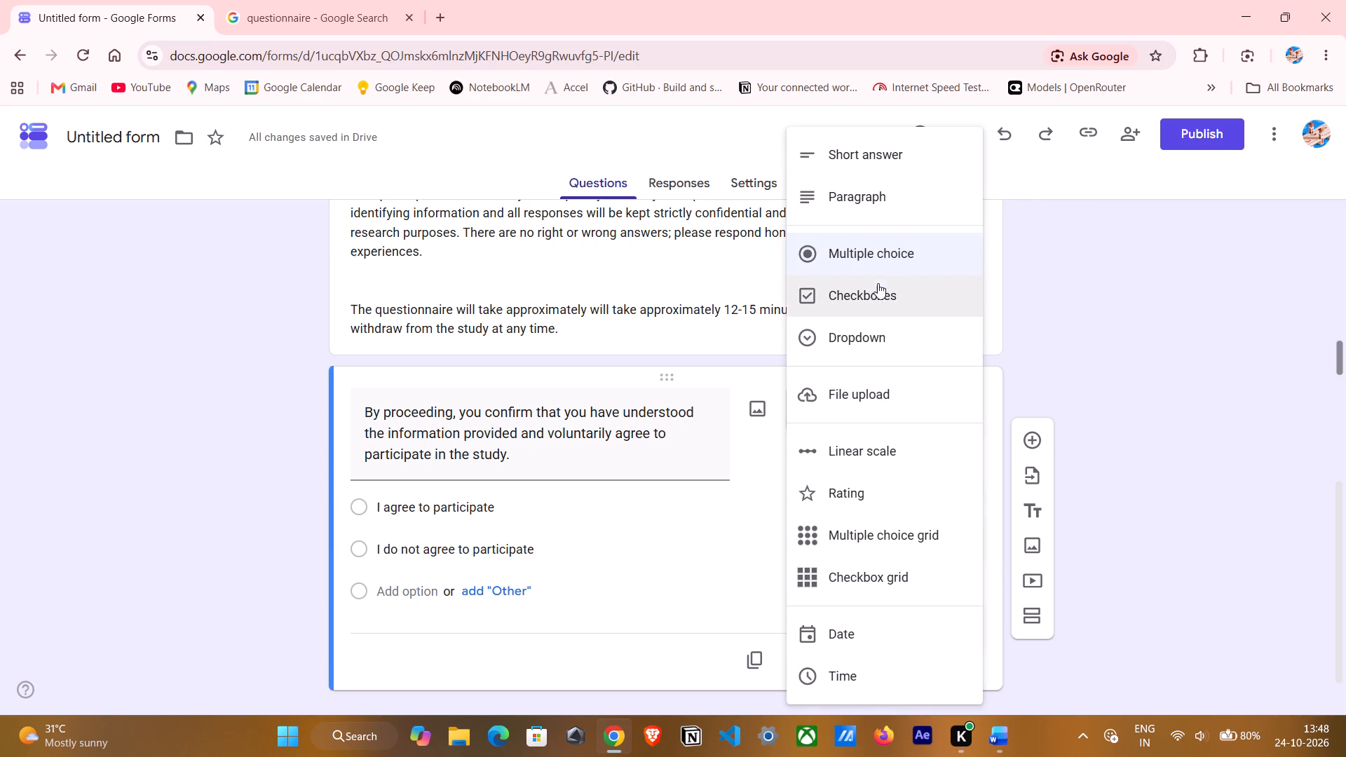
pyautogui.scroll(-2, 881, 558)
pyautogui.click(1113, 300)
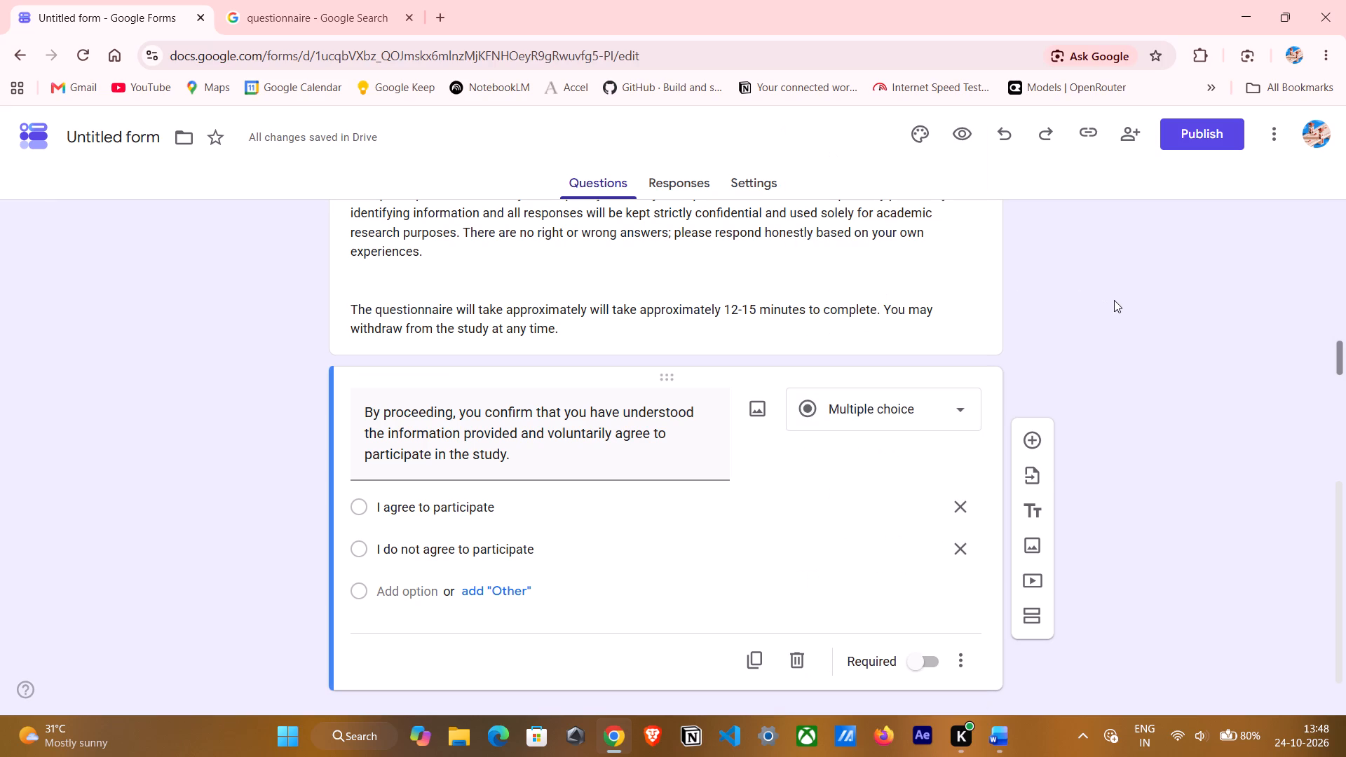
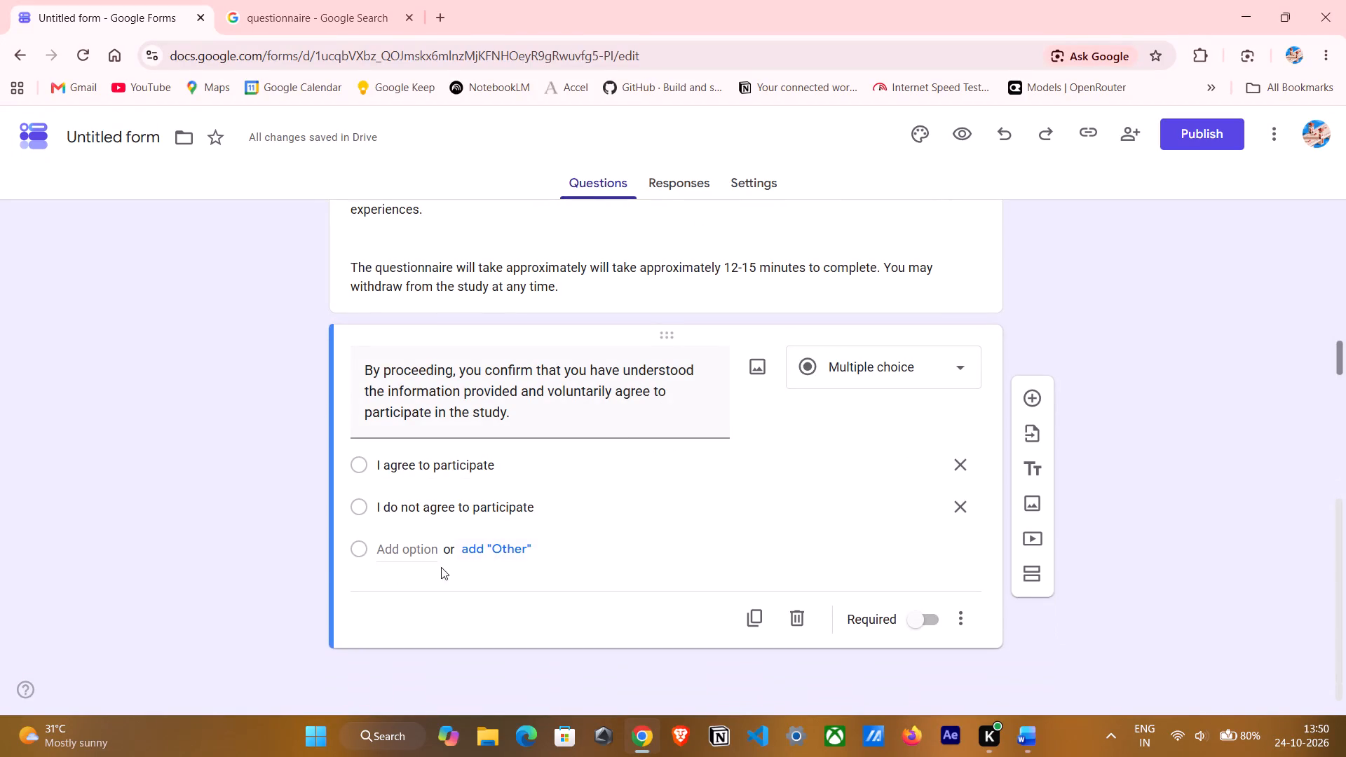
# Make the consent question a required question.
pyautogui.click(308, 534)
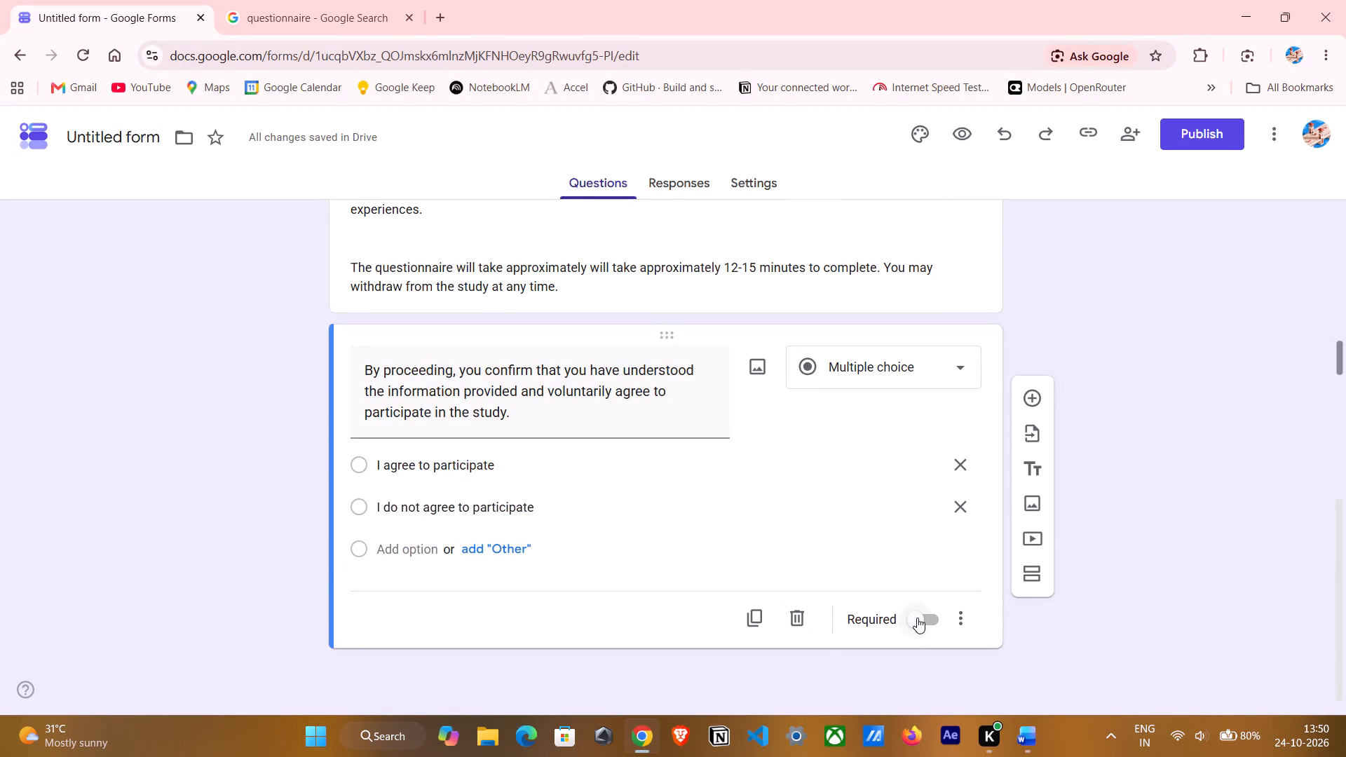
pyautogui.click(915, 618)
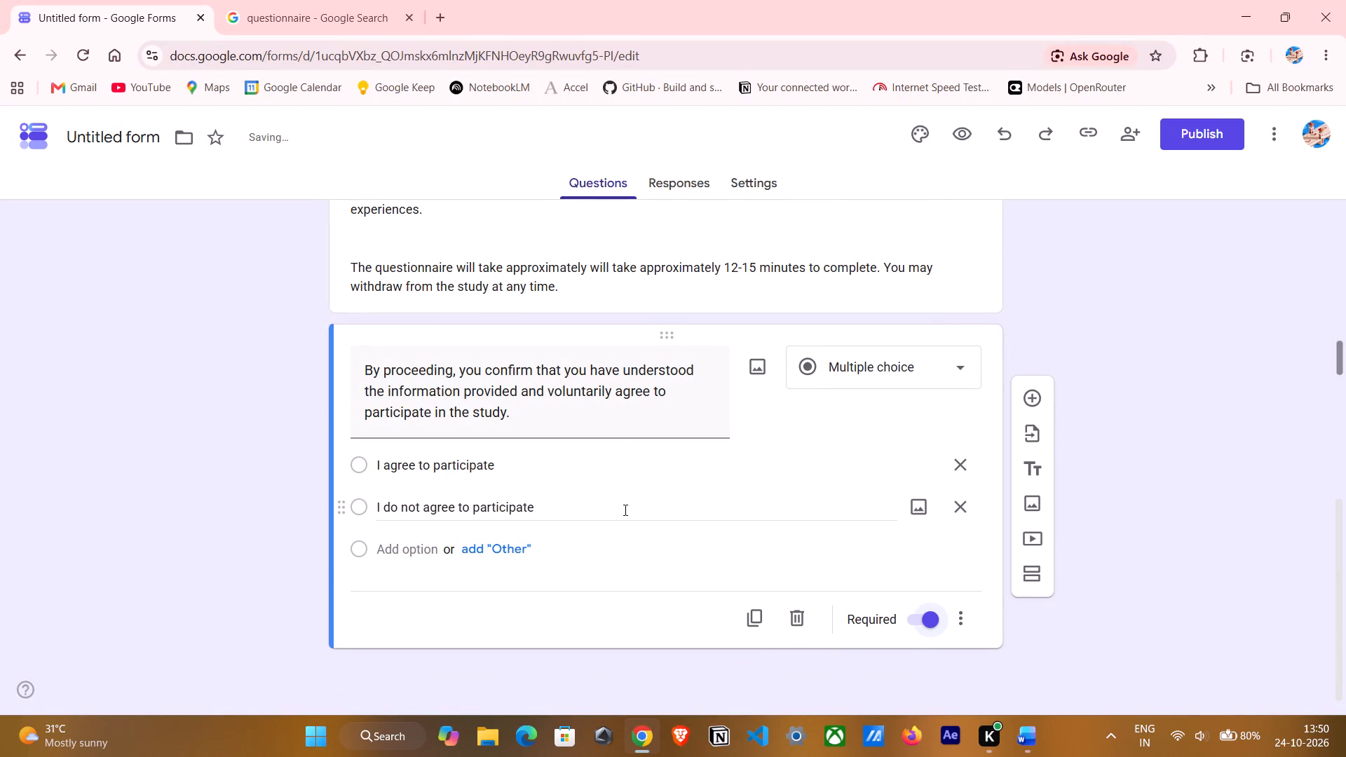
pyautogui.scroll(5, 620, 507)
pyautogui.scroll(-6, 620, 507)
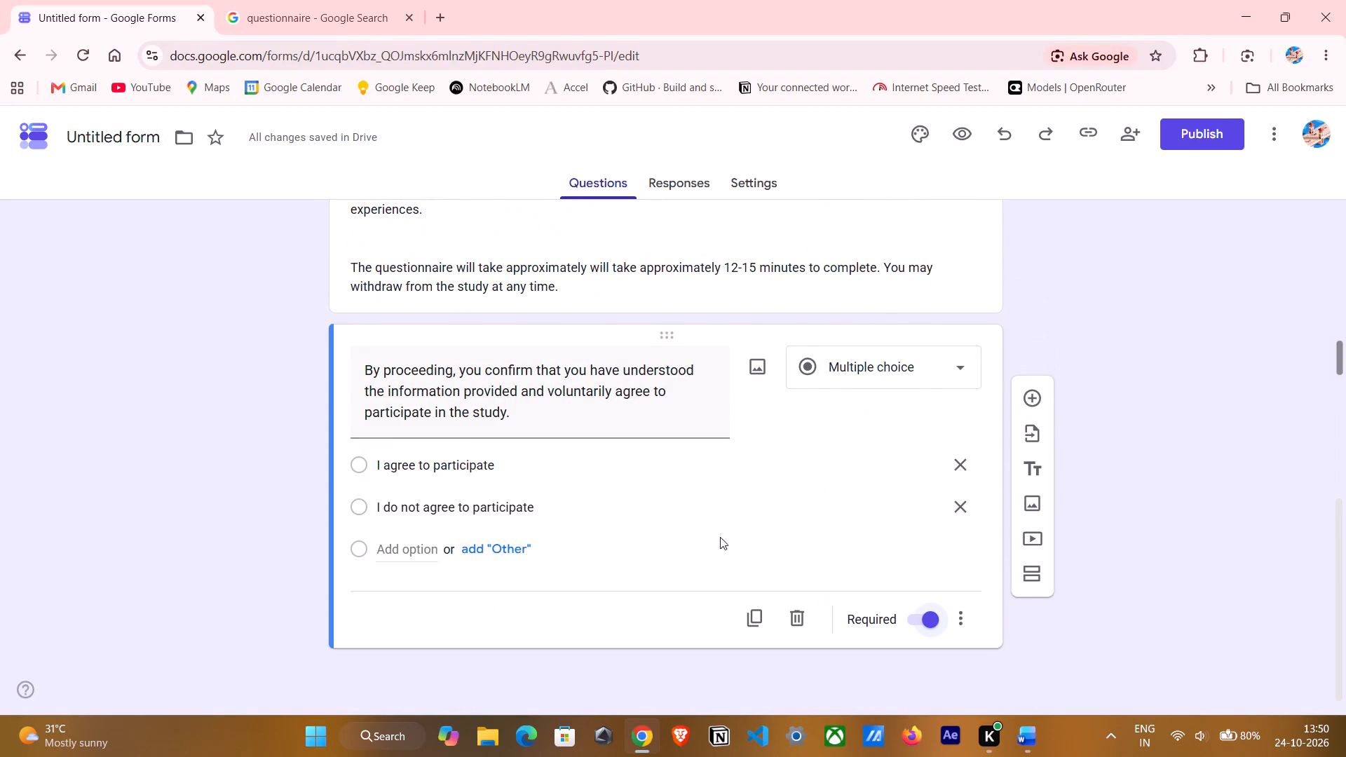
pyautogui.scroll(-3, 982, 566)
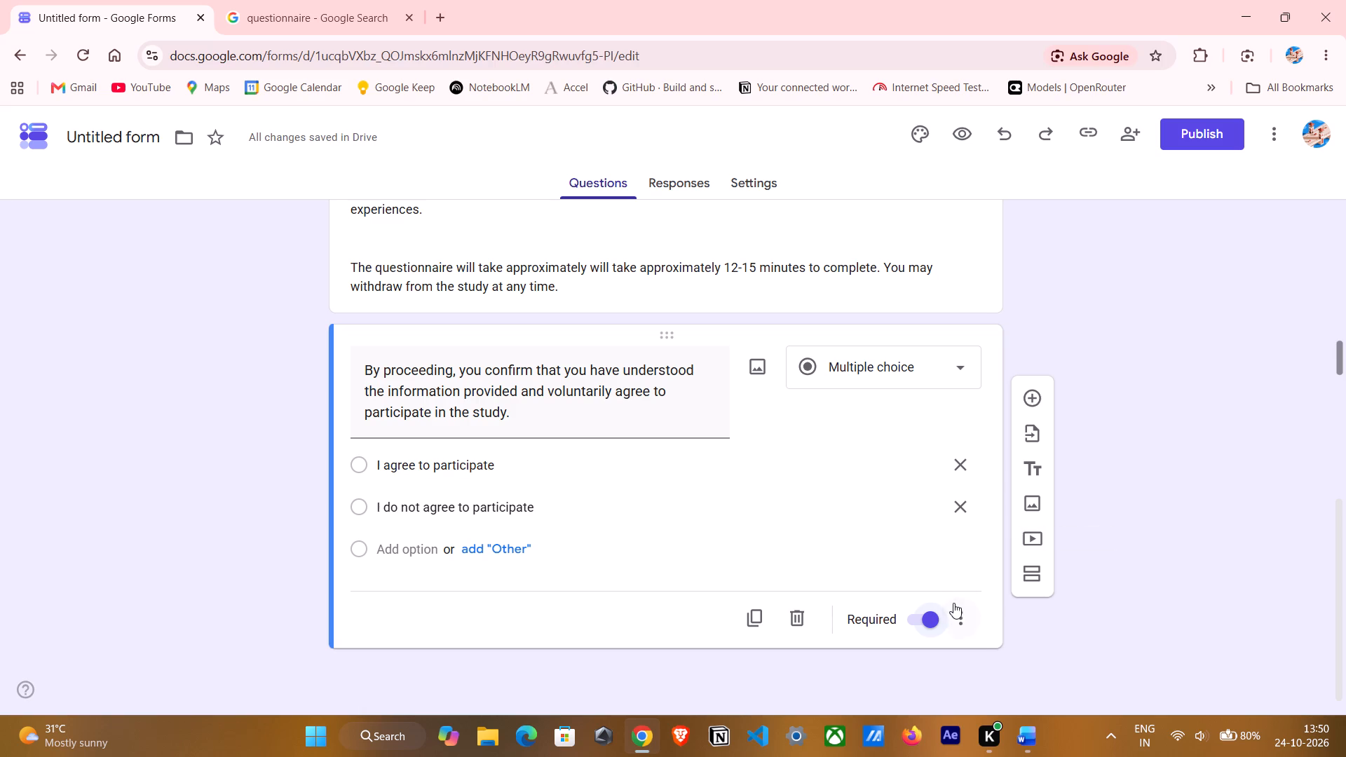
pyautogui.click(953, 604)
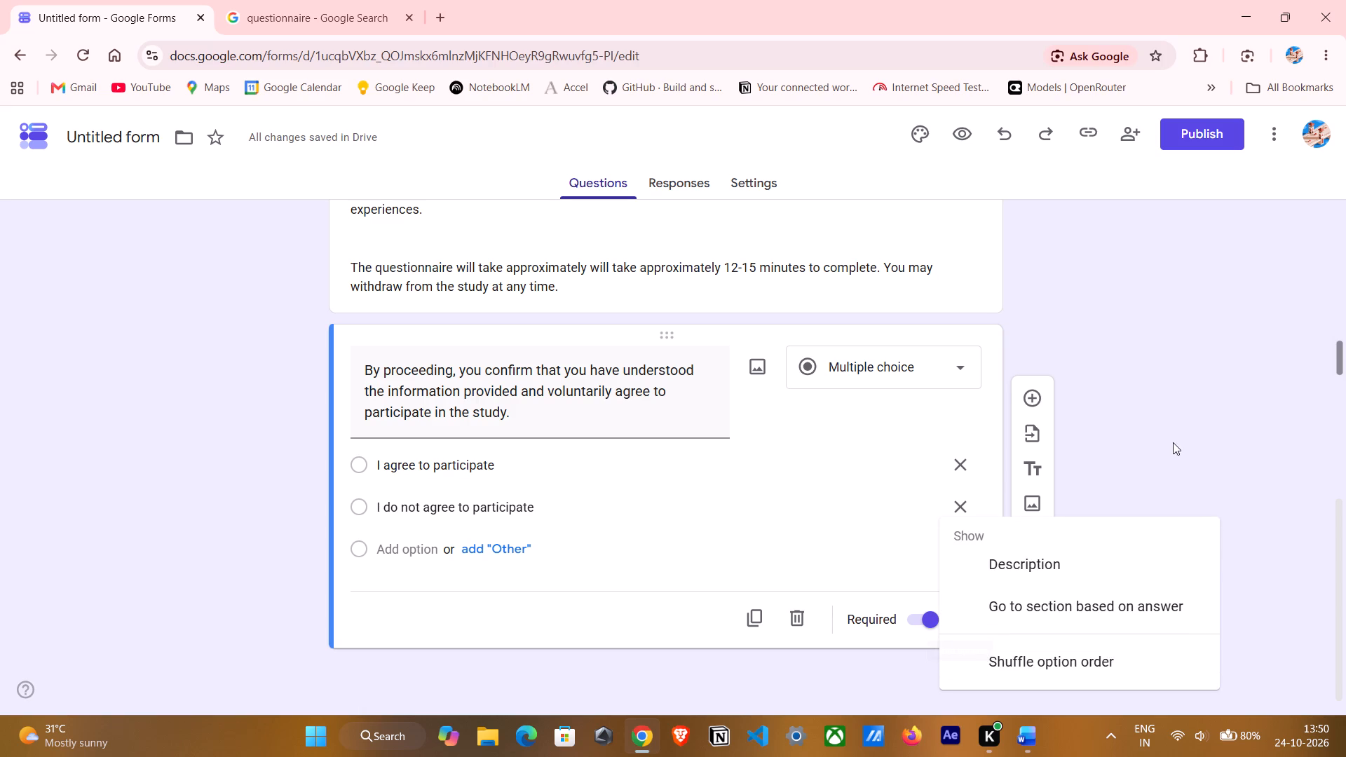
pyautogui.click(1173, 442)
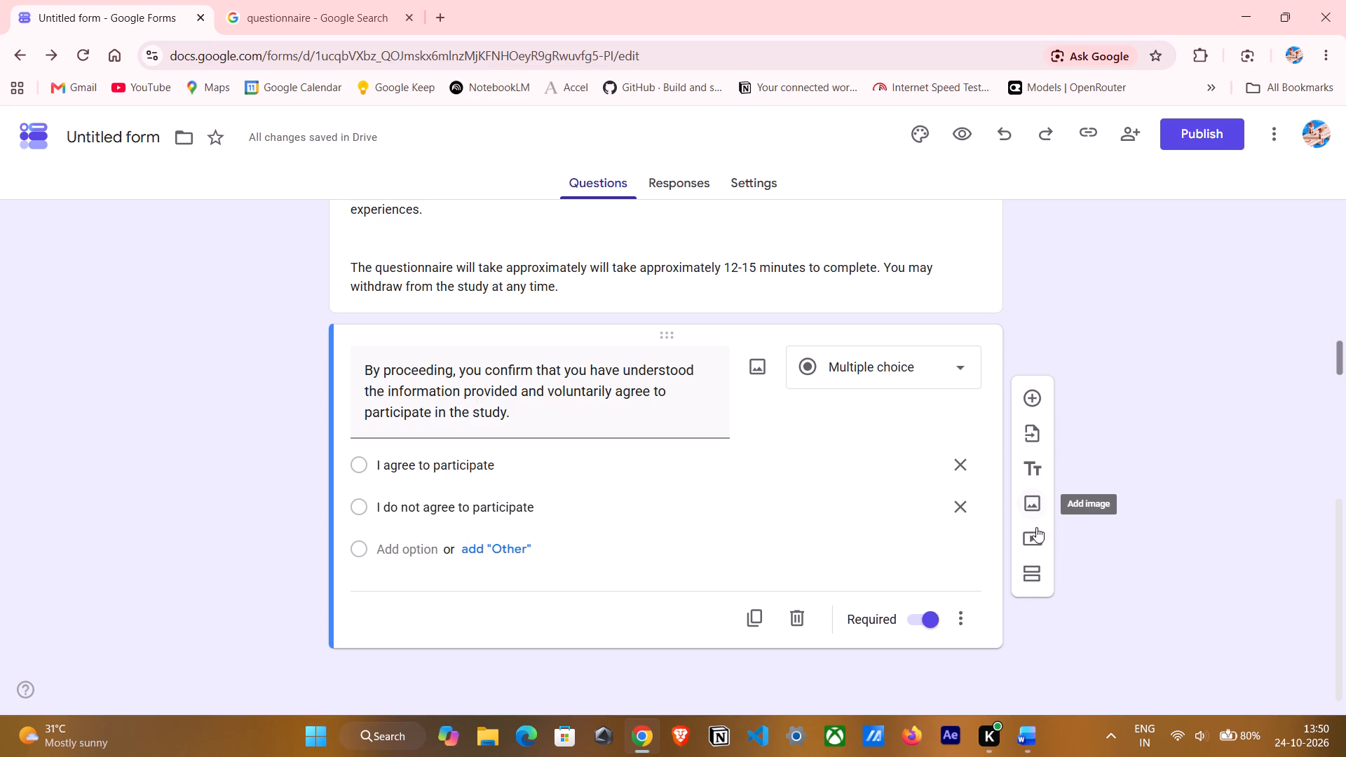
# Add a new section to the form after the consent question.
pyautogui.click(1040, 576)
pyautogui.scroll(-2, 705, 528)
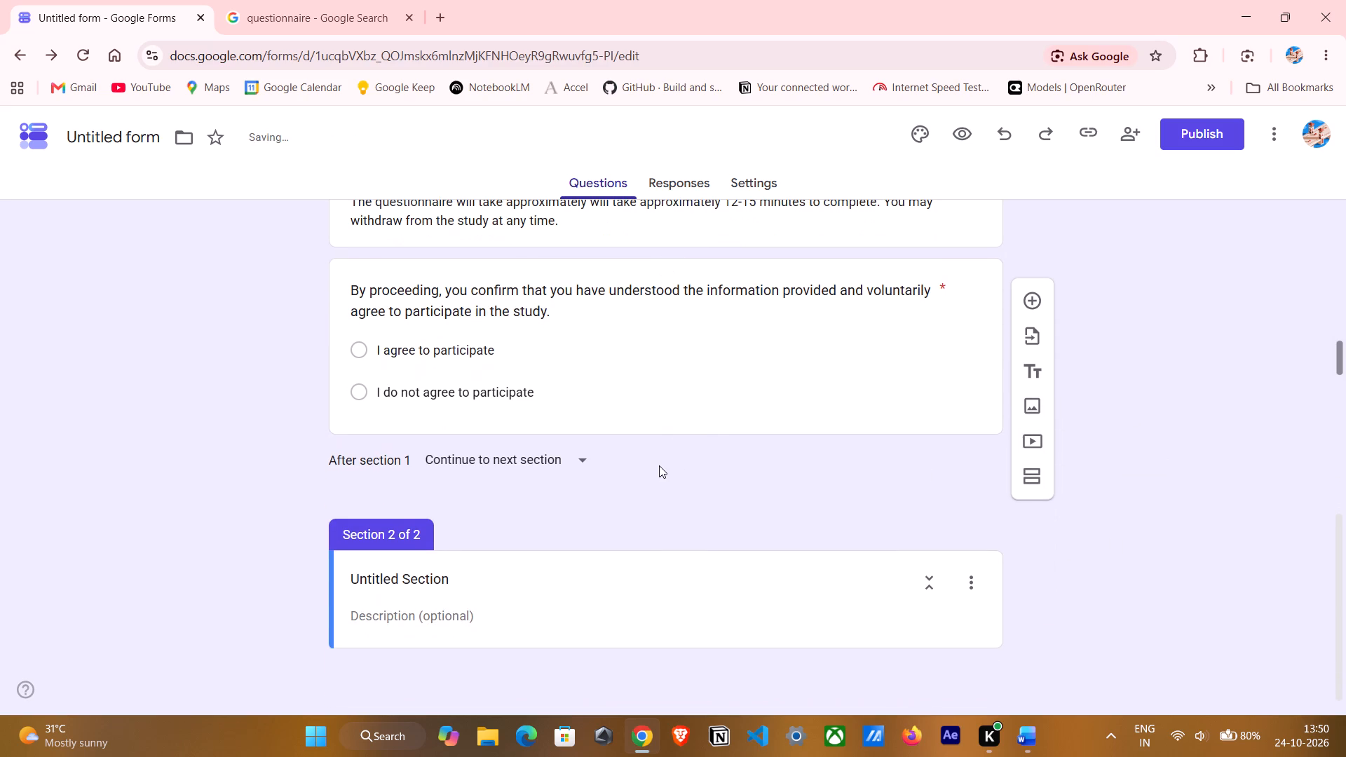
pyautogui.scroll(-3, 544, 479)
pyautogui.click(412, 535)
pyautogui.rightClick(412, 535)
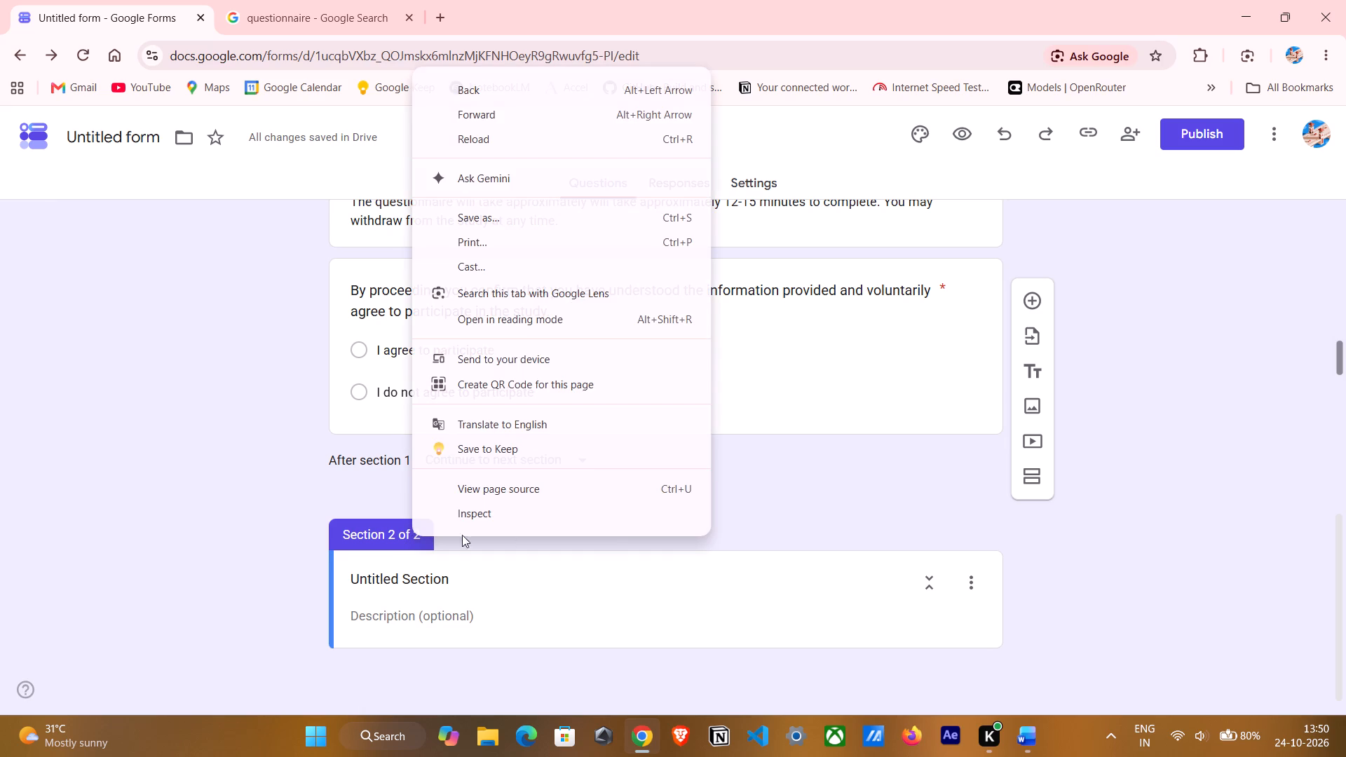
pyautogui.click(128, 470)
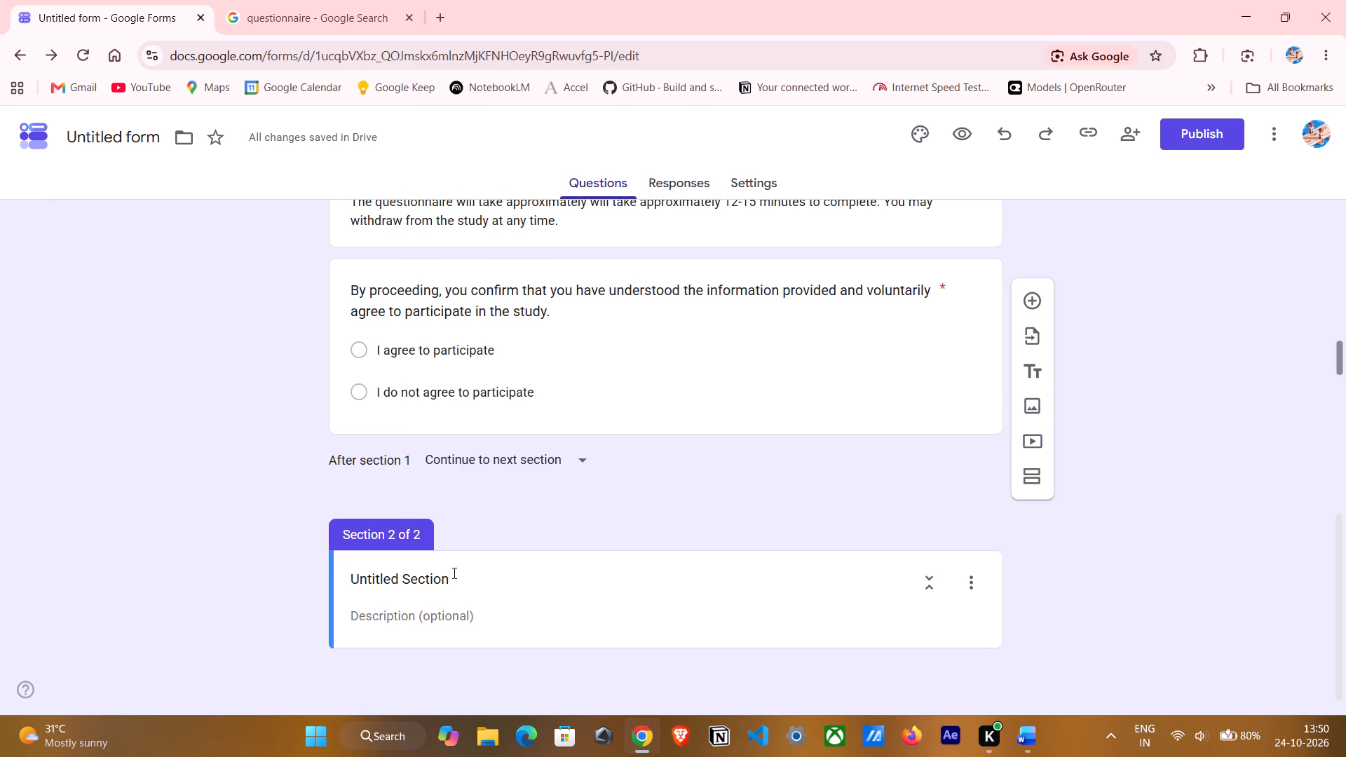
# Replace the new section's placeholder title with "Demographic Details".
pyautogui.click(450, 575)
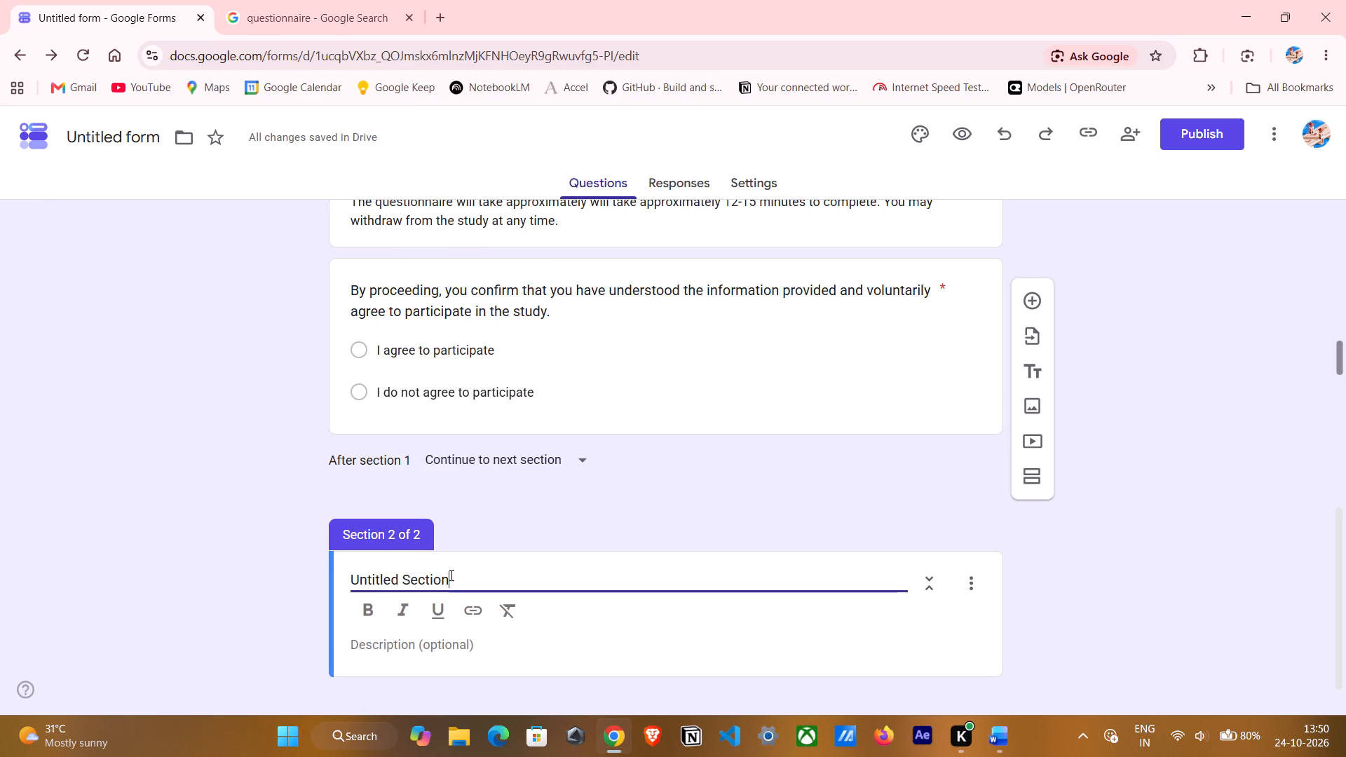
pyautogui.press('BackSpace')
pyautogui.press('BackSpace')
pyautogui.press('BackSpace')
pyautogui.press('BackSpace')
pyautogui.press('BackSpace')
pyautogui.press('BackSpace')
pyautogui.press('BackSpace')
pyautogui.press('BackSpace')
pyautogui.press('BackSpace')
pyautogui.press('BackSpace')
pyautogui.press('BackSpace')
pyautogui.press('BackSpace')
pyautogui.press('BackSpace')
pyautogui.press('BackSpace')
pyautogui.press('BackSpace')
pyautogui.press('BackSpace')
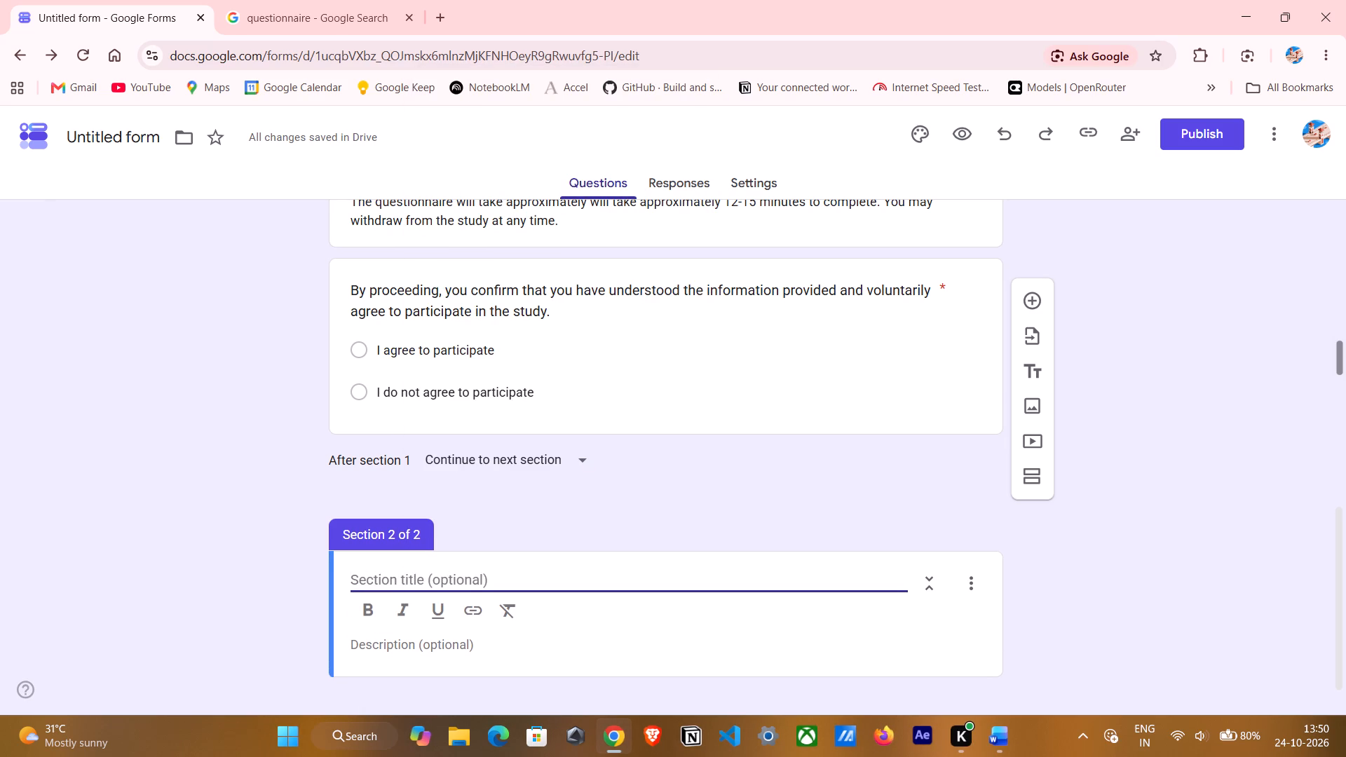
pyautogui.write('Demo')
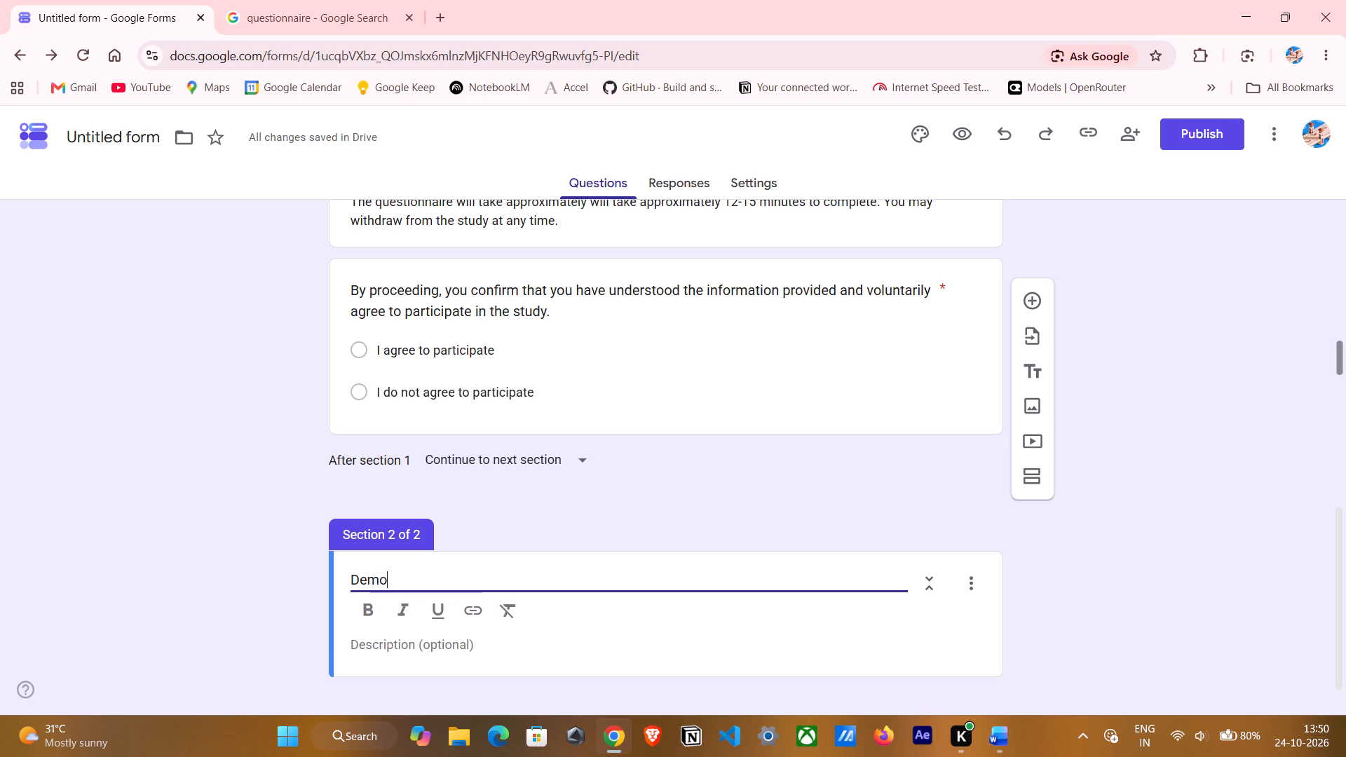
pyautogui.write('graphic Details')
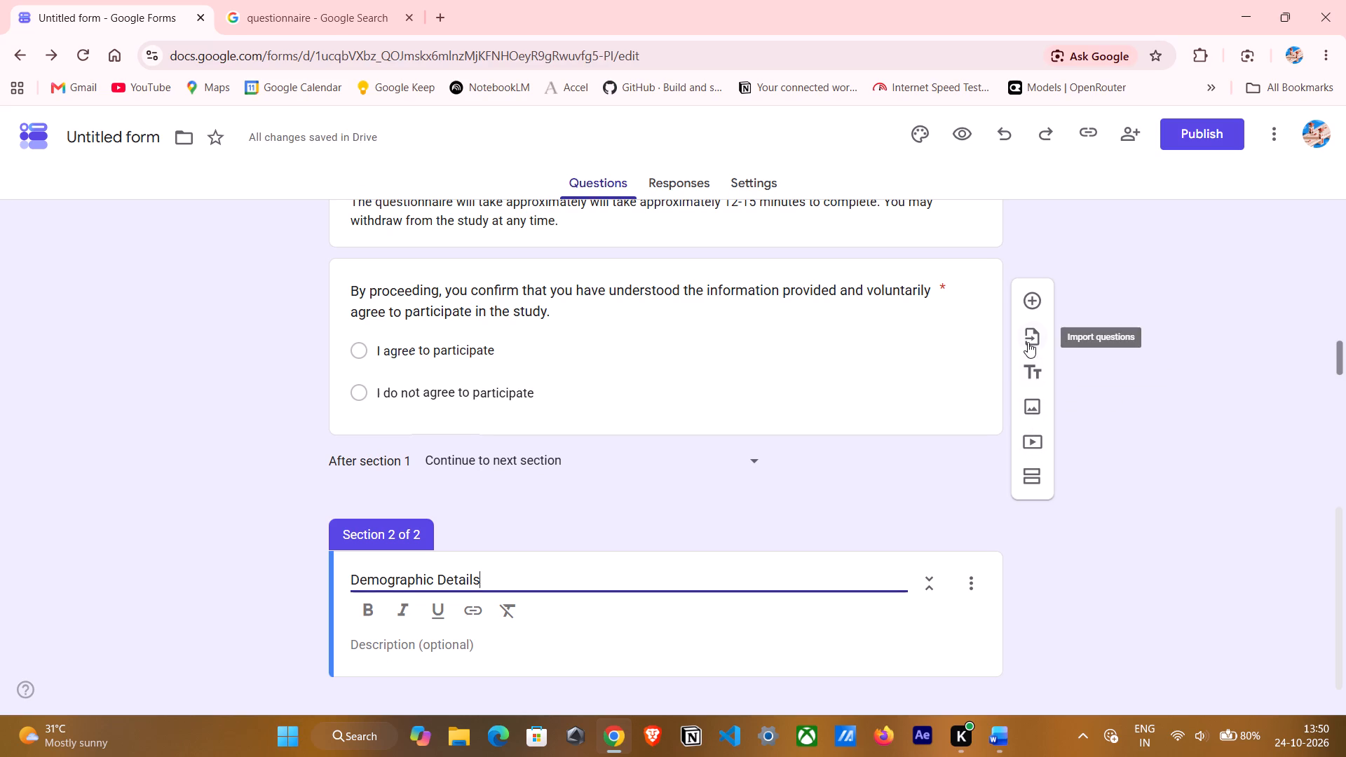
pyautogui.click(1167, 347)
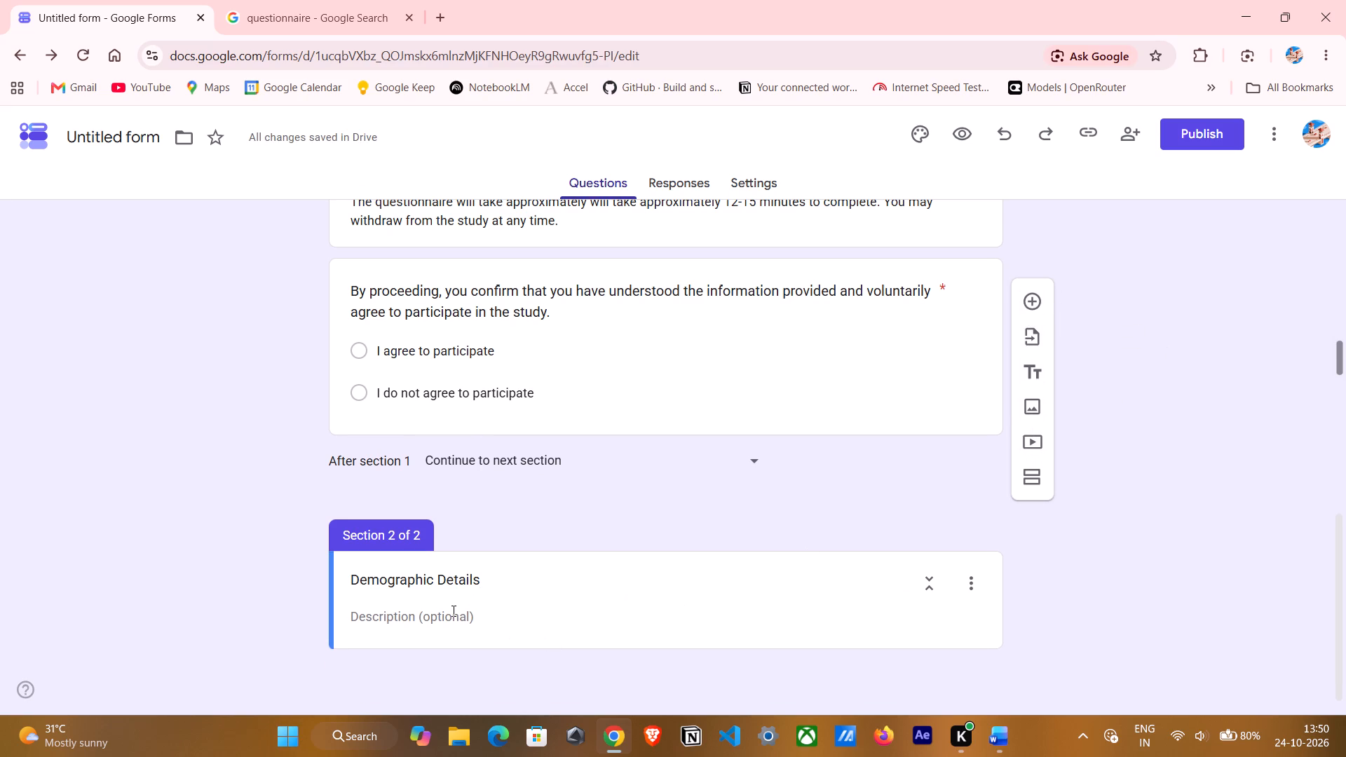
# Add a new multiple-choice question to the Demographic Details section.
pyautogui.click(439, 614)
pyautogui.scroll(-3, 499, 617)
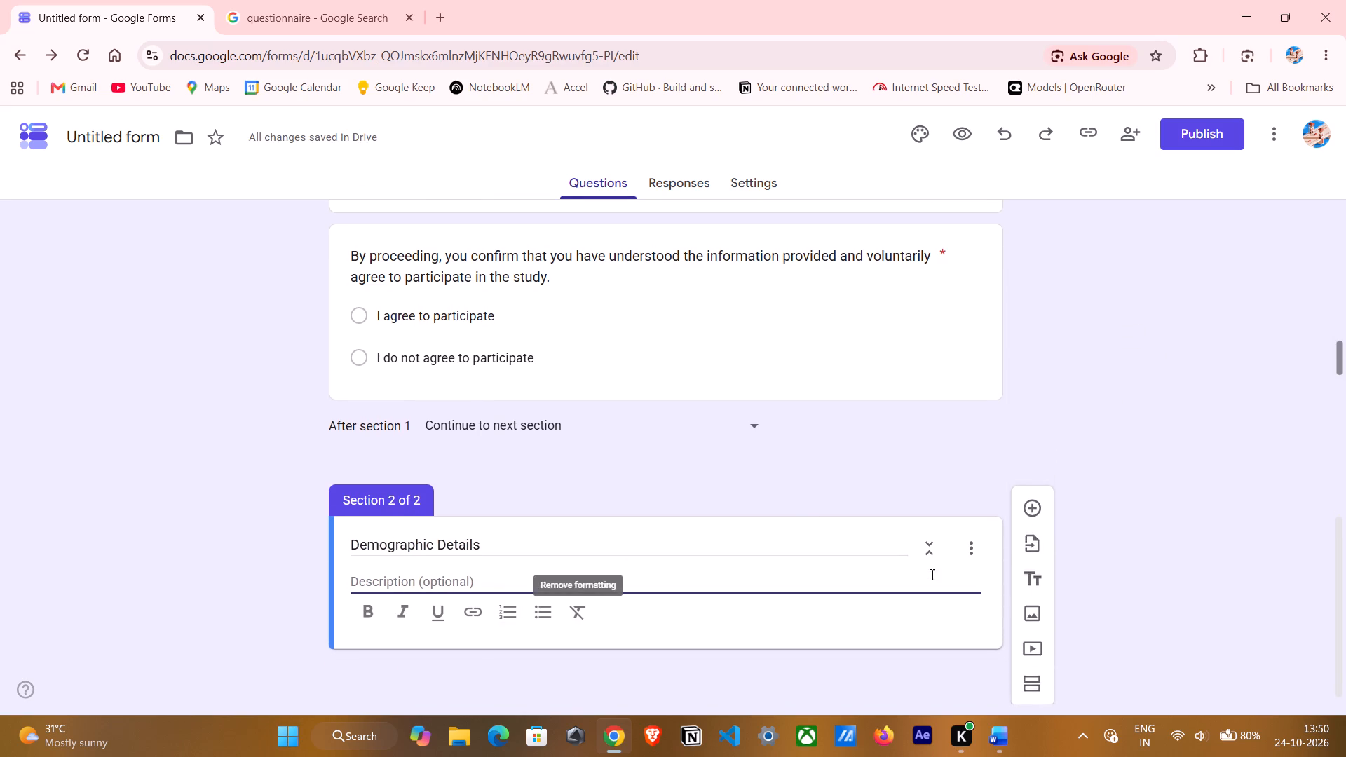
pyautogui.click(756, 583)
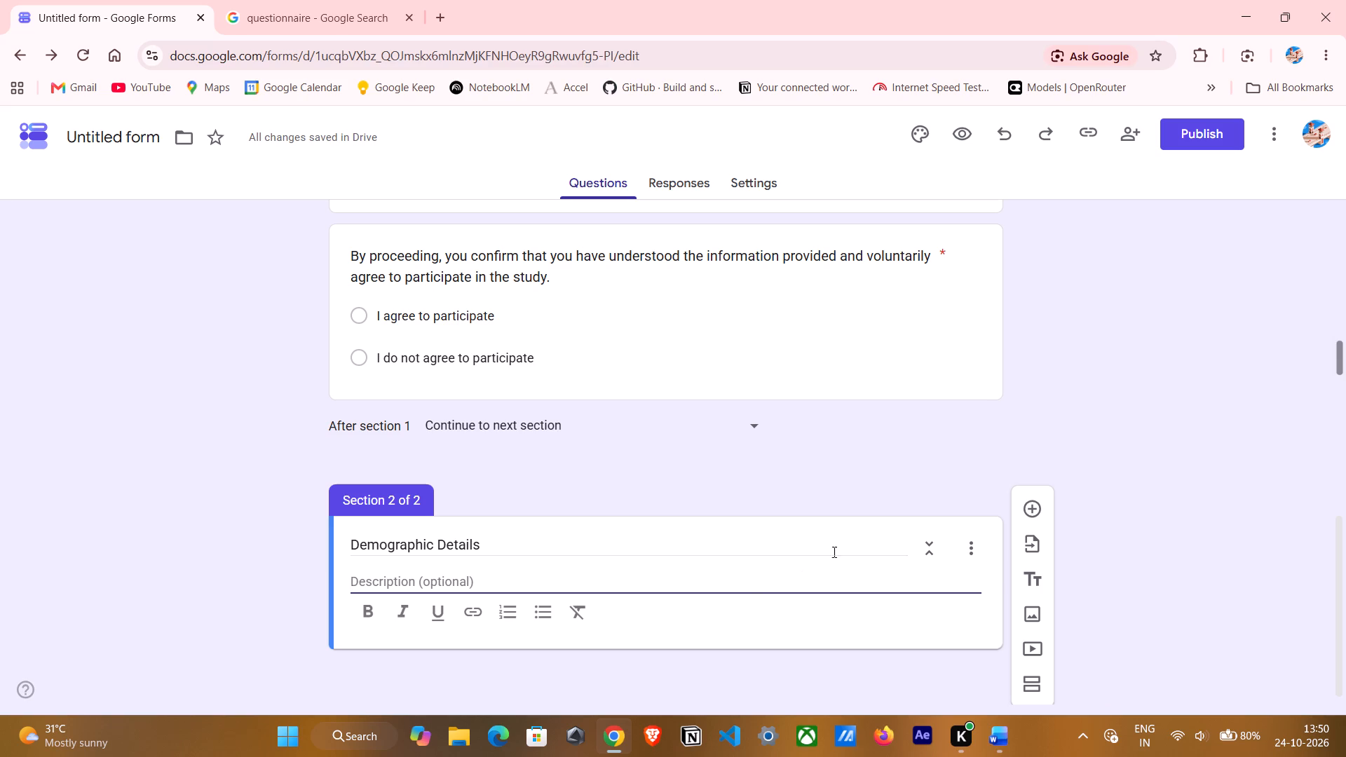
pyautogui.click(815, 543)
pyautogui.click(1024, 505)
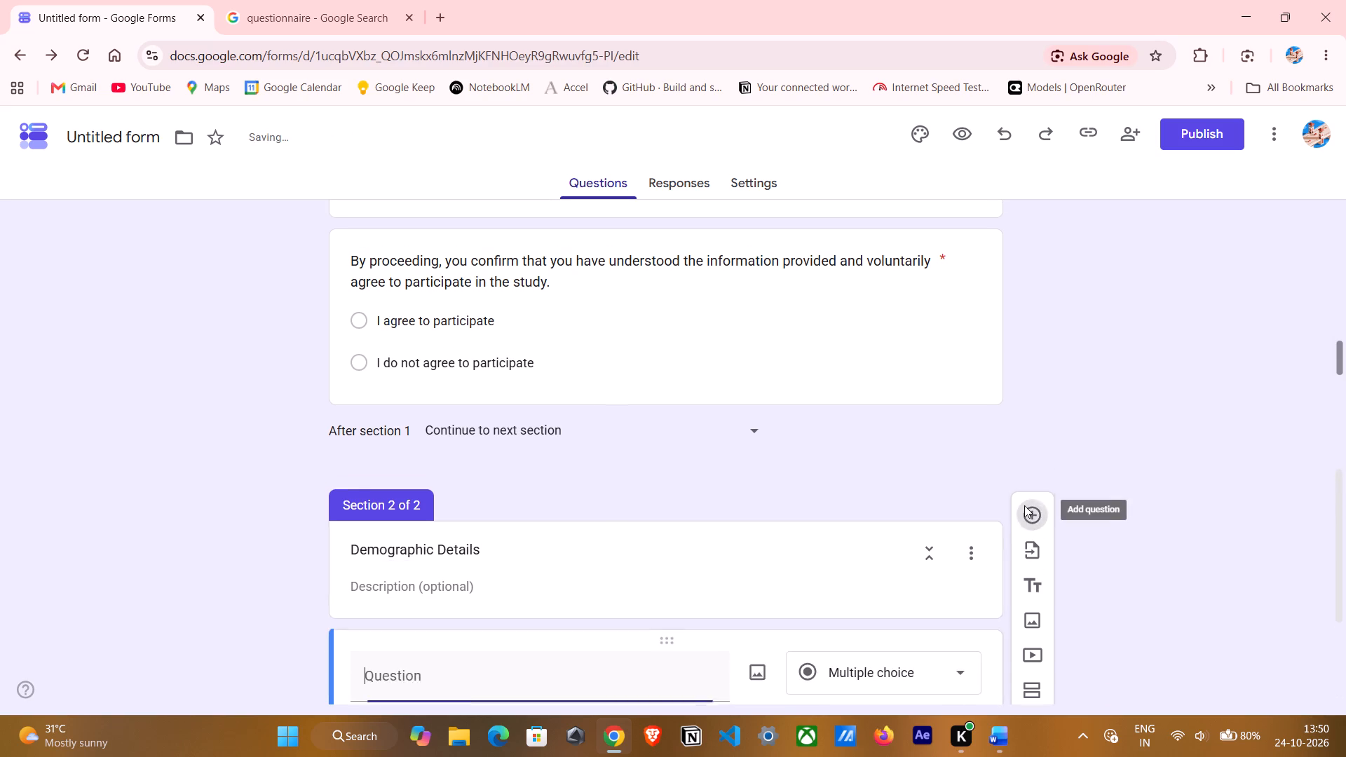
pyautogui.scroll(-3, 811, 574)
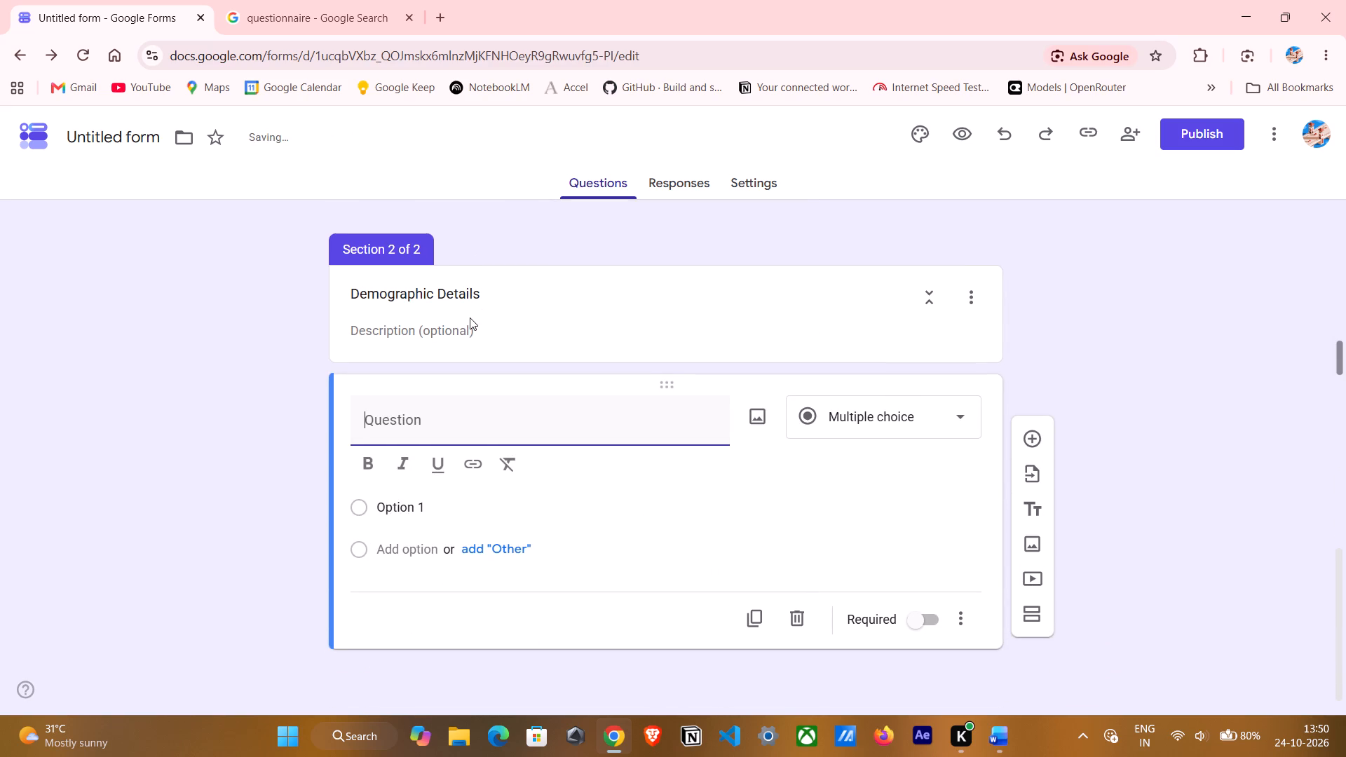
pyautogui.scroll(-1, 468, 322)
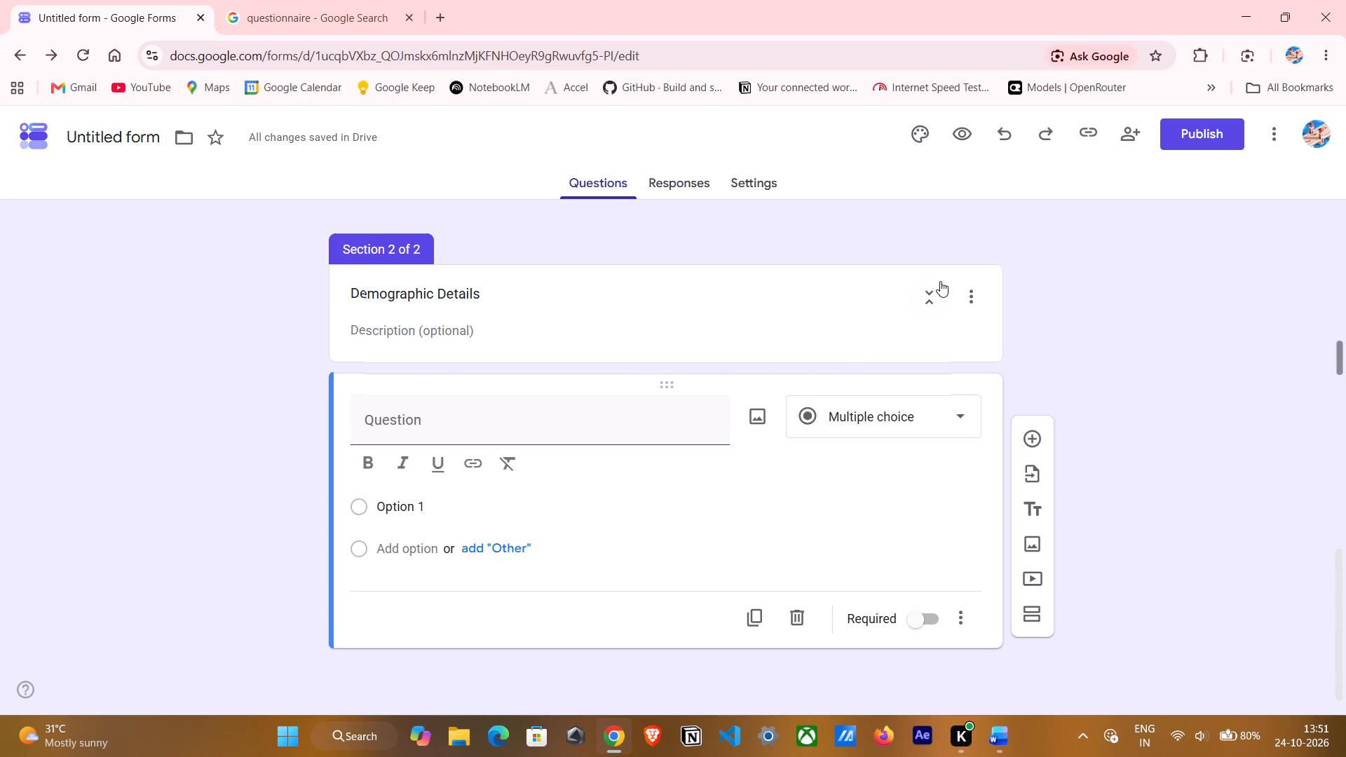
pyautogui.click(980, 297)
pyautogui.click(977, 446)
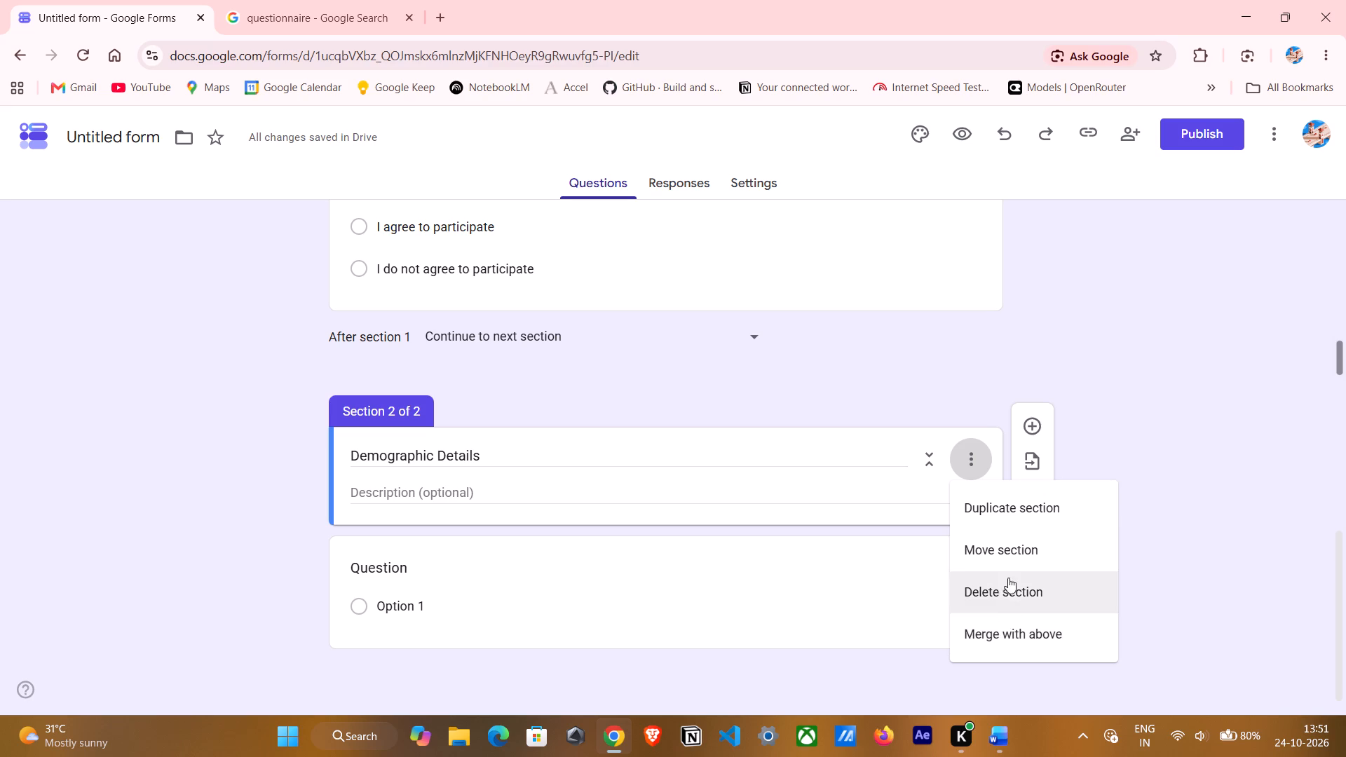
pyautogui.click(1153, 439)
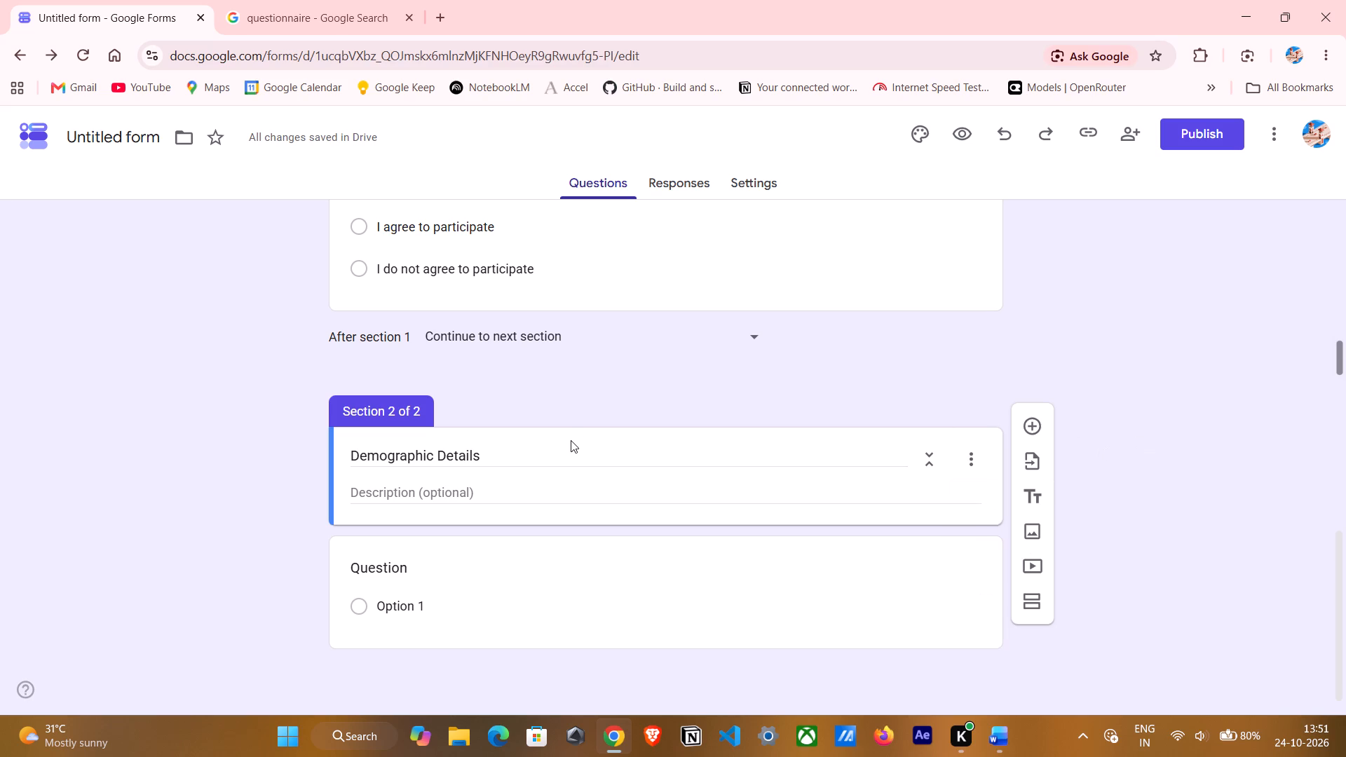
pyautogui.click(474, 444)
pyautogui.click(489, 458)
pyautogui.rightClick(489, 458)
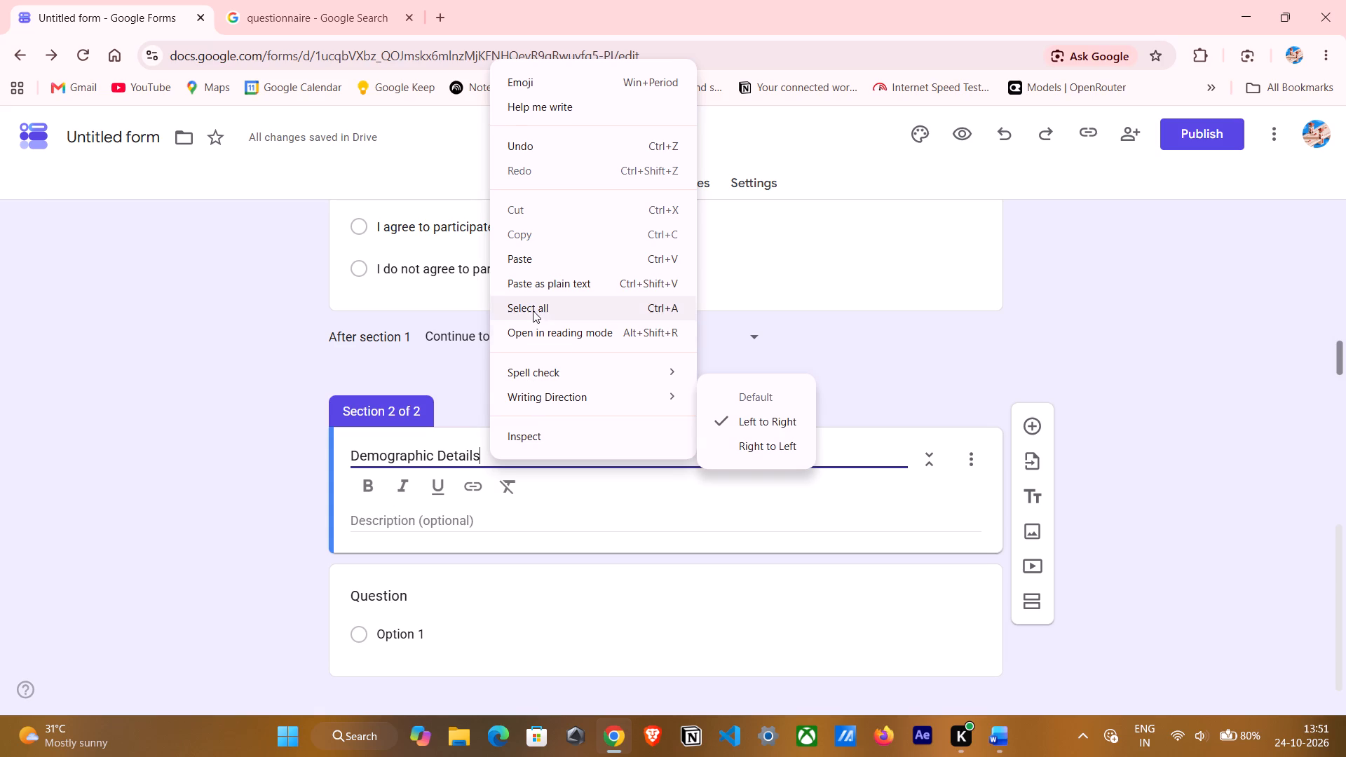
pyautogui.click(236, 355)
# Search Google for "how to add color bg in google forms" and examine the instructions for changing the background color.
pyautogui.click(296, 0)
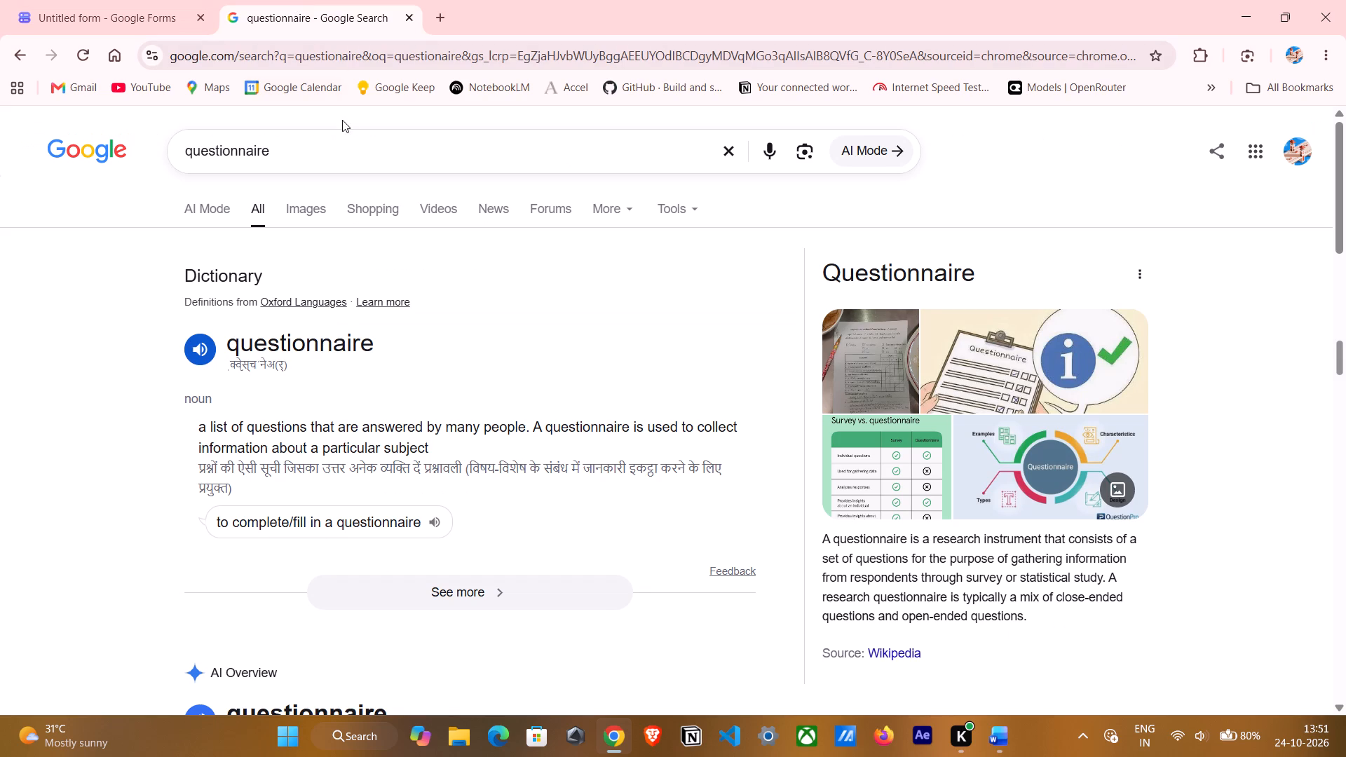
pyautogui.click(721, 150)
pyautogui.click(607, 161)
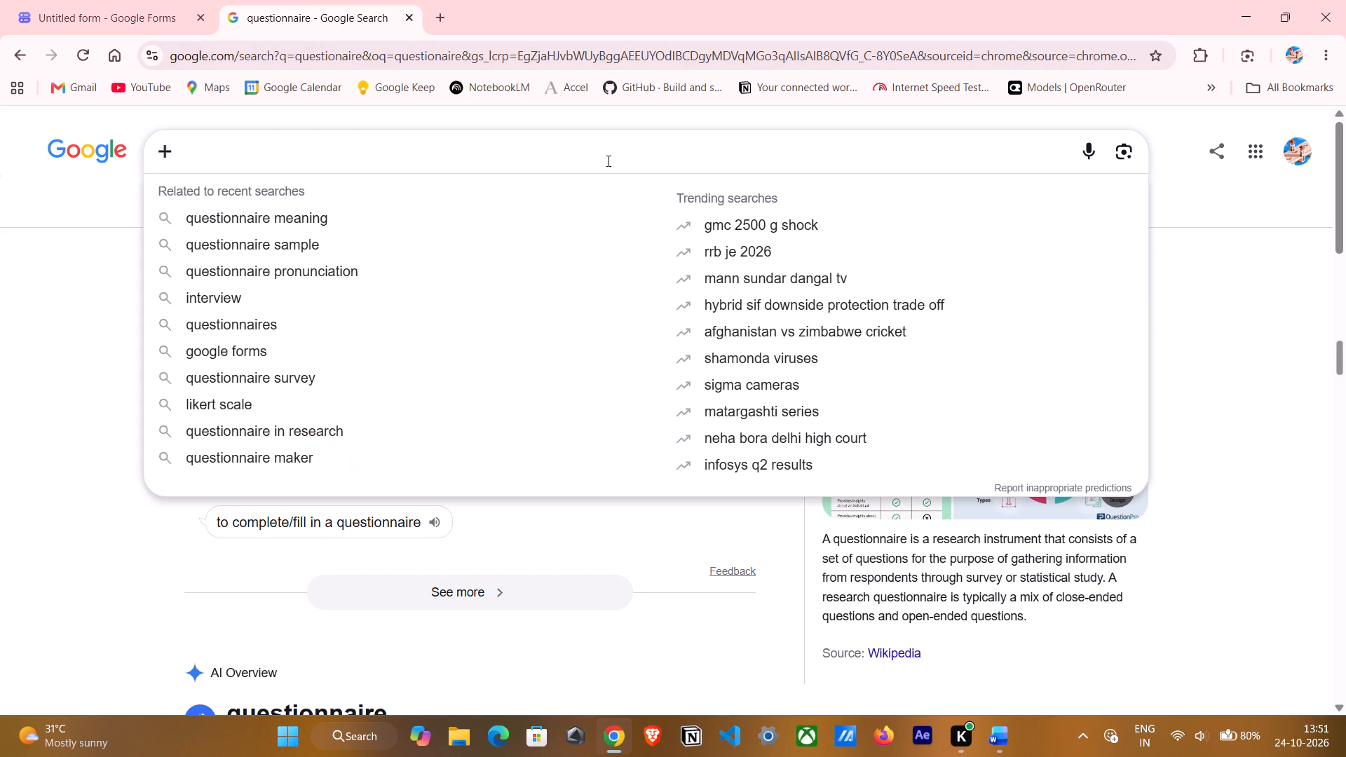
pyautogui.write('how to add')
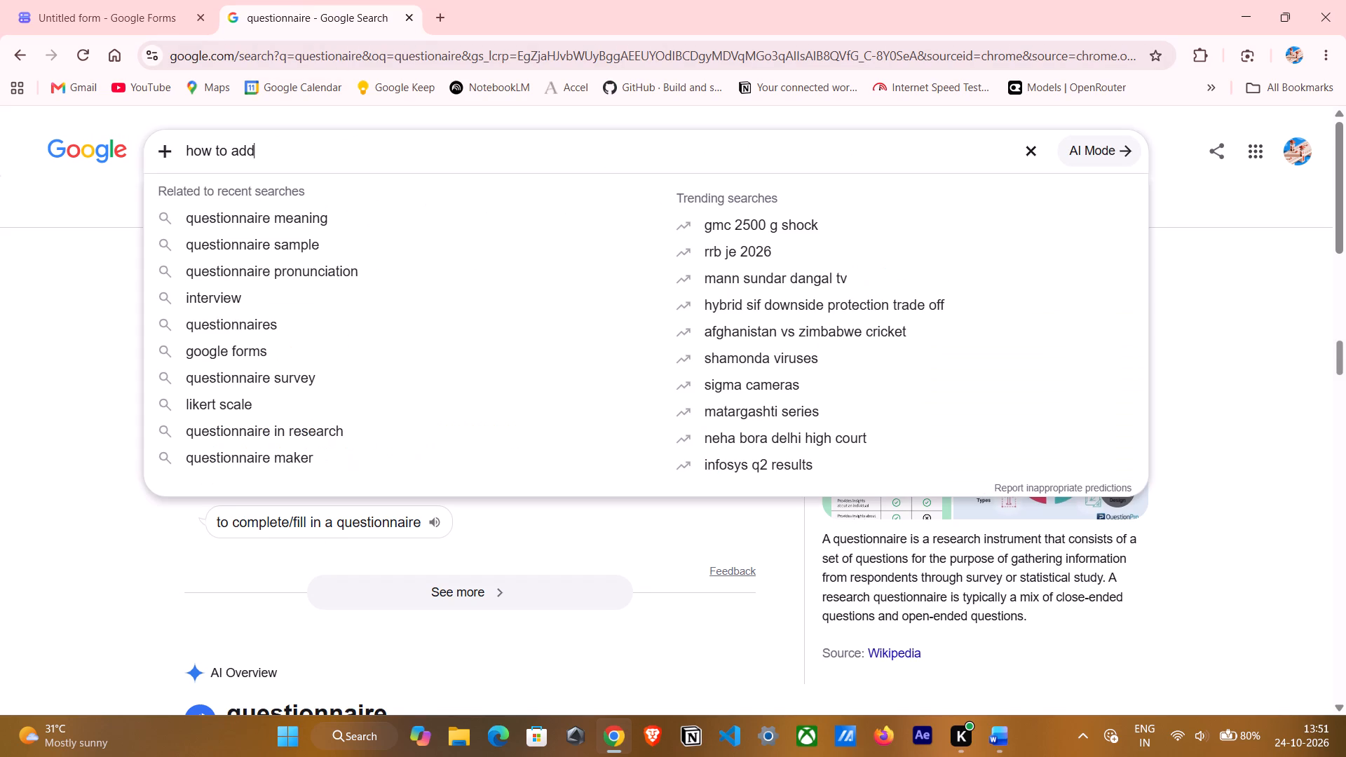
pyautogui.press('space')
pyautogui.write('colo')
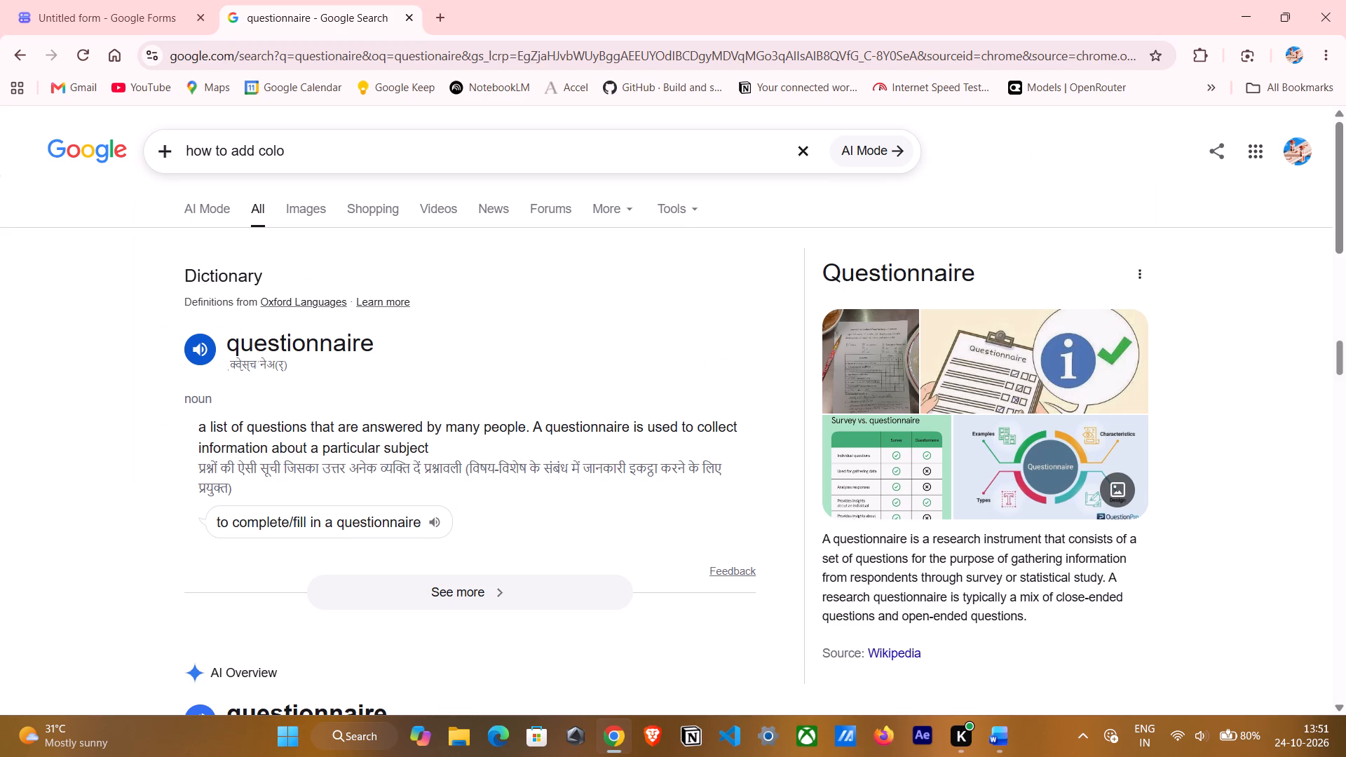
pyautogui.write('r')
pyautogui.press('space')
pyautogui.write('bg in google forms')
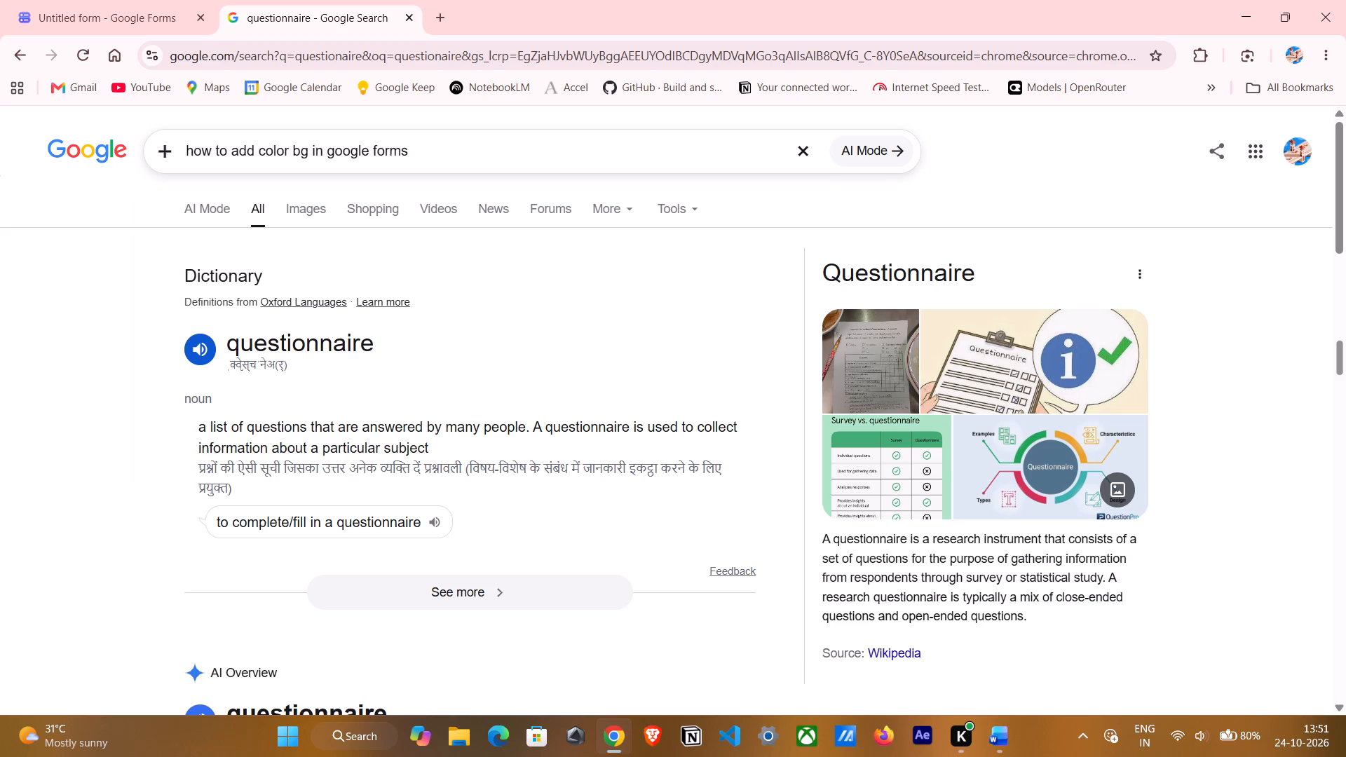
pyautogui.press('Return')
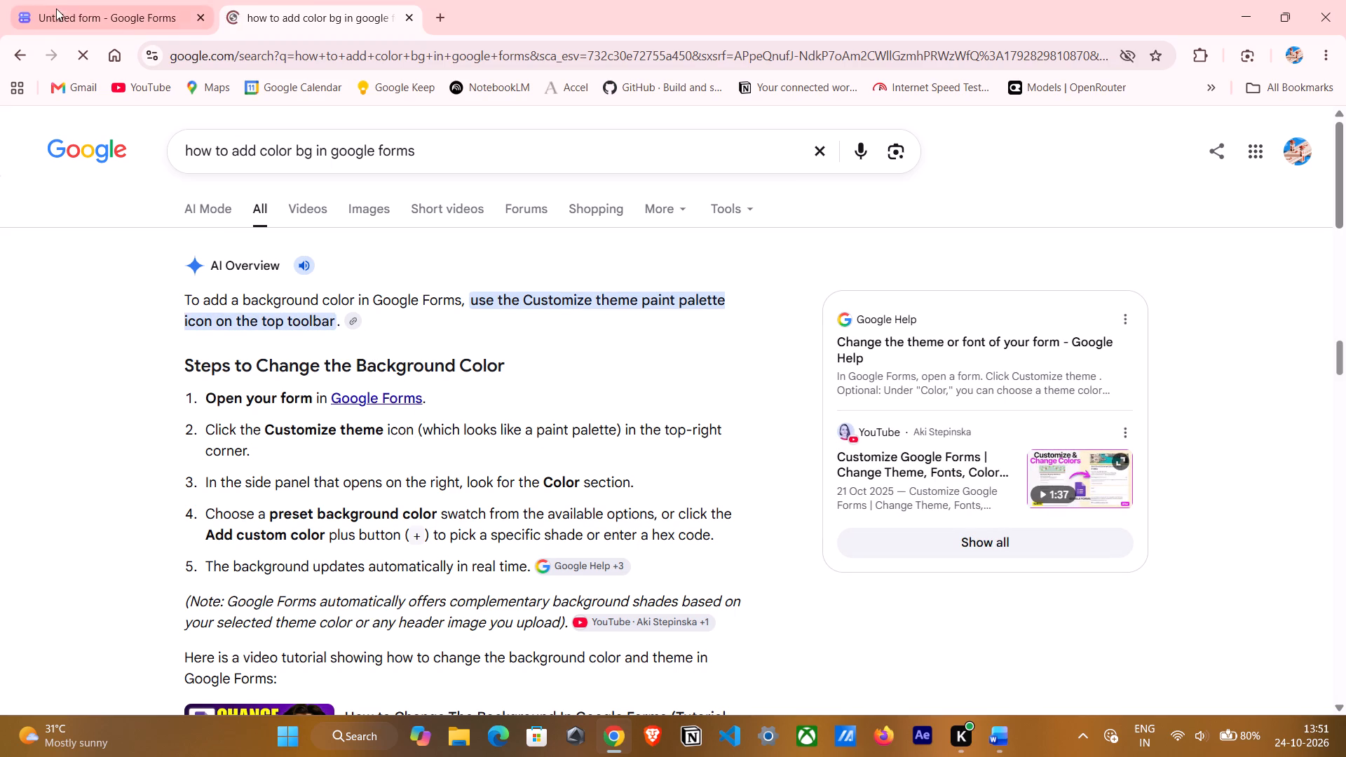
pyautogui.scroll(-4, 130, 296)
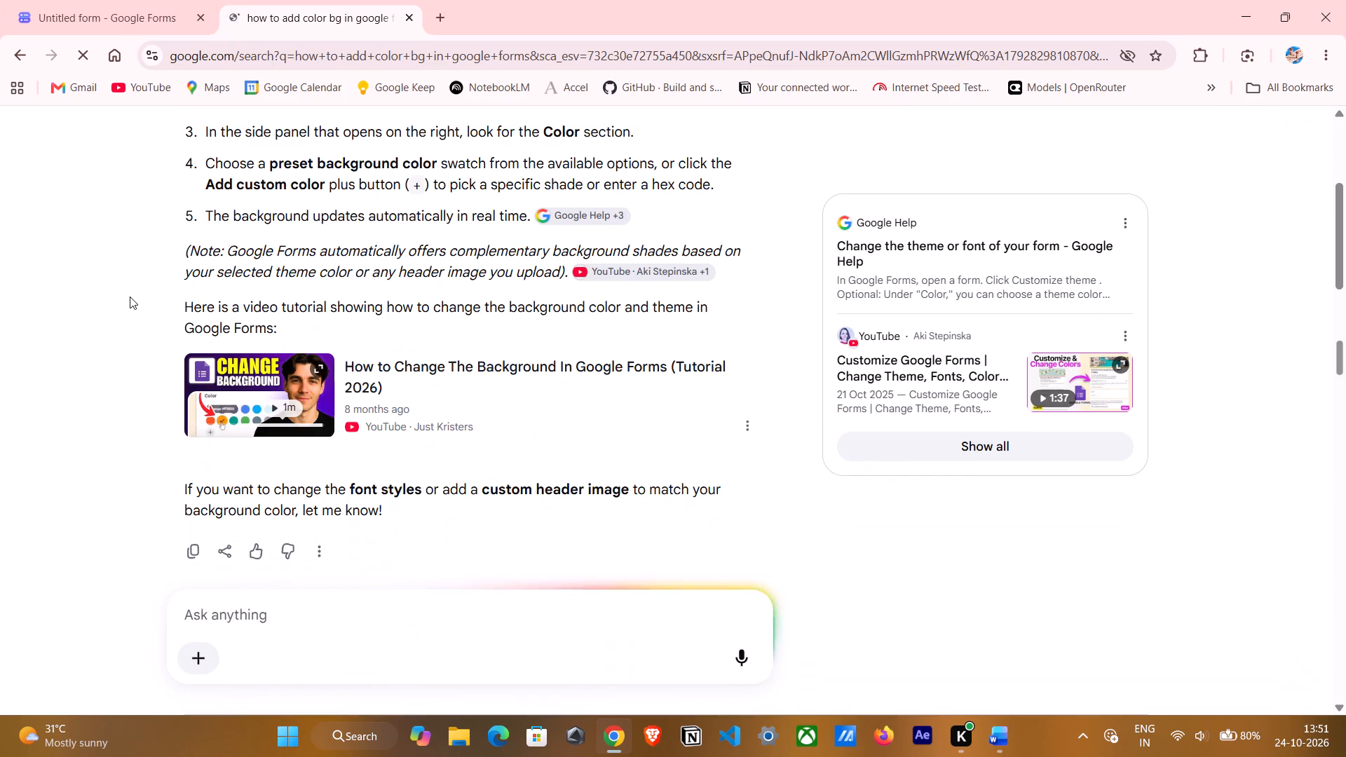
pyautogui.scroll(4, 130, 296)
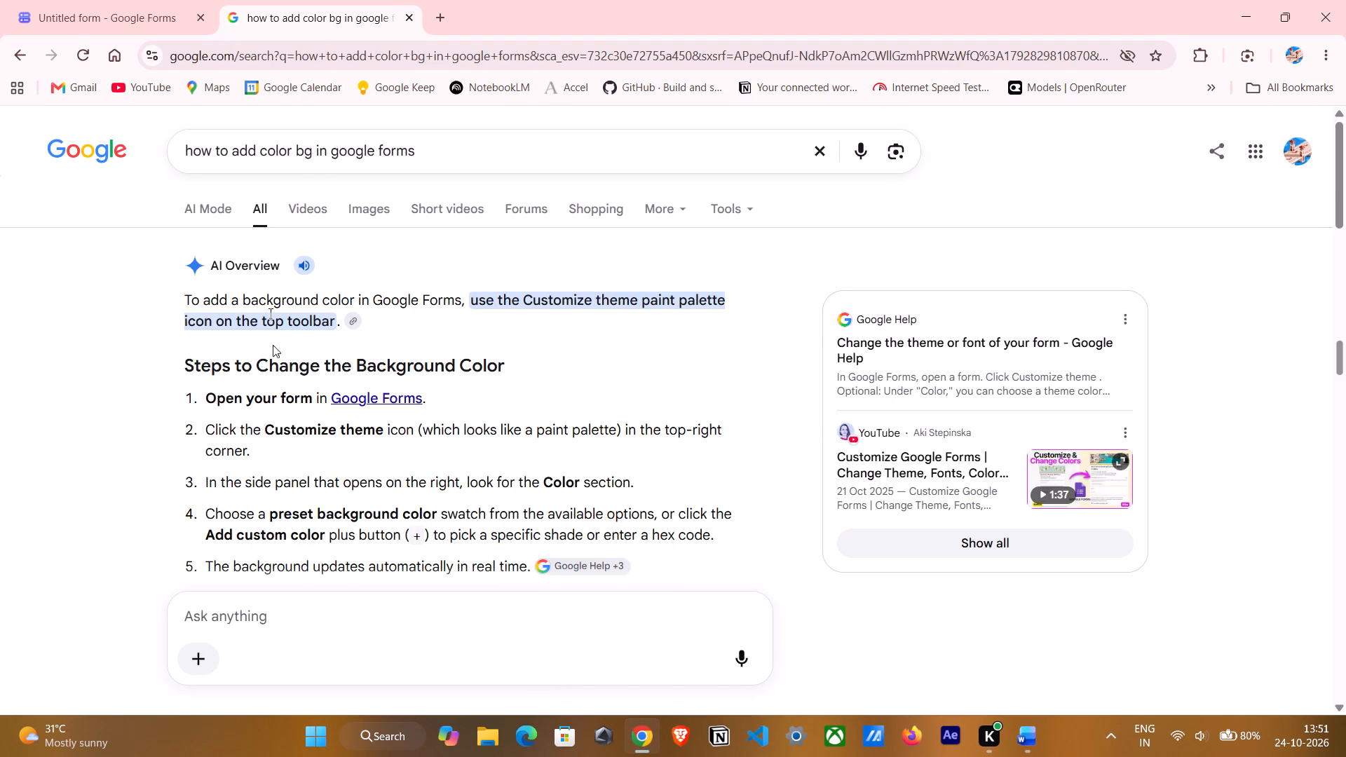
# Return to the form and customize its theme with the orange-red colour and the second, medium-pink background shade.
pyautogui.click(54, 4)
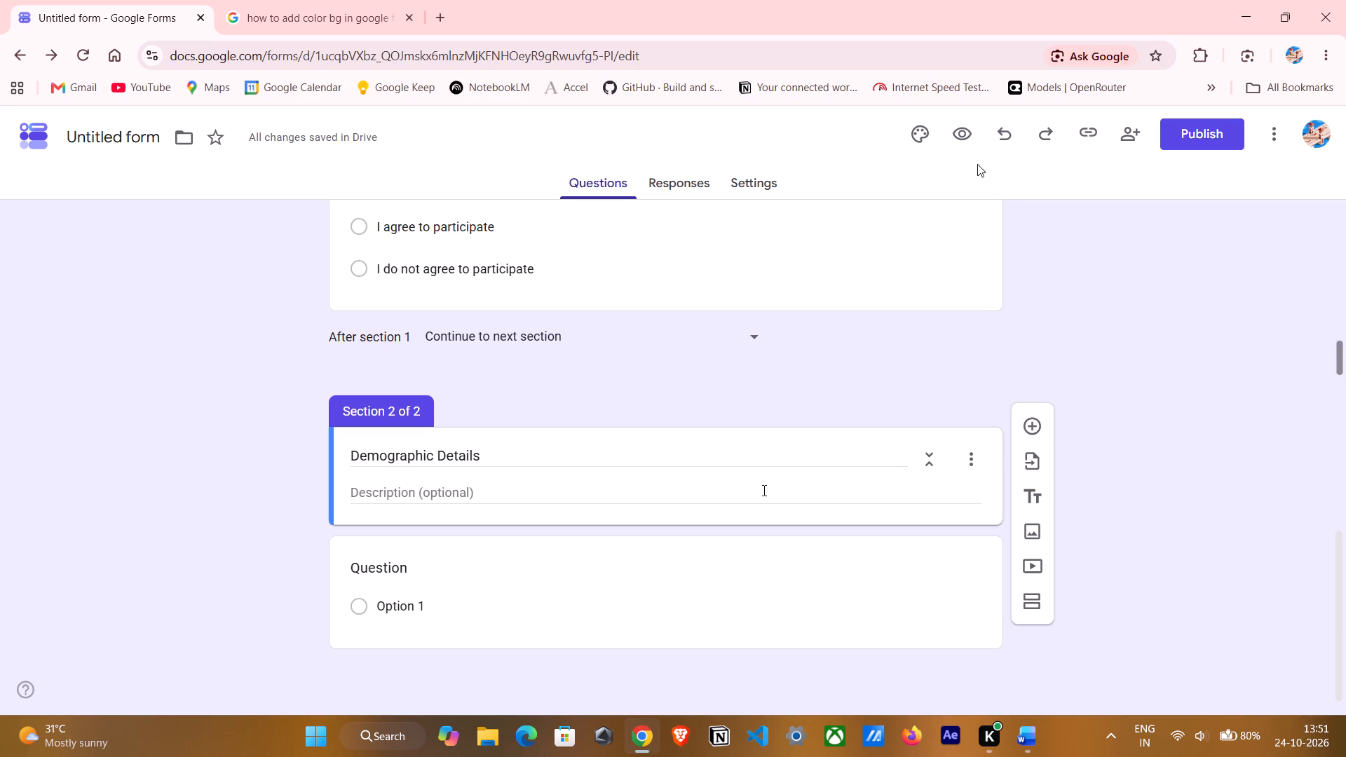
pyautogui.click(478, 453)
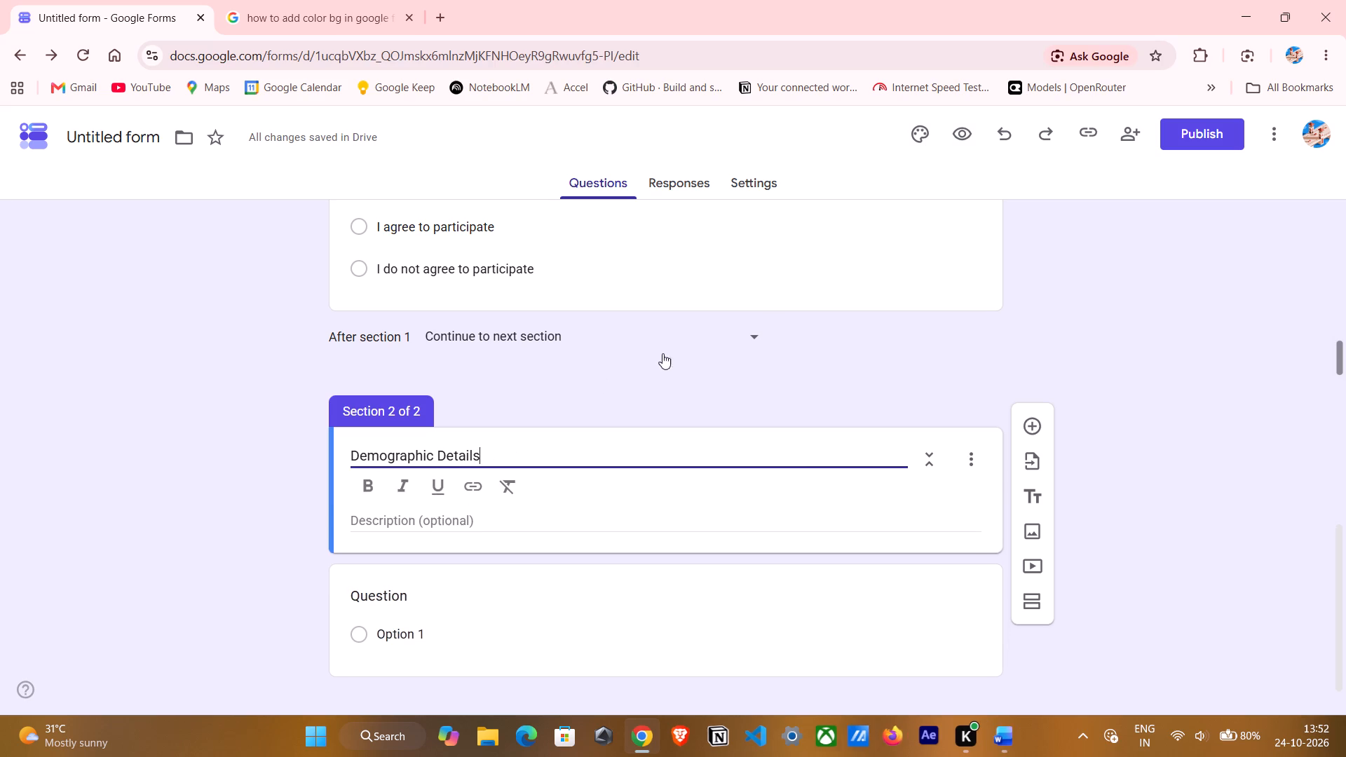
pyautogui.click(912, 135)
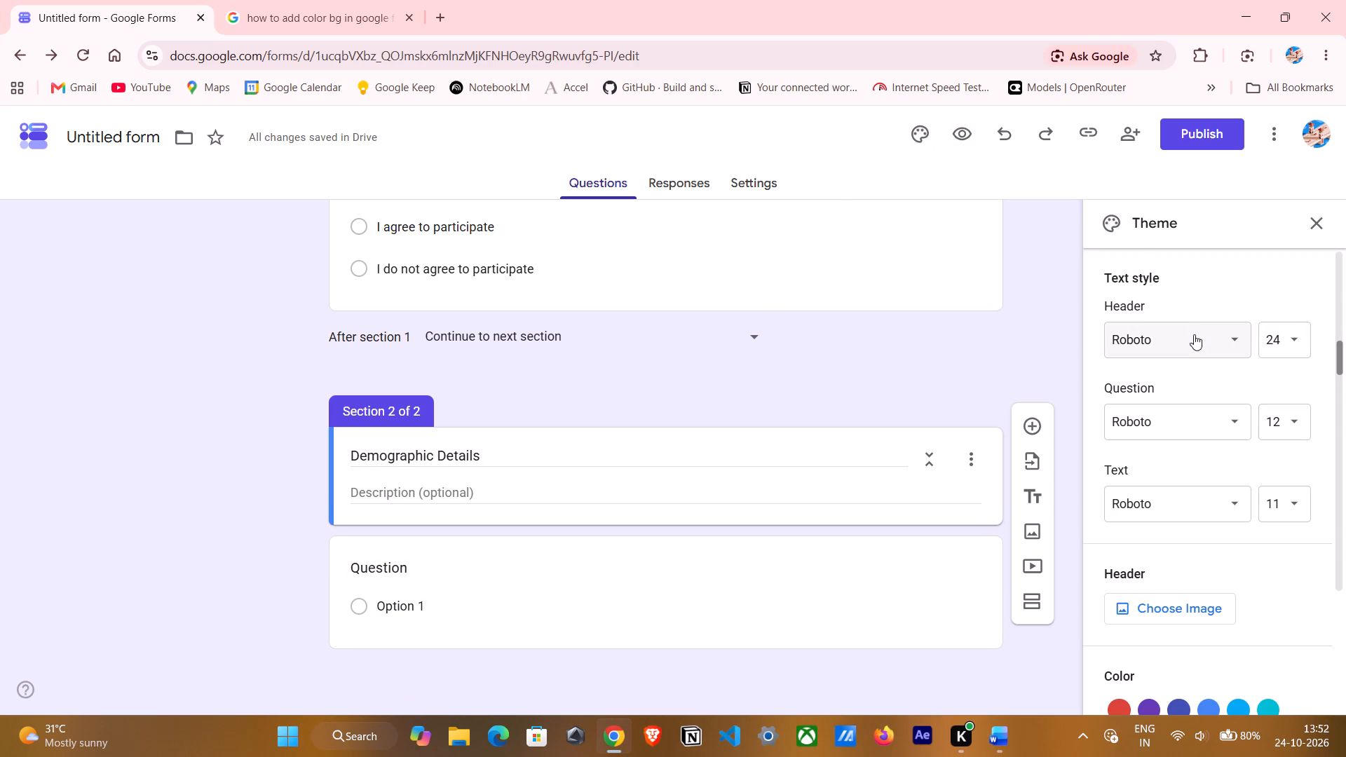
pyautogui.scroll(-2, 1182, 484)
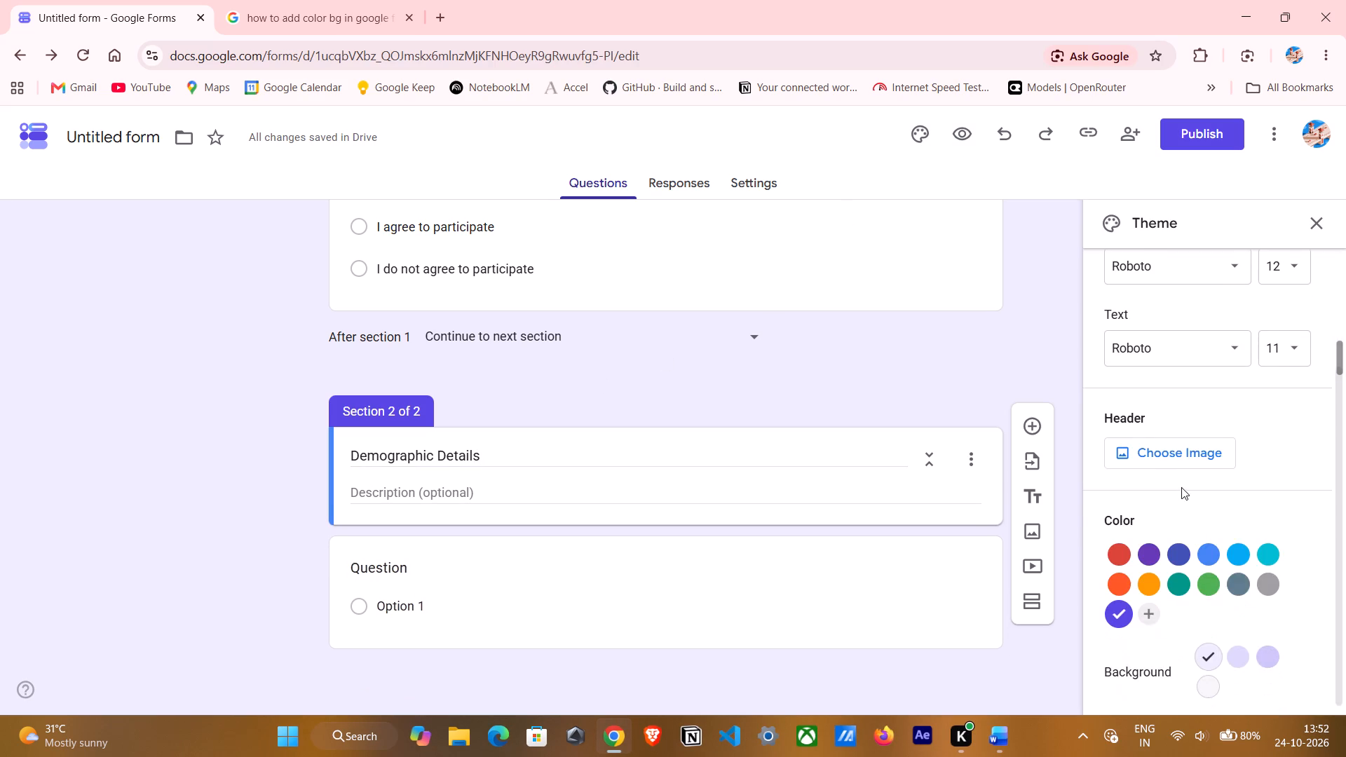
pyautogui.scroll(-1, 600, 477)
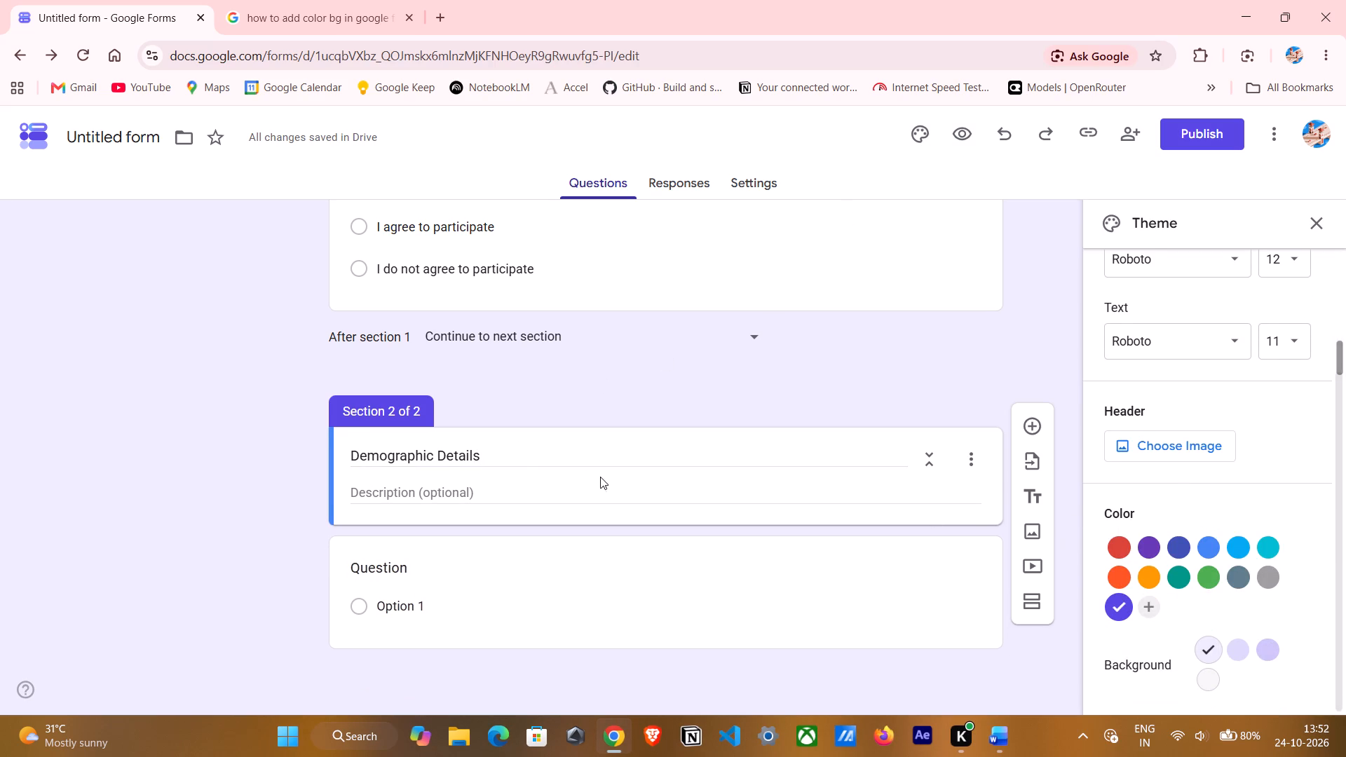
pyautogui.click(1113, 575)
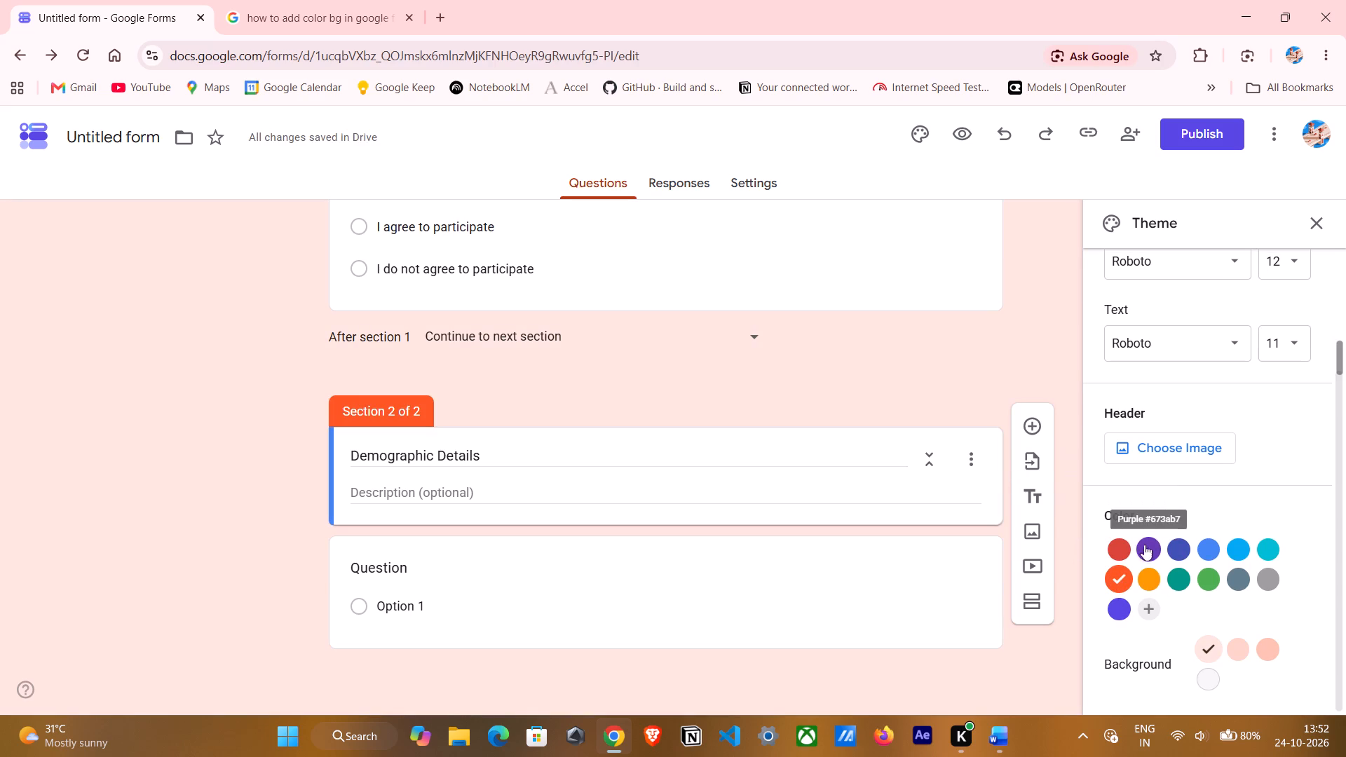
pyautogui.scroll(-3, 1156, 545)
pyautogui.click(1235, 648)
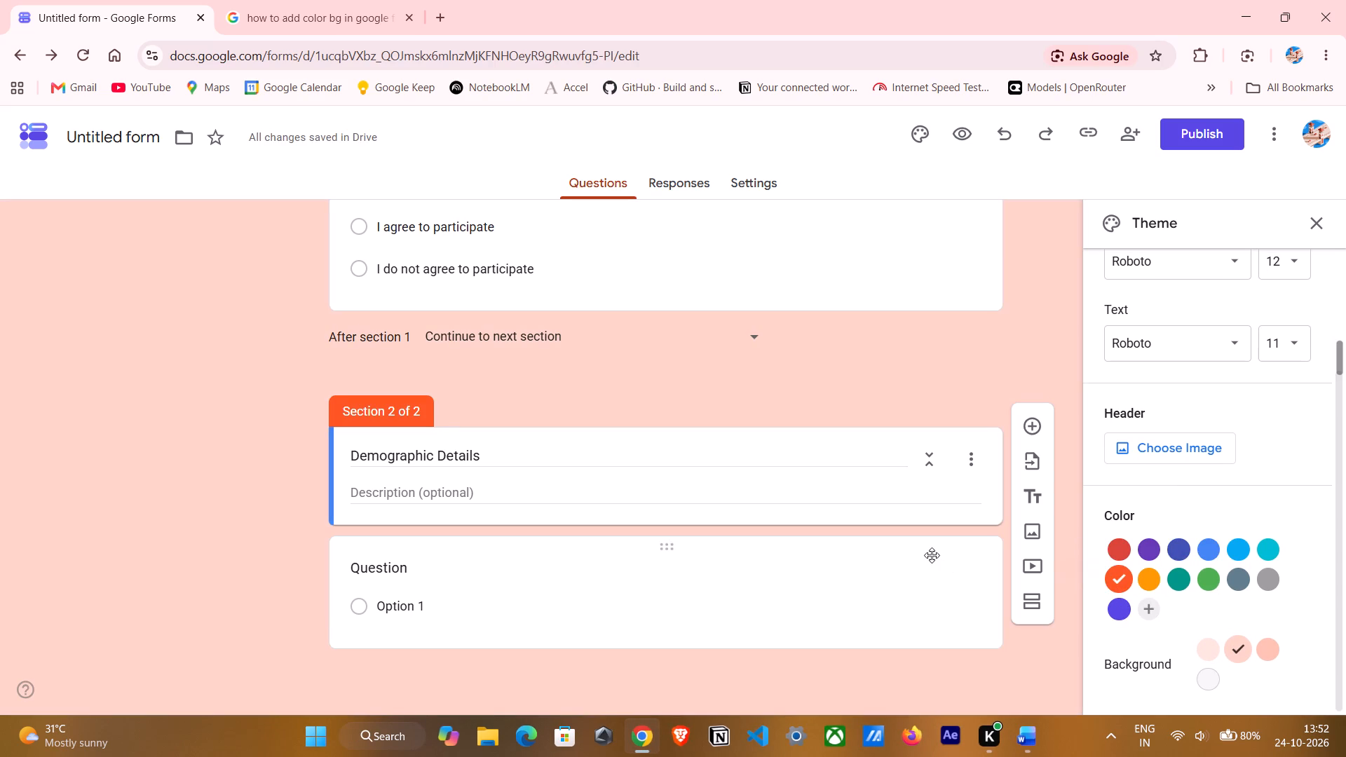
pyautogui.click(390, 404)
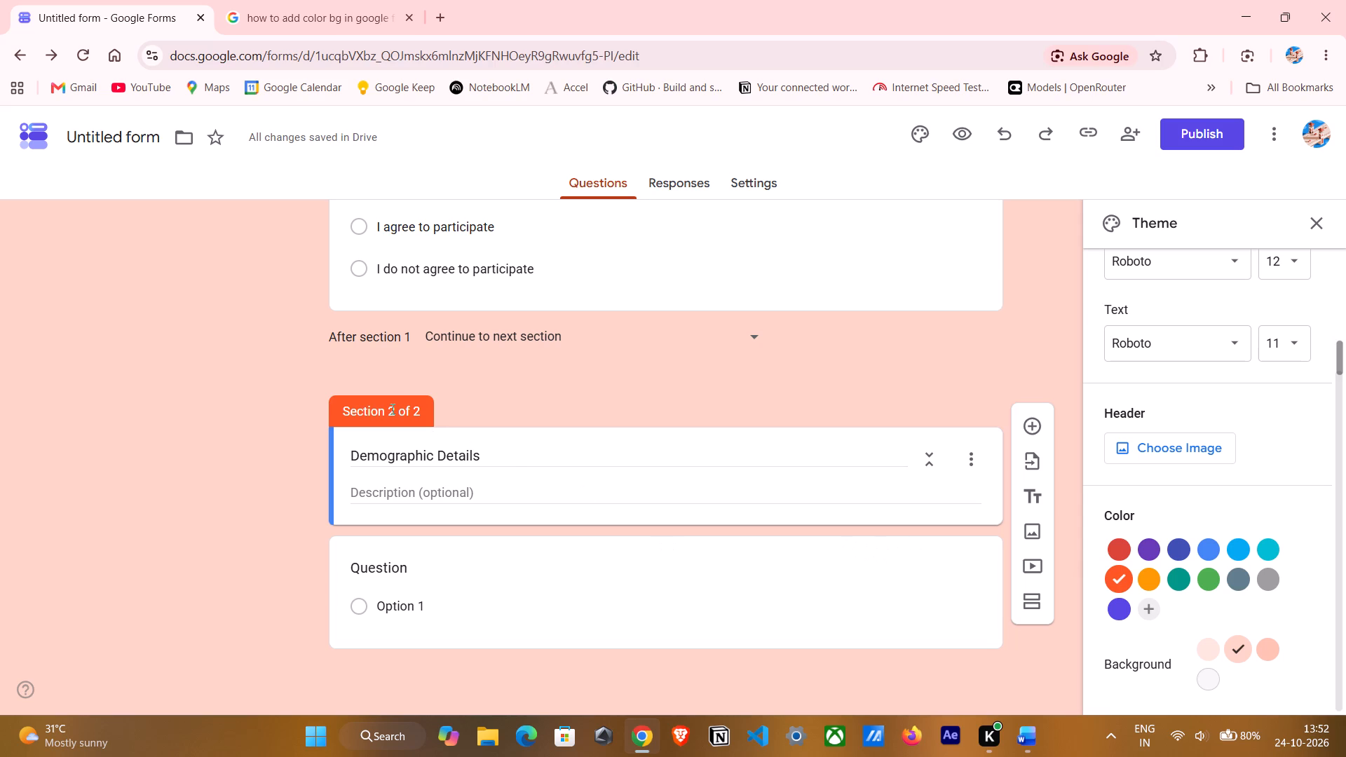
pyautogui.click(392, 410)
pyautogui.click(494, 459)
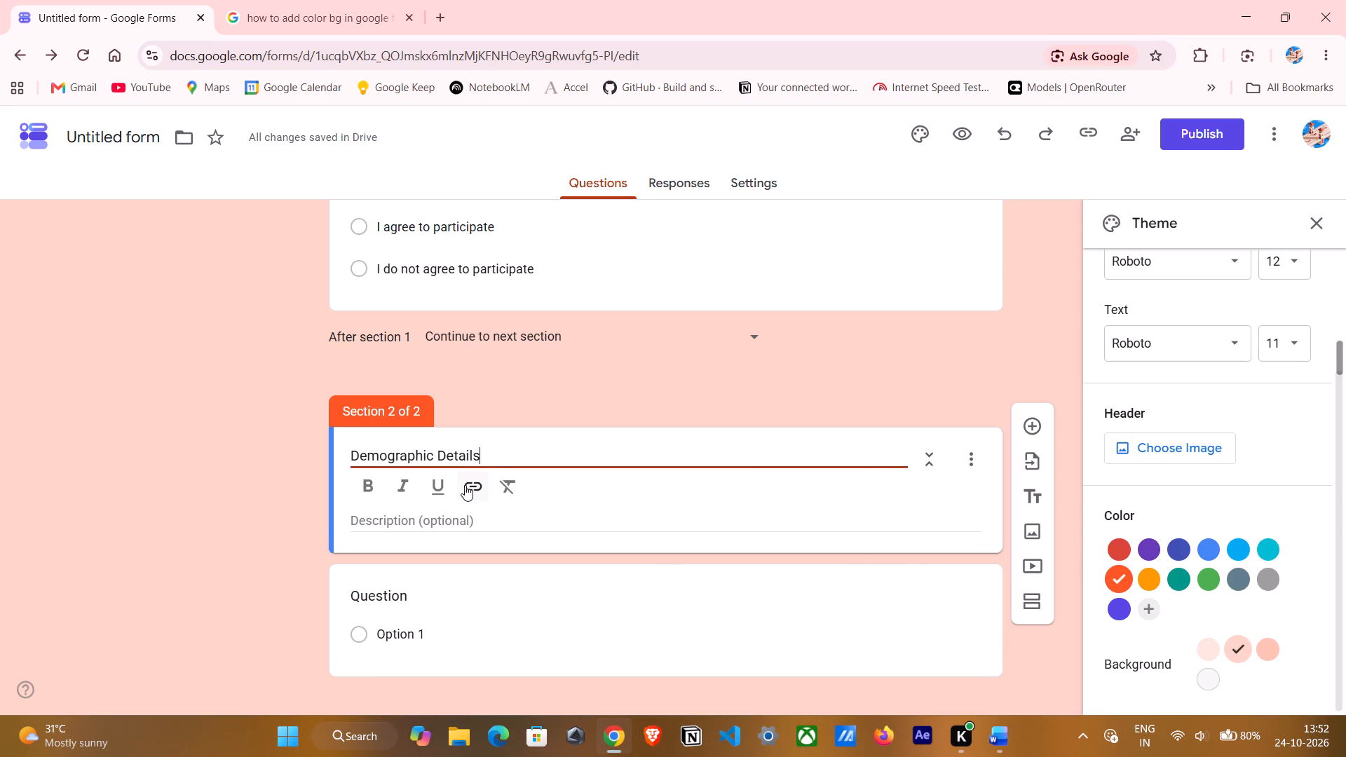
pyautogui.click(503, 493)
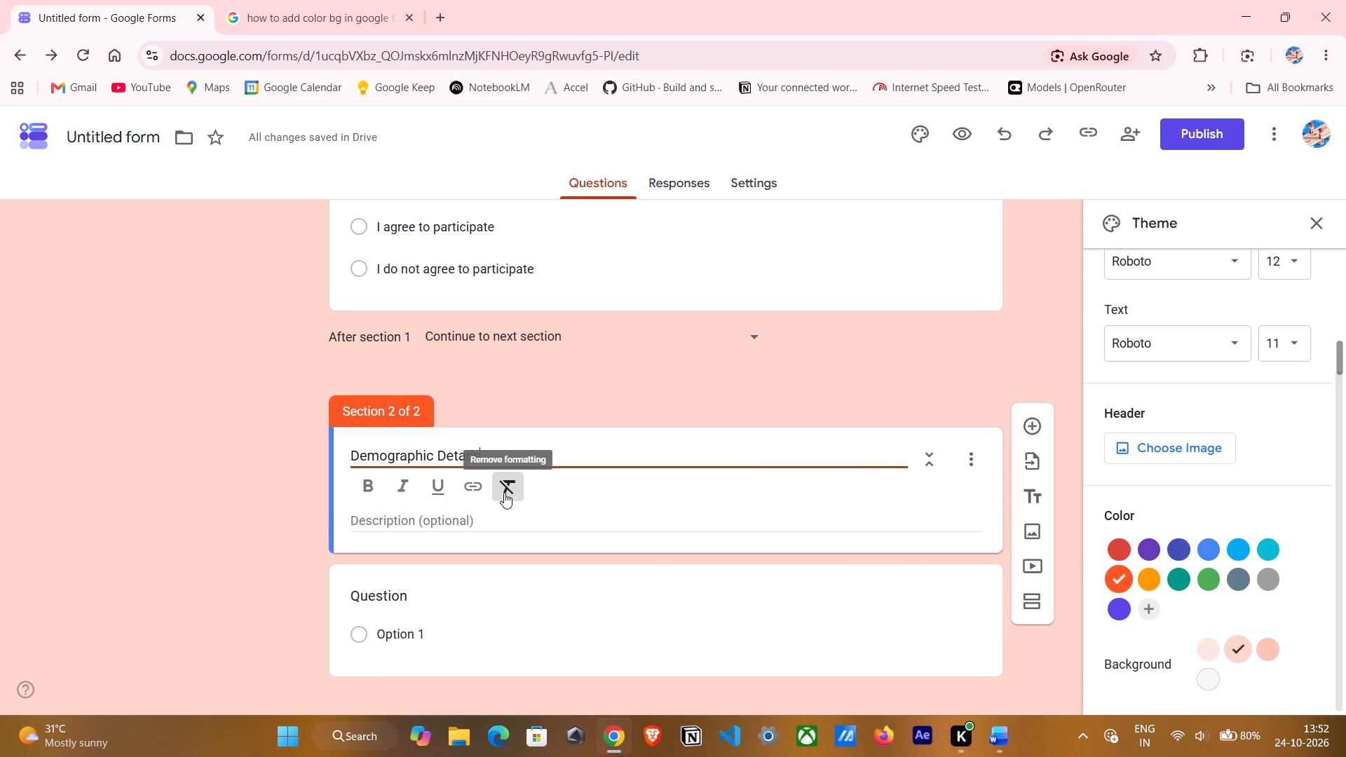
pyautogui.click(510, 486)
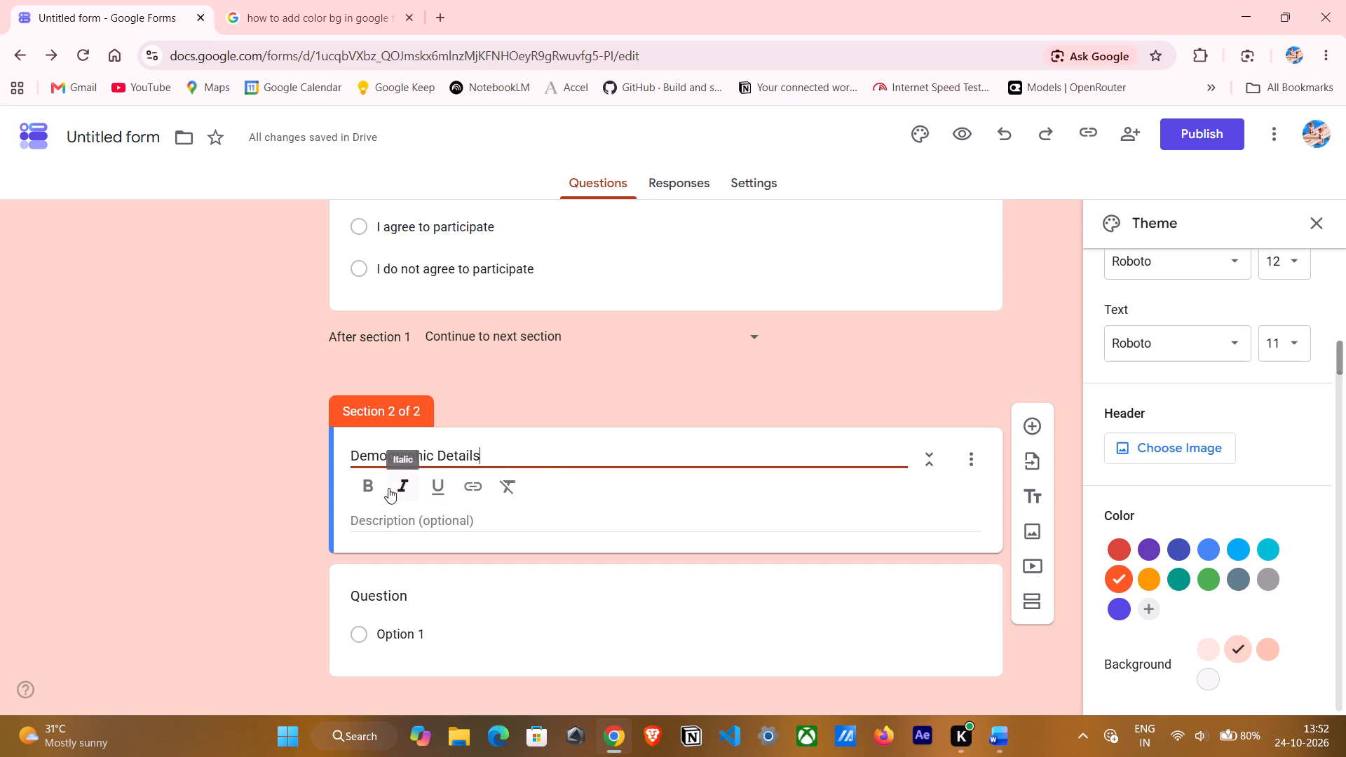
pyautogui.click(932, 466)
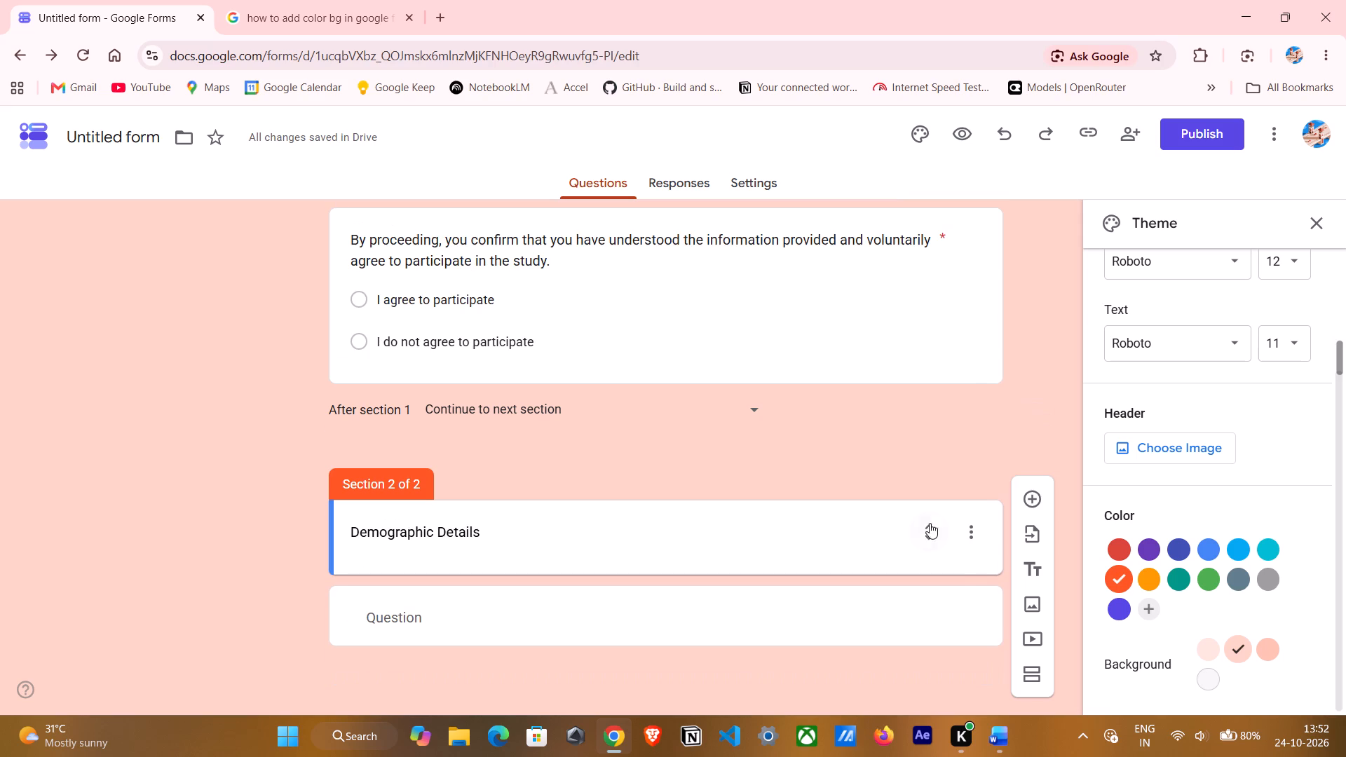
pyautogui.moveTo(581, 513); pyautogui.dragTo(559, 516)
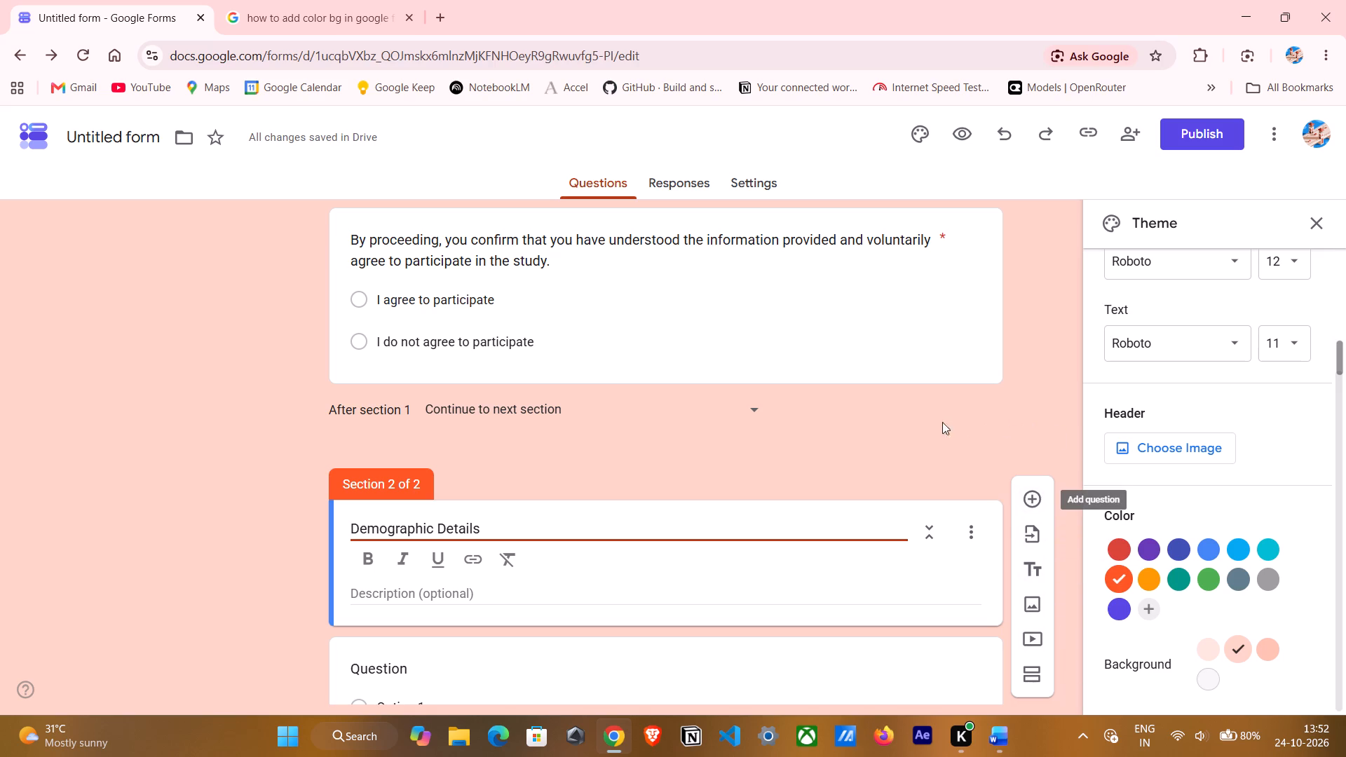
# Set the navigation after section 1 to "Go to section 2 (Demographic Details)".
pyautogui.click(775, 370)
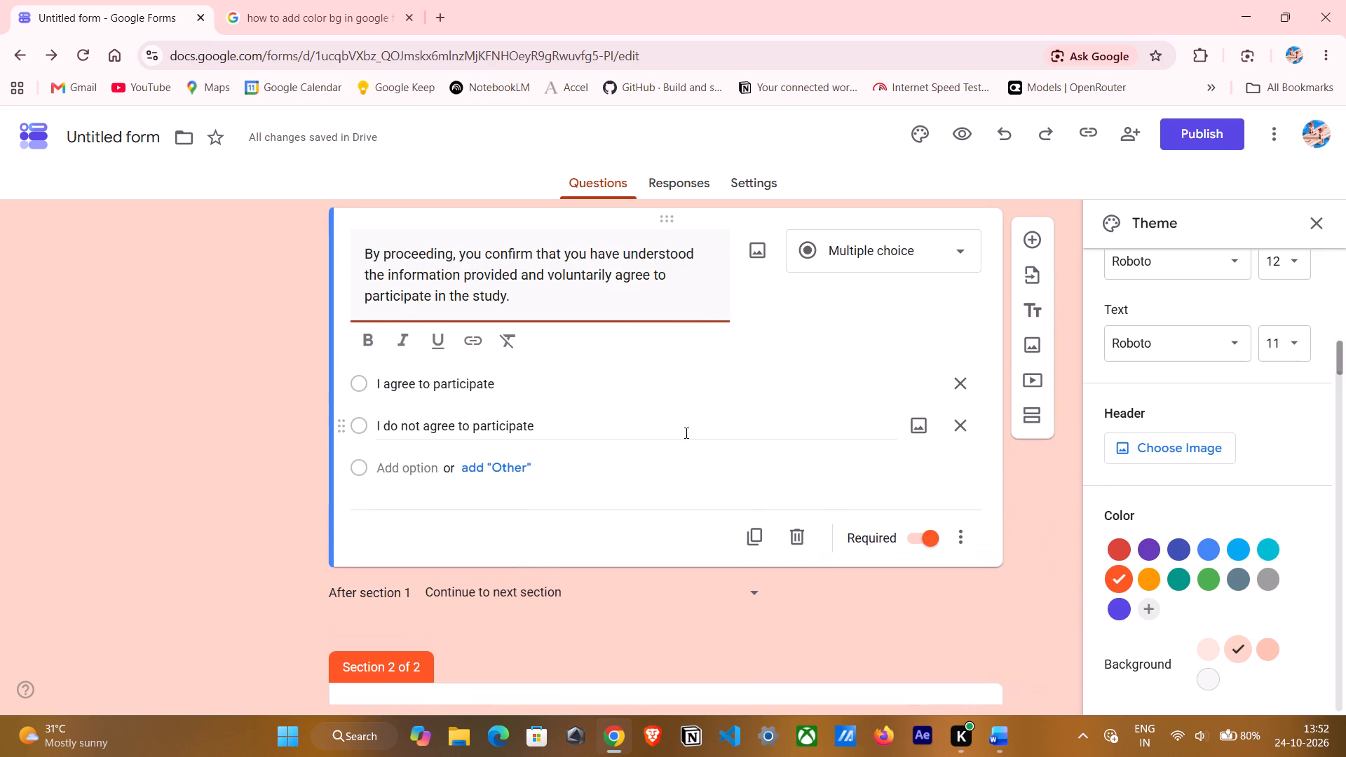
pyautogui.click(753, 584)
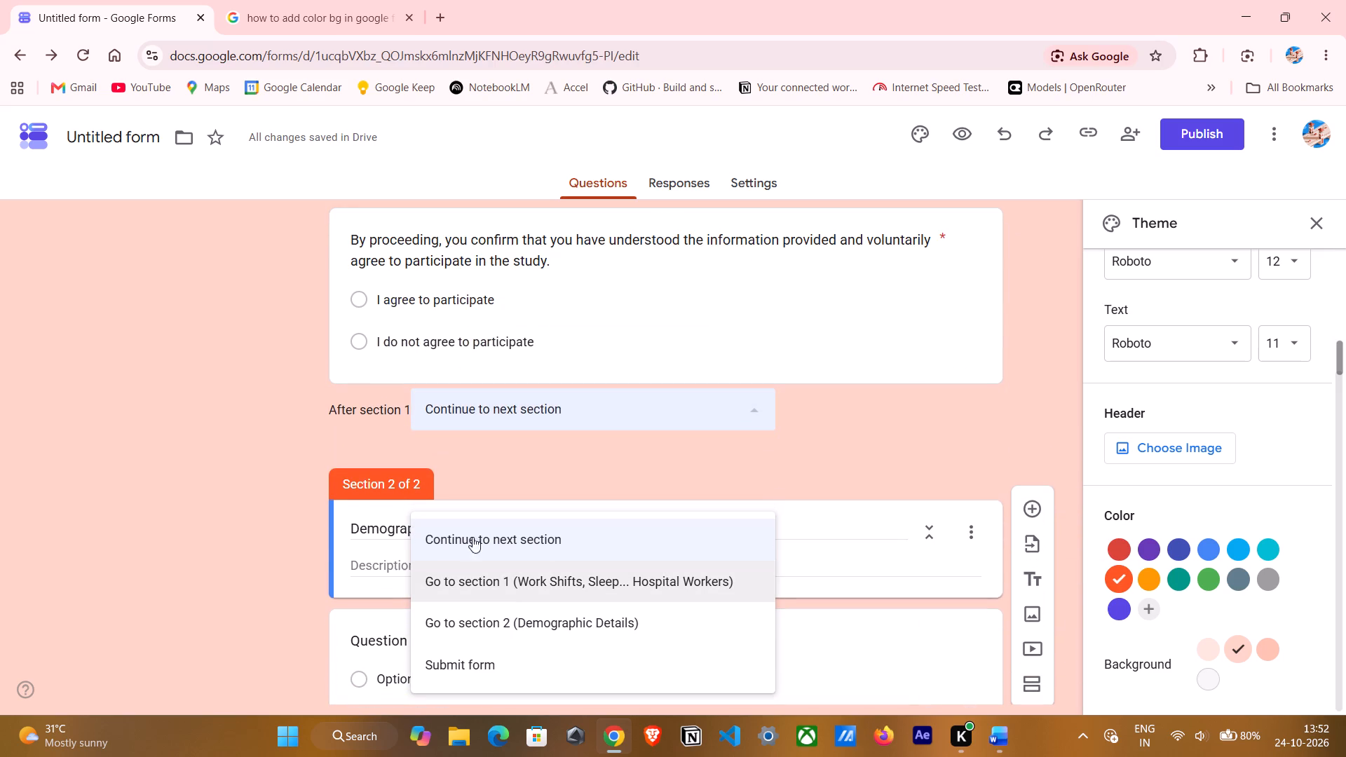
pyautogui.click(492, 615)
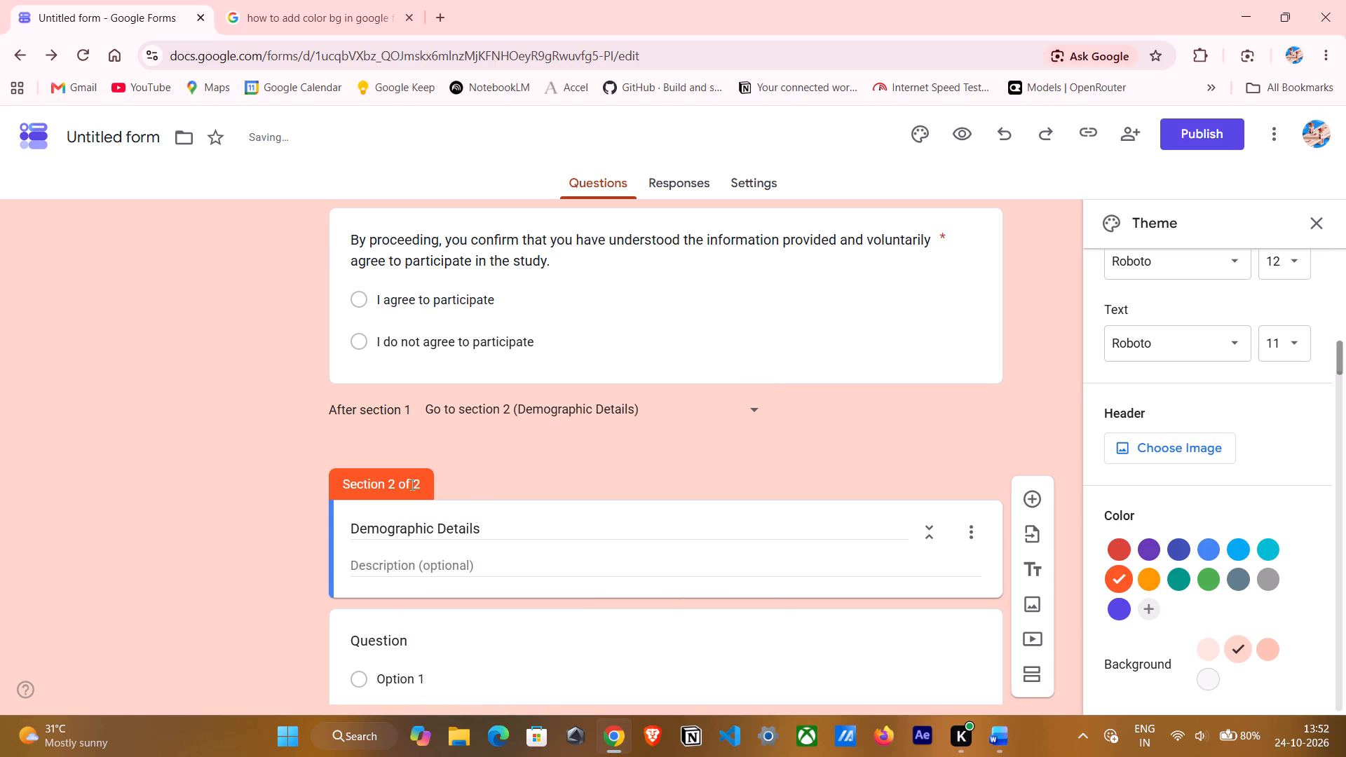
# Close the theme settings and look through the form from the study introduction to the Demographic Details section.
pyautogui.scroll(-1, 411, 484)
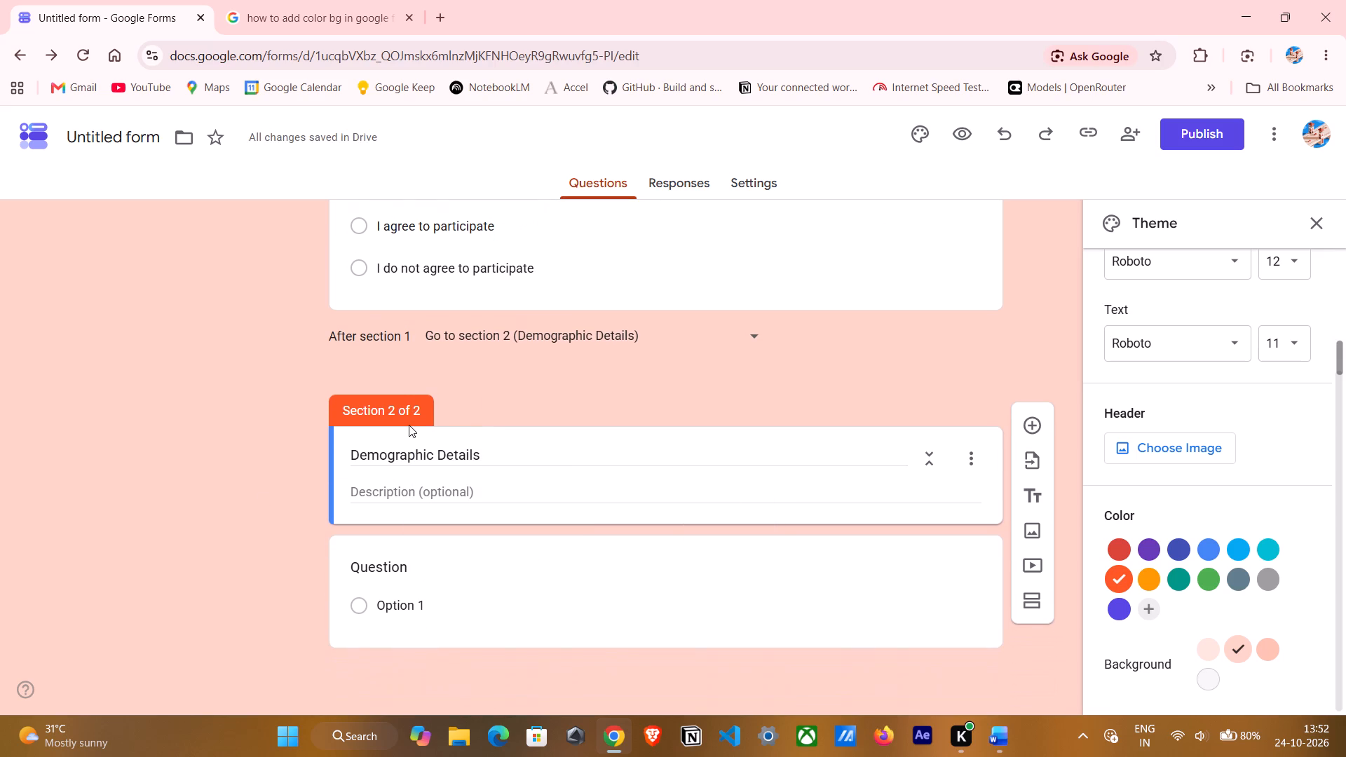
pyautogui.scroll(3, 1181, 410)
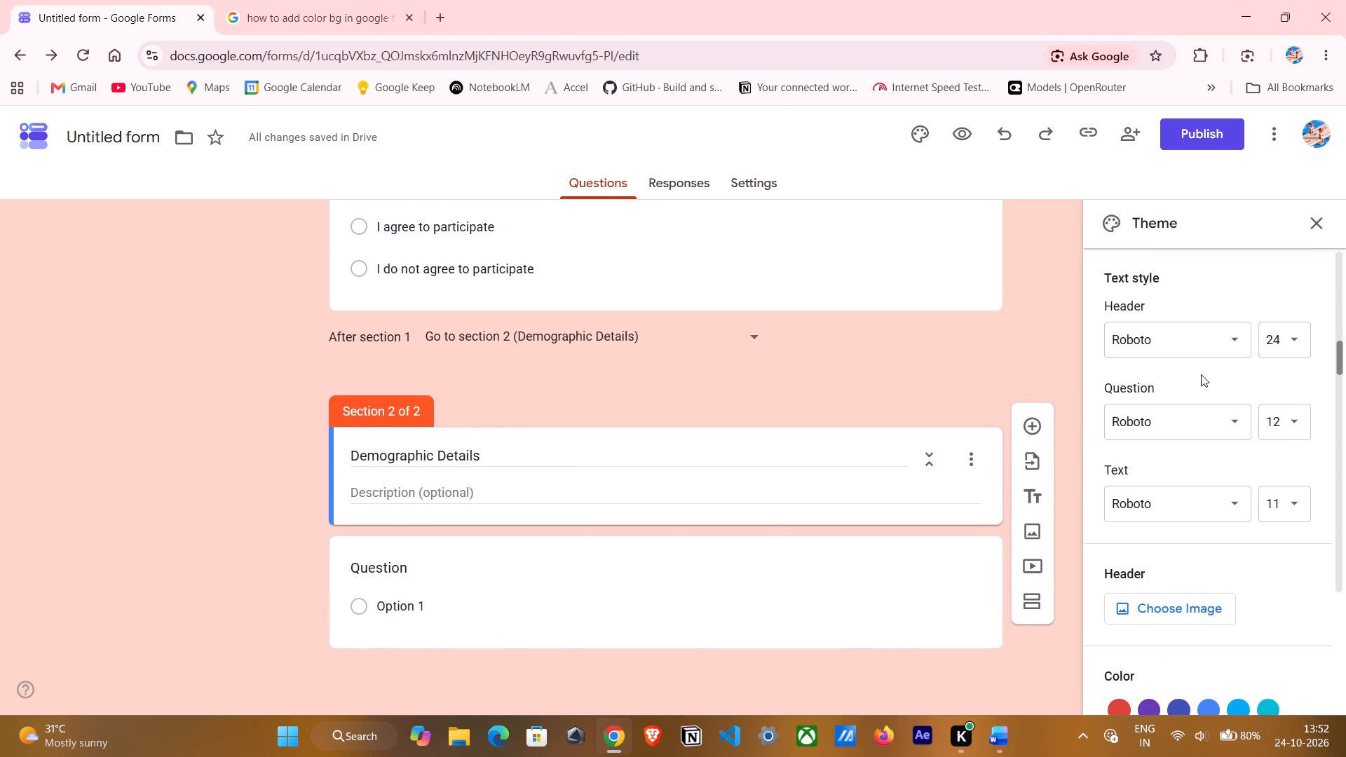
pyautogui.scroll(3, 1204, 362)
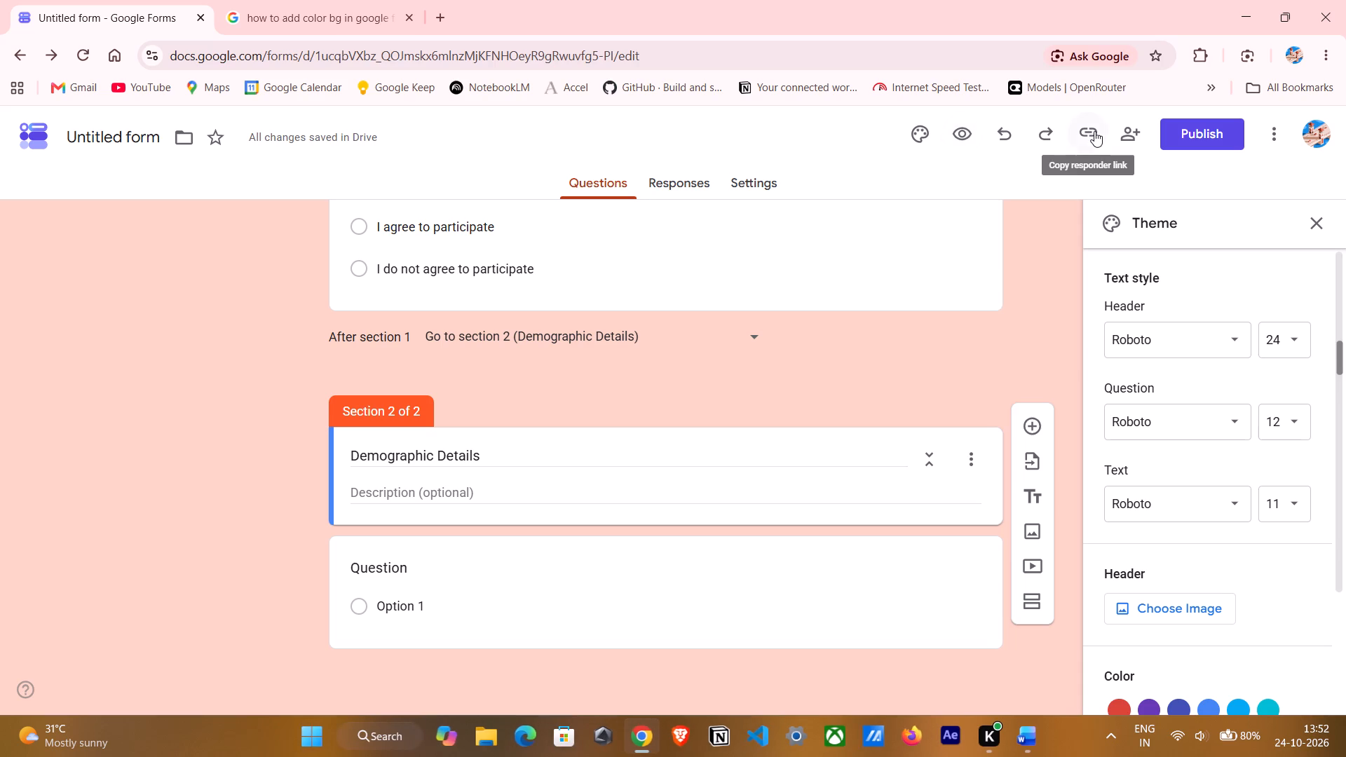
pyautogui.click(1314, 212)
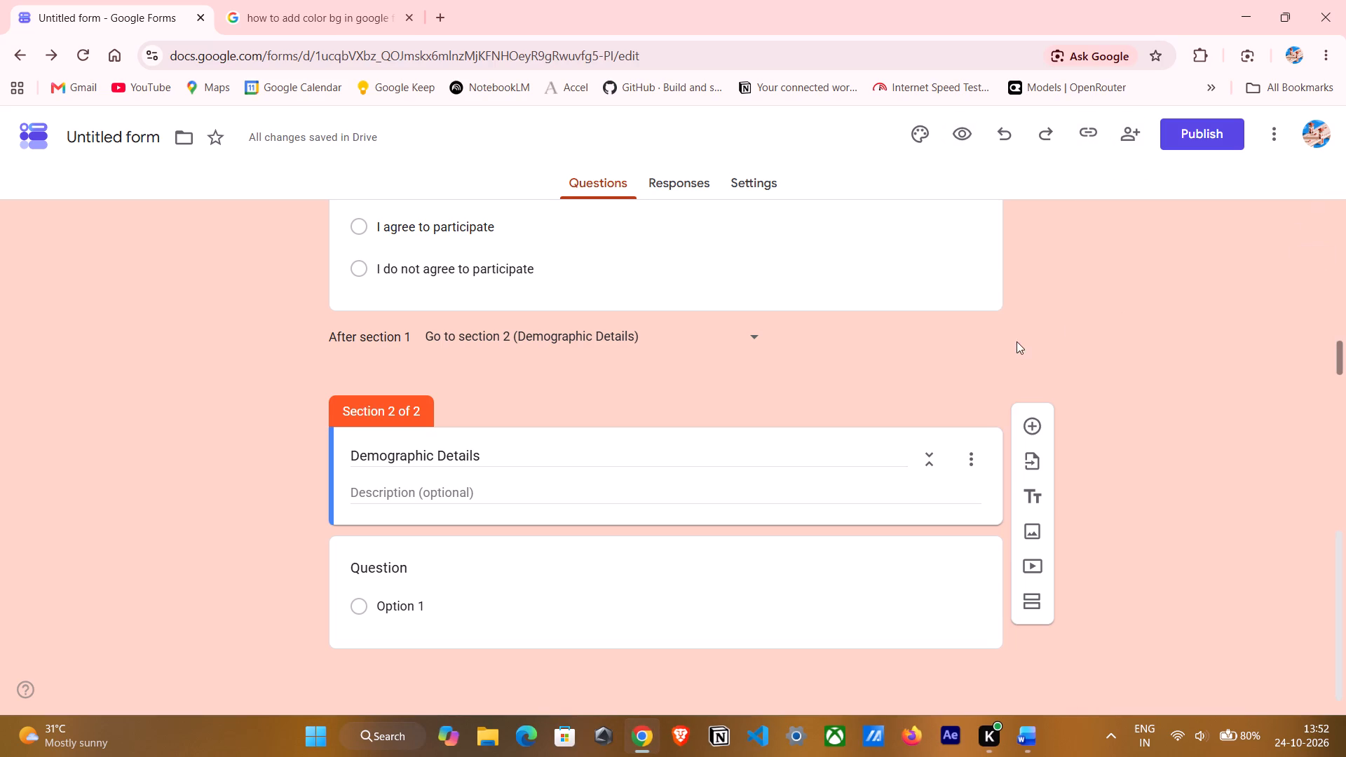
pyautogui.click(237, 497)
pyautogui.scroll(4, 237, 496)
pyautogui.scroll(9, 288, 454)
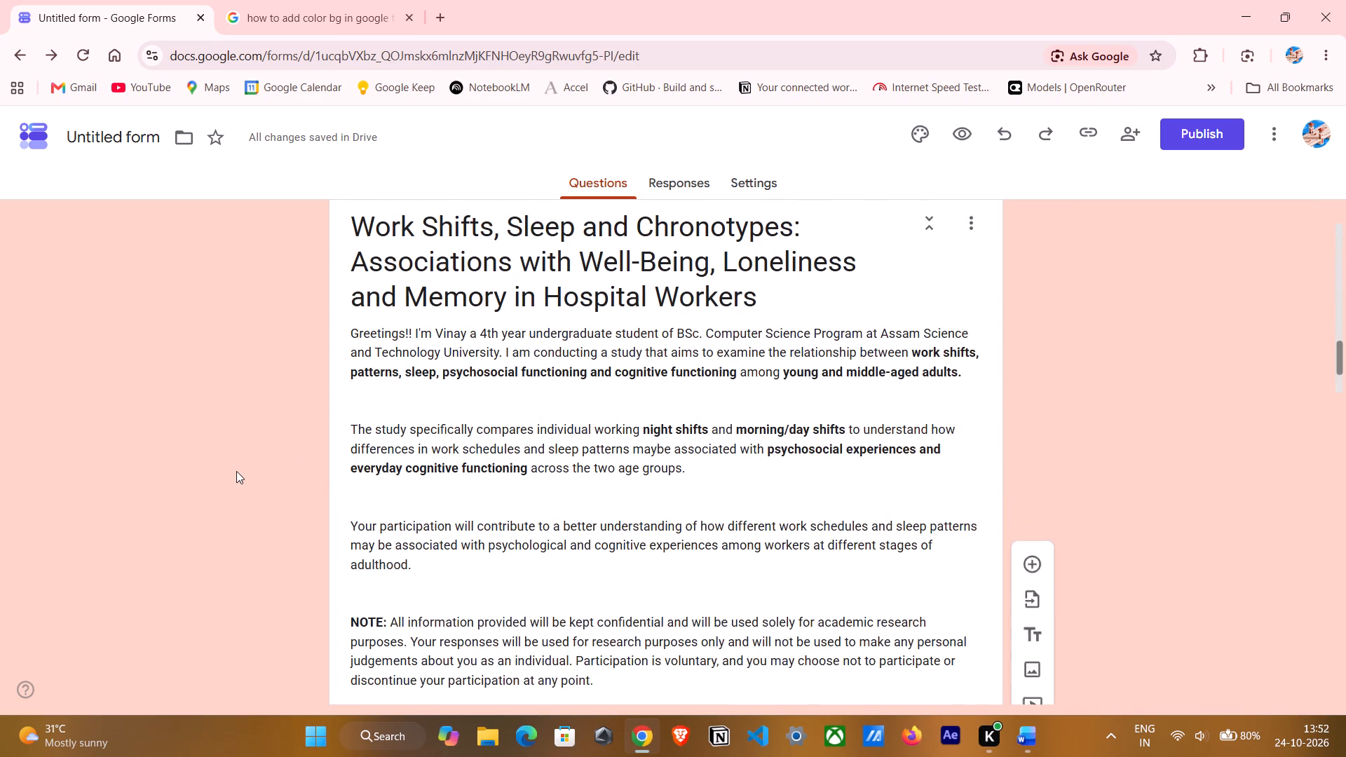
pyautogui.scroll(2, 236, 471)
pyautogui.scroll(-11, 236, 471)
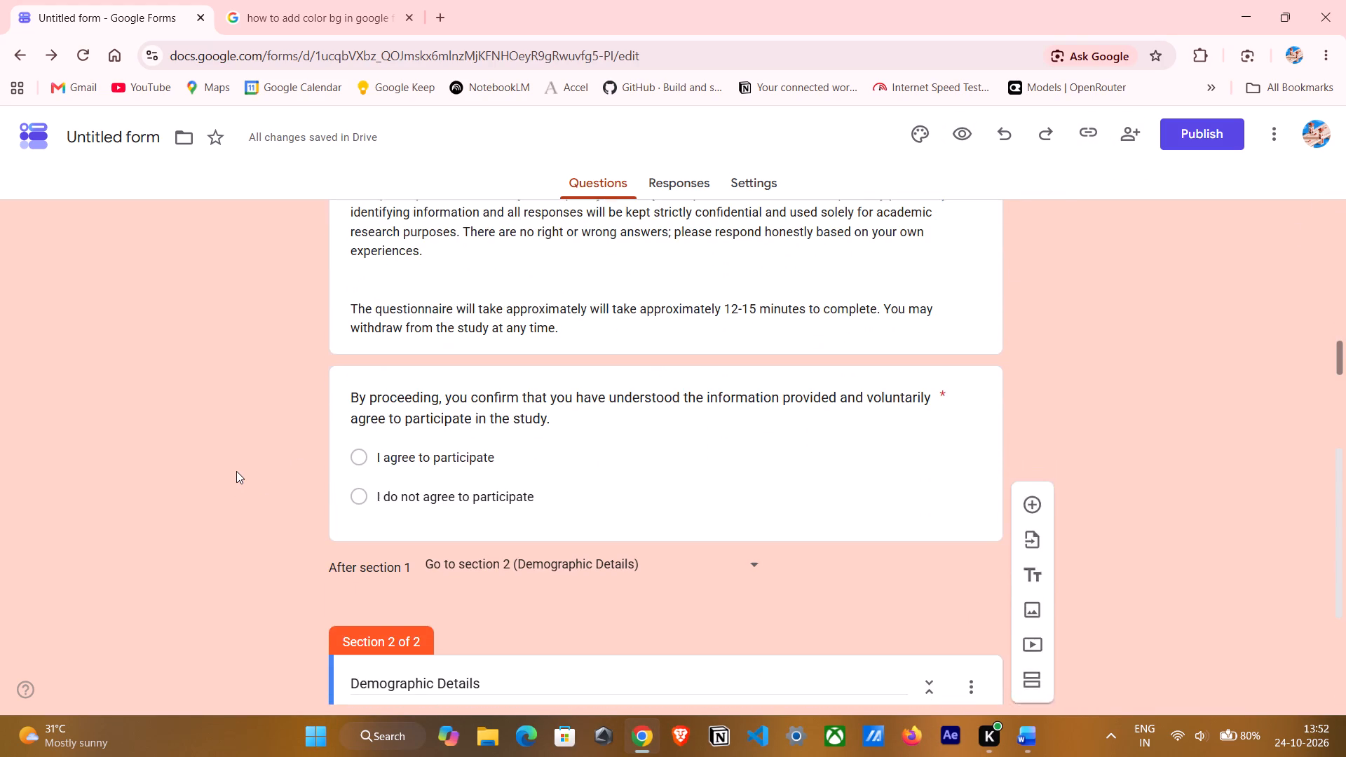
pyautogui.scroll(-1, 236, 471)
pyautogui.scroll(16, 236, 471)
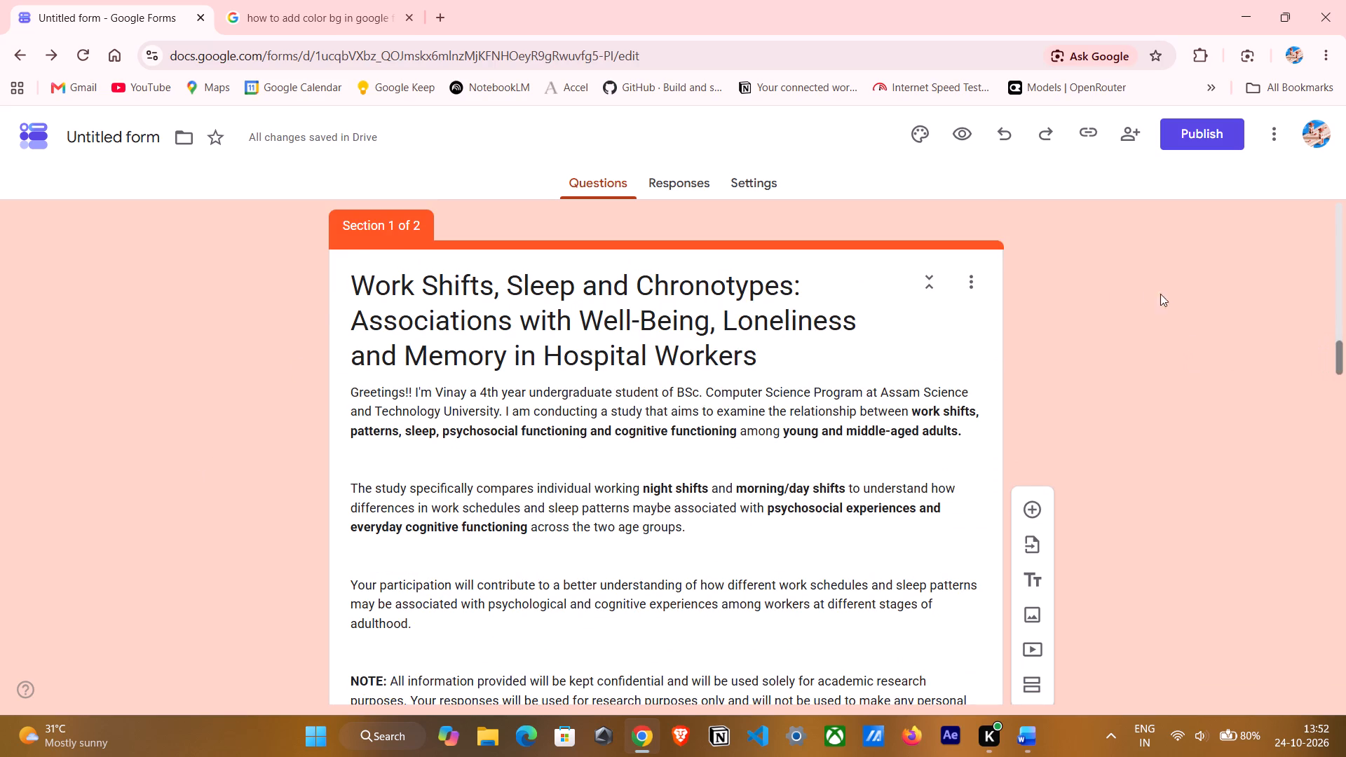
pyautogui.click(1103, 288)
pyautogui.click(968, 278)
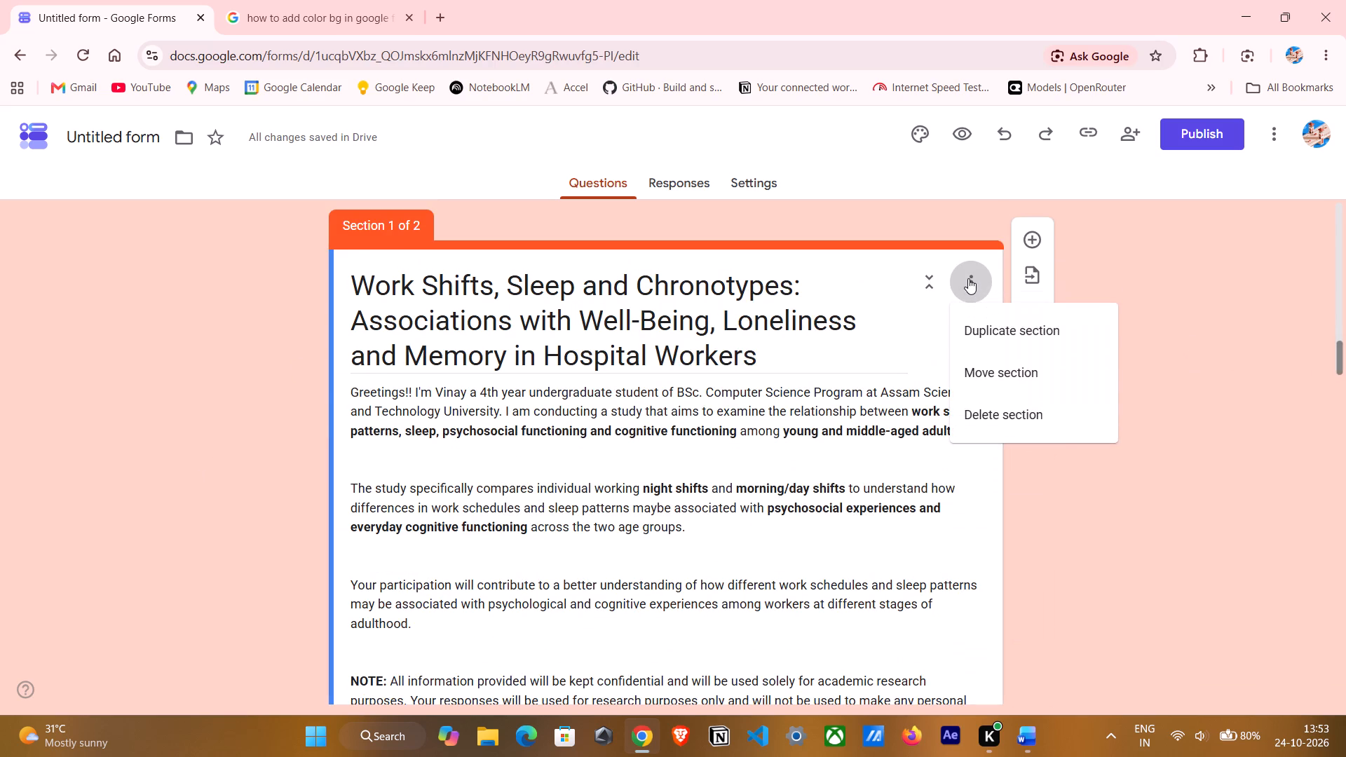
pyautogui.click(199, 413)
pyautogui.scroll(-6, 281, 386)
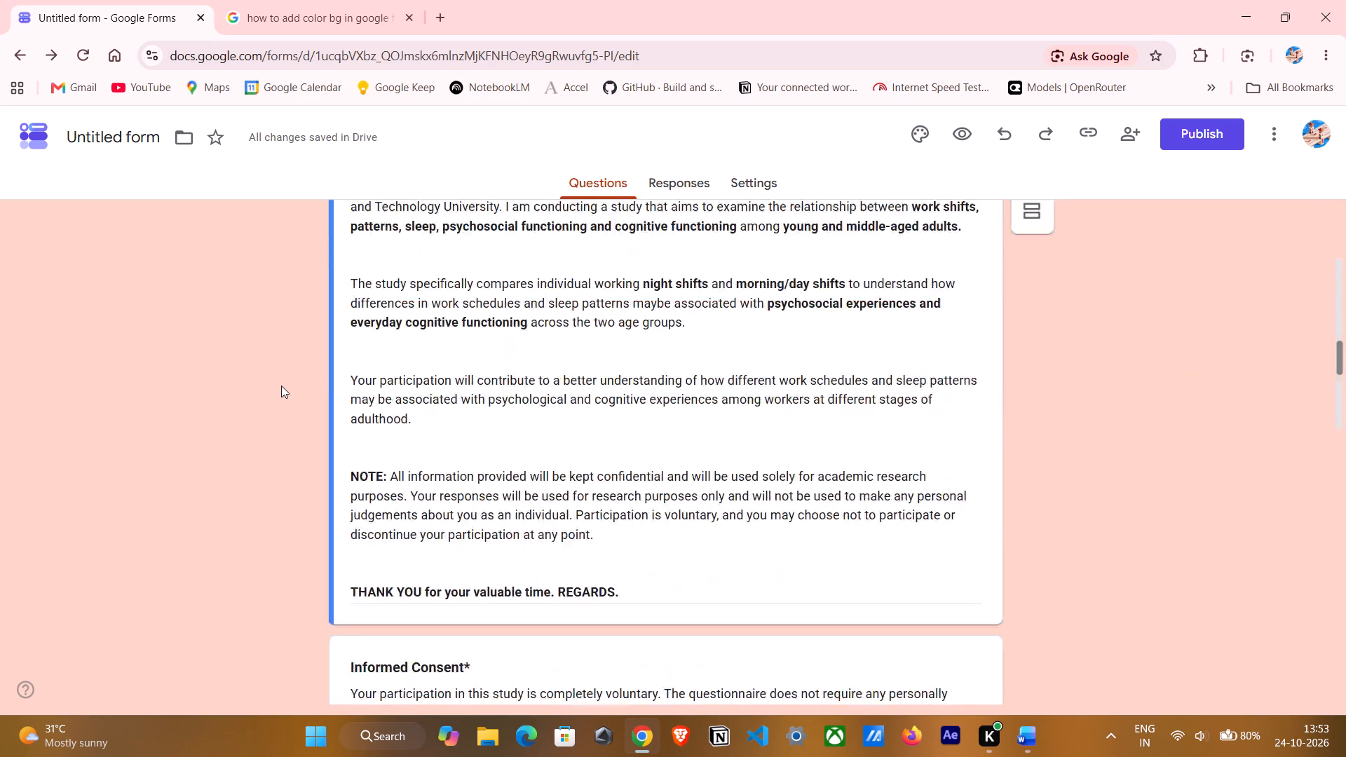
pyautogui.scroll(-8, 281, 386)
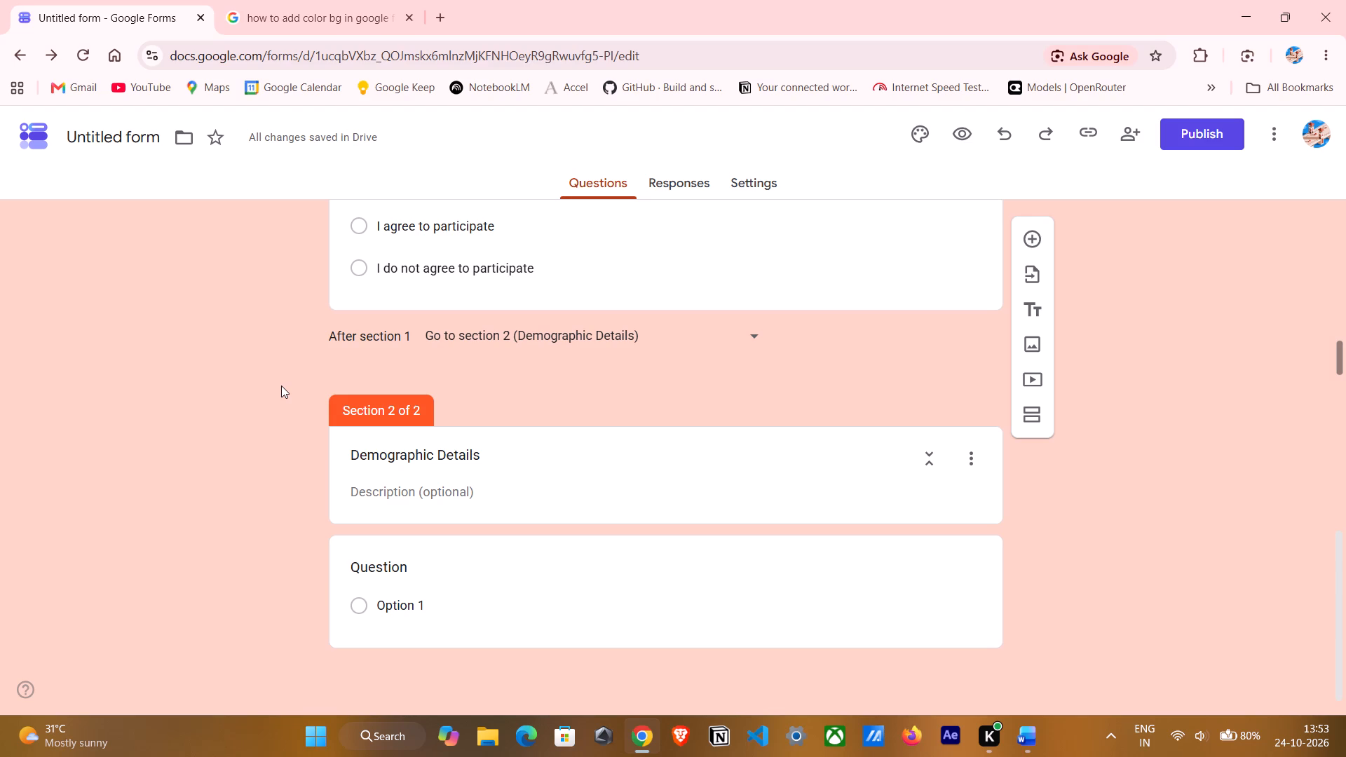
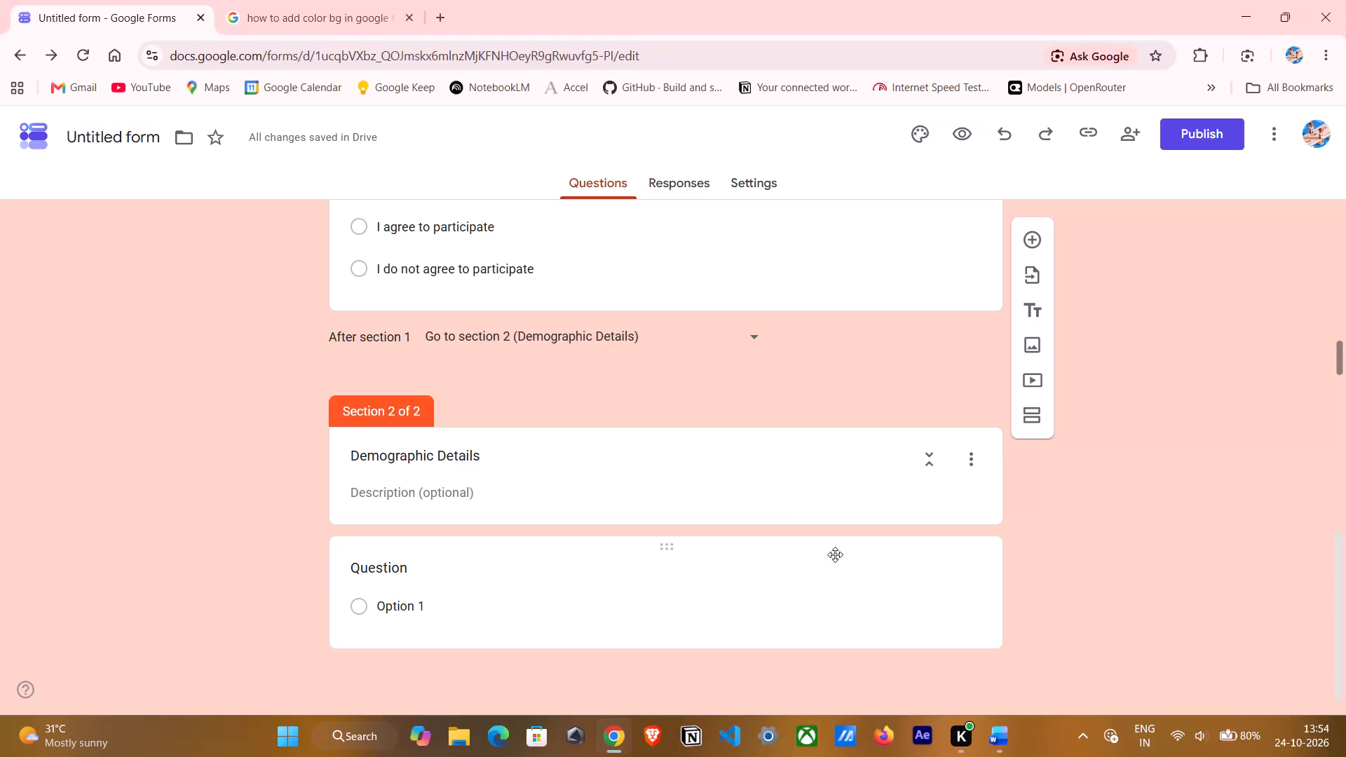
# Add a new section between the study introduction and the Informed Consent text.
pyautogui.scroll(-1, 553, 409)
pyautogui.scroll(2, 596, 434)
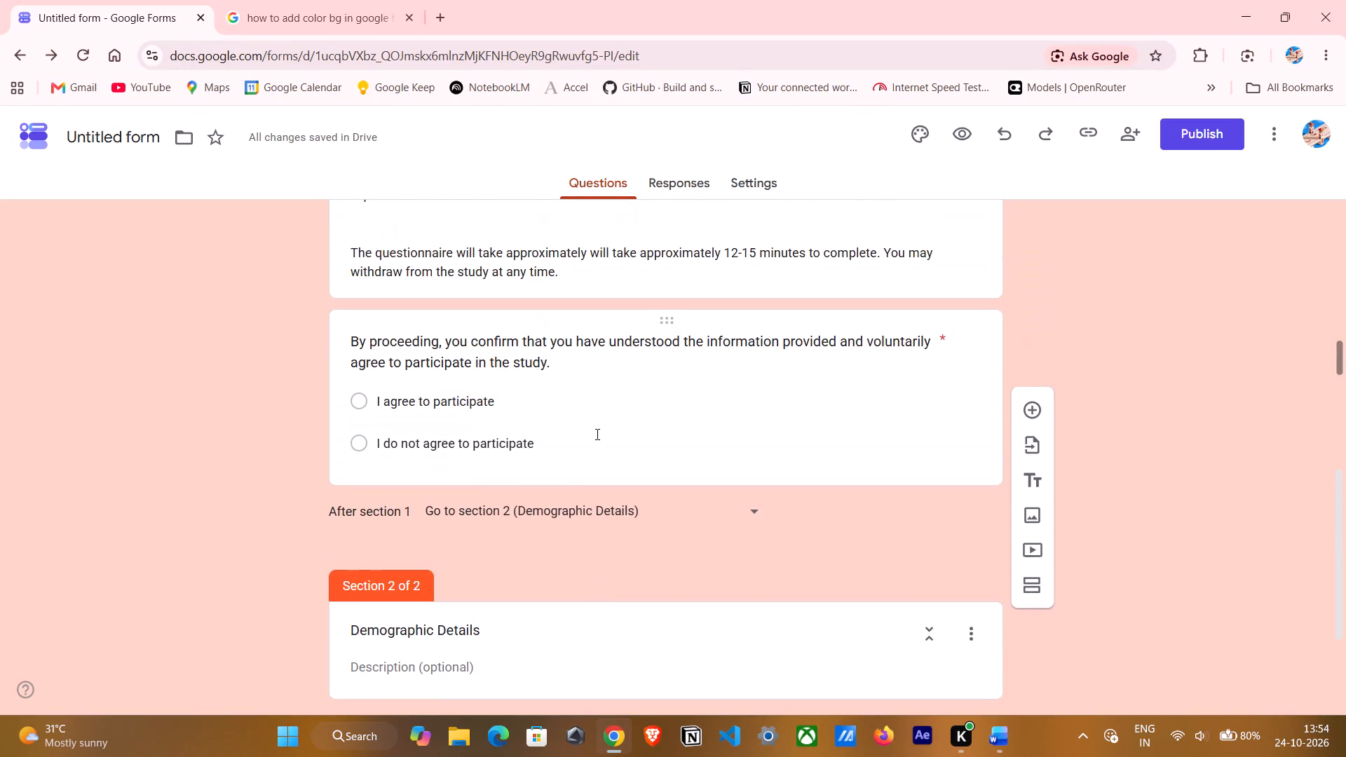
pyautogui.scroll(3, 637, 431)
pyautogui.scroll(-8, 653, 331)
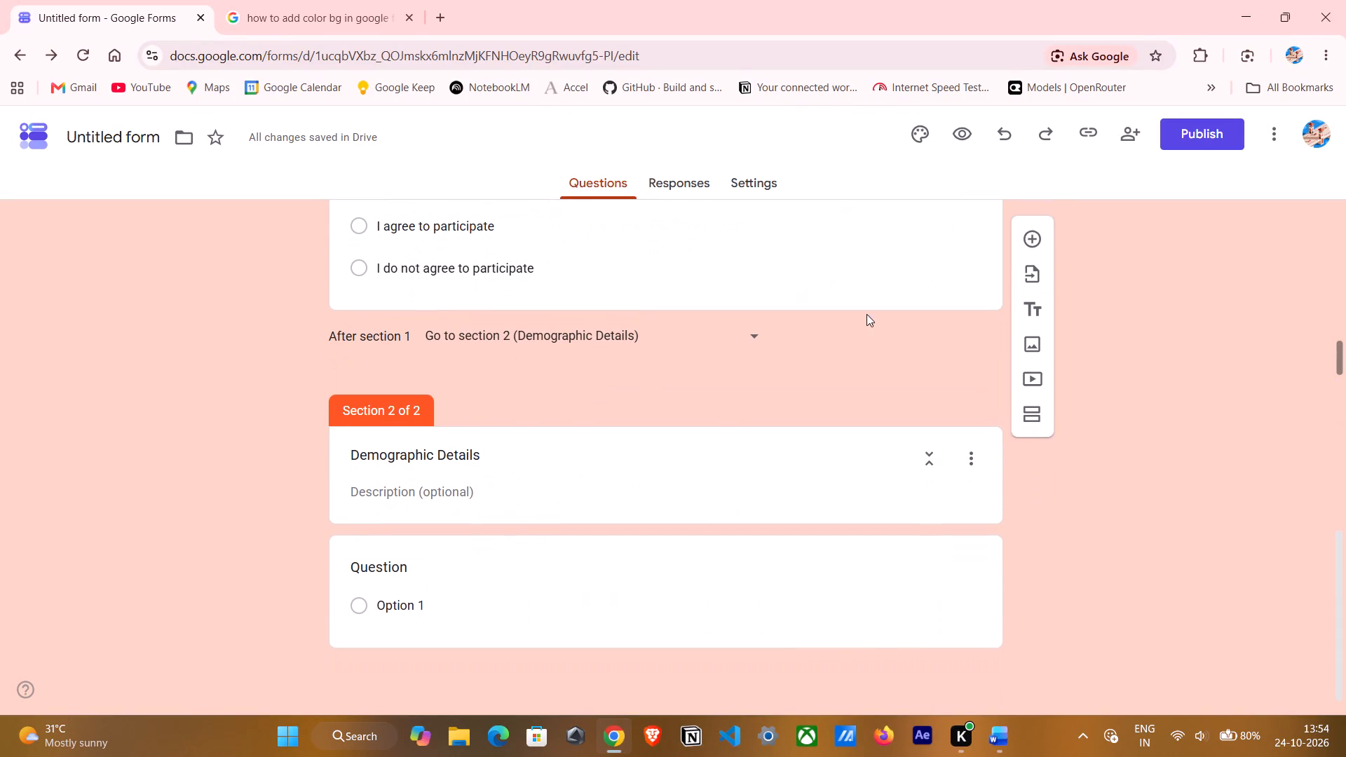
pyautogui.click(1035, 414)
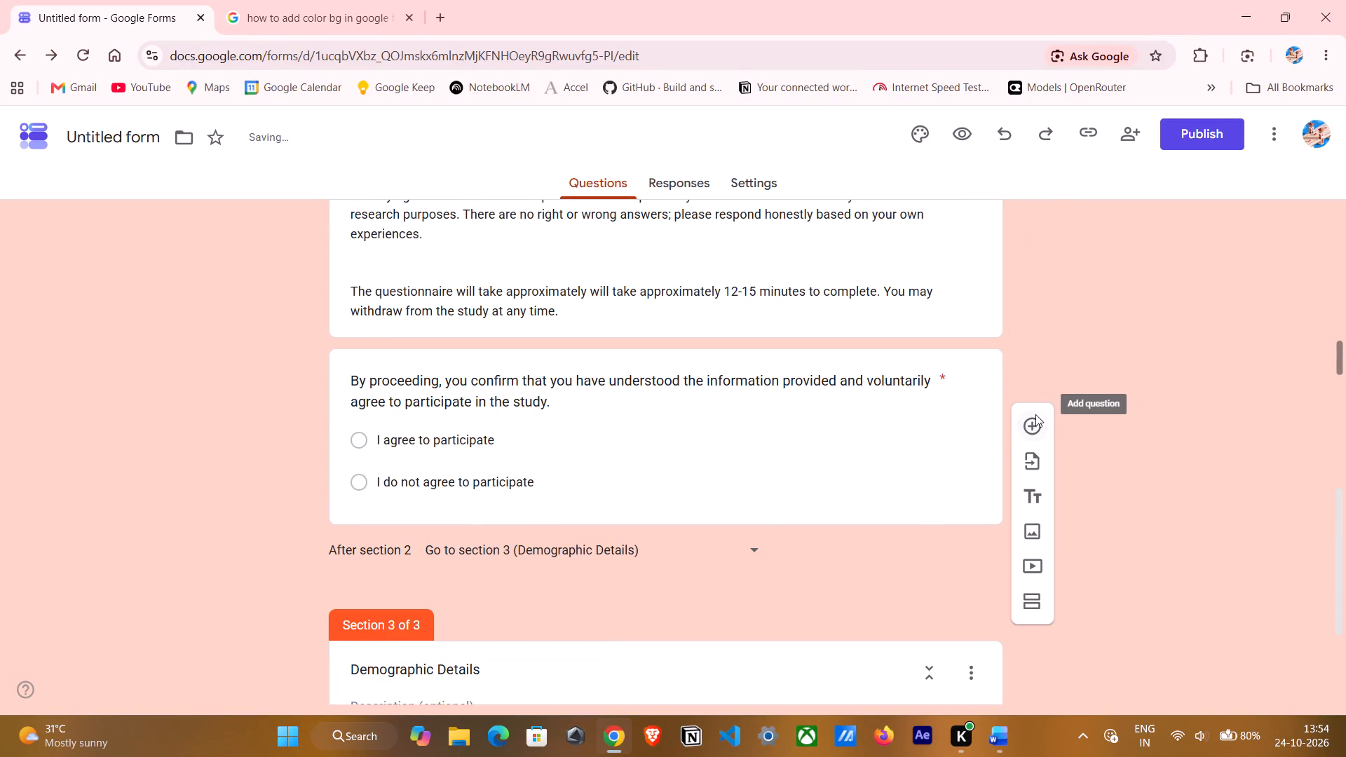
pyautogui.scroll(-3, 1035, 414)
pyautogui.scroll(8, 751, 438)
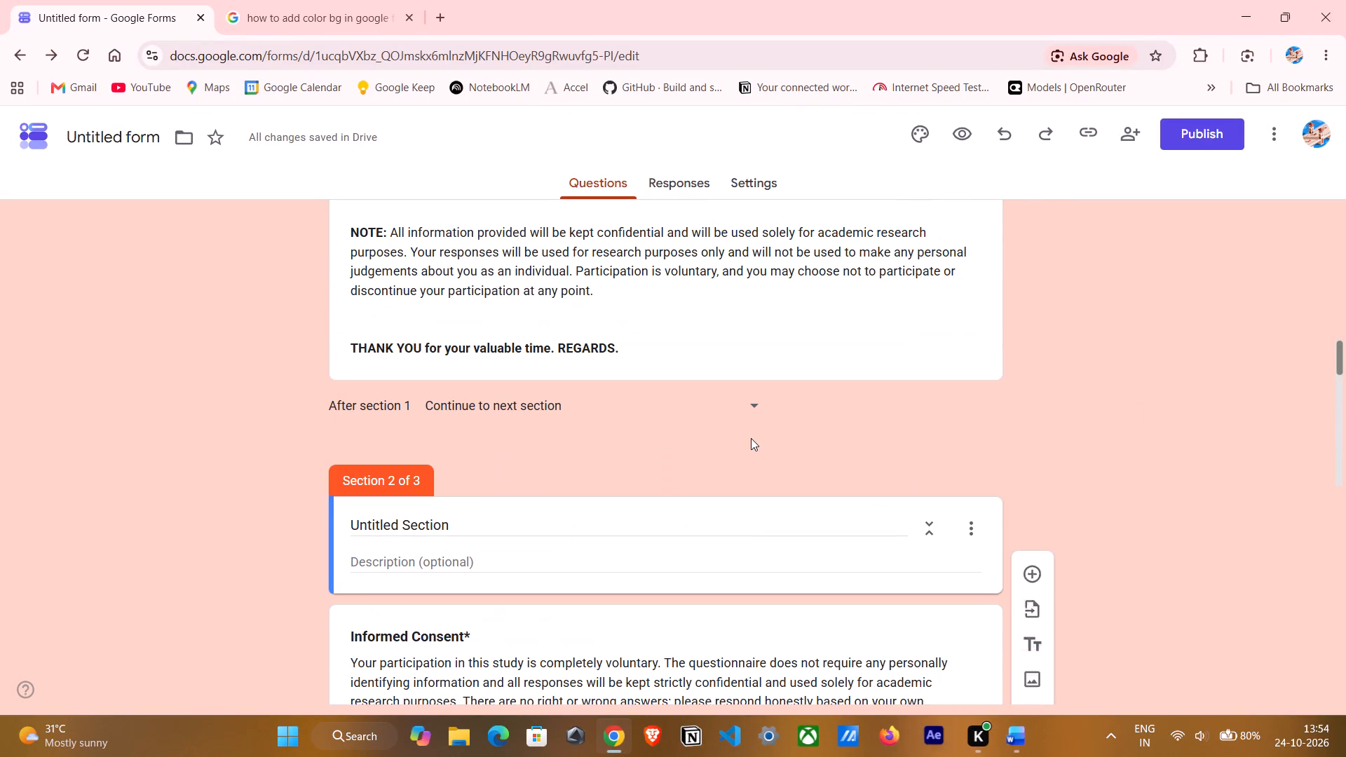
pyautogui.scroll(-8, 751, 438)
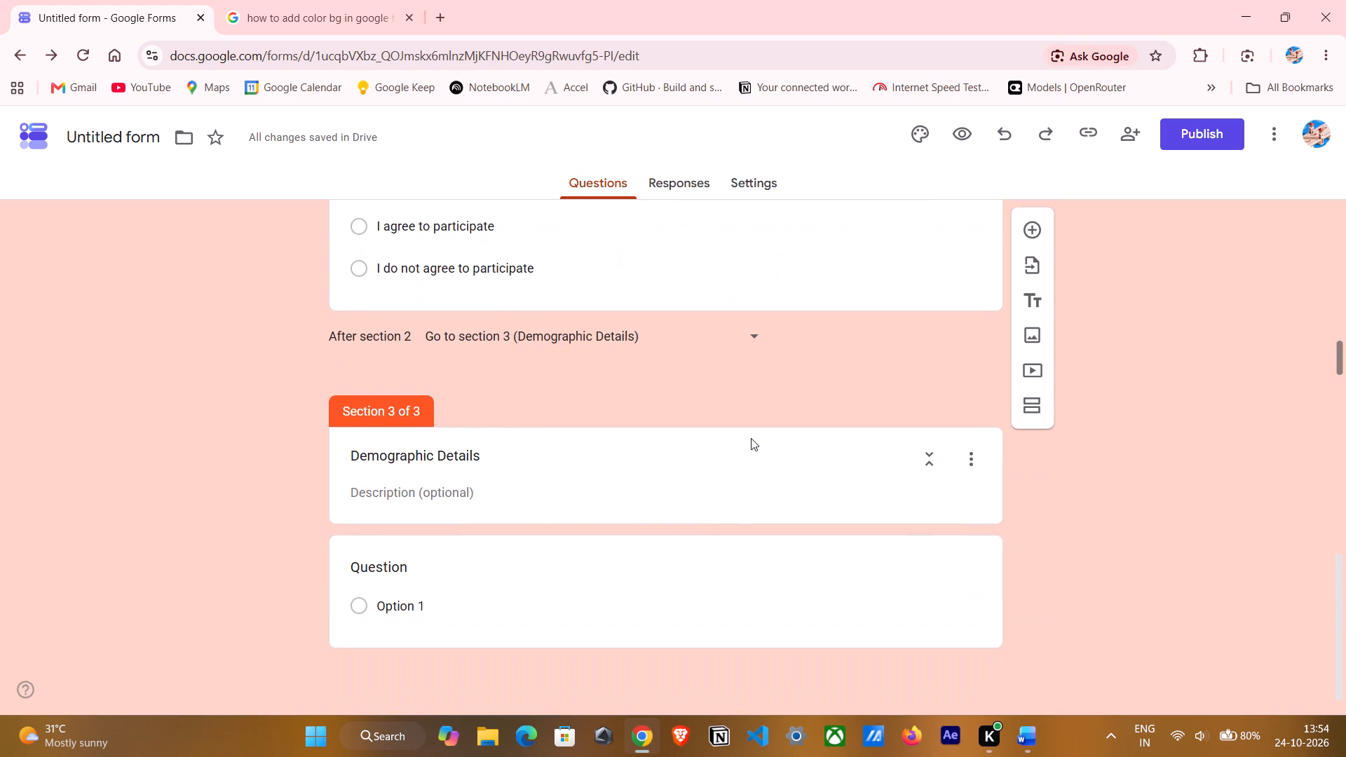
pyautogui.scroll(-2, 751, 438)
# Merge the Demographic Details section with the section above it.
pyautogui.click(968, 472)
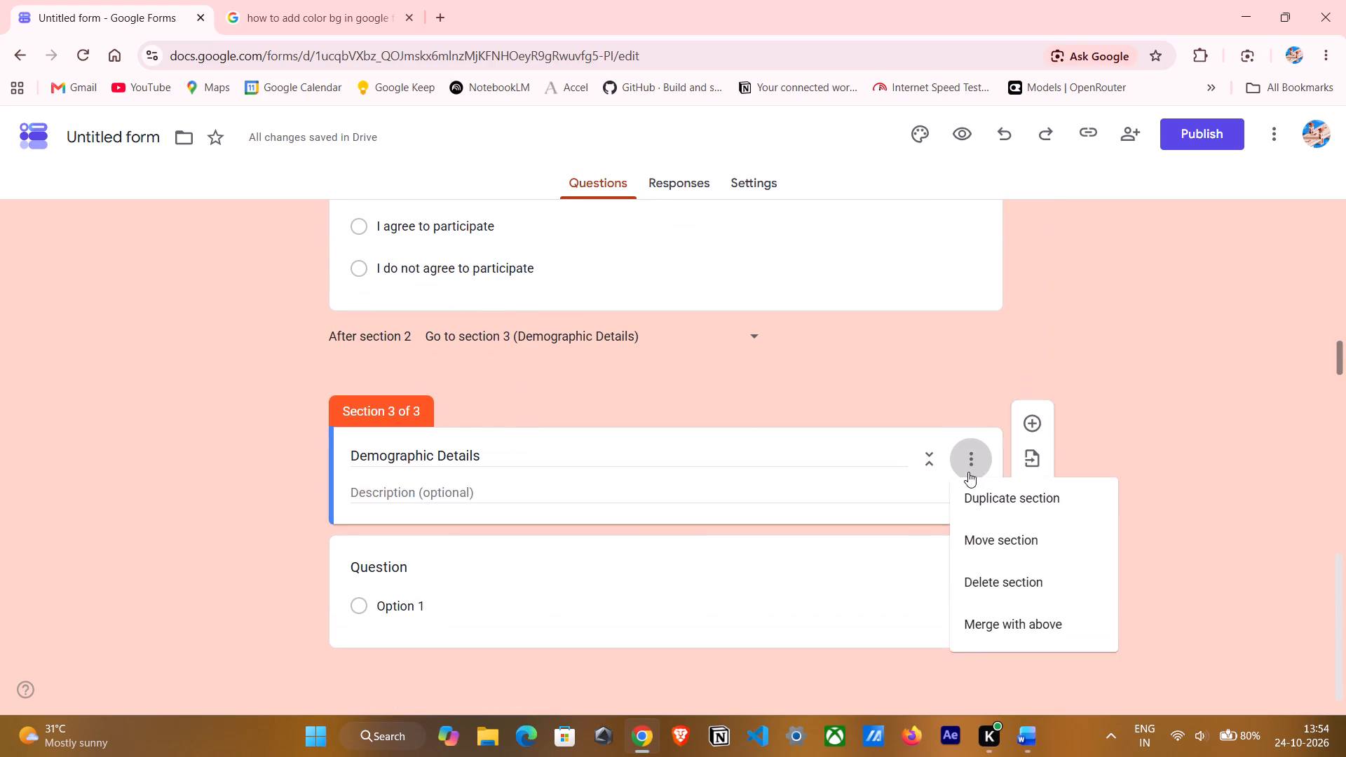
pyautogui.scroll(8, 608, 478)
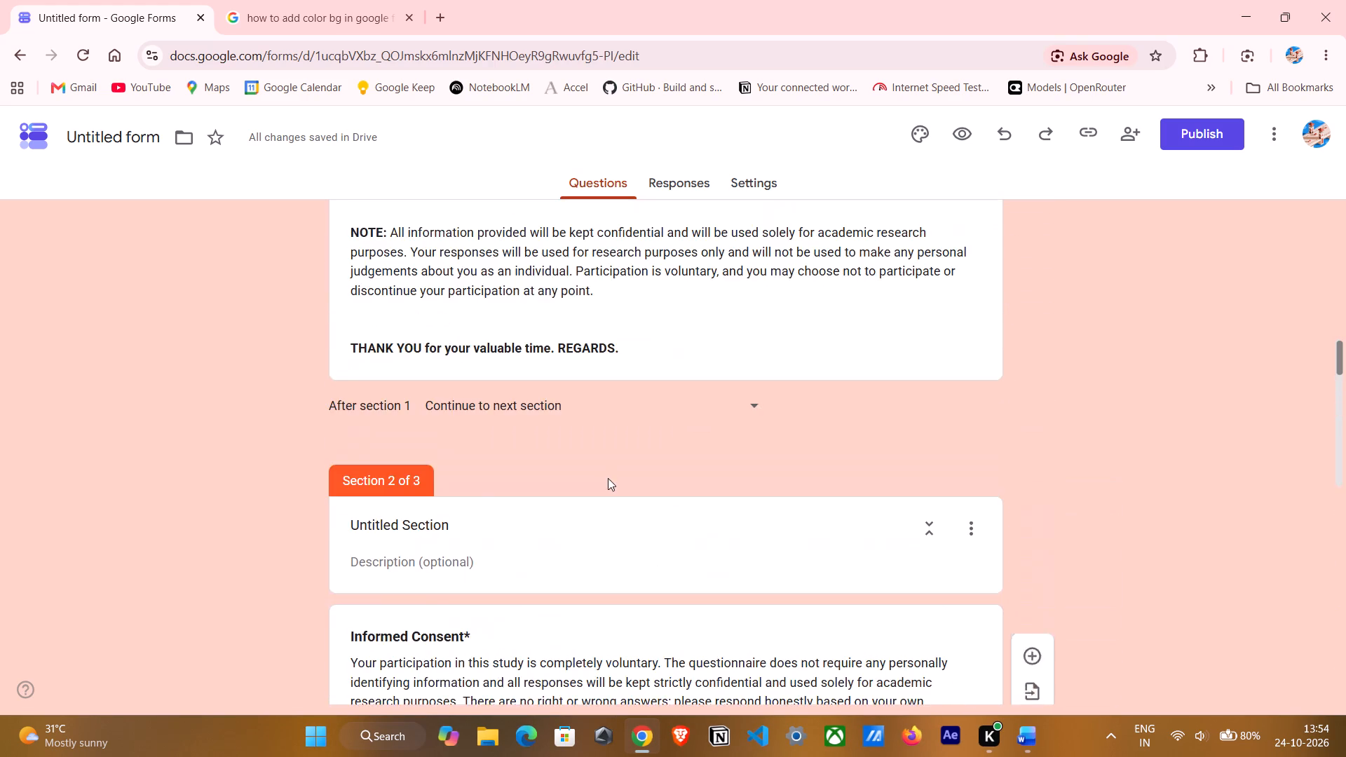
pyautogui.scroll(3, 609, 478)
pyautogui.scroll(-8, 609, 478)
pyautogui.scroll(-4, 830, 502)
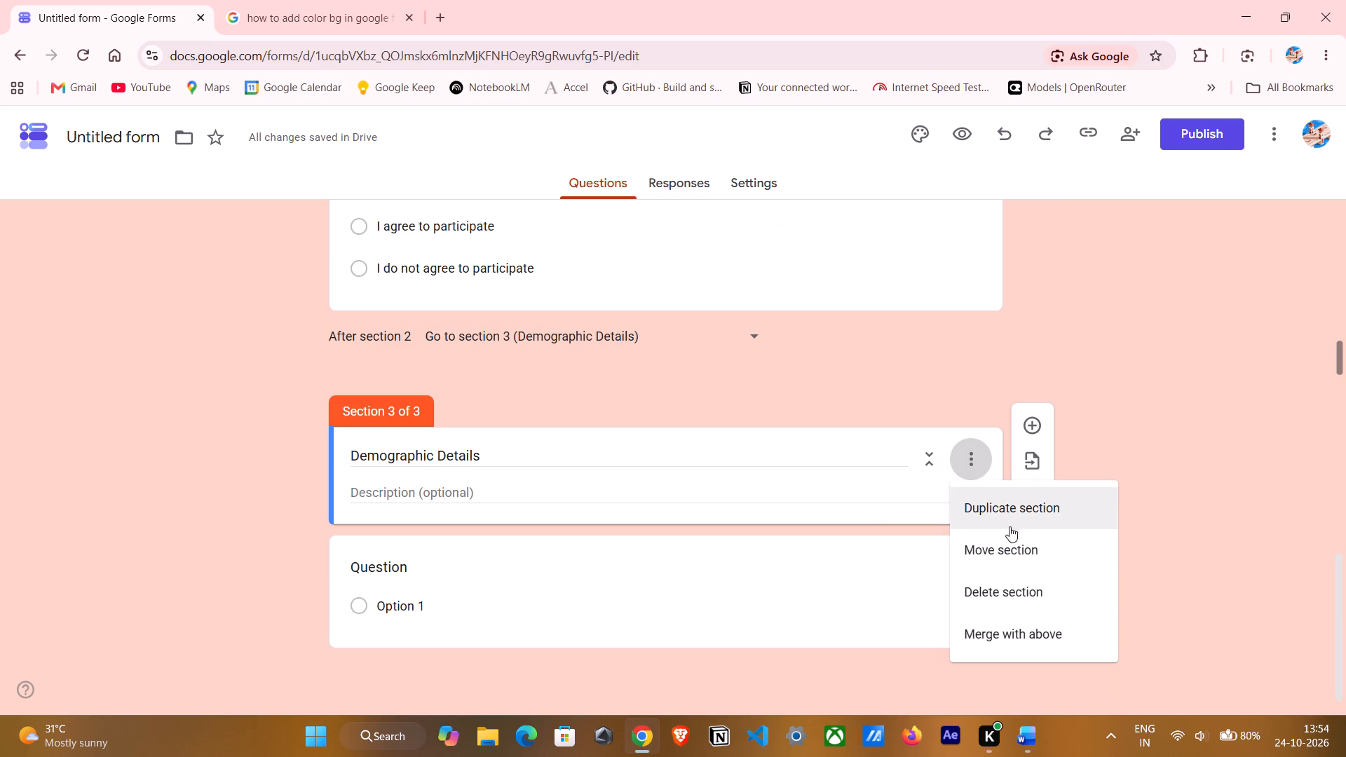
pyautogui.click(1005, 623)
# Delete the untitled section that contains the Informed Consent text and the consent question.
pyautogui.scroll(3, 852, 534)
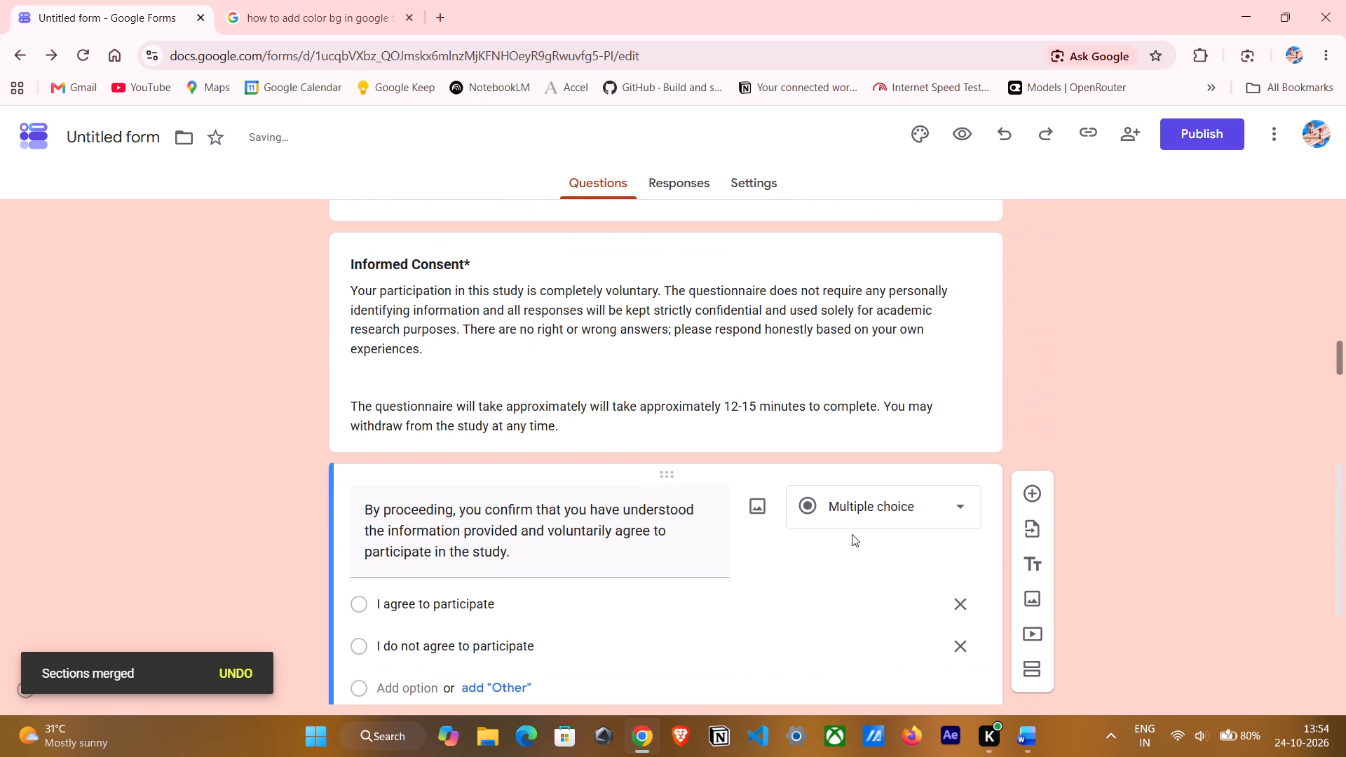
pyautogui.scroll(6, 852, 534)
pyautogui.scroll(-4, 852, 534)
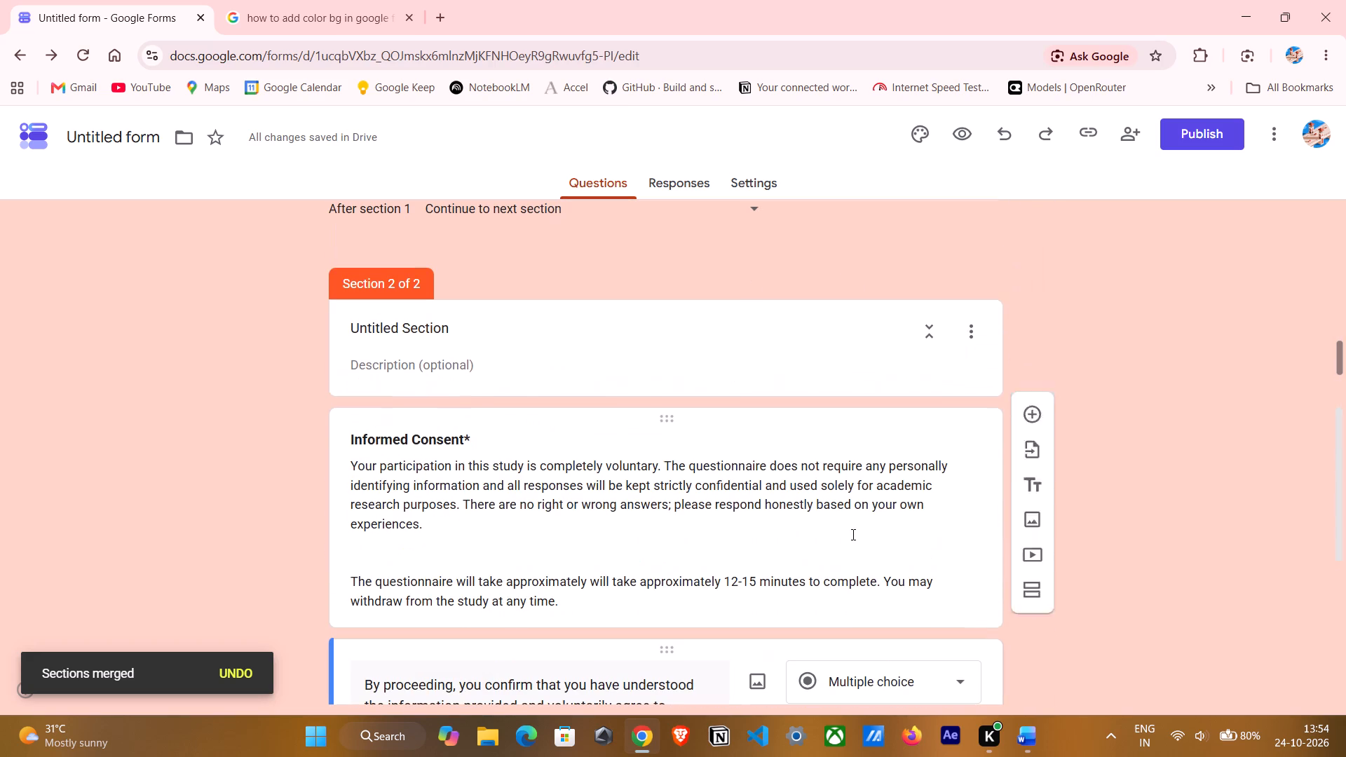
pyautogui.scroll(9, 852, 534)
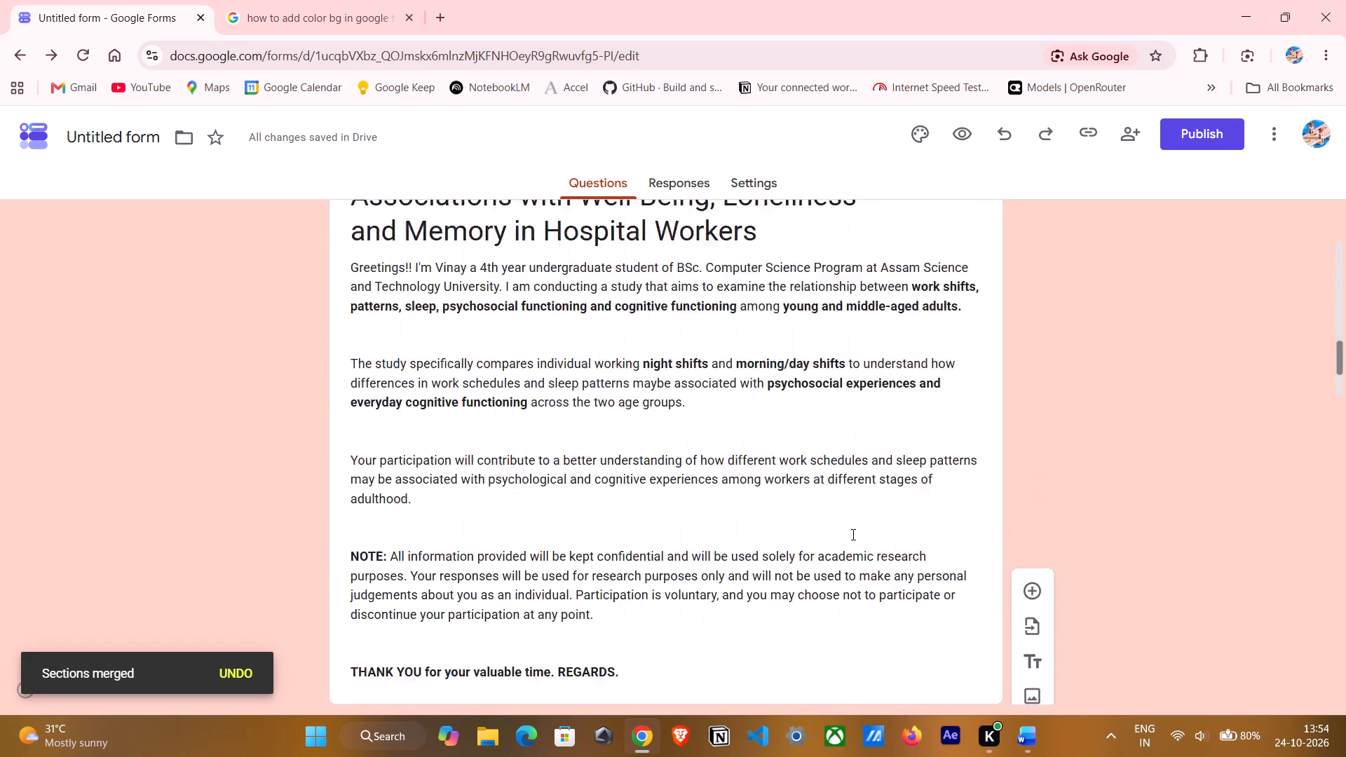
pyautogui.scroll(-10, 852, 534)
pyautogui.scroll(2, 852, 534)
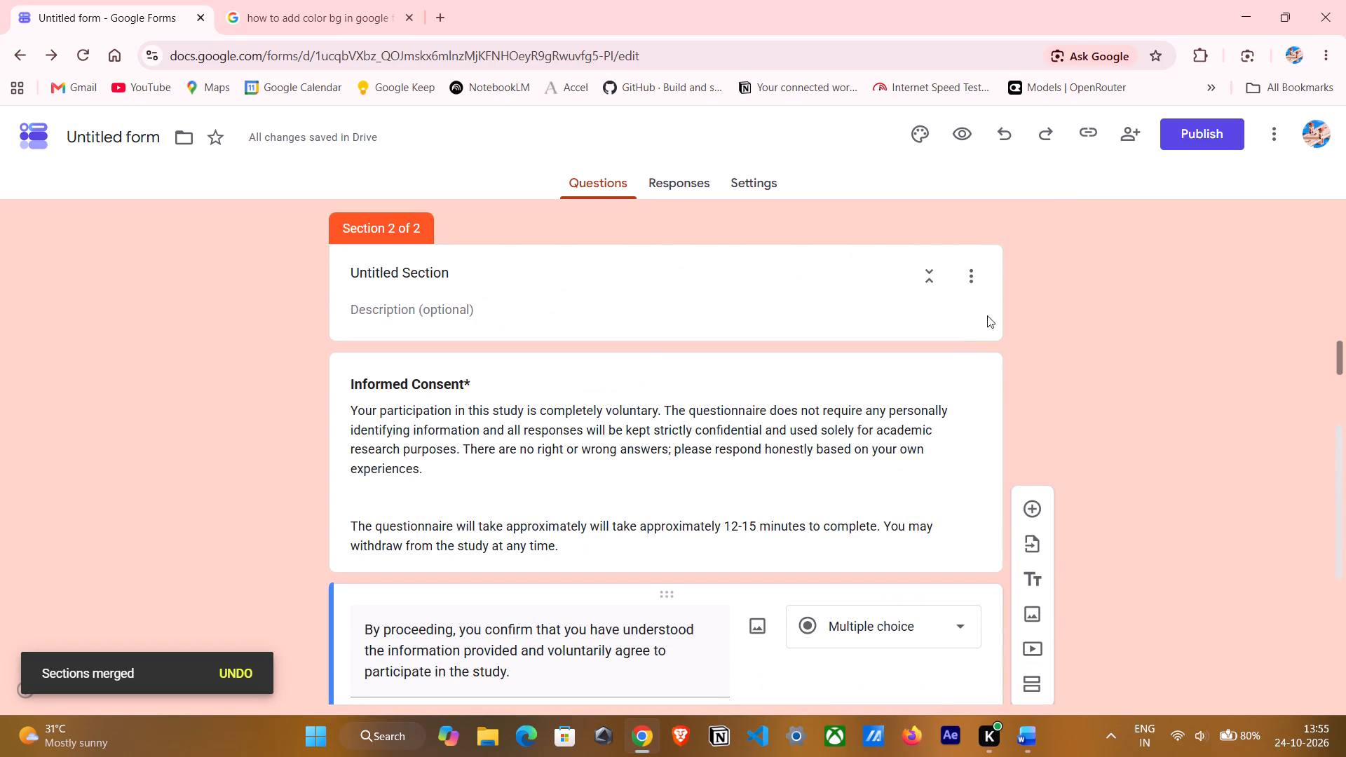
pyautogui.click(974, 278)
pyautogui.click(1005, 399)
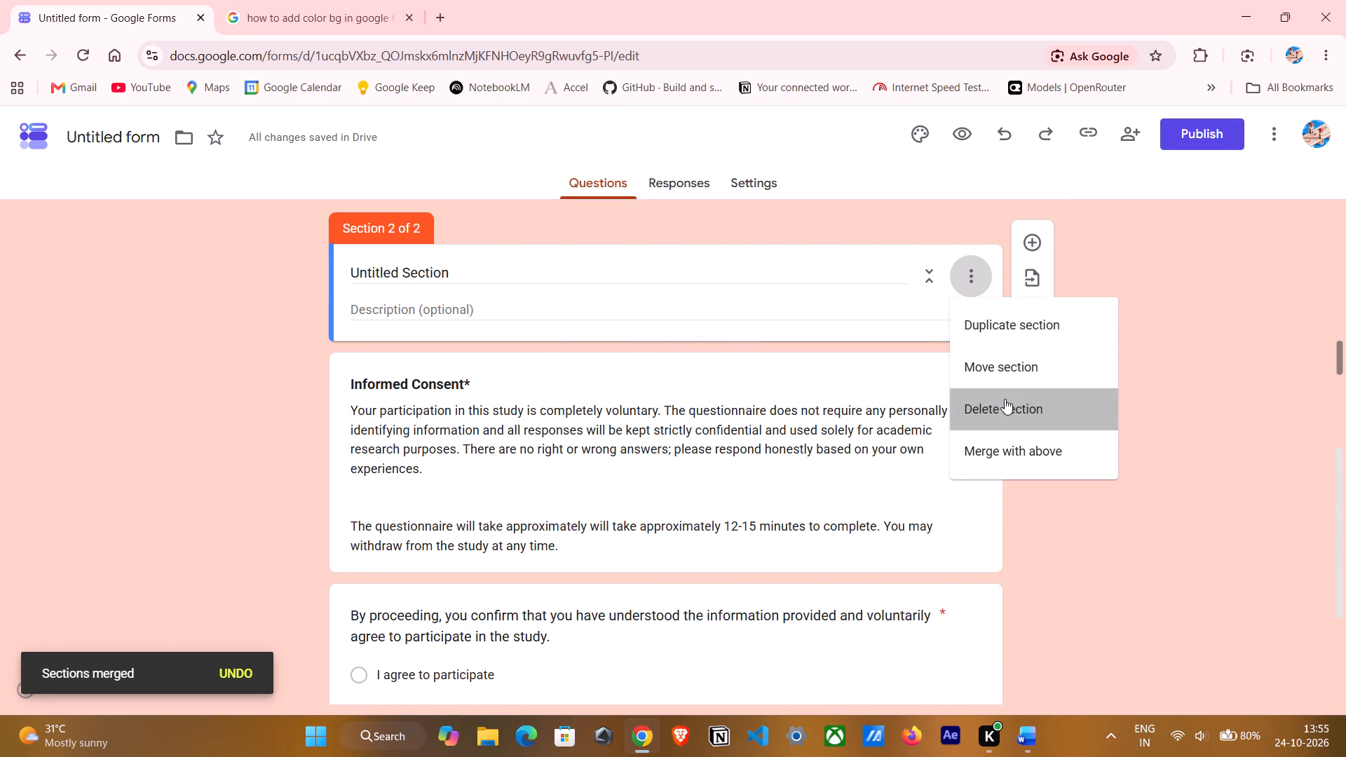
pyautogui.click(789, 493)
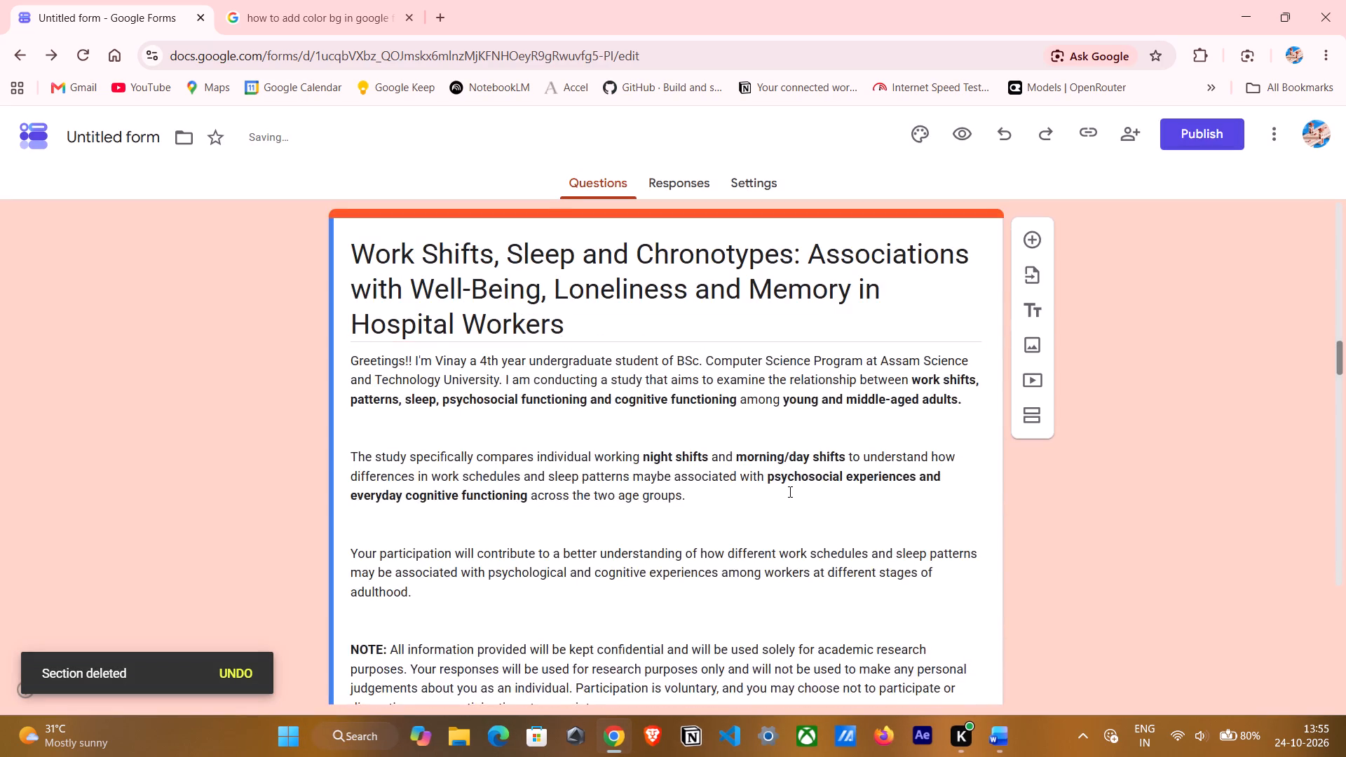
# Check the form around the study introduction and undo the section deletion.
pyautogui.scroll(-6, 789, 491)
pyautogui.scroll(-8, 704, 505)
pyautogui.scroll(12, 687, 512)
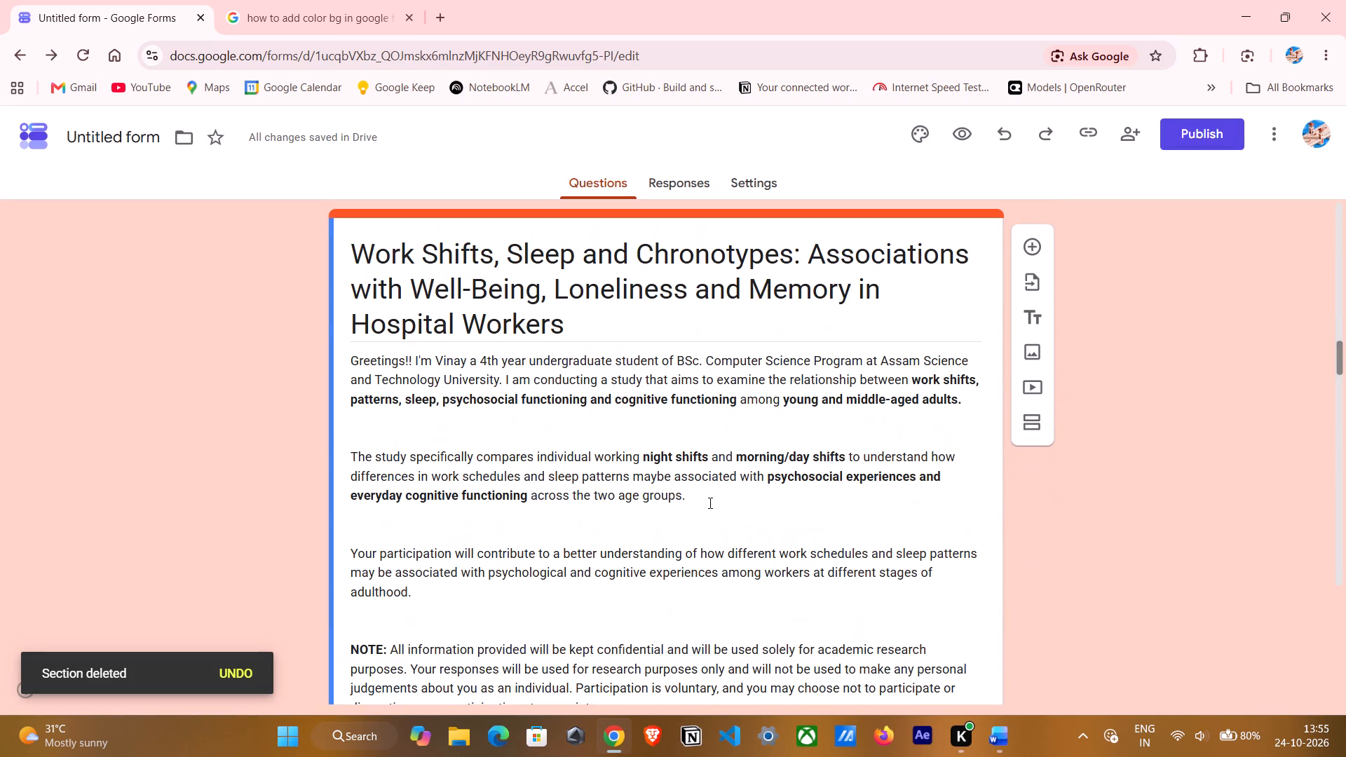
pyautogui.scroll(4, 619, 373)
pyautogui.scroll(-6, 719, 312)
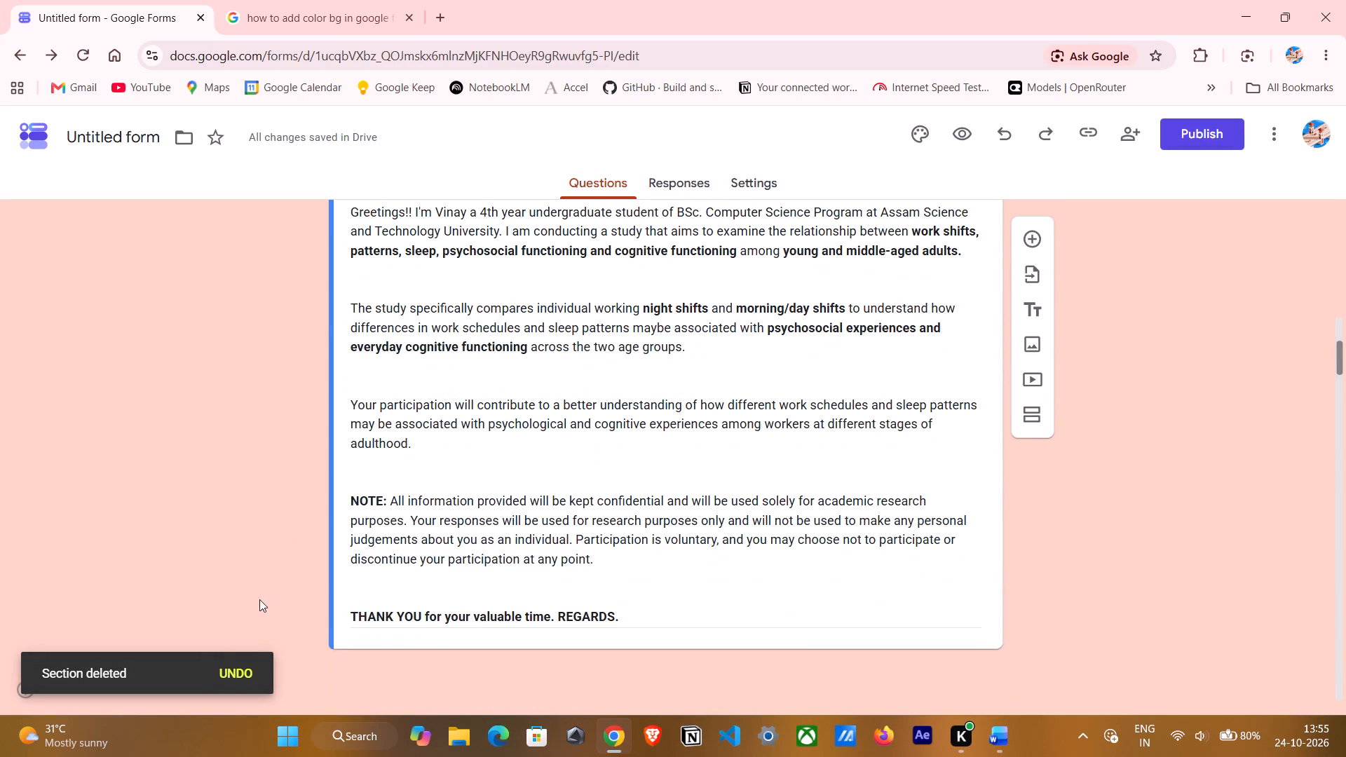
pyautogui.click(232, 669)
# Look through the form from the study introduction to the final question, checking how the content is divided into sections.
pyautogui.scroll(-5, 288, 572)
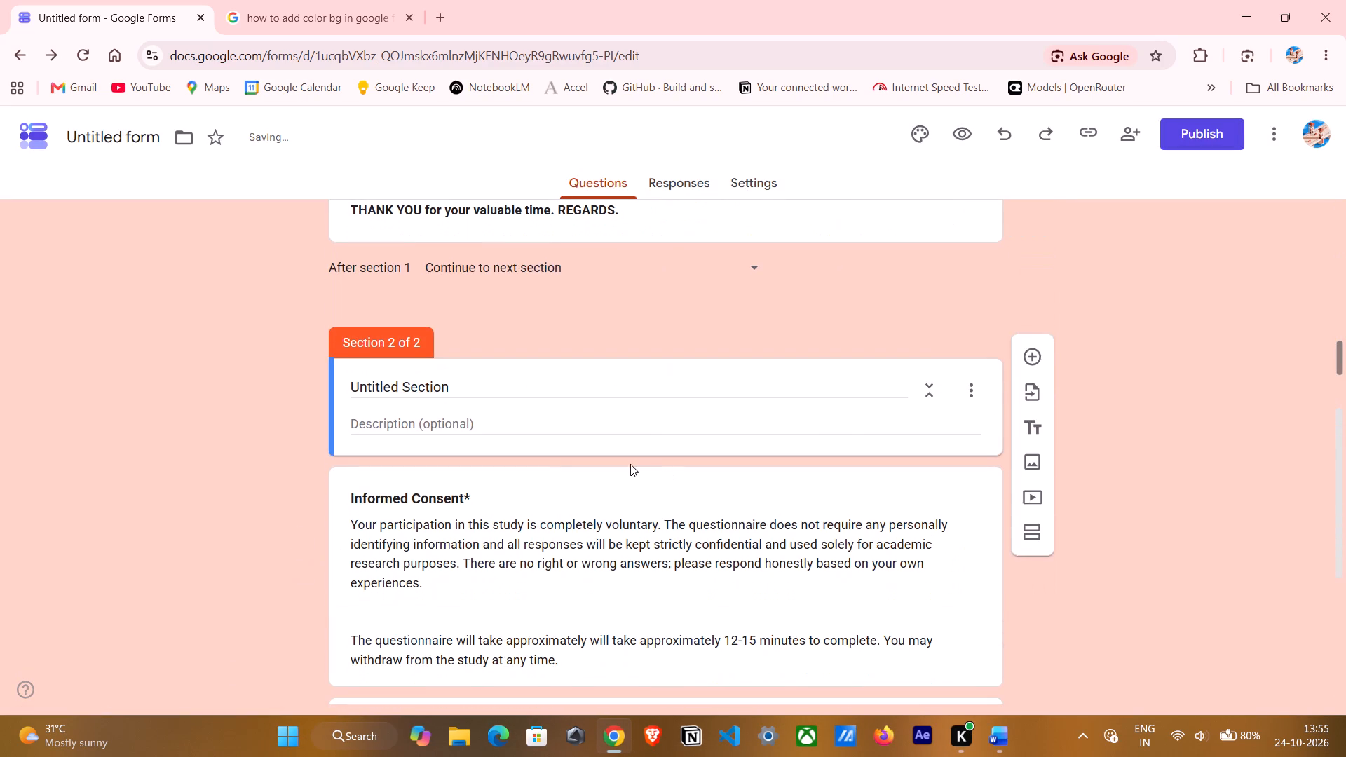
pyautogui.scroll(-14, 632, 463)
pyautogui.scroll(3, 707, 544)
pyautogui.scroll(3, 771, 552)
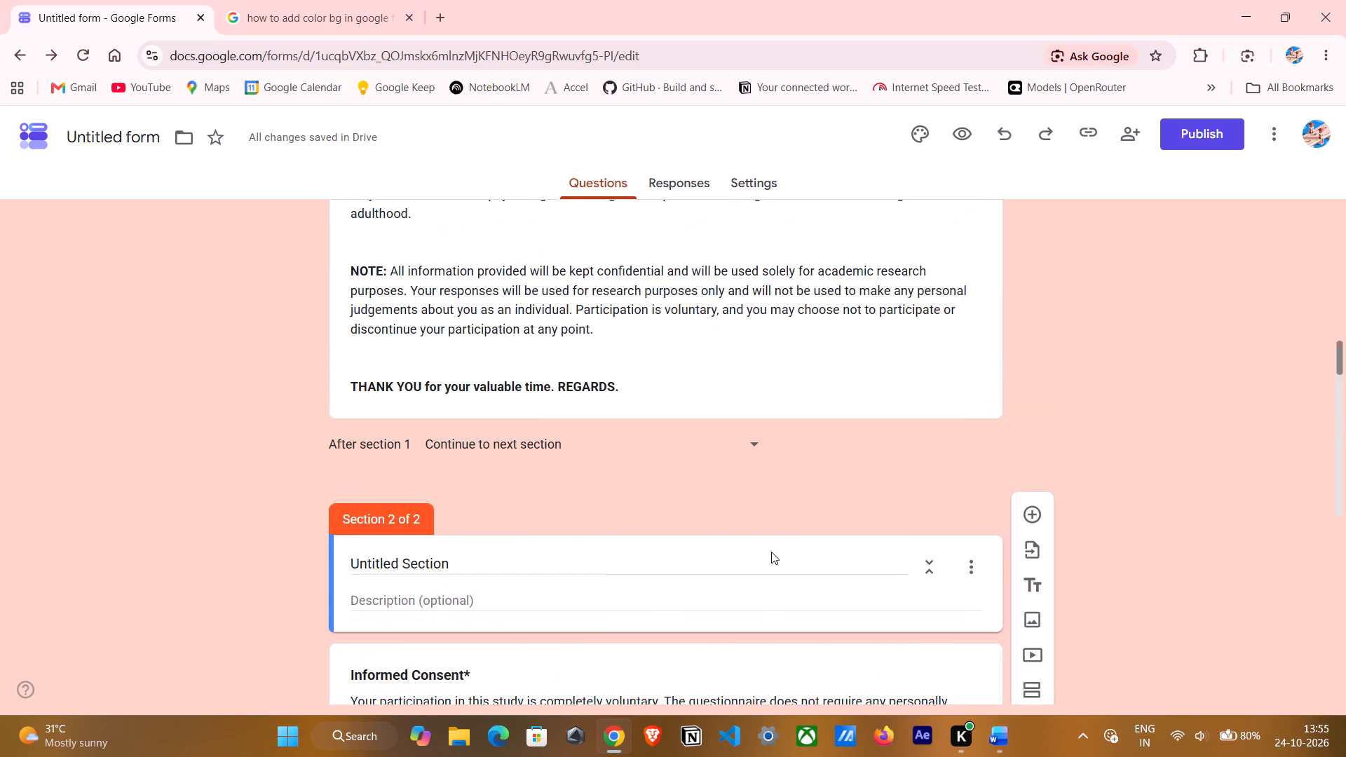
pyautogui.scroll(8, 771, 552)
pyautogui.scroll(-4, 771, 552)
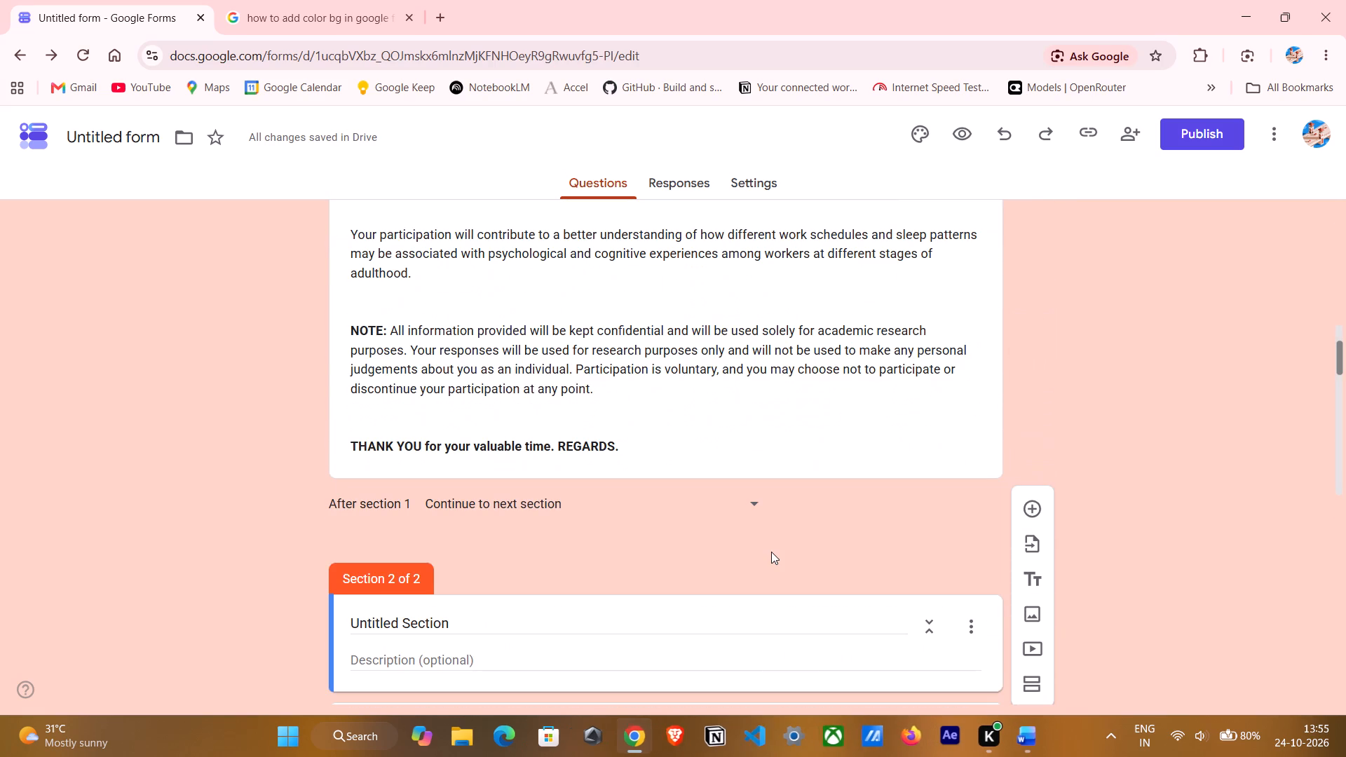
pyautogui.scroll(-8, 771, 552)
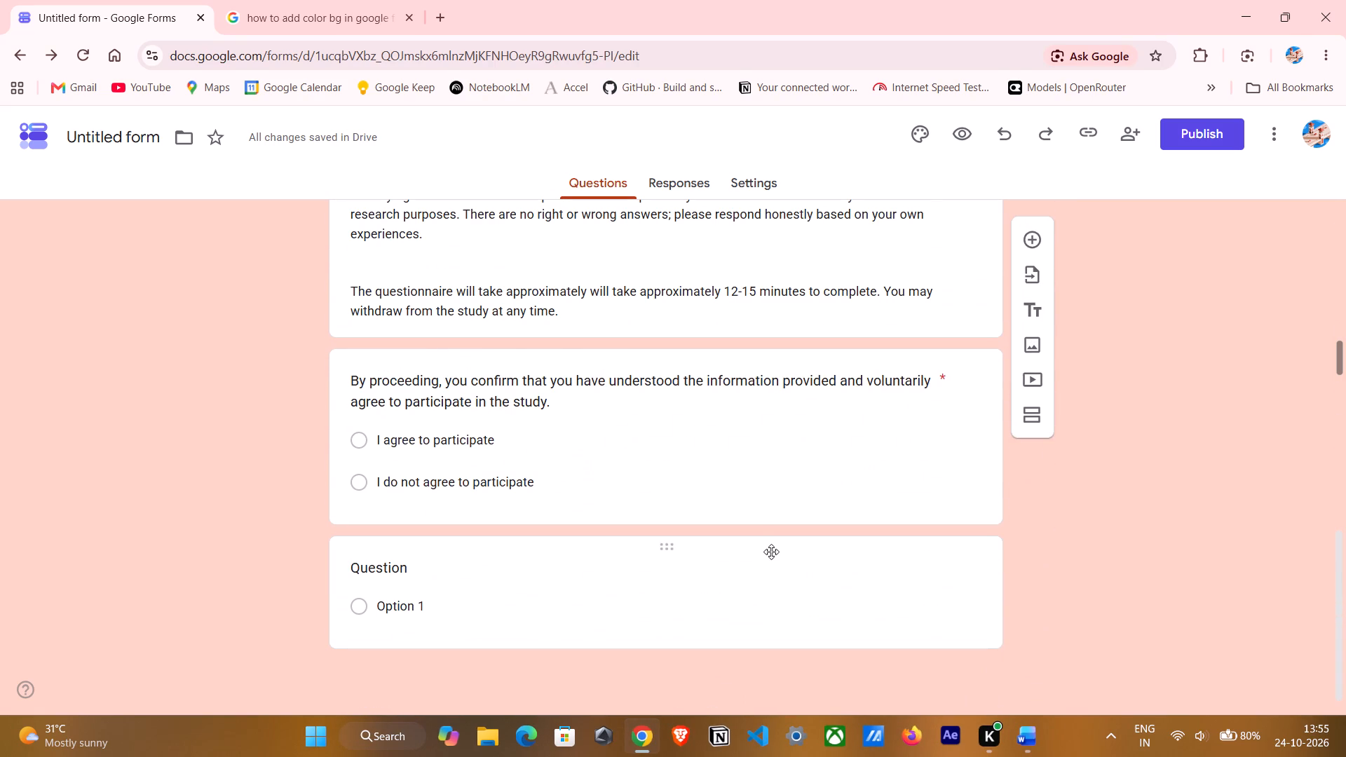
pyautogui.scroll(-3, 771, 552)
pyautogui.scroll(-5, 567, 442)
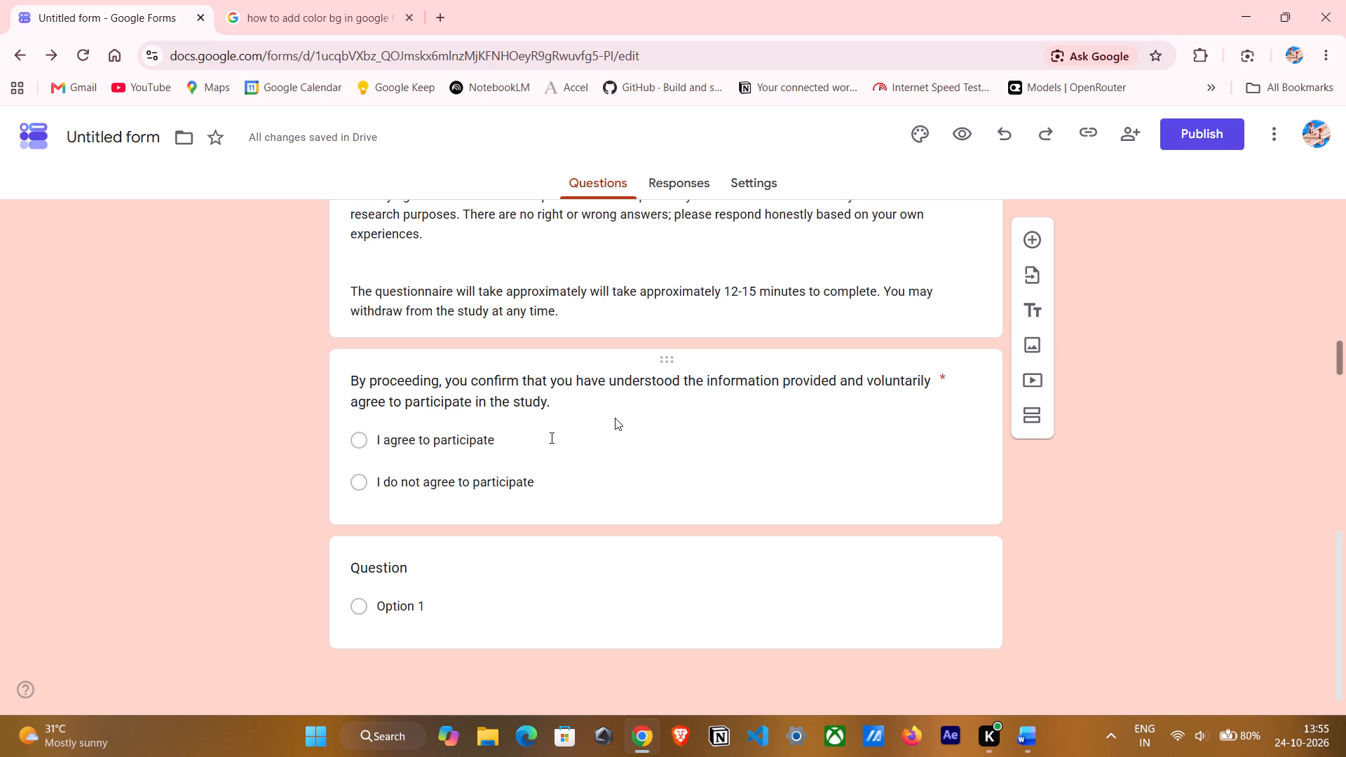
pyautogui.scroll(3, 615, 418)
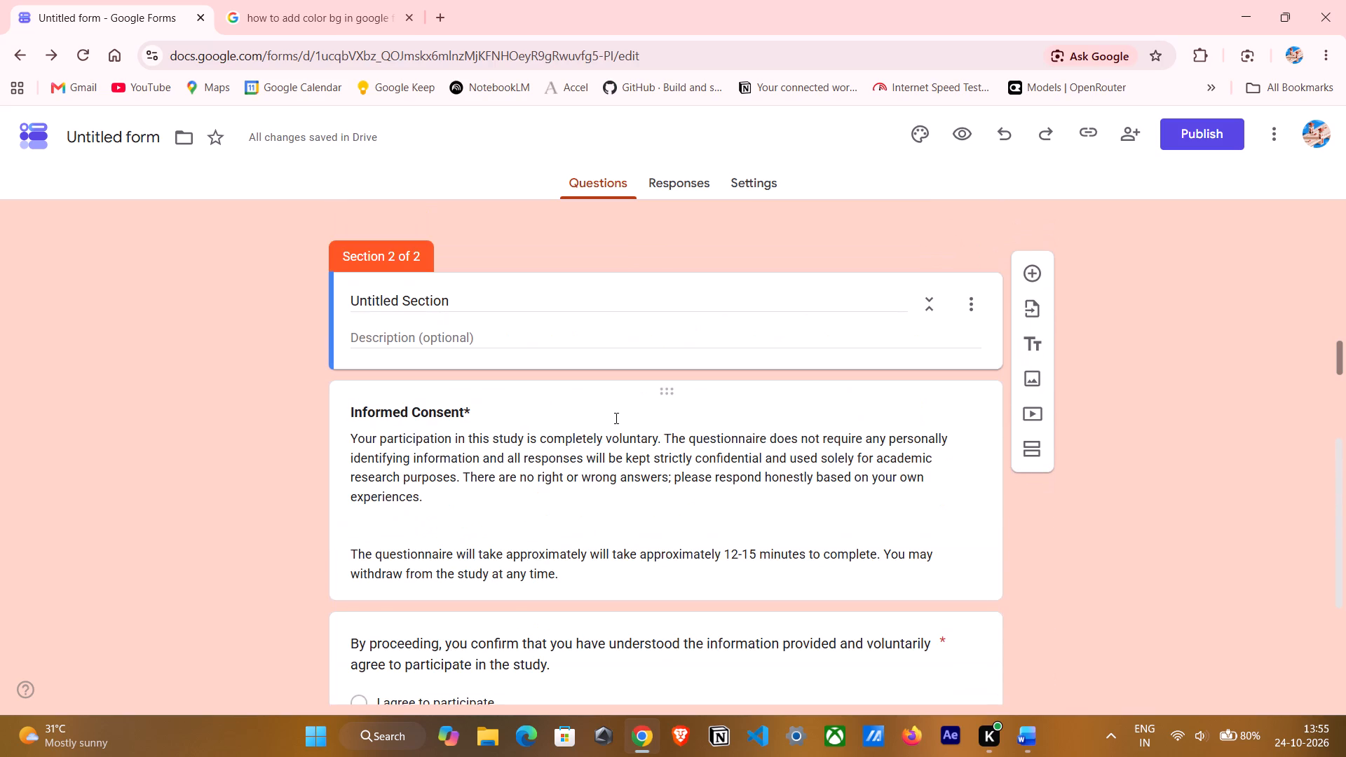
pyautogui.scroll(4, 601, 449)
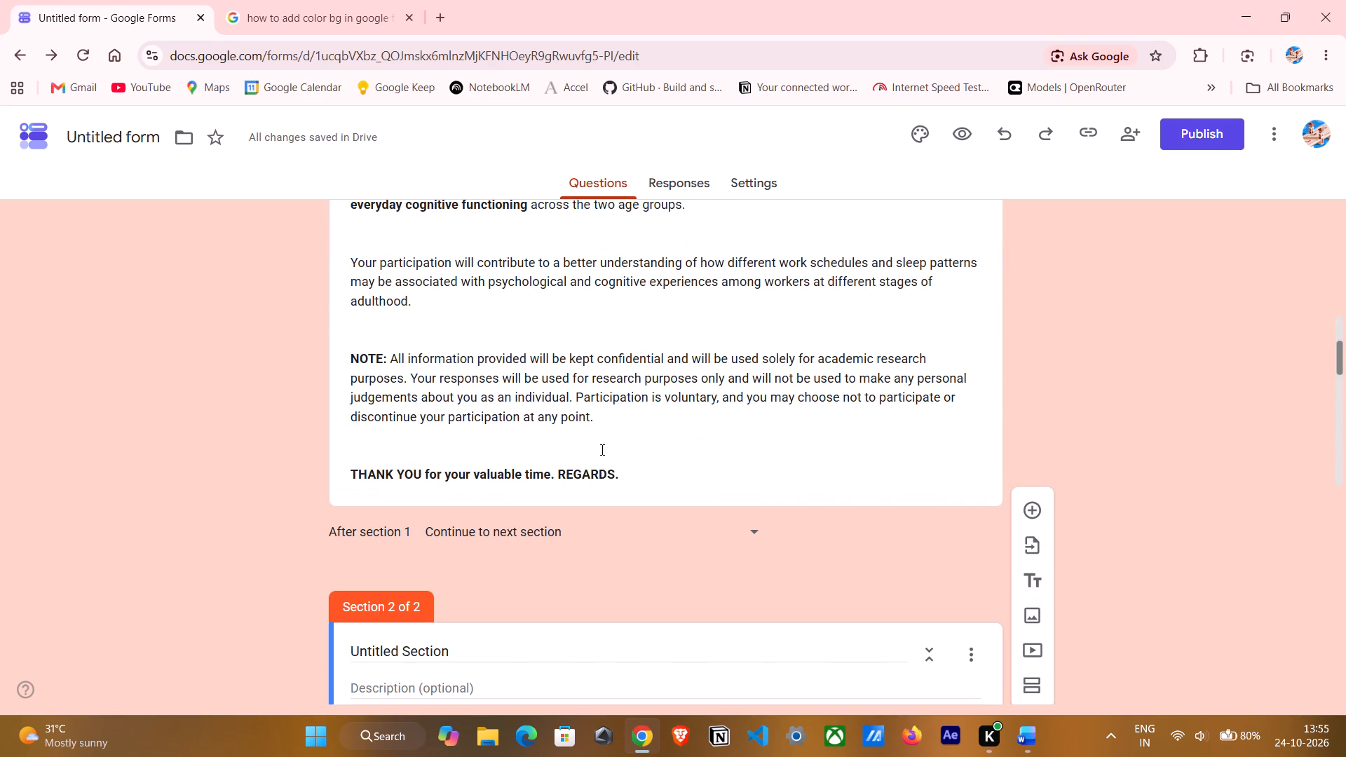
pyautogui.scroll(3, 601, 449)
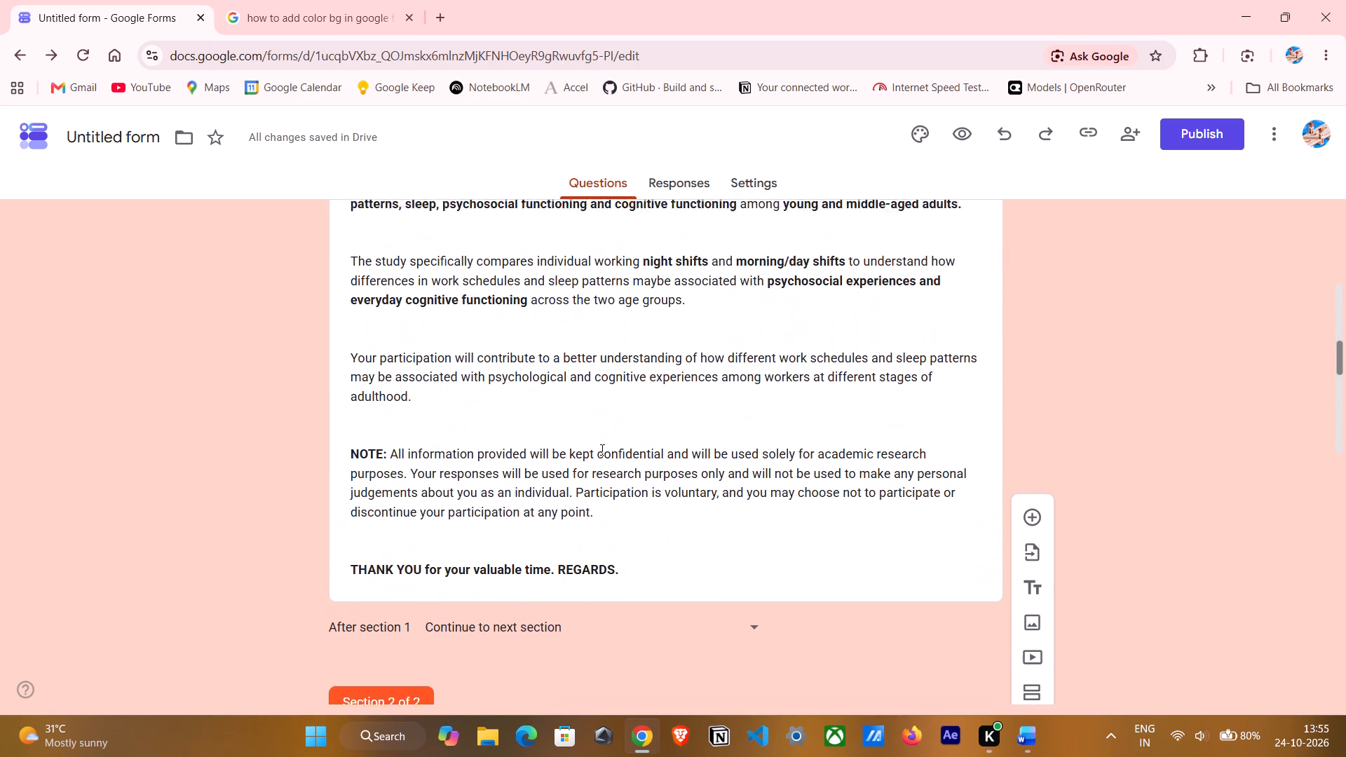
pyautogui.scroll(4, 601, 449)
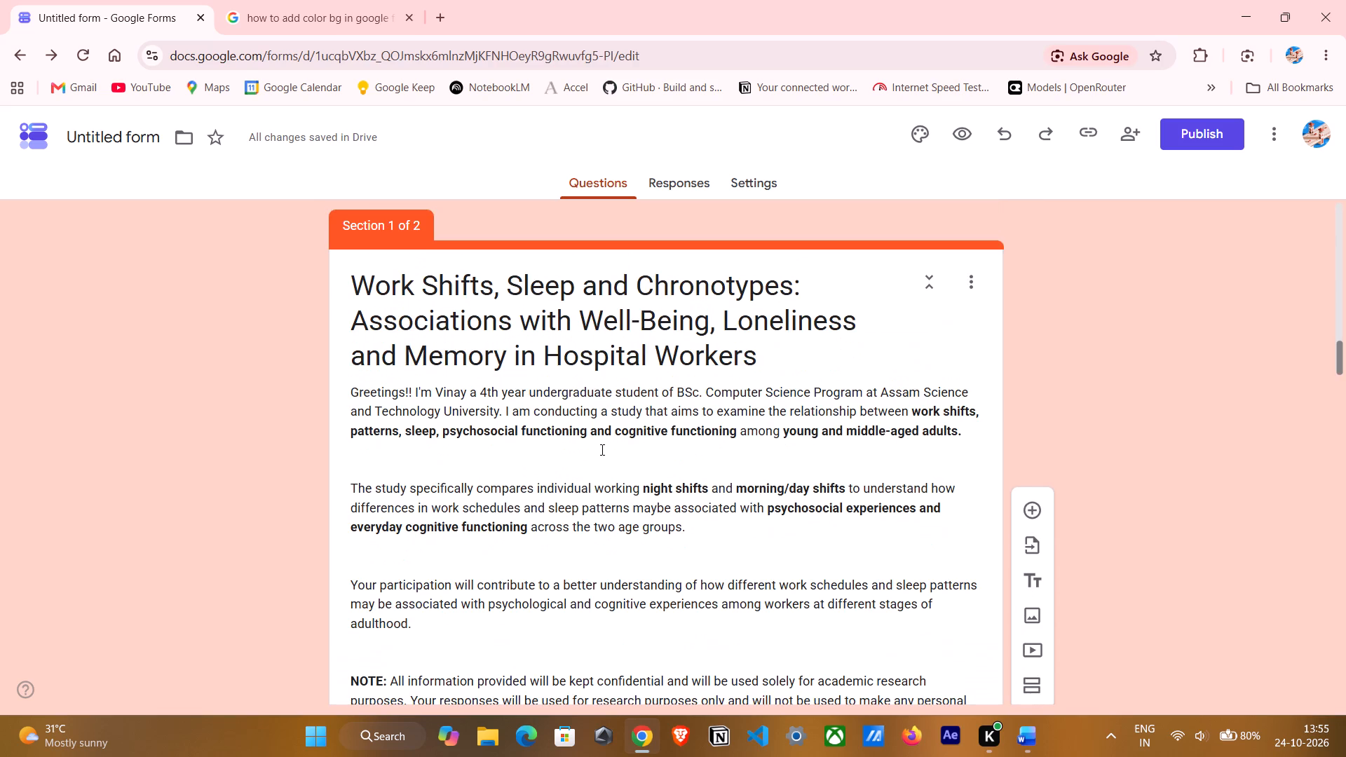
pyautogui.scroll(-1, 601, 449)
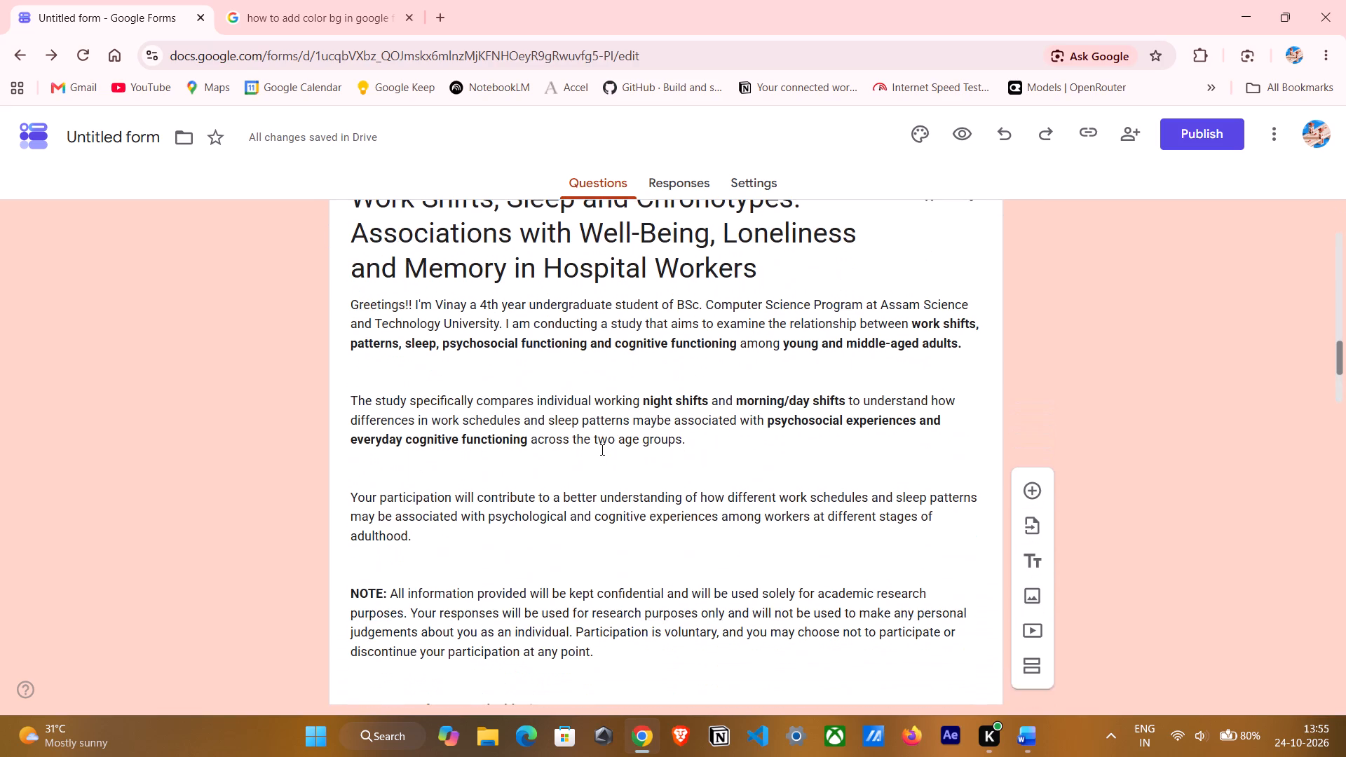
pyautogui.scroll(-5, 601, 449)
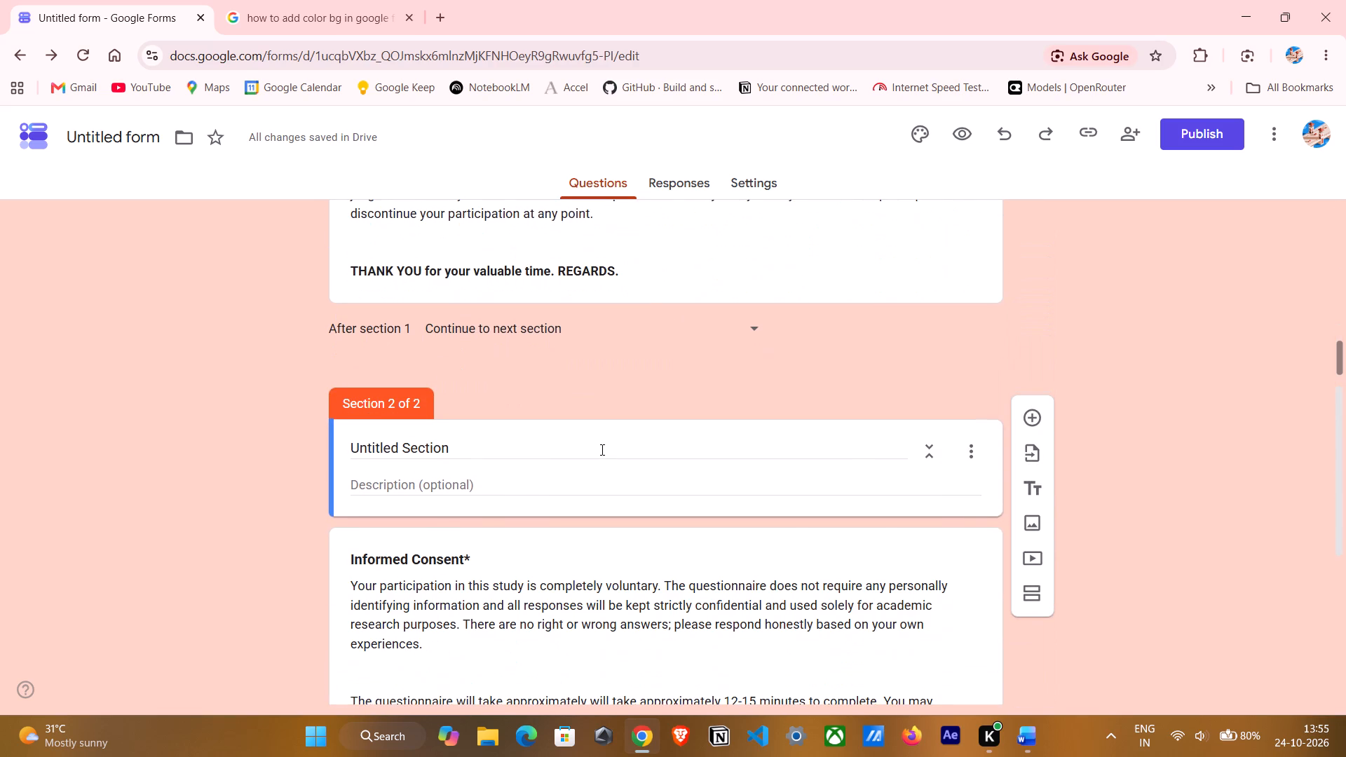
pyautogui.scroll(-1, 601, 449)
pyautogui.scroll(-3, 664, 396)
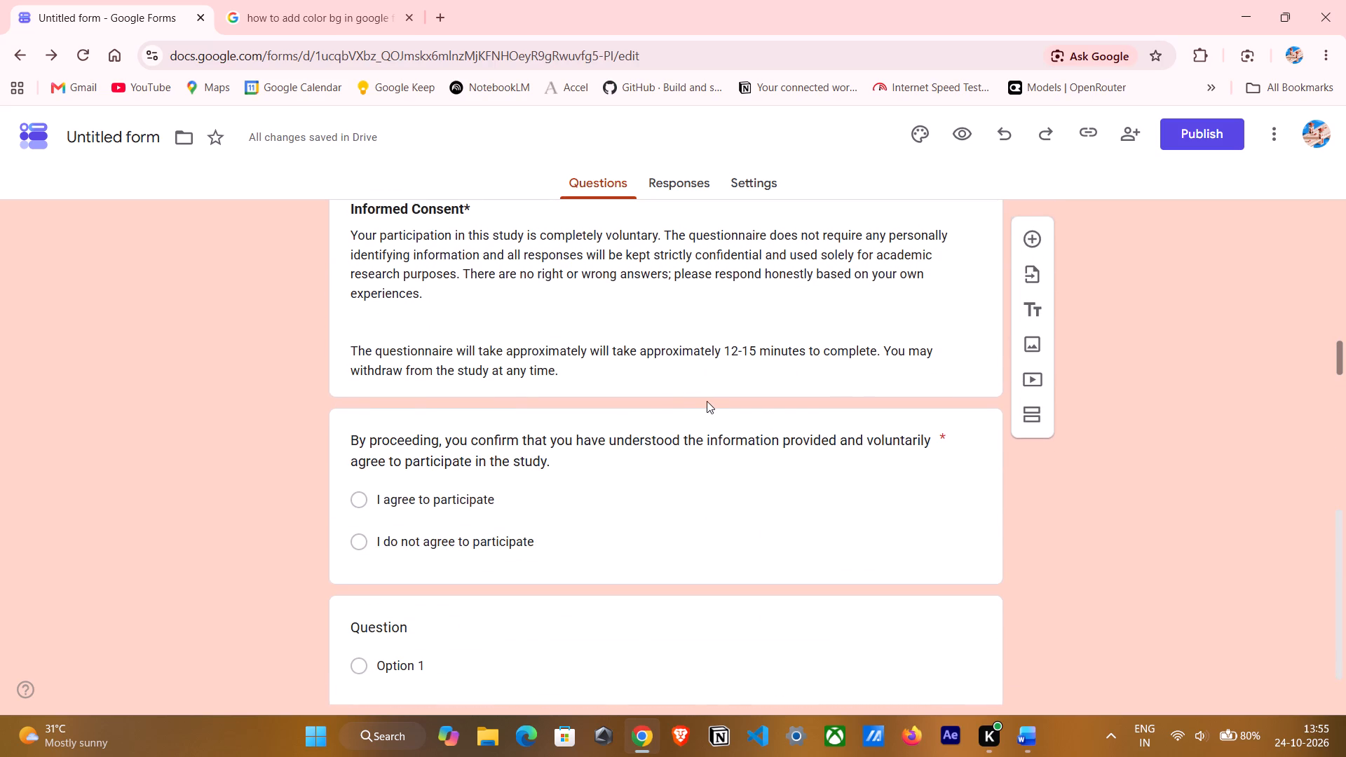
pyautogui.scroll(-2, 711, 401)
pyautogui.scroll(11, 696, 456)
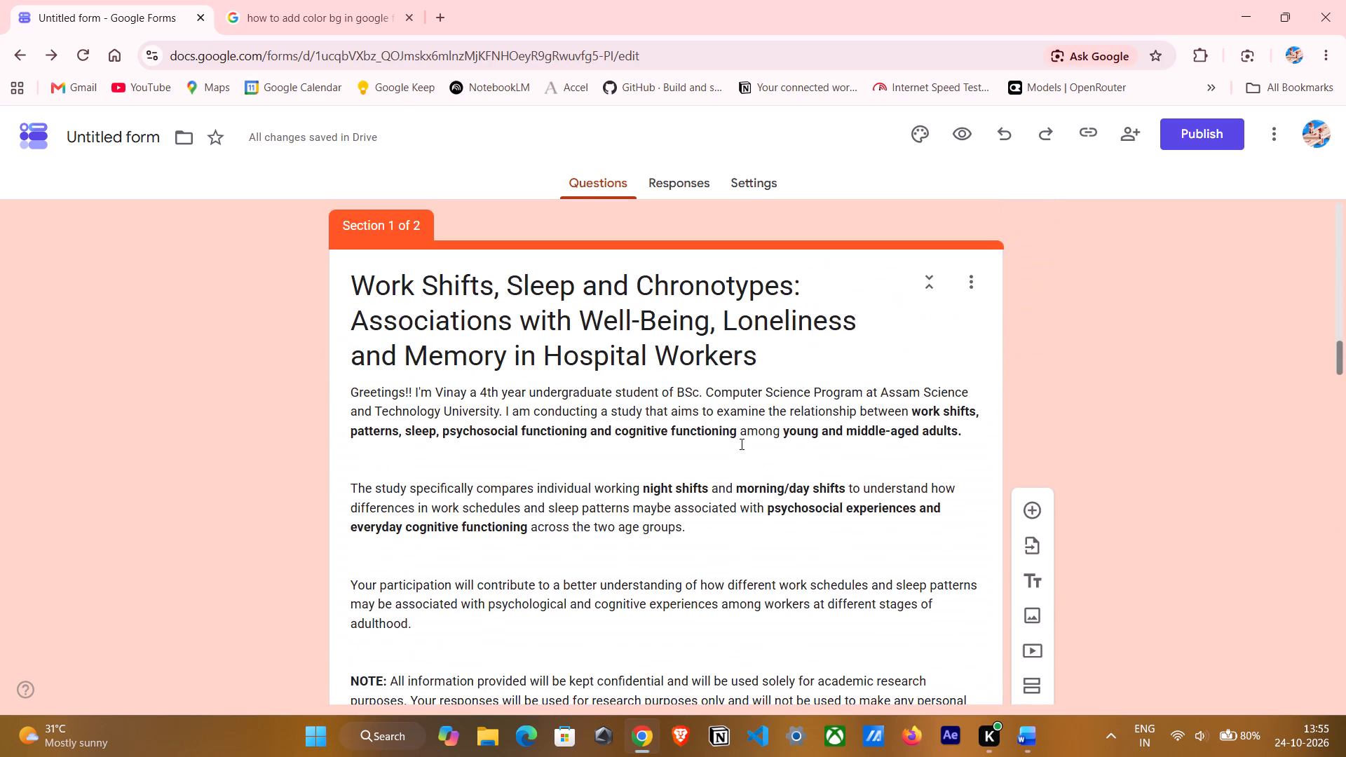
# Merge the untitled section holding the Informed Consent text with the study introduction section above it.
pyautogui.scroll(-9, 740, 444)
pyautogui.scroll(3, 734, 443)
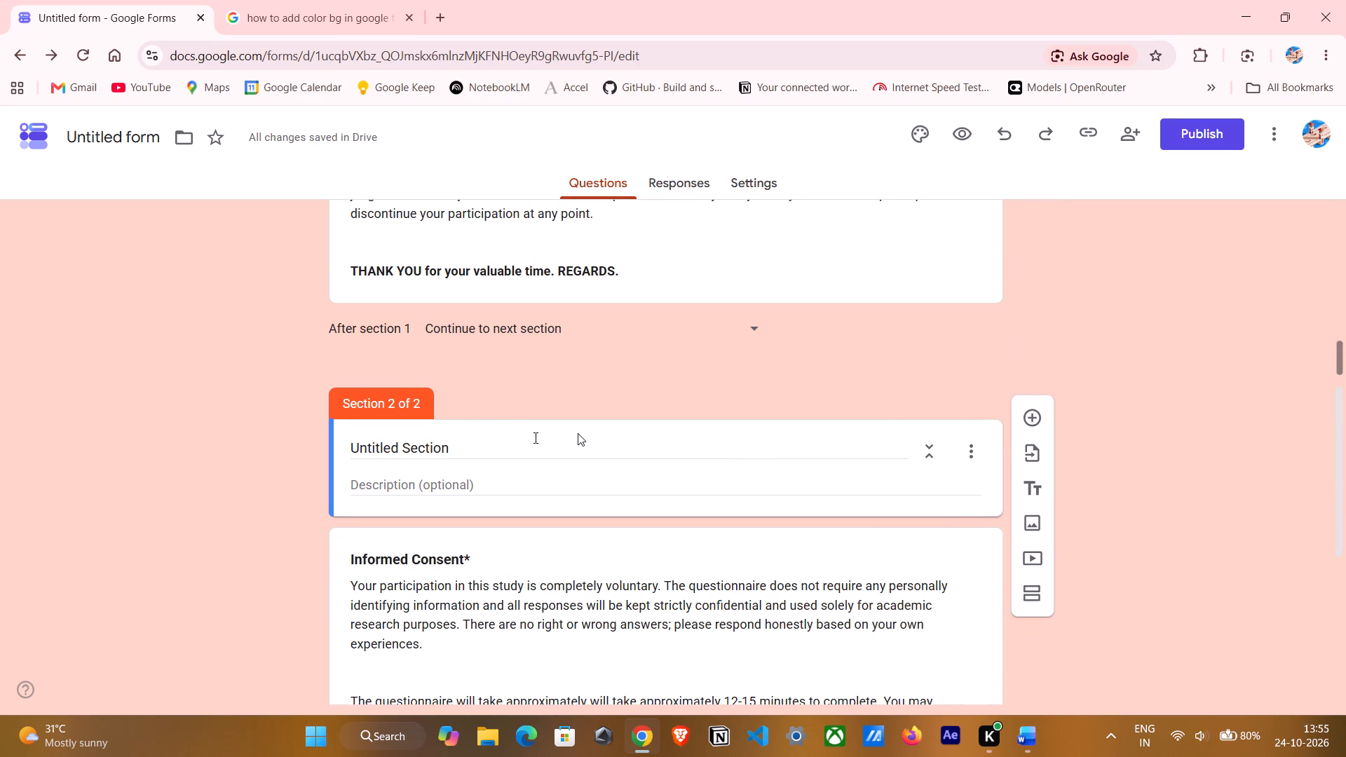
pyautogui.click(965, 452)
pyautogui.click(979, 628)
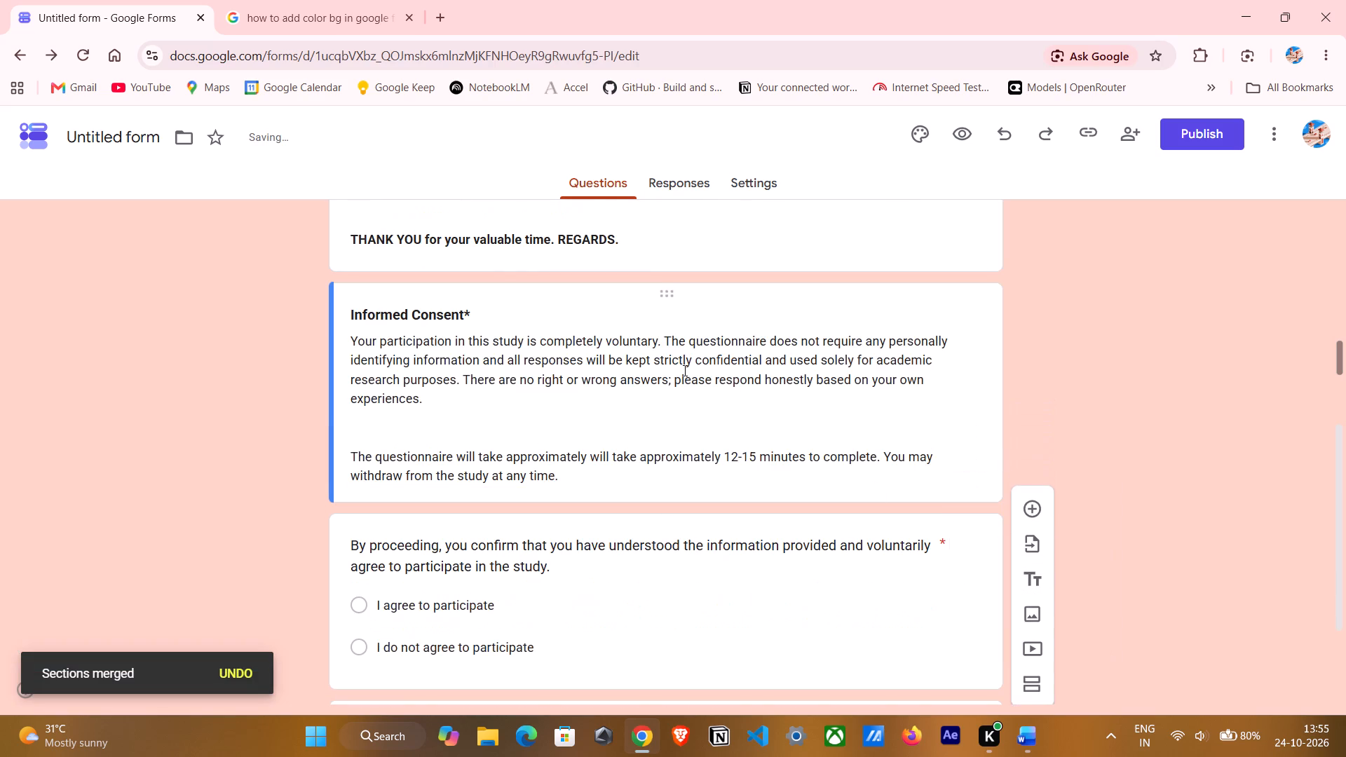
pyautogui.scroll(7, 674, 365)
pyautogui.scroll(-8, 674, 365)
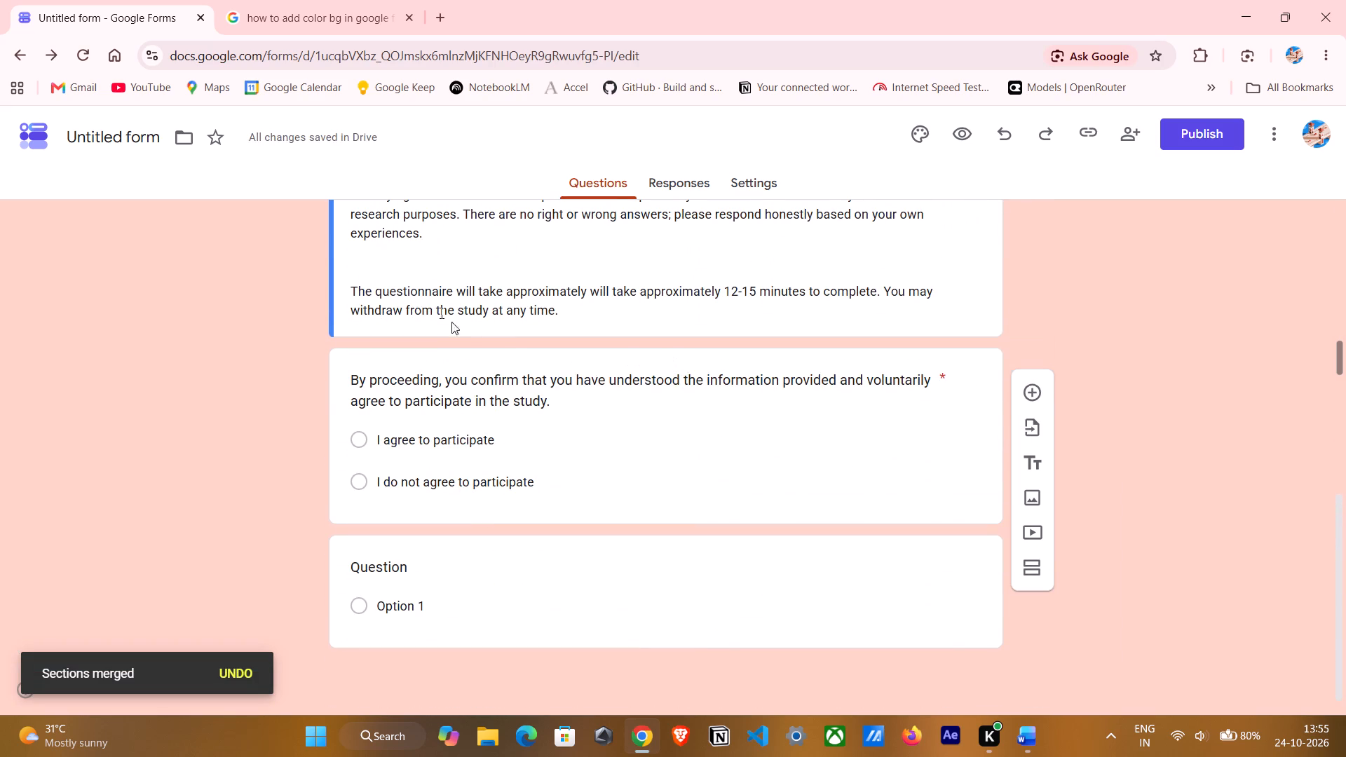
# Look over the merged Informed Consent text, the consent question and the blank multiple-choice question below them.
pyautogui.scroll(-2, 797, 401)
pyautogui.scroll(3, 805, 407)
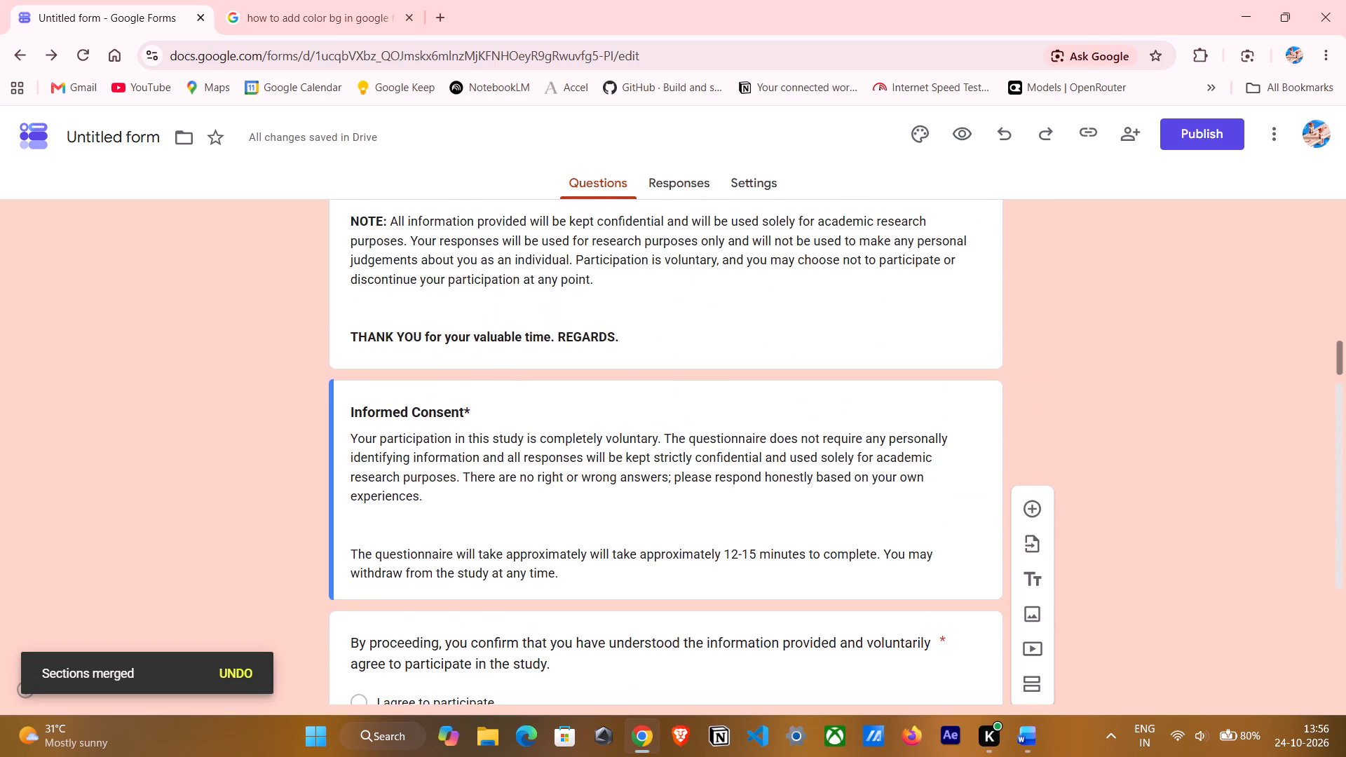
pyautogui.scroll(-2, 832, 403)
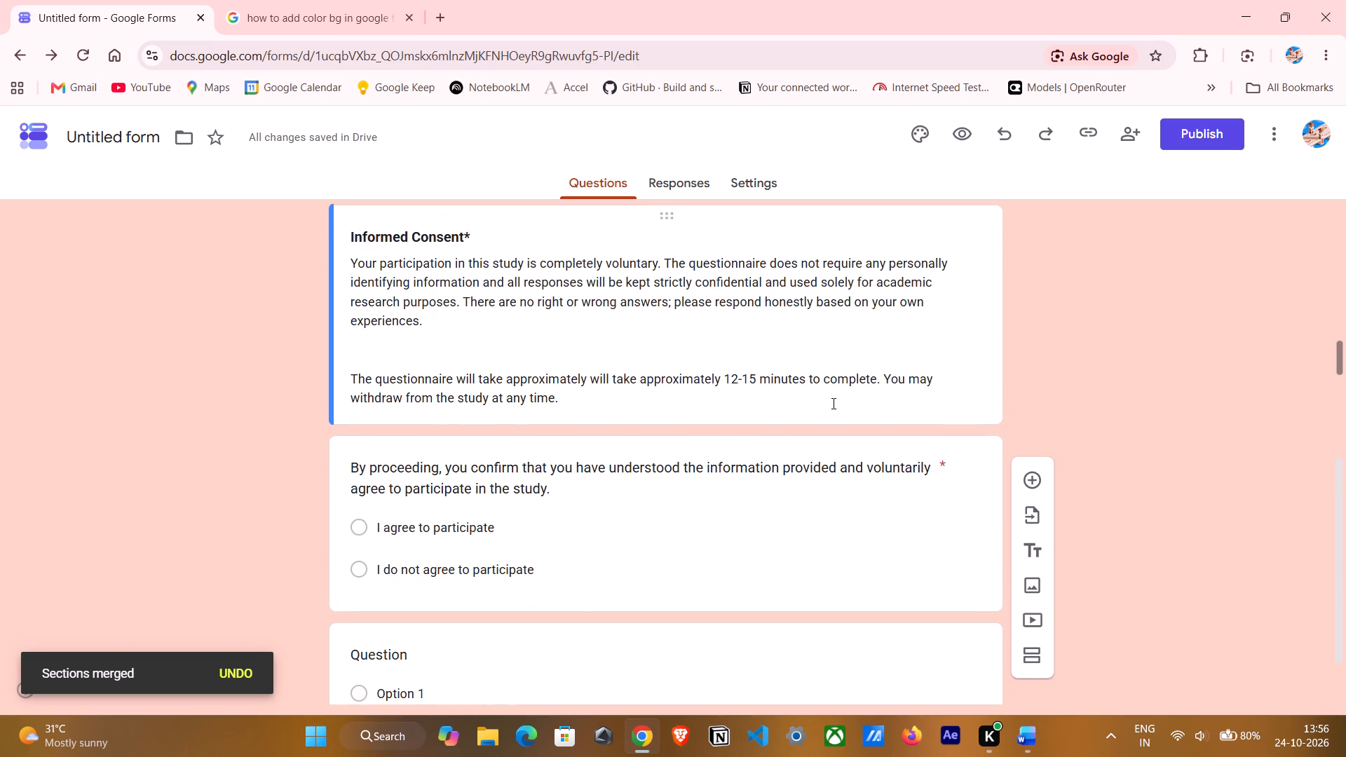
pyautogui.scroll(-4, 832, 403)
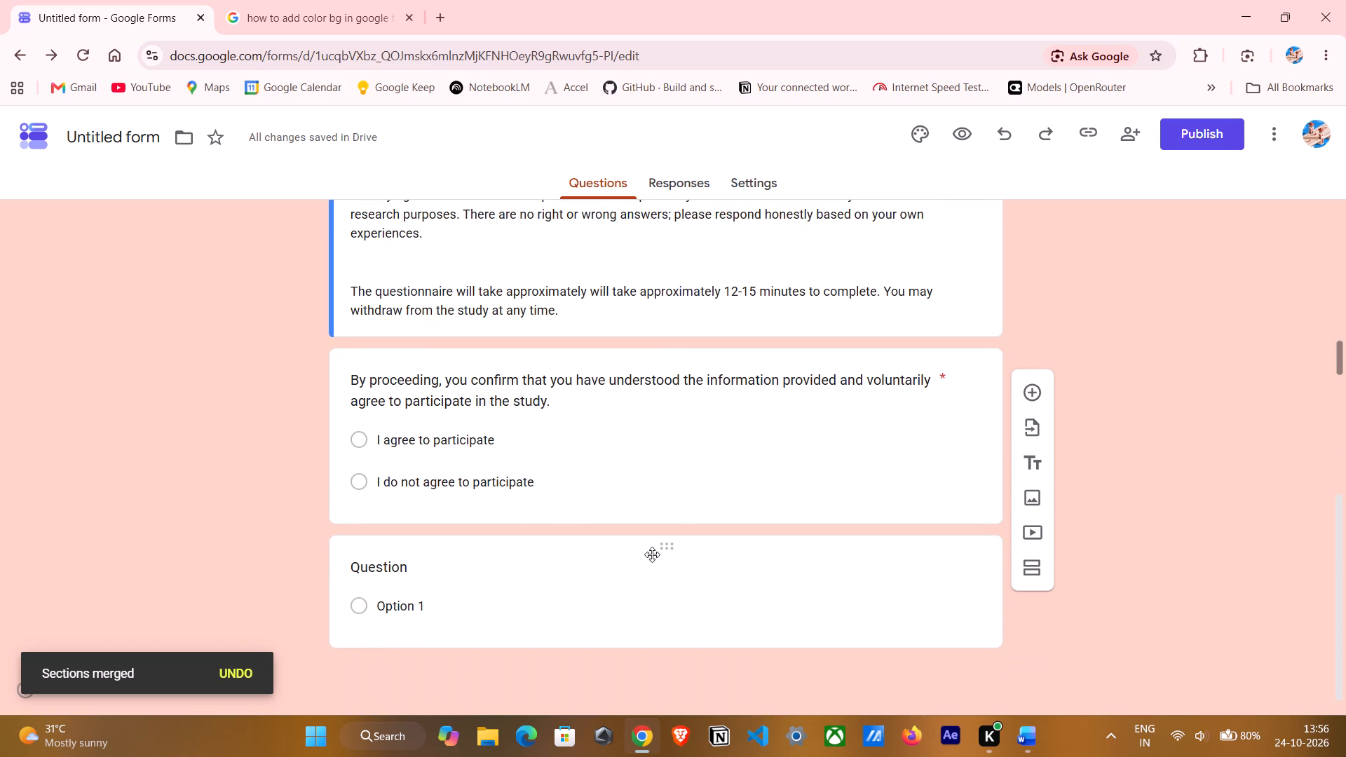
pyautogui.click(654, 556)
pyautogui.scroll(2, 579, 566)
pyautogui.scroll(-3, 579, 566)
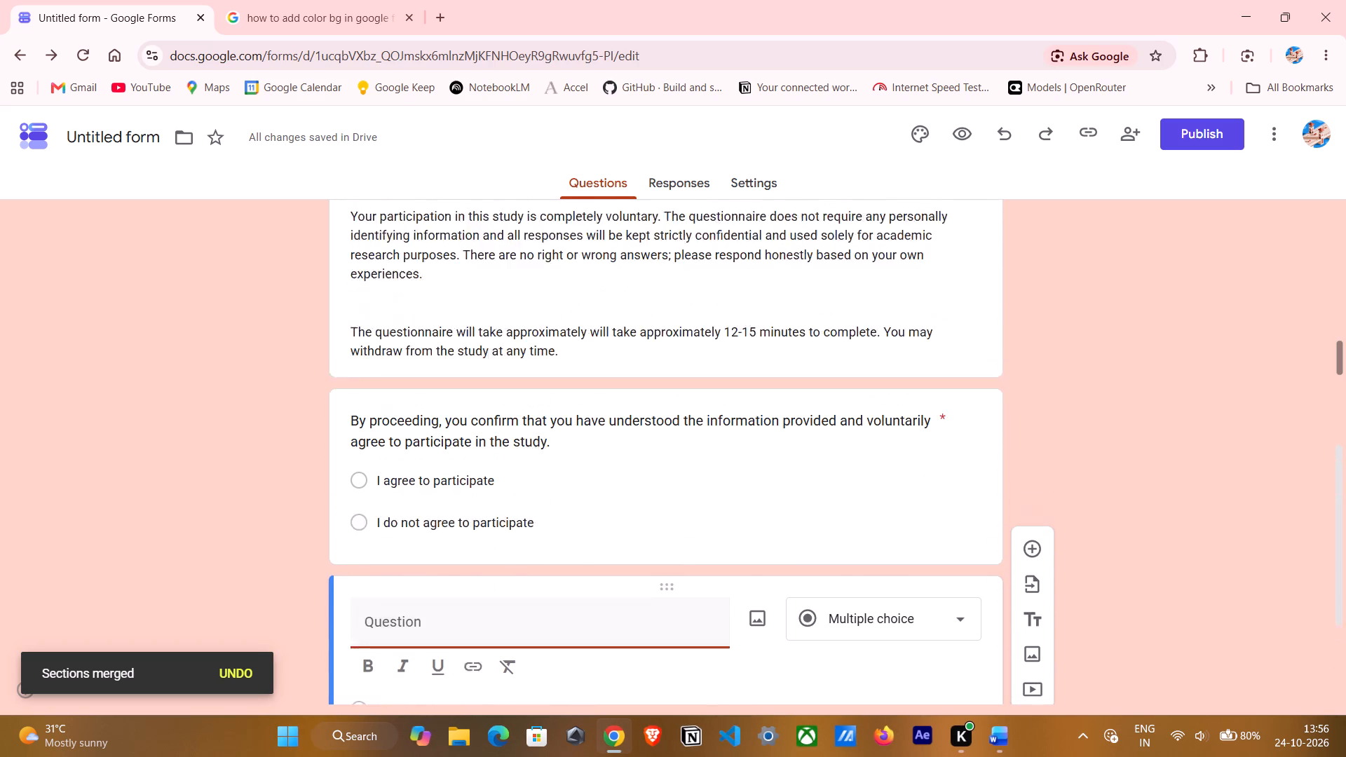
pyautogui.scroll(-2, 579, 566)
pyautogui.scroll(2, 788, 442)
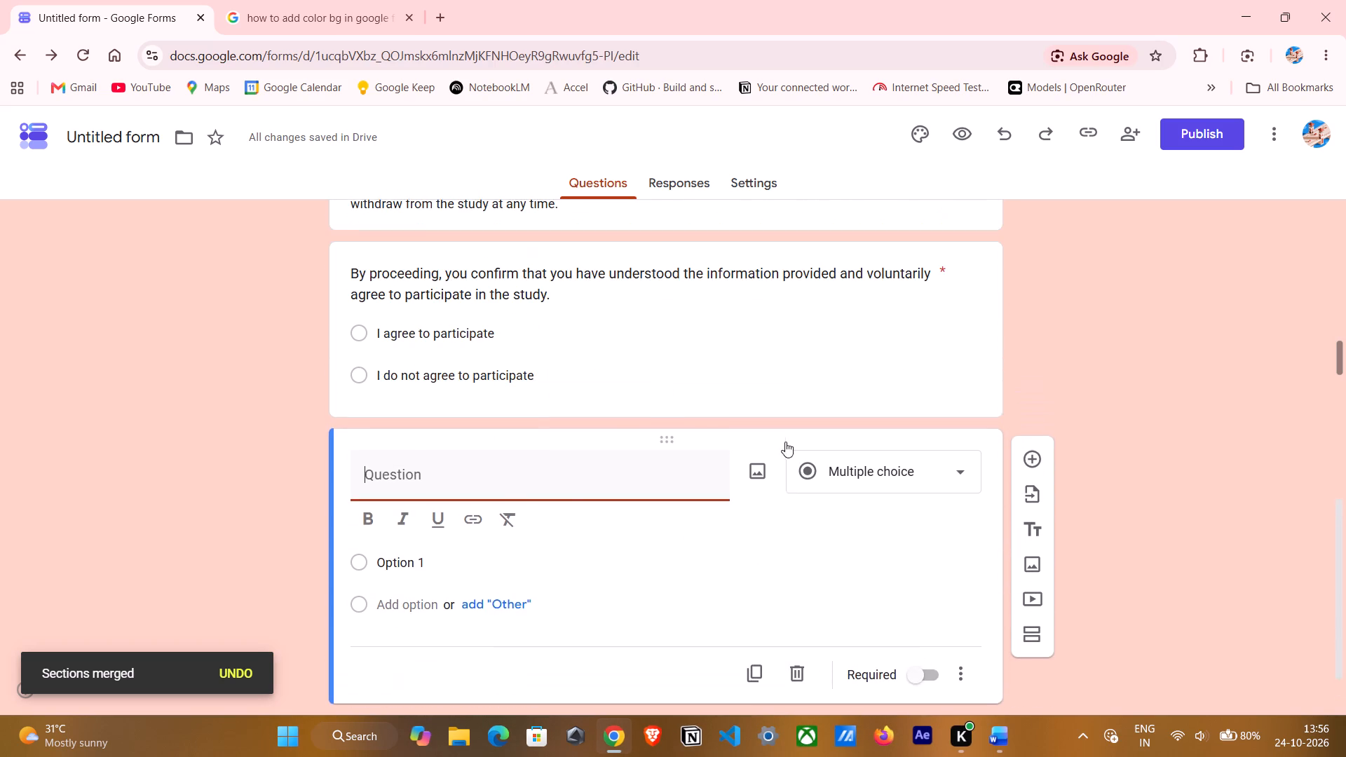
pyautogui.click(665, 378)
pyautogui.scroll(-3, 818, 506)
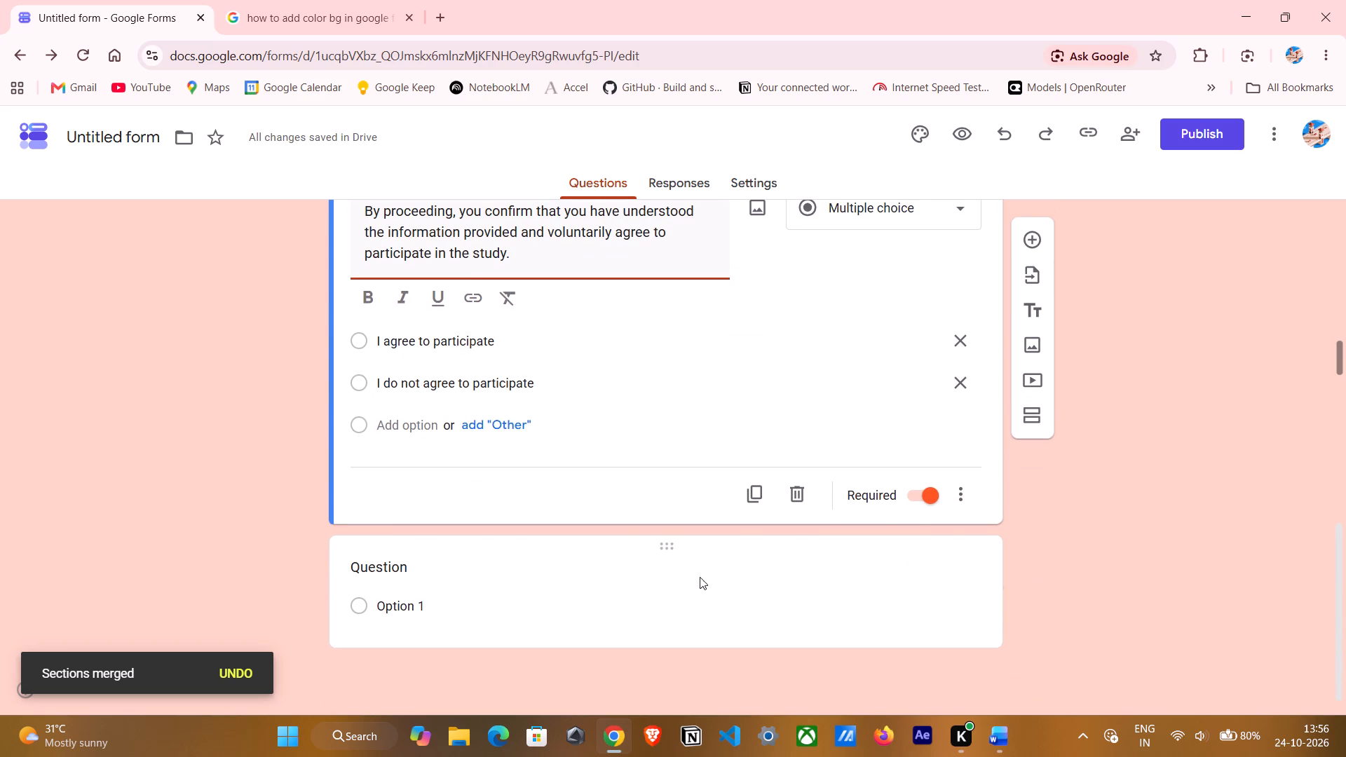
pyautogui.click(661, 546)
pyautogui.scroll(-2, 796, 565)
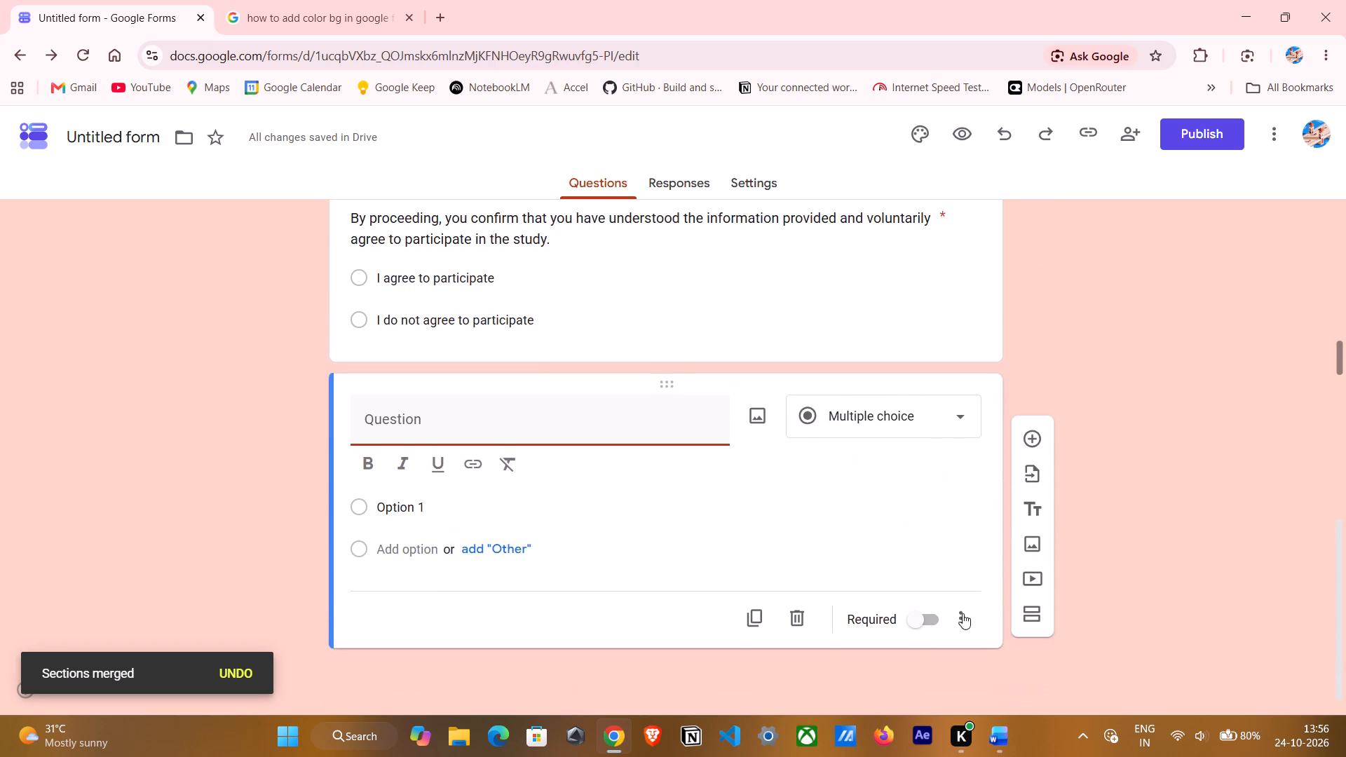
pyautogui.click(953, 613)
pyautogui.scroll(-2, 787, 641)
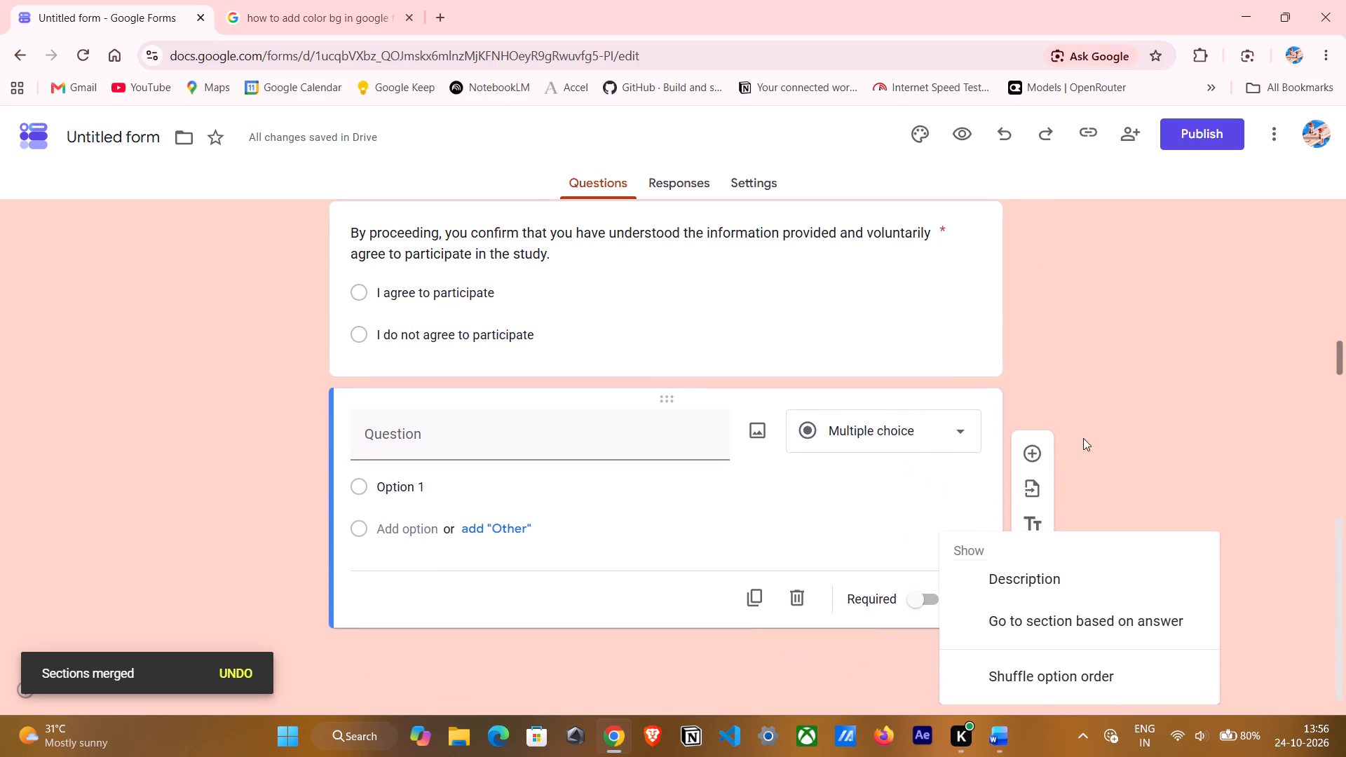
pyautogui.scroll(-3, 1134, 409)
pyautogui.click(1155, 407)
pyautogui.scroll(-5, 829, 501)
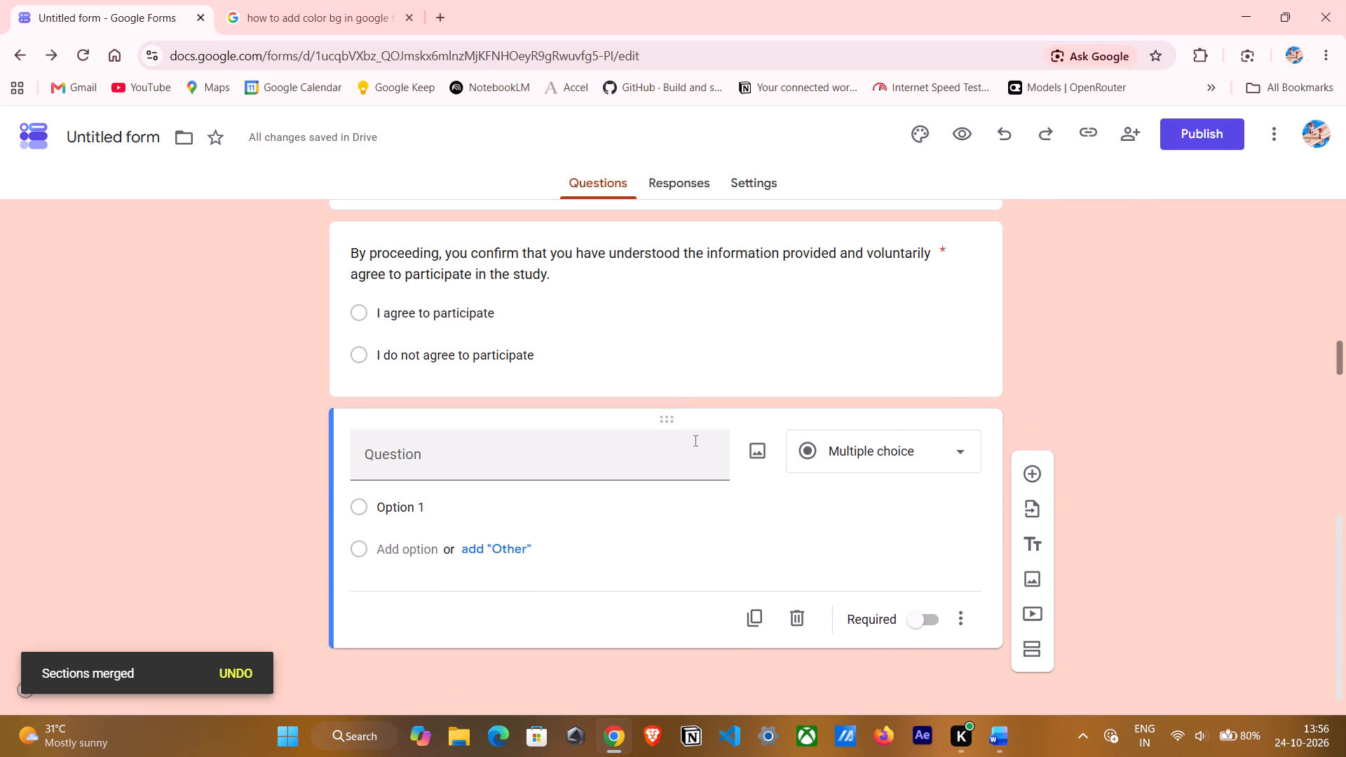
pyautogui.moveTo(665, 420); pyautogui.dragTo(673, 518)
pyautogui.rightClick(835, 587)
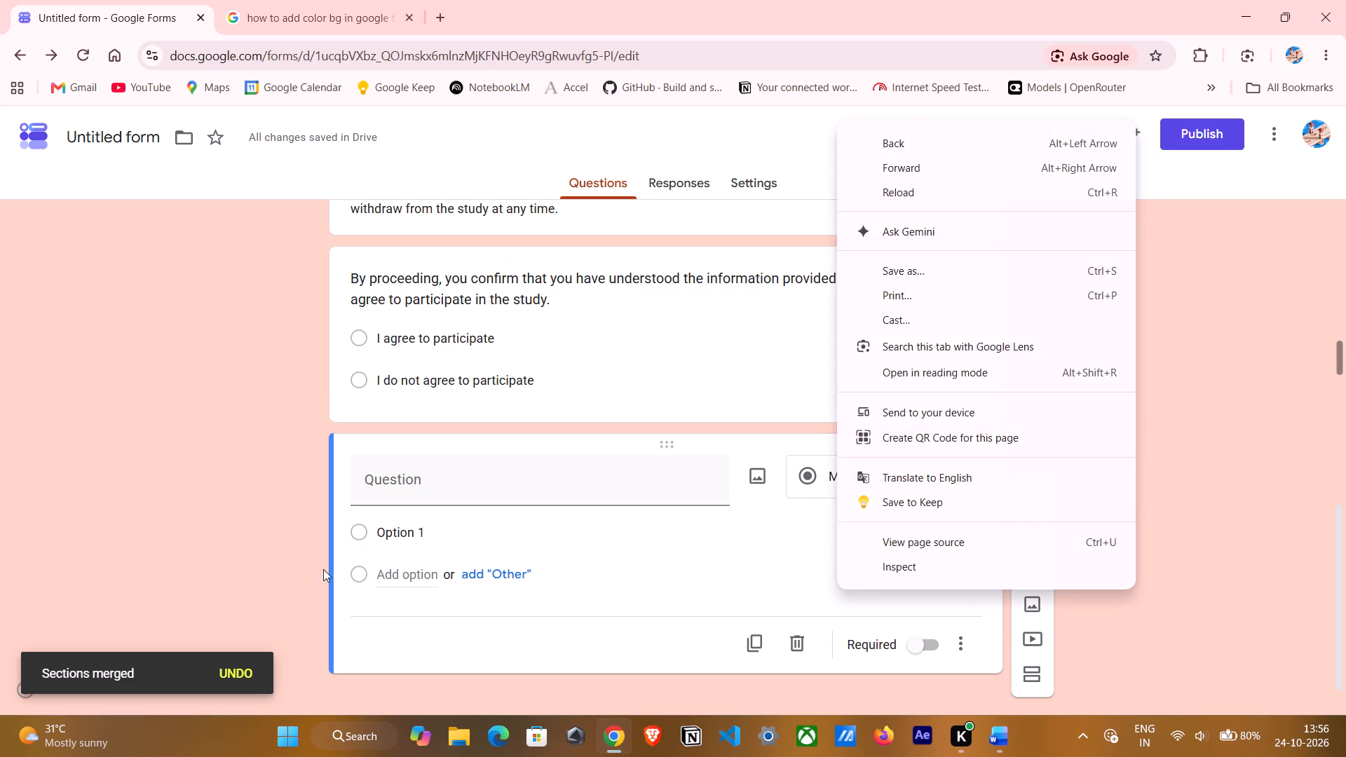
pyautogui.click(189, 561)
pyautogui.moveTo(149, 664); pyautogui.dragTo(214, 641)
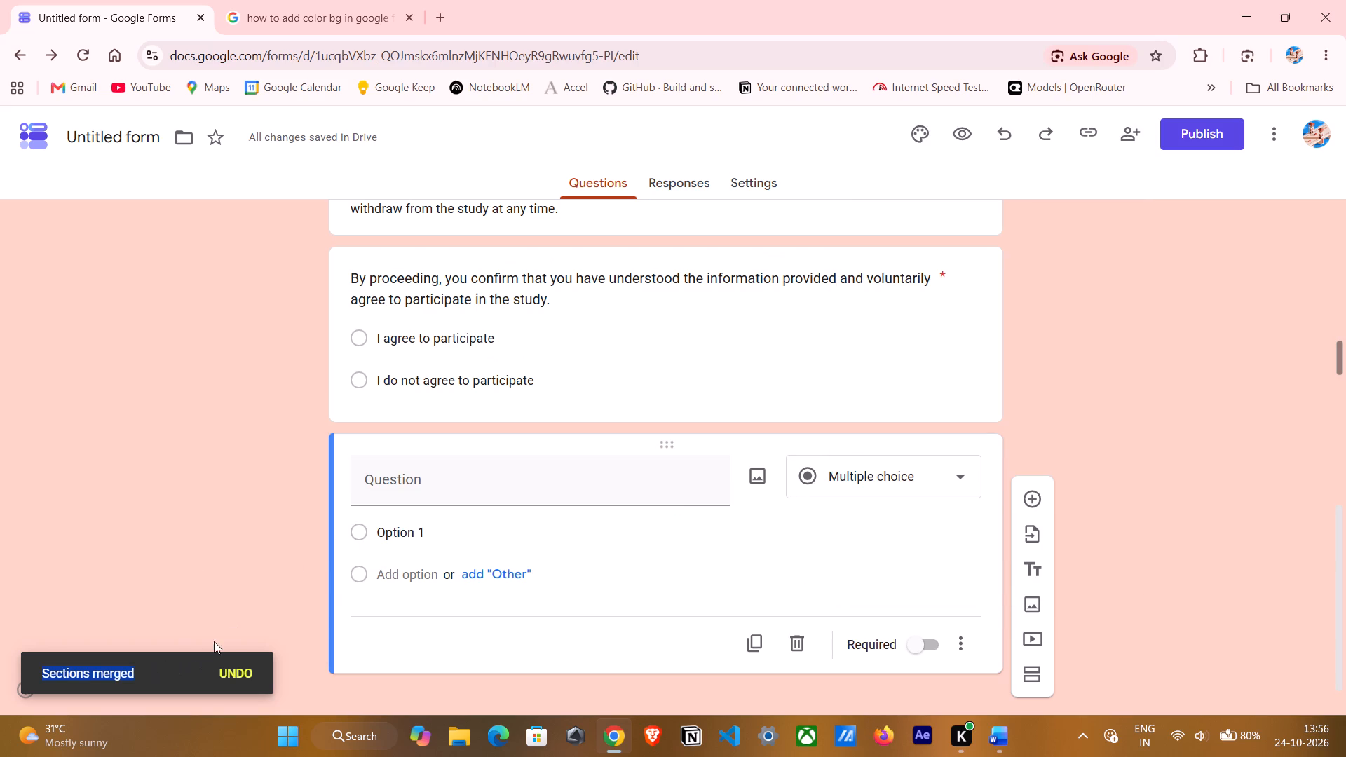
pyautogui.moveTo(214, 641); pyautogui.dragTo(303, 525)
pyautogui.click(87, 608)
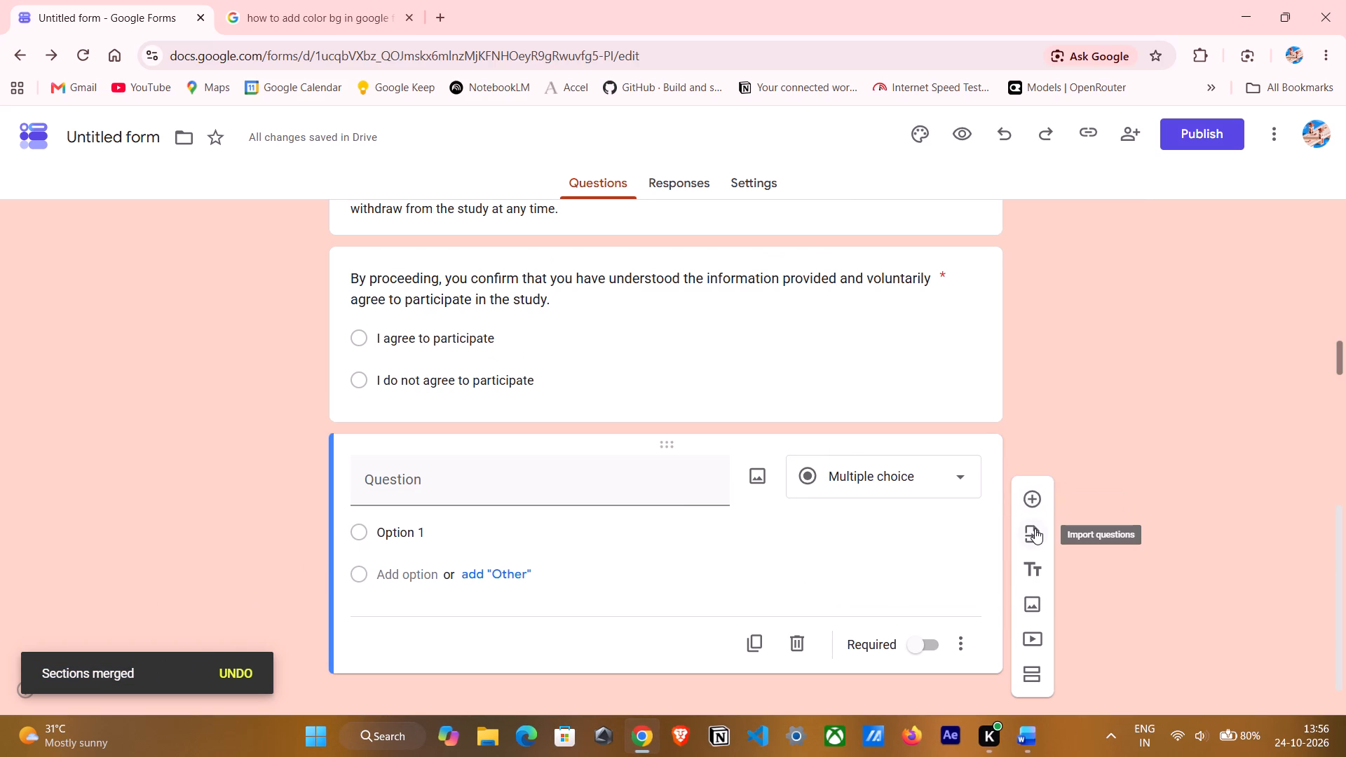
# Add a new section after the blank multiple-choice question that follows the consent question.
pyautogui.click(1033, 674)
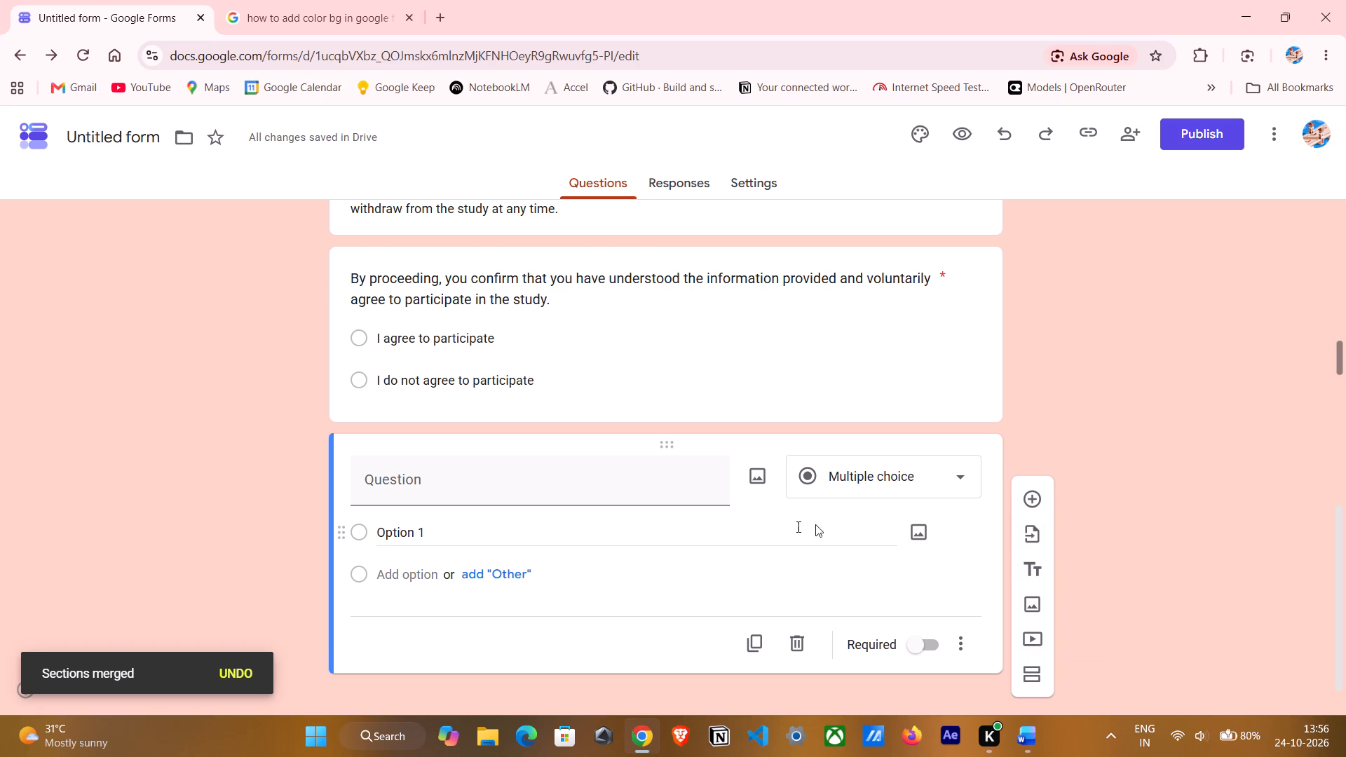
pyautogui.scroll(-5, 860, 514)
pyautogui.scroll(2, 501, 510)
pyautogui.scroll(-6, 979, 599)
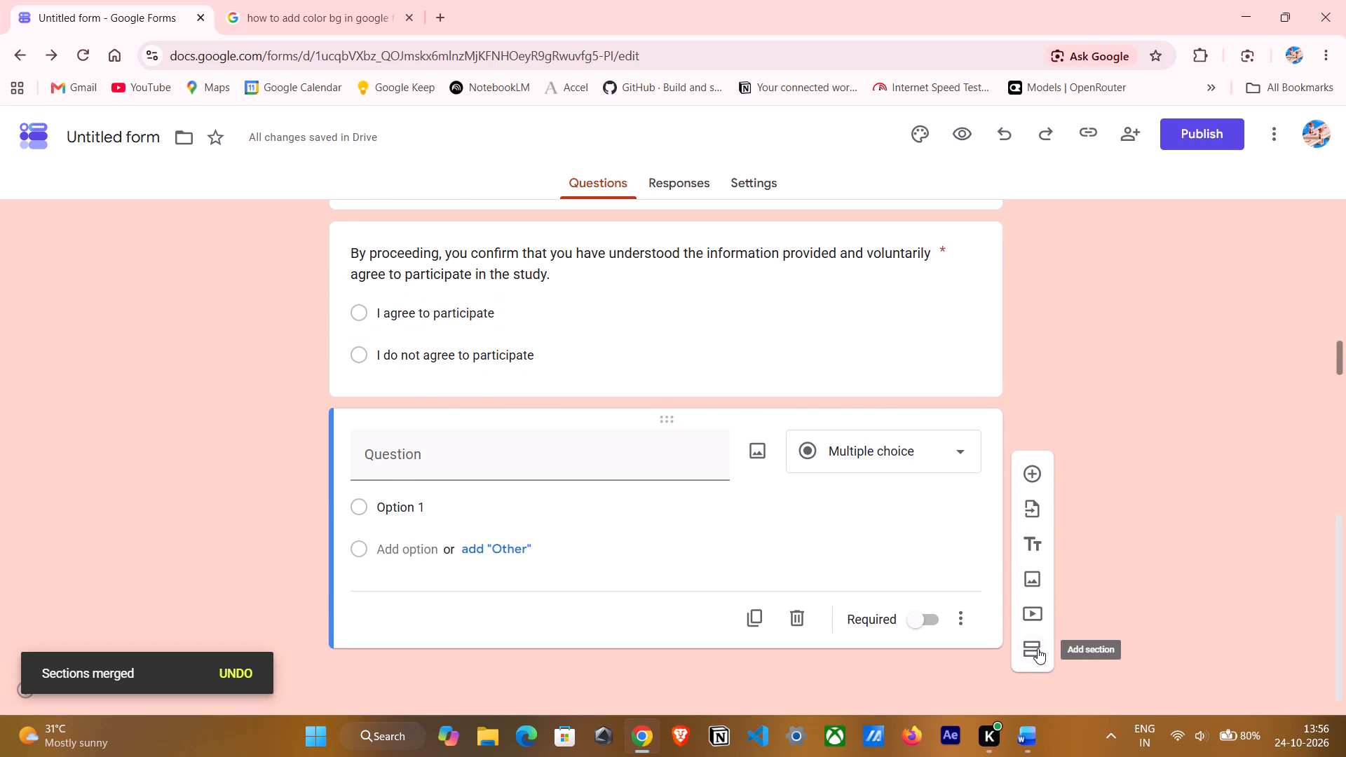
pyautogui.click(1038, 648)
pyautogui.scroll(-4, 806, 561)
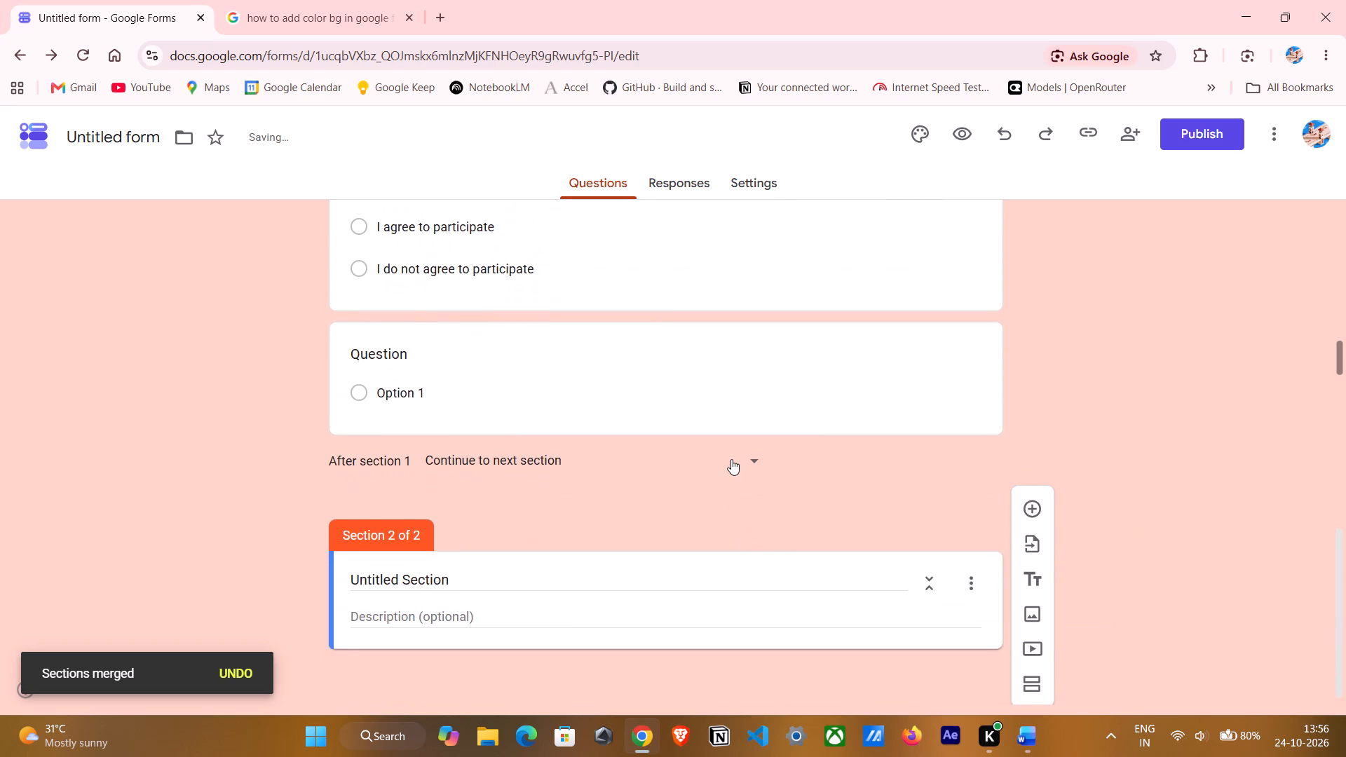
# Delete the blank multiple-choice question between the consent question and the new untitled section.
pyautogui.scroll(-3, 731, 459)
pyautogui.rightClick(682, 338)
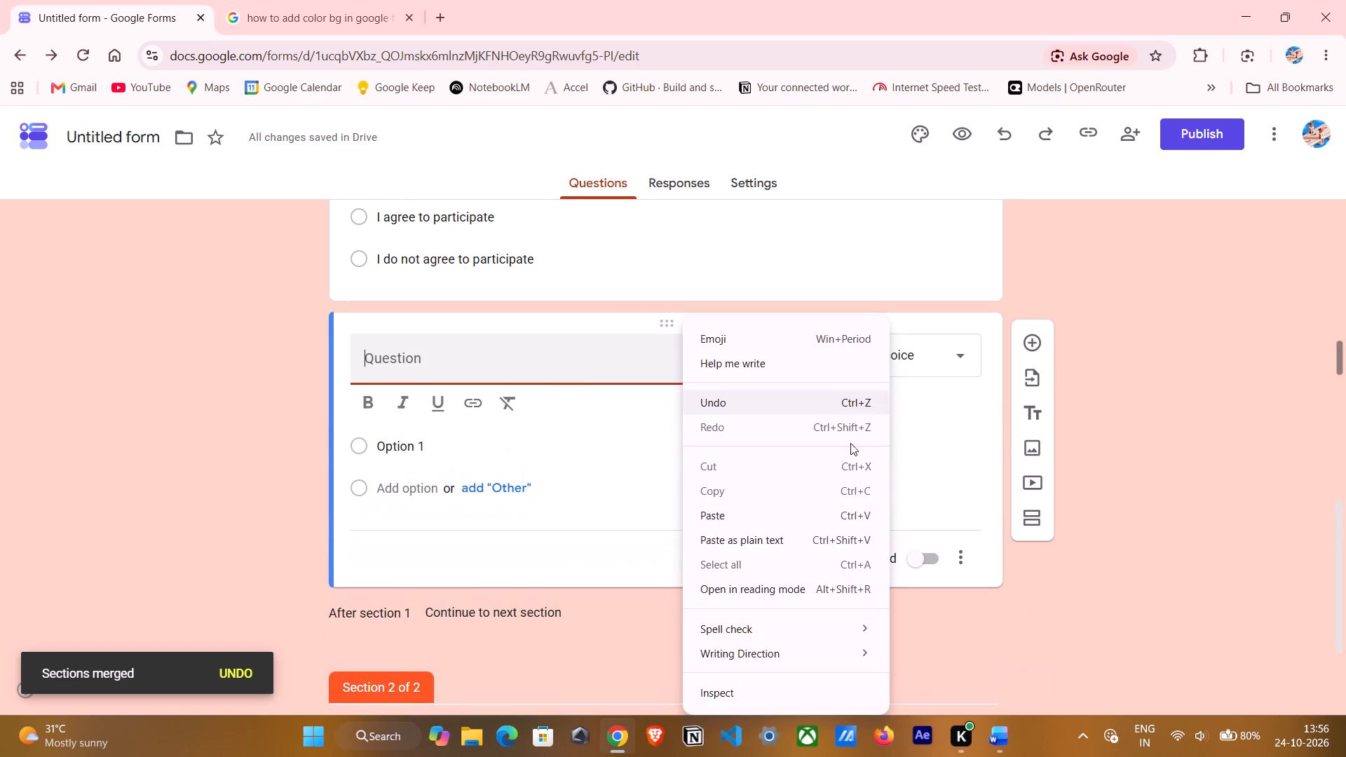
pyautogui.click(964, 562)
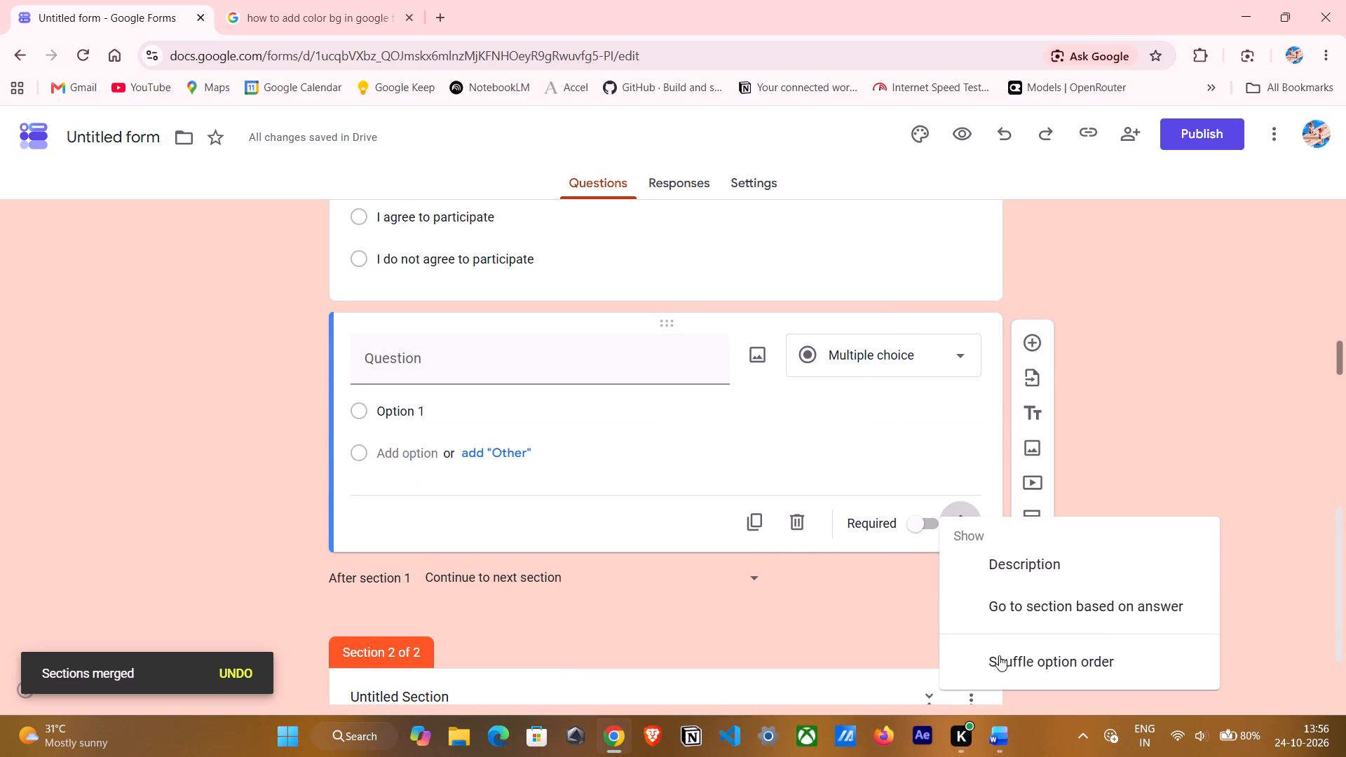
pyautogui.click(849, 632)
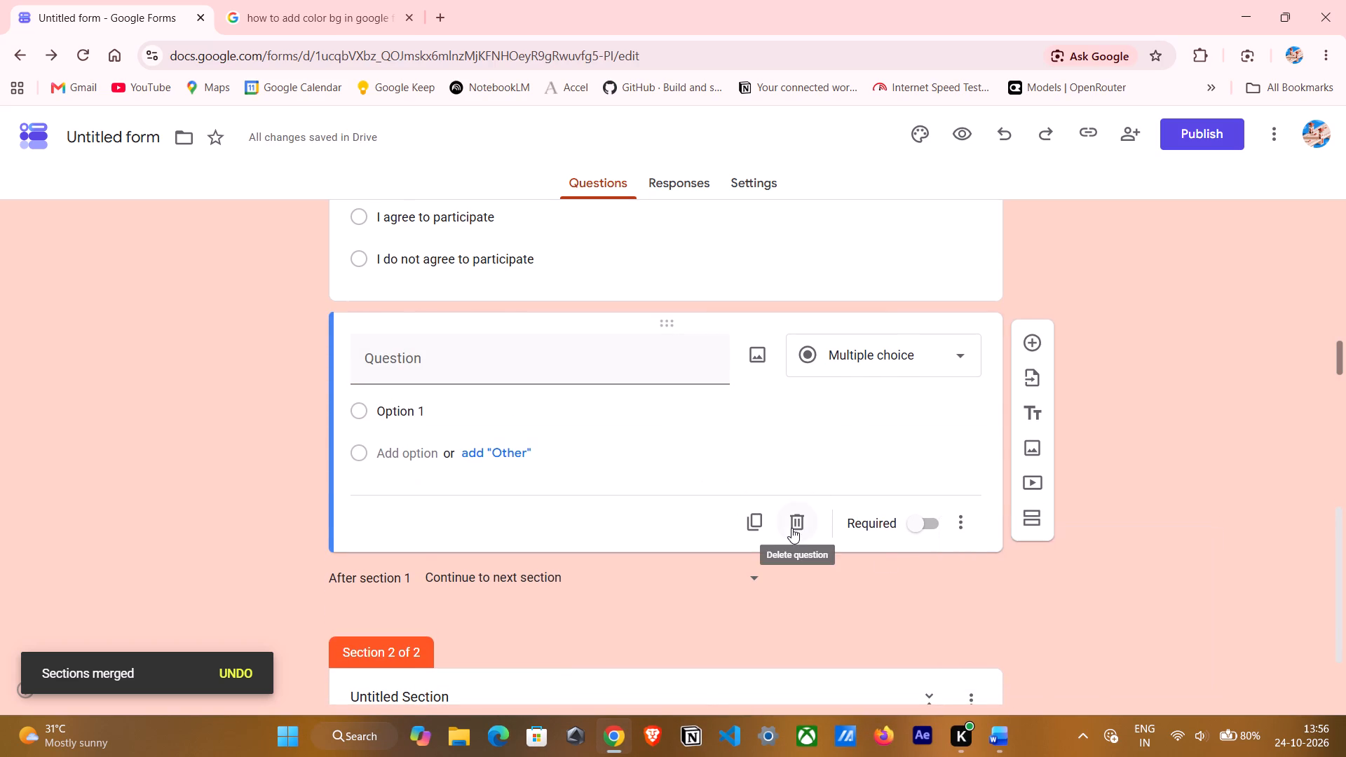
pyautogui.click(791, 528)
pyautogui.scroll(-4, 791, 528)
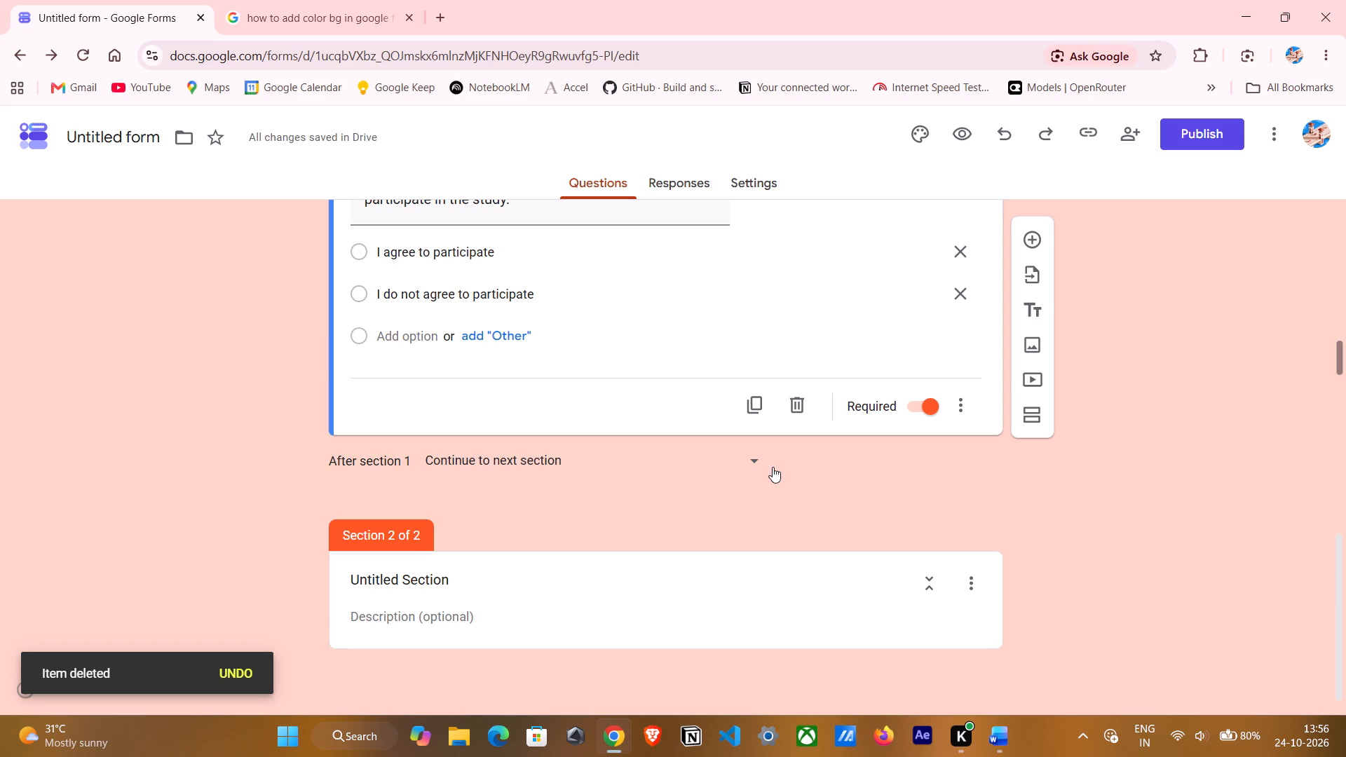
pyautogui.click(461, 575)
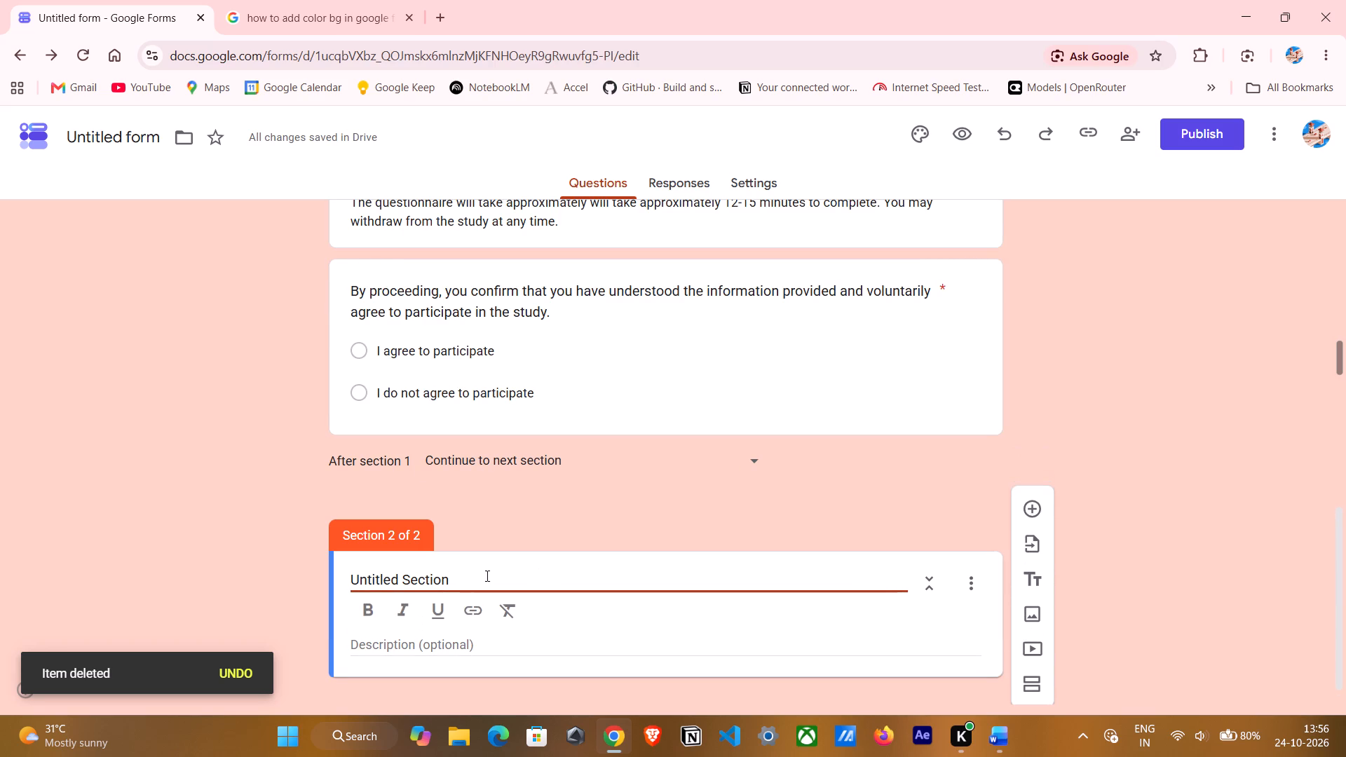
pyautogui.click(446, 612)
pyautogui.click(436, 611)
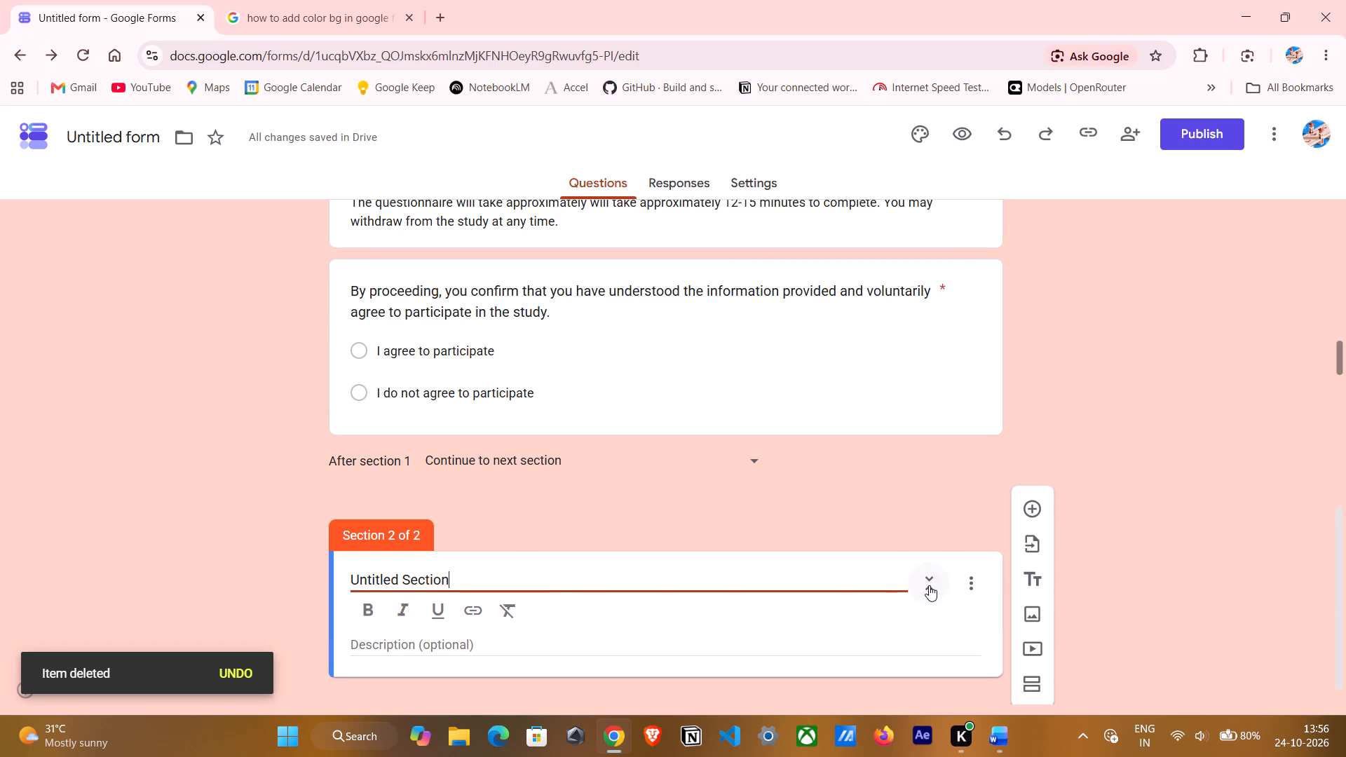
# Collapse the new untitled section after the consent question.
pyautogui.click(929, 585)
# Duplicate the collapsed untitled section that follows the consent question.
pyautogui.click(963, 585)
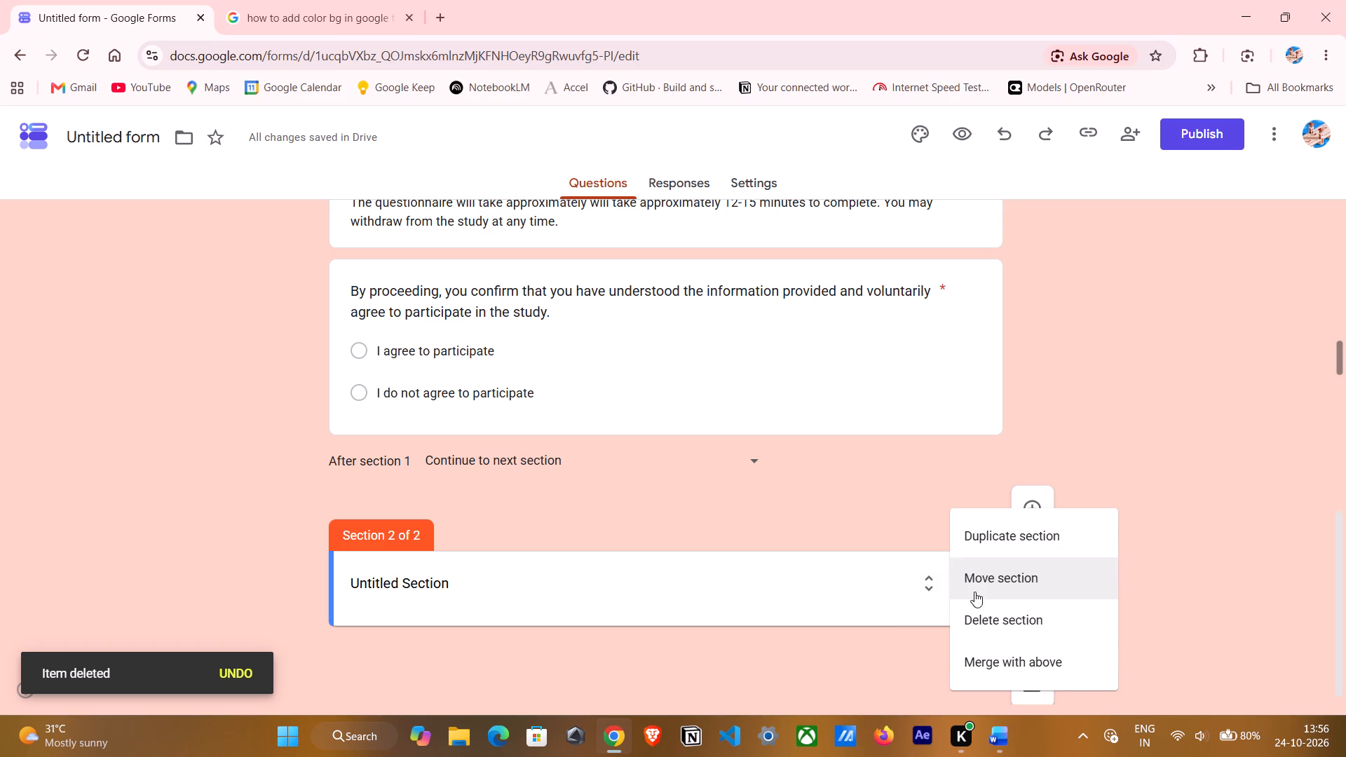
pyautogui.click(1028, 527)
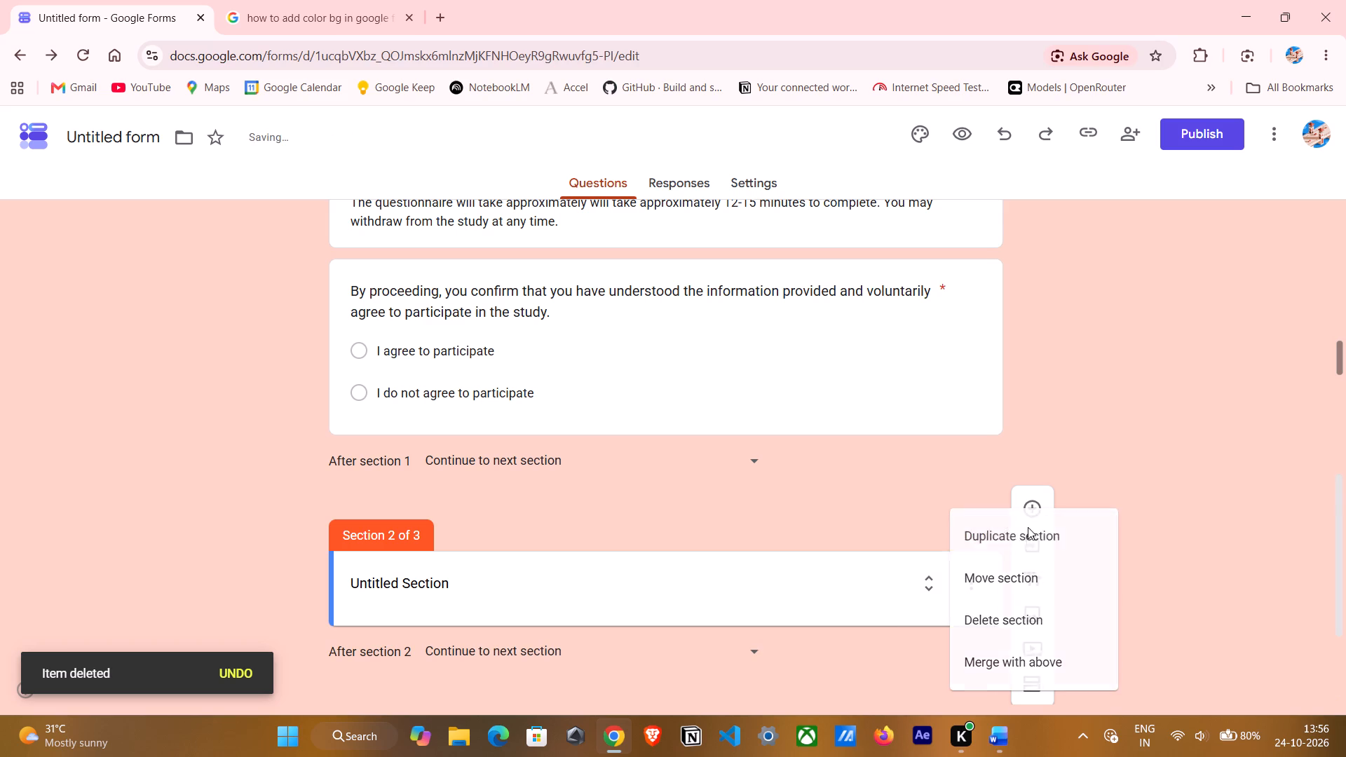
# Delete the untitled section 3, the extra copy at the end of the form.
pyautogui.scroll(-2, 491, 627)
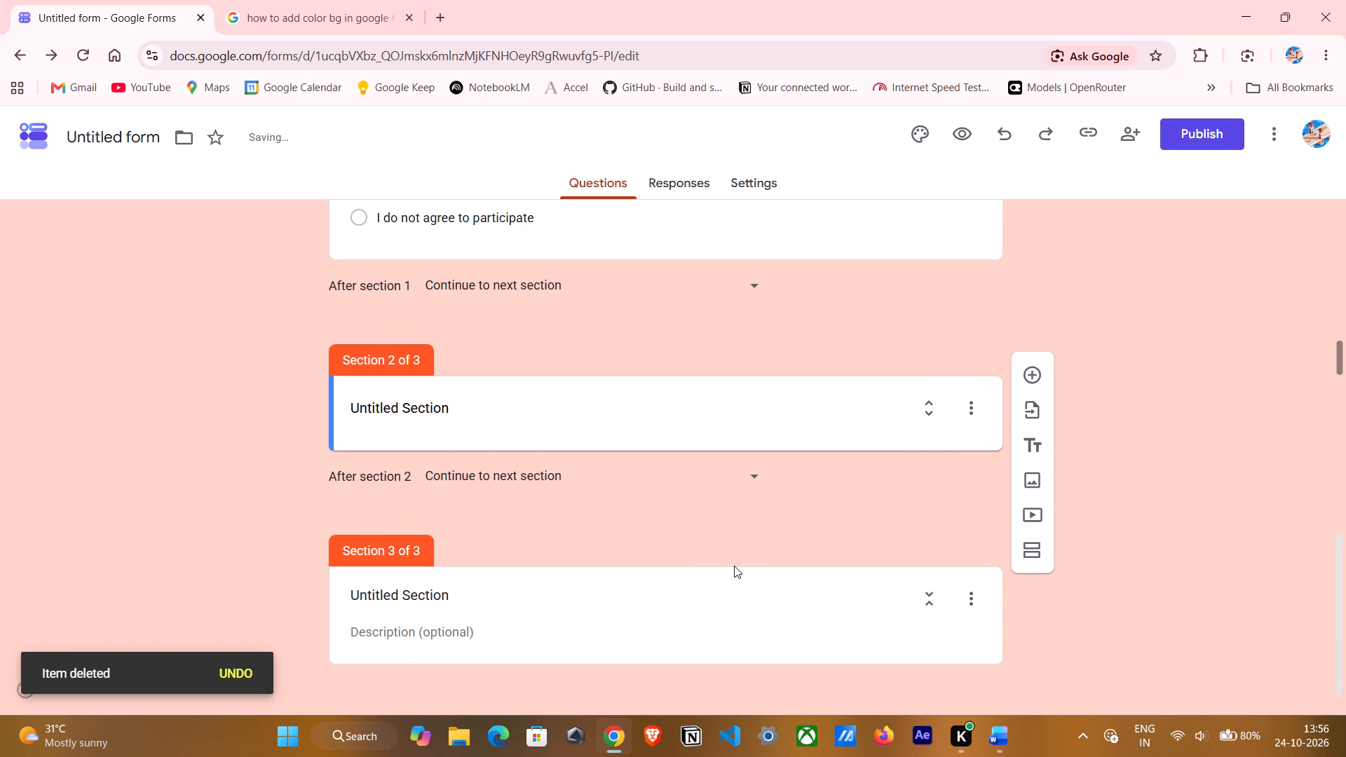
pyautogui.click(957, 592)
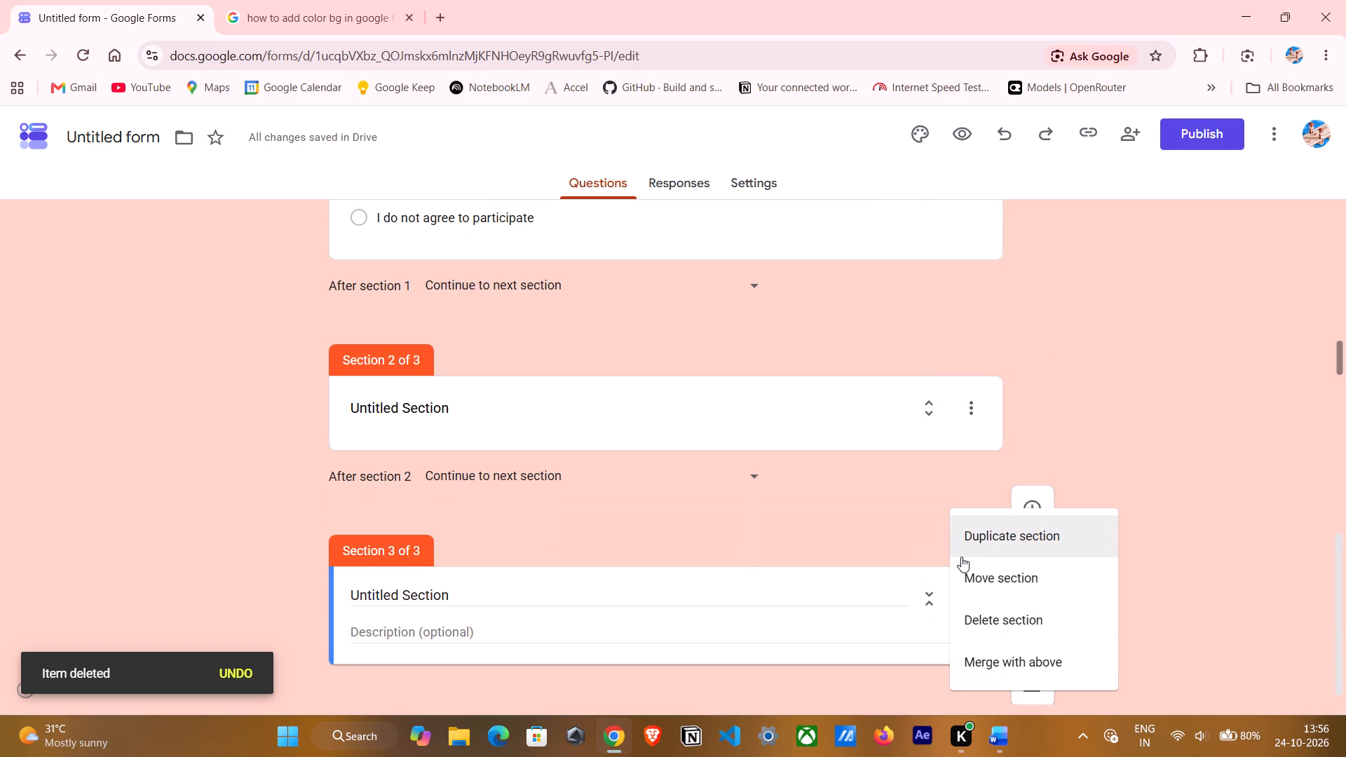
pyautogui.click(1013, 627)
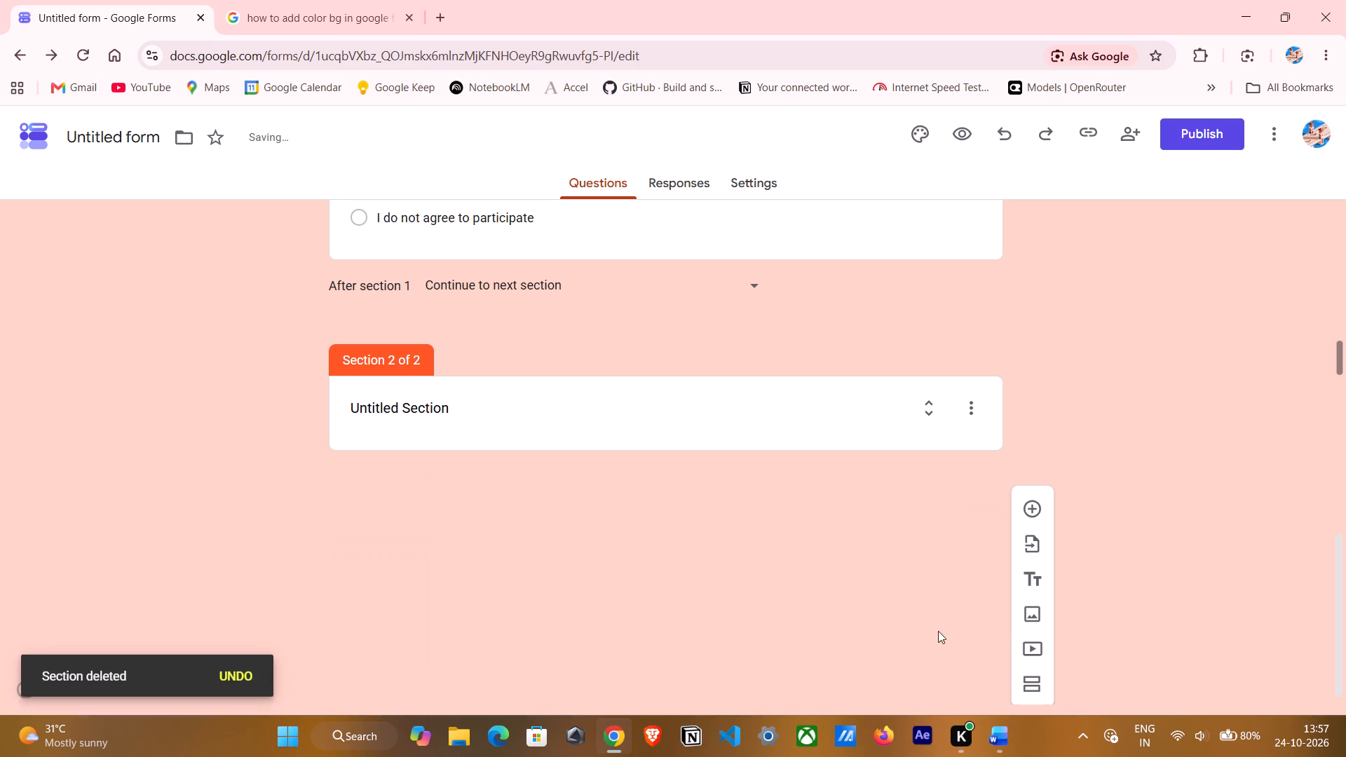
# Open the section options for the remaining untitled section 2.
pyautogui.click(967, 407)
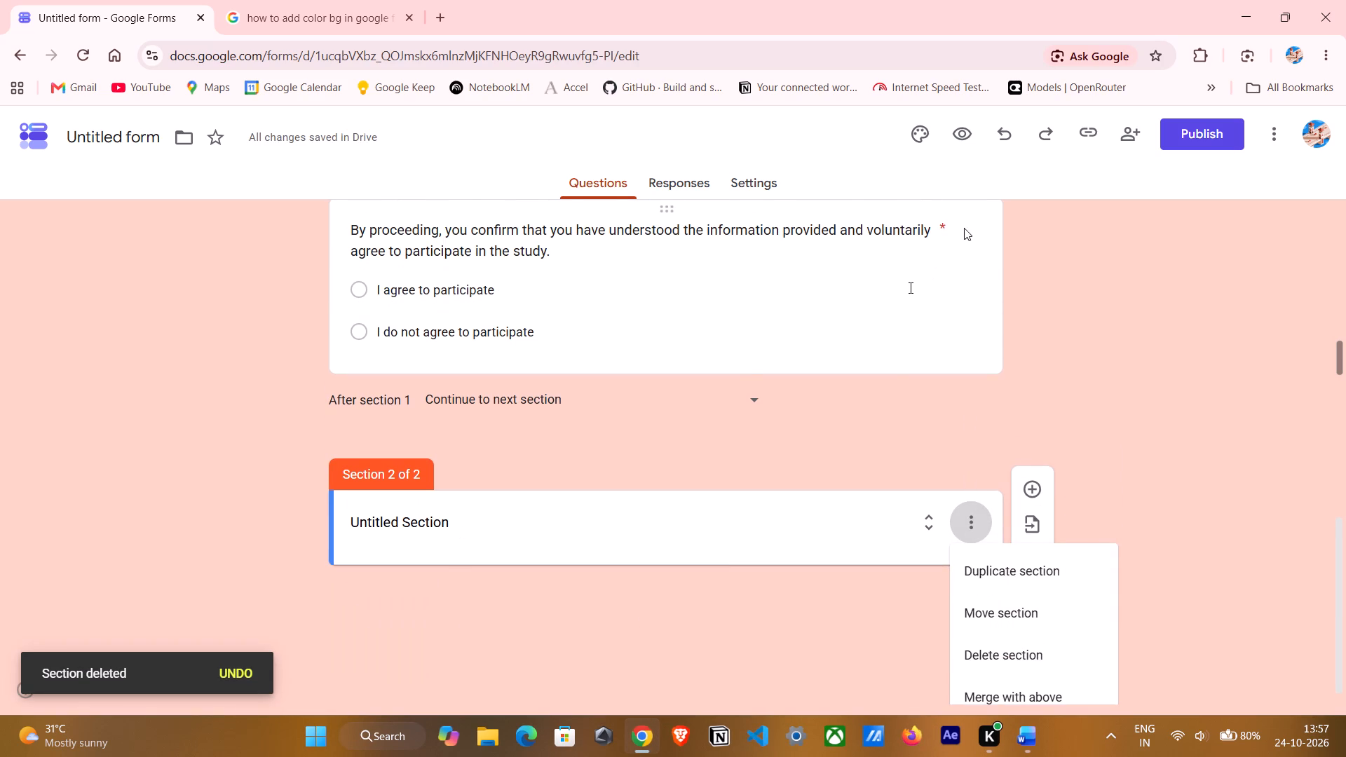
pyautogui.scroll(-3, 913, 291)
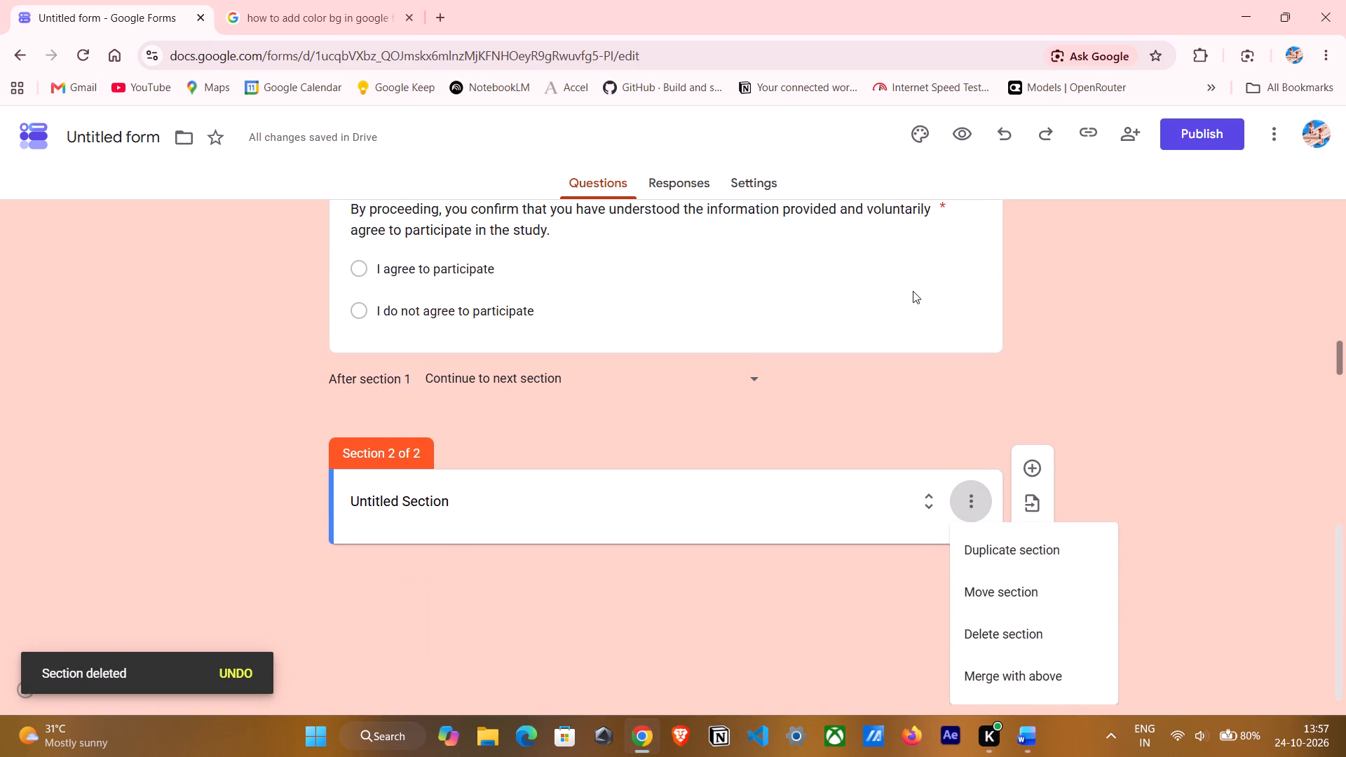
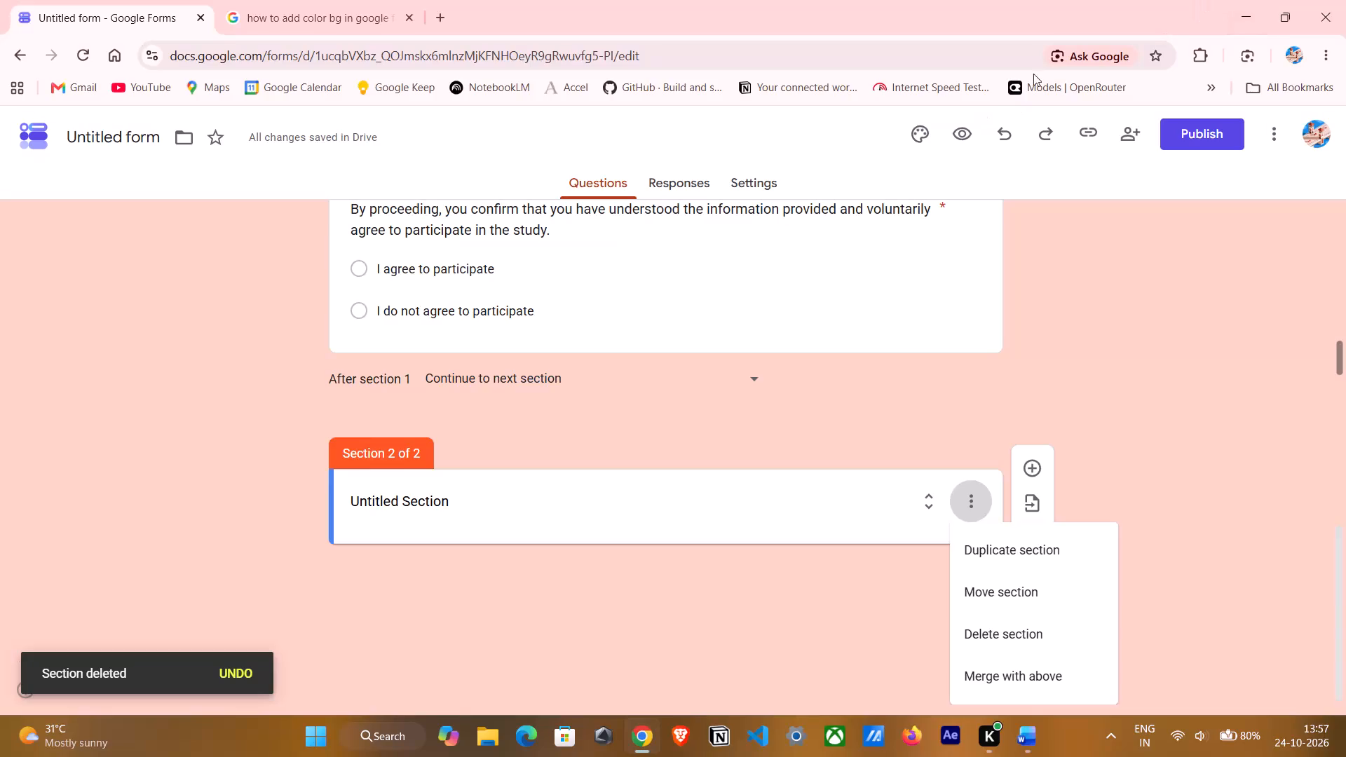
# Insert the green-and-teal geometric polygon image from the last theme category as the form's header image.
pyautogui.click(919, 137)
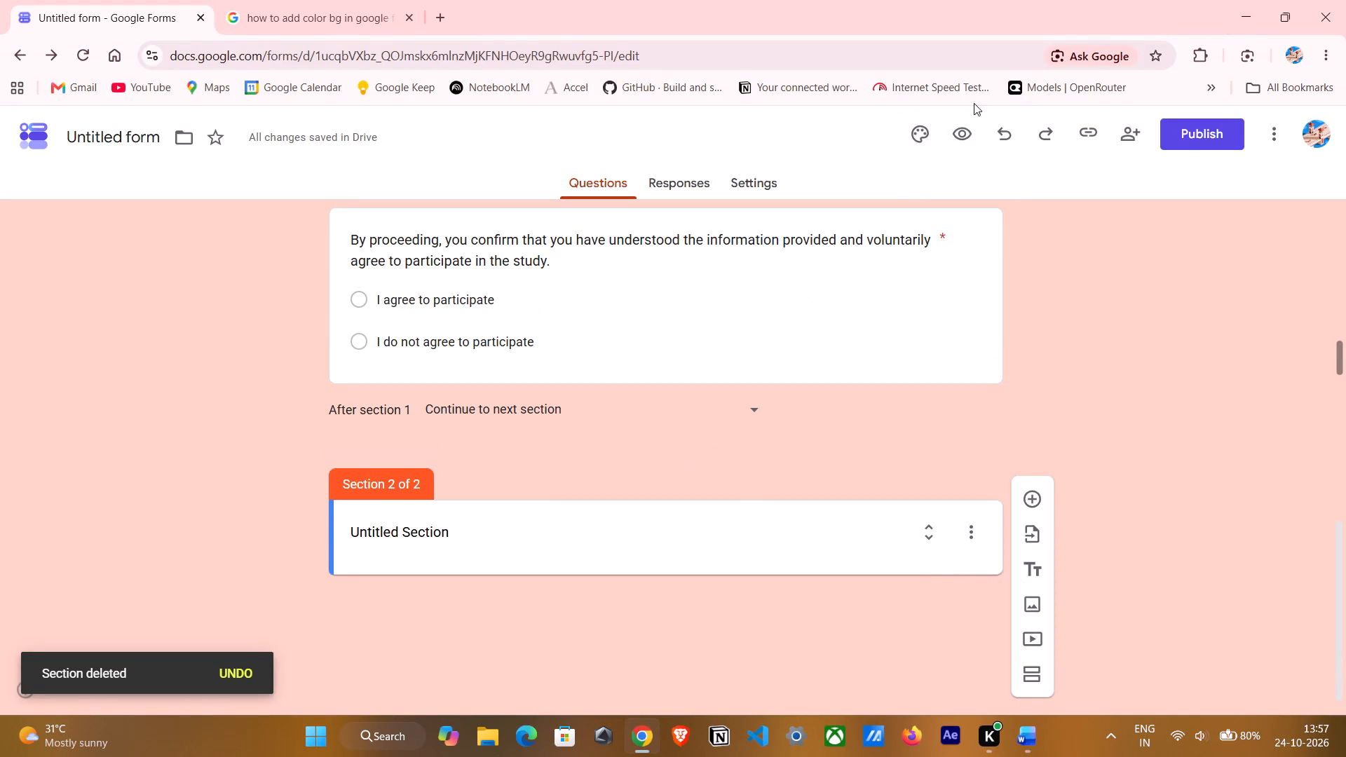
pyautogui.click(918, 135)
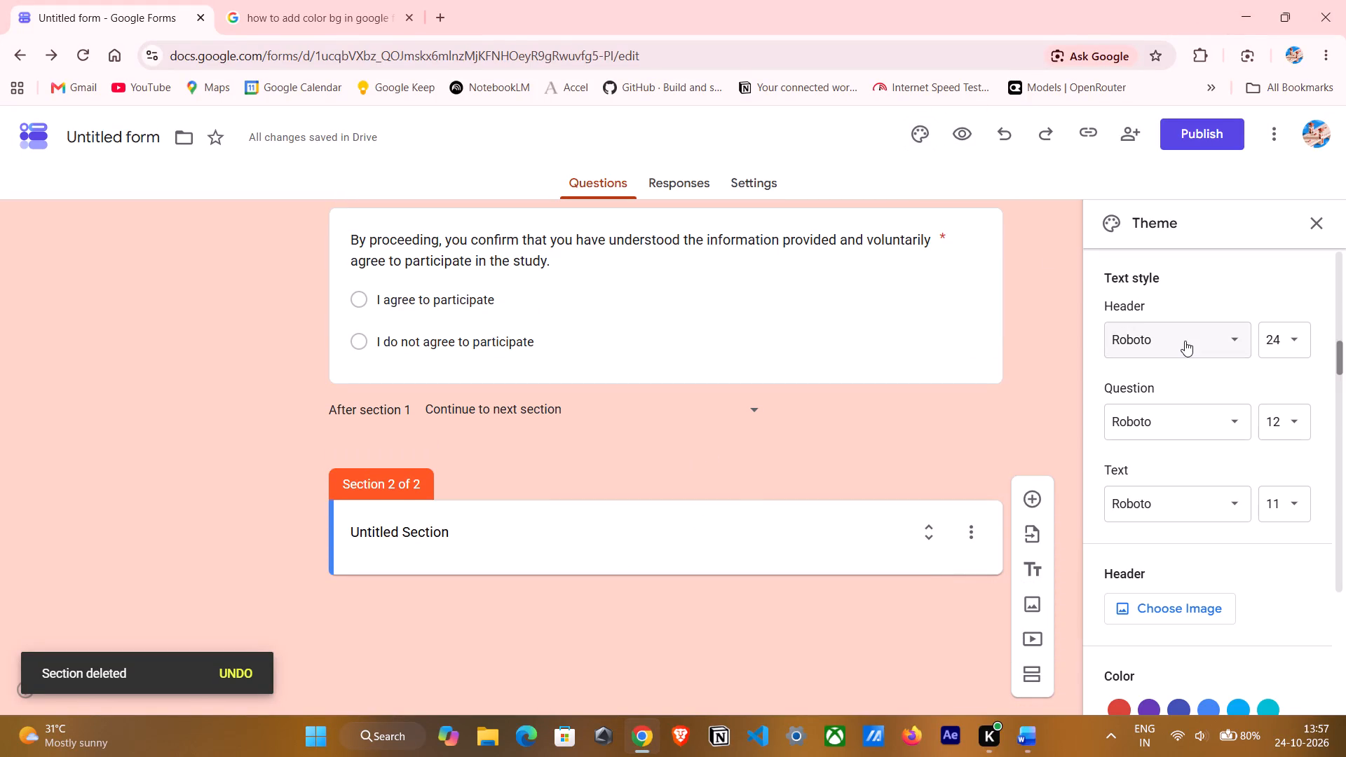
pyautogui.scroll(2, 1185, 341)
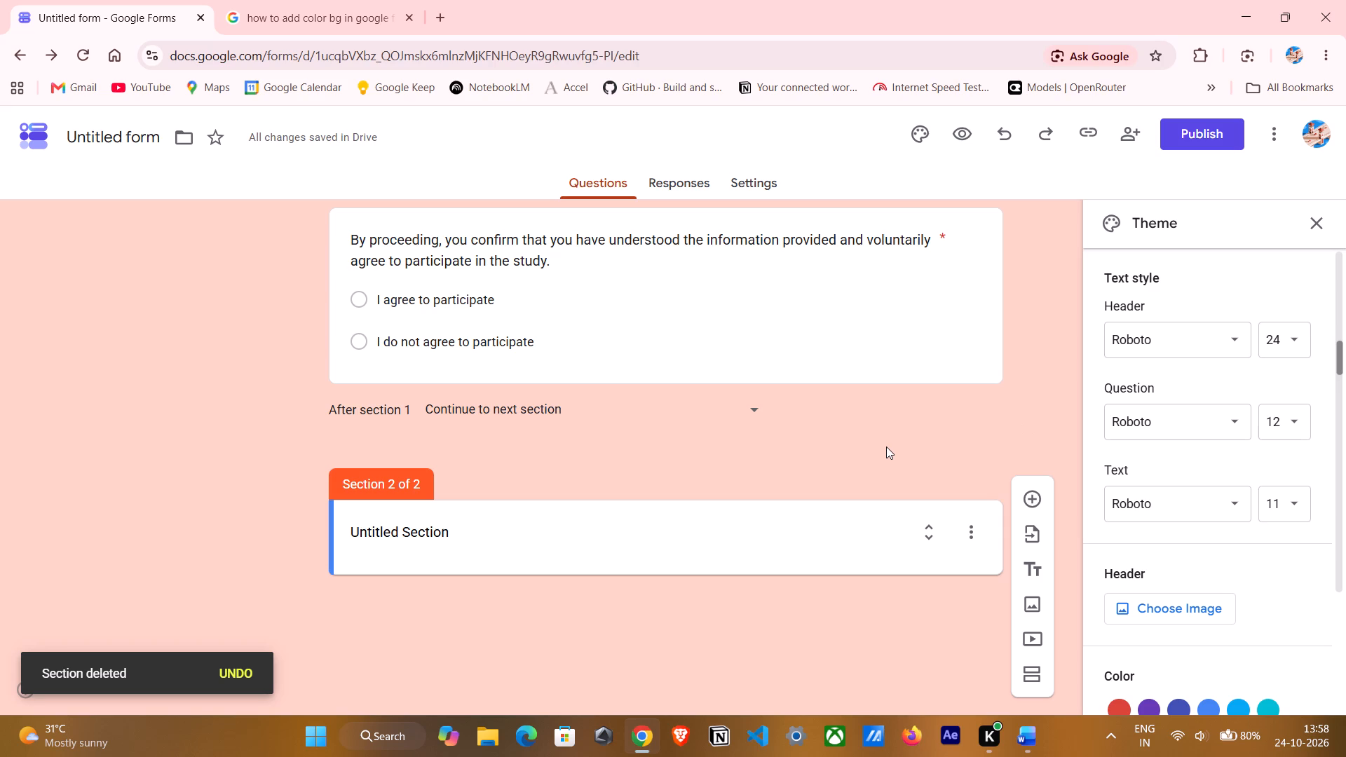
pyautogui.click(1168, 618)
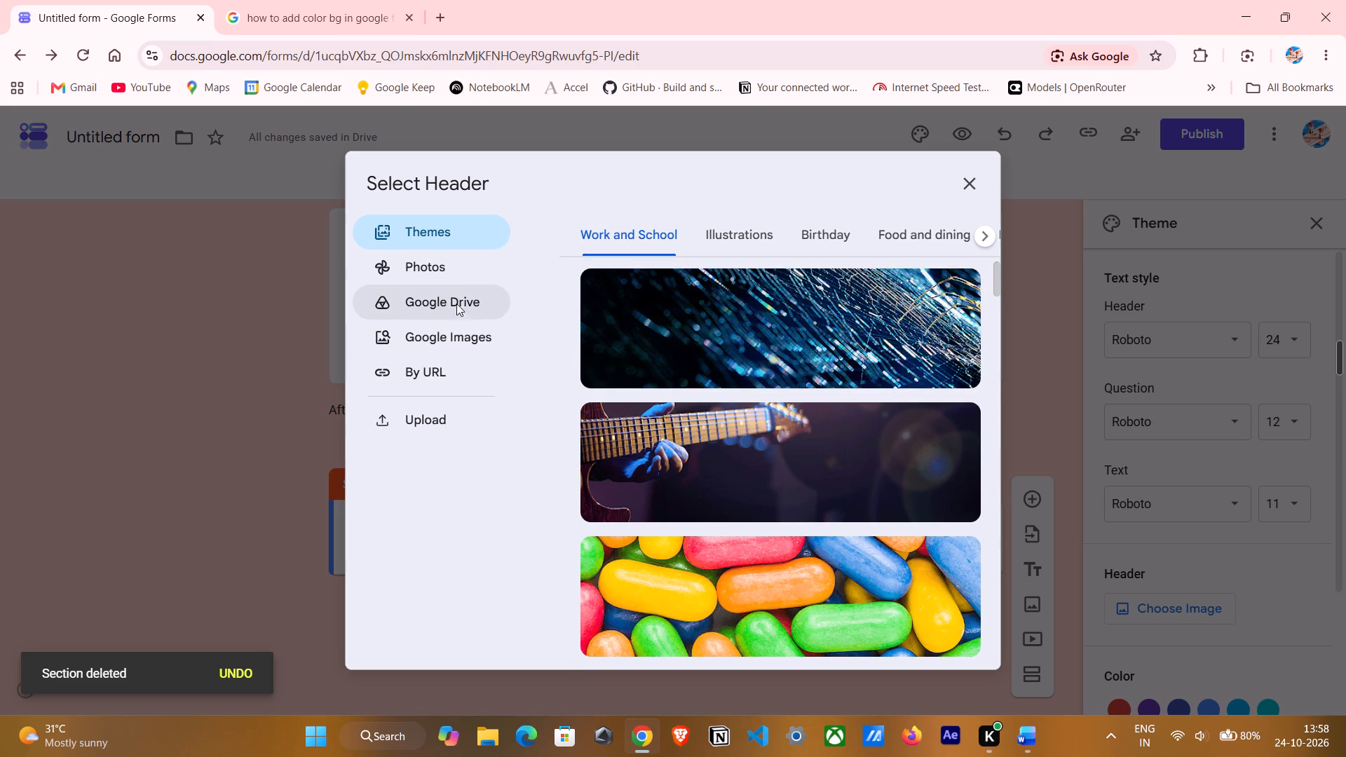
pyautogui.click(714, 231)
pyautogui.click(819, 234)
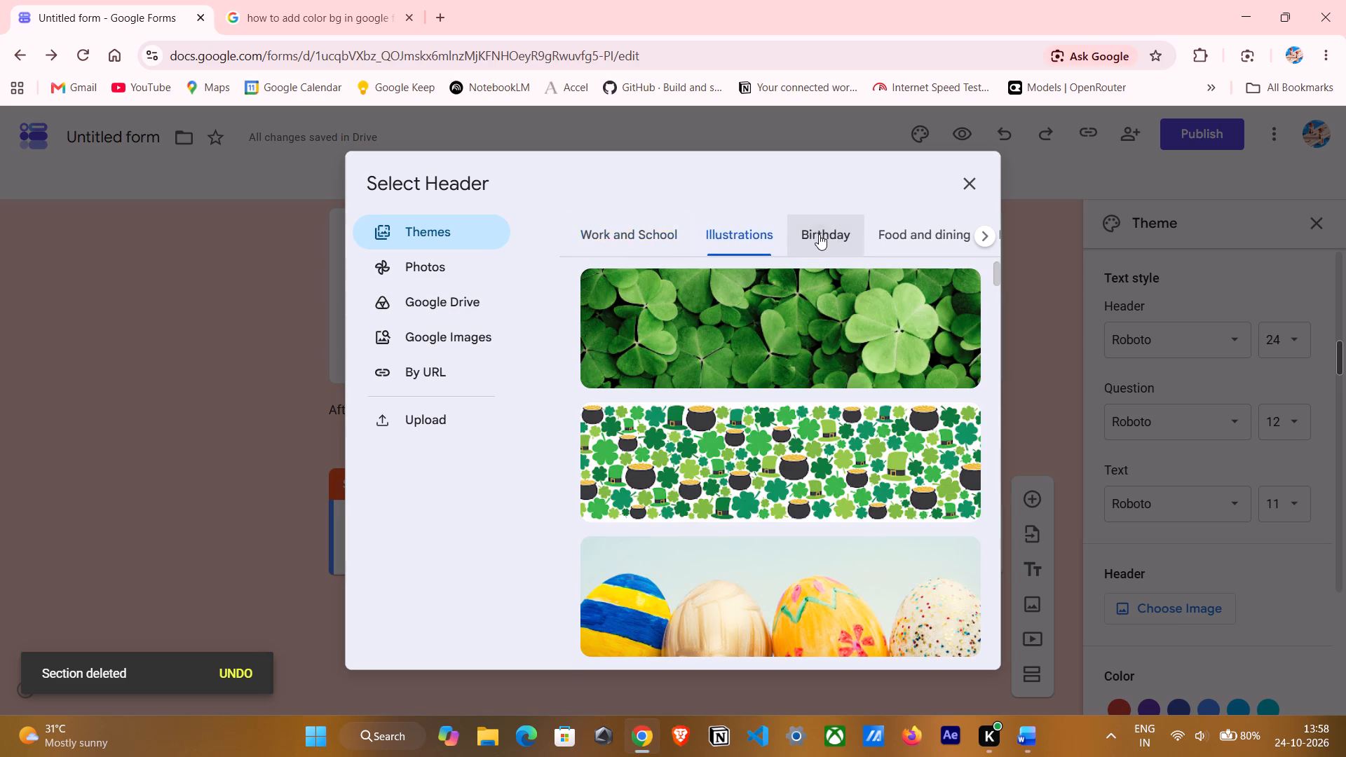
pyautogui.click(877, 234)
pyautogui.click(980, 238)
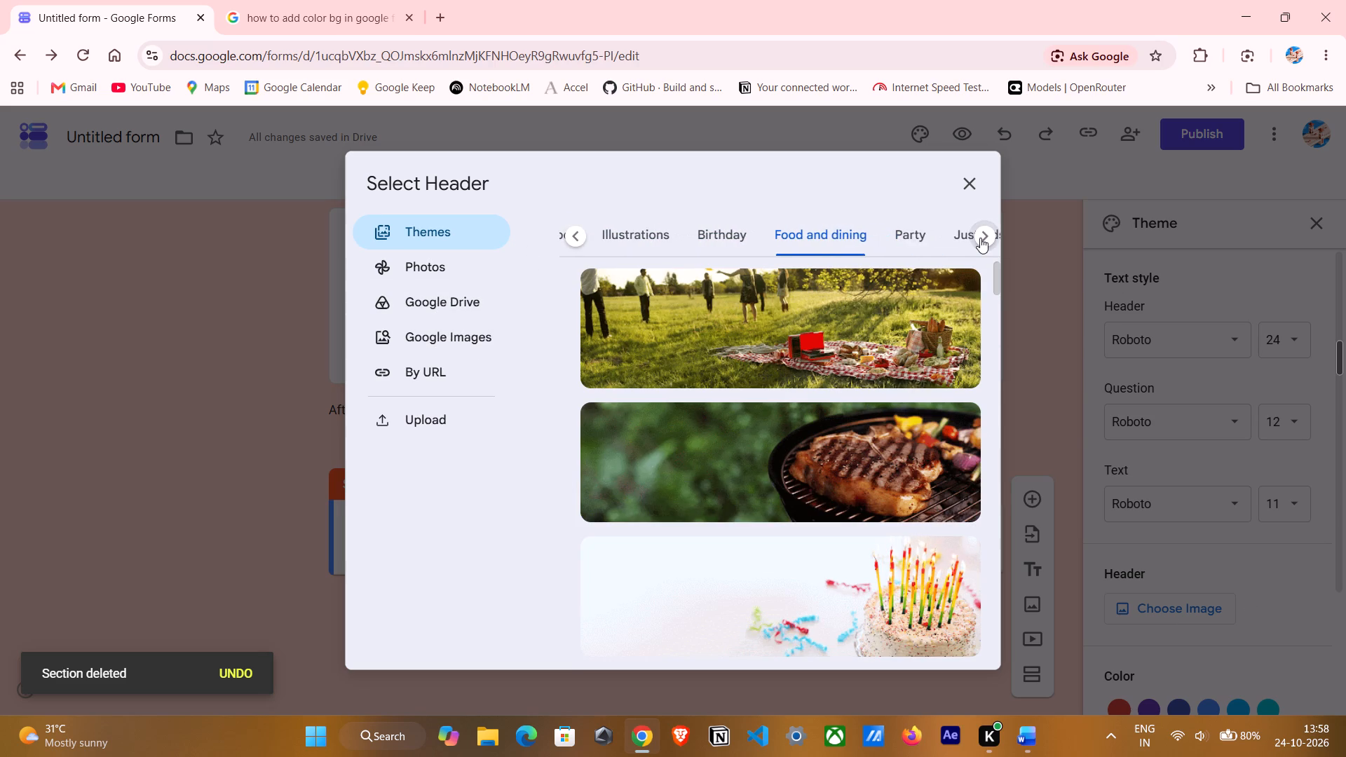
pyautogui.tripleClick(980, 238)
pyautogui.tripleClick(980, 238)
pyautogui.doubleClick(980, 238)
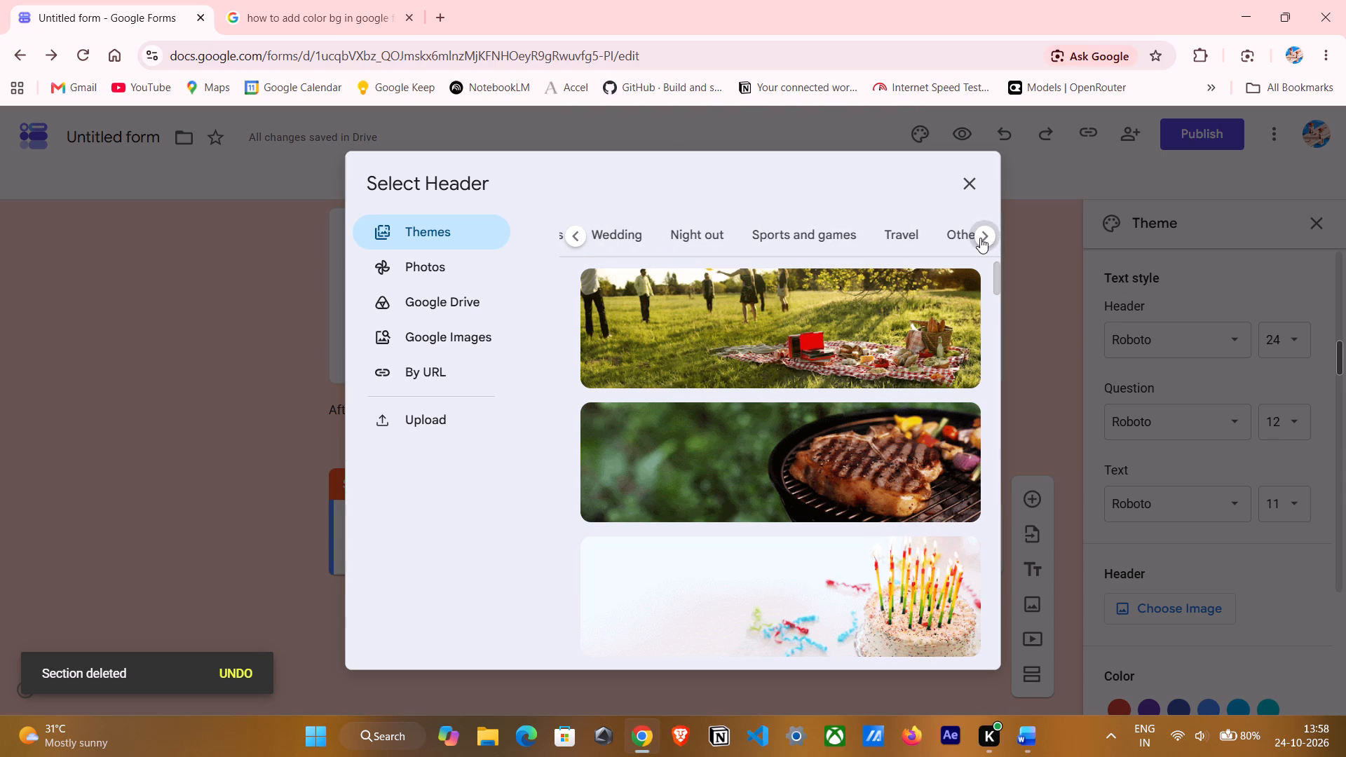
pyautogui.click(952, 235)
pyautogui.scroll(-5, 870, 393)
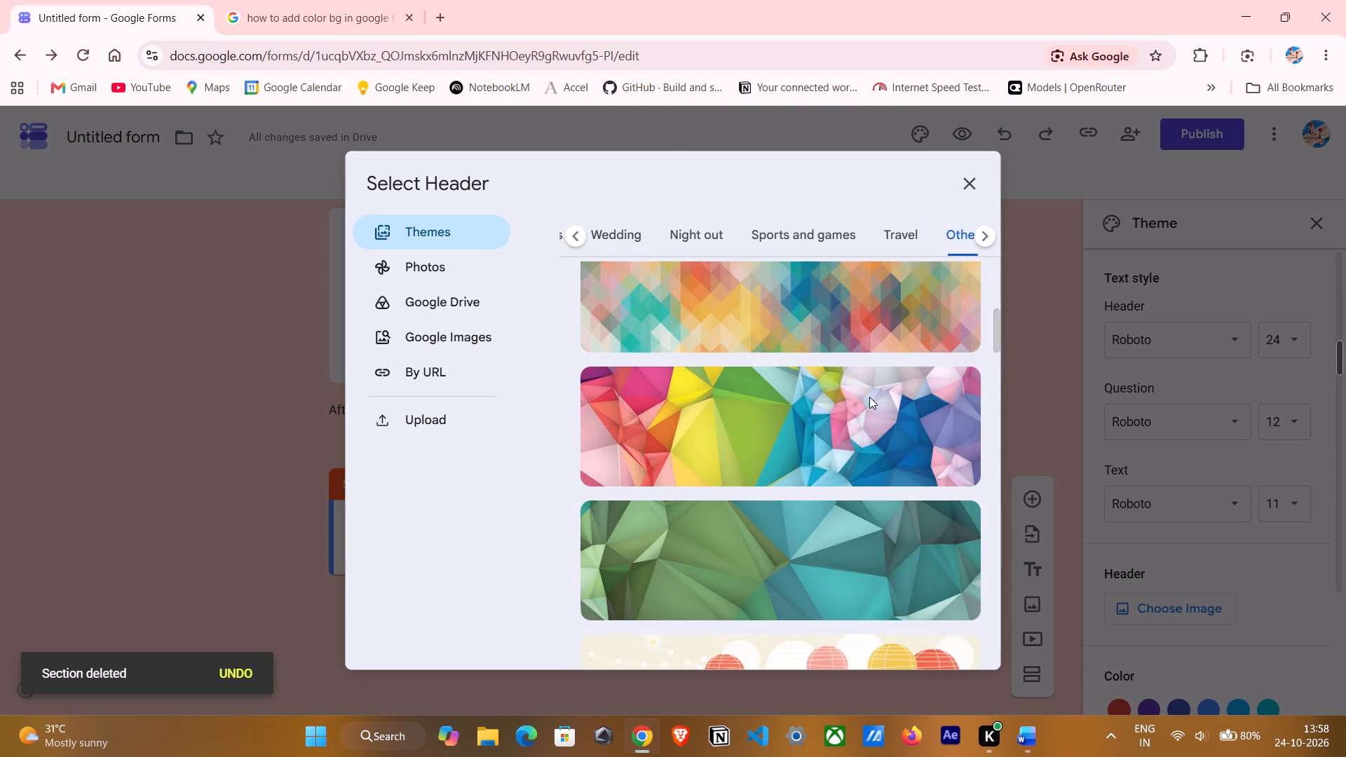
pyautogui.scroll(-2, 869, 397)
pyautogui.click(820, 414)
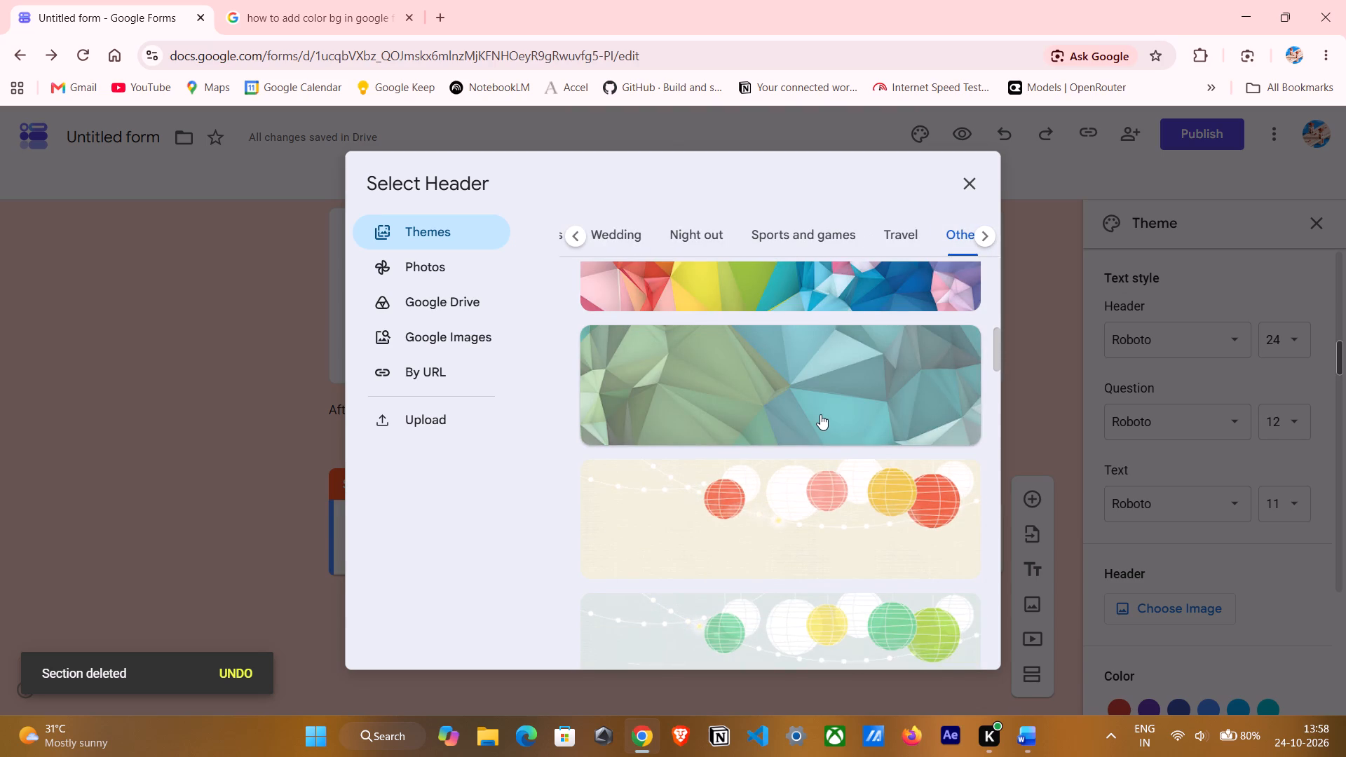
pyautogui.click(953, 656)
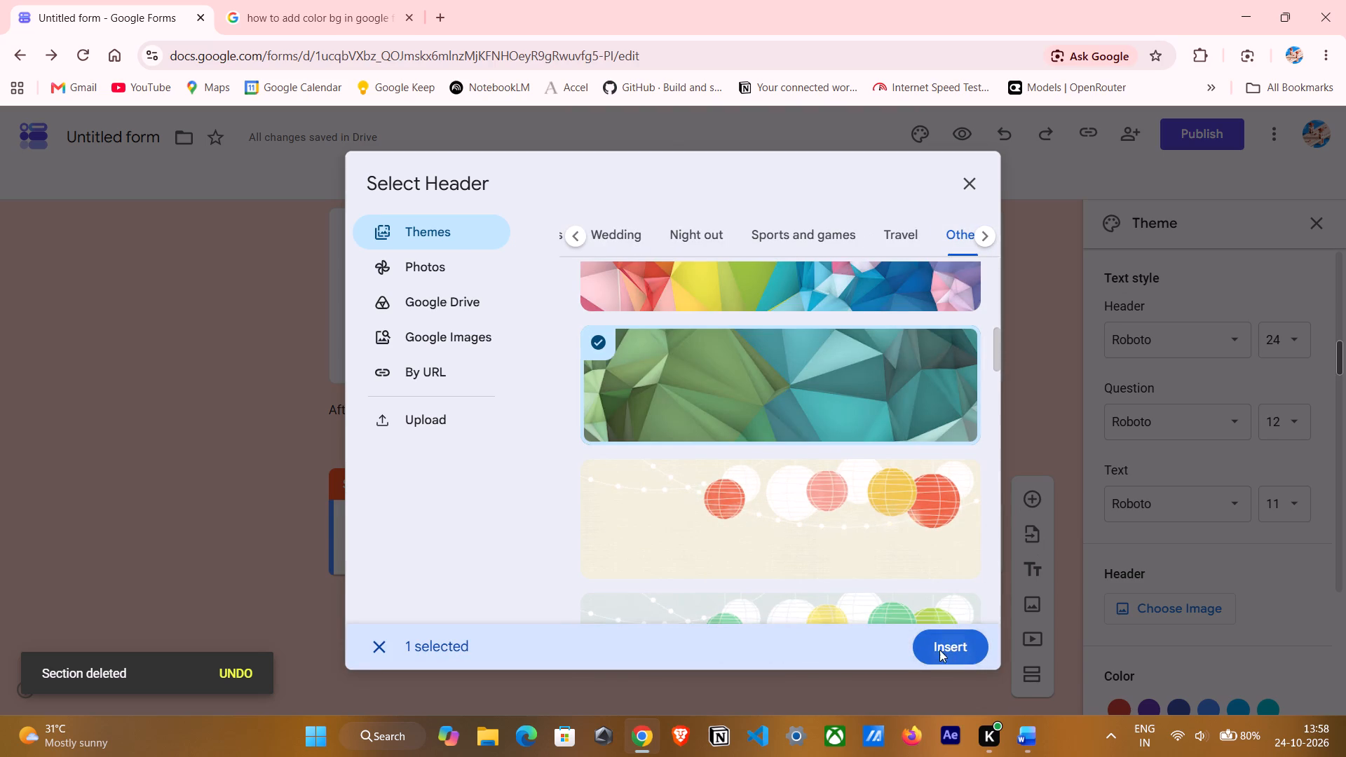
# Delete the form's header image above section 1.
pyautogui.scroll(-3, 189, 493)
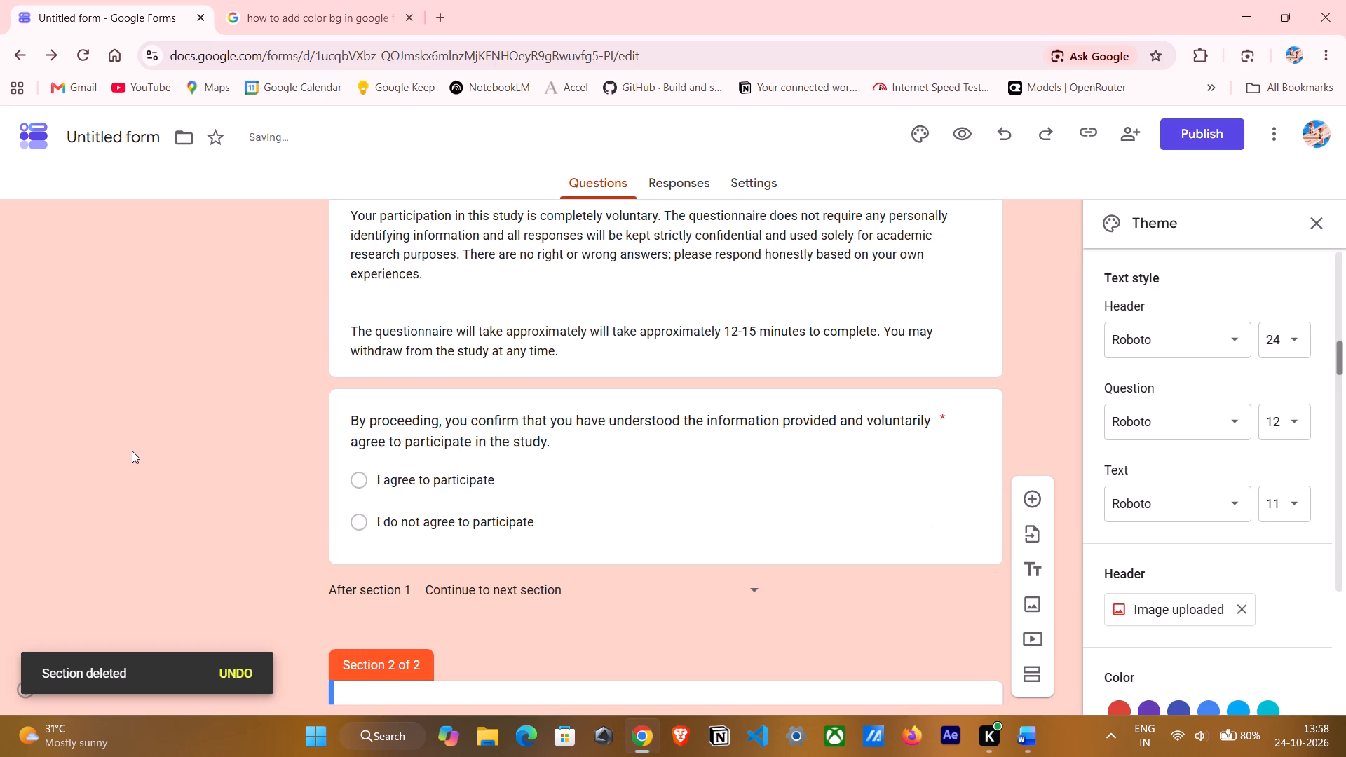
pyautogui.scroll(-10, 132, 451)
pyautogui.scroll(12, 132, 458)
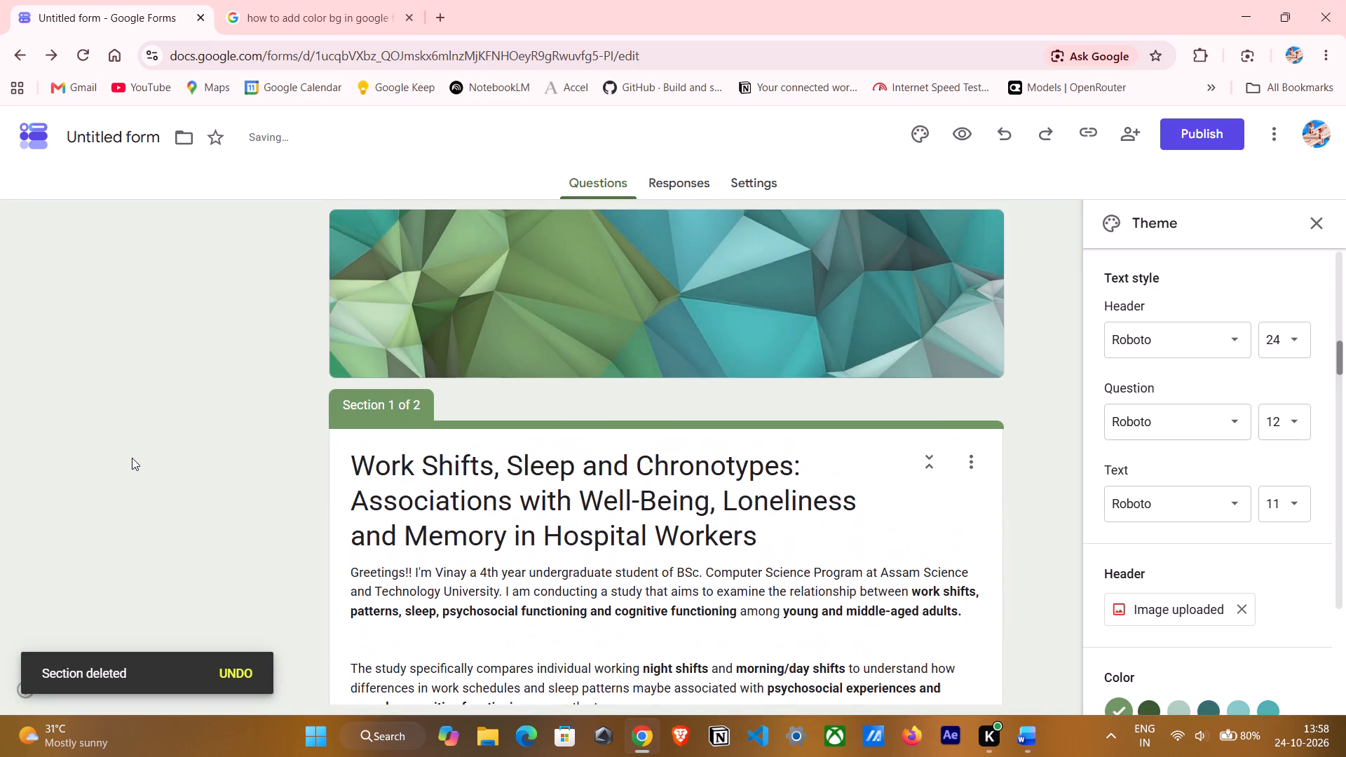
pyautogui.scroll(6, 132, 458)
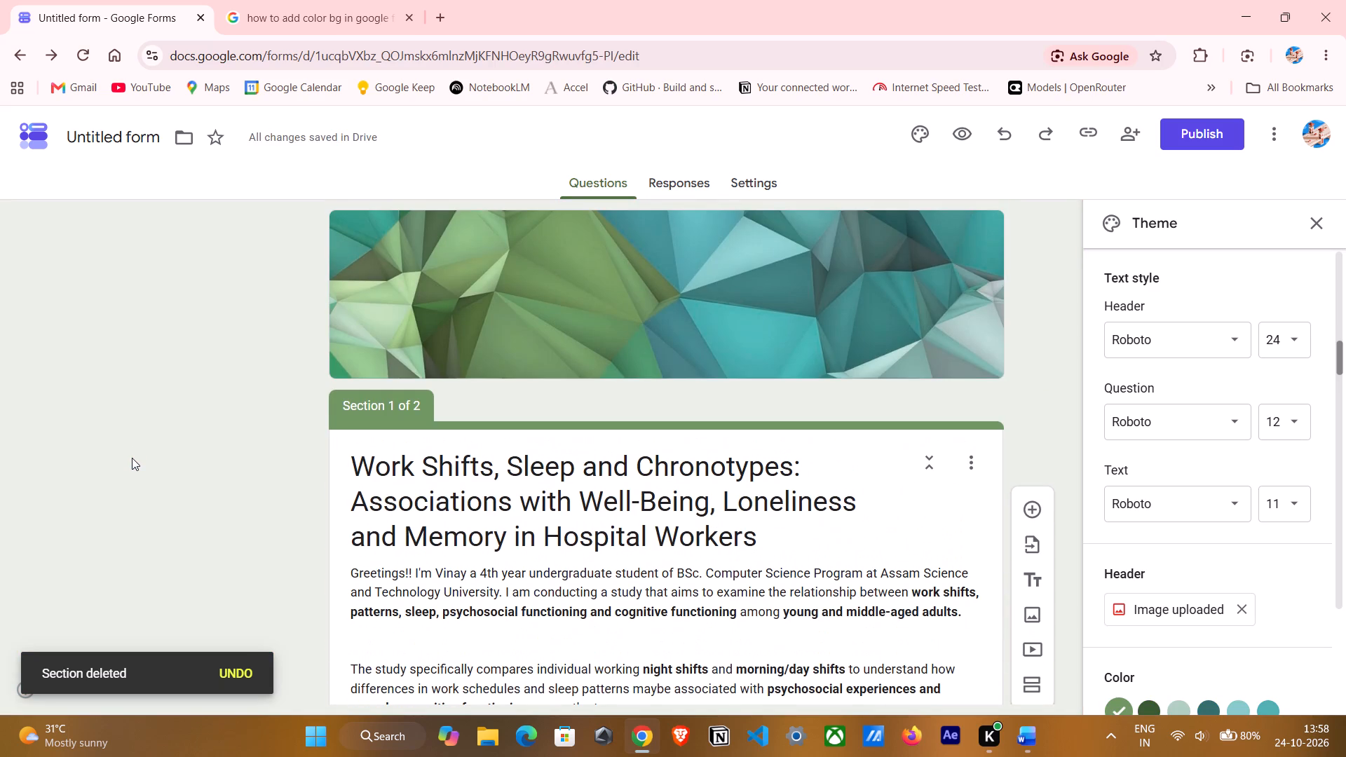
pyautogui.click(566, 332)
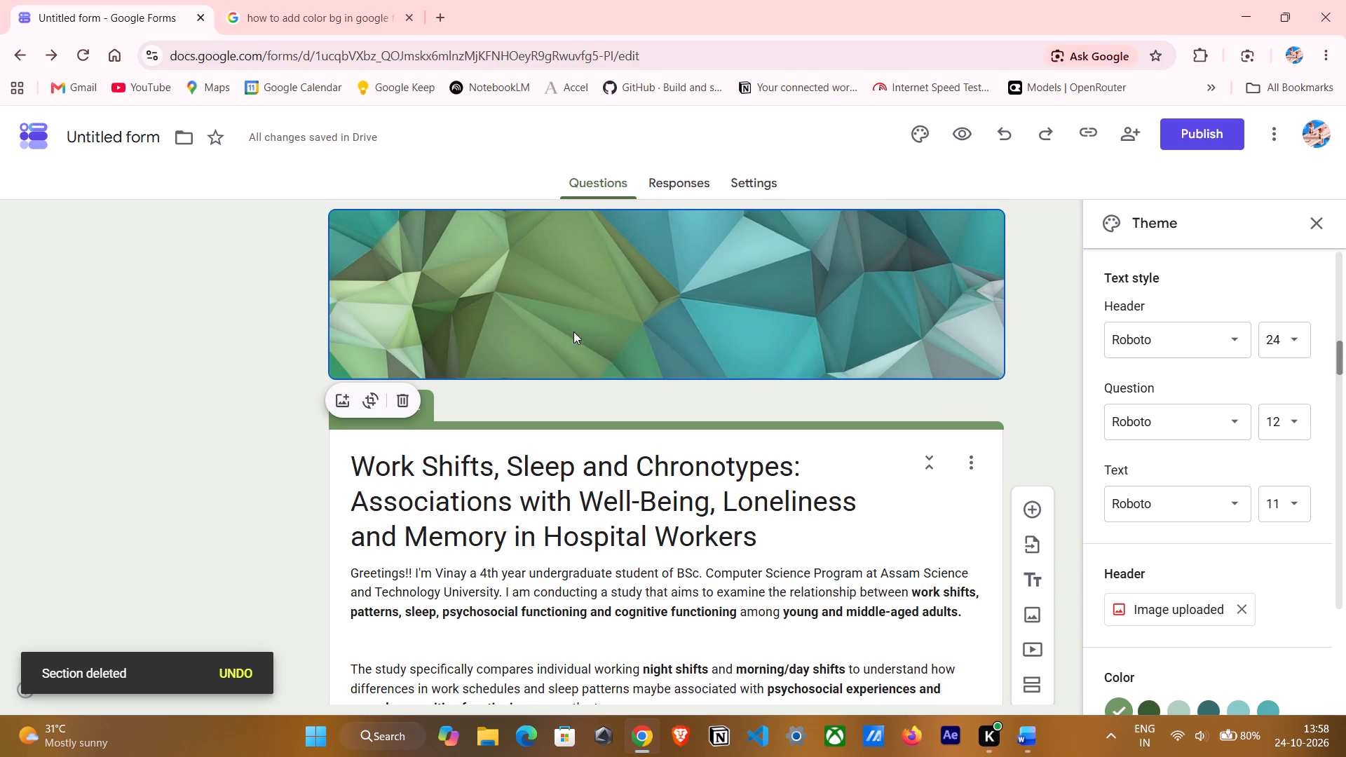
pyautogui.click(400, 398)
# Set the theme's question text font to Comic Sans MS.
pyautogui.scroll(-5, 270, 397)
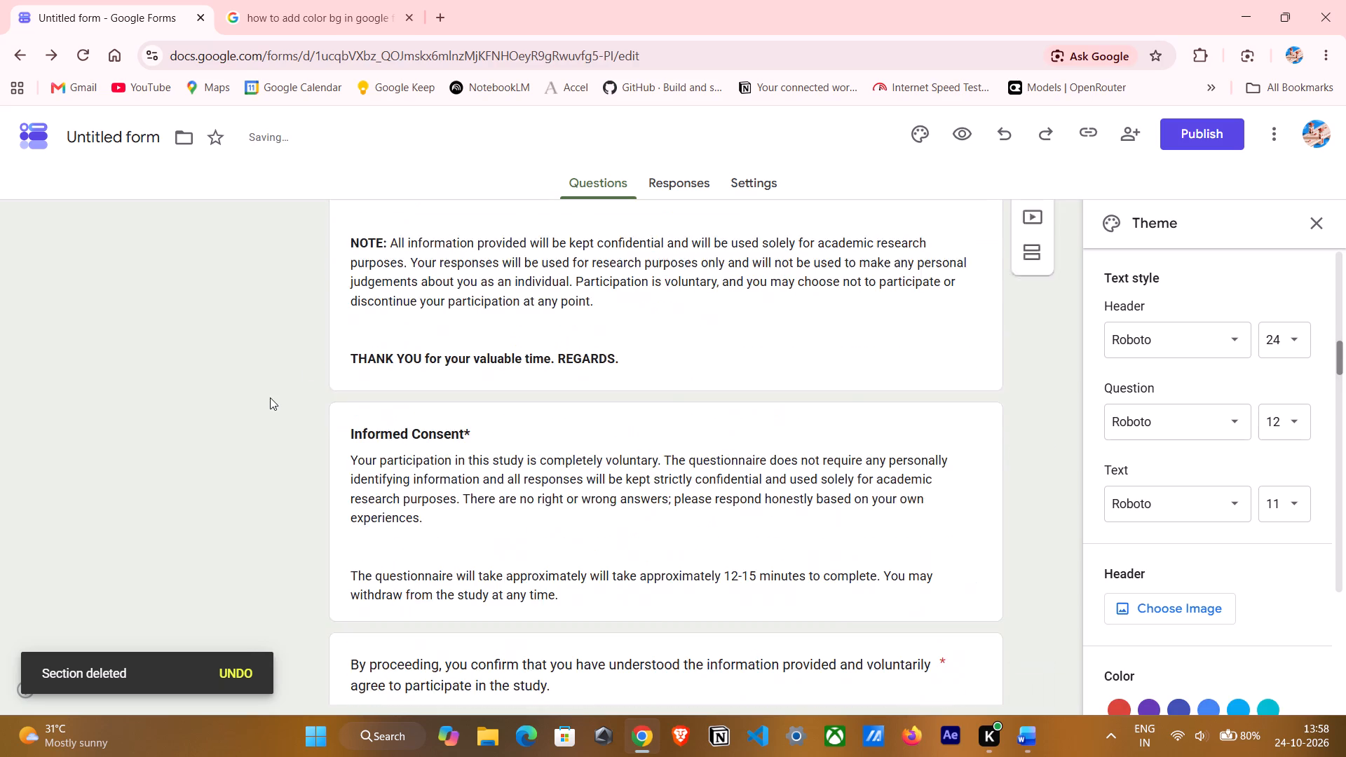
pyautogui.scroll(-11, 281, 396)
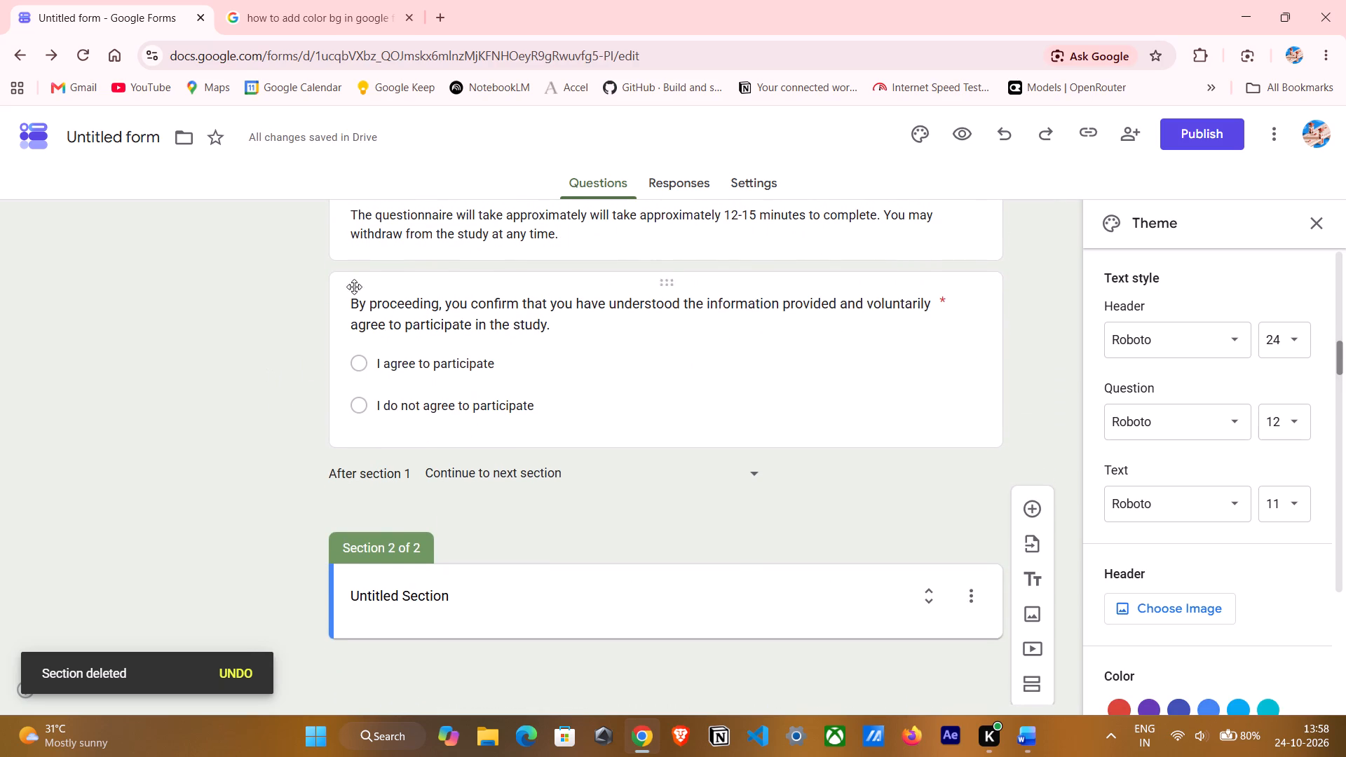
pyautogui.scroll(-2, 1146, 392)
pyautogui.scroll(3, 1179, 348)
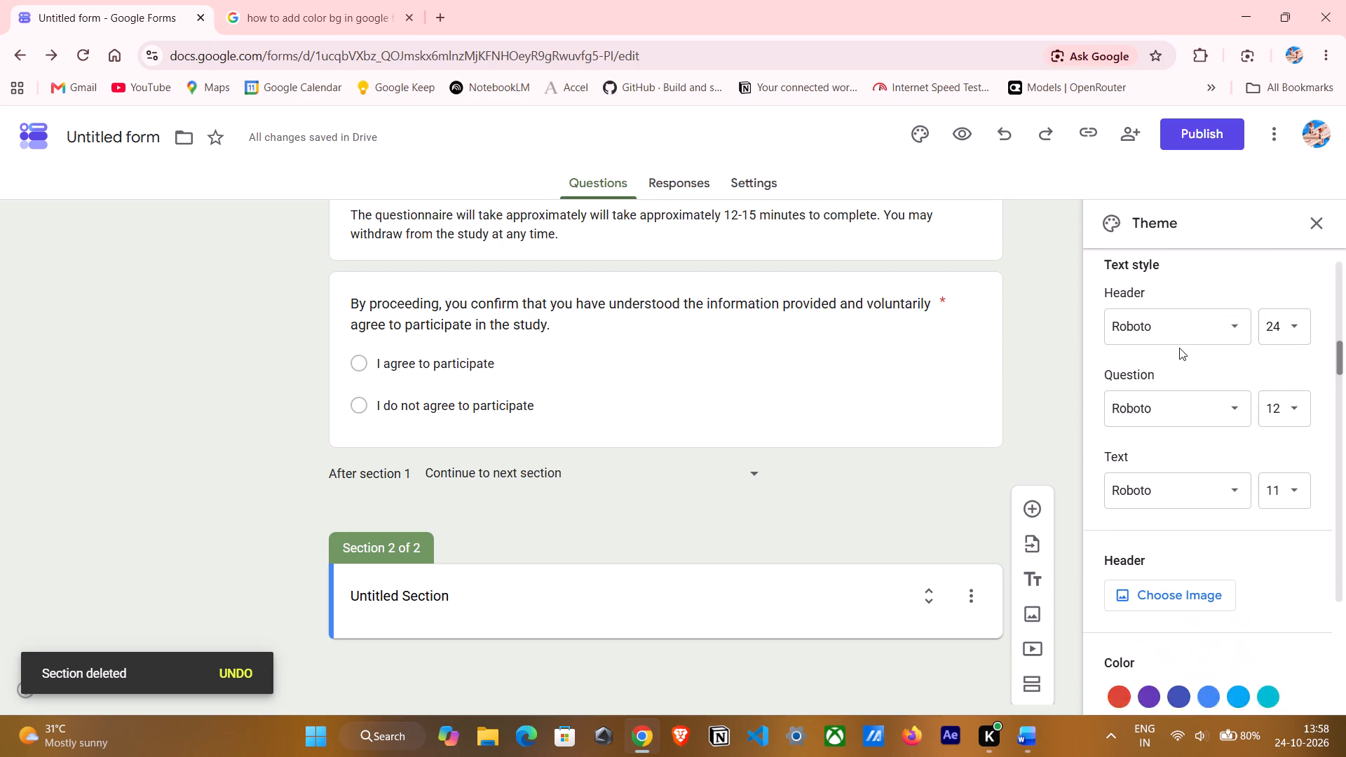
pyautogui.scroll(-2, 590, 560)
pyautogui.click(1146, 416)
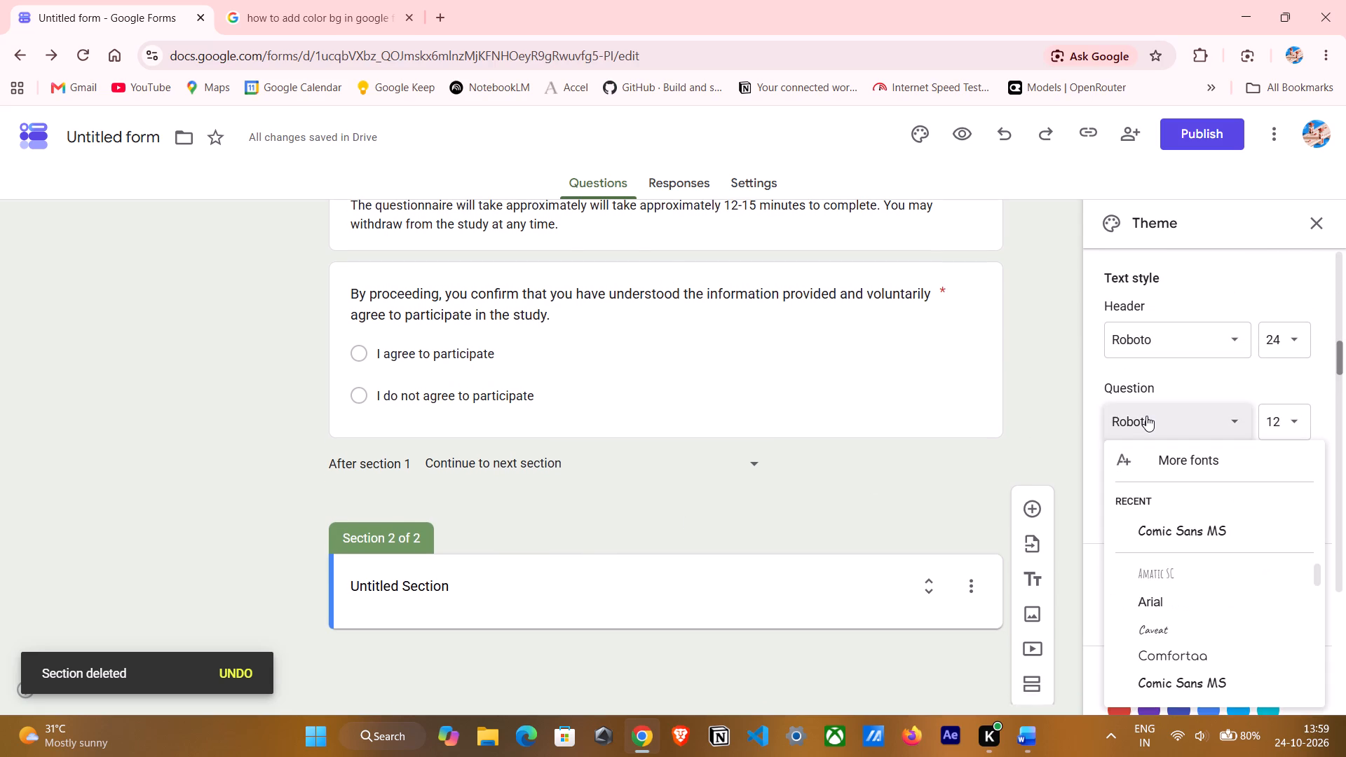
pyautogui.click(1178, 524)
# Set the theme's question text font to Arial.
pyautogui.scroll(8, 773, 469)
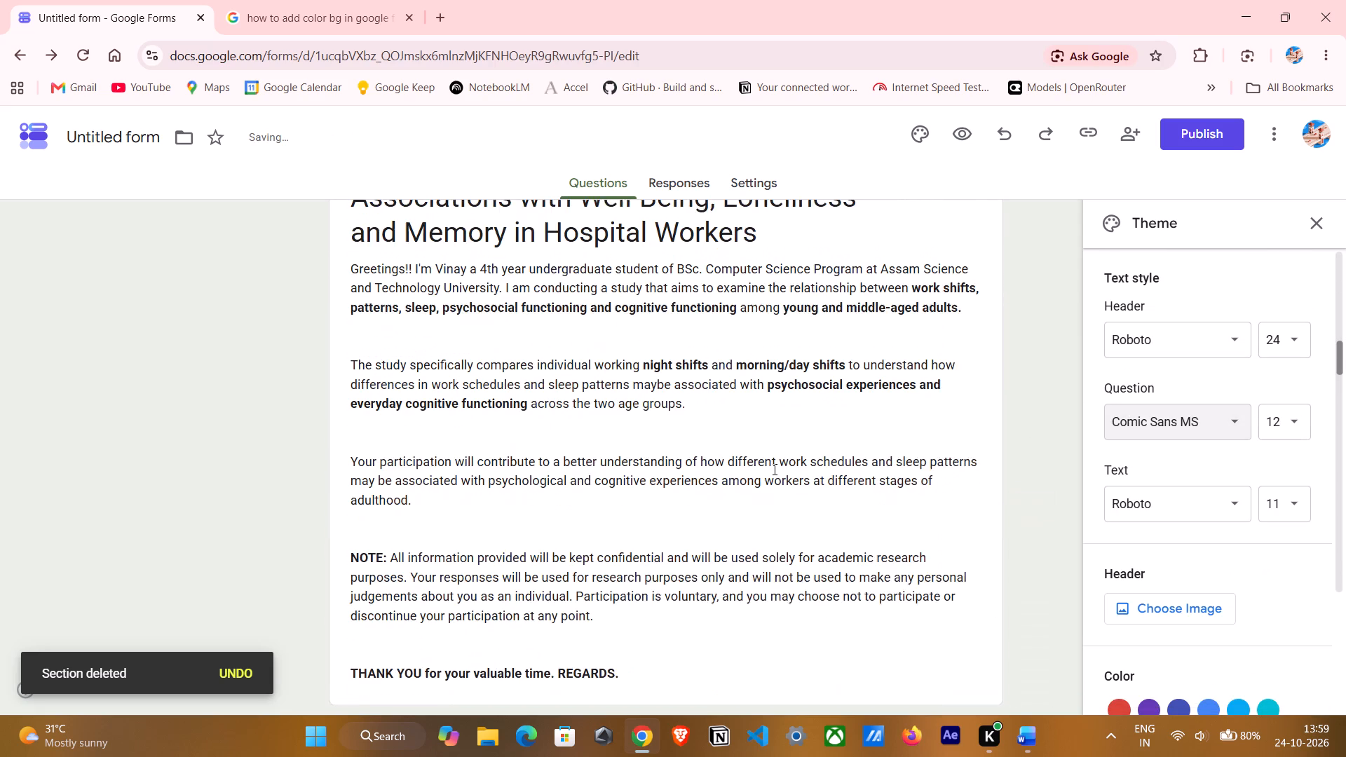
pyautogui.scroll(5, 773, 469)
pyautogui.scroll(-4, 773, 469)
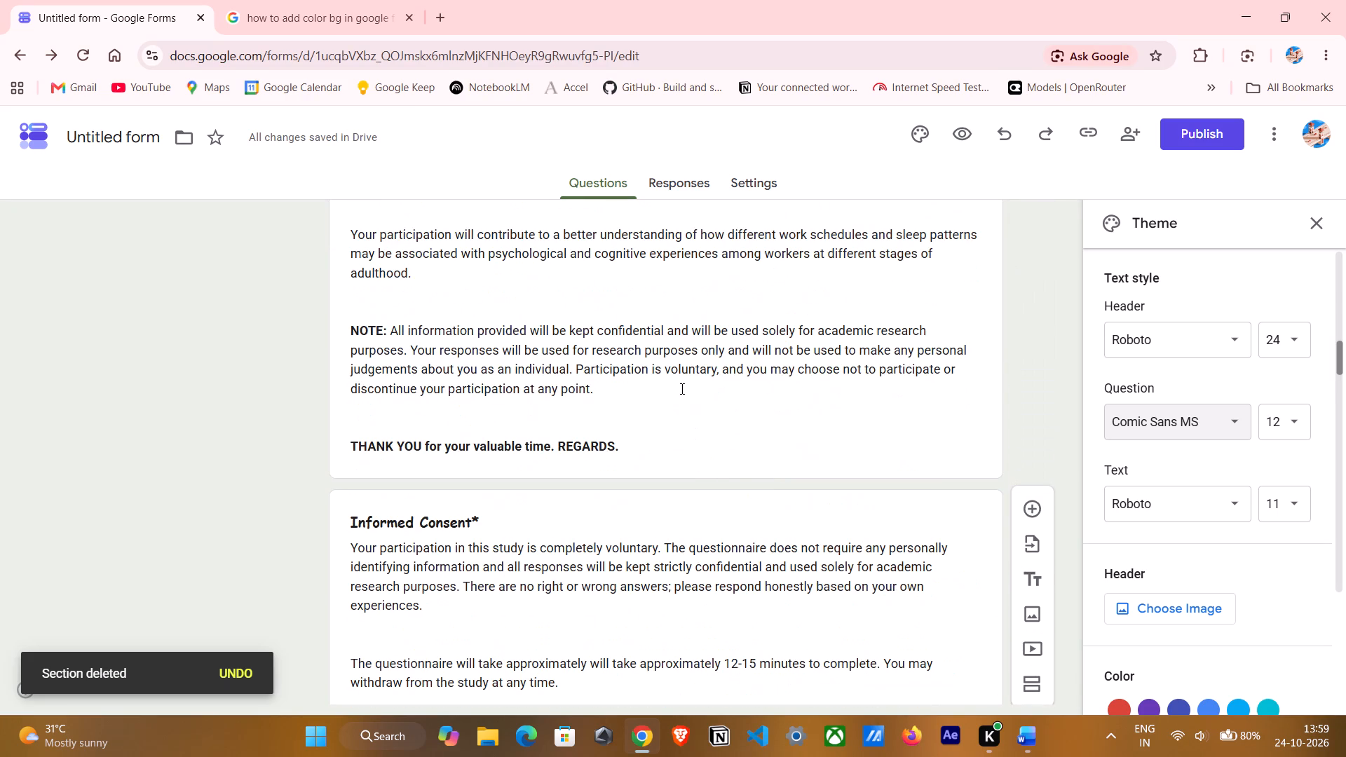
pyautogui.scroll(-3, 666, 390)
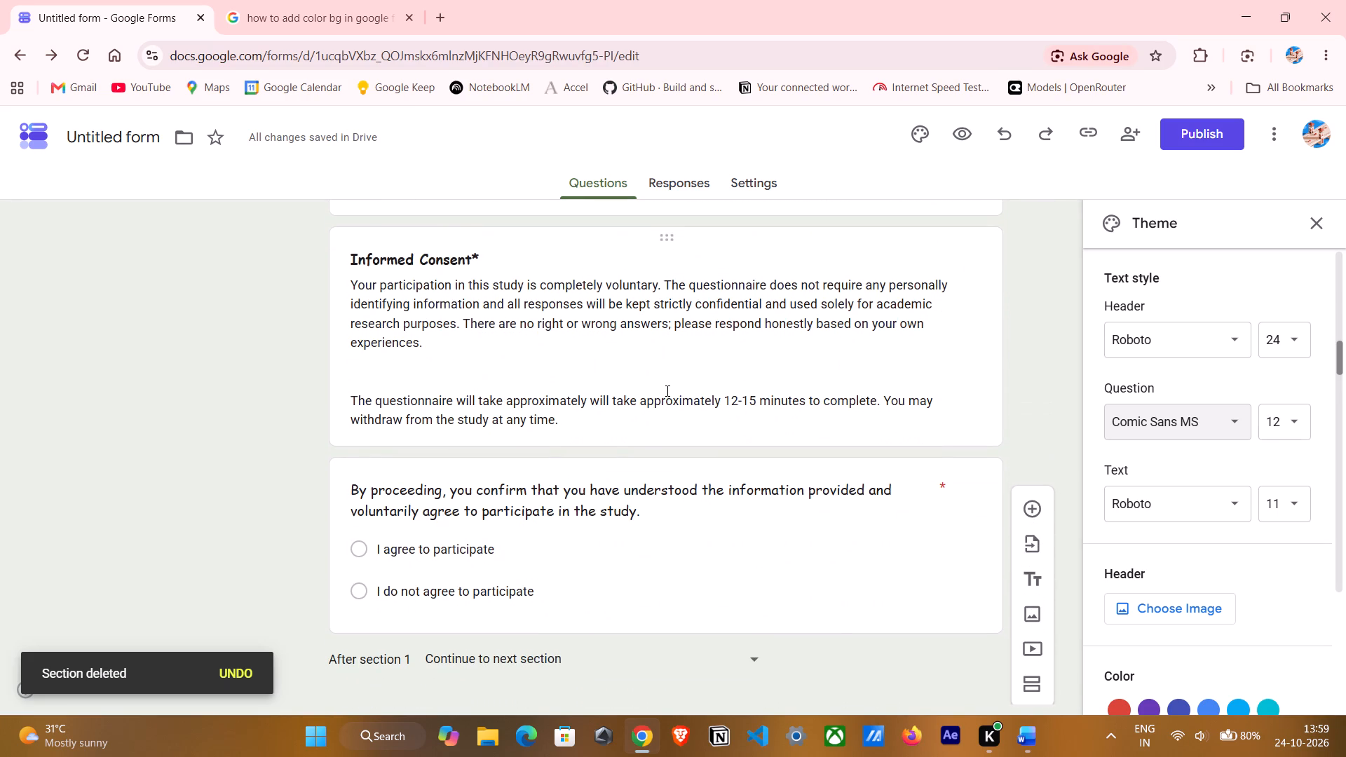
pyautogui.click(1189, 411)
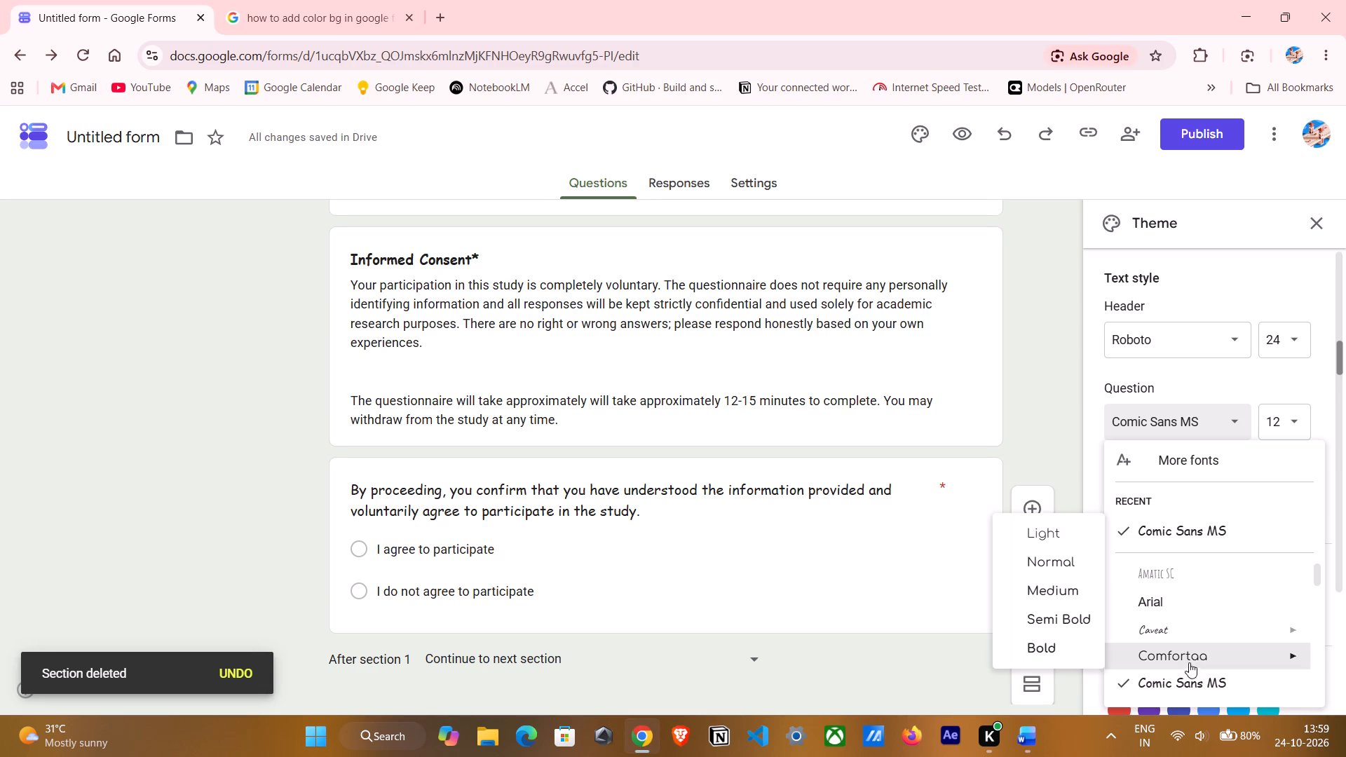
pyautogui.click(1180, 589)
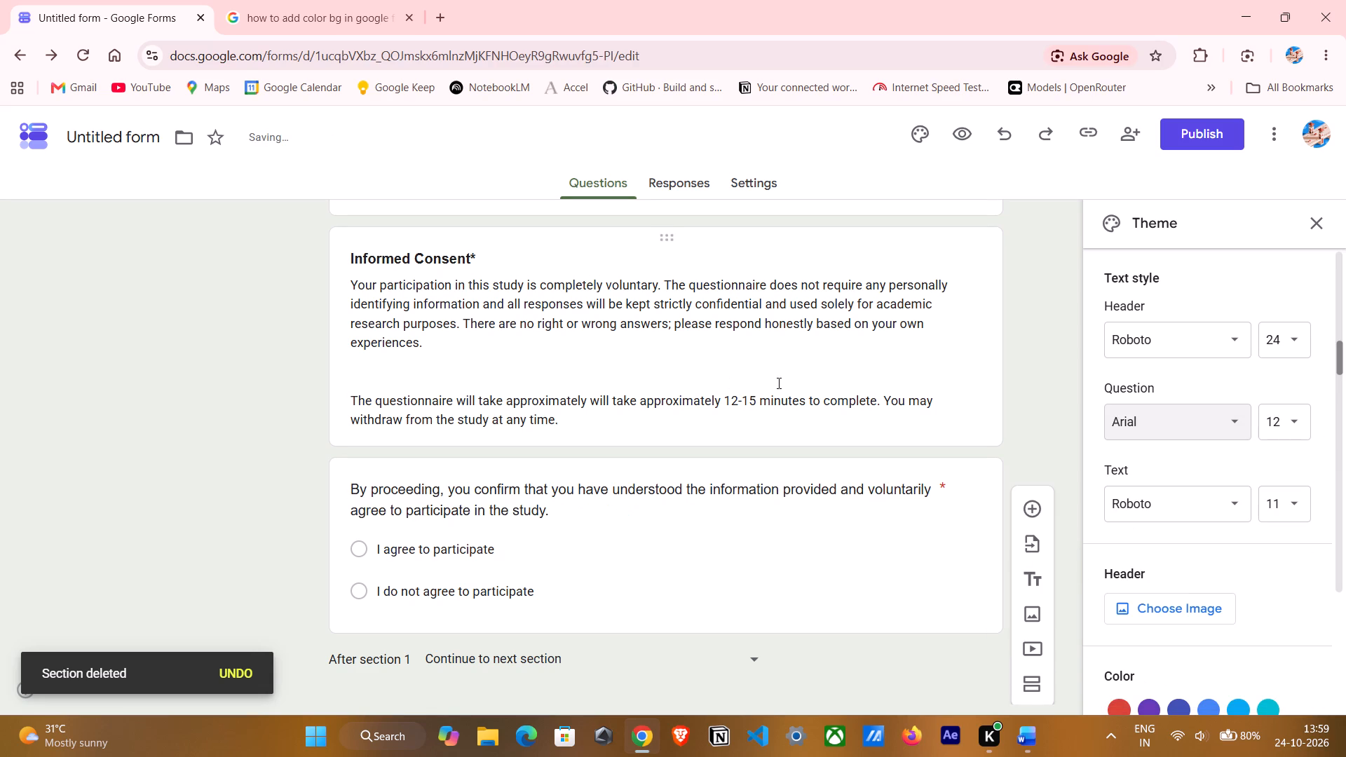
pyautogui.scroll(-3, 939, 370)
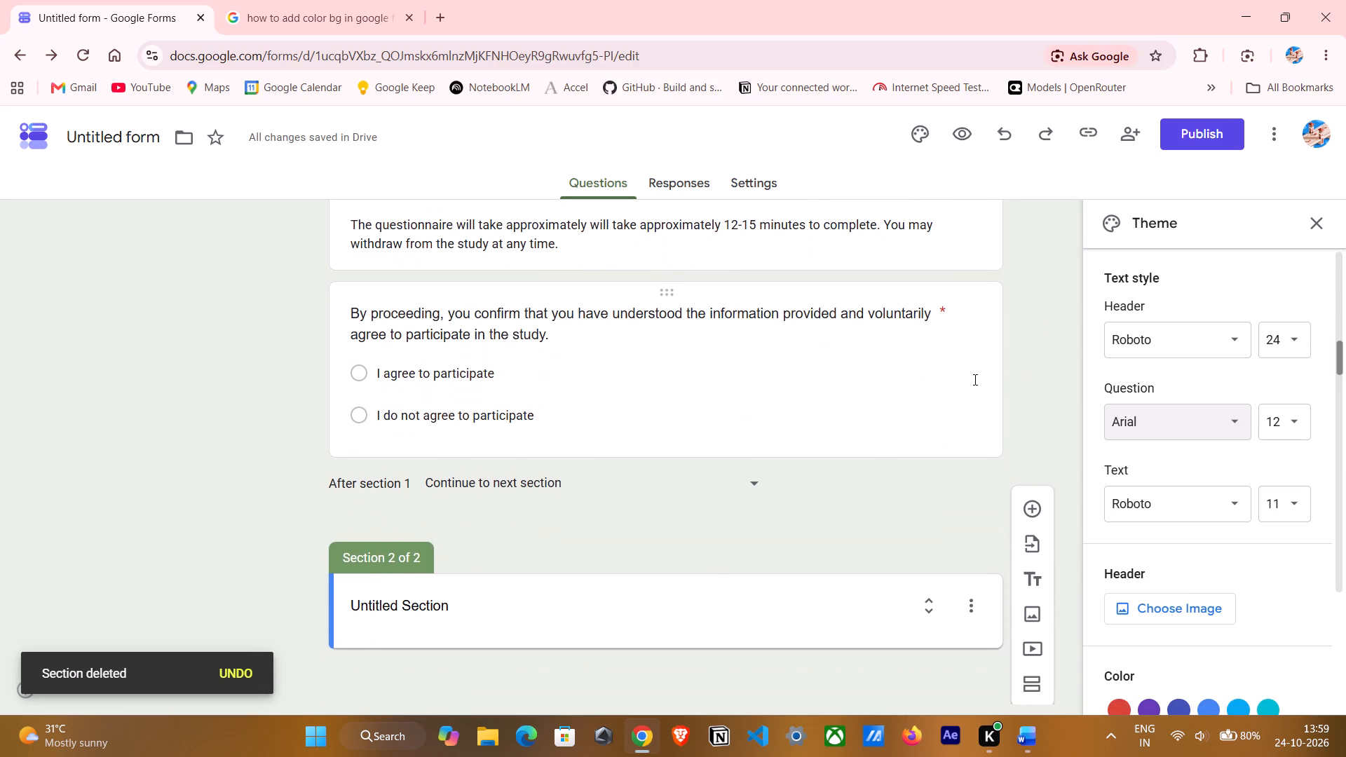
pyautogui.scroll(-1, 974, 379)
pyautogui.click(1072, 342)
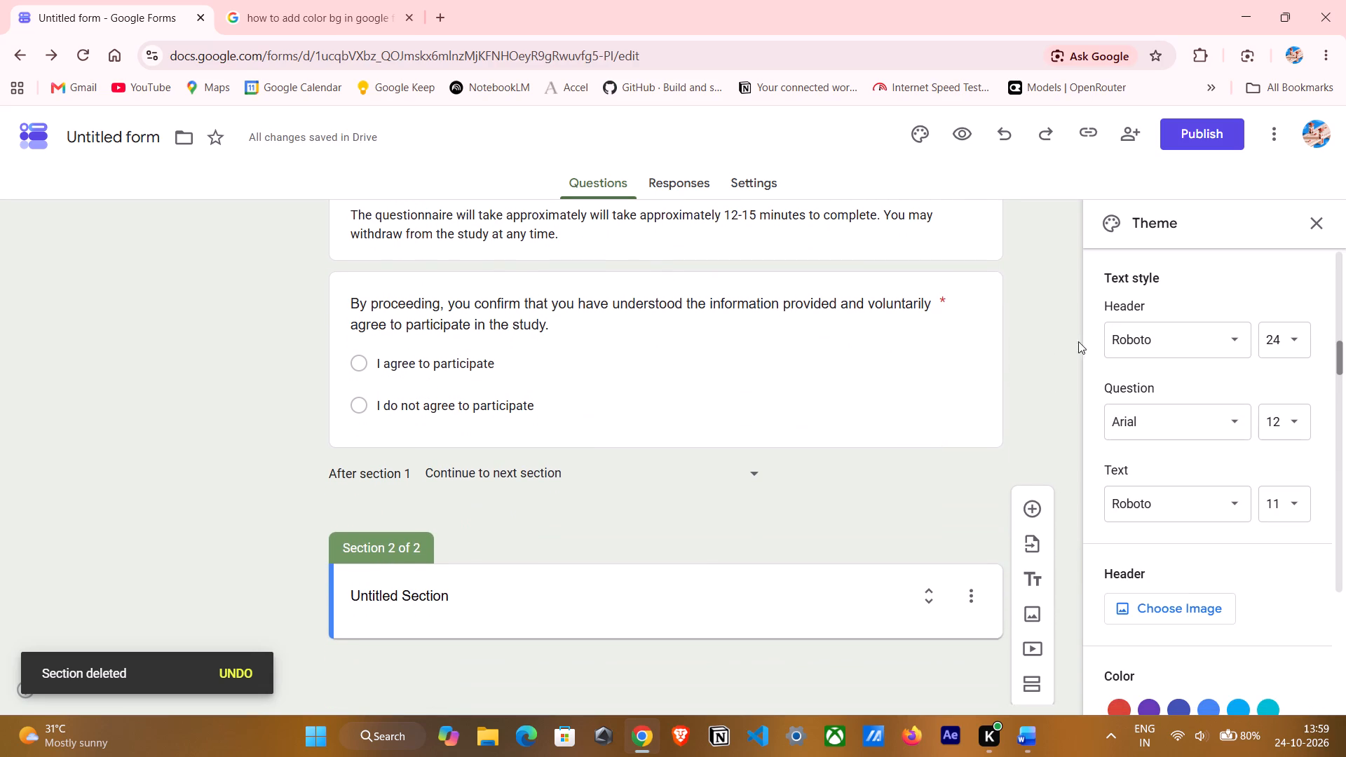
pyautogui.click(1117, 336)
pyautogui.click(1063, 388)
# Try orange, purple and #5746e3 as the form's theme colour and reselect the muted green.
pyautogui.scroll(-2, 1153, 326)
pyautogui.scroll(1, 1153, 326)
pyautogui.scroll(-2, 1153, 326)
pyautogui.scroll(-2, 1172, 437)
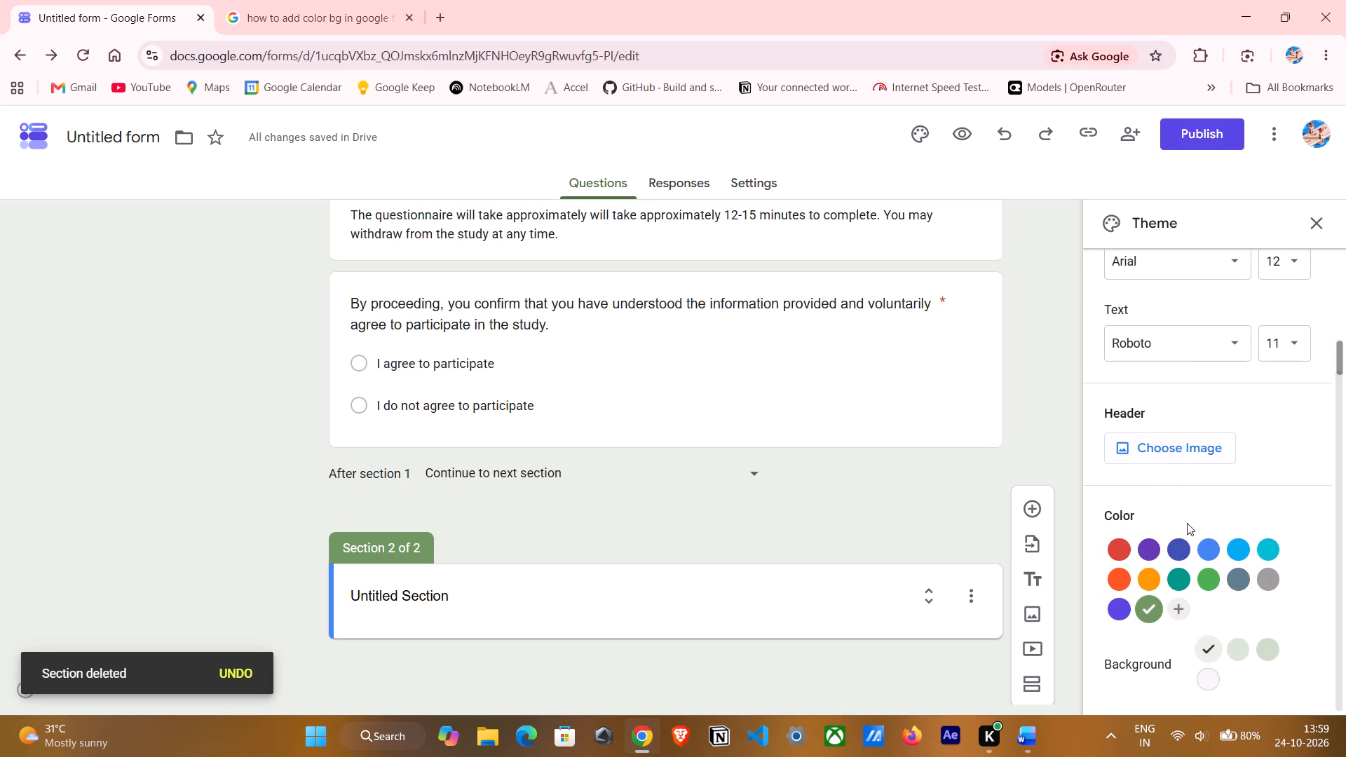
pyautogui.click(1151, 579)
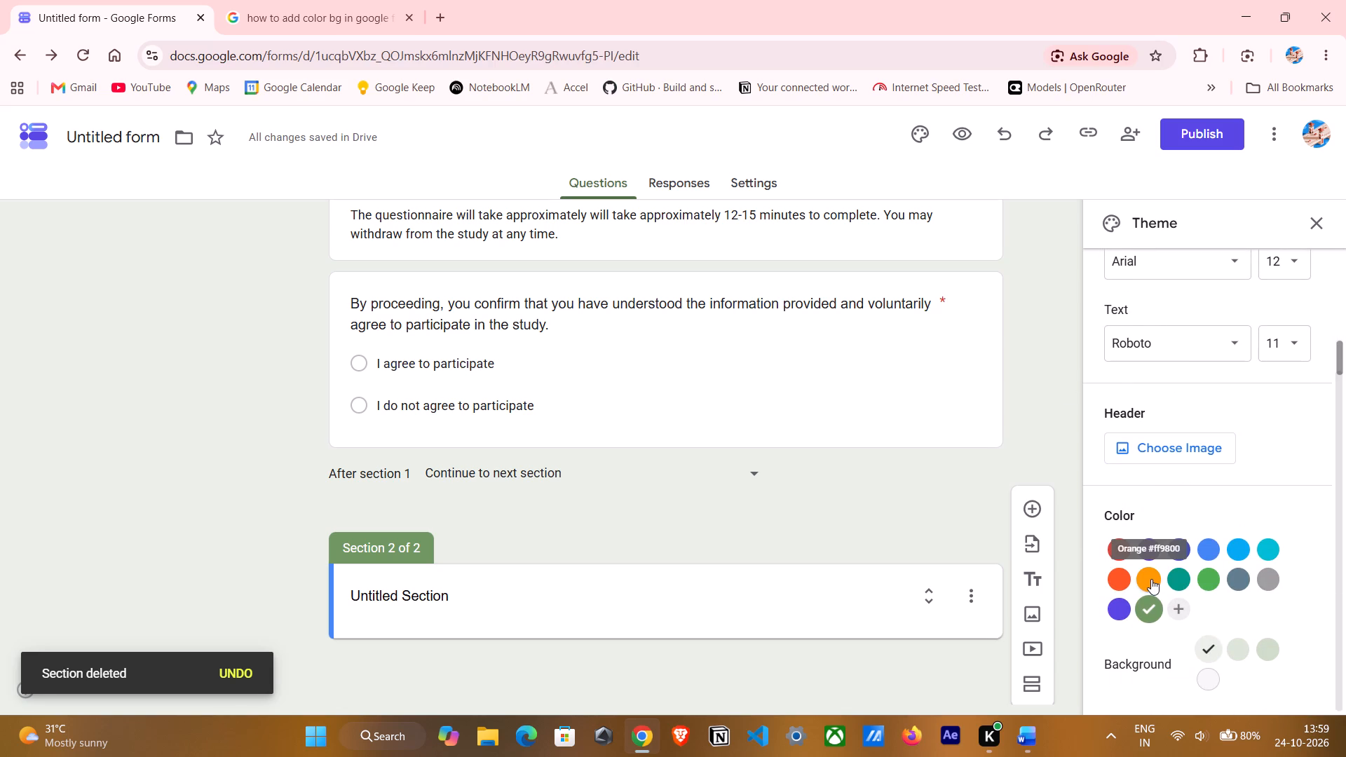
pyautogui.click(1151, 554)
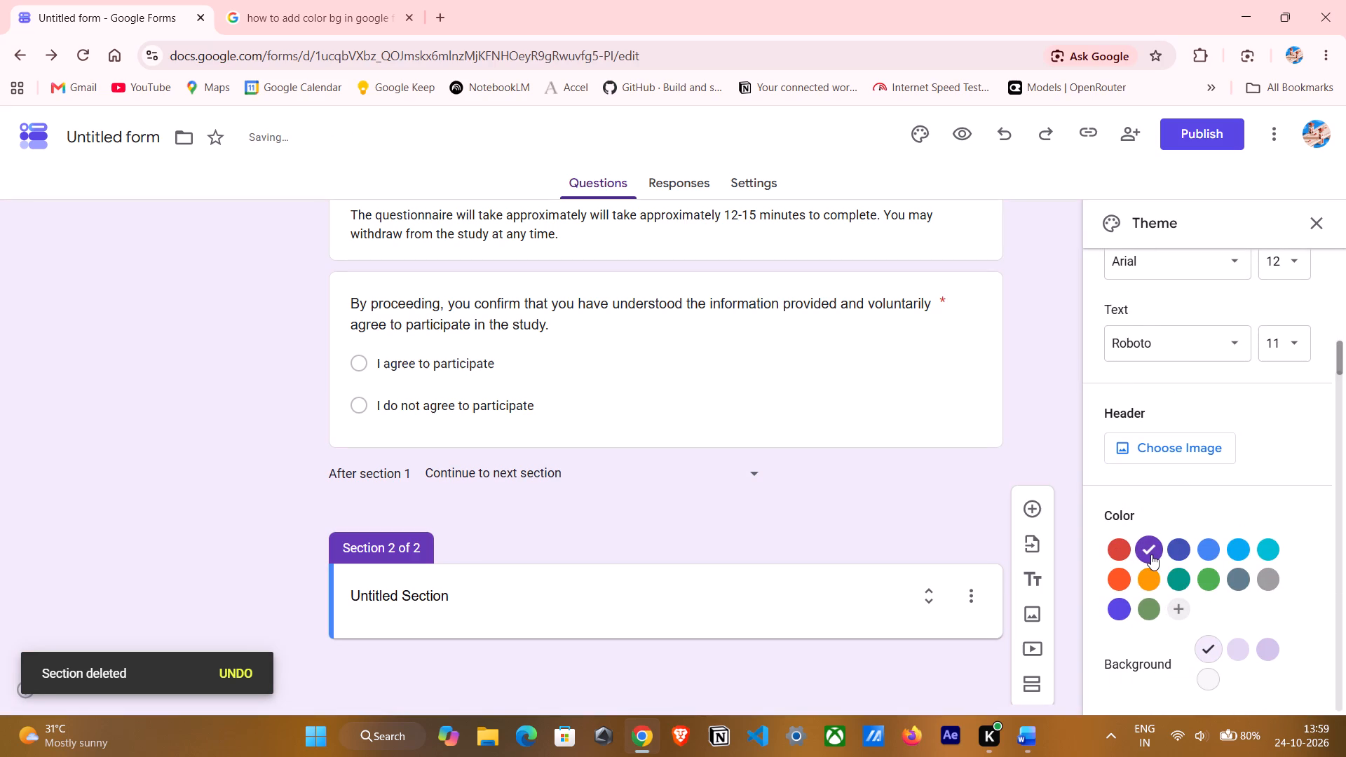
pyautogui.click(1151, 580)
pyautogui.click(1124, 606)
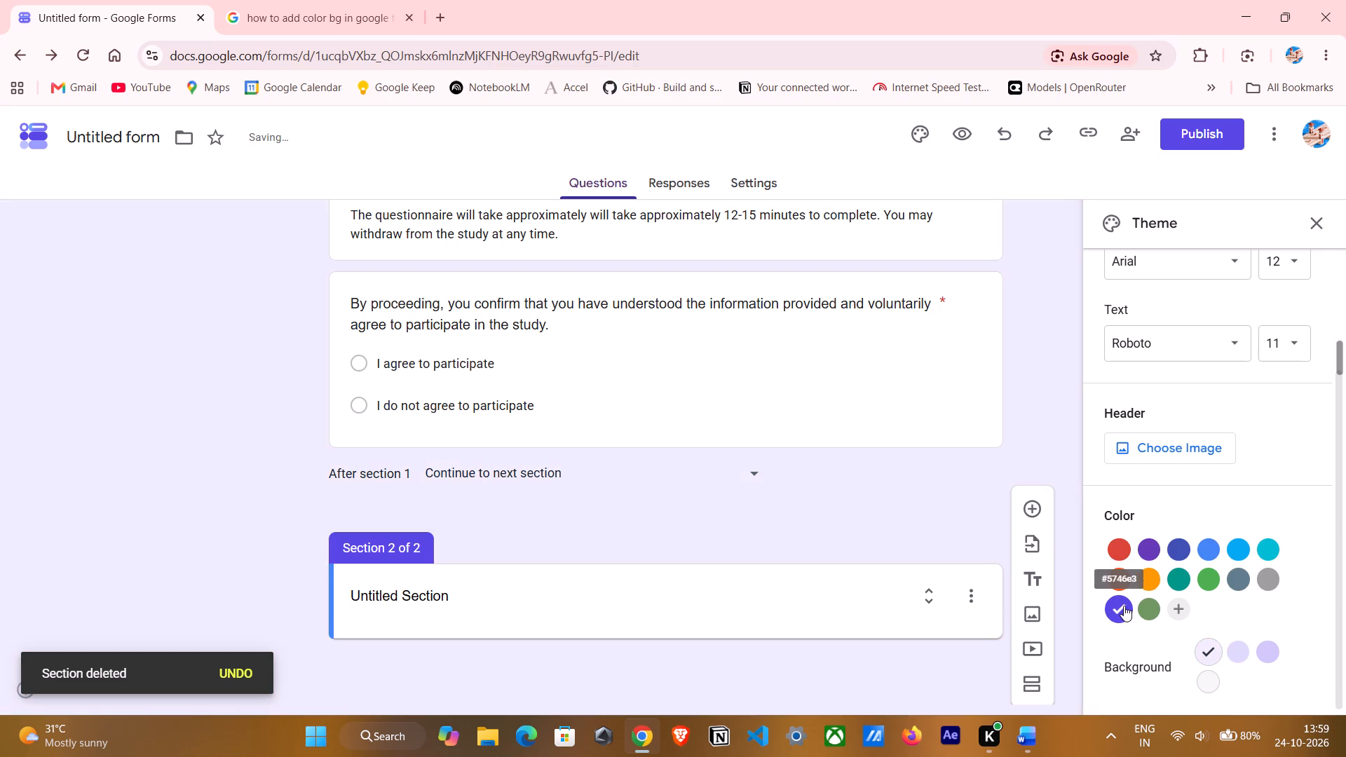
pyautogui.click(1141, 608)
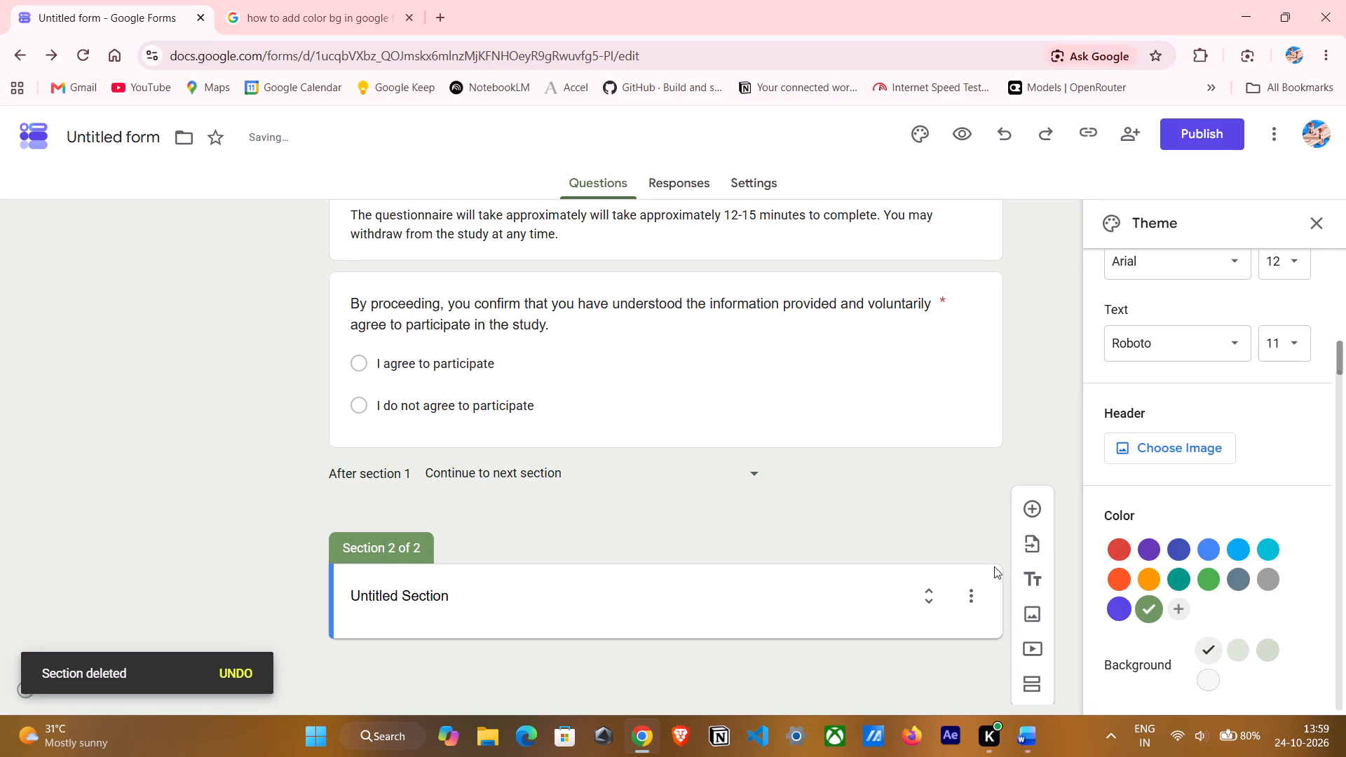
# Close the theme settings.
pyautogui.scroll(-3, 1164, 585)
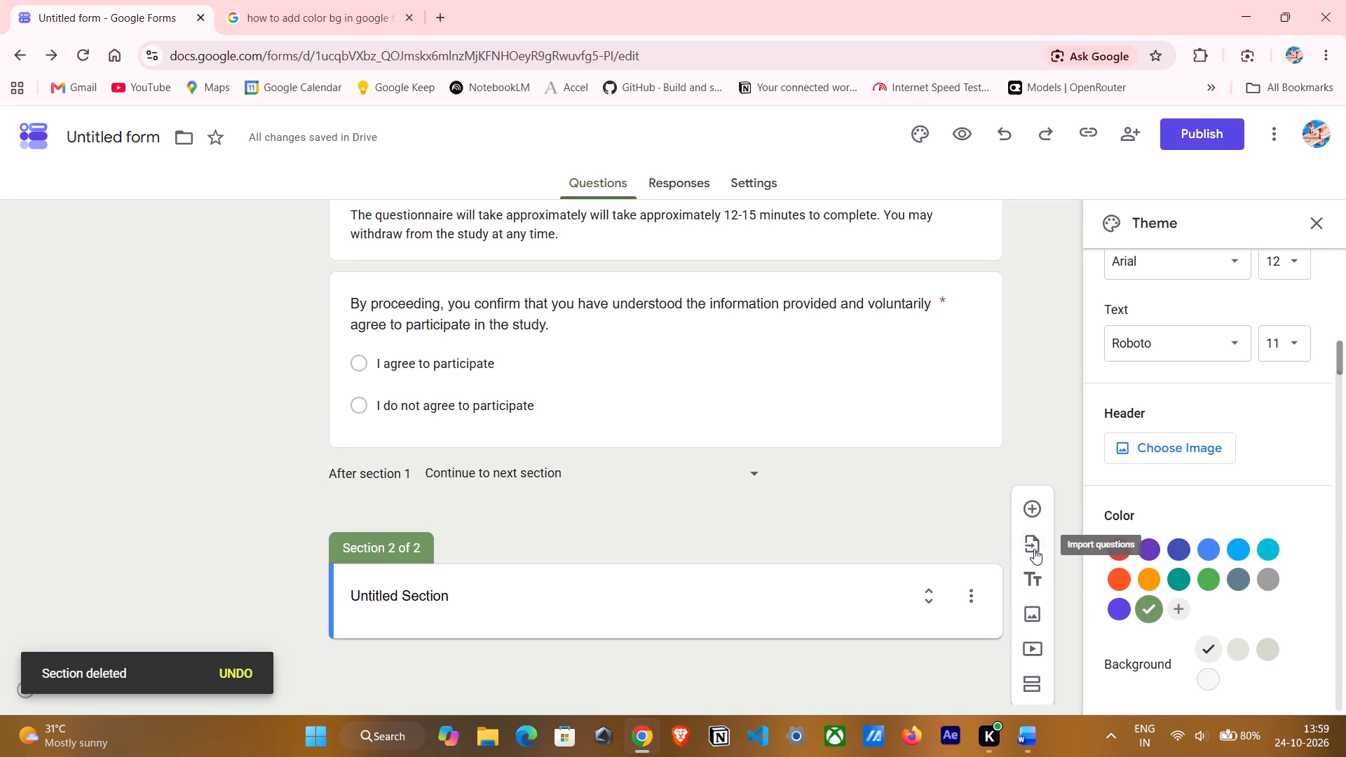
pyautogui.click(1044, 434)
pyautogui.scroll(6, 1213, 387)
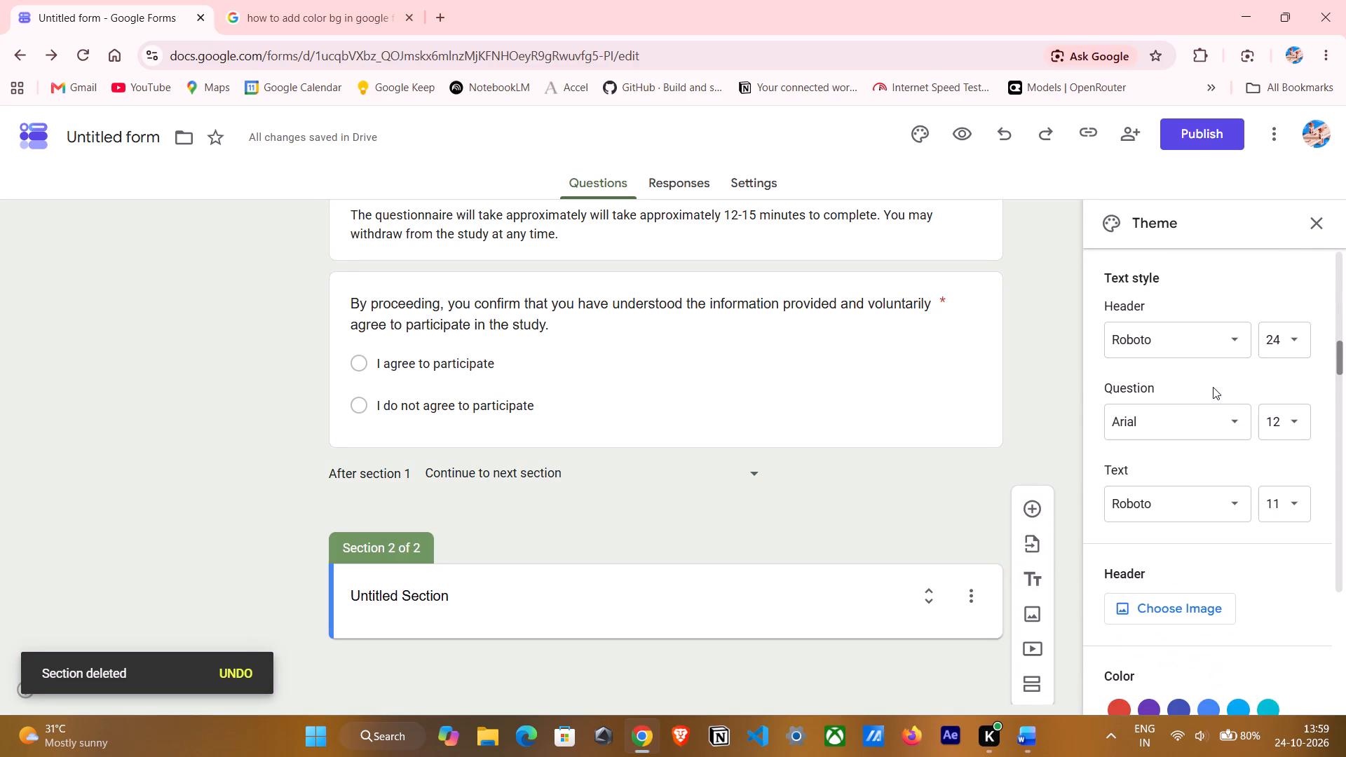
pyautogui.click(1314, 224)
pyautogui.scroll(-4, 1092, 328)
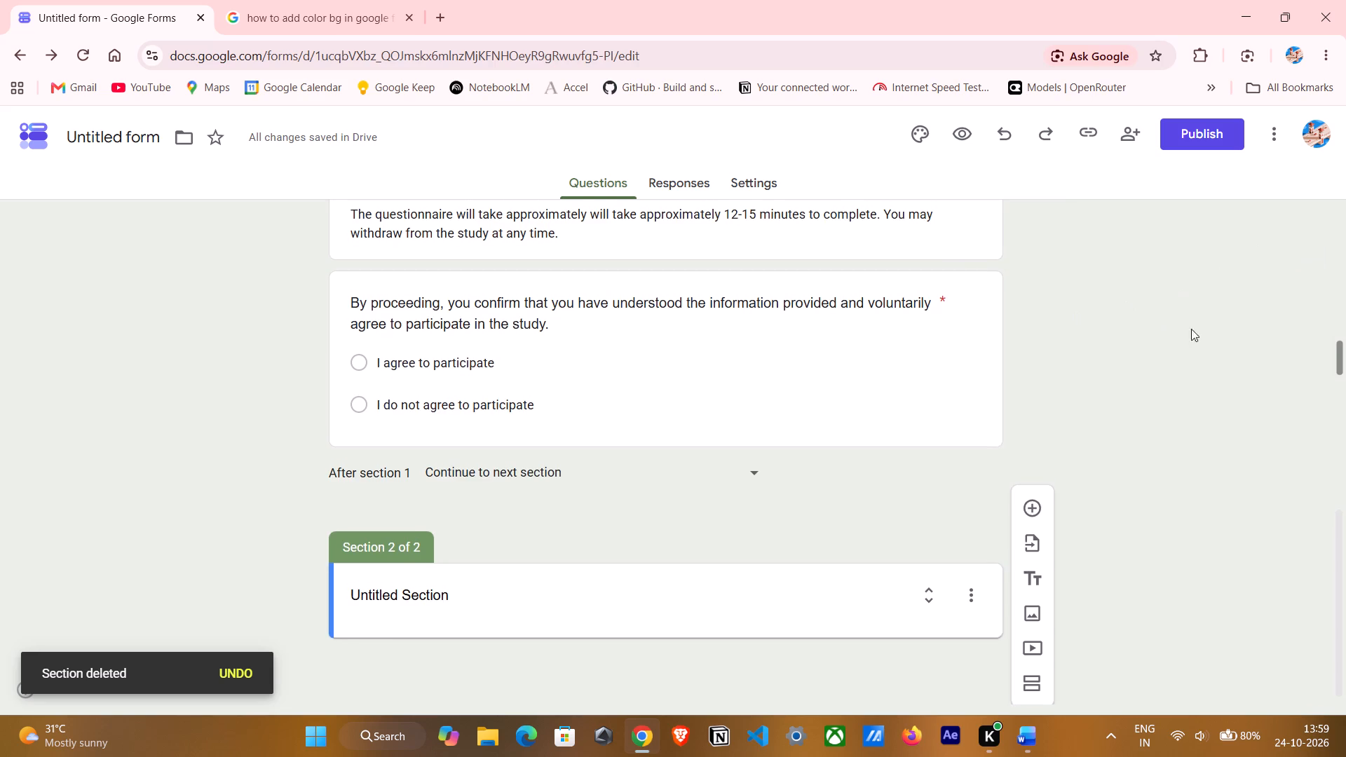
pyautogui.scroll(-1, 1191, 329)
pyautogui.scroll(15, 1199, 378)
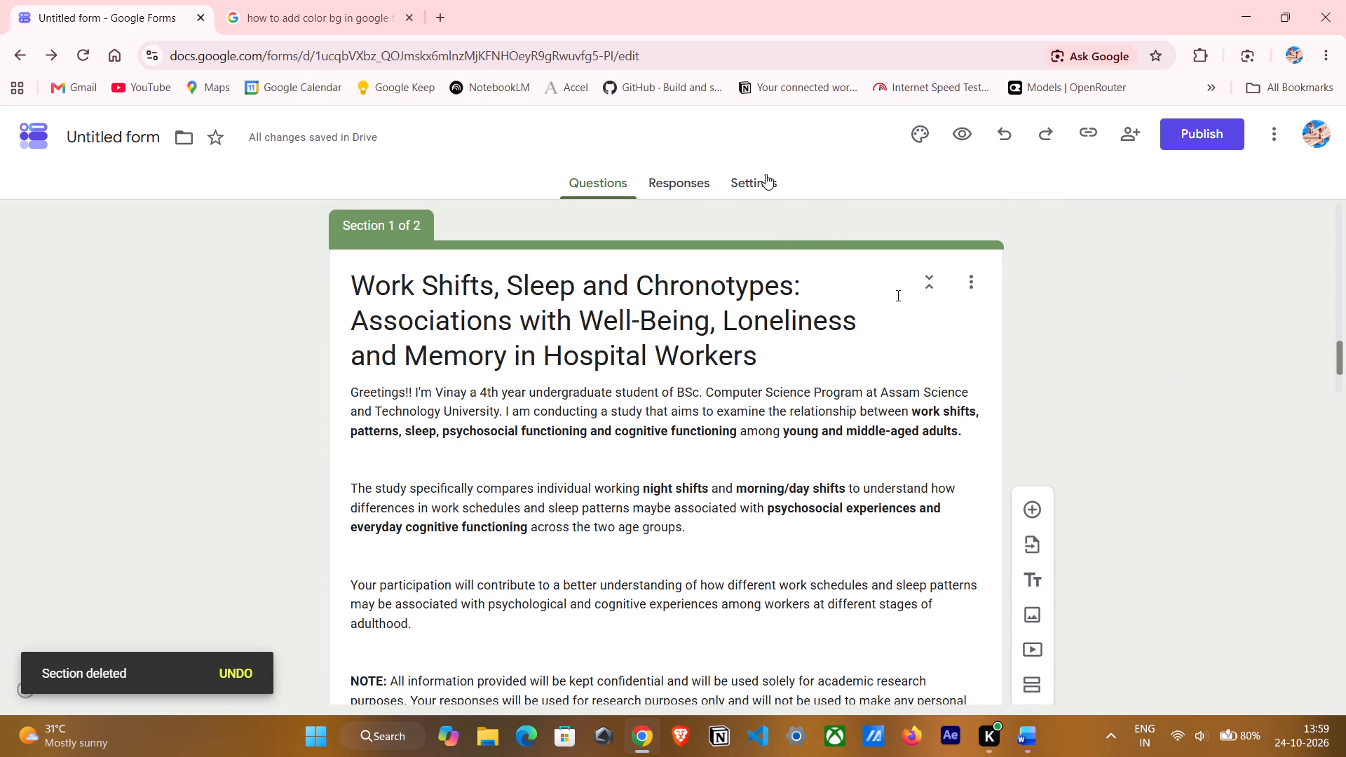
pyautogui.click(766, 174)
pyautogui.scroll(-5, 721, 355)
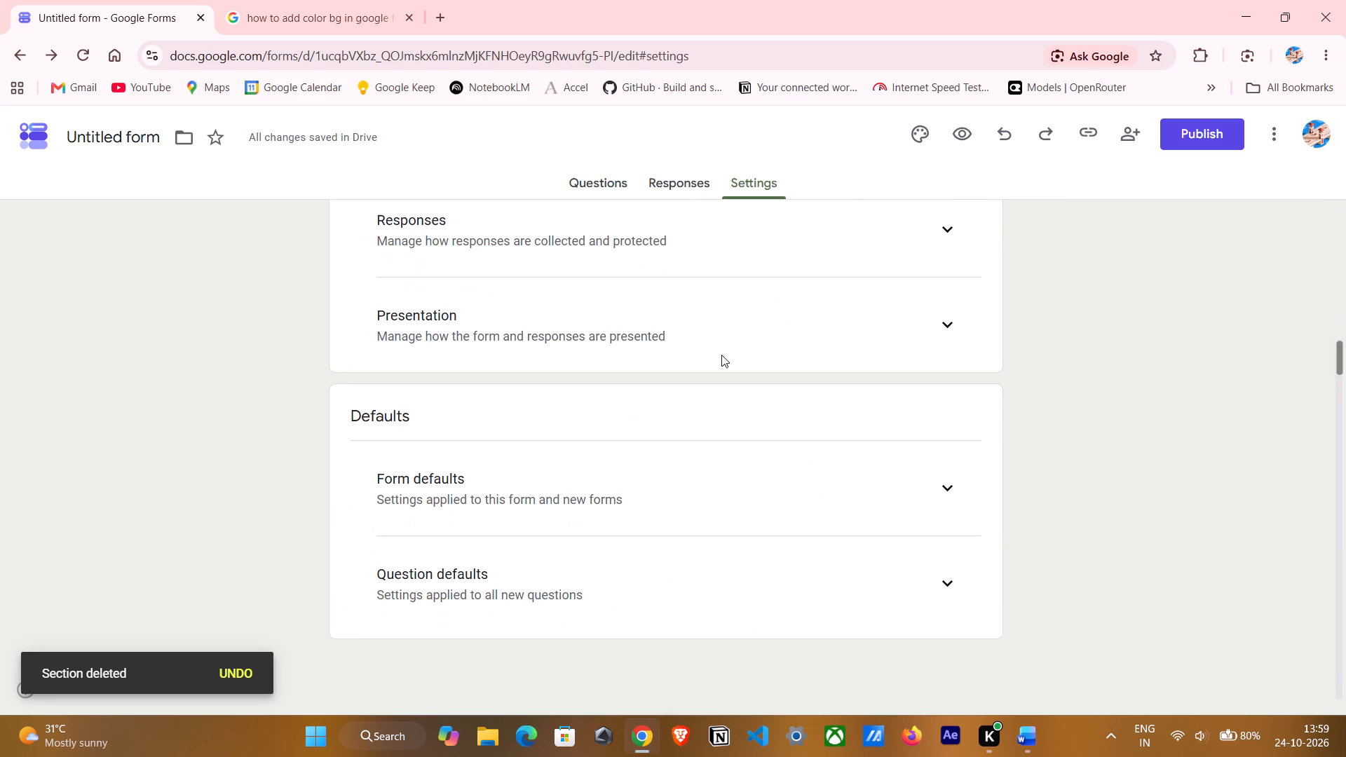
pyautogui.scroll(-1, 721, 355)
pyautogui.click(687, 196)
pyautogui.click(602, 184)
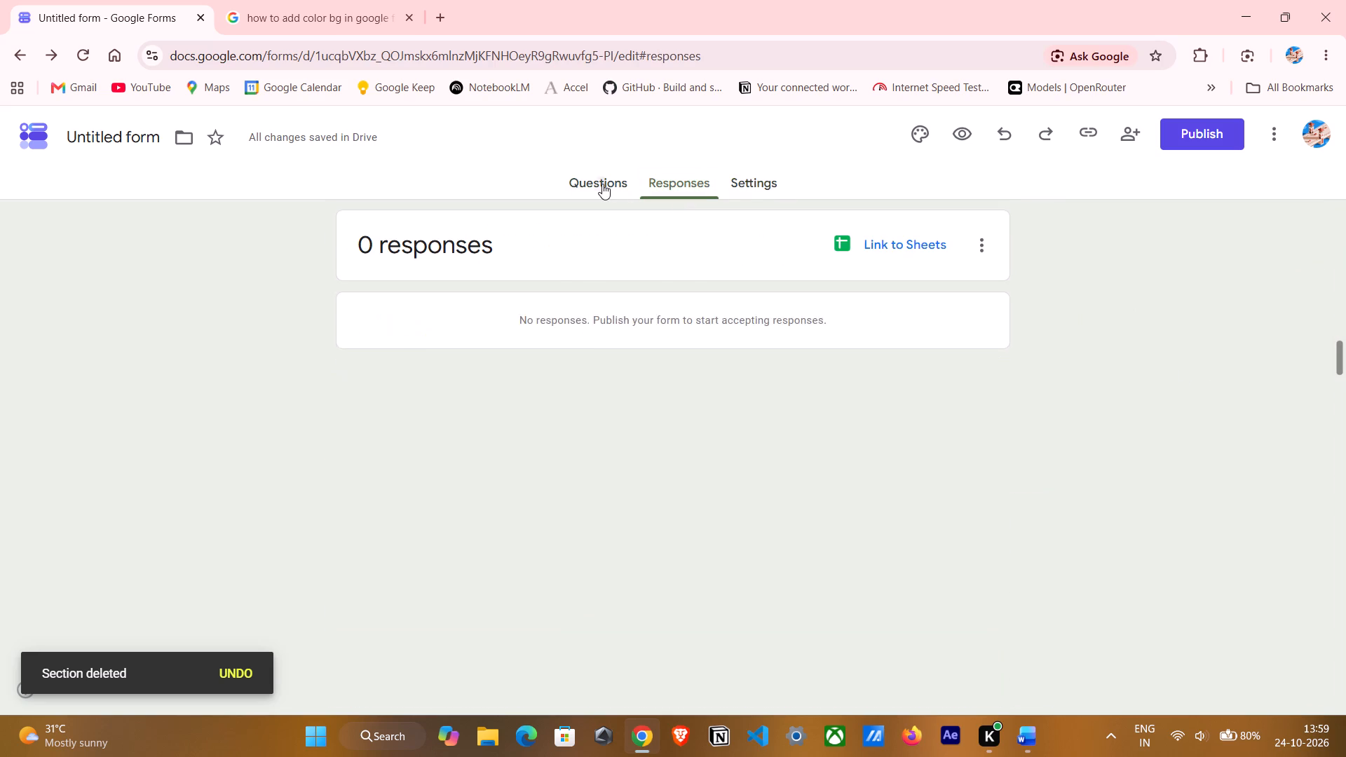
# Title the second section "Demographic section" in place of its placeholder title.
pyautogui.scroll(-16, 705, 308)
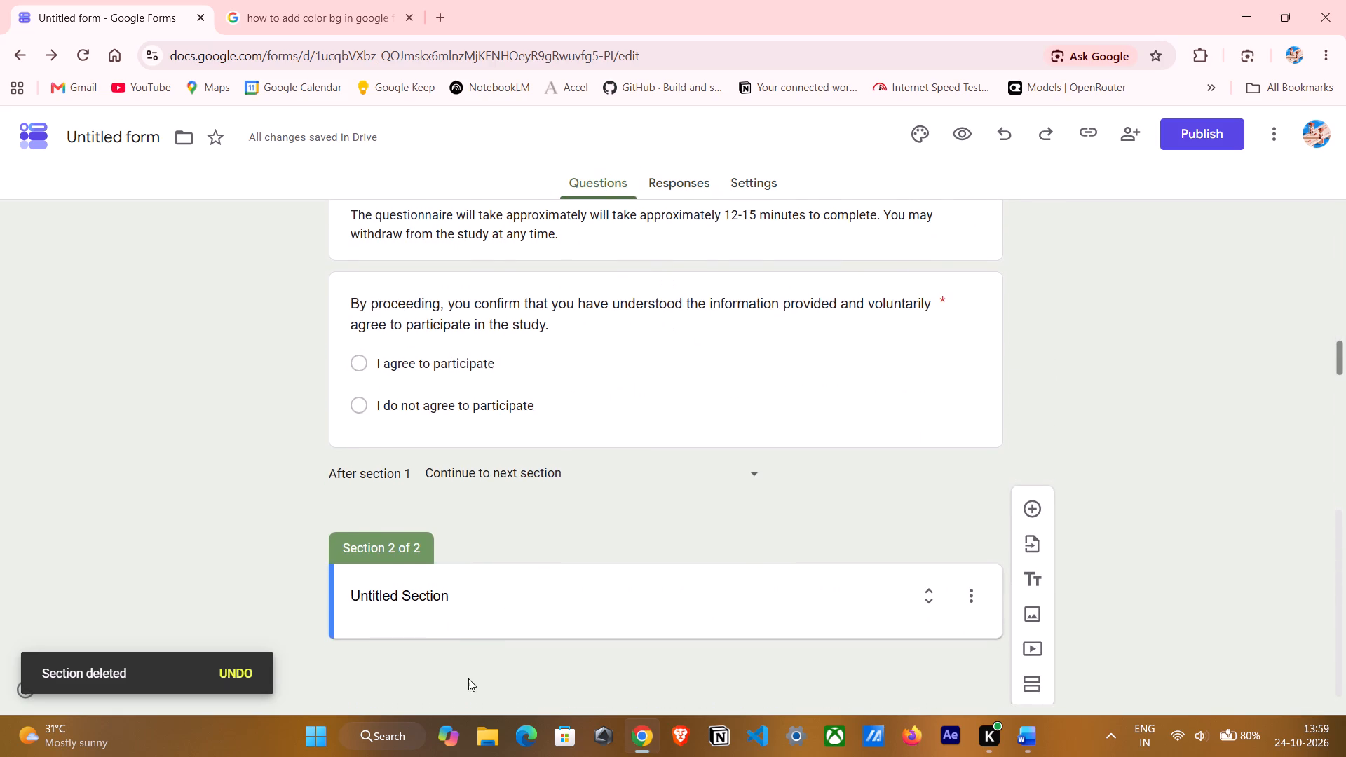
pyautogui.scroll(-1, 458, 635)
pyautogui.click(467, 588)
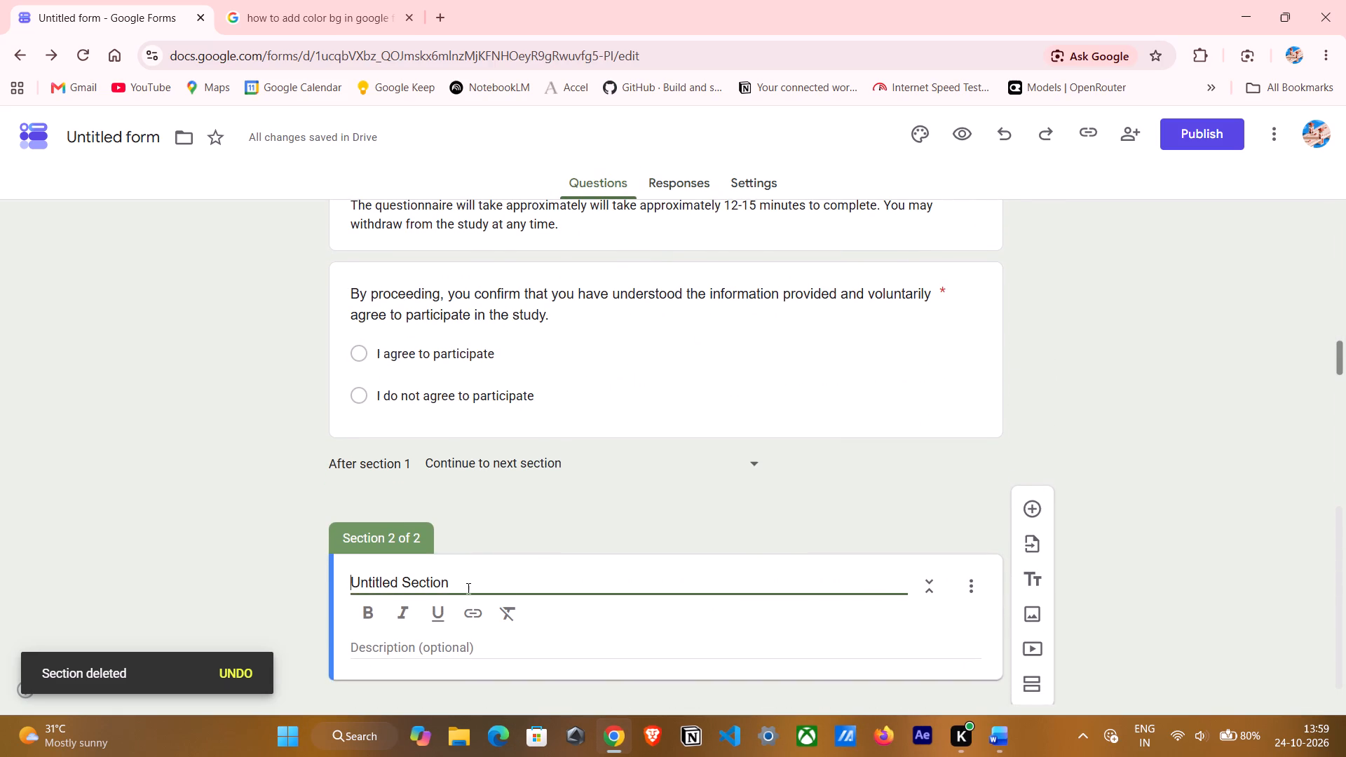
pyautogui.click(468, 585)
pyautogui.press('BackSpace')
pyautogui.press('BackSpace')
pyautogui.press('BackSpace')
pyautogui.press('BackSpace')
pyautogui.press('BackSpace')
pyautogui.press('BackSpace')
pyautogui.press('BackSpace')
pyautogui.press('BackSpace')
pyautogui.press('BackSpace')
pyautogui.press('BackSpace')
pyautogui.press('BackSpace')
pyautogui.press('BackSpace')
pyautogui.press('BackSpace')
pyautogui.press('BackSpace')
pyautogui.press('BackSpace')
pyautogui.press('BackSpace')
pyautogui.write('Demo')
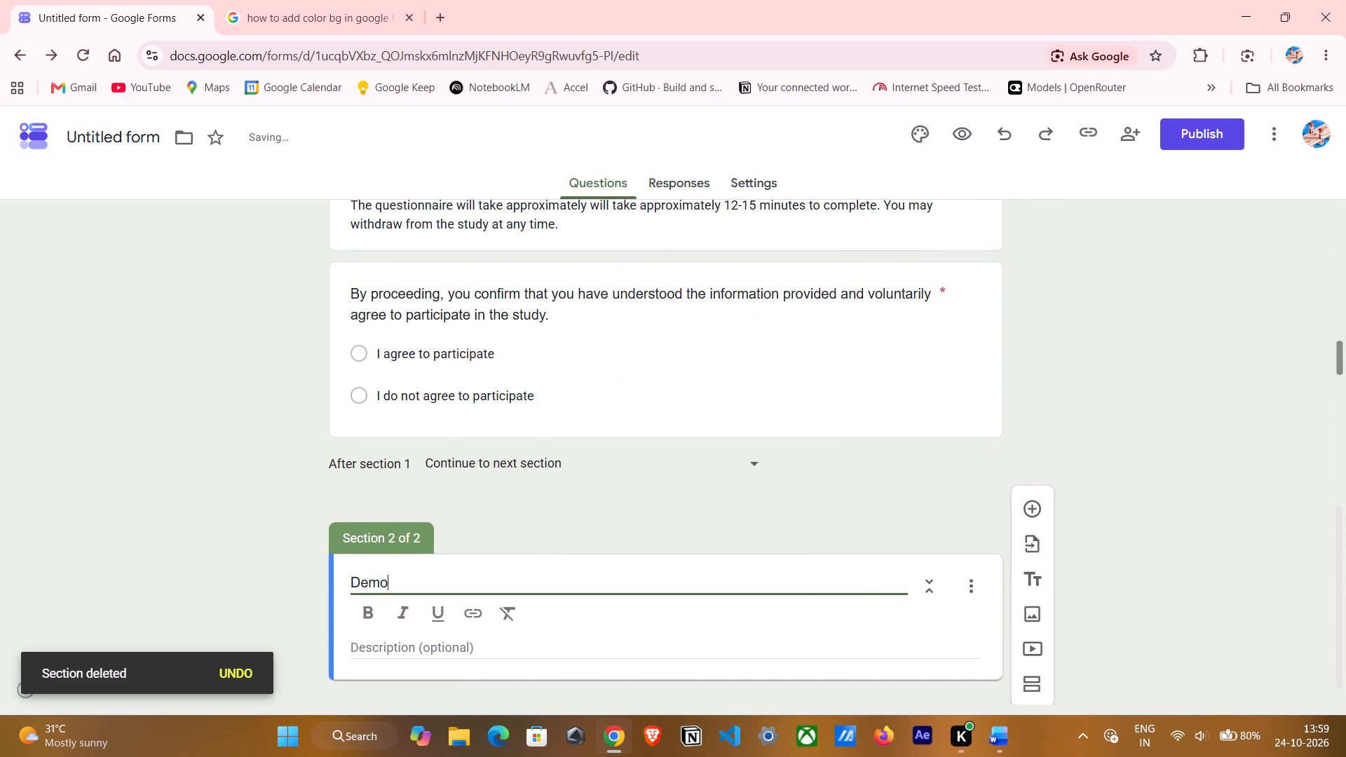
pyautogui.write('grapho')
pyautogui.press('BackSpace')
pyautogui.write('ic section')
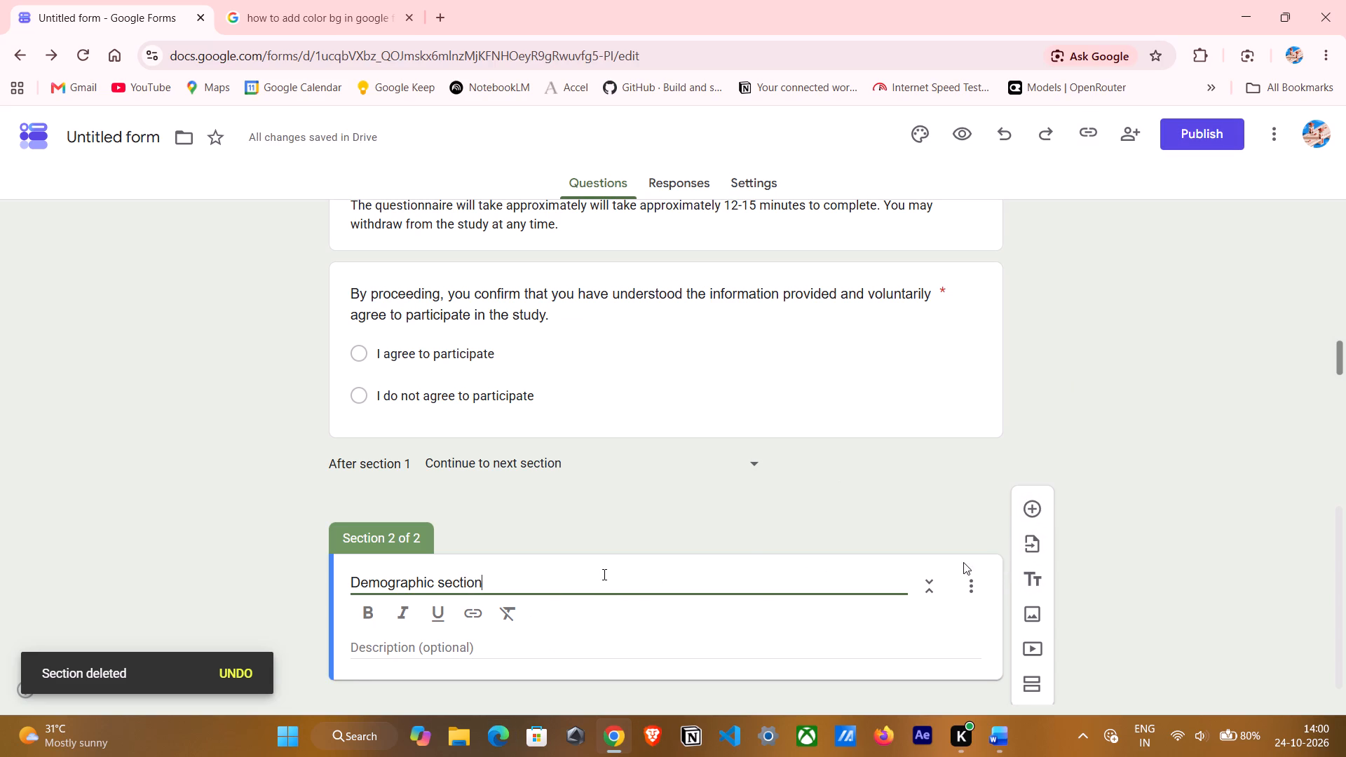
# Set the theme's question text size to 14.
pyautogui.click(918, 135)
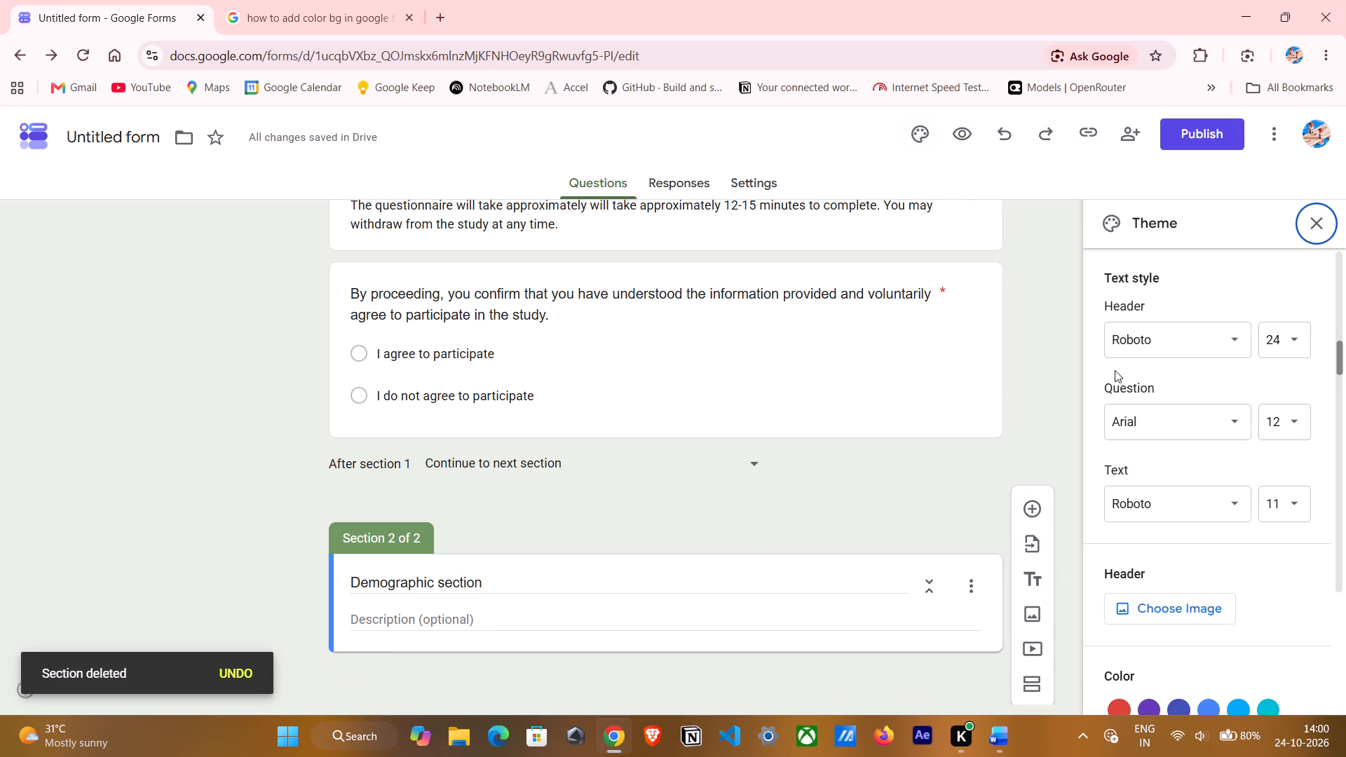
pyautogui.click(472, 573)
pyautogui.click(491, 585)
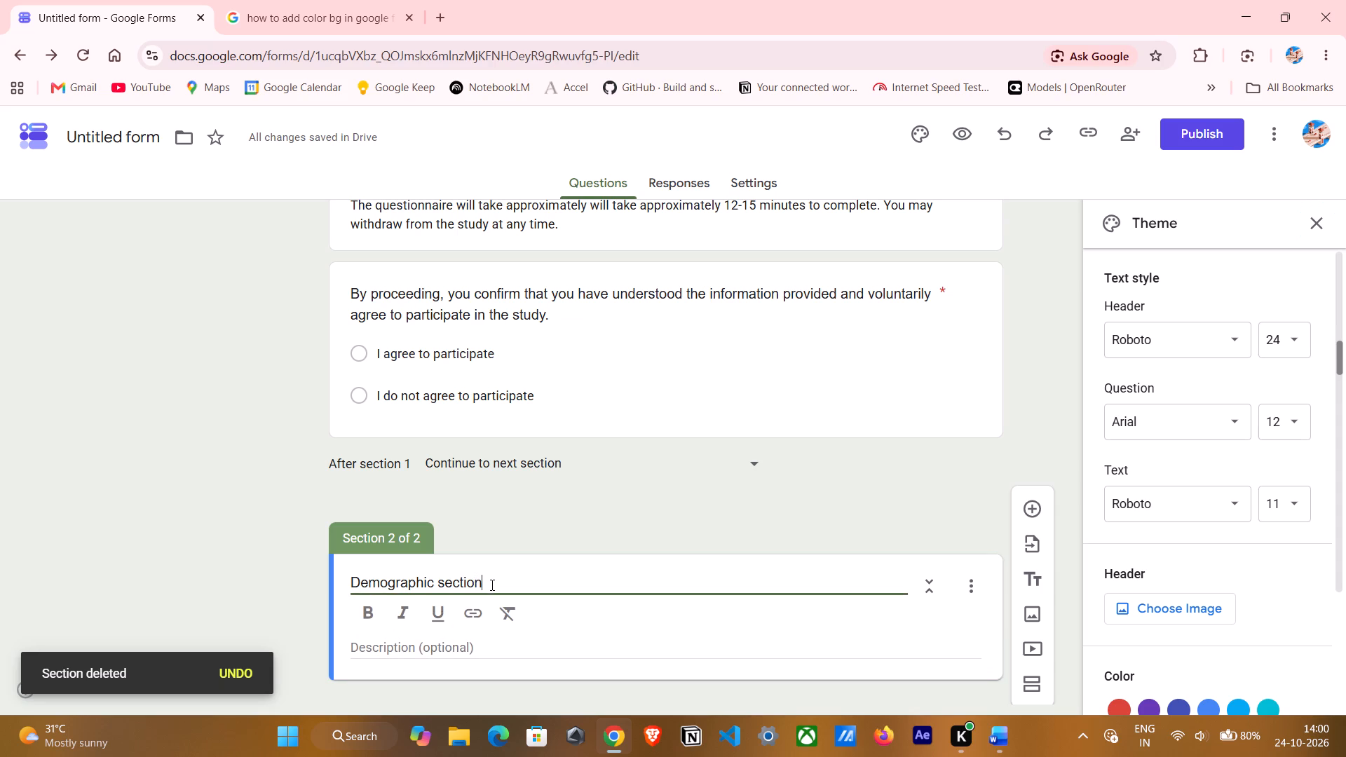
pyautogui.scroll(-1, 1192, 315)
pyautogui.click(1271, 339)
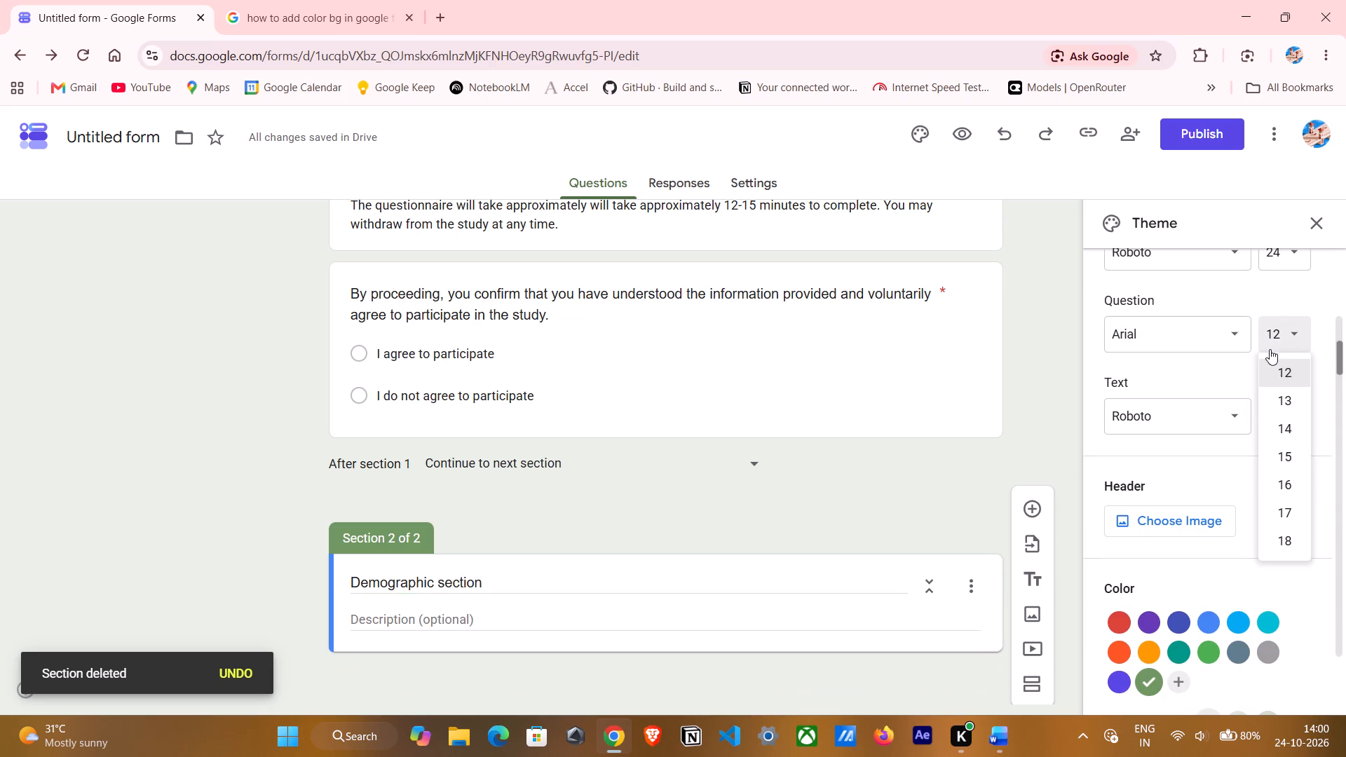
pyautogui.click(1280, 425)
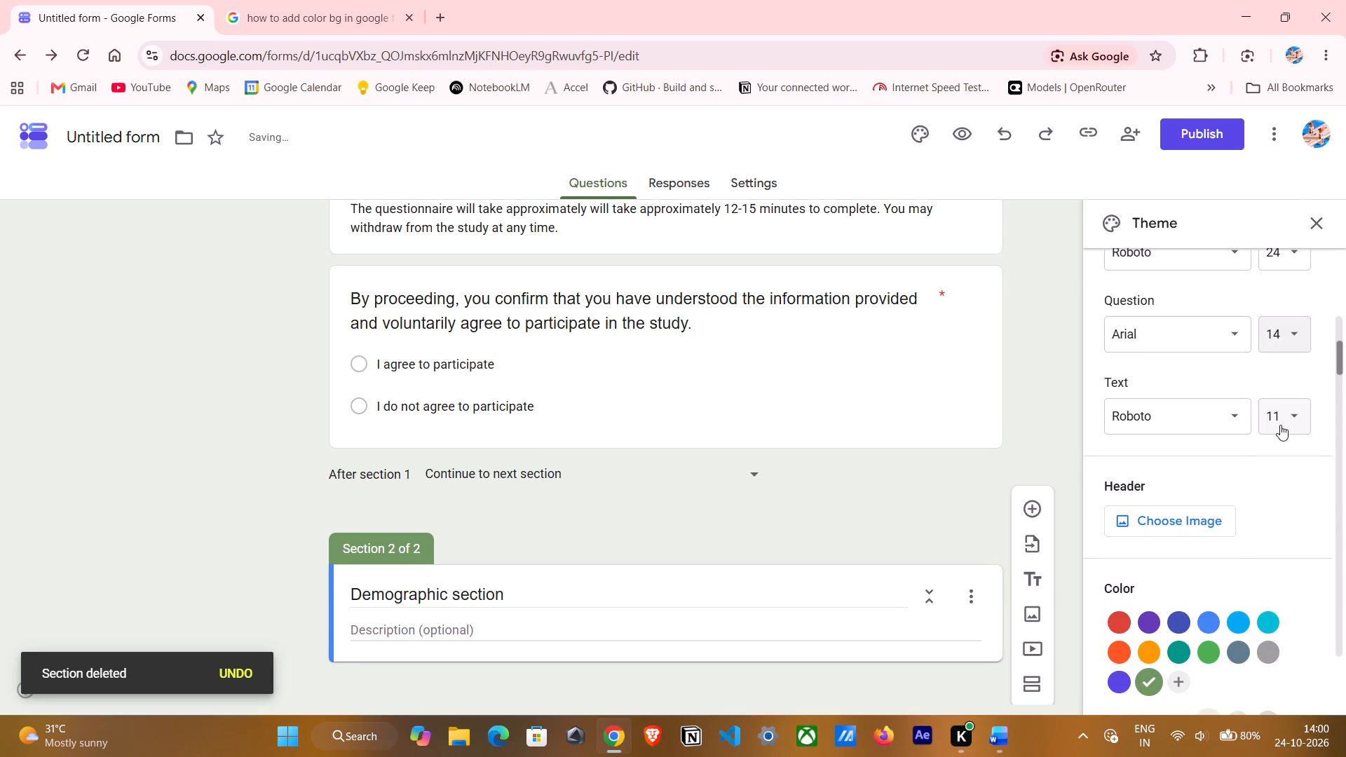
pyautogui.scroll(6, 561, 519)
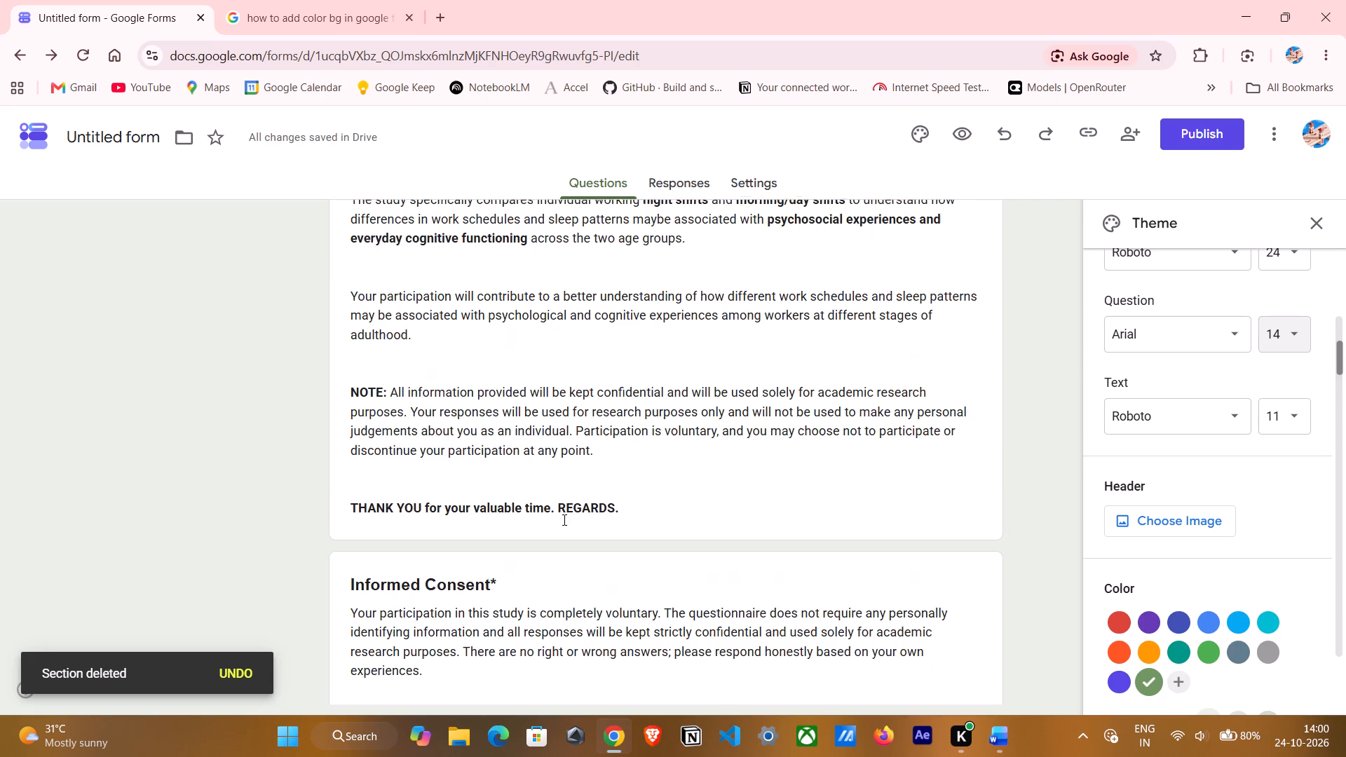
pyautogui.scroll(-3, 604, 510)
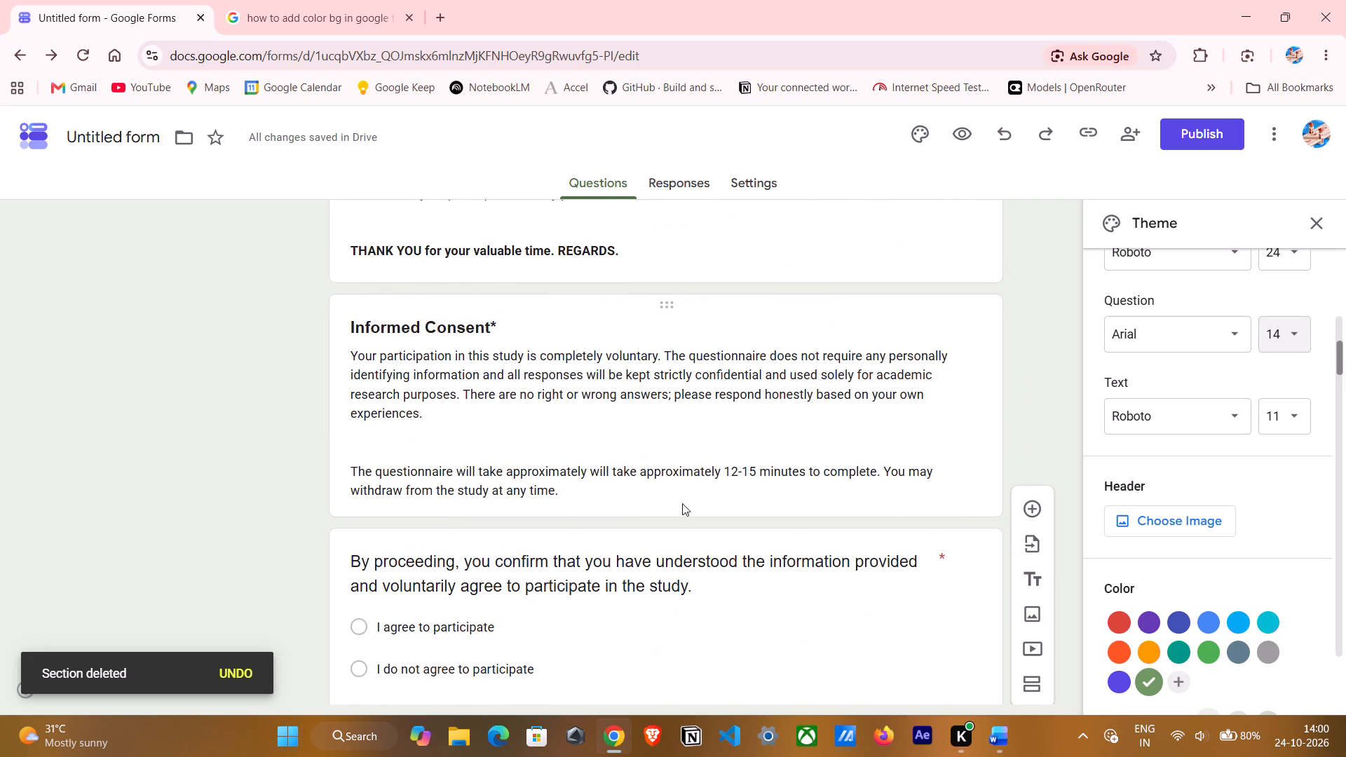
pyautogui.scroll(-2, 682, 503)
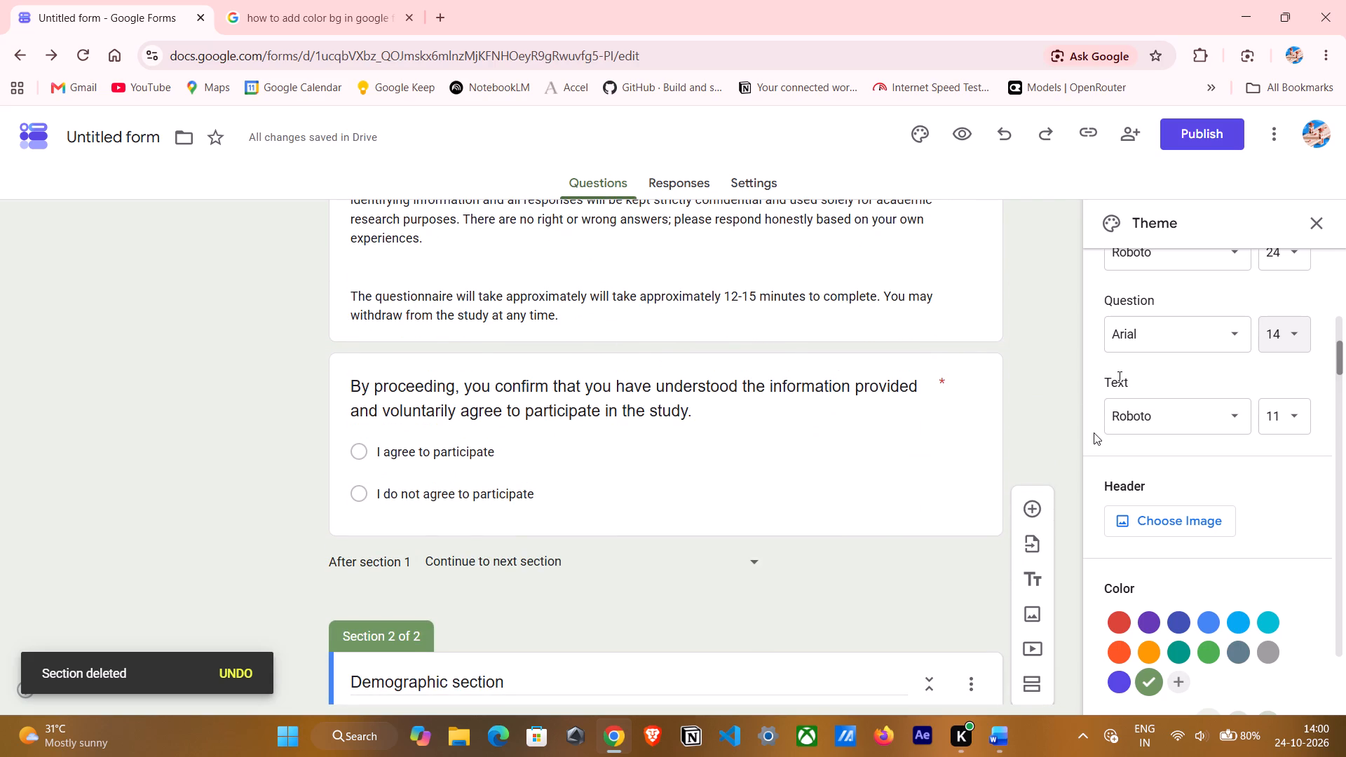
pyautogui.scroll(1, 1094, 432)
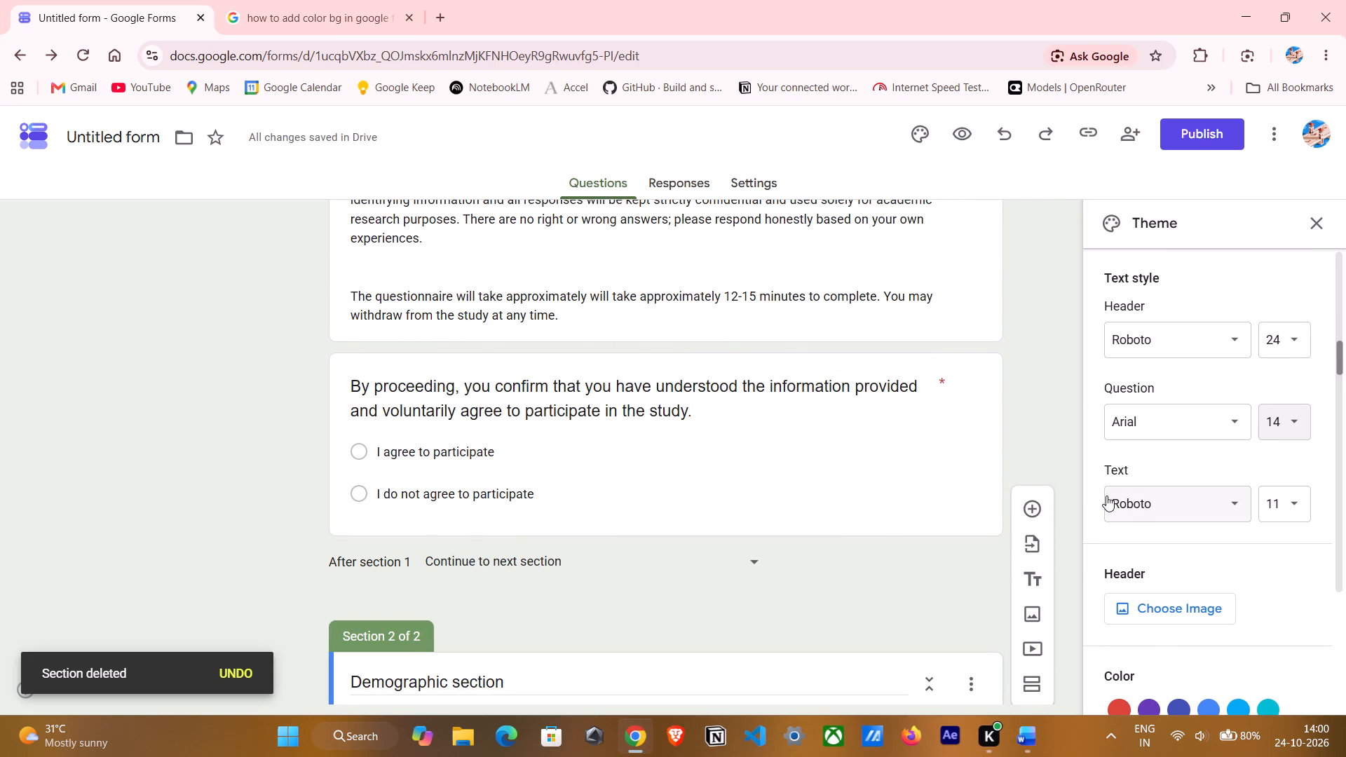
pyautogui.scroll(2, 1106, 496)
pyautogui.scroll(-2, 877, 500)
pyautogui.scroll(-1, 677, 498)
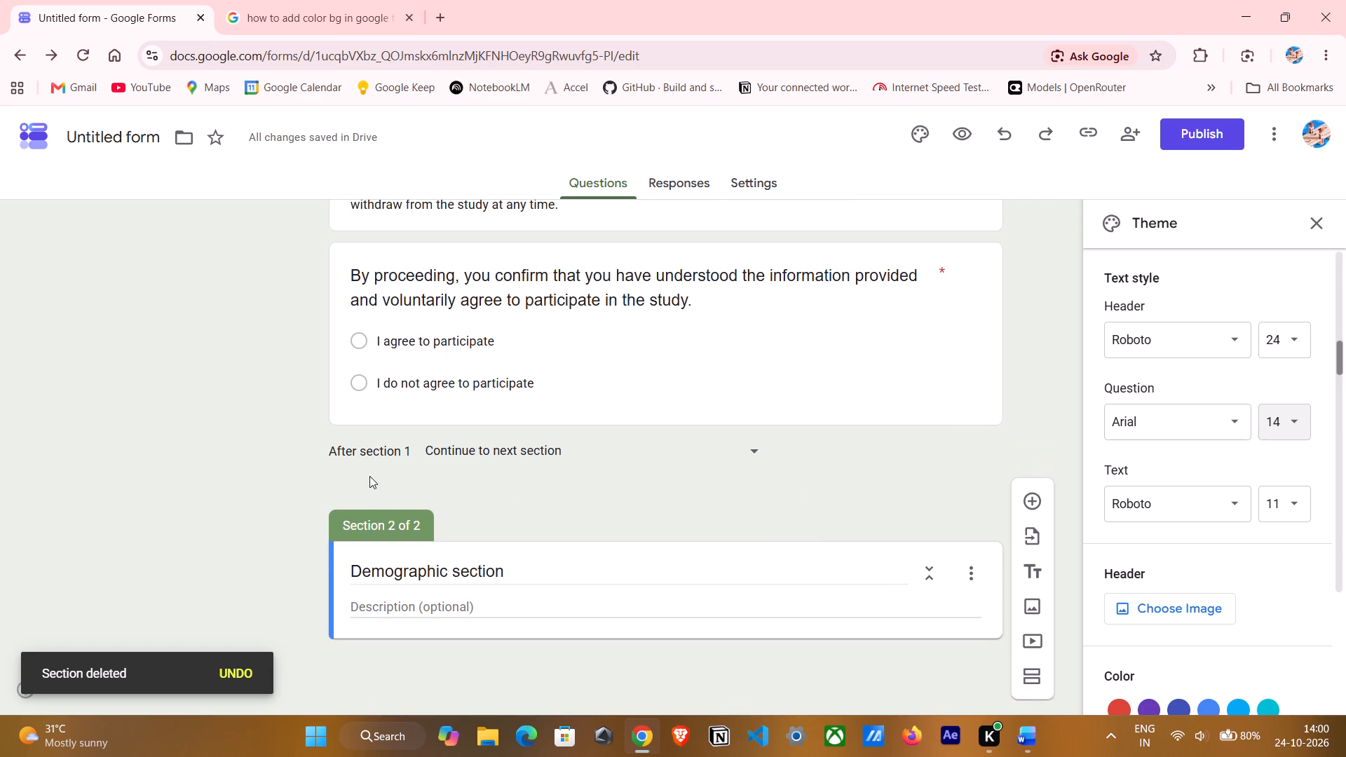
# Add a new blank multiple-choice question to the Demographic section.
pyautogui.click(526, 569)
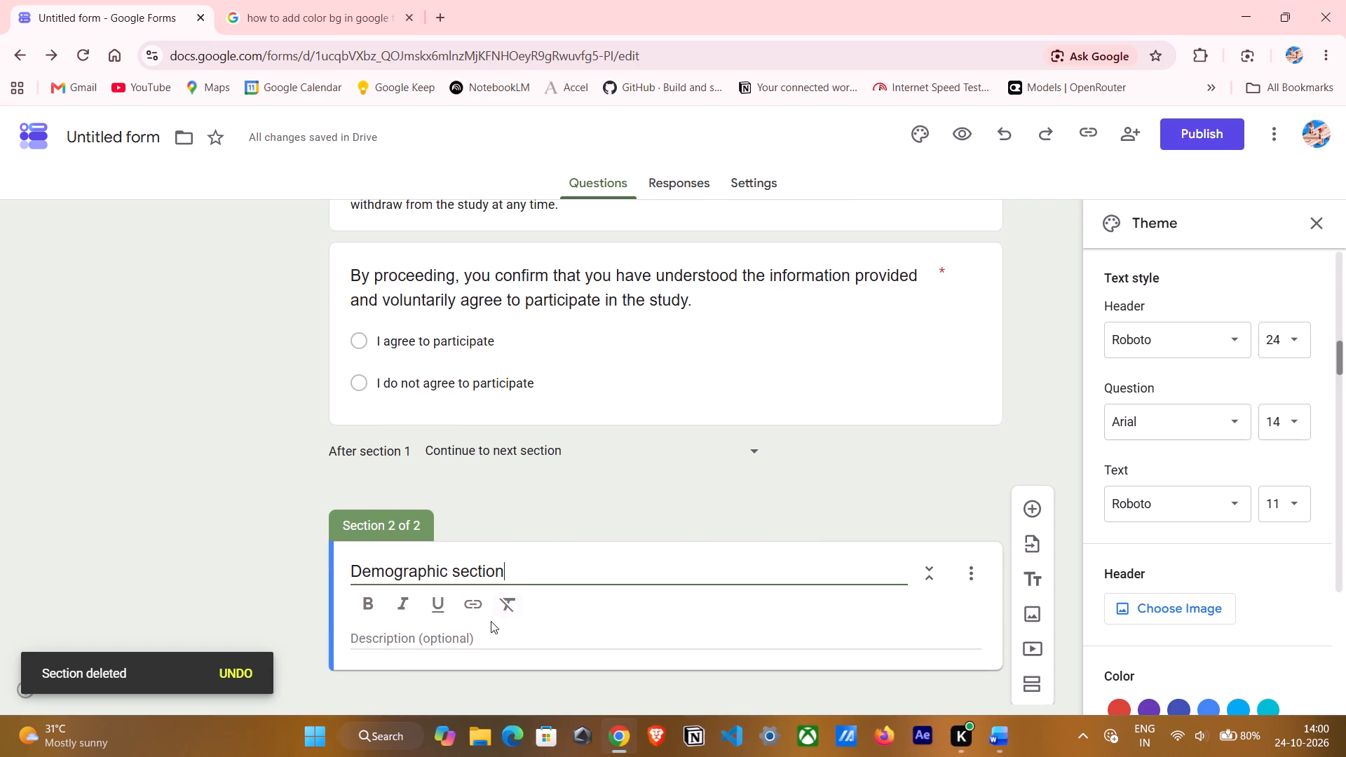
pyautogui.scroll(-4, 548, 632)
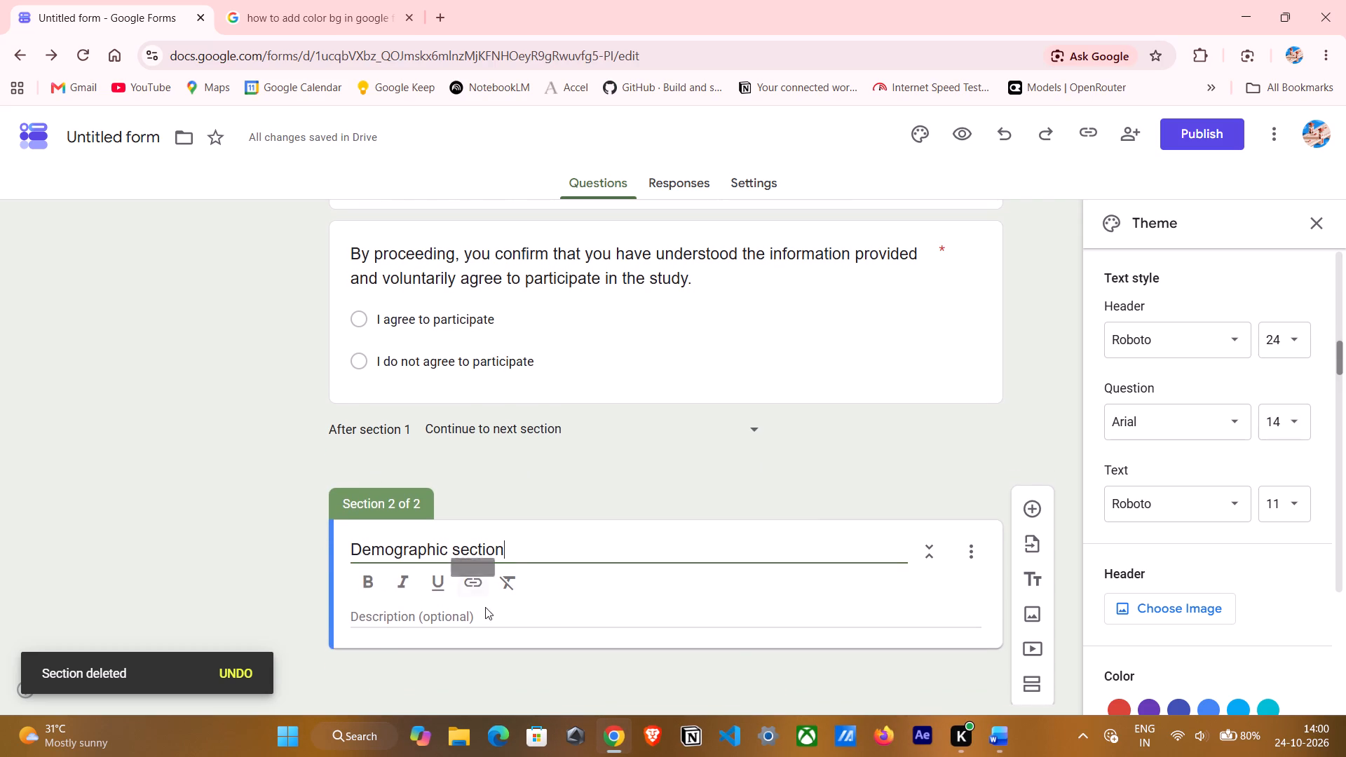
pyautogui.click(485, 607)
pyautogui.click(524, 589)
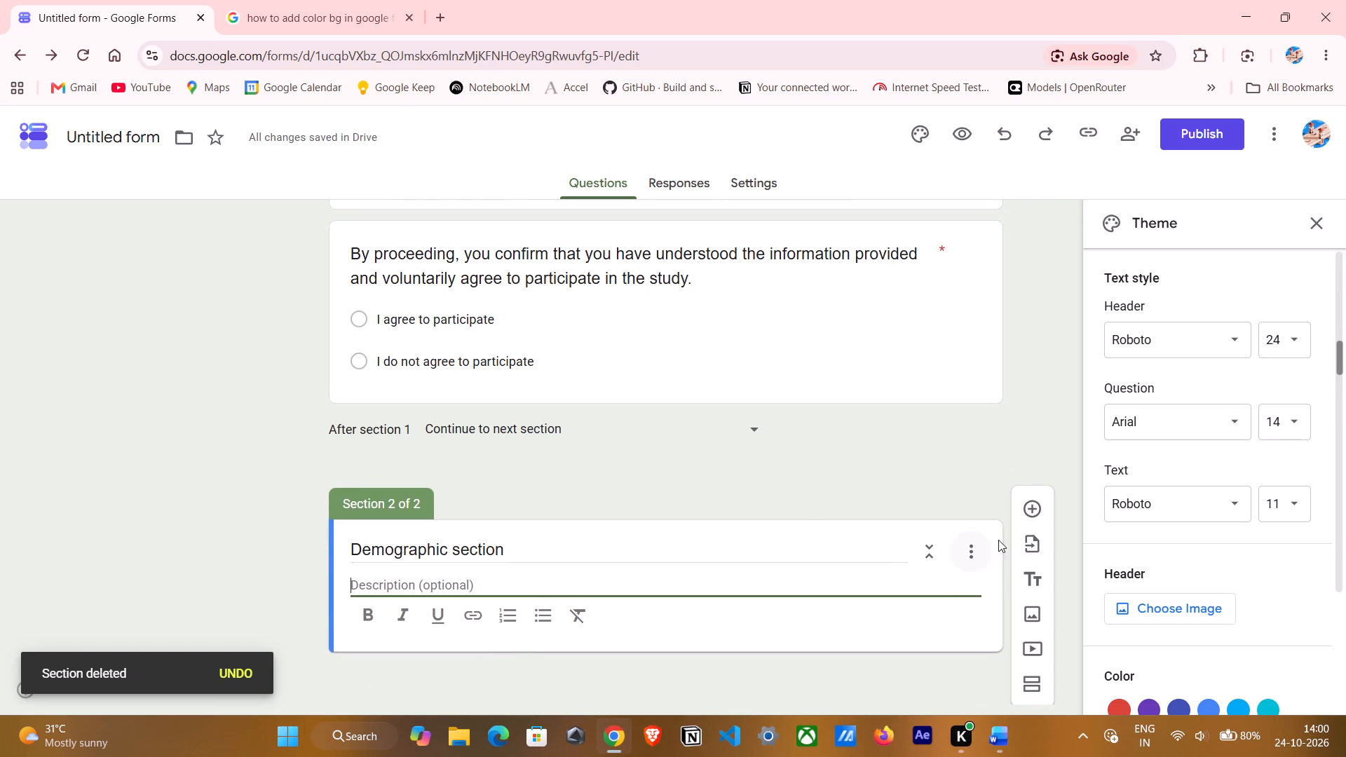
pyautogui.scroll(-5, 1023, 522)
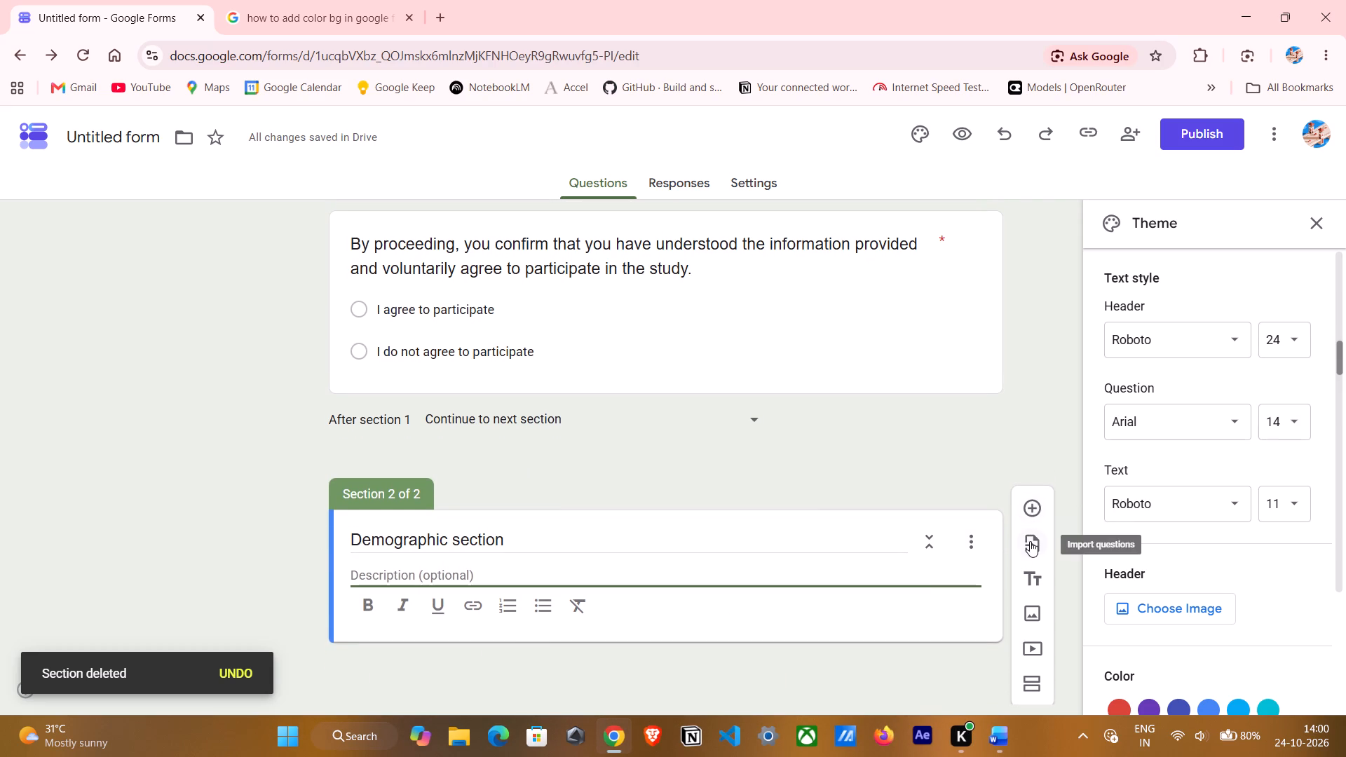
pyautogui.click(1041, 503)
pyautogui.scroll(-4, 809, 559)
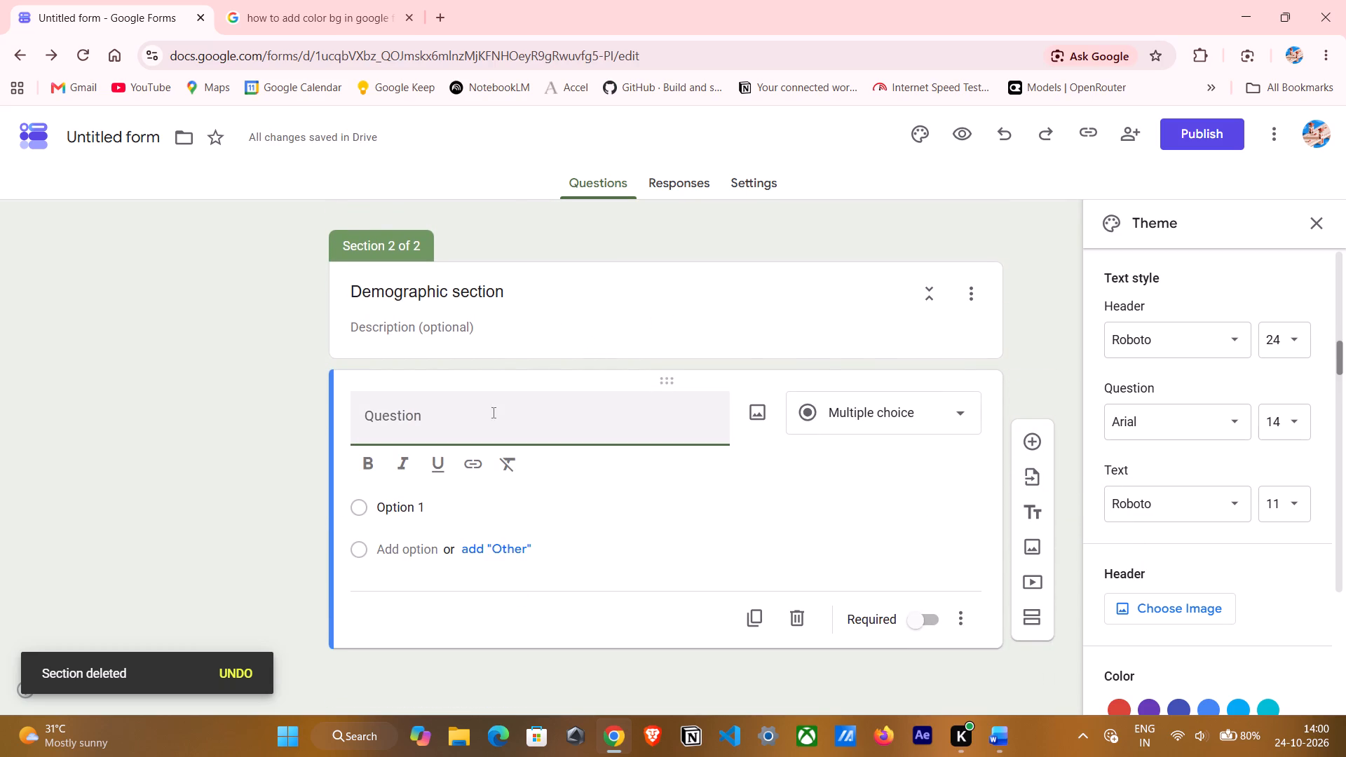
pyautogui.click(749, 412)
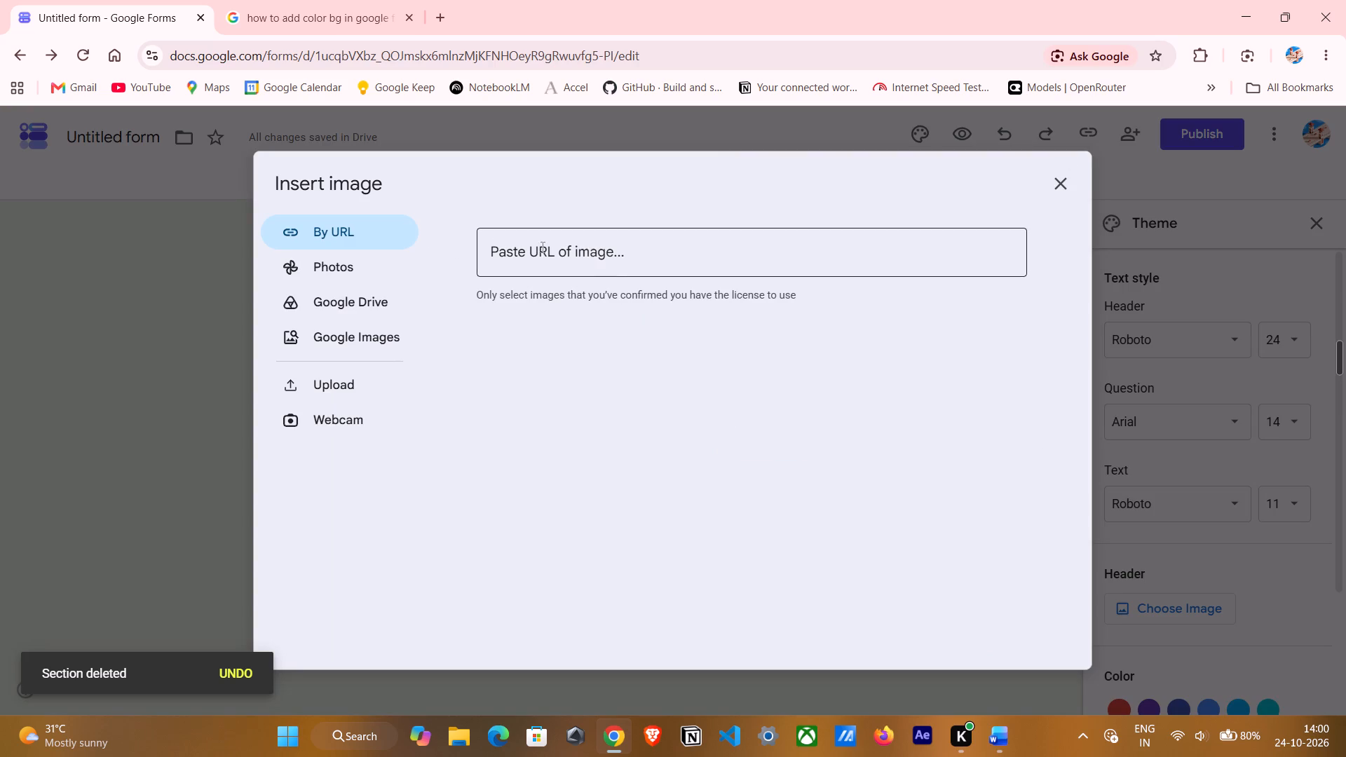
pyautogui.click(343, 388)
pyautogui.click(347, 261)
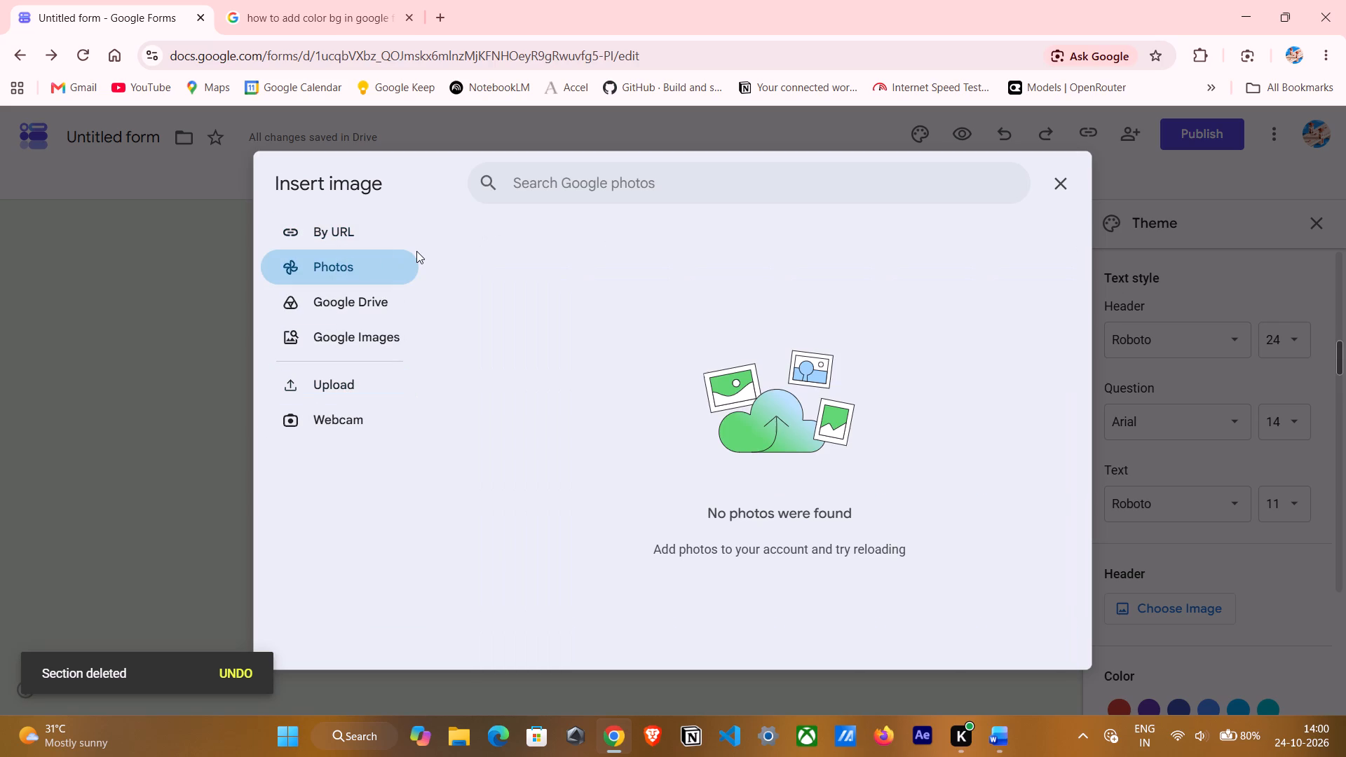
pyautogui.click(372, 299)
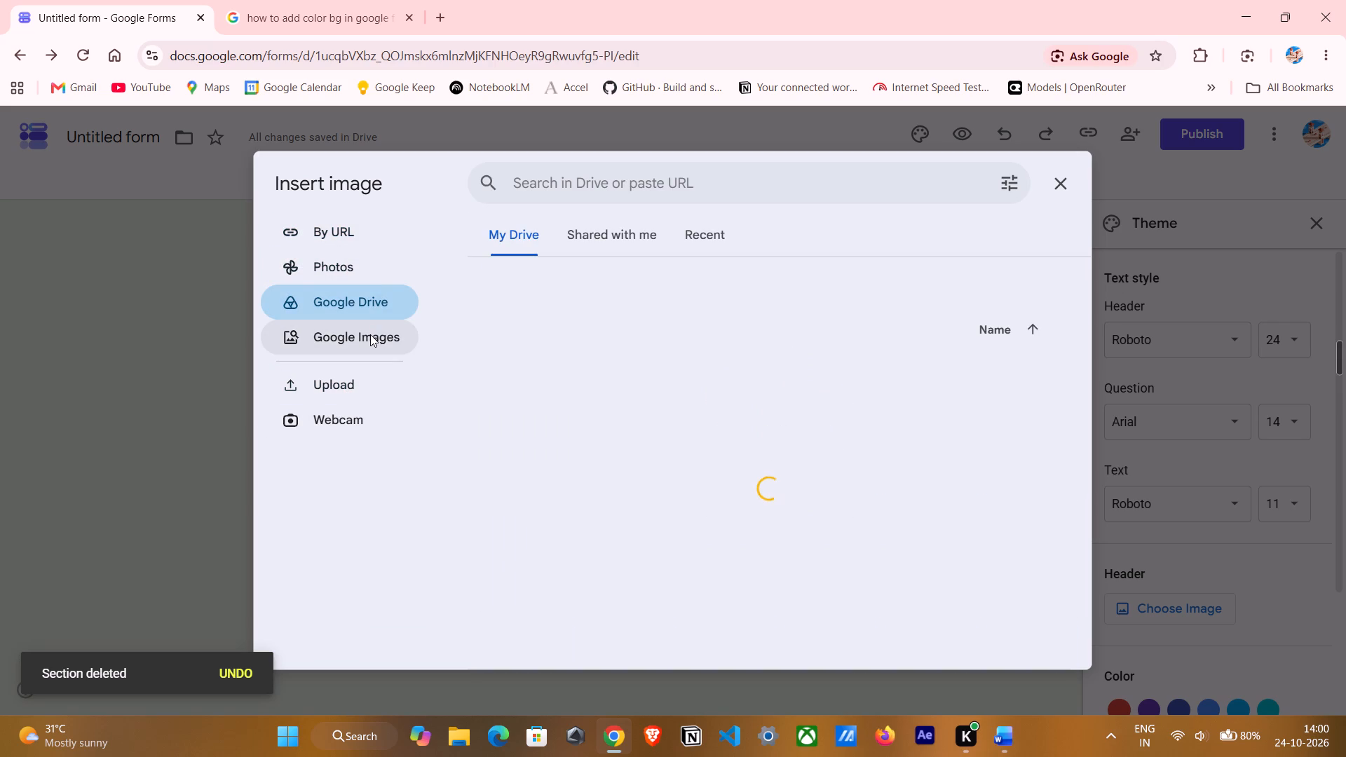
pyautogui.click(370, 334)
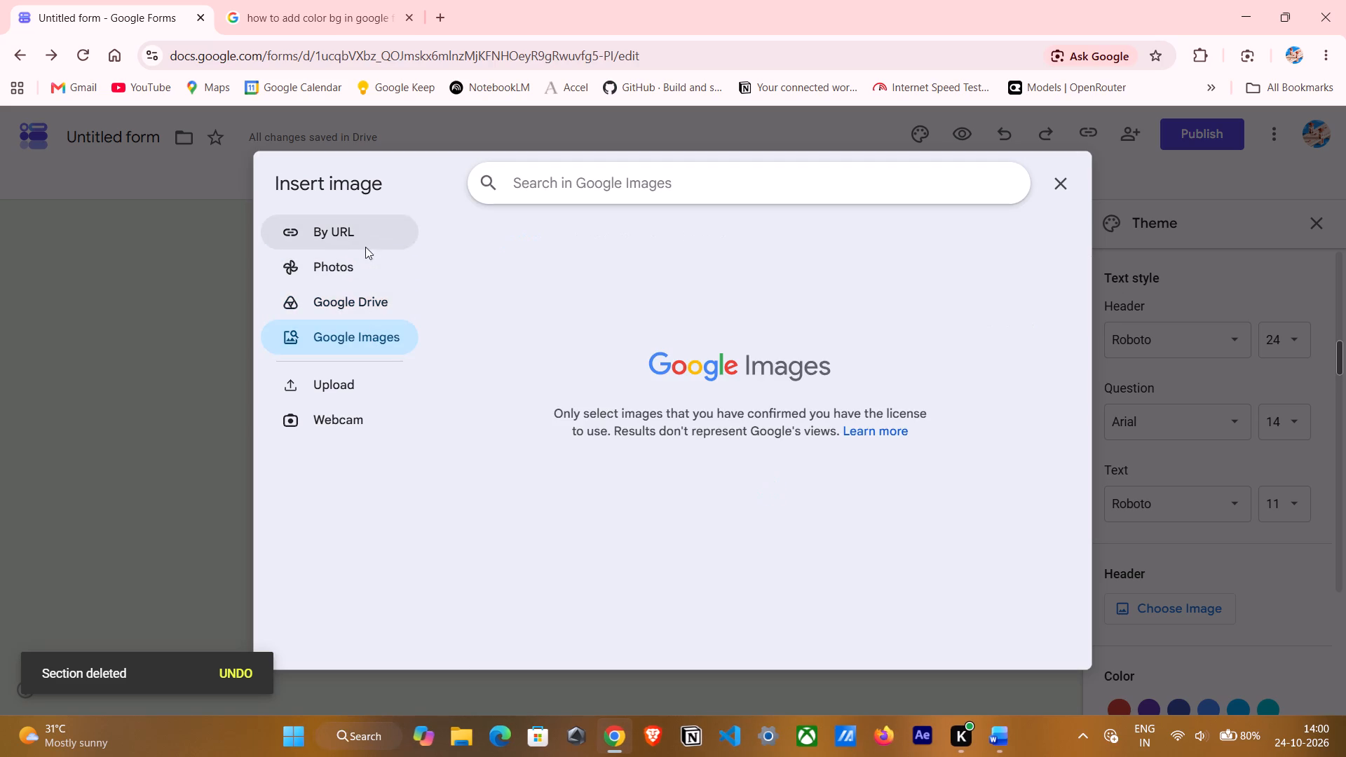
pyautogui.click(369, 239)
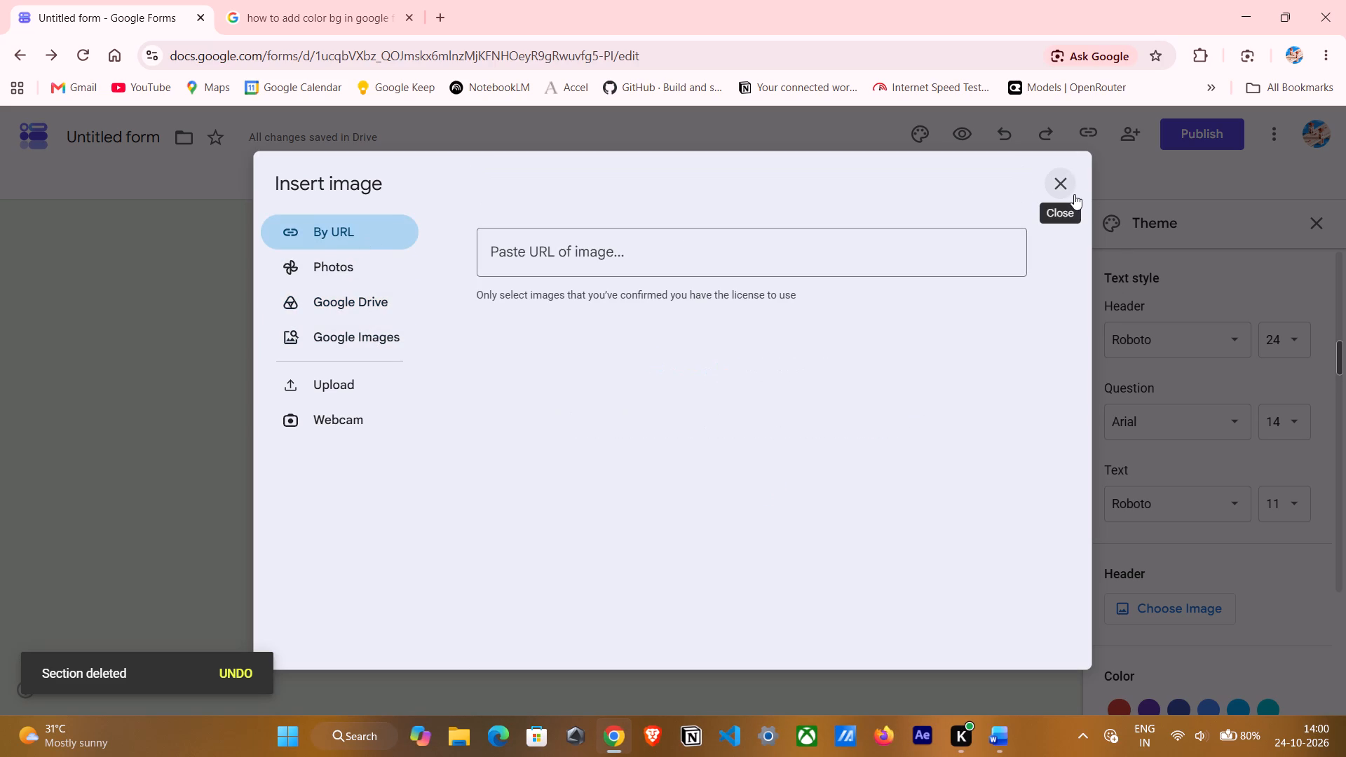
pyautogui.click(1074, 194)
# Apply the dark blue light-streaks image from the Work and School themes as the form's header.
pyautogui.scroll(-3, 1127, 465)
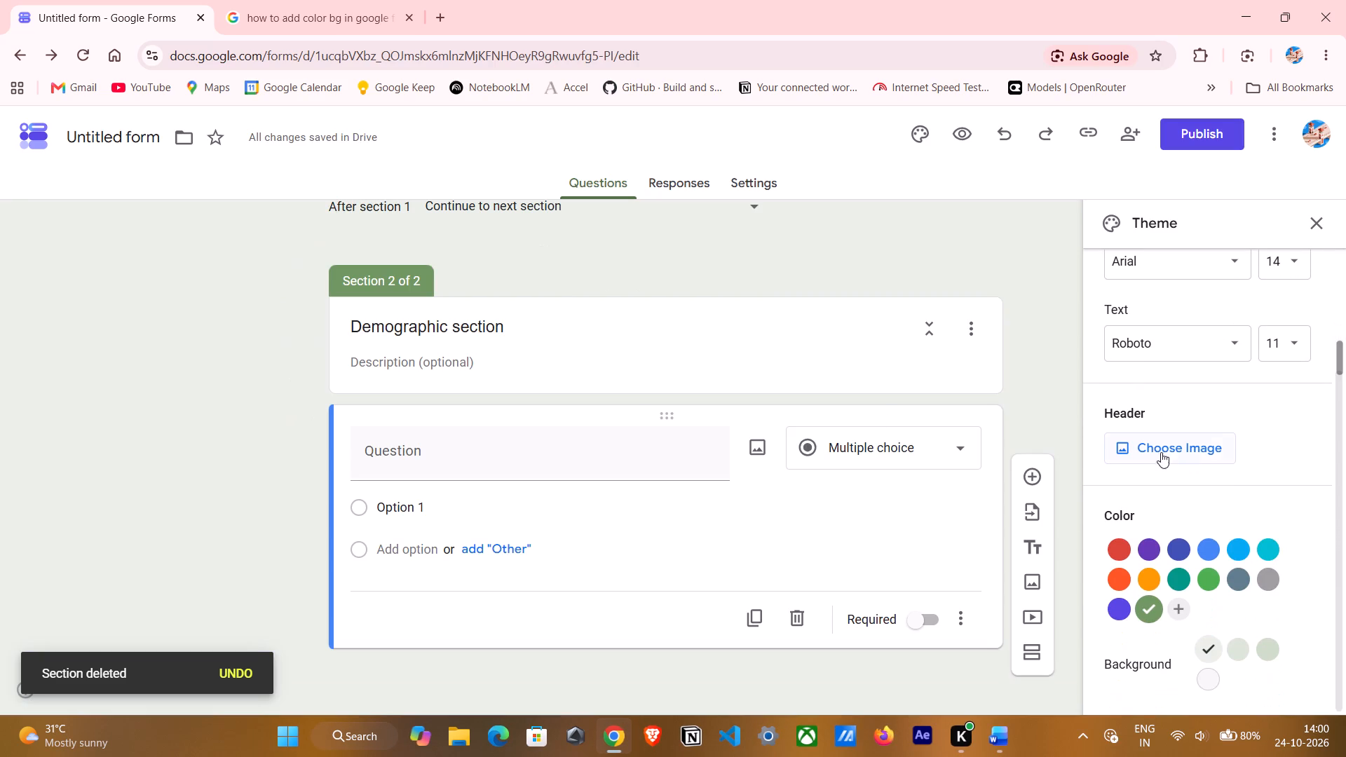
pyautogui.click(1164, 451)
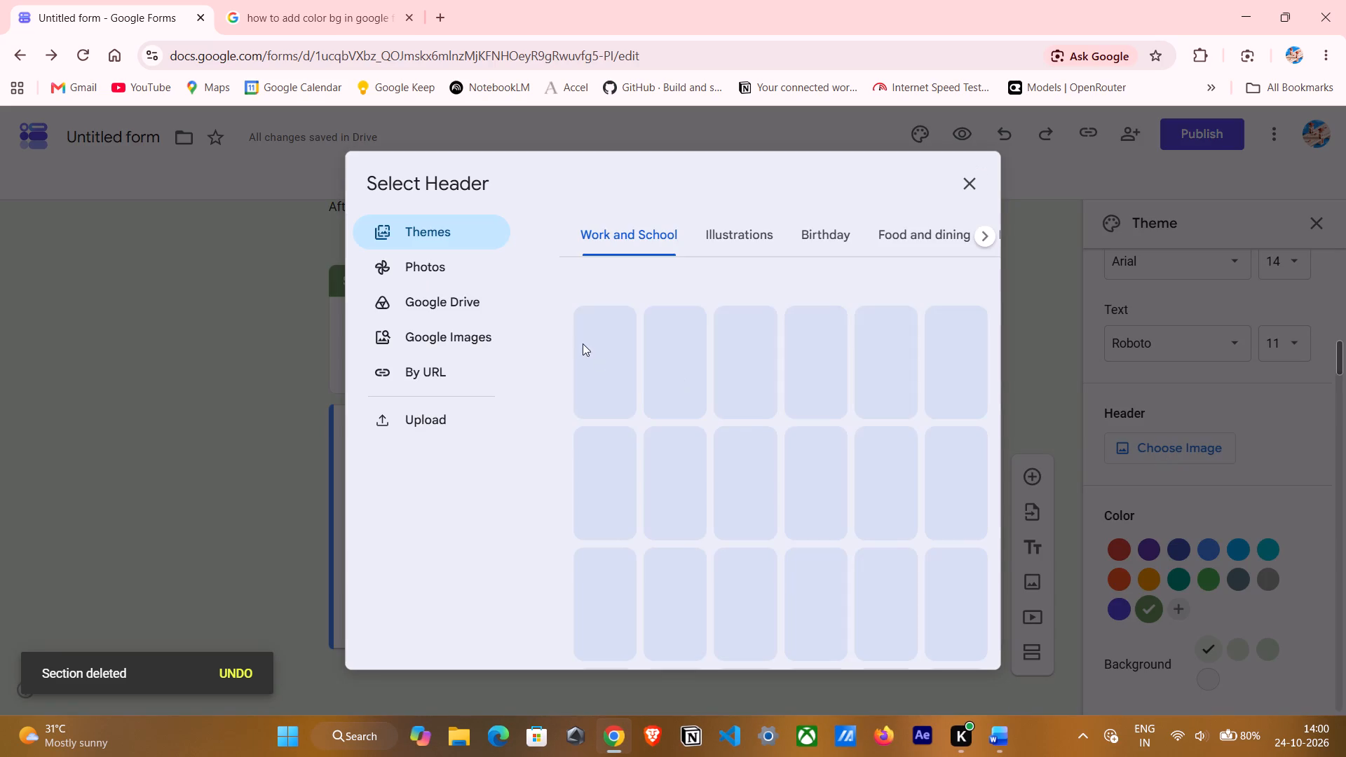
pyautogui.click(706, 344)
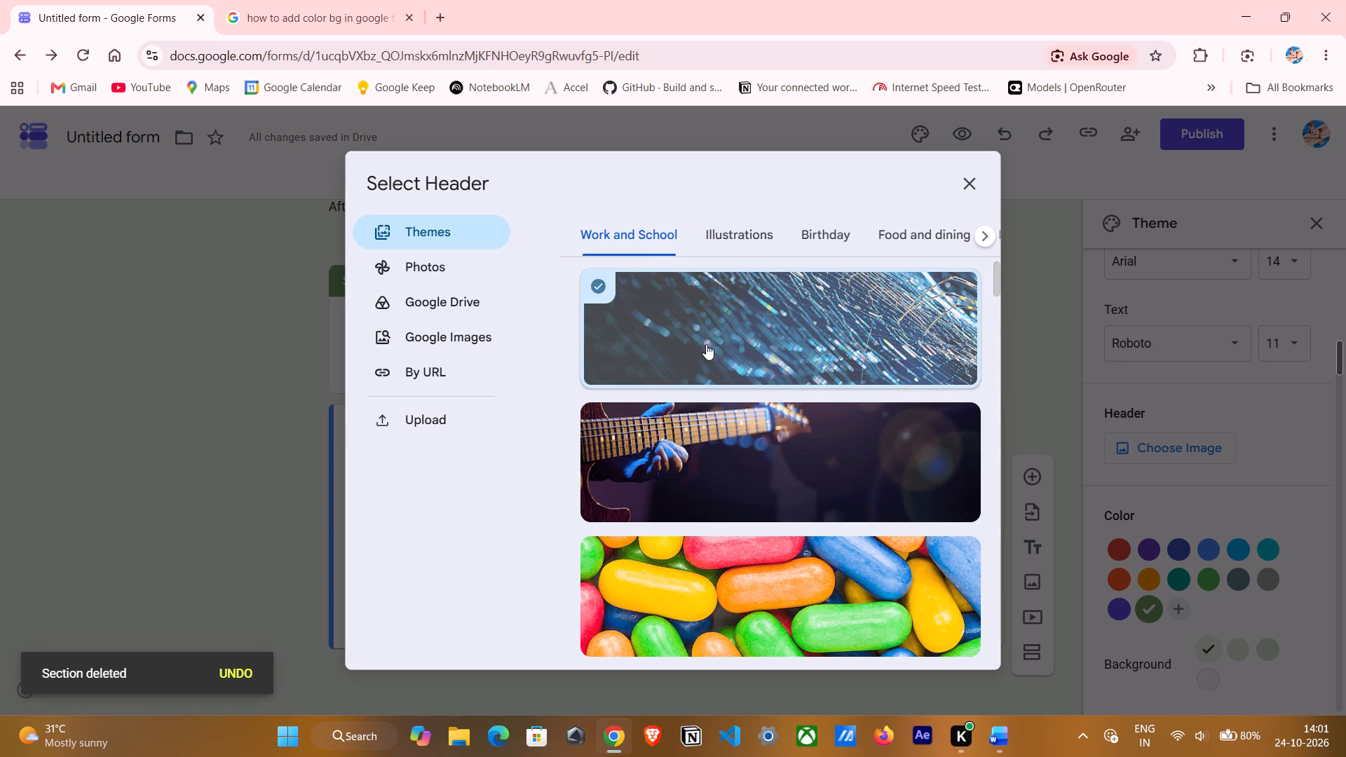
pyautogui.click(931, 639)
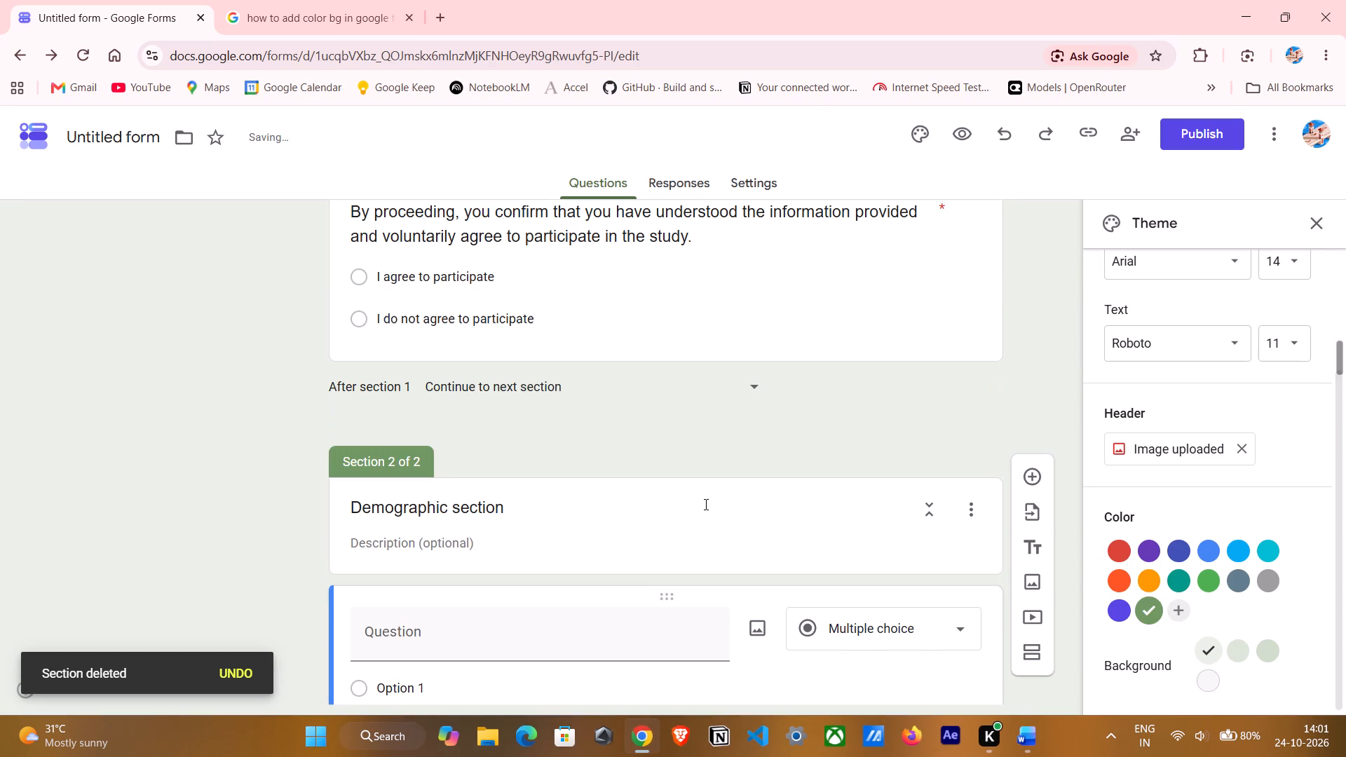
# Remove the header image from the form's theme.
pyautogui.scroll(7, 705, 504)
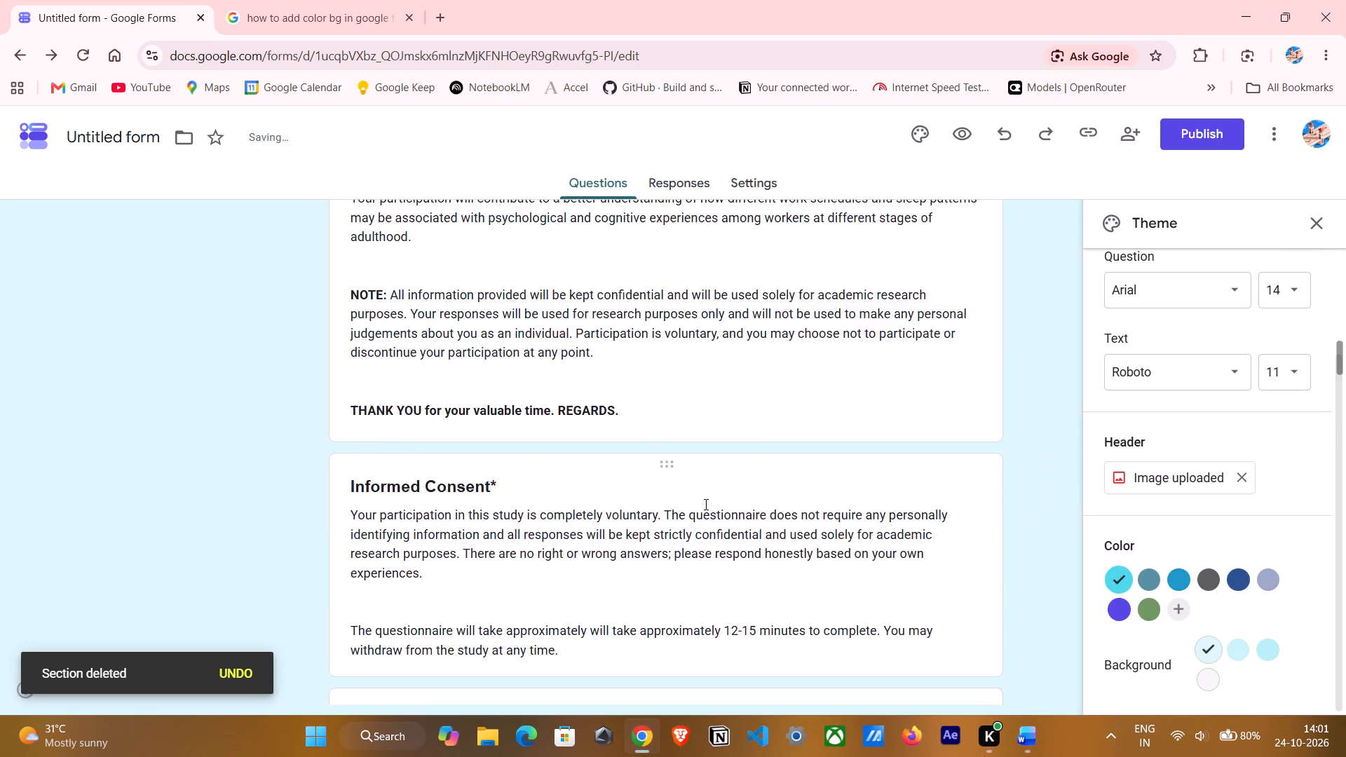
pyautogui.scroll(12, 705, 504)
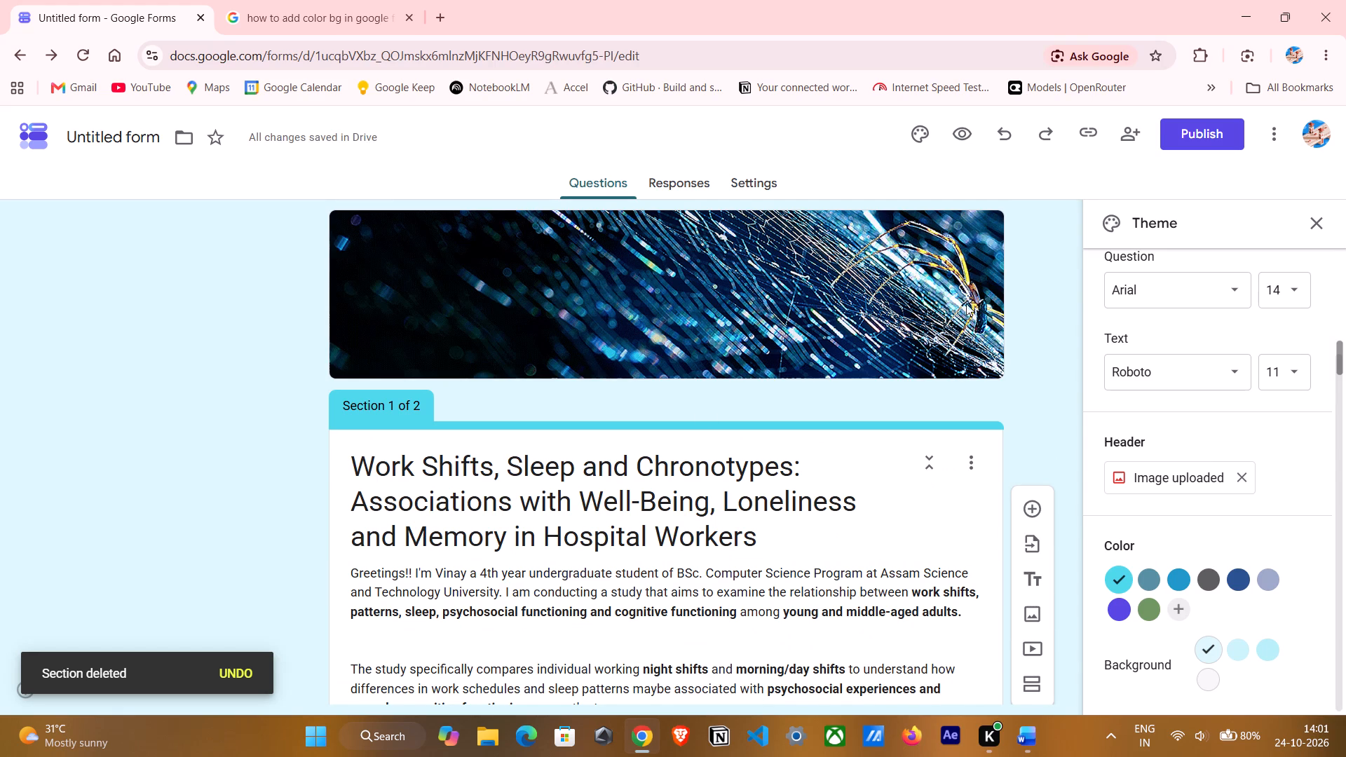
pyautogui.click(1242, 474)
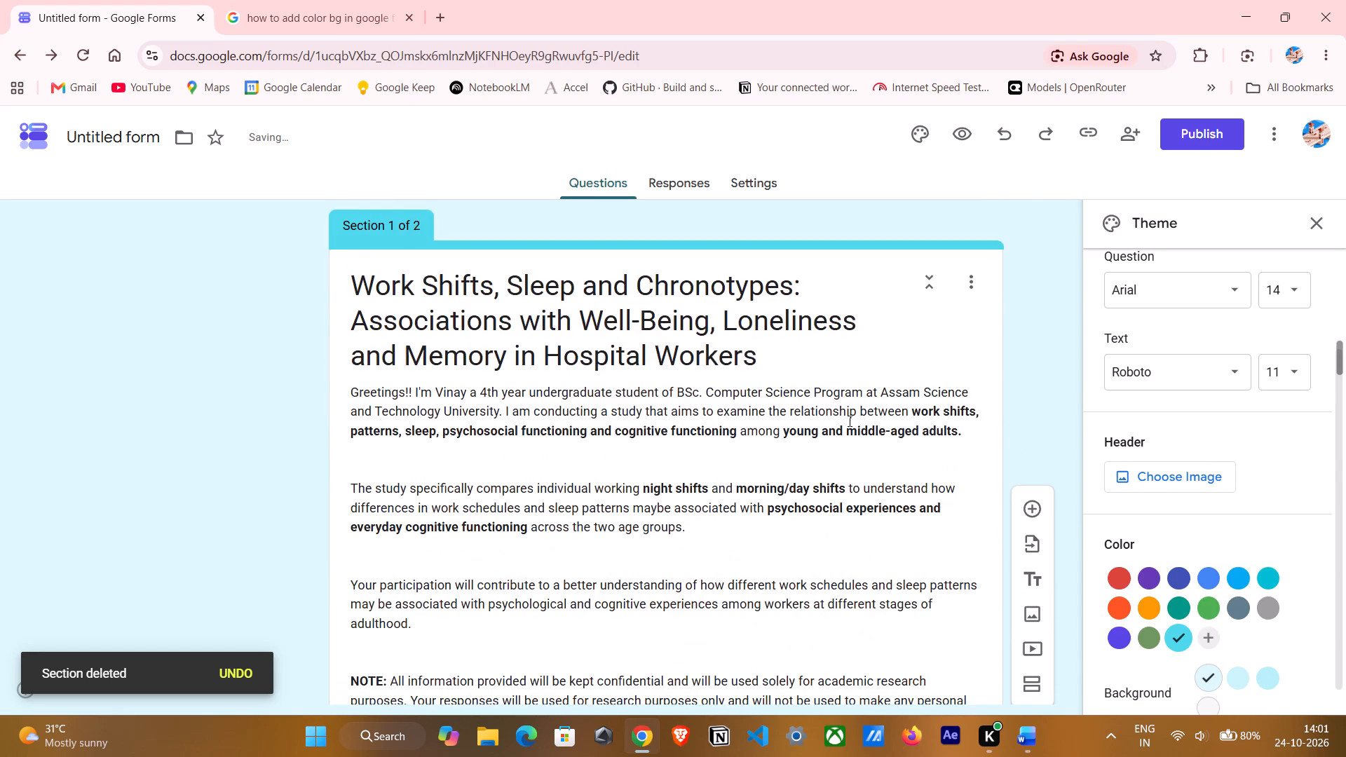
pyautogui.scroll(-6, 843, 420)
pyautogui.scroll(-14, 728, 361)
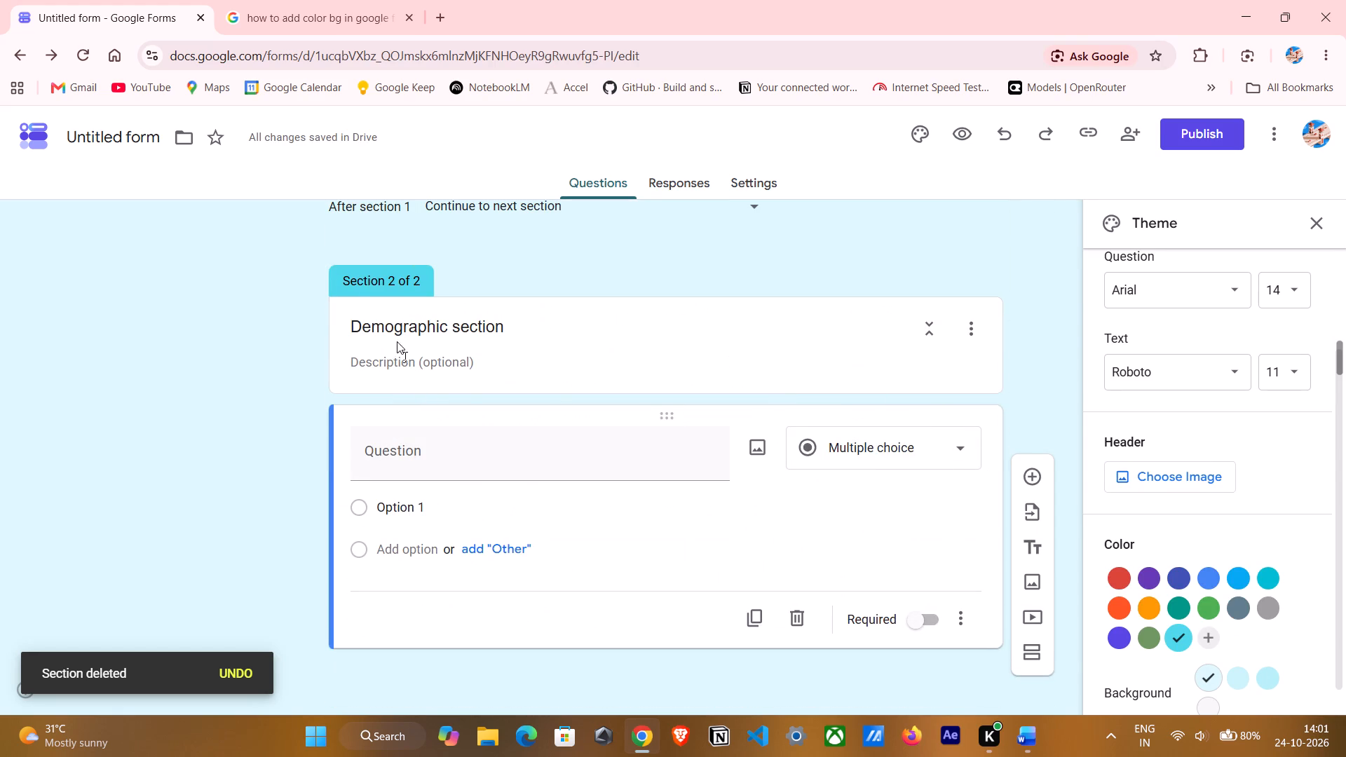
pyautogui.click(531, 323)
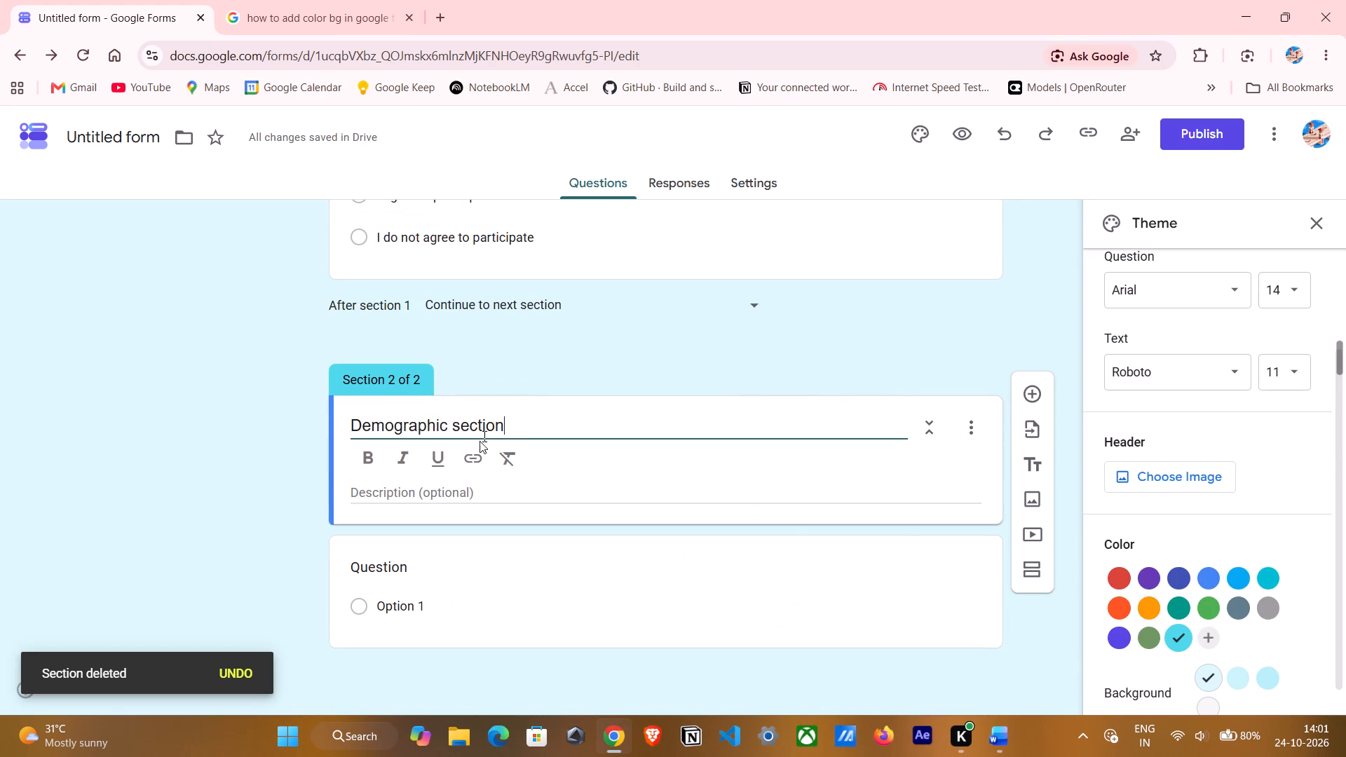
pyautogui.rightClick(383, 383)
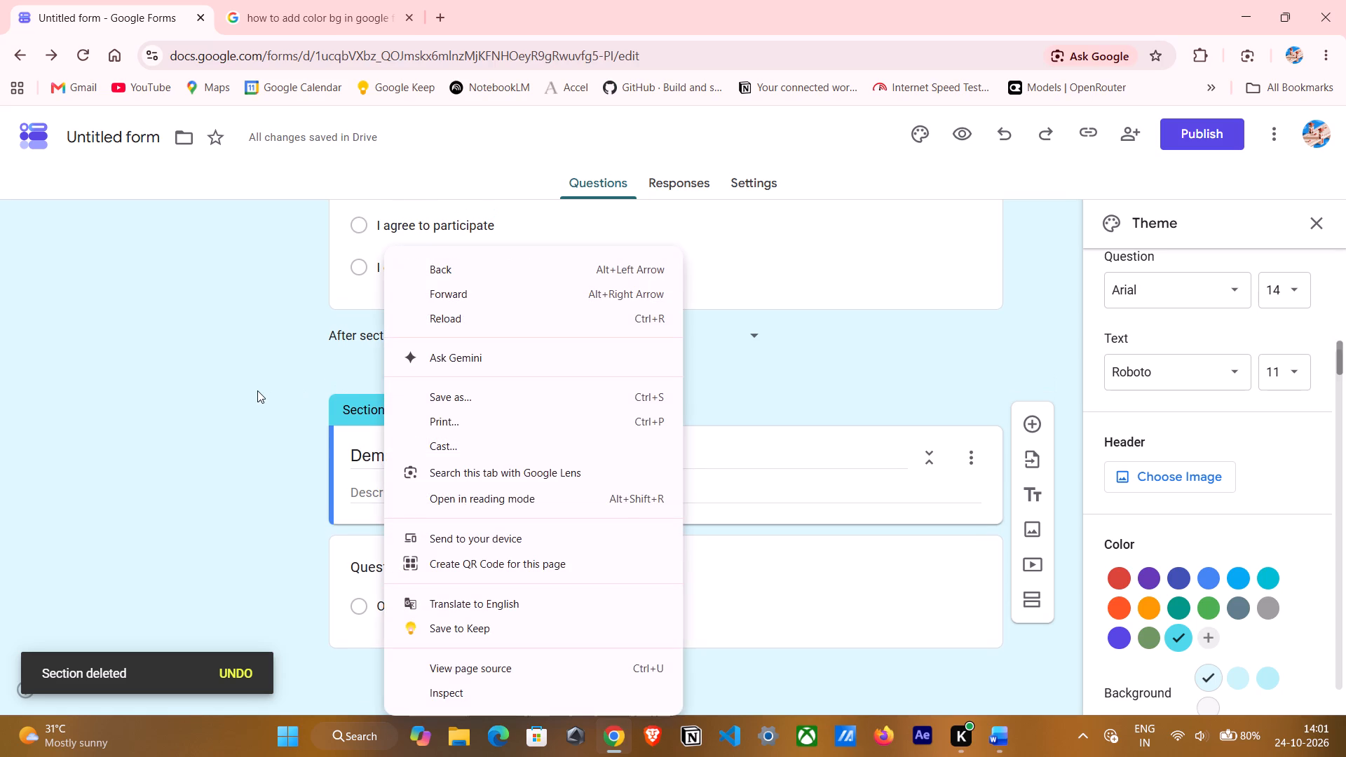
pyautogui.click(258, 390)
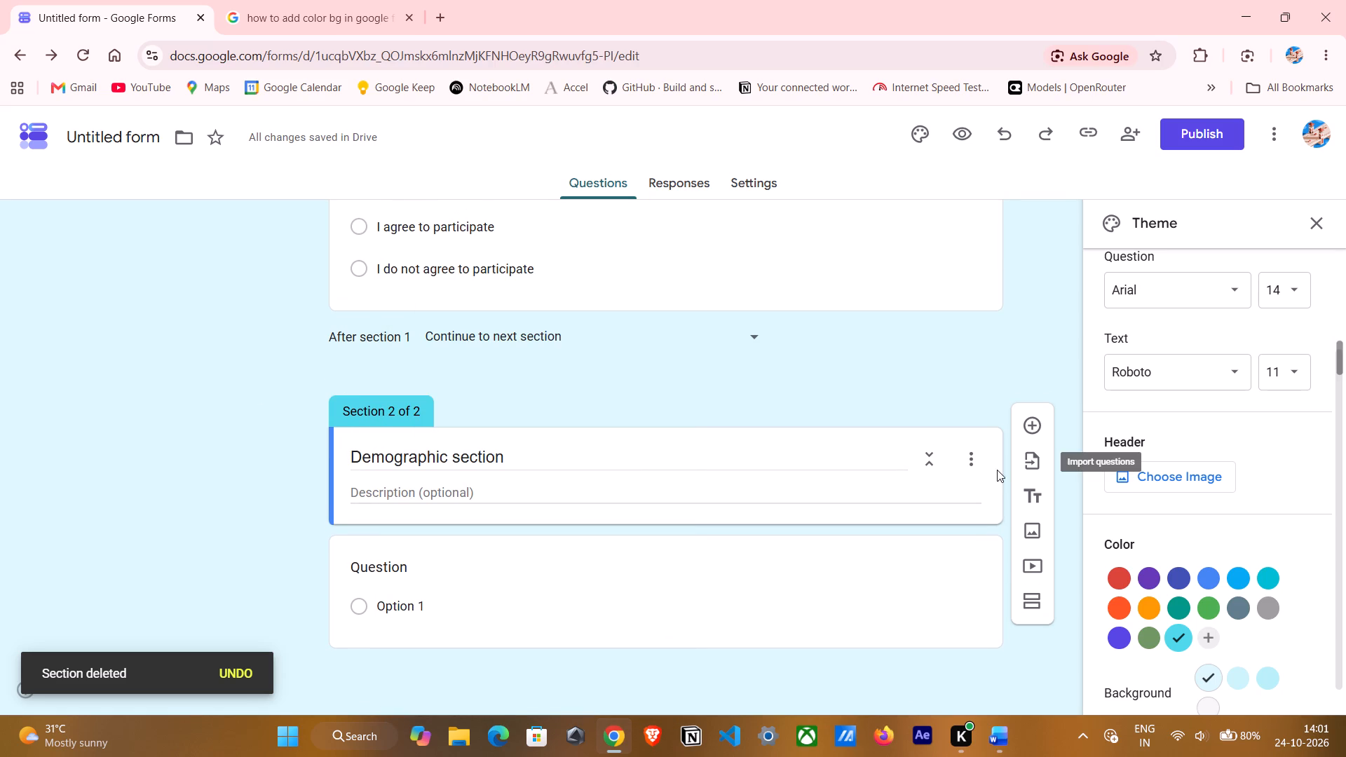
# Look through the sources offered for inserting an image into the Demographic section, including upload, webcam, Google Images and Google Drive.
pyautogui.click(1026, 531)
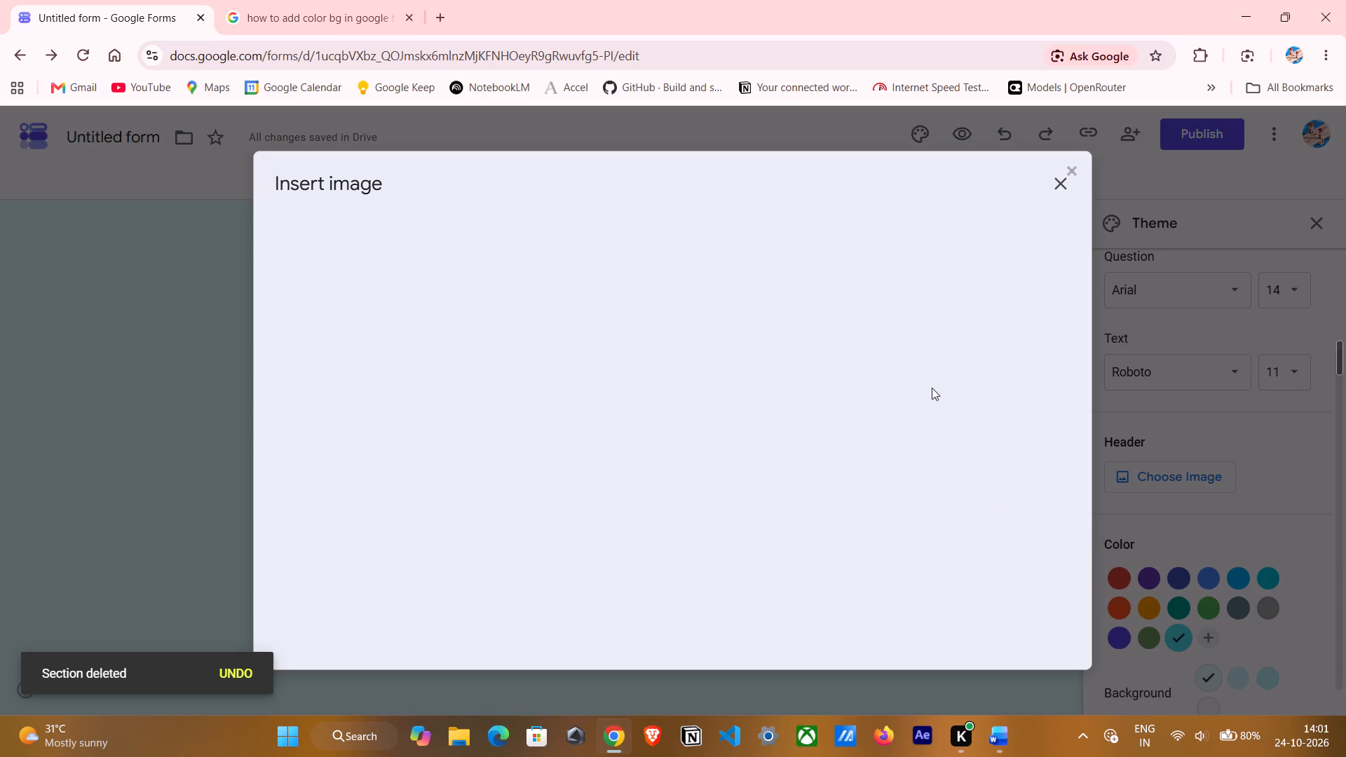
pyautogui.click(564, 254)
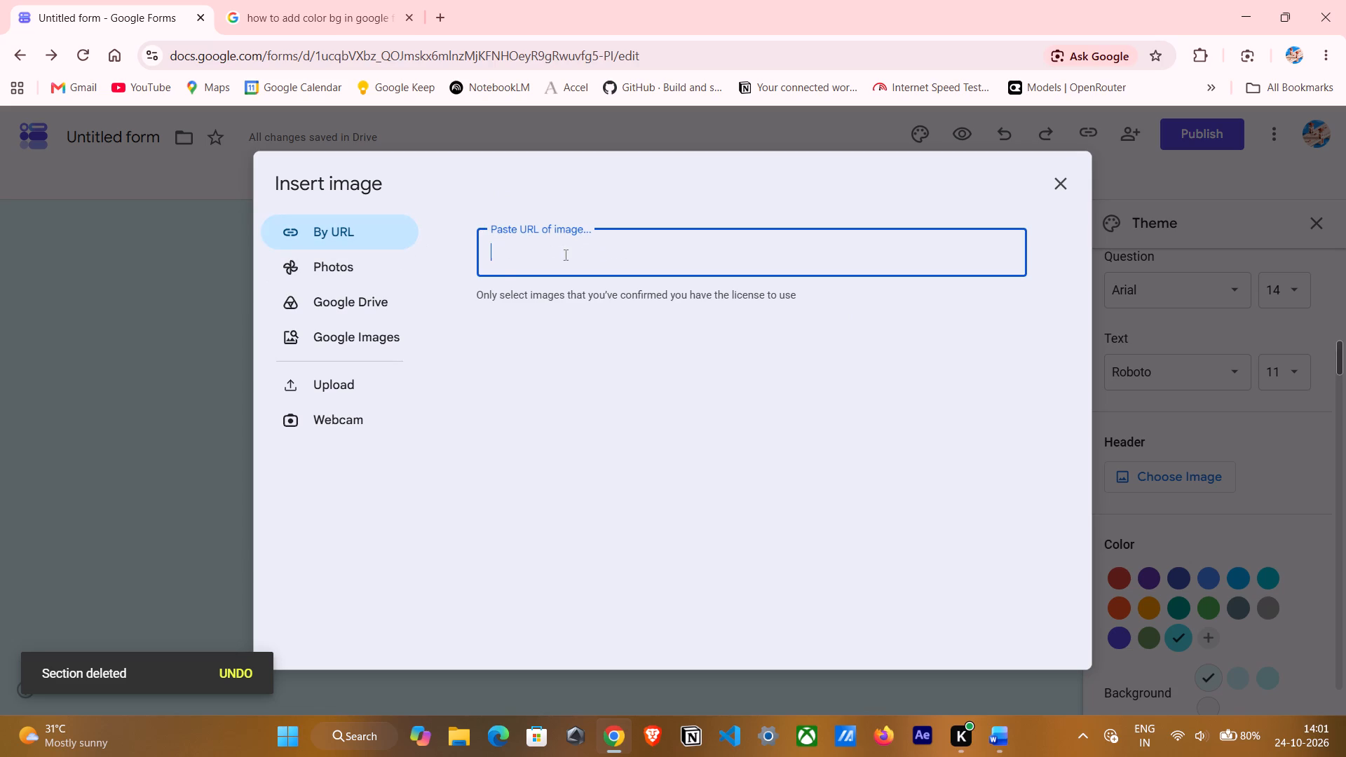
pyautogui.click(348, 390)
pyautogui.click(353, 415)
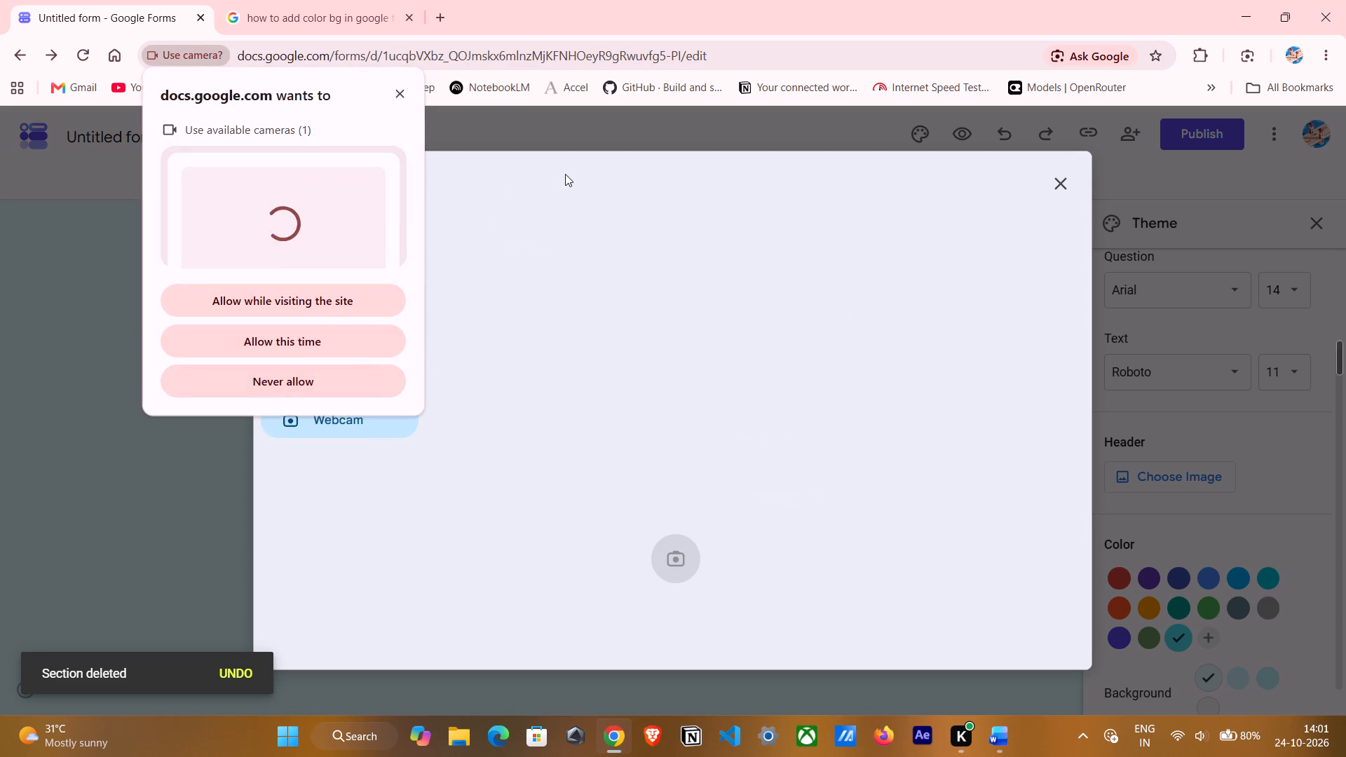
pyautogui.click(402, 95)
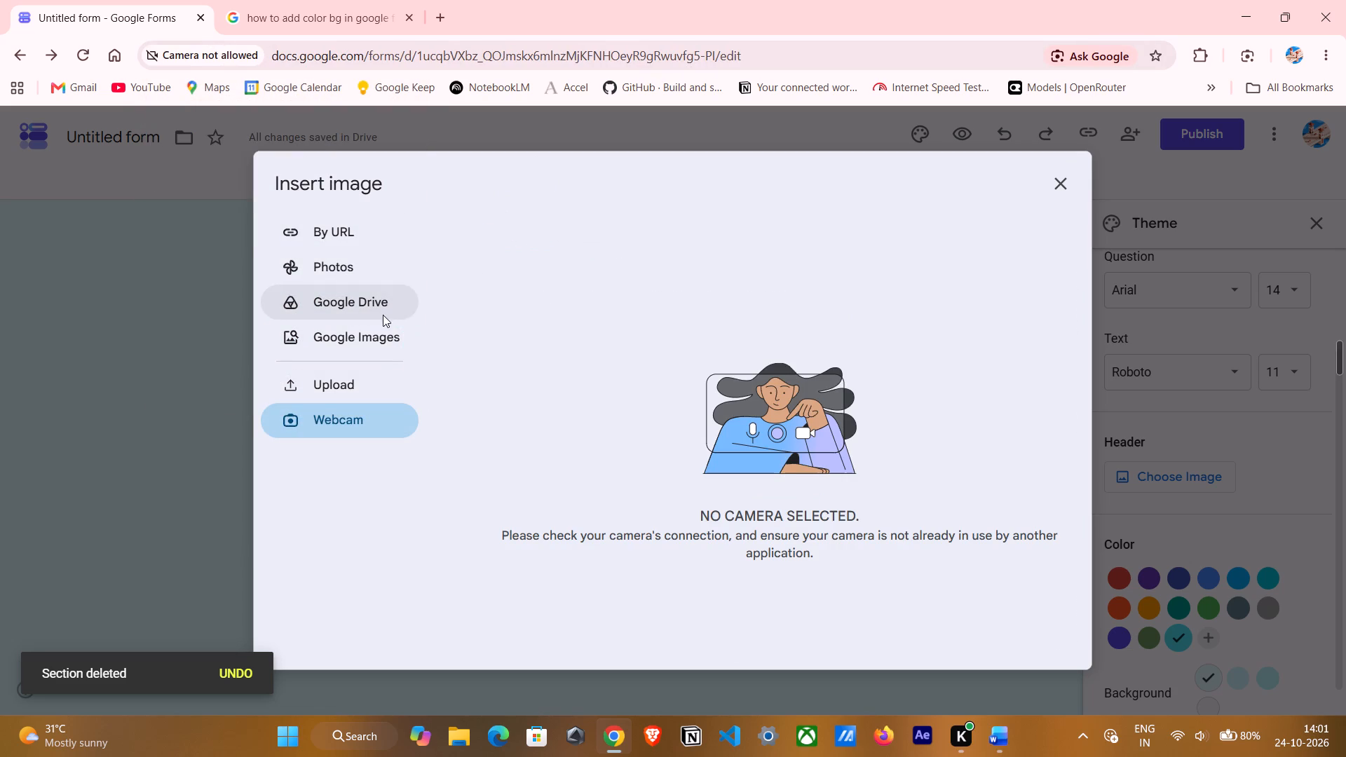
pyautogui.click(378, 332)
pyautogui.click(348, 308)
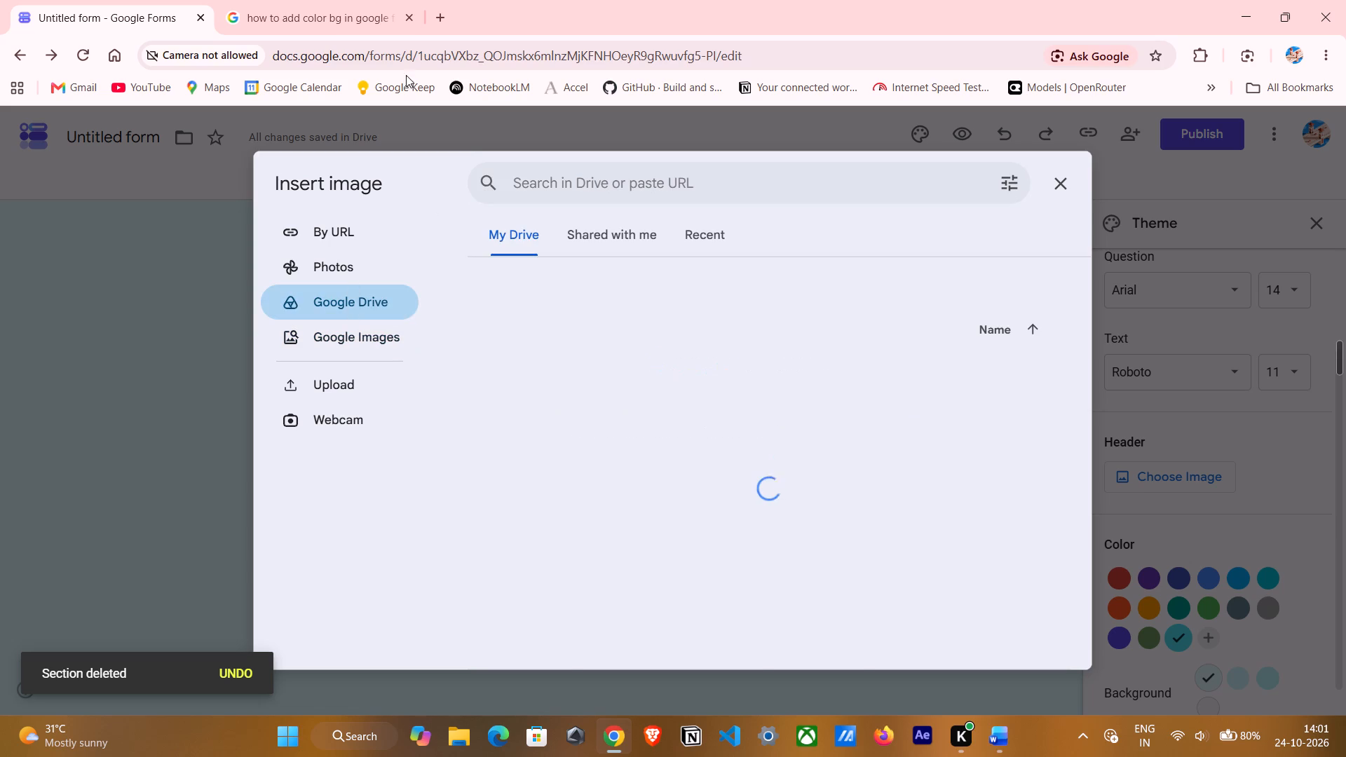
pyautogui.click(359, 21)
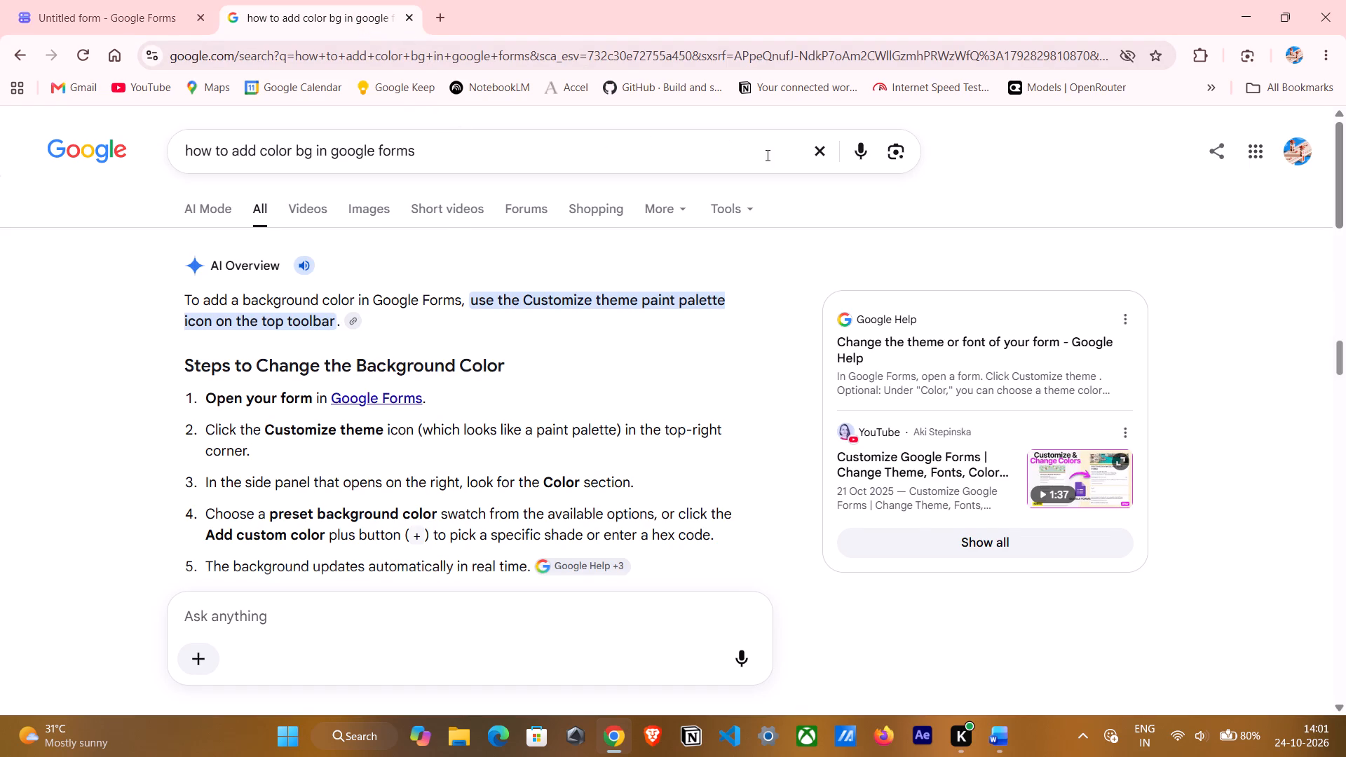
pyautogui.click(817, 151)
pyautogui.write('illustrations')
pyautogui.press('Return')
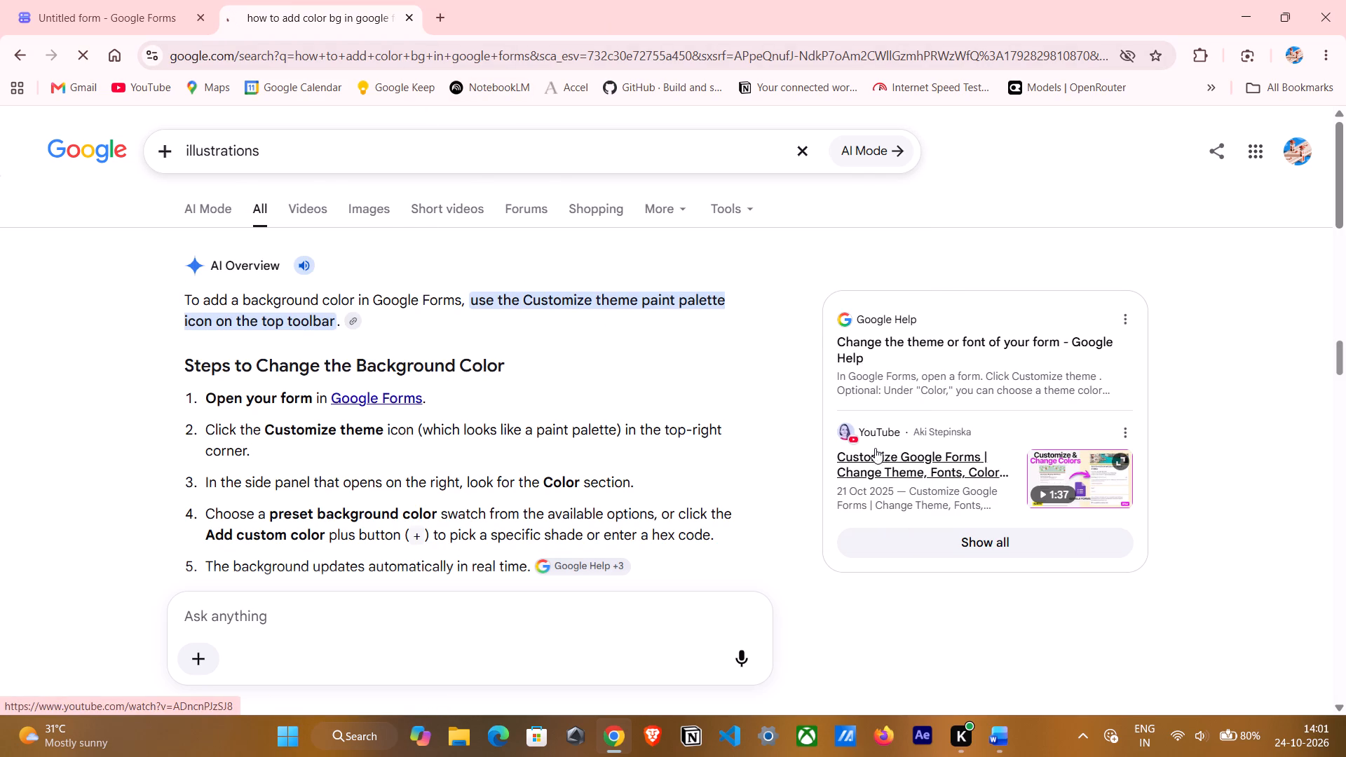
pyautogui.scroll(-5, 875, 448)
pyautogui.scroll(-4, 669, 351)
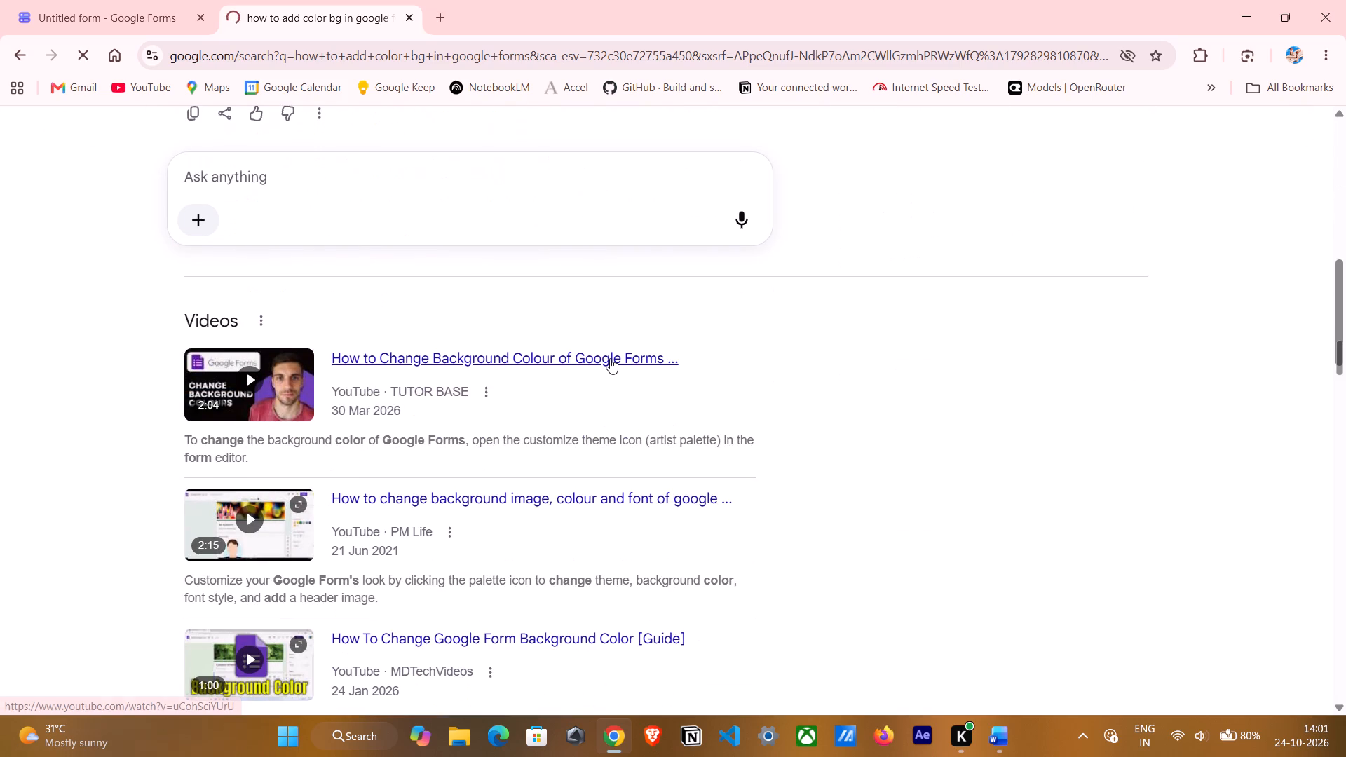
pyautogui.scroll(-5, 610, 358)
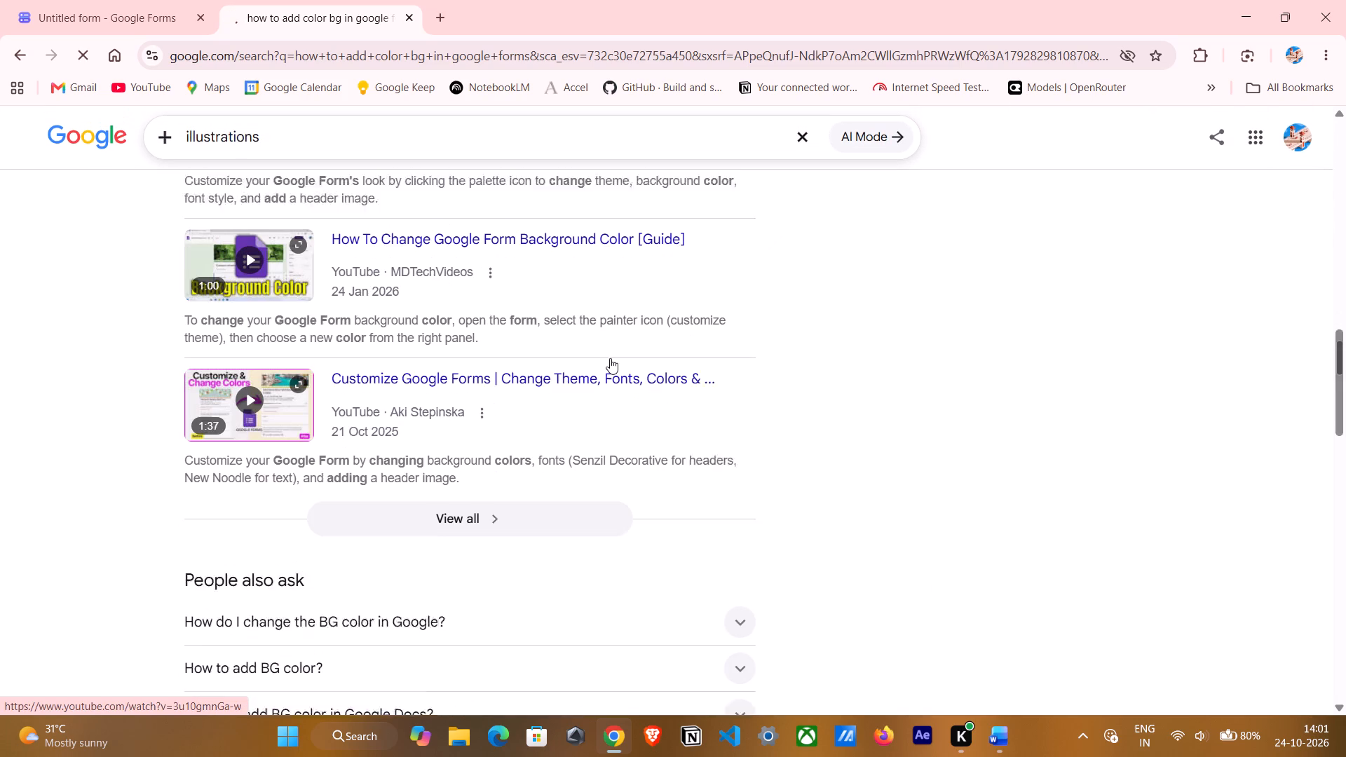
pyautogui.scroll(-5, 610, 358)
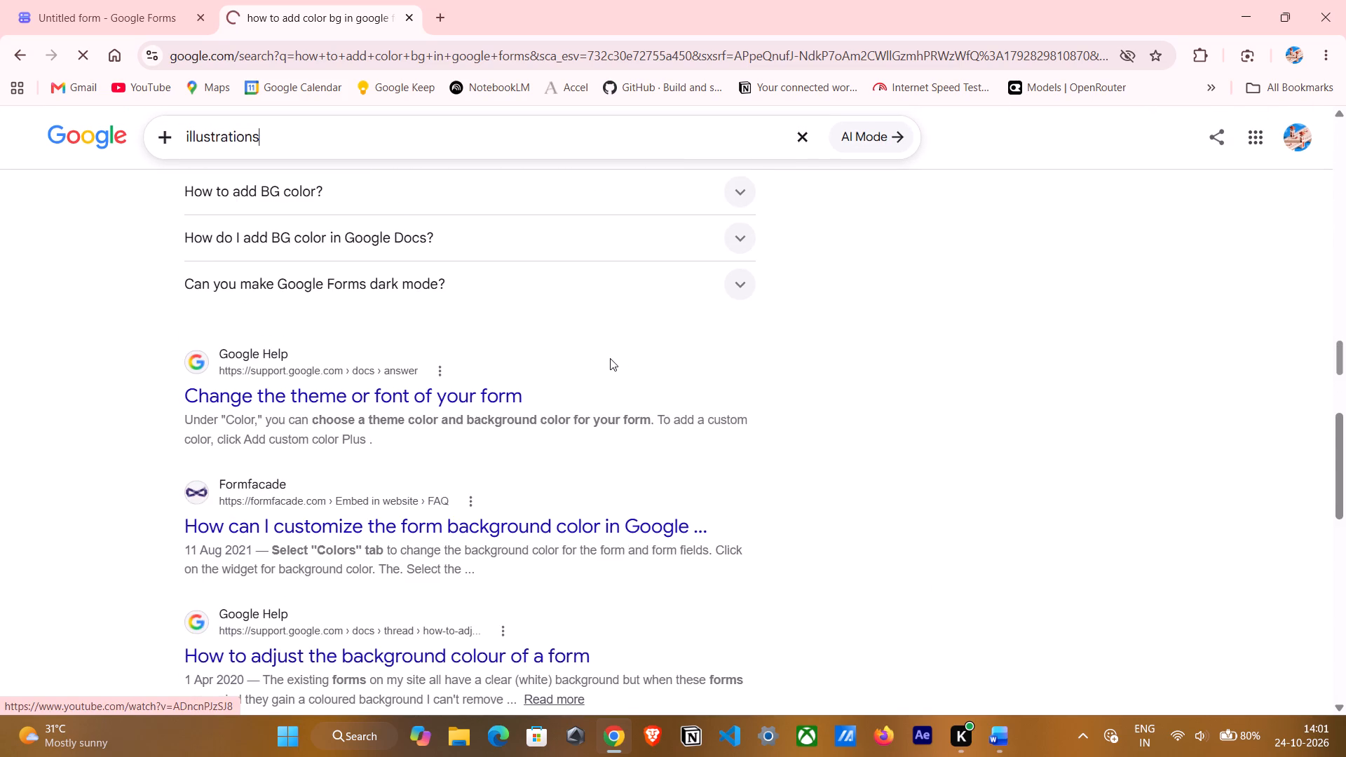
pyautogui.scroll(-3, 610, 358)
pyautogui.scroll(20, 610, 358)
pyautogui.scroll(10, 610, 358)
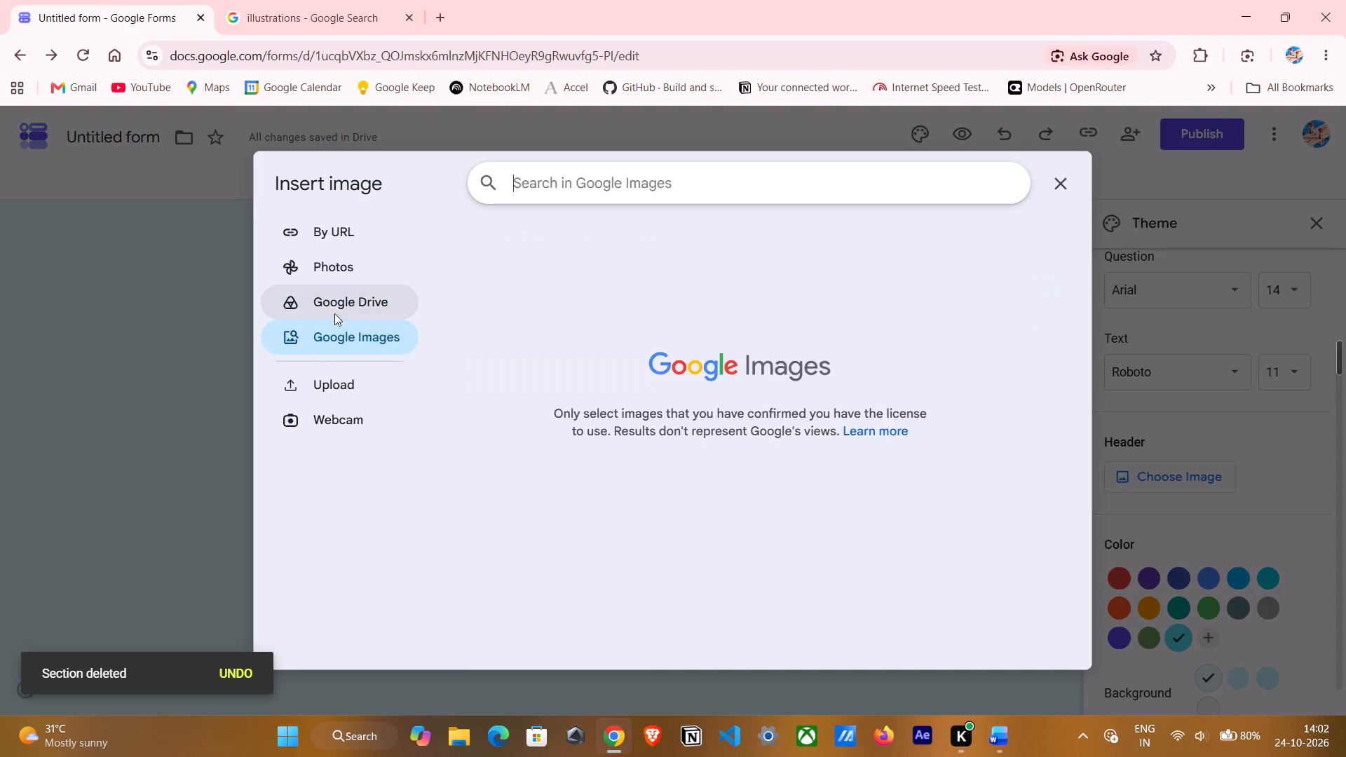
pyautogui.click(332, 299)
pyautogui.click(342, 273)
pyautogui.click(355, 295)
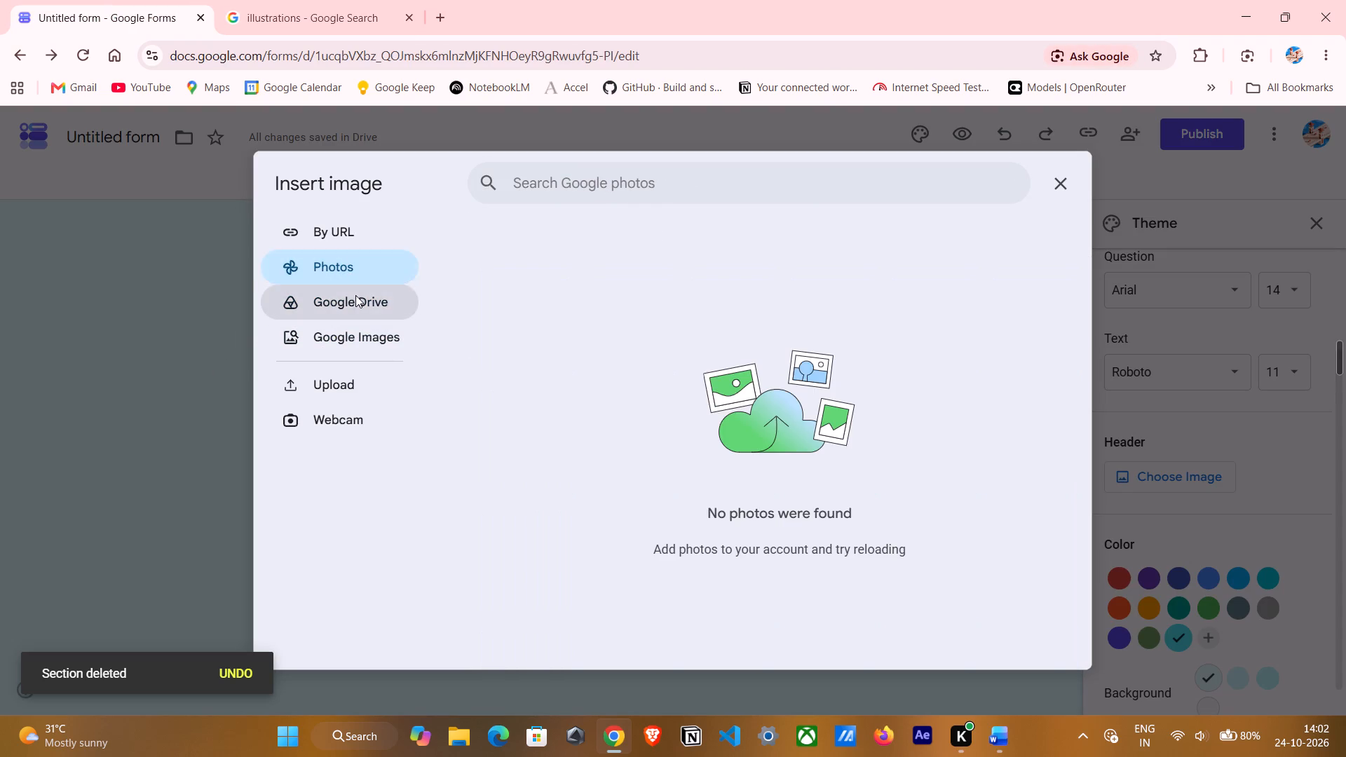
pyautogui.click(335, 237)
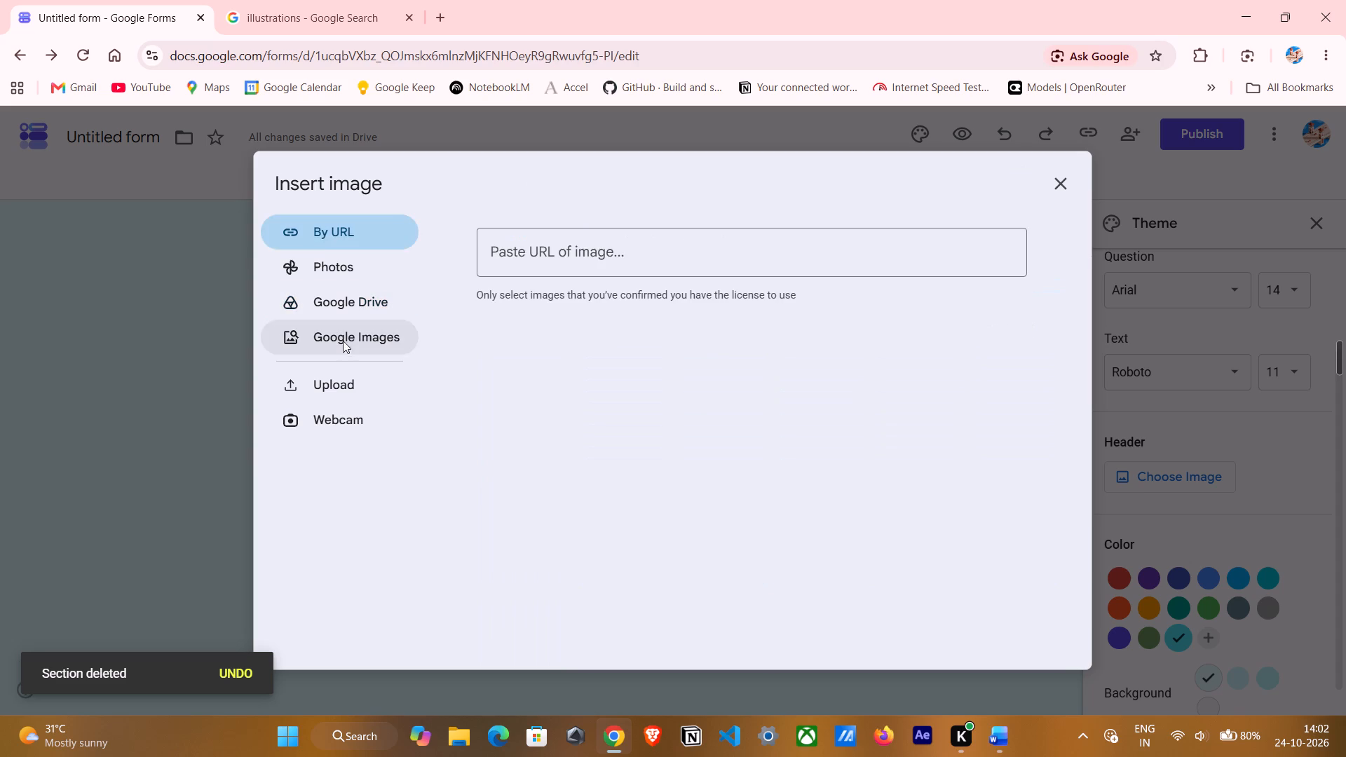
pyautogui.click(357, 386)
pyautogui.click(1053, 192)
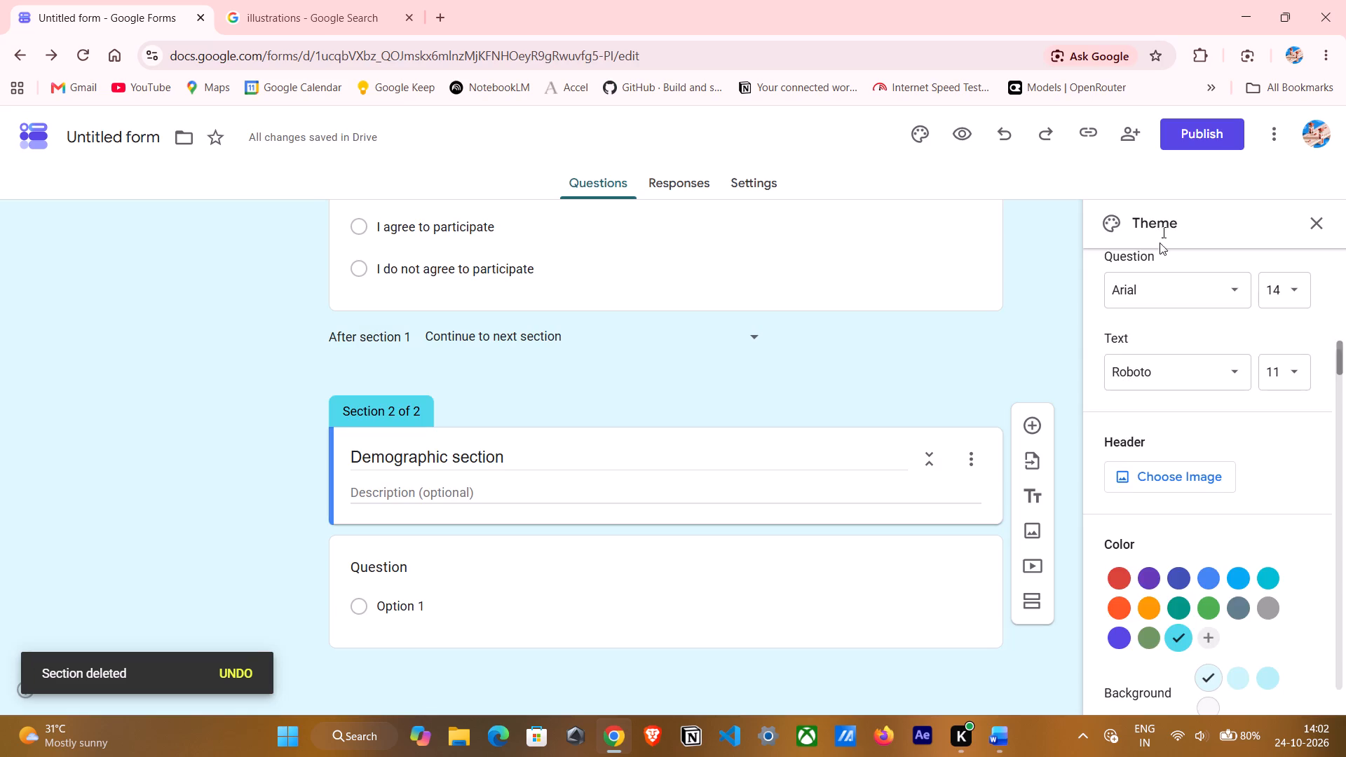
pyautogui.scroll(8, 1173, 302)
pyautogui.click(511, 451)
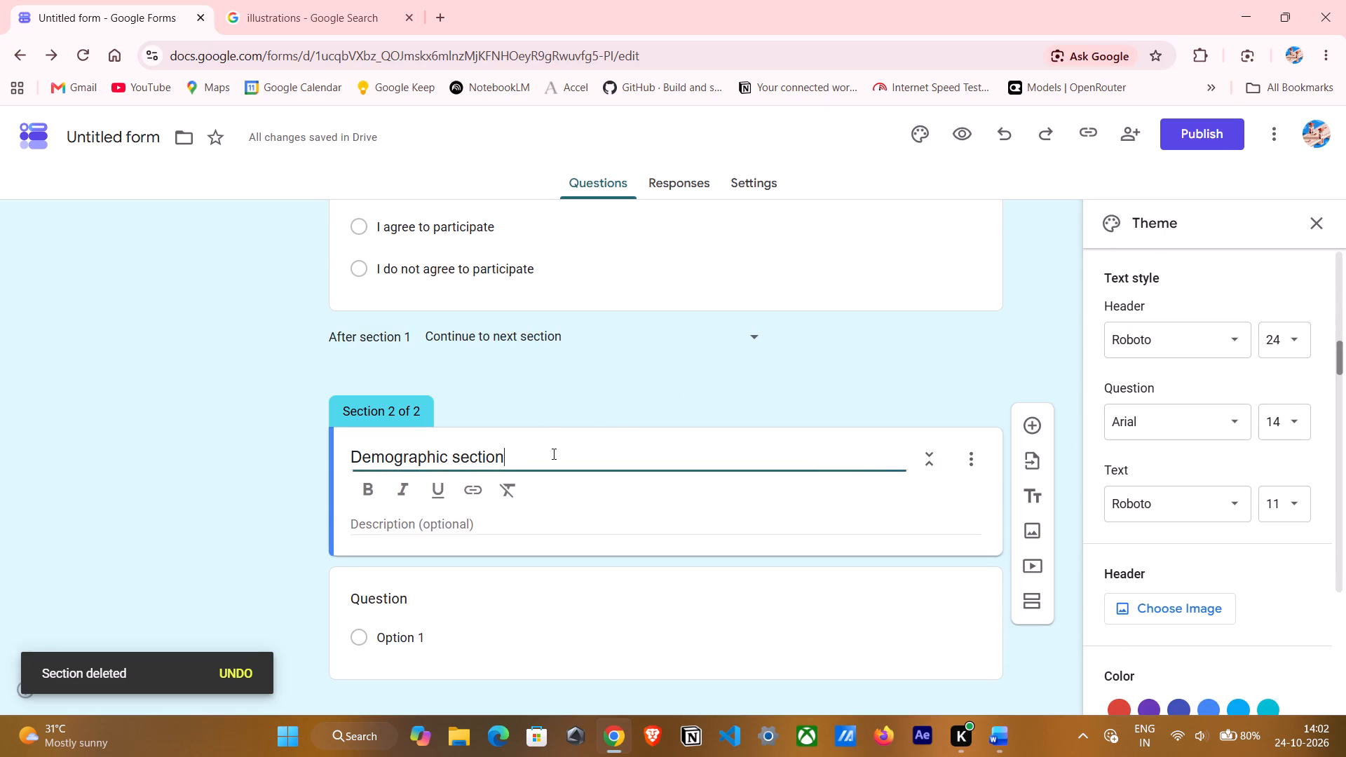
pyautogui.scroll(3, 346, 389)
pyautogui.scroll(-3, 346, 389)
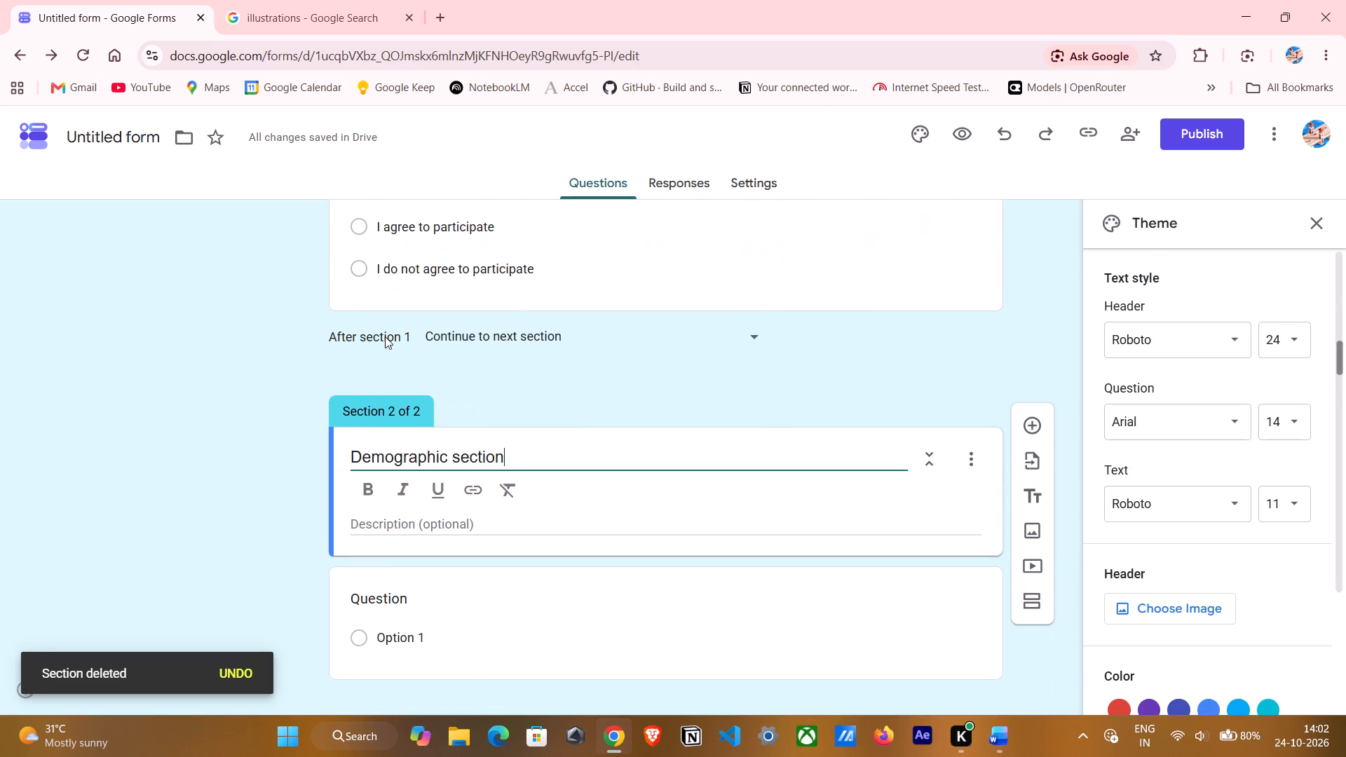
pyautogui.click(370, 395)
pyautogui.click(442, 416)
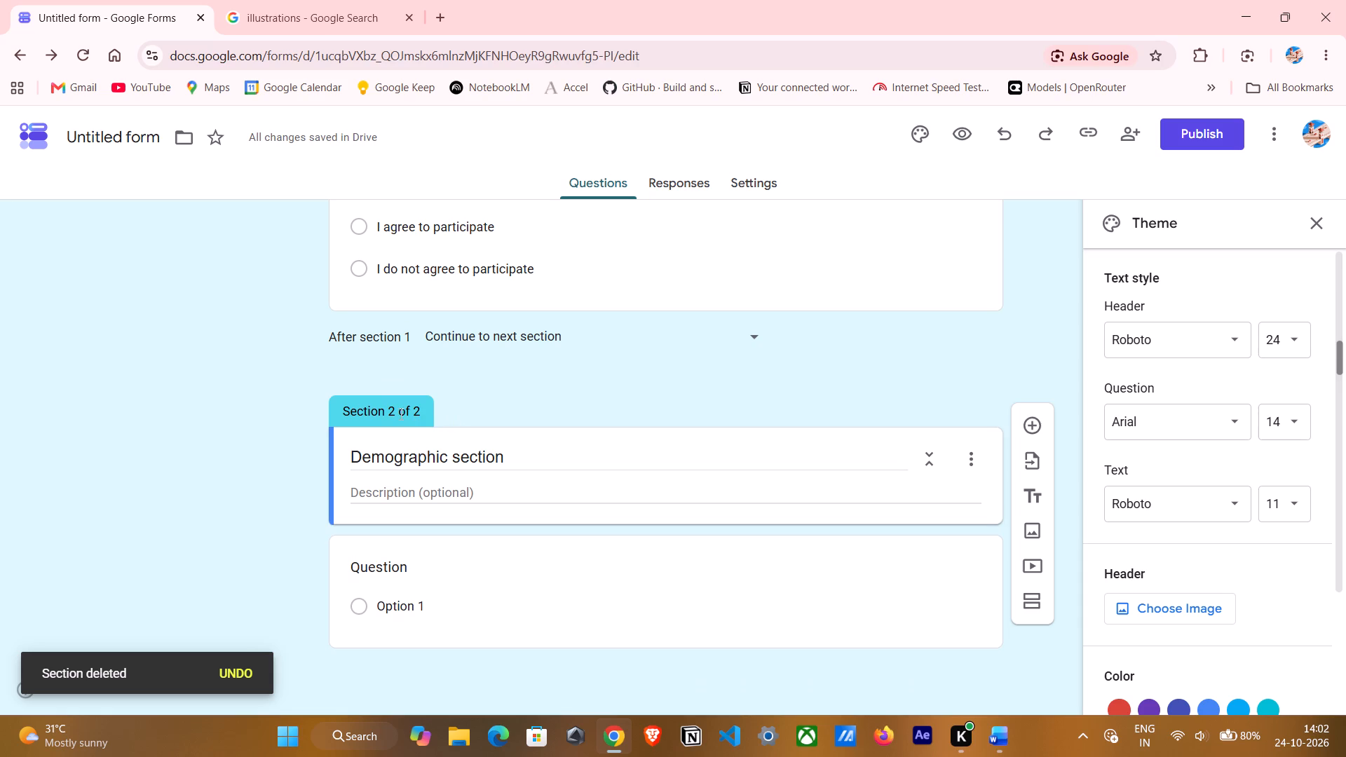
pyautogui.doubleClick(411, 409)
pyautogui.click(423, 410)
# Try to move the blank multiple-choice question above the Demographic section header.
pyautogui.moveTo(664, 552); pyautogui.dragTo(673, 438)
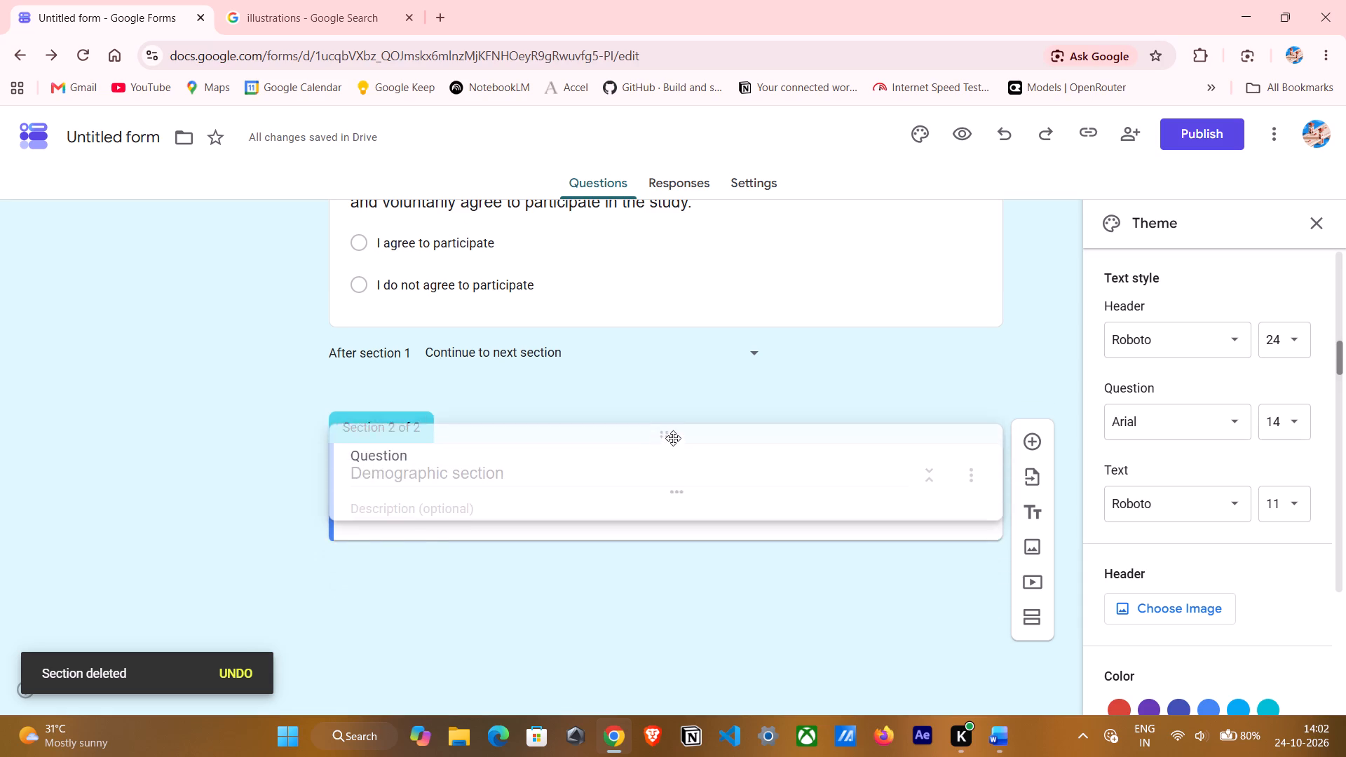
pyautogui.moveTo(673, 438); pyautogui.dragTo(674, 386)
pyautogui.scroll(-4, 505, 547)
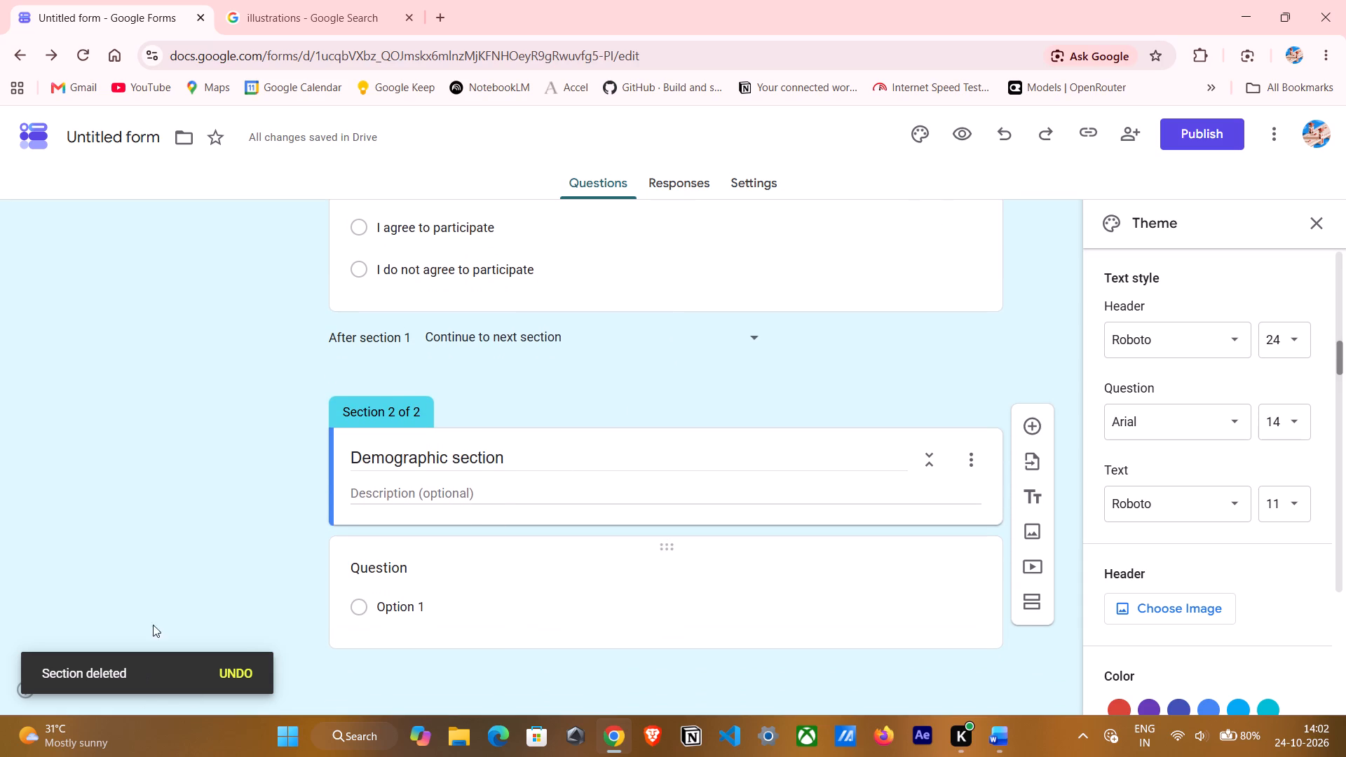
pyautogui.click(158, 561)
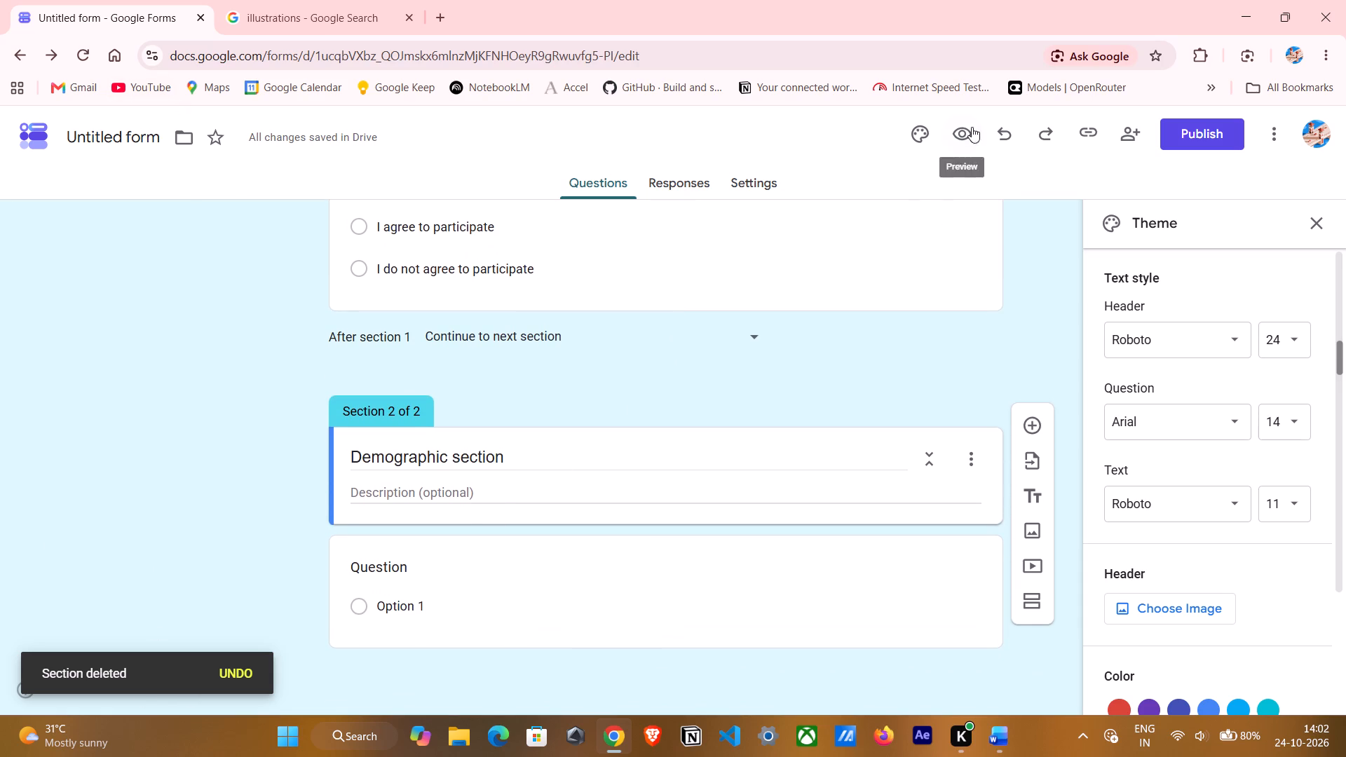
# Browse the Google Workspace Marketplace for add-ons that work with Forms, without installing any.
pyautogui.click(1274, 144)
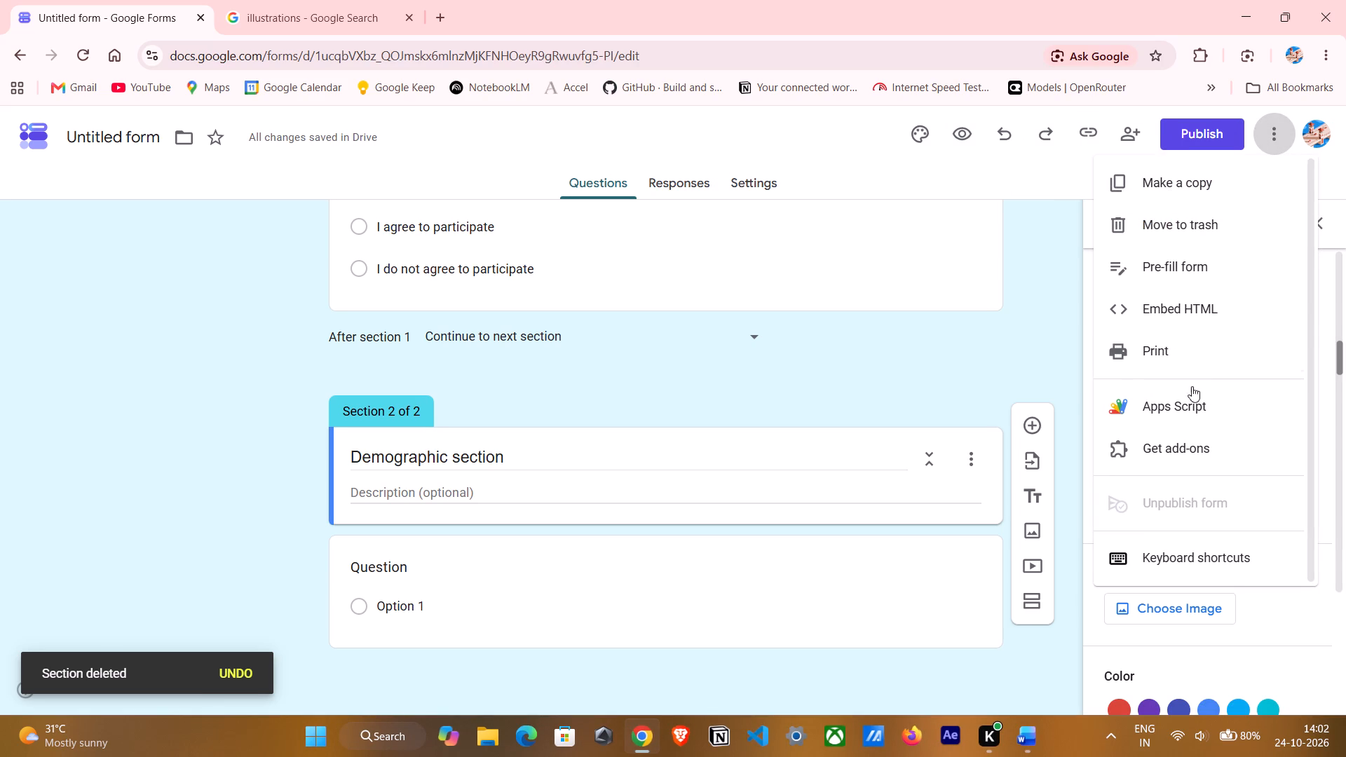
pyautogui.moveTo(1199, 463); pyautogui.dragTo(1192, 473)
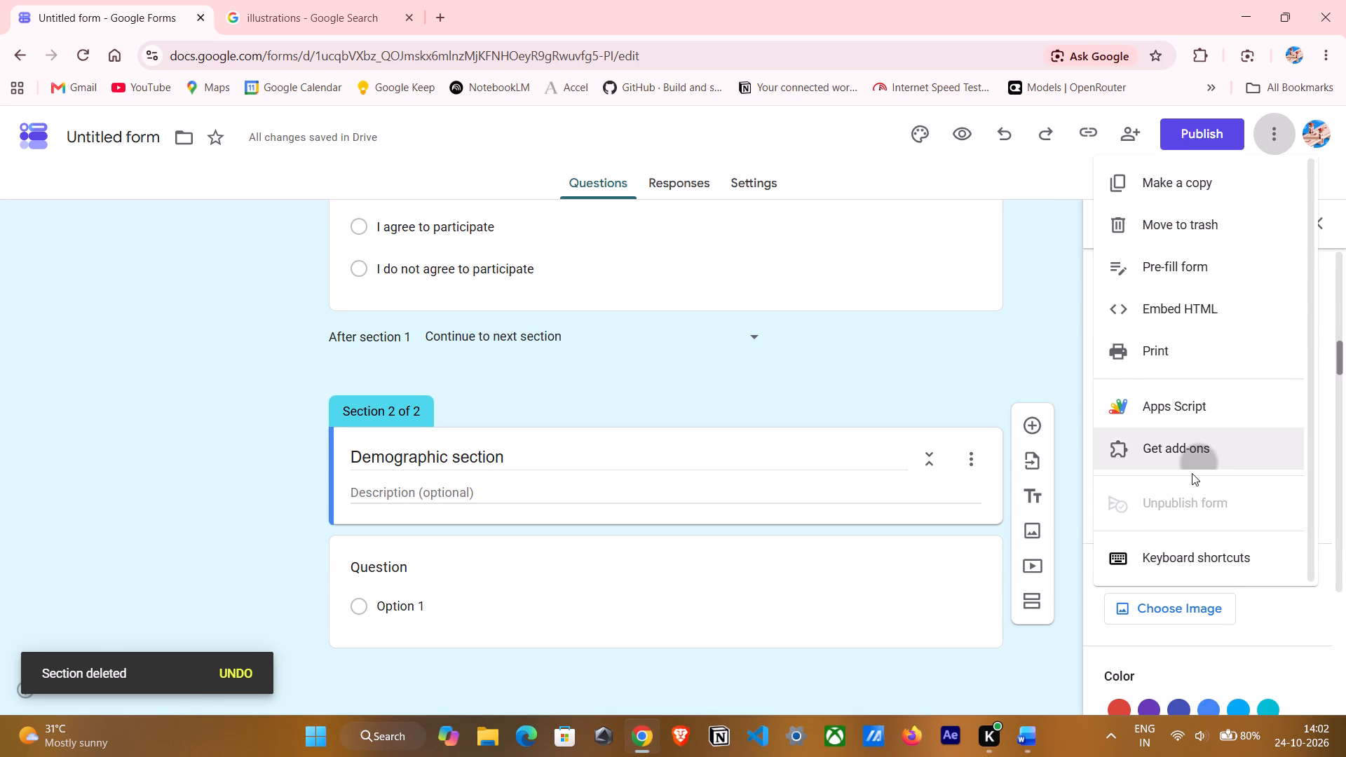
pyautogui.click(1155, 465)
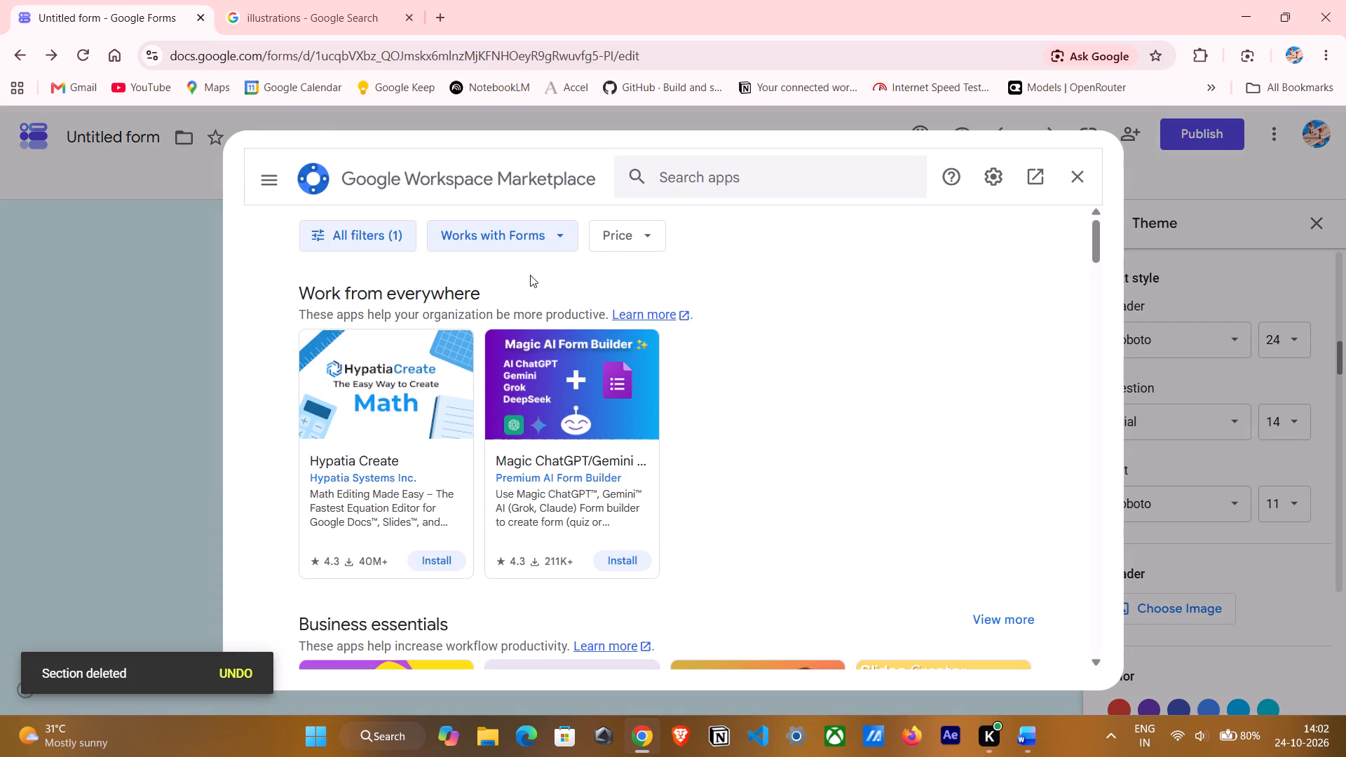
pyautogui.scroll(-6, 798, 329)
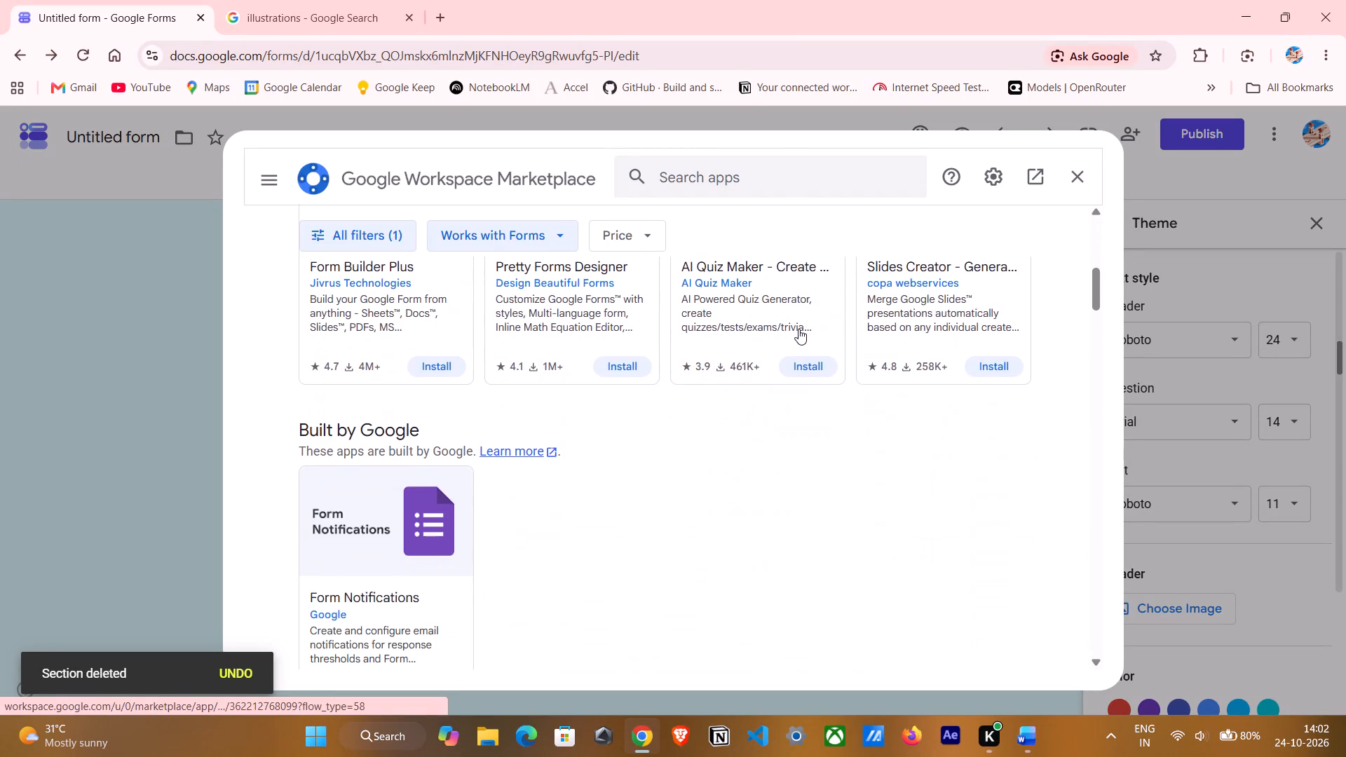
pyautogui.scroll(-2, 798, 329)
pyautogui.scroll(-1, 703, 376)
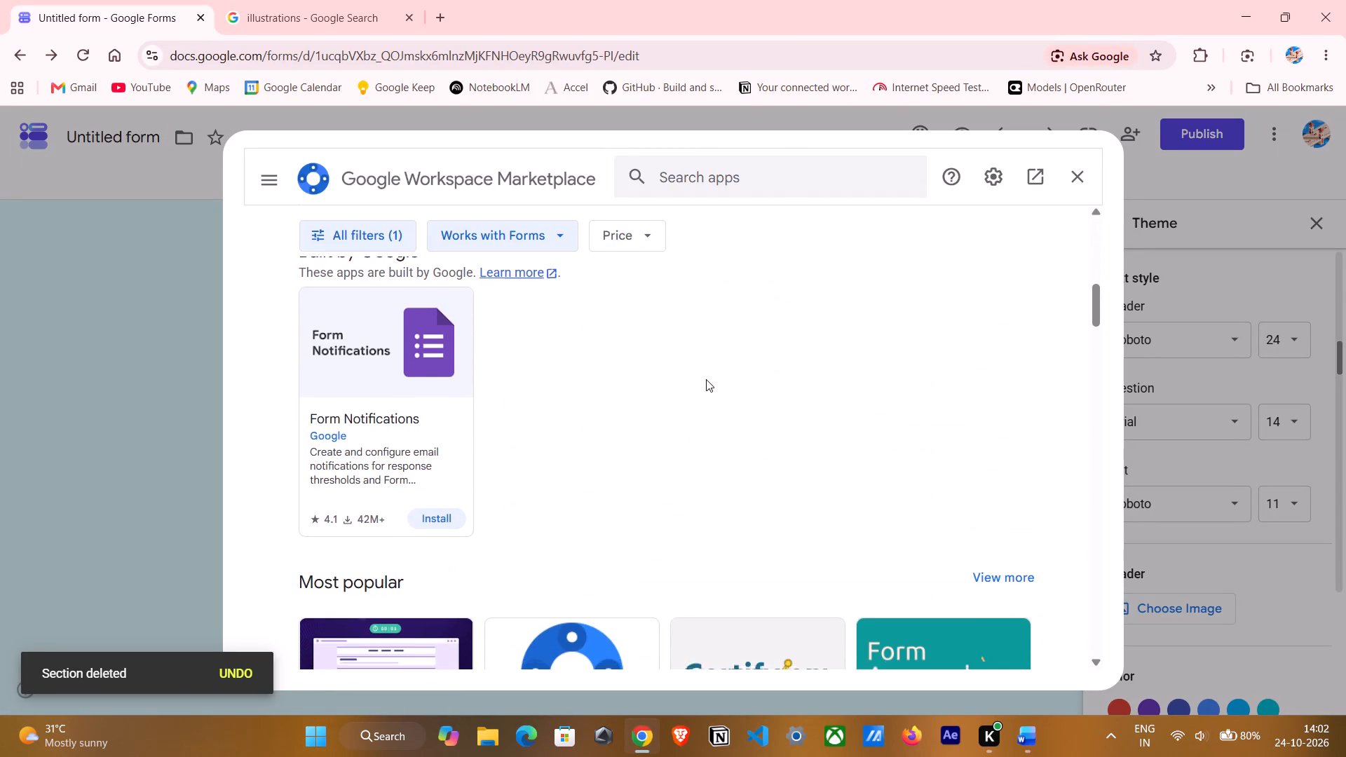
pyautogui.scroll(-1, 706, 379)
pyautogui.click(1074, 181)
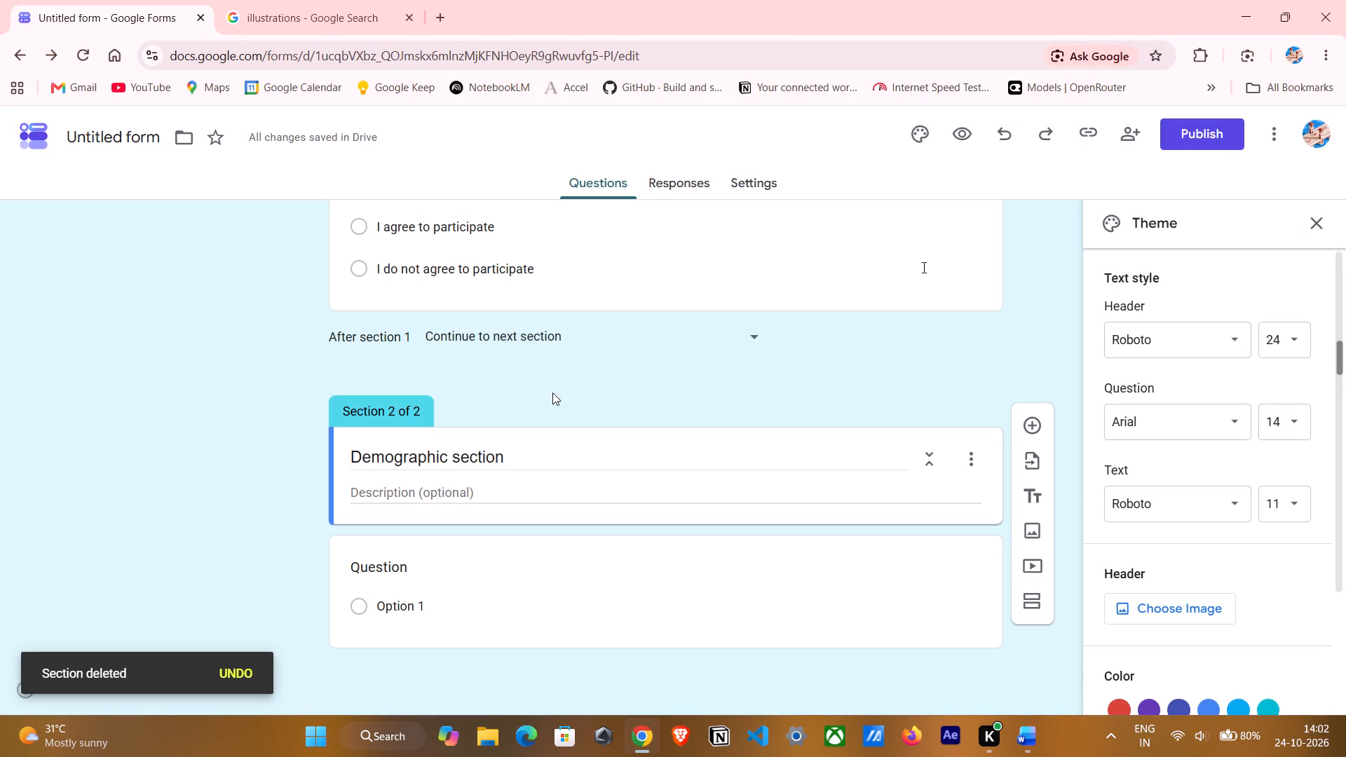
# Change the form's theme colour to the muted green #6f9760 with the Medium #dbe5d7 background.
pyautogui.scroll(-1, 545, 409)
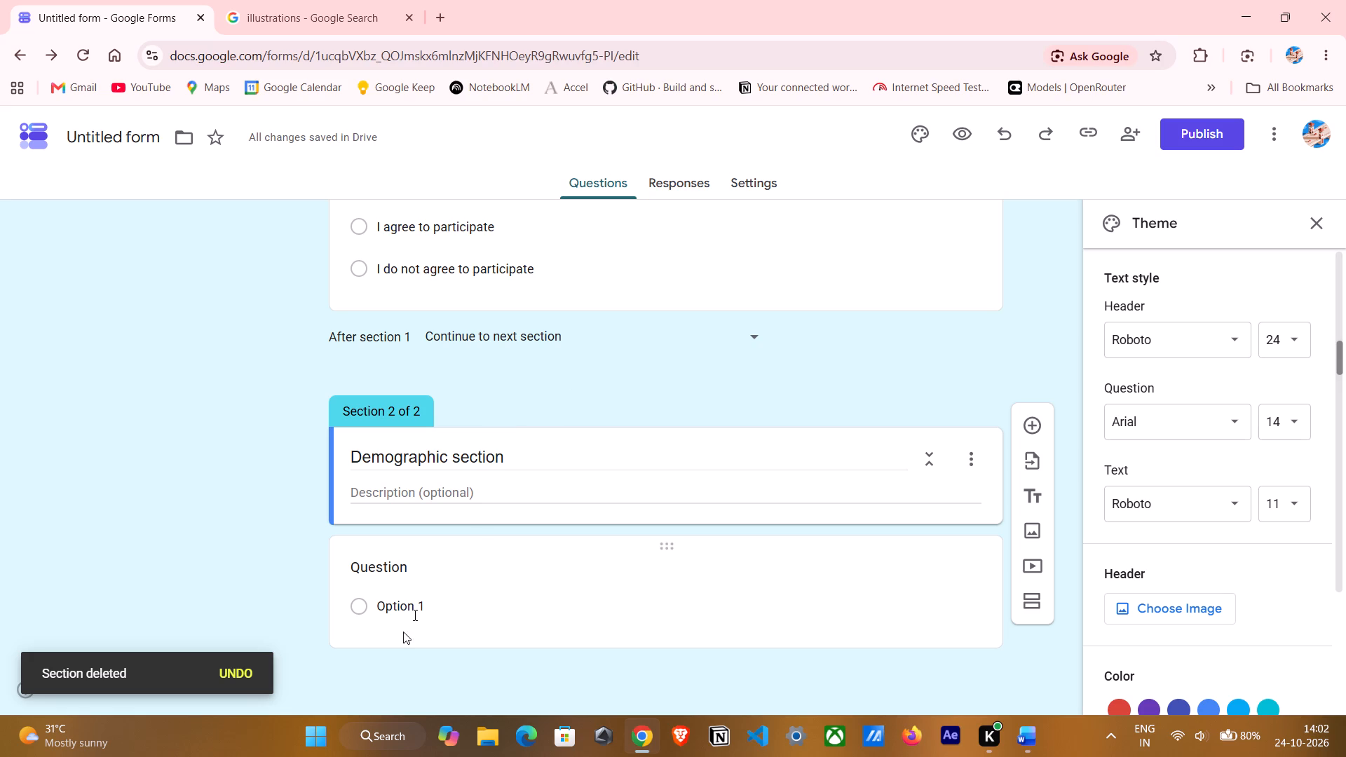
pyautogui.click(742, 404)
pyautogui.scroll(-9, 1260, 596)
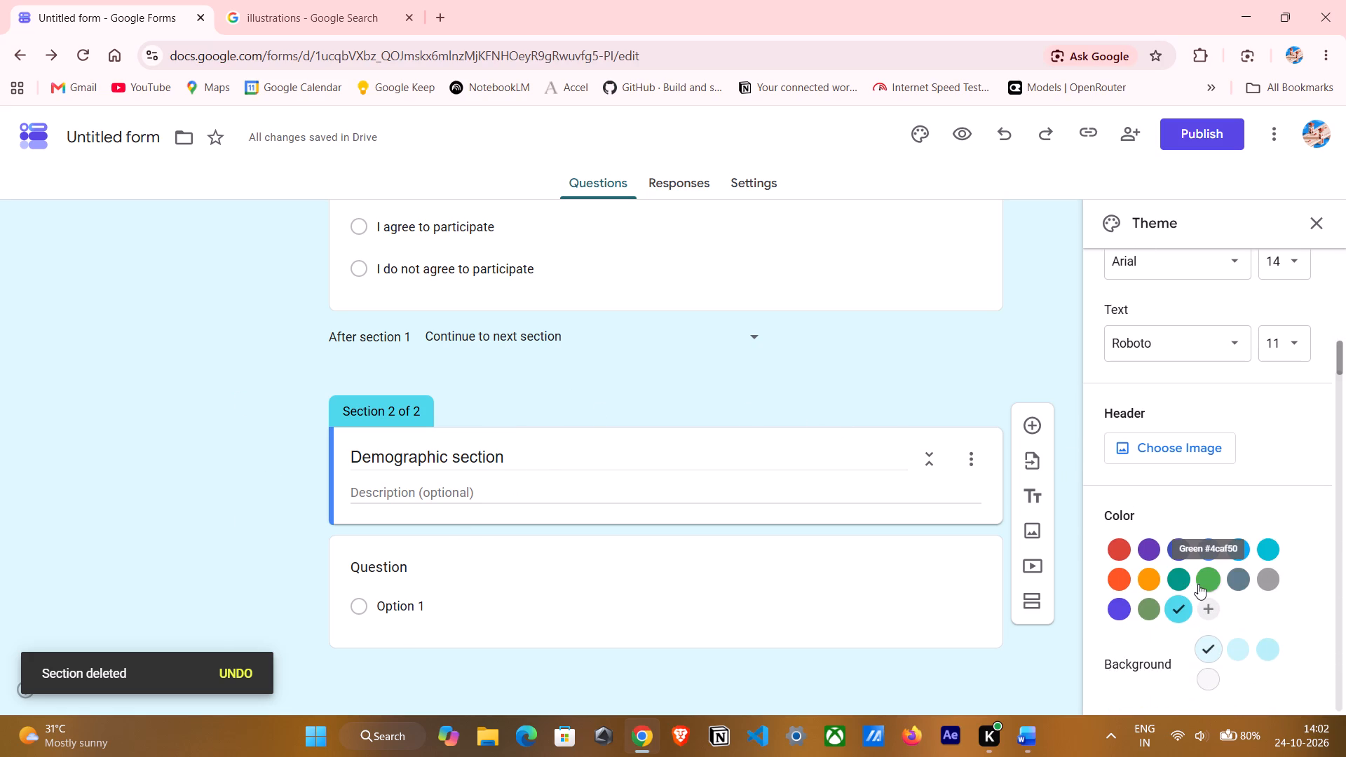
pyautogui.click(1198, 584)
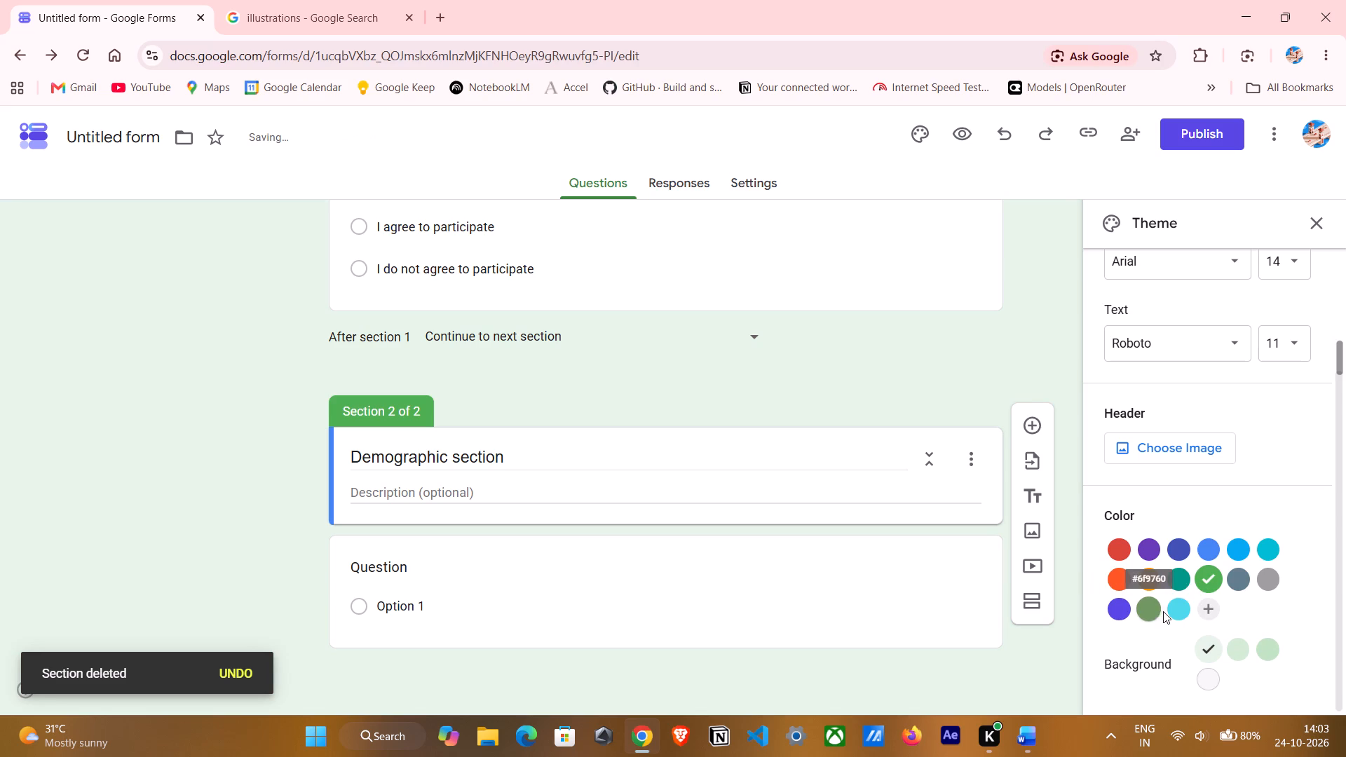
pyautogui.click(1163, 611)
pyautogui.click(1230, 651)
pyautogui.click(1259, 652)
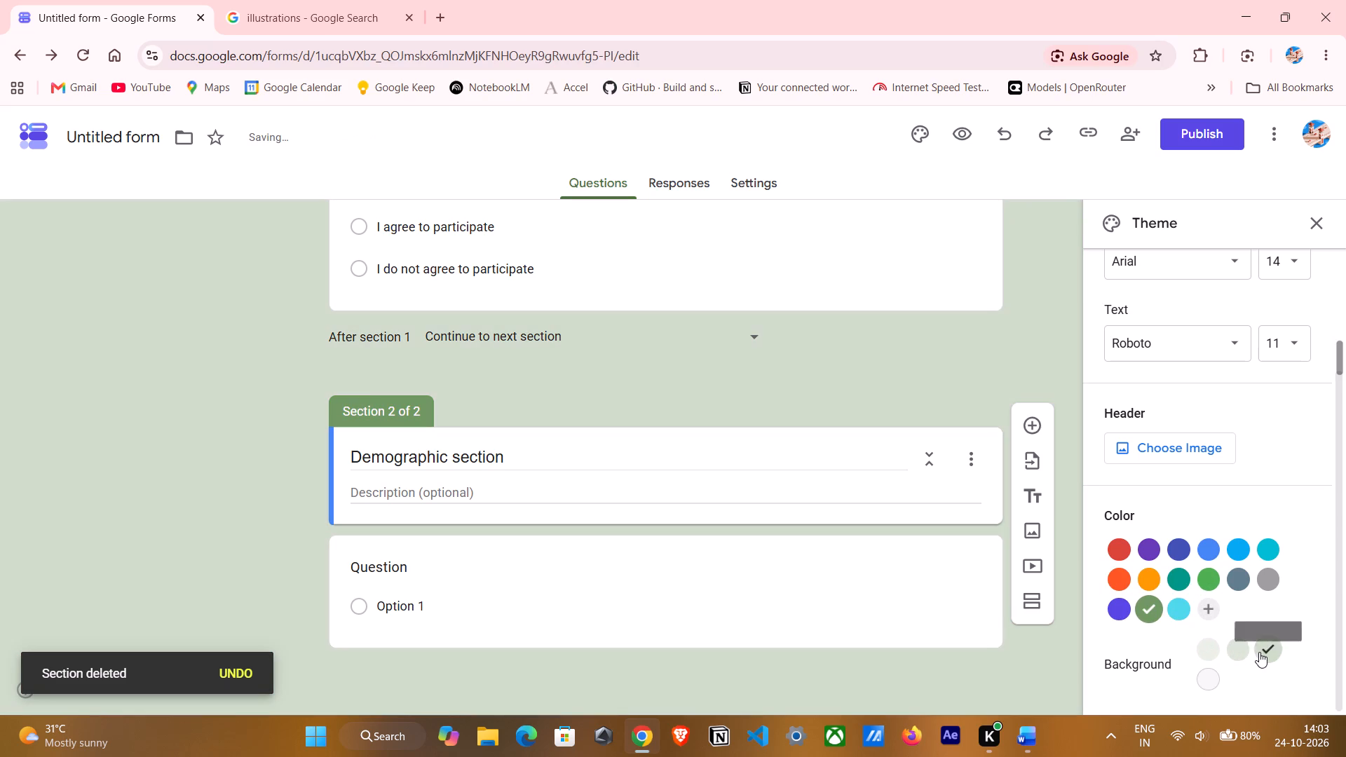
pyautogui.click(1233, 652)
pyautogui.click(1205, 678)
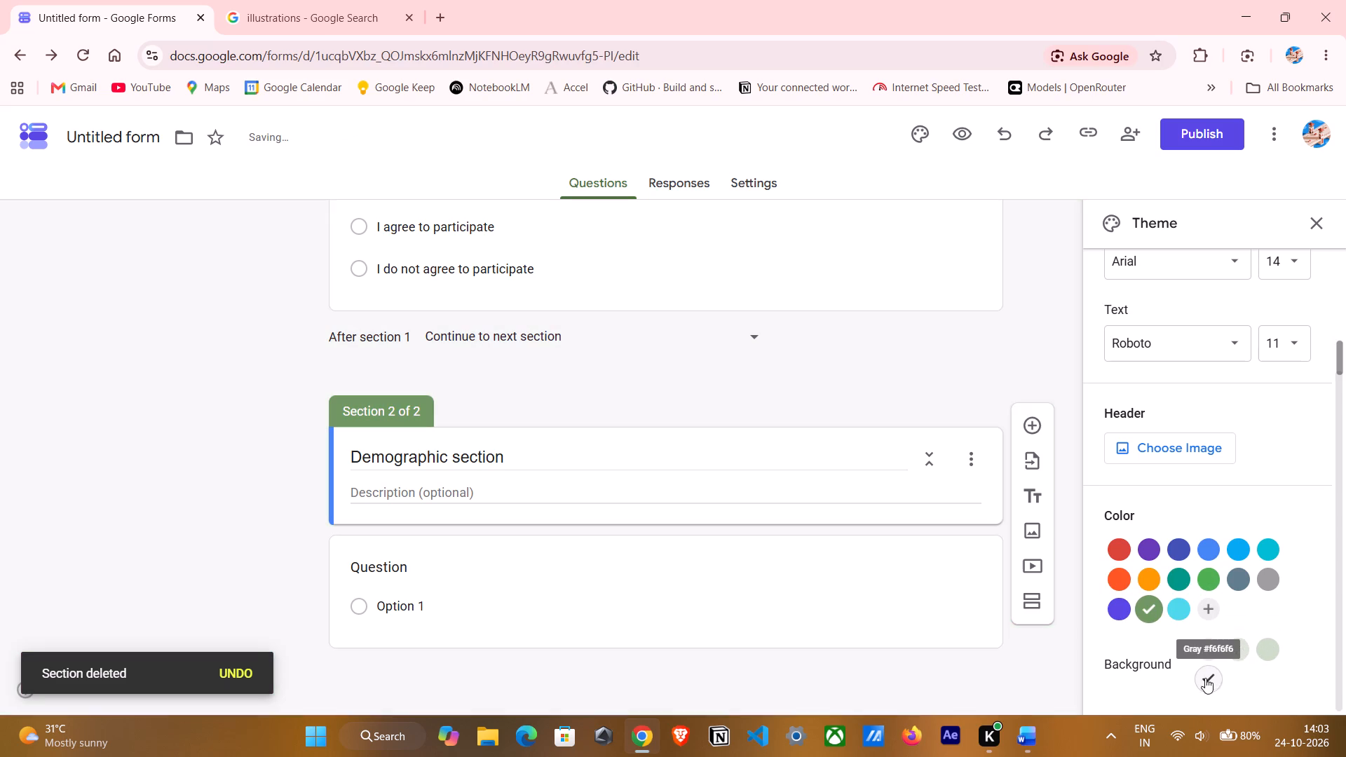
pyautogui.click(1206, 654)
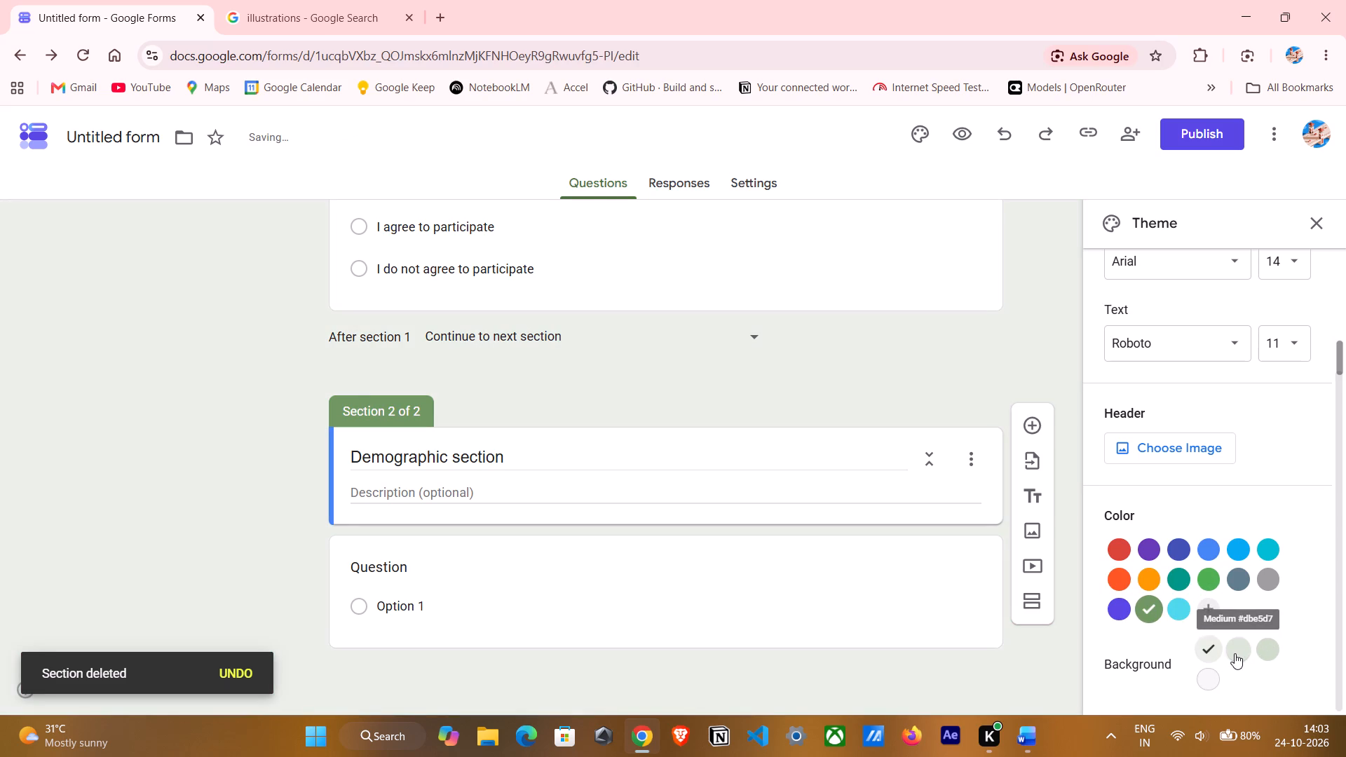
pyautogui.click(1235, 653)
pyautogui.scroll(18, 987, 554)
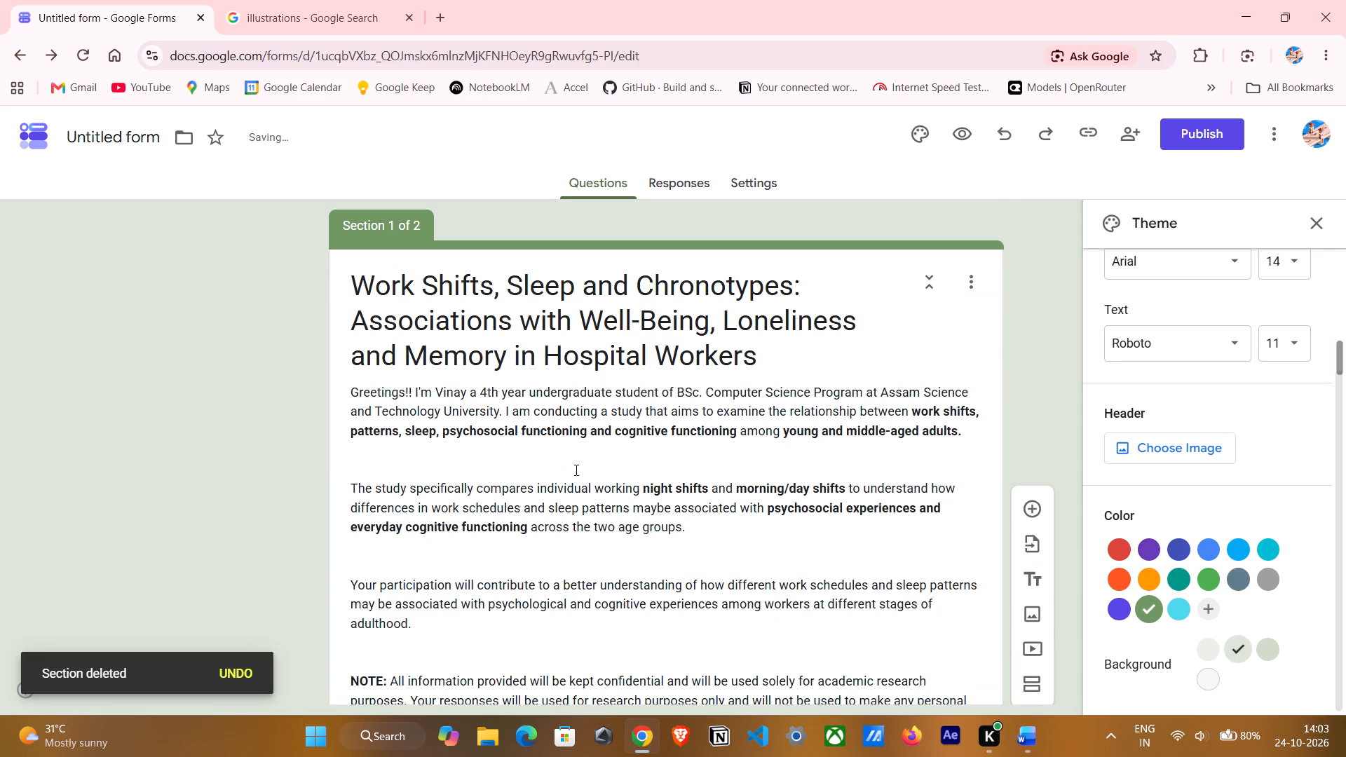
pyautogui.click(217, 432)
# Make the "Demographic section" title bold, without italics or underline.
pyautogui.scroll(-5, 338, 439)
pyautogui.scroll(-6, 934, 458)
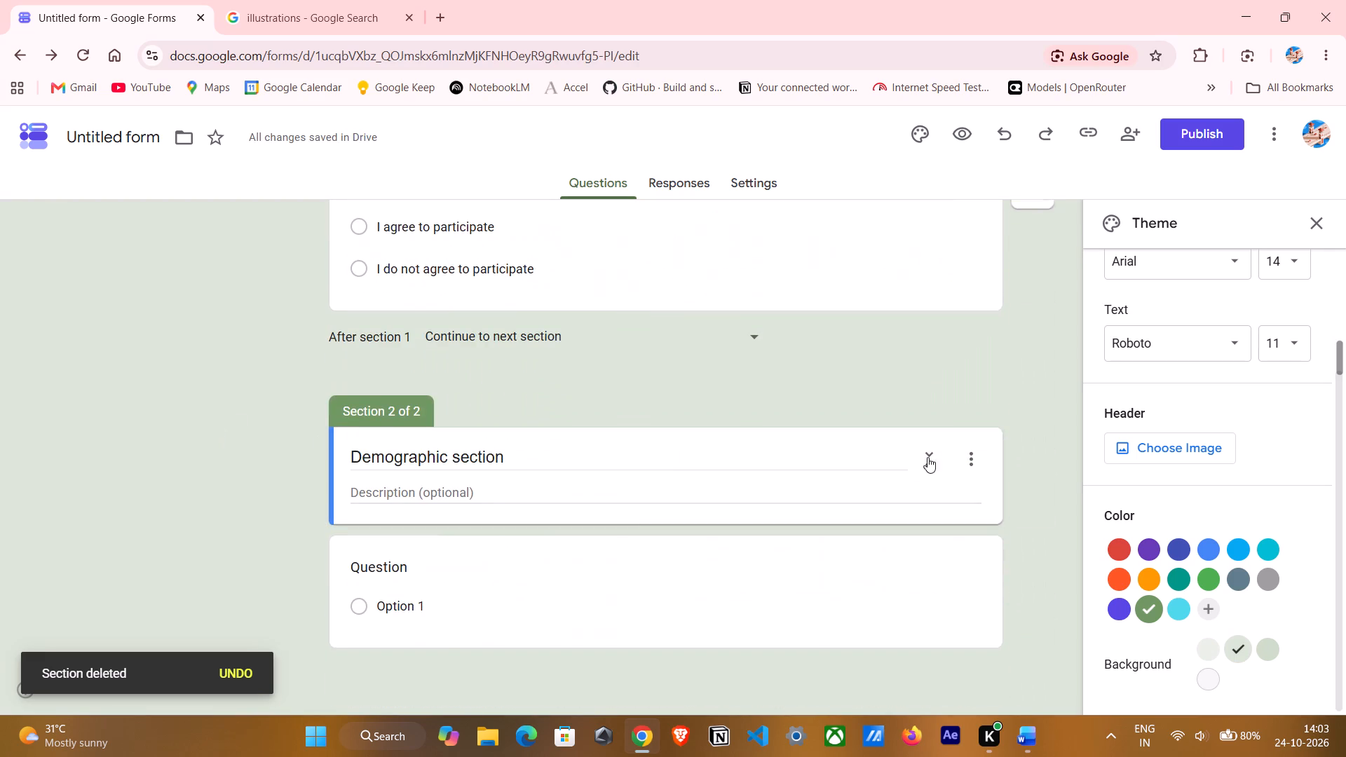
pyautogui.click(501, 448)
pyautogui.moveTo(505, 460); pyautogui.dragTo(498, 460)
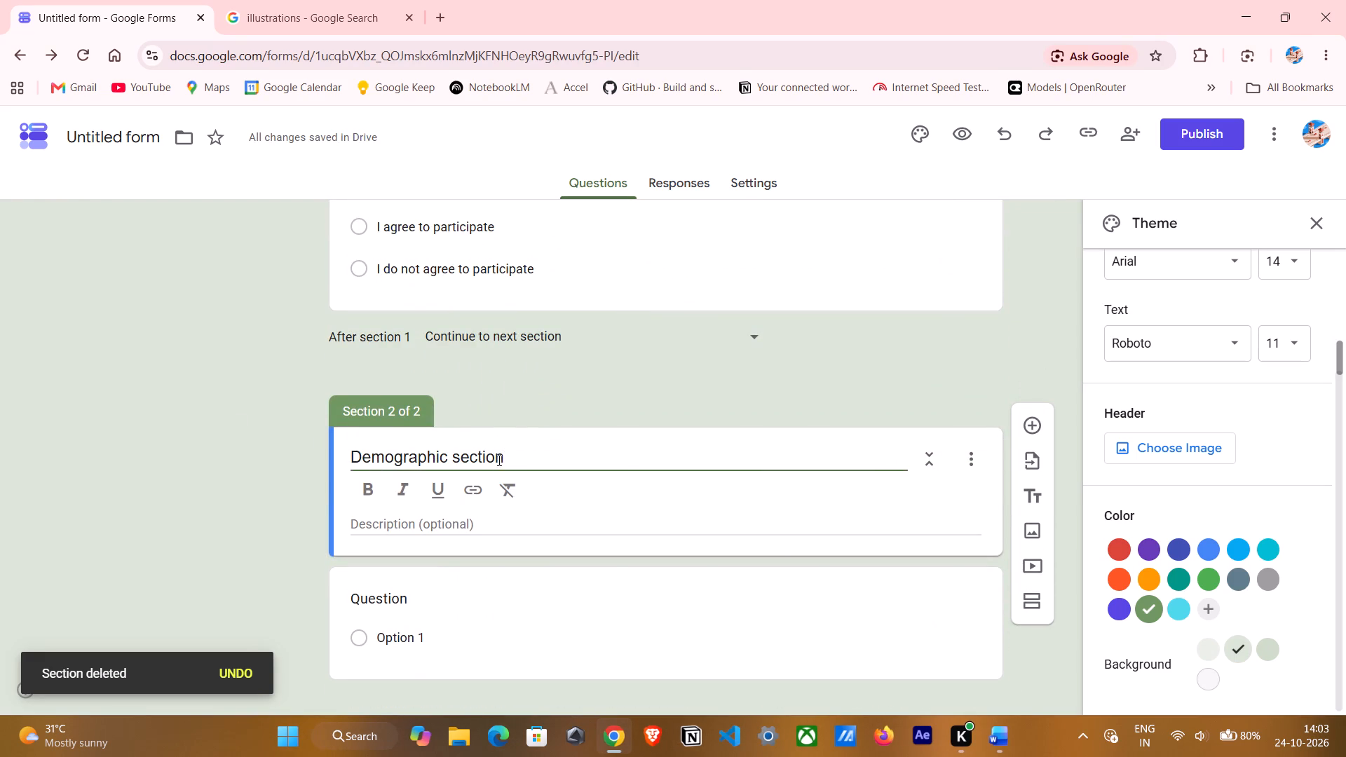
pyautogui.moveTo(498, 460); pyautogui.dragTo(344, 461)
pyautogui.click(369, 484)
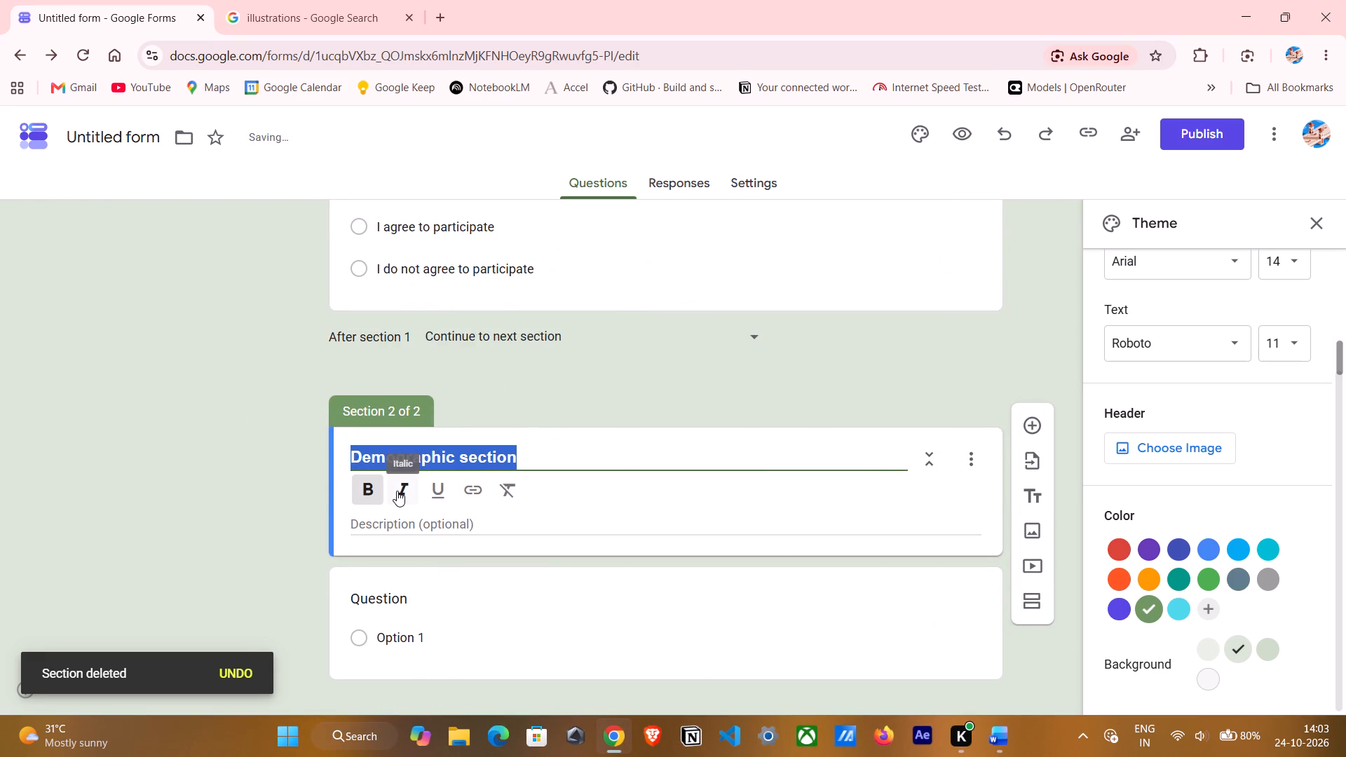
pyautogui.click(397, 491)
pyautogui.click(397, 491)
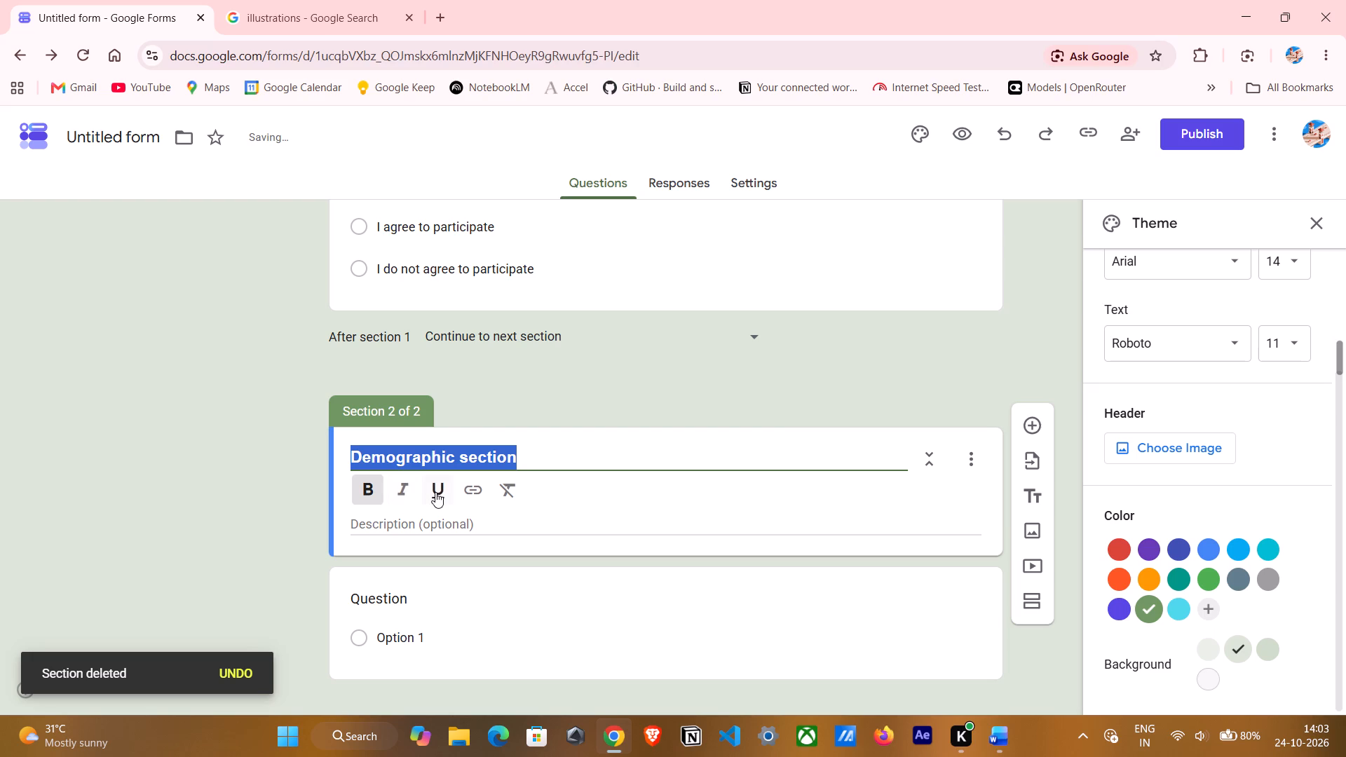
pyautogui.click(435, 492)
pyautogui.click(435, 492)
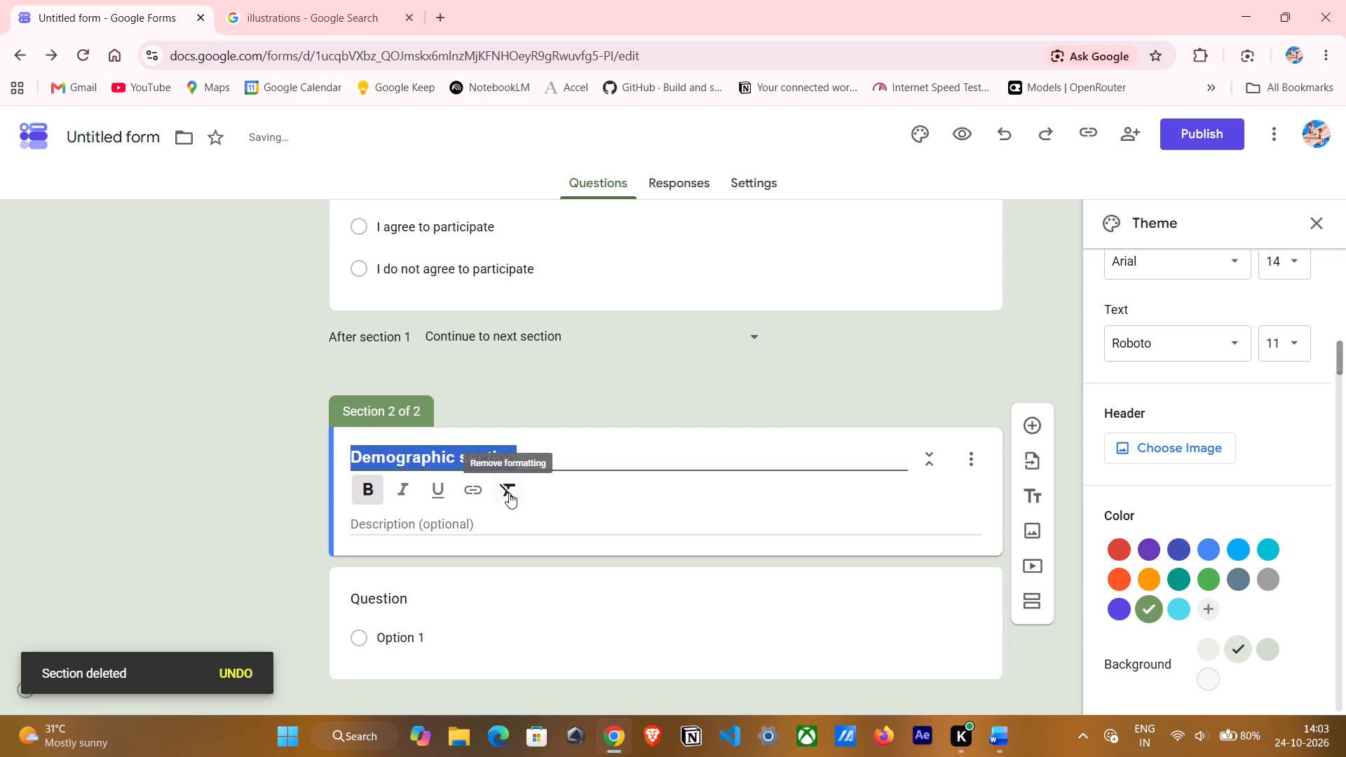
pyautogui.click(509, 493)
pyautogui.click(367, 489)
pyautogui.click(512, 502)
pyautogui.click(512, 502)
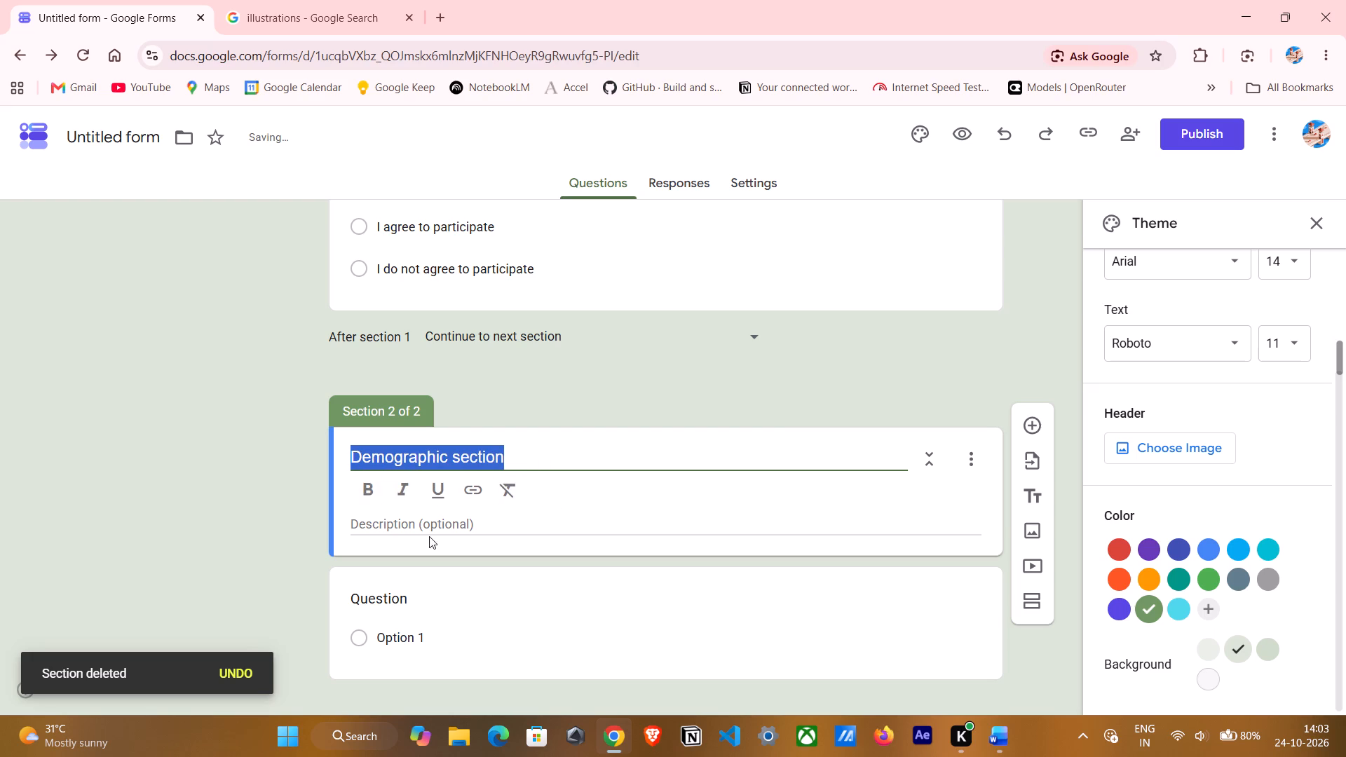
pyautogui.click(369, 493)
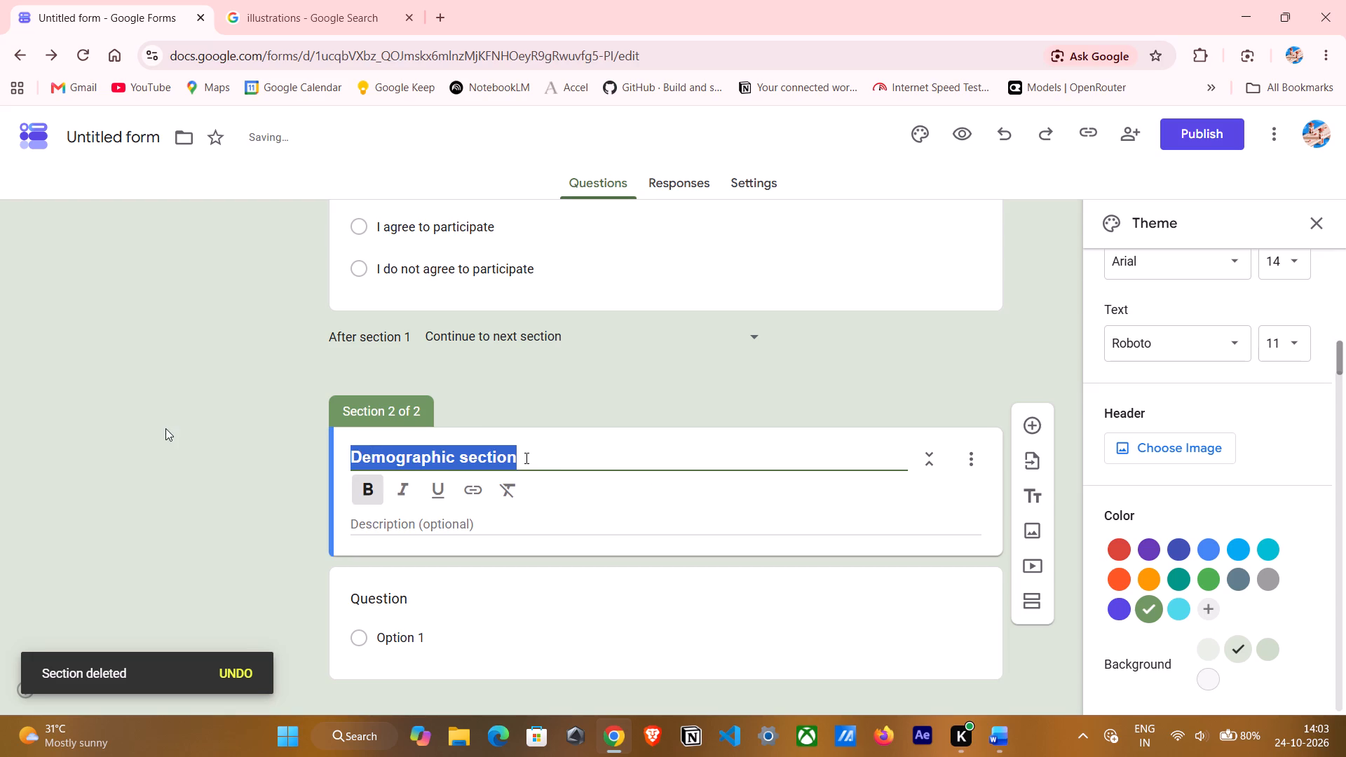
pyautogui.click(165, 428)
# Review the available question types for the blank question in the Demographic section, leaving it as multiple choice.
pyautogui.scroll(-3, 362, 472)
pyautogui.click(406, 564)
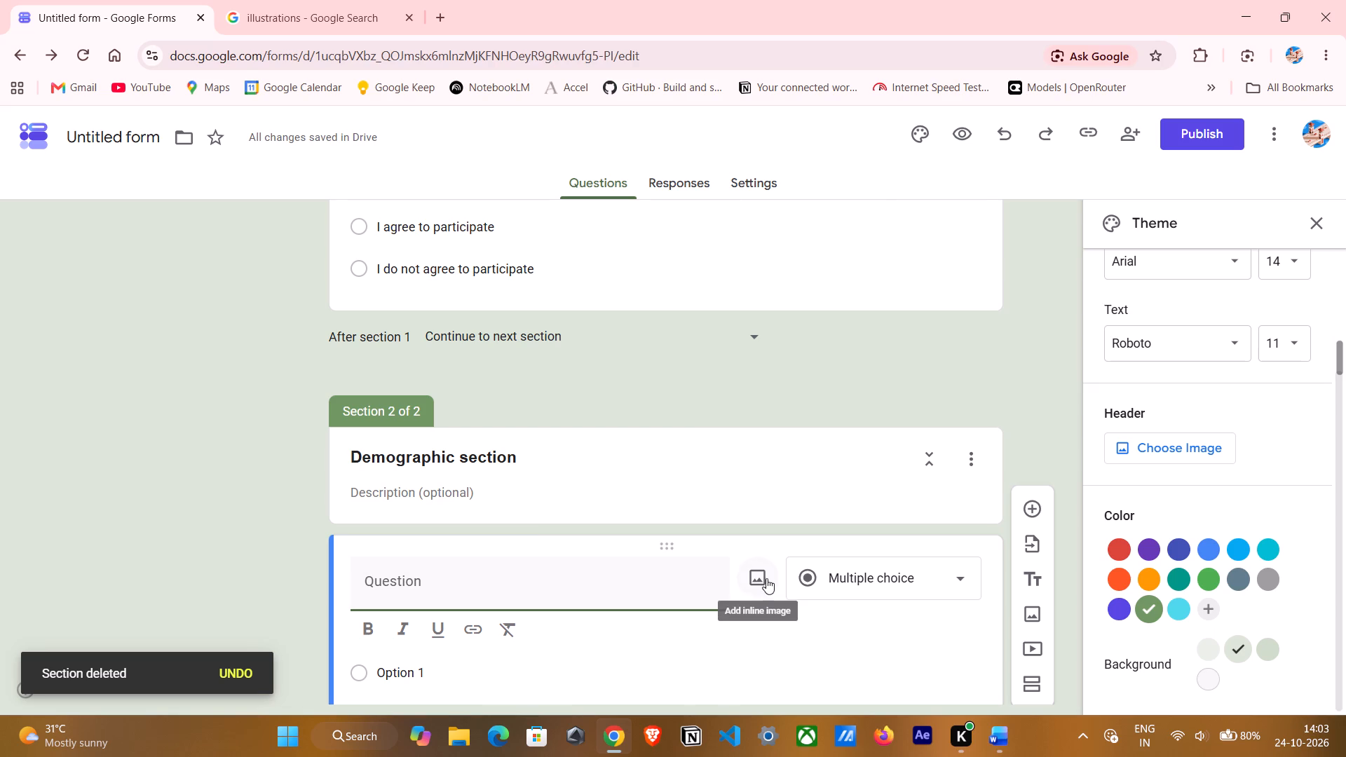
pyautogui.click(826, 578)
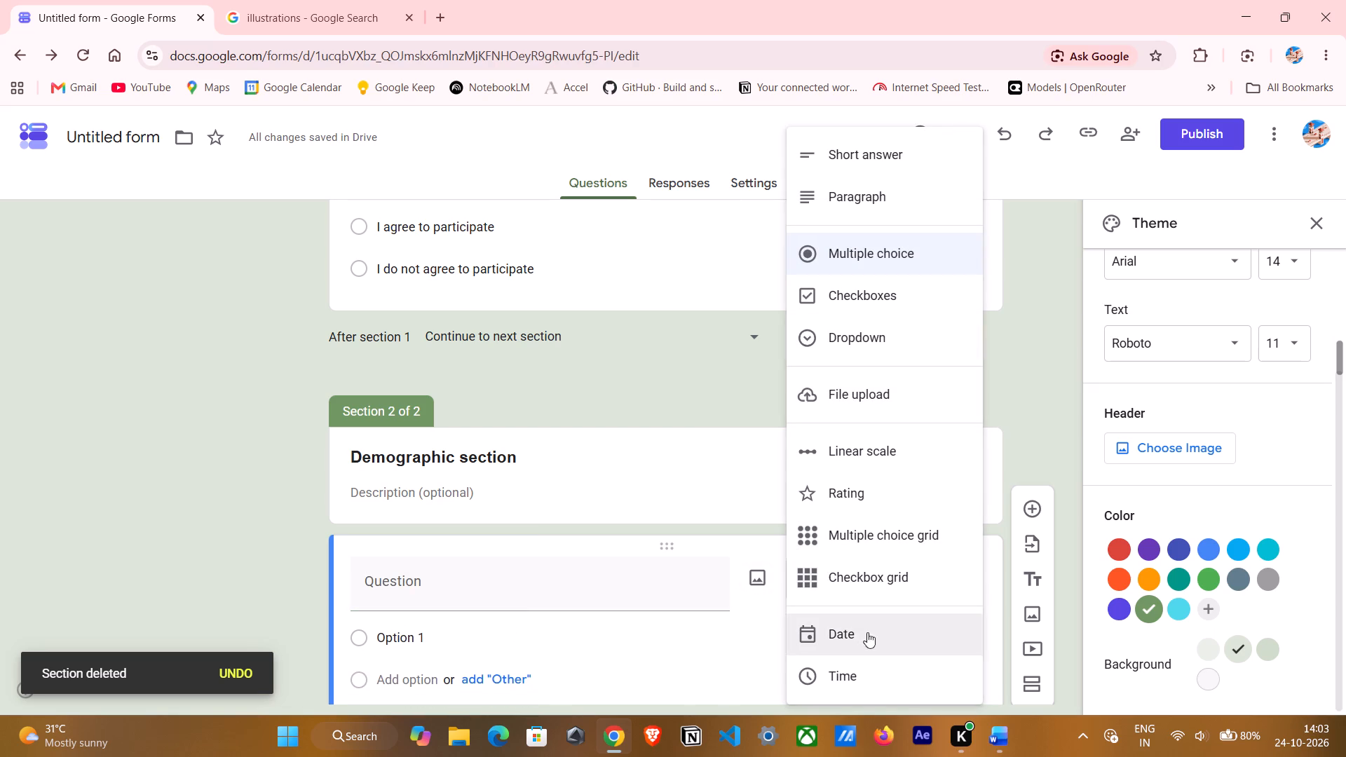
pyautogui.scroll(3, 895, 379)
pyautogui.scroll(-3, 912, 430)
pyautogui.scroll(-5, 880, 545)
pyautogui.click(233, 544)
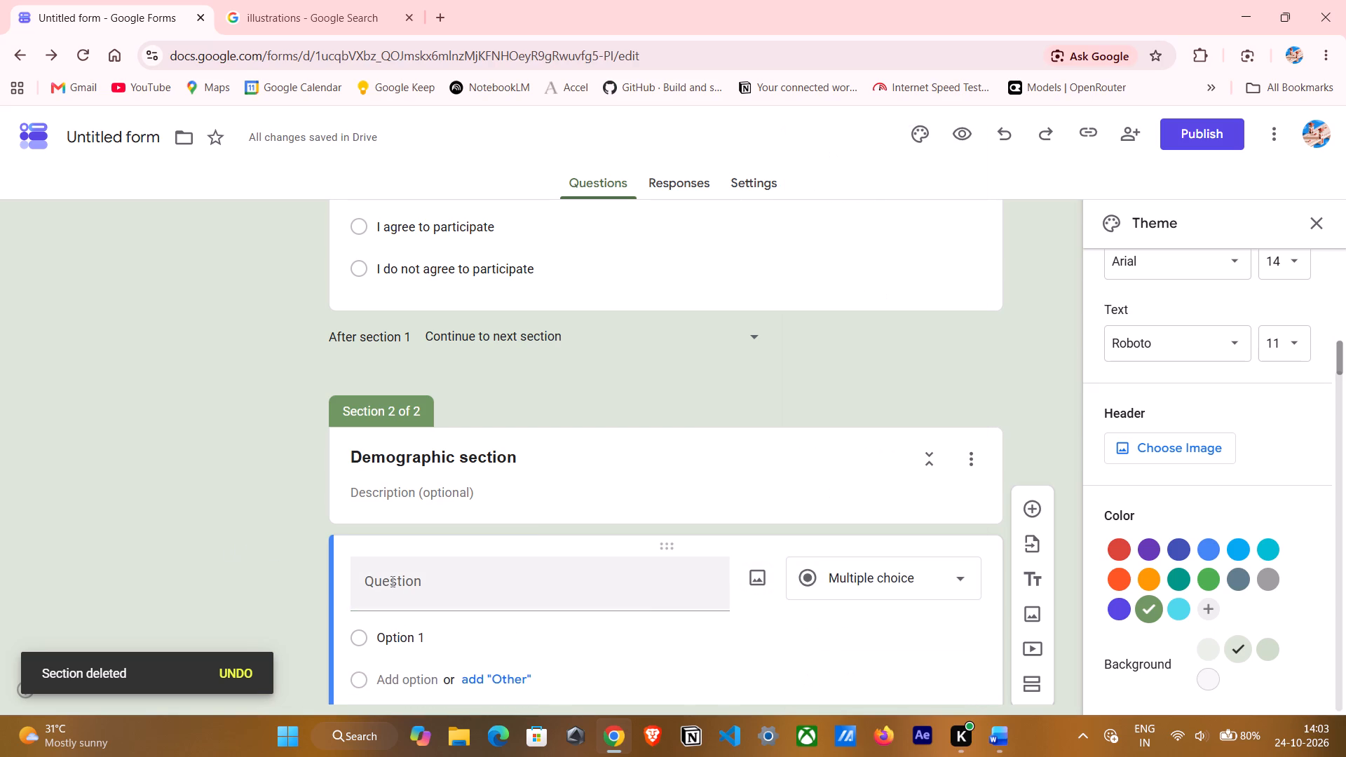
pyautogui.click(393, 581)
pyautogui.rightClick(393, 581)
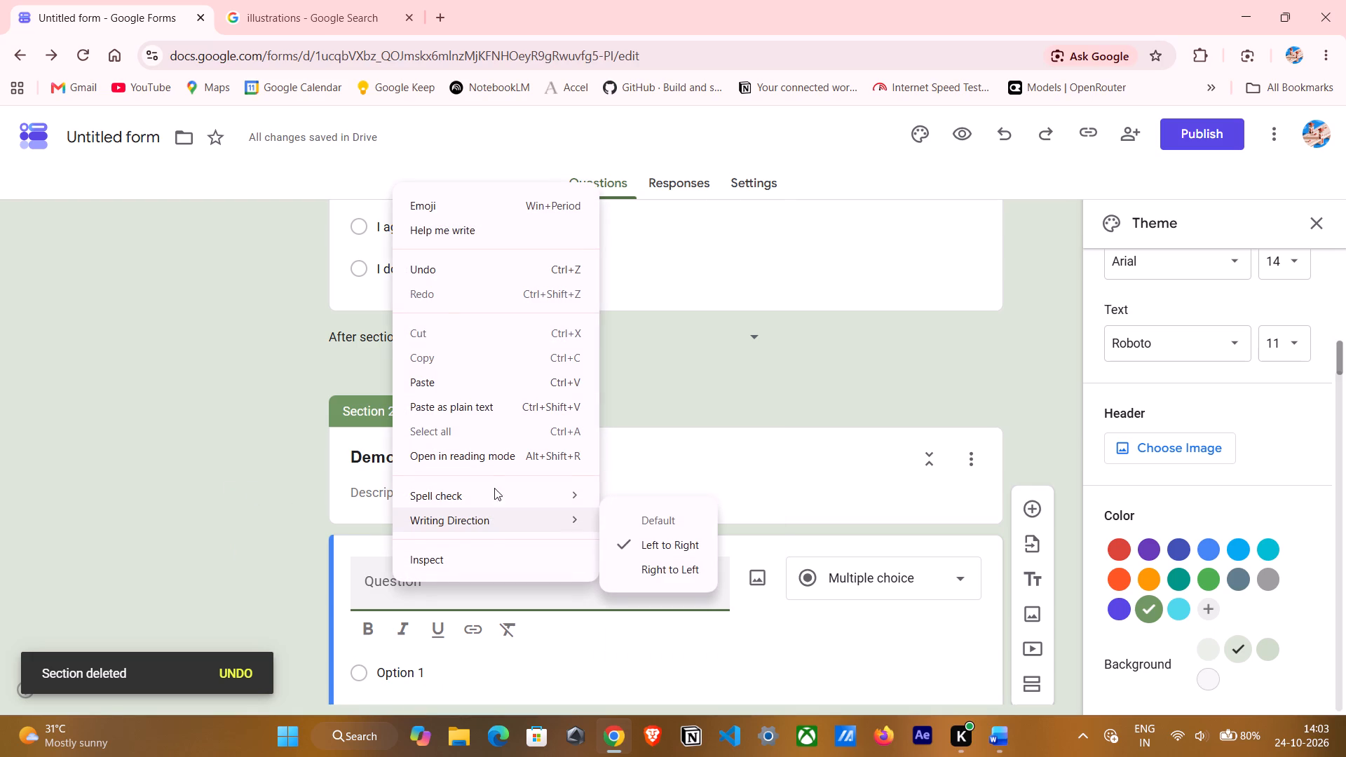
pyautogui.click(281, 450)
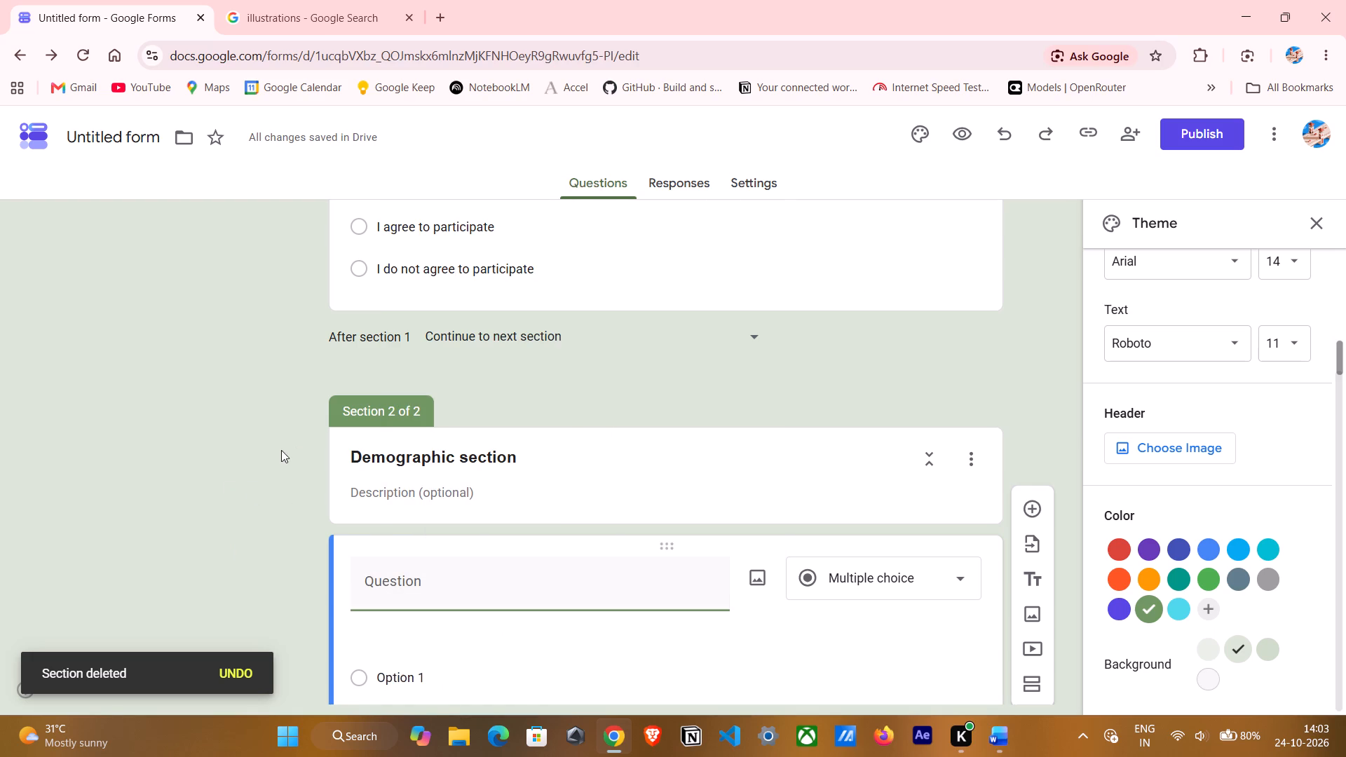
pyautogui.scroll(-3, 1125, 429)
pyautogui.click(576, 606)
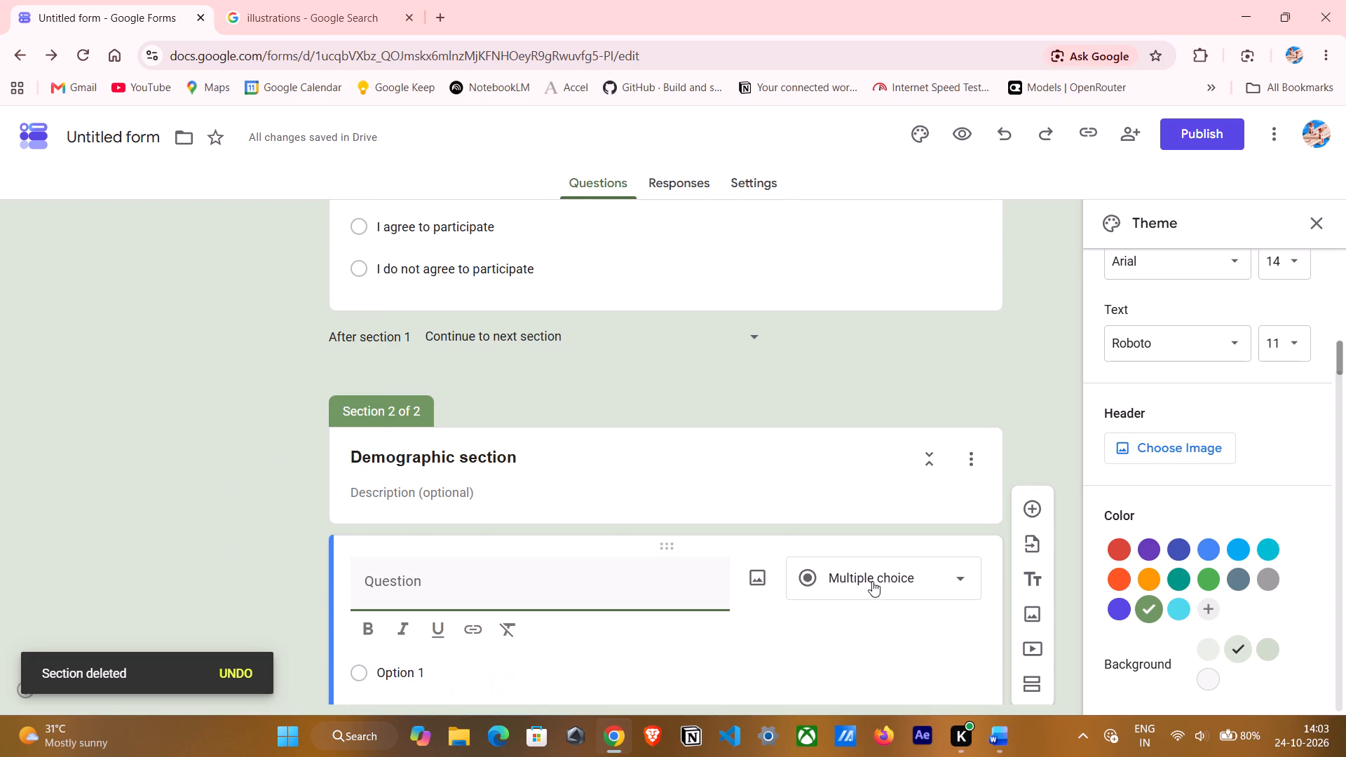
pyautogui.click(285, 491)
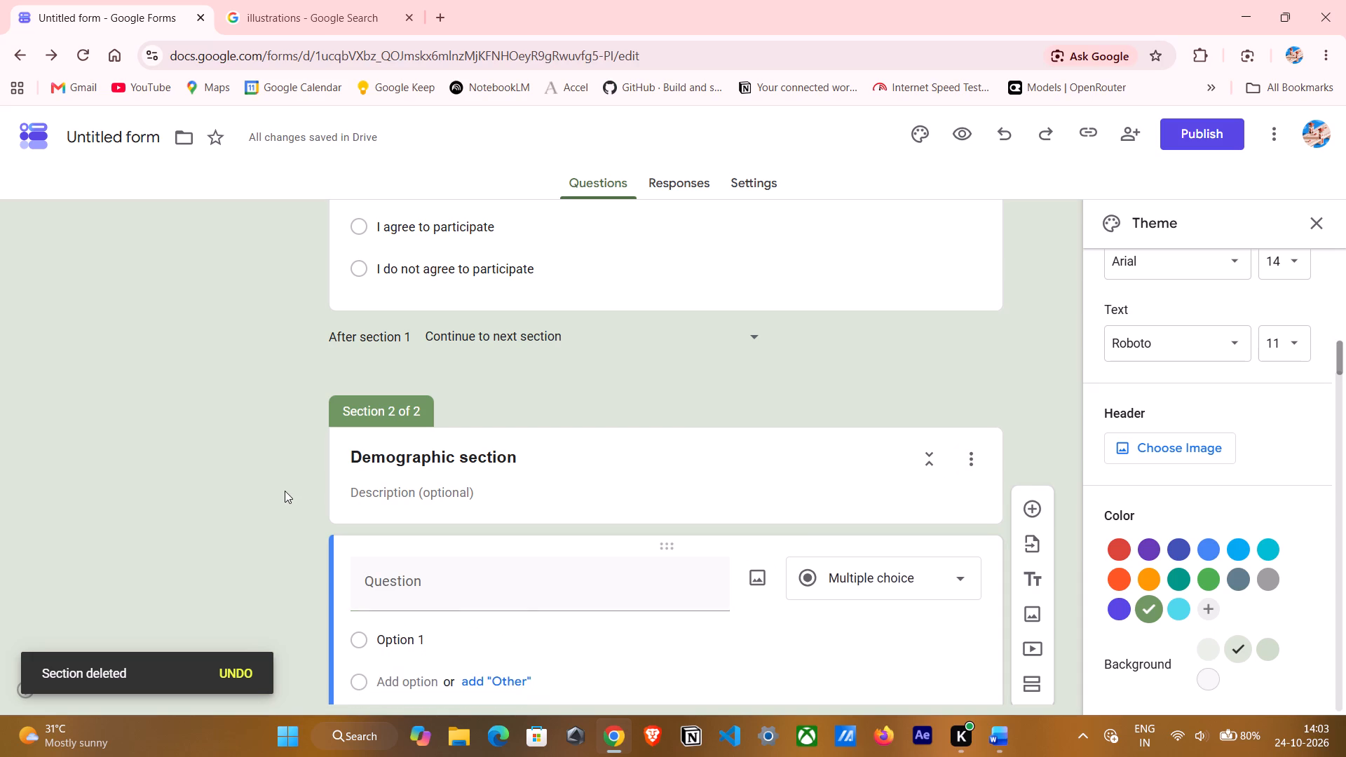
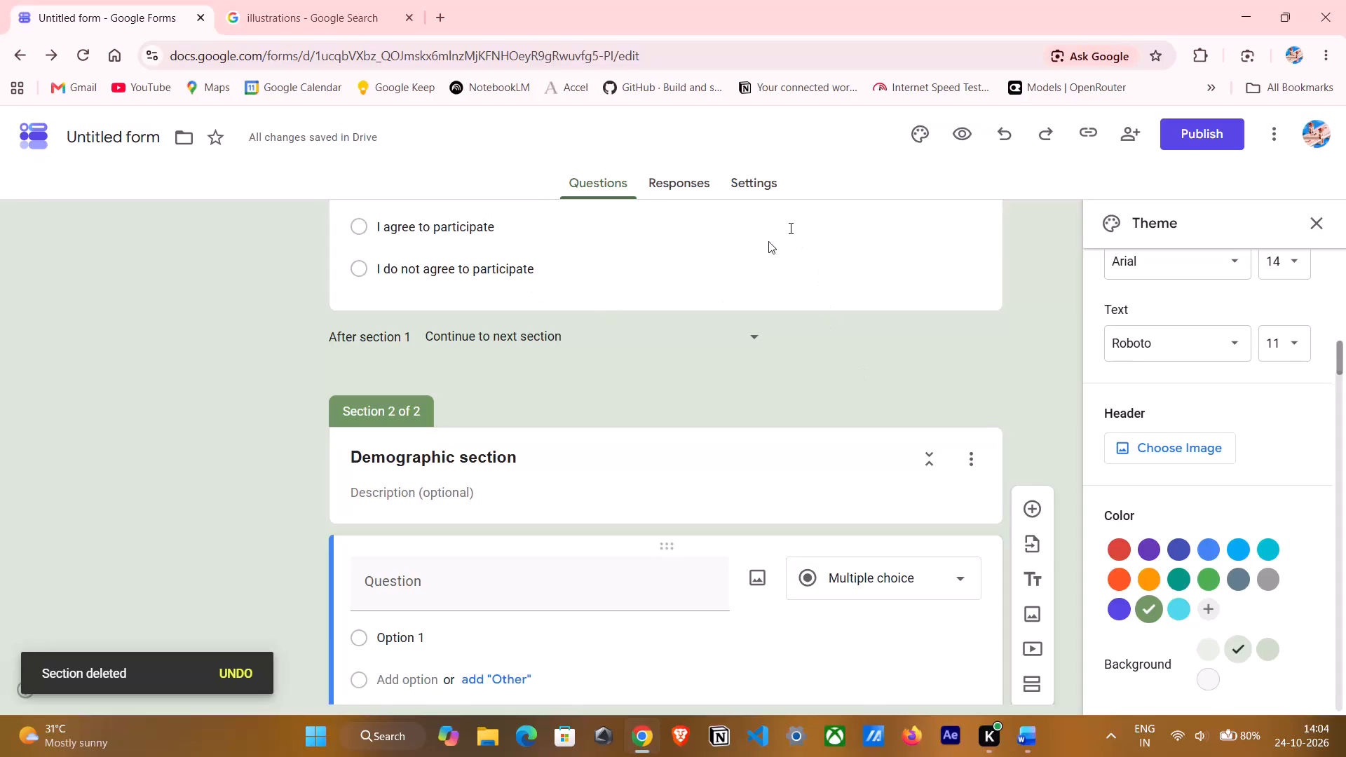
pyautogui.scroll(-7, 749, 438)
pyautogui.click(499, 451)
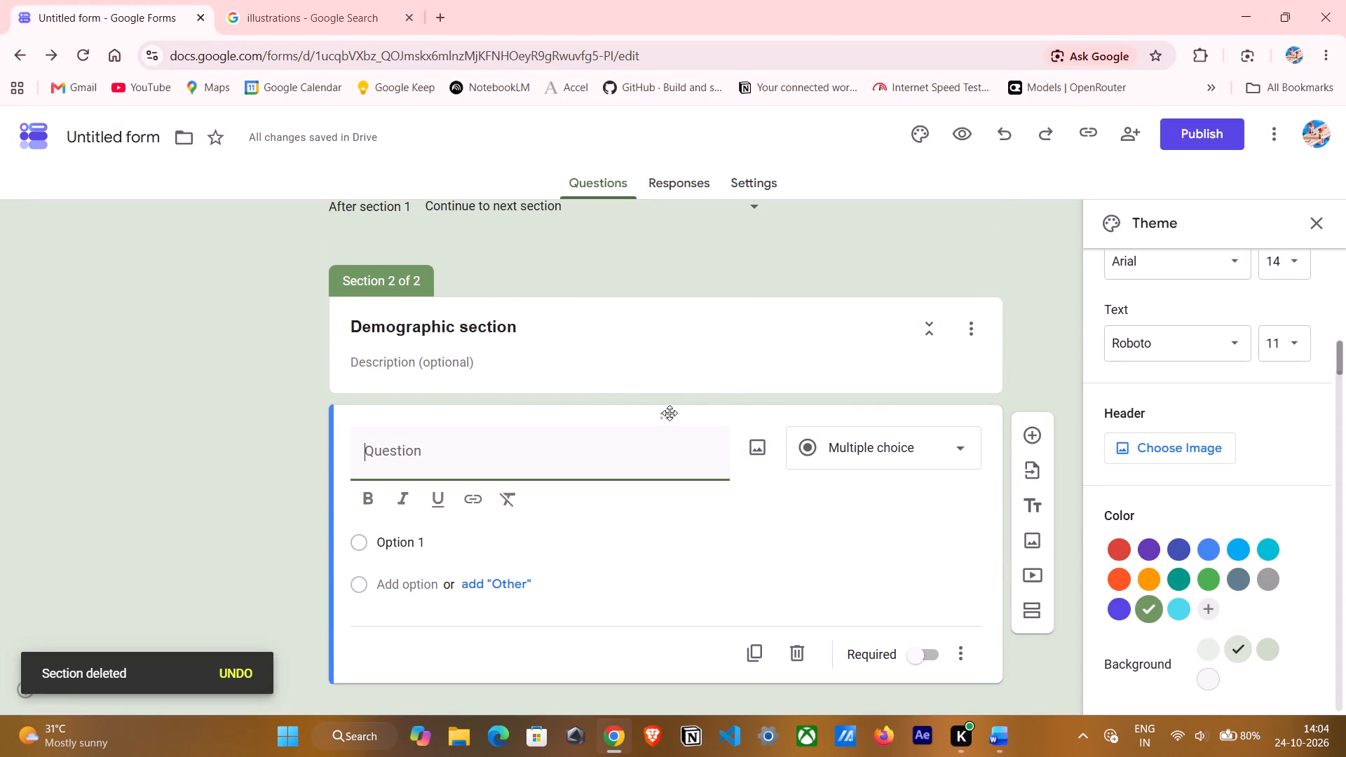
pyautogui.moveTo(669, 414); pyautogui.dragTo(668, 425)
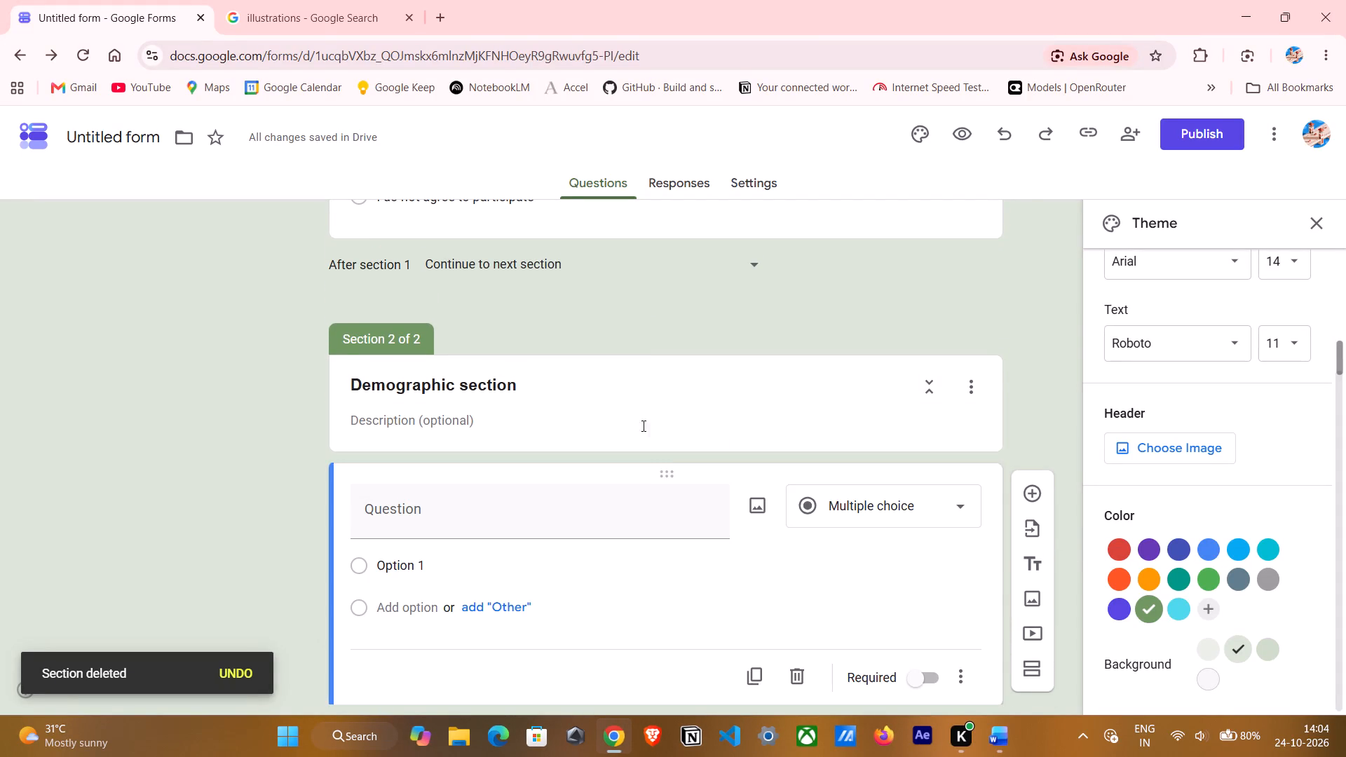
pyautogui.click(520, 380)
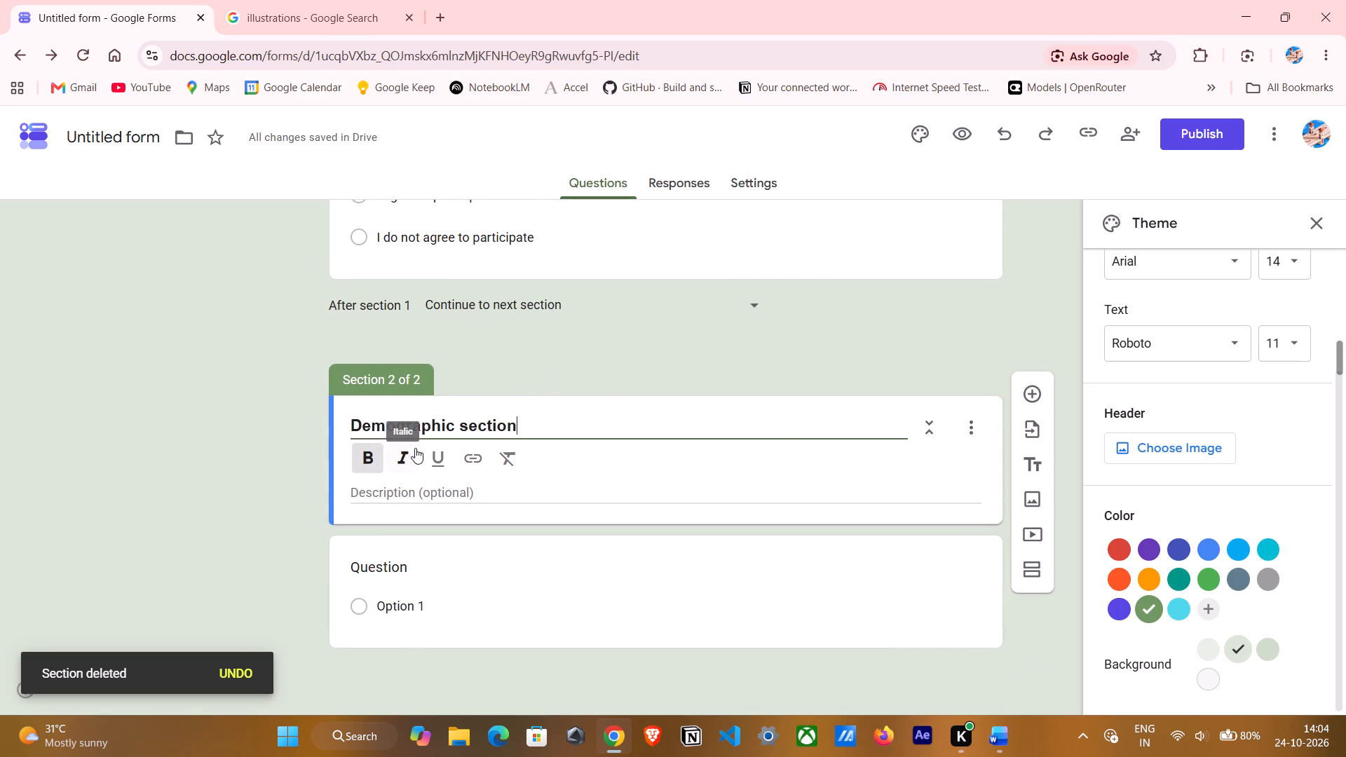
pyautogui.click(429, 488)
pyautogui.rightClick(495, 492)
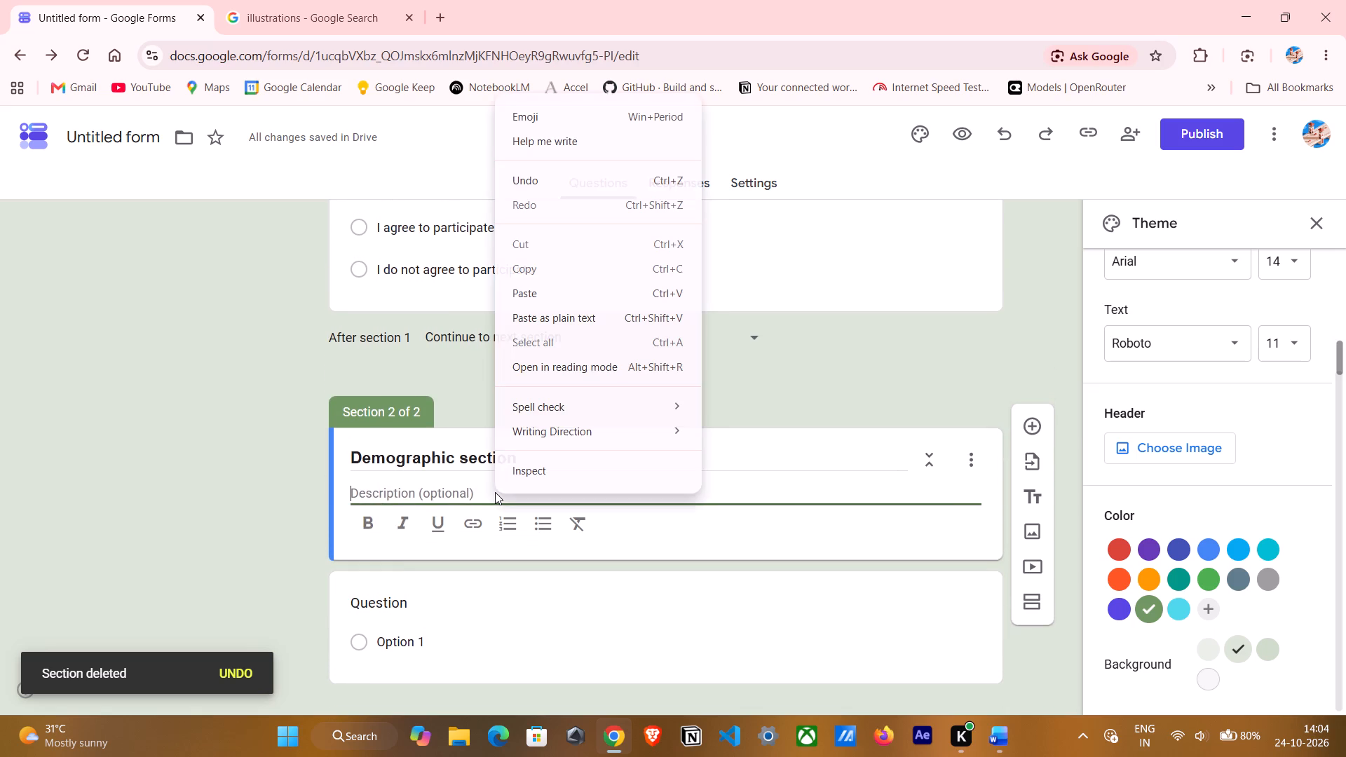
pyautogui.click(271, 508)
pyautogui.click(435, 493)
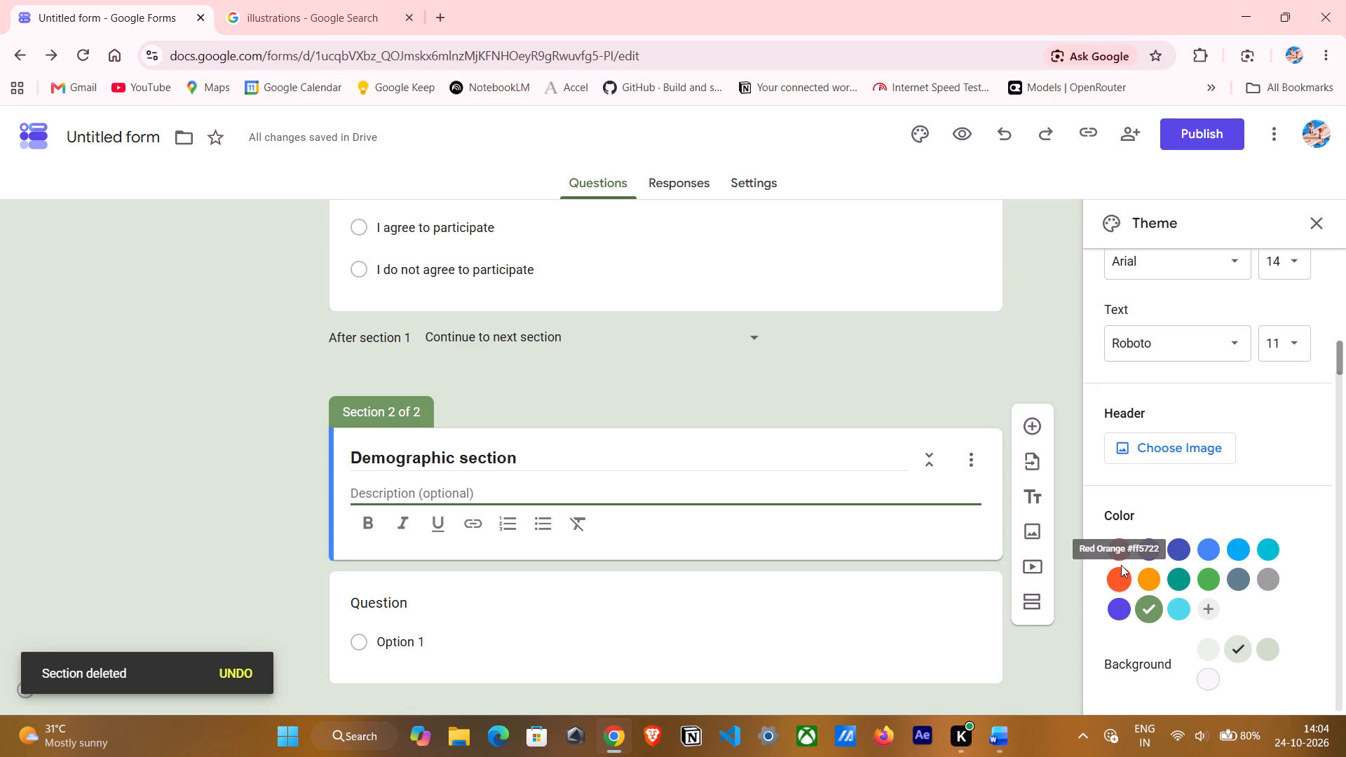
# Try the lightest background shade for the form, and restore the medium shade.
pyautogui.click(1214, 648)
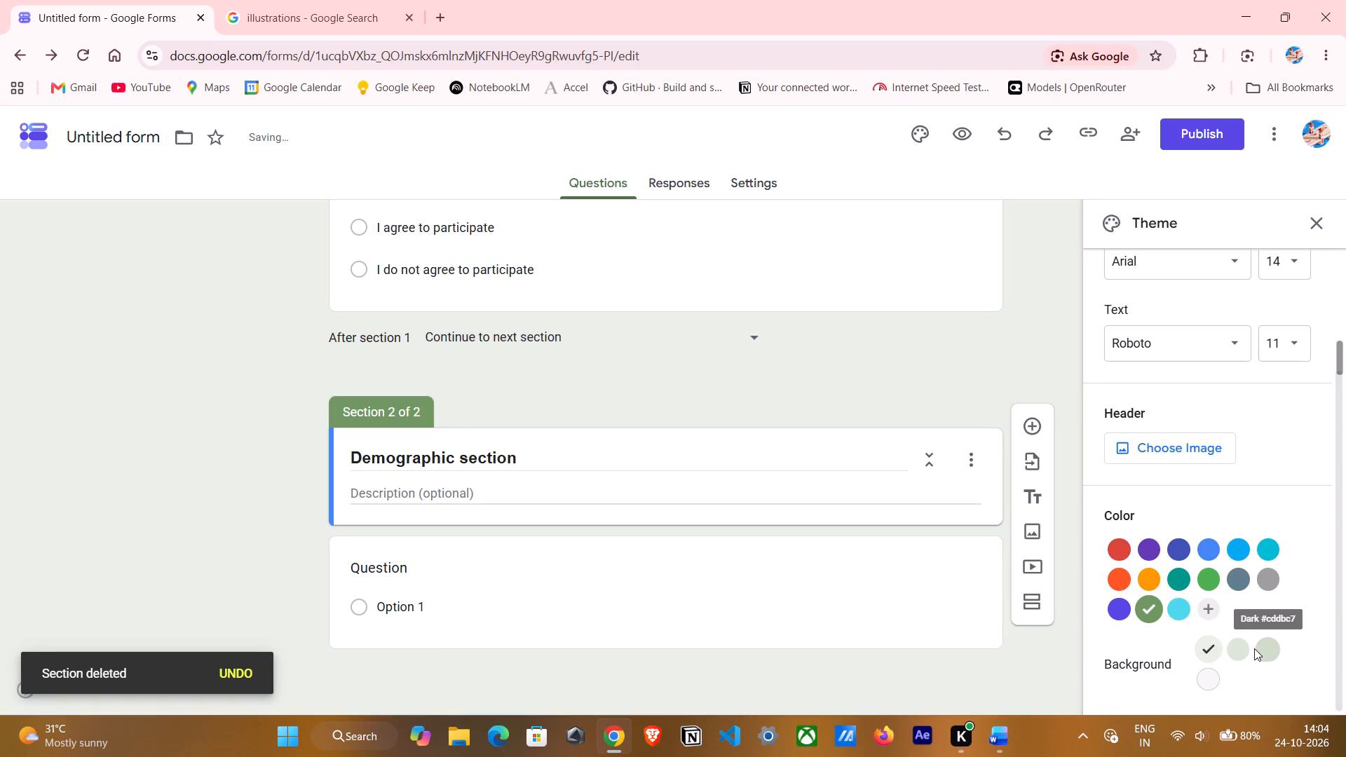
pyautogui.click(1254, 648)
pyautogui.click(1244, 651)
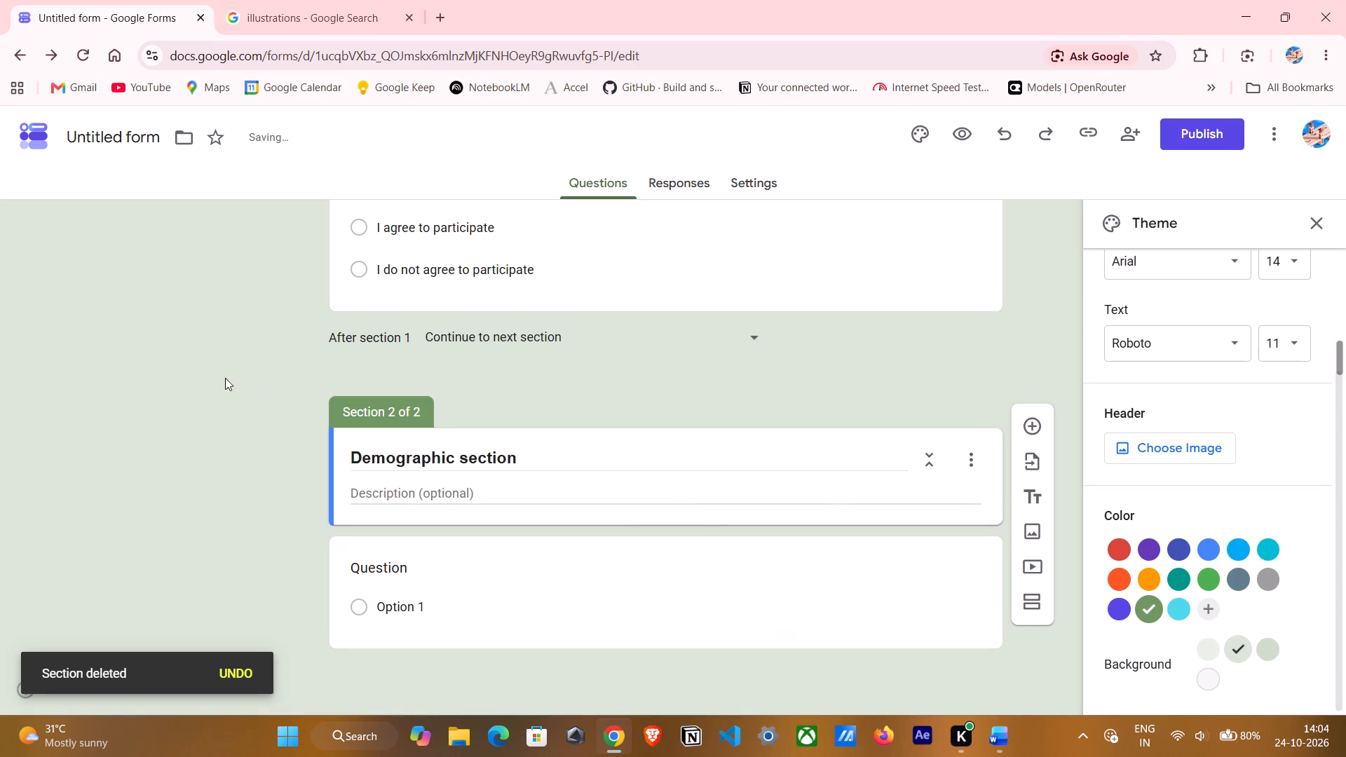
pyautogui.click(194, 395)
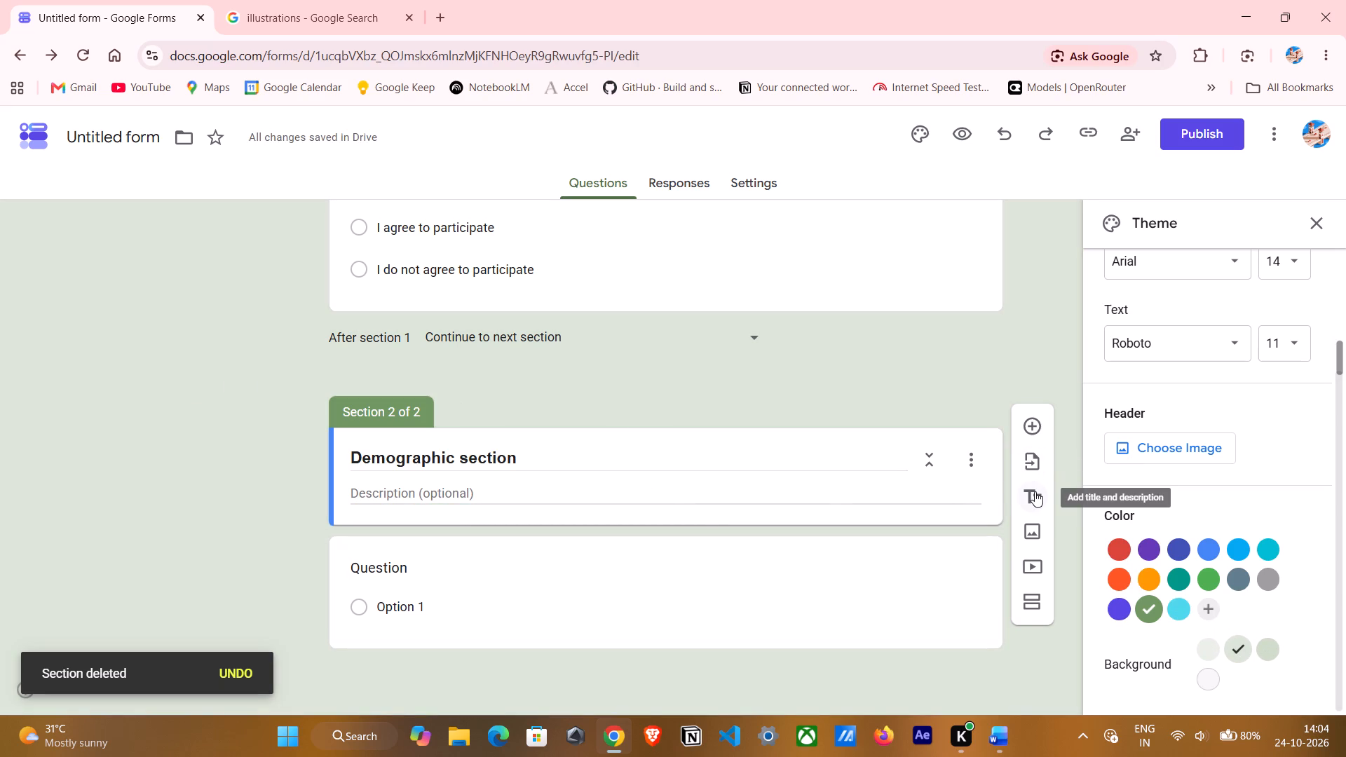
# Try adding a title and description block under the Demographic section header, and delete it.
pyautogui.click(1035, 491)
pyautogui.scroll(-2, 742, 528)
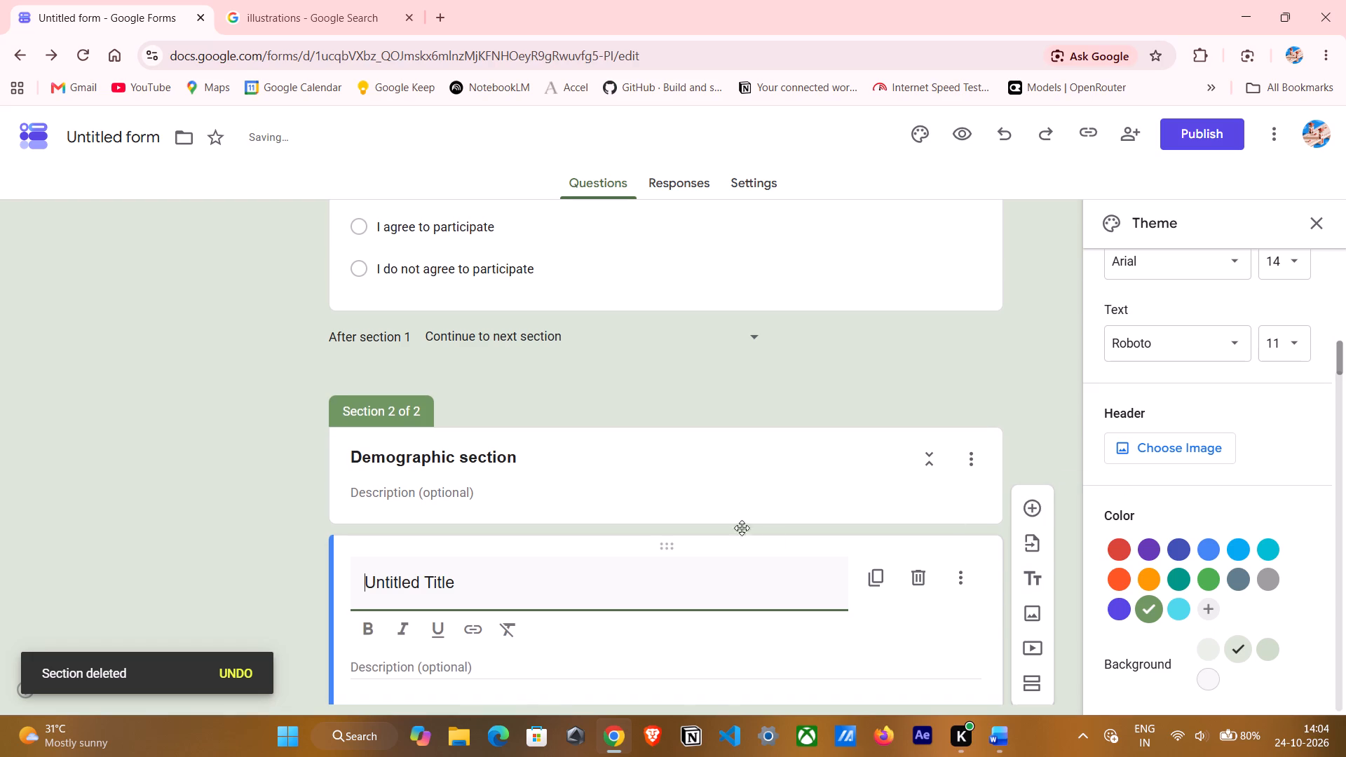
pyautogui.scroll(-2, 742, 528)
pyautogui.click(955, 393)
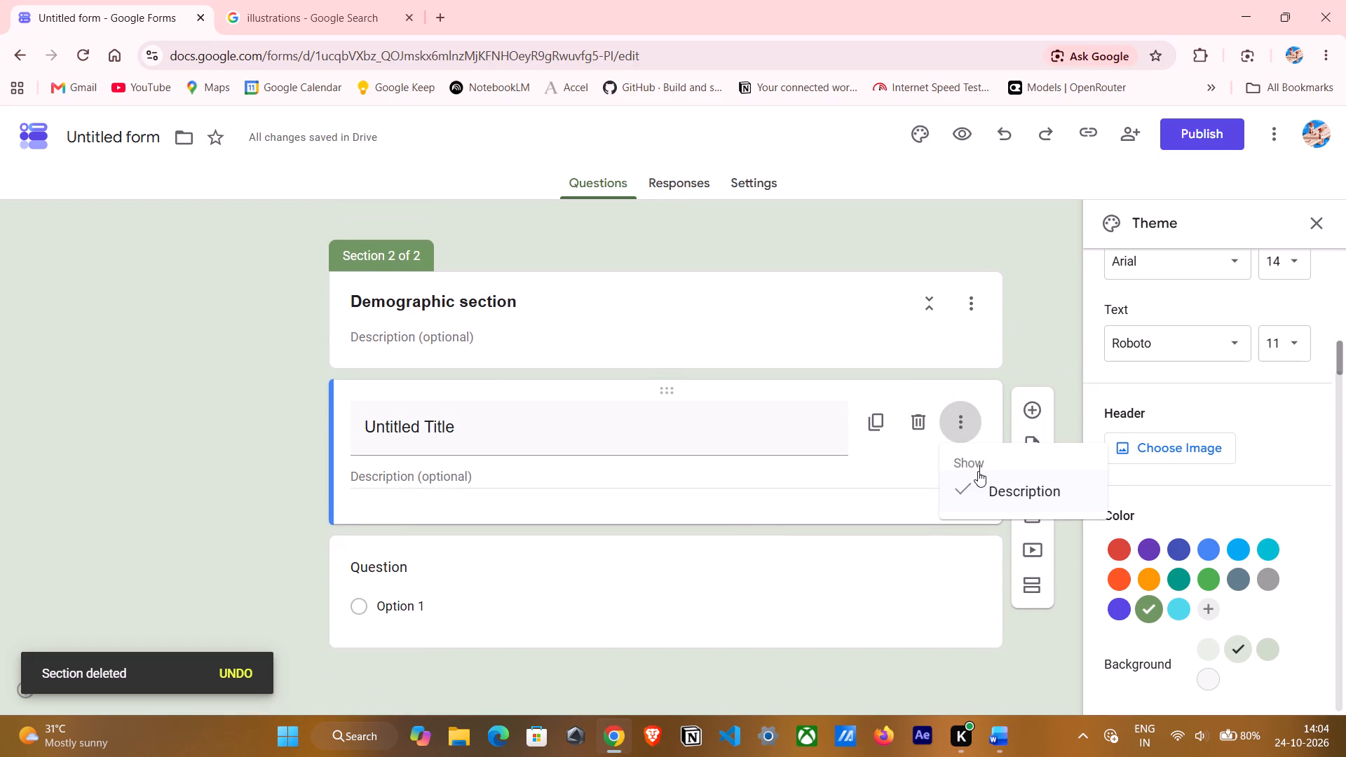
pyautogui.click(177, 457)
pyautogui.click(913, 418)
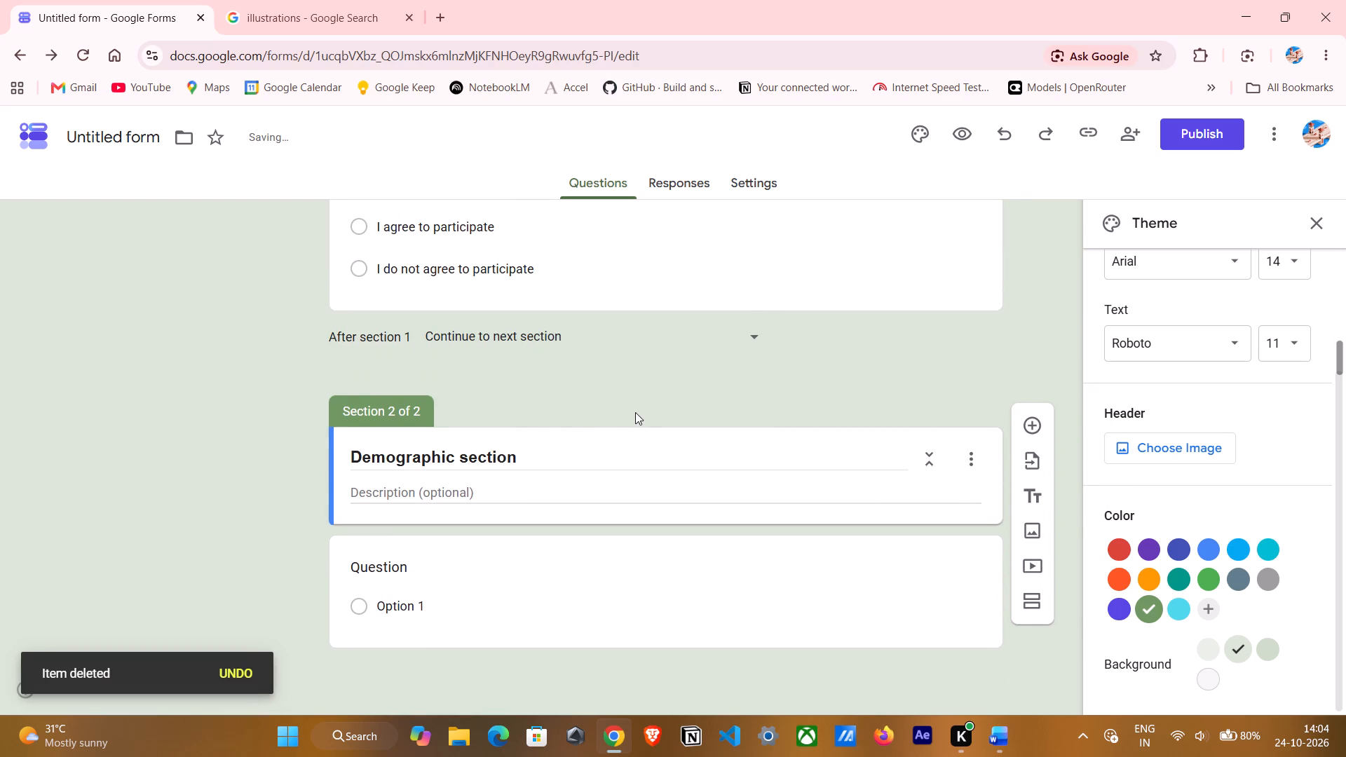
# Delete the Demographic section together with the question it contains.
pyautogui.click(975, 469)
pyautogui.click(984, 595)
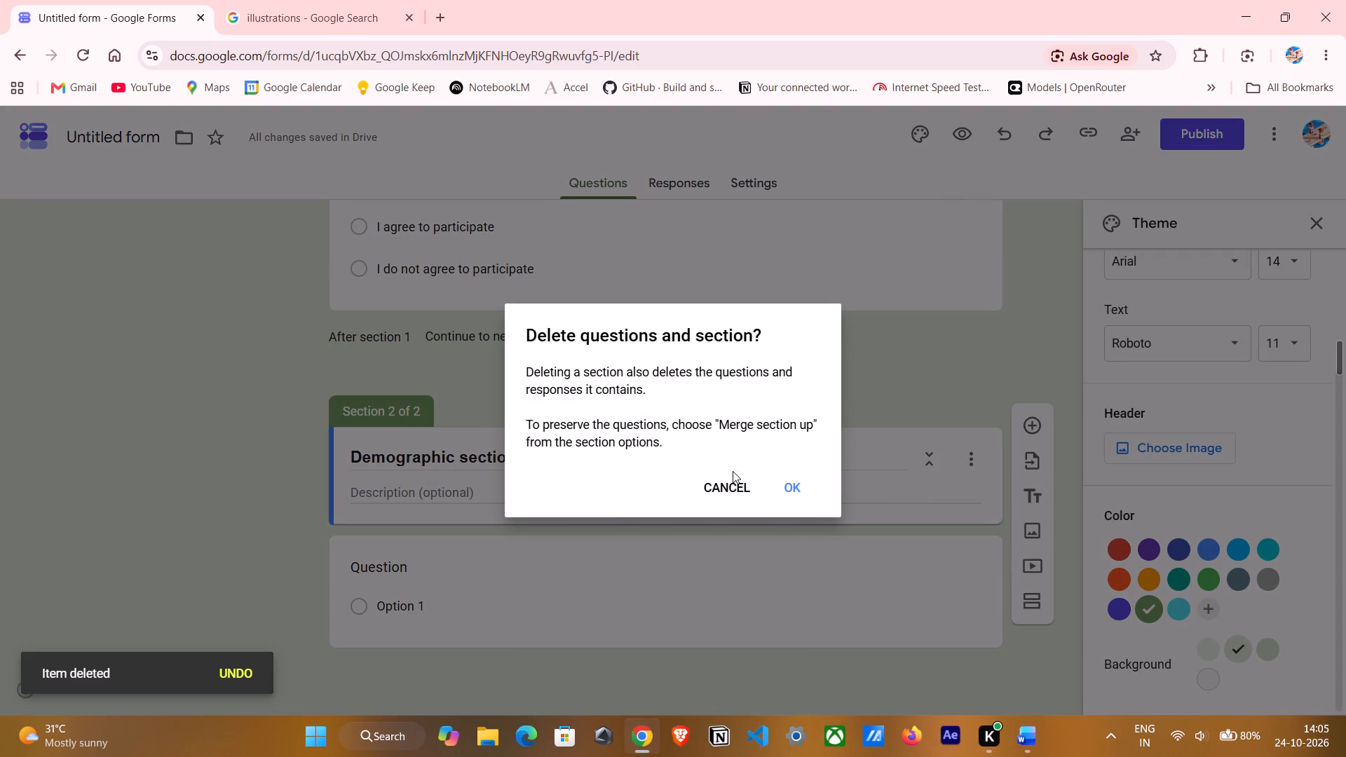
pyautogui.click(799, 494)
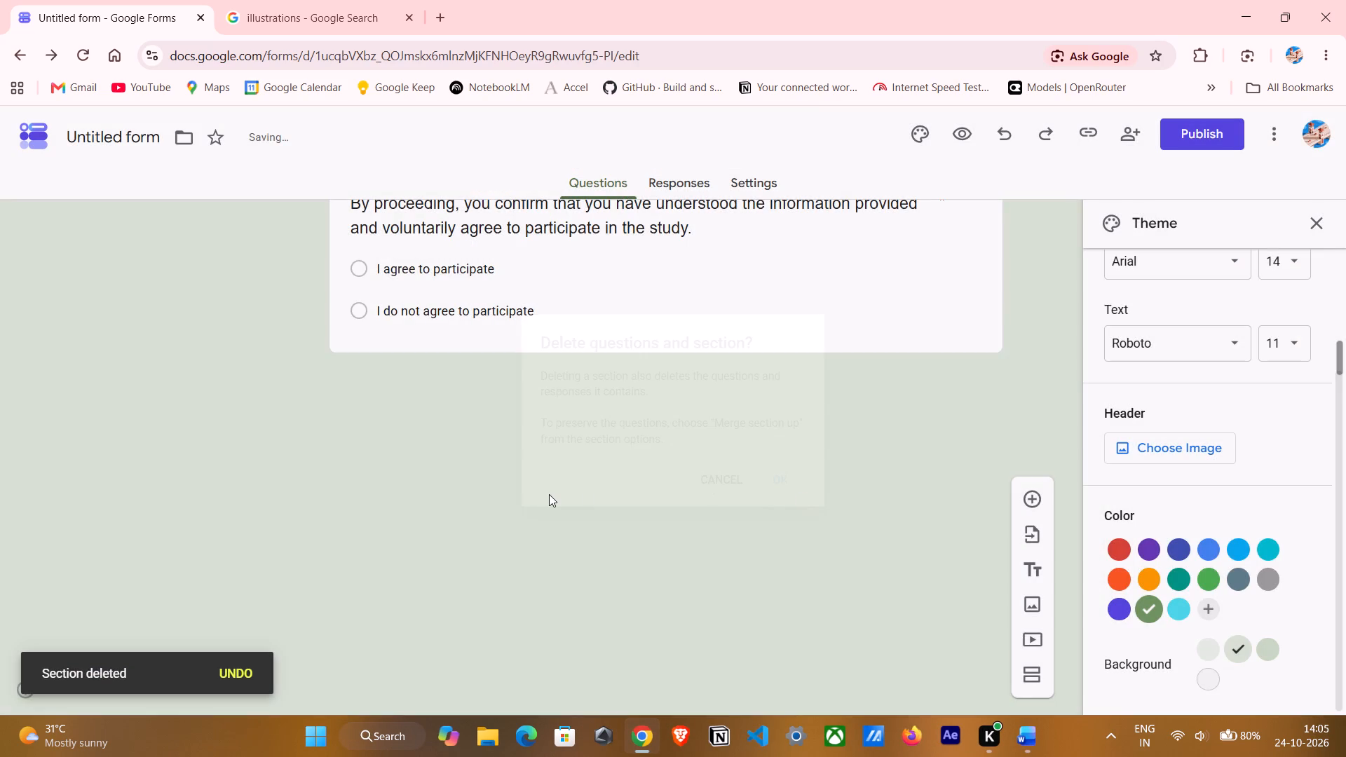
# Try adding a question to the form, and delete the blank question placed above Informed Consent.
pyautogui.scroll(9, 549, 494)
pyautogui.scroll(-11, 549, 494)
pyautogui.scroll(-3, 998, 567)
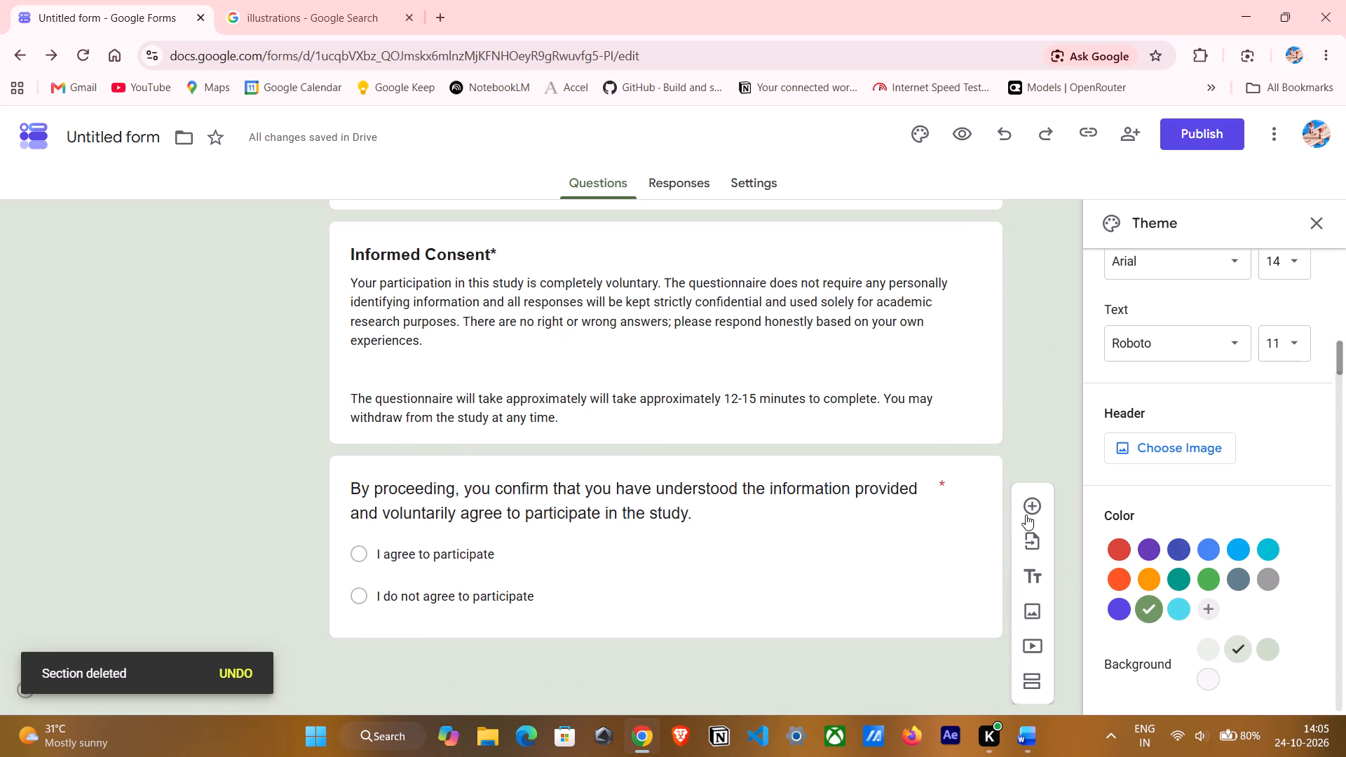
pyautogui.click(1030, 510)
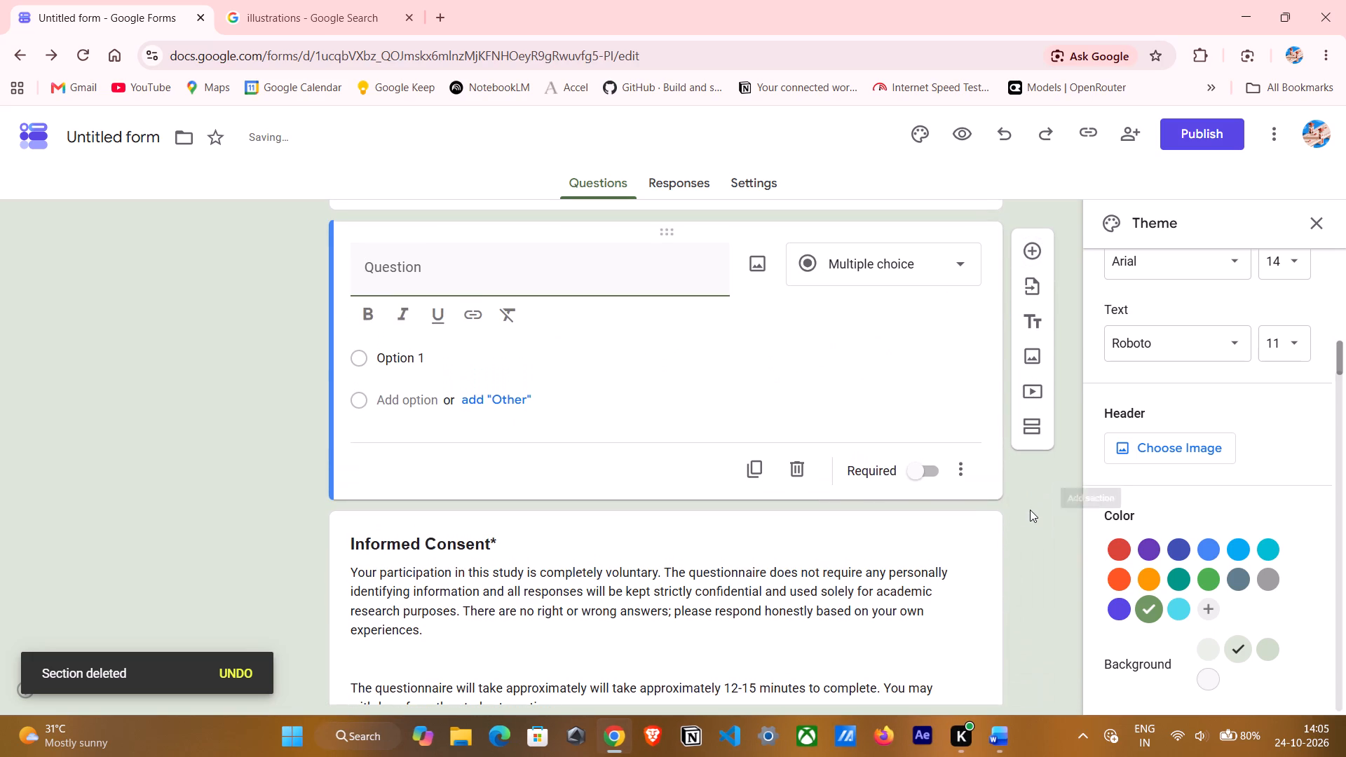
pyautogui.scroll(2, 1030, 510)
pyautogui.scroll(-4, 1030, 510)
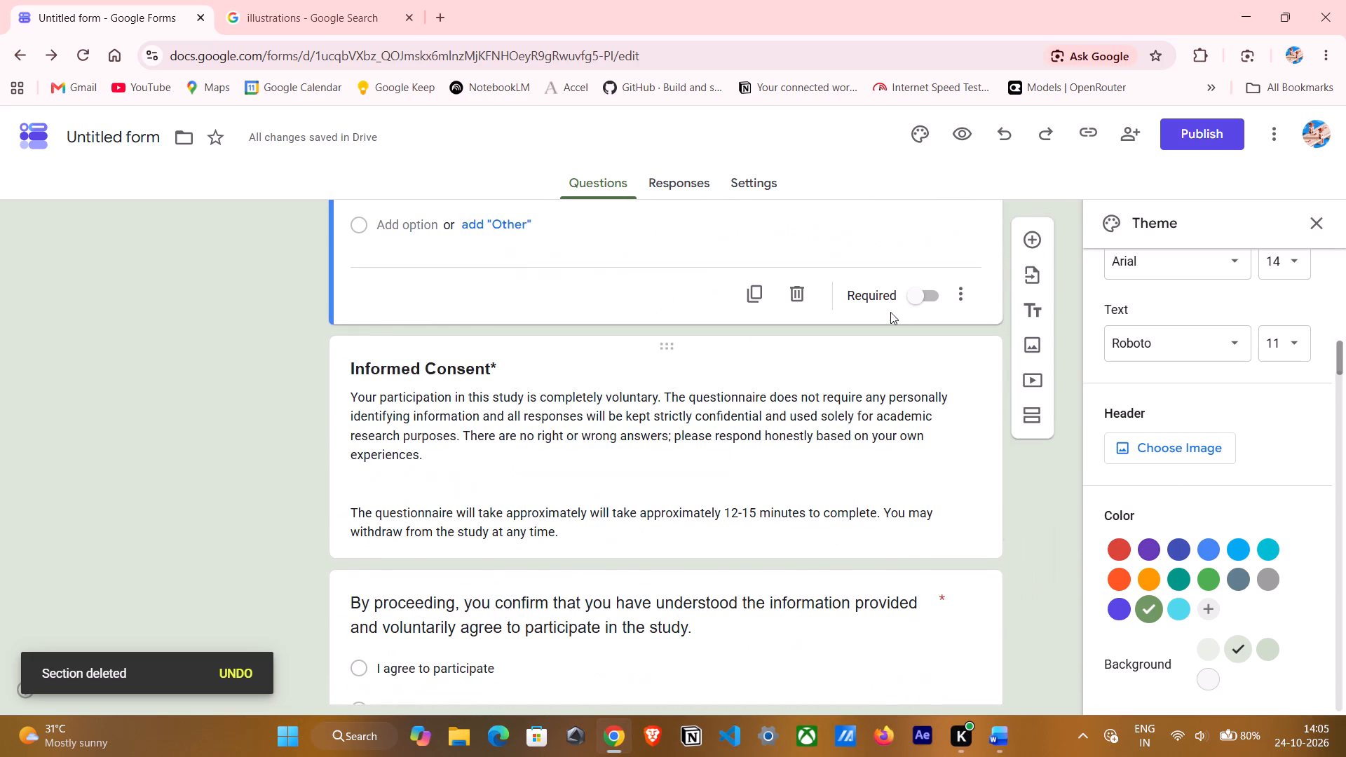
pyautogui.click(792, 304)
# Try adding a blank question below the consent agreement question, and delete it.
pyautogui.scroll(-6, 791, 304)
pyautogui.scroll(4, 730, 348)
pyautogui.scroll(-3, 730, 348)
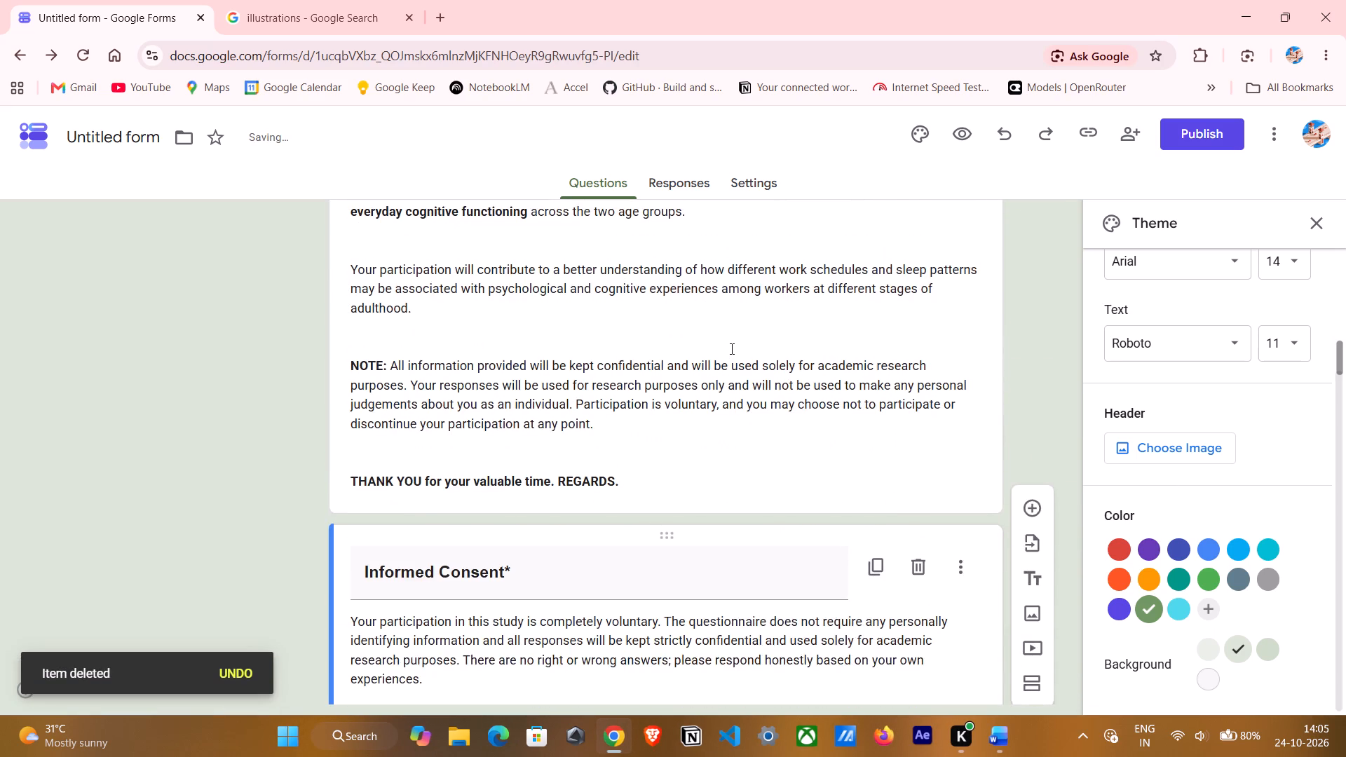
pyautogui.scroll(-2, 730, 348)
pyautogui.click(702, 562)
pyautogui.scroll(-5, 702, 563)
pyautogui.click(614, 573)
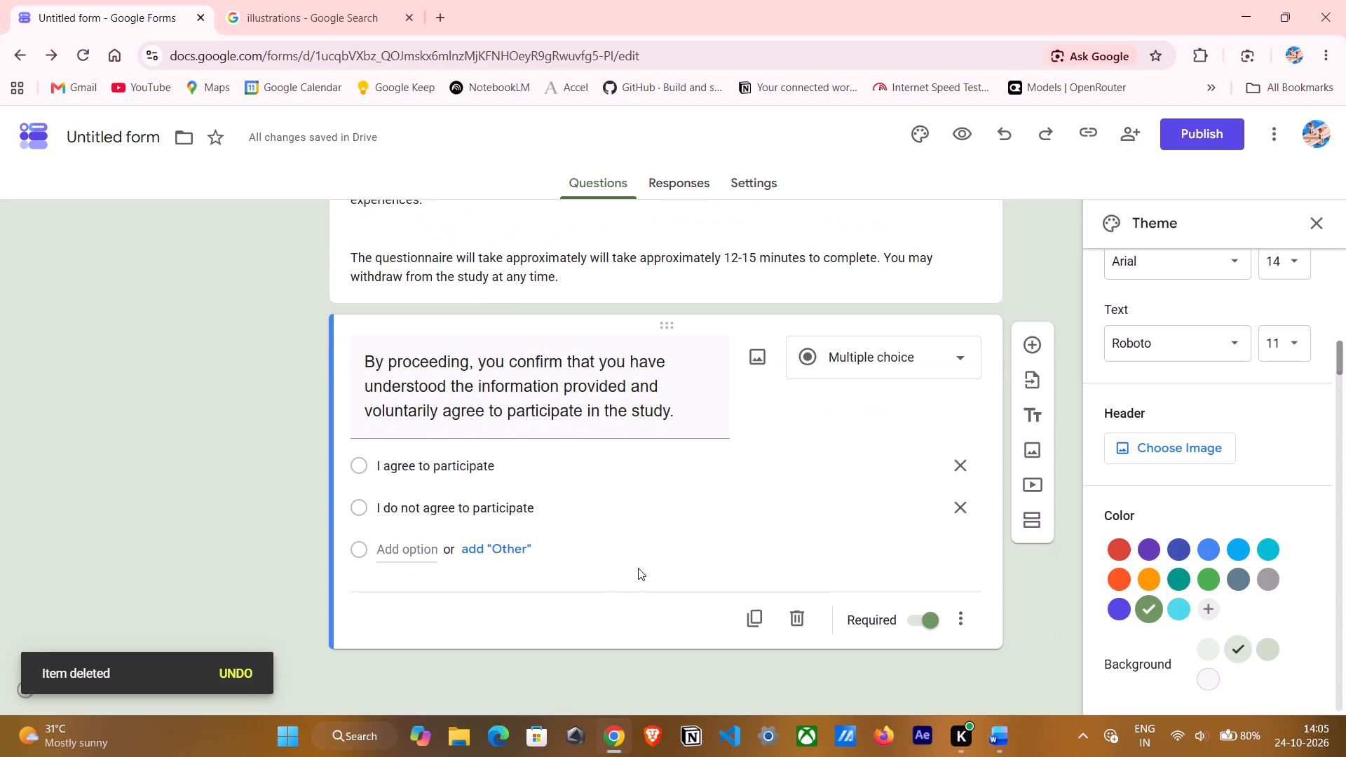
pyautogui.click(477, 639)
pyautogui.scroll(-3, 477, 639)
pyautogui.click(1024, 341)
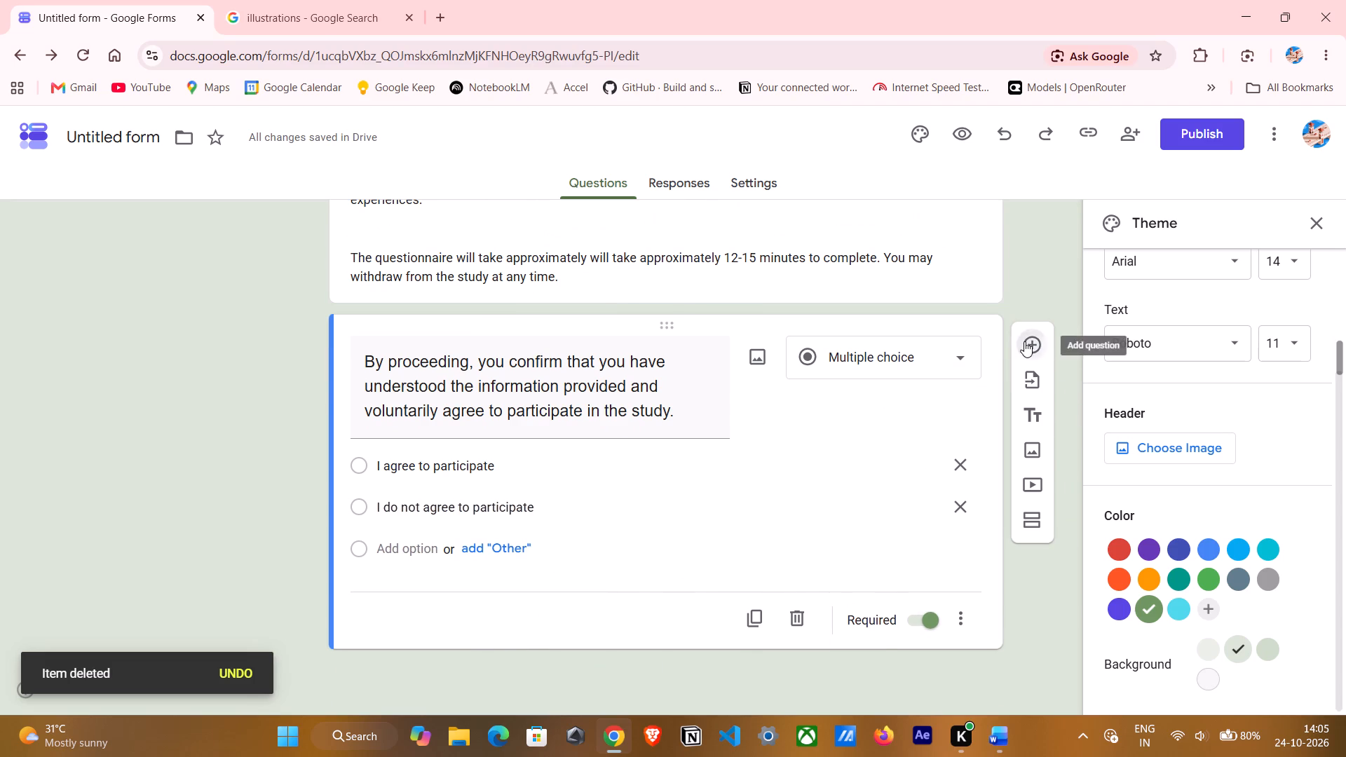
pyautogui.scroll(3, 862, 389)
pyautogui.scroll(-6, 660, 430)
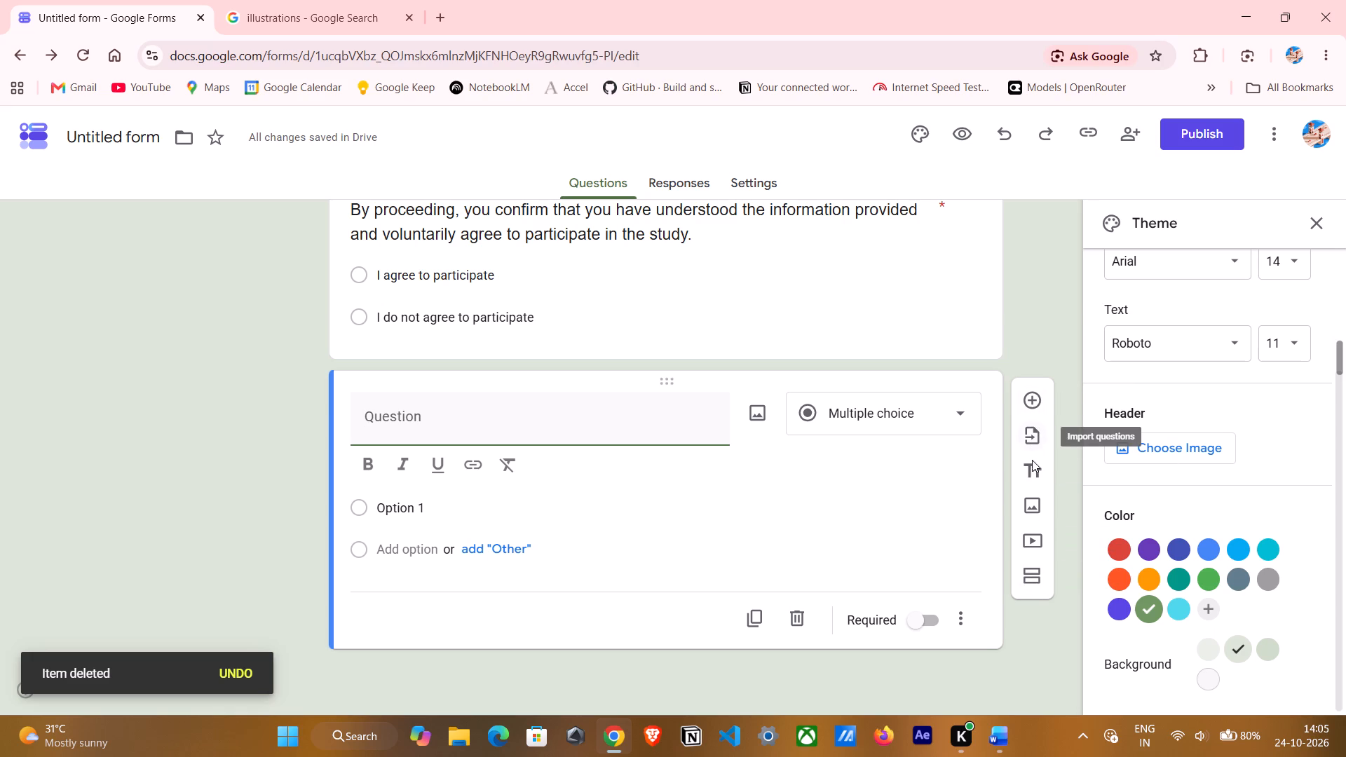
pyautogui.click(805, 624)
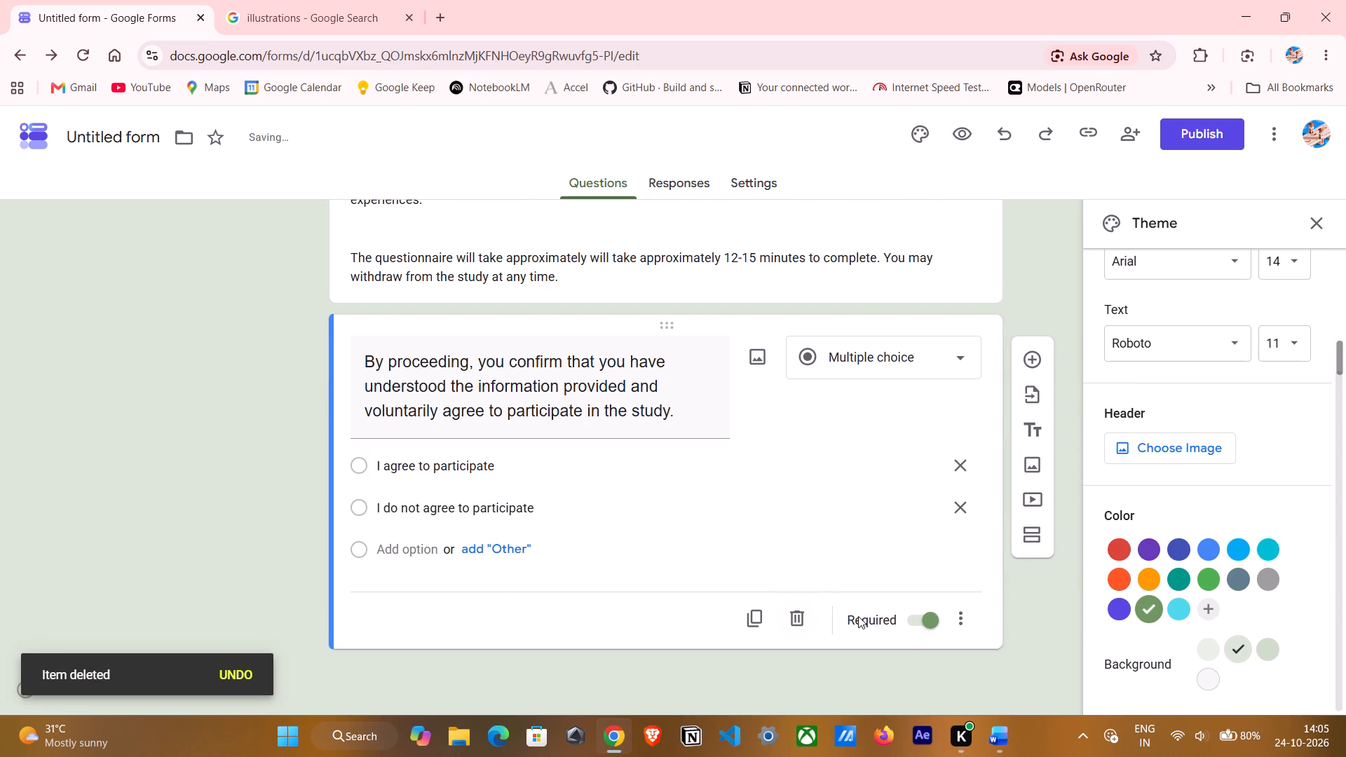
# Add a new section after the consent agreement question.
pyautogui.scroll(-4, 793, 589)
pyautogui.click(1041, 525)
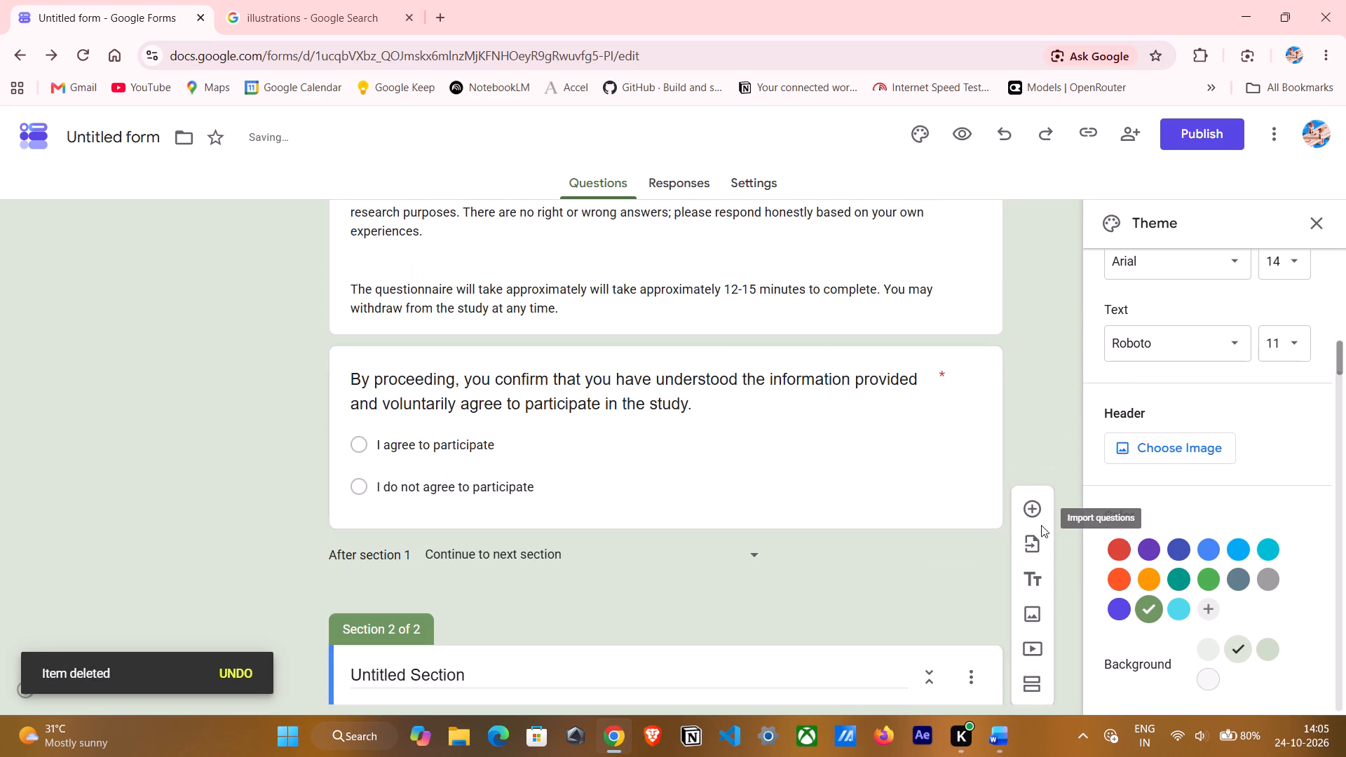
pyautogui.scroll(-5, 569, 559)
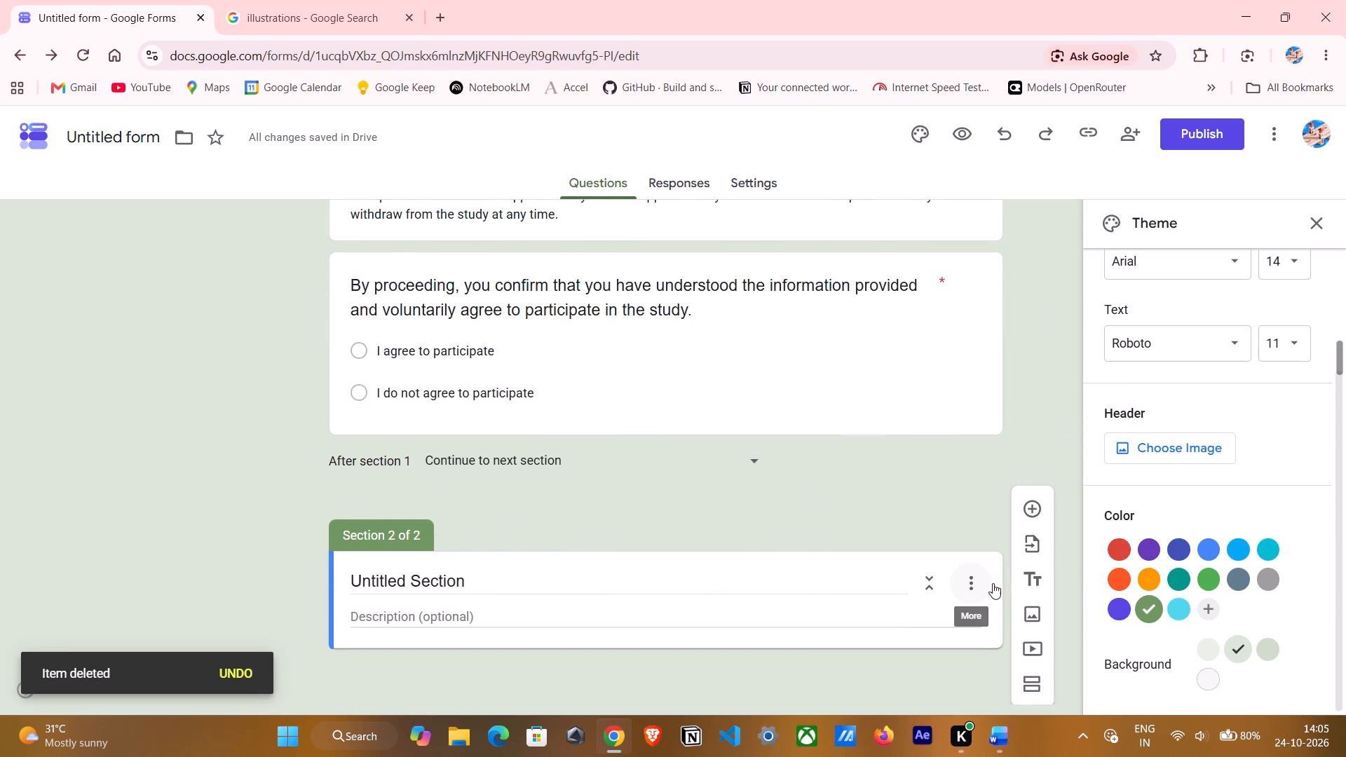
# Collapse section 1 of the form.
pyautogui.scroll(15, 564, 473)
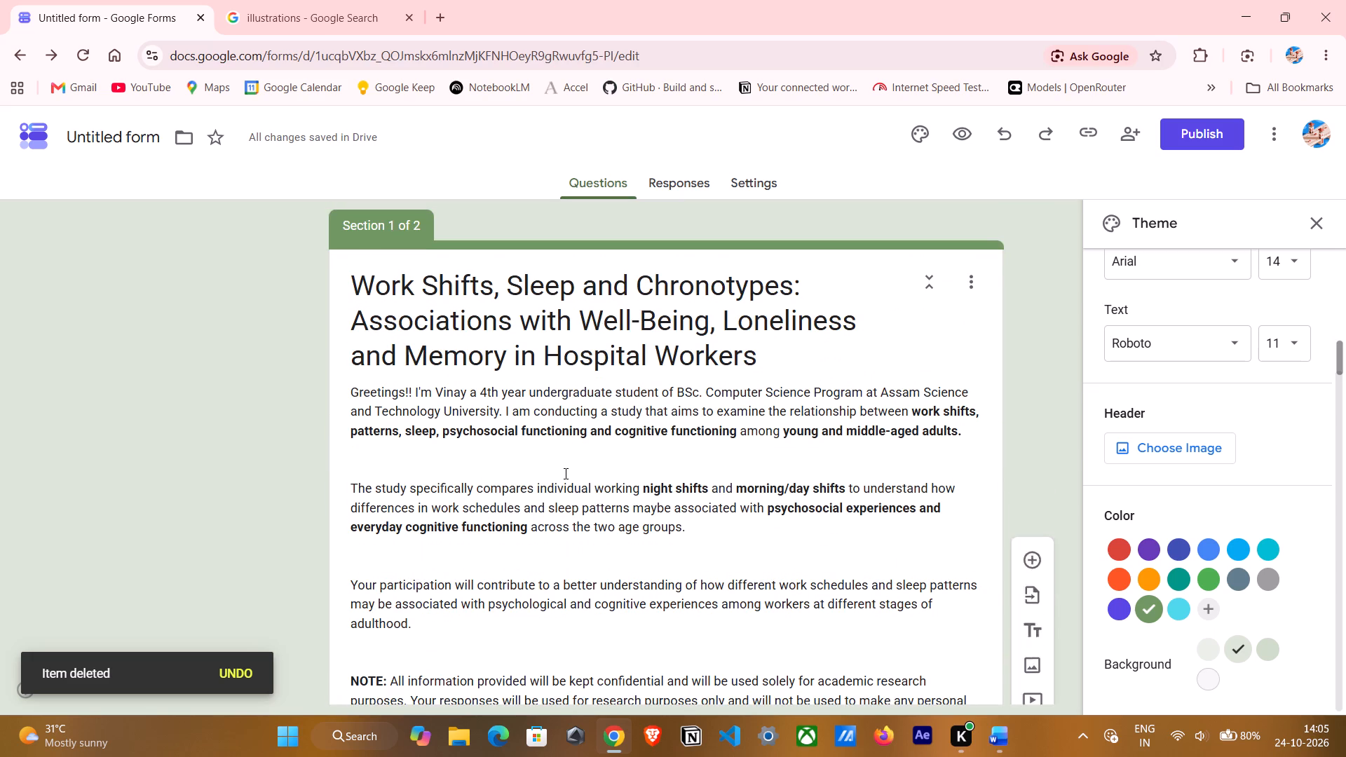
pyautogui.scroll(-2, 494, 282)
pyautogui.scroll(5, 494, 282)
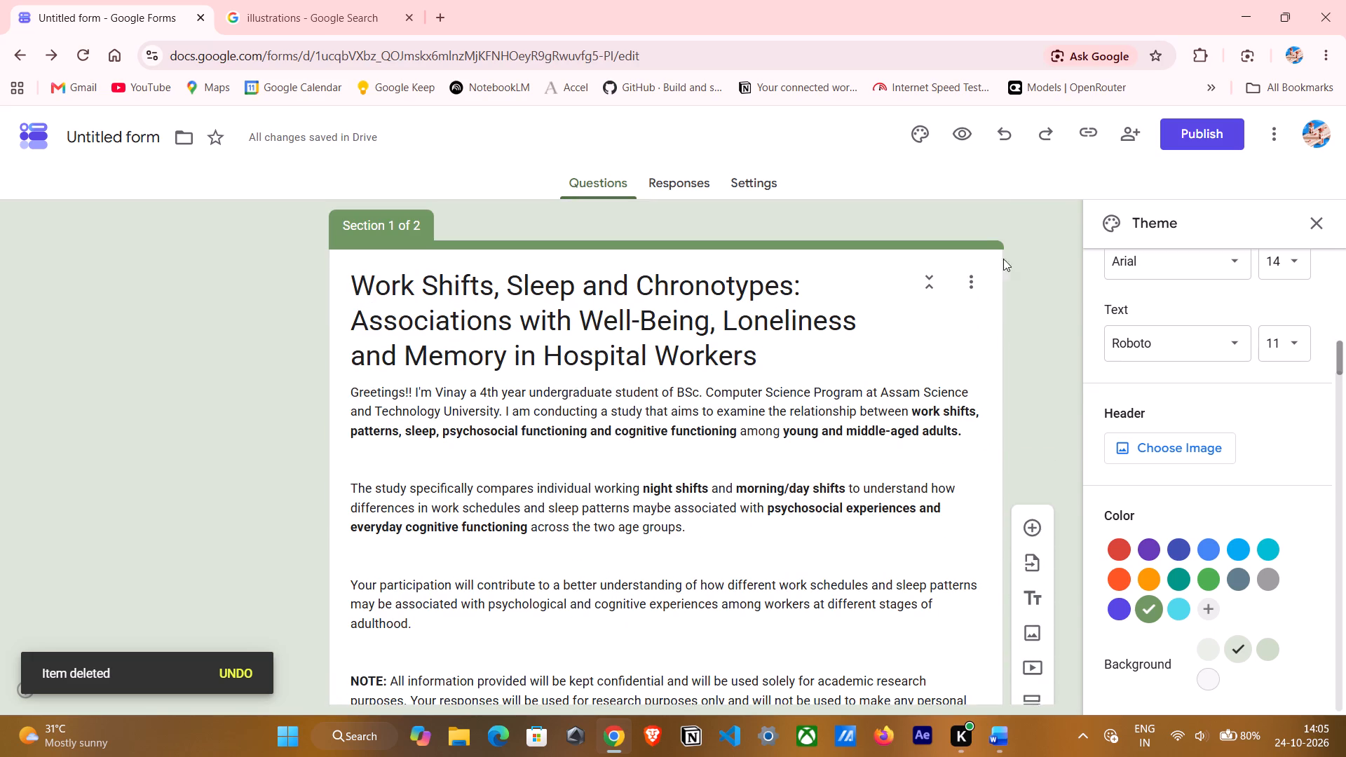
pyautogui.click(944, 274)
pyautogui.click(933, 287)
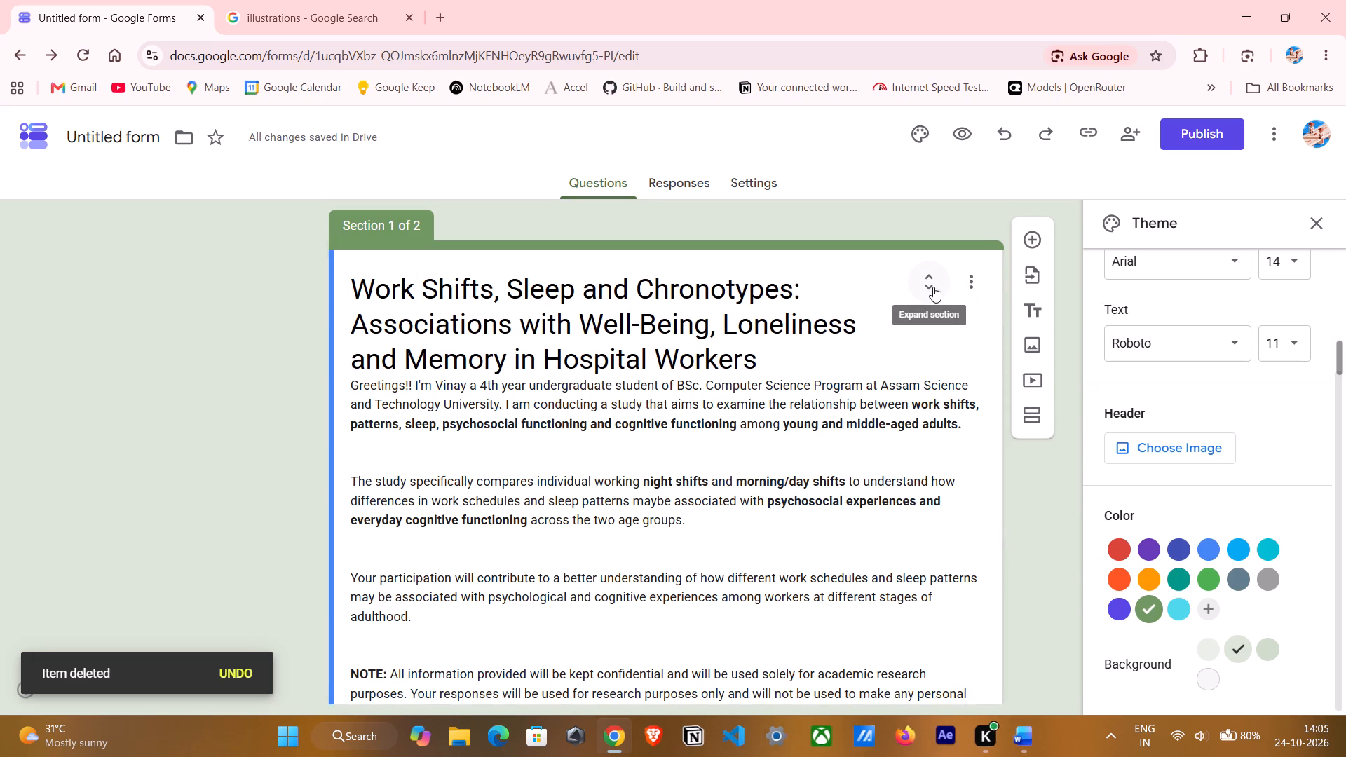
pyautogui.click(933, 287)
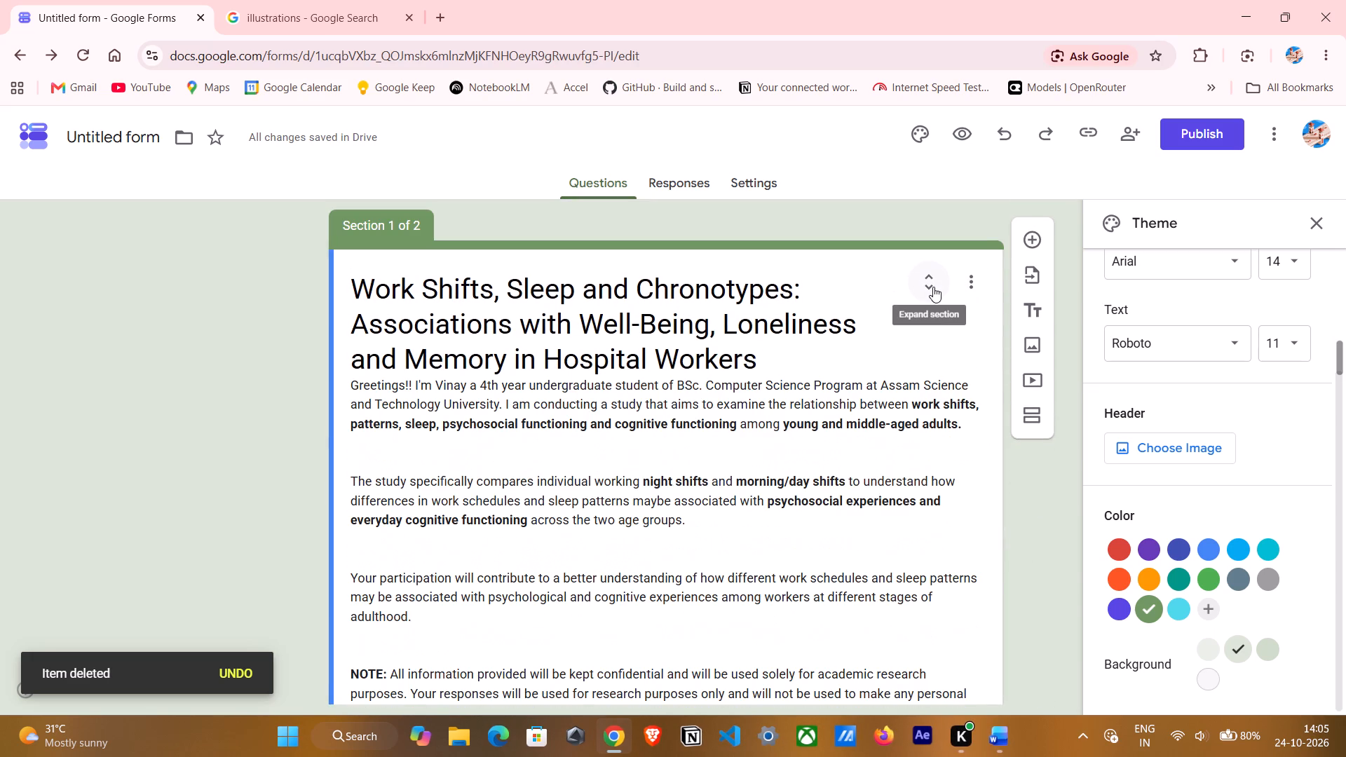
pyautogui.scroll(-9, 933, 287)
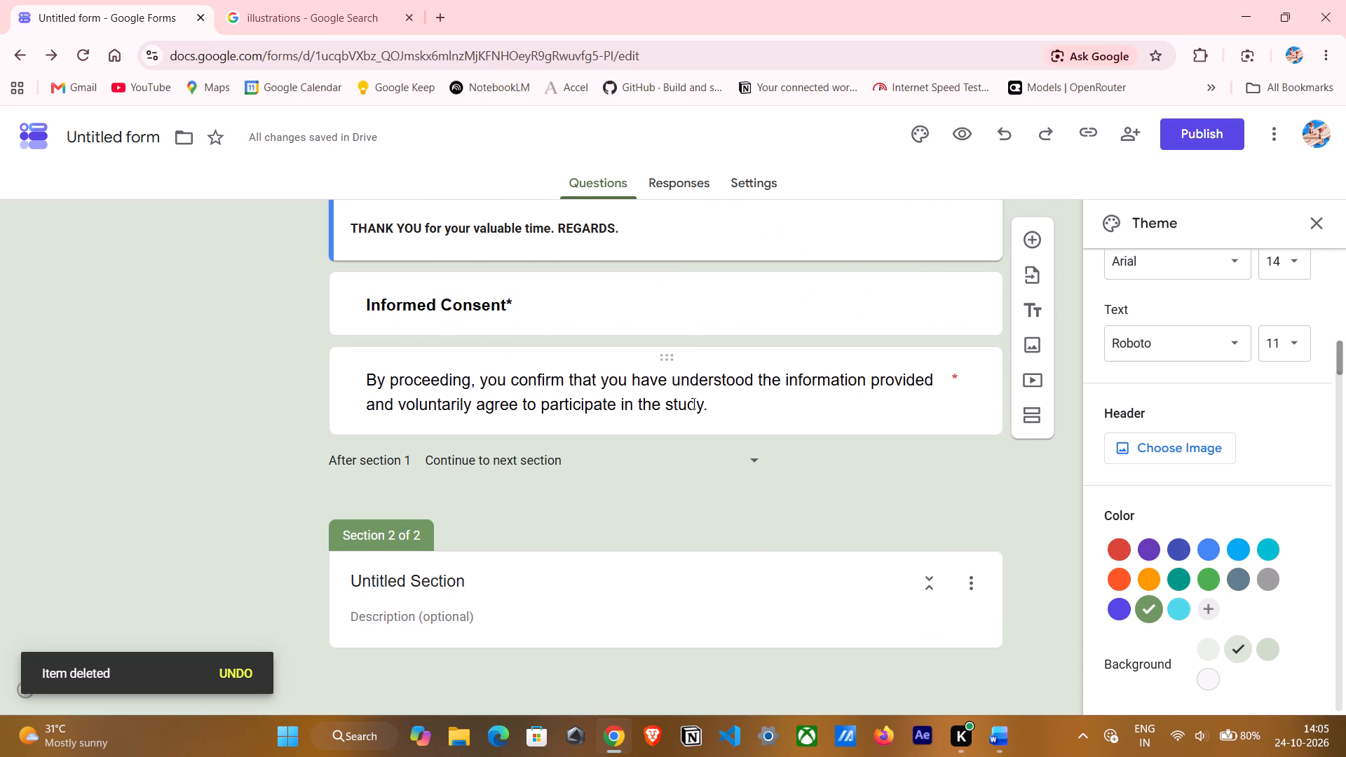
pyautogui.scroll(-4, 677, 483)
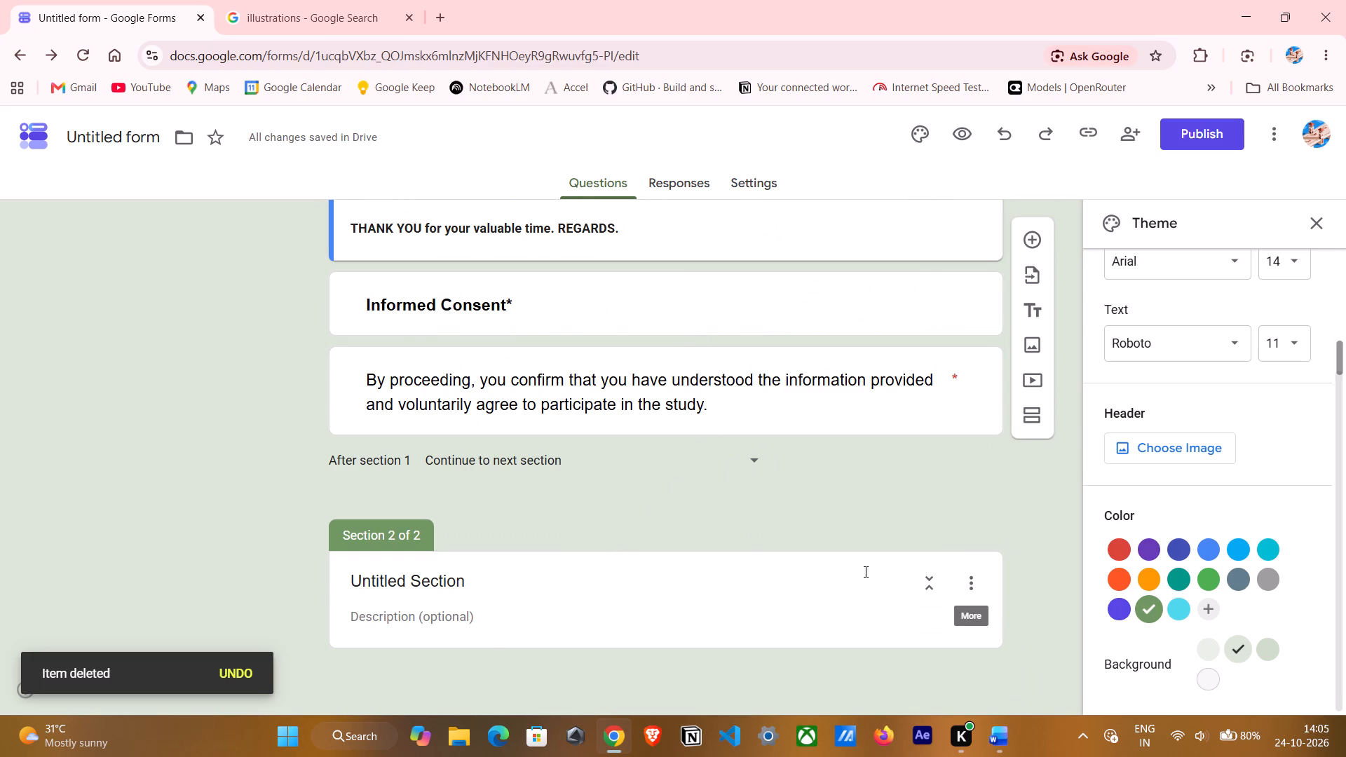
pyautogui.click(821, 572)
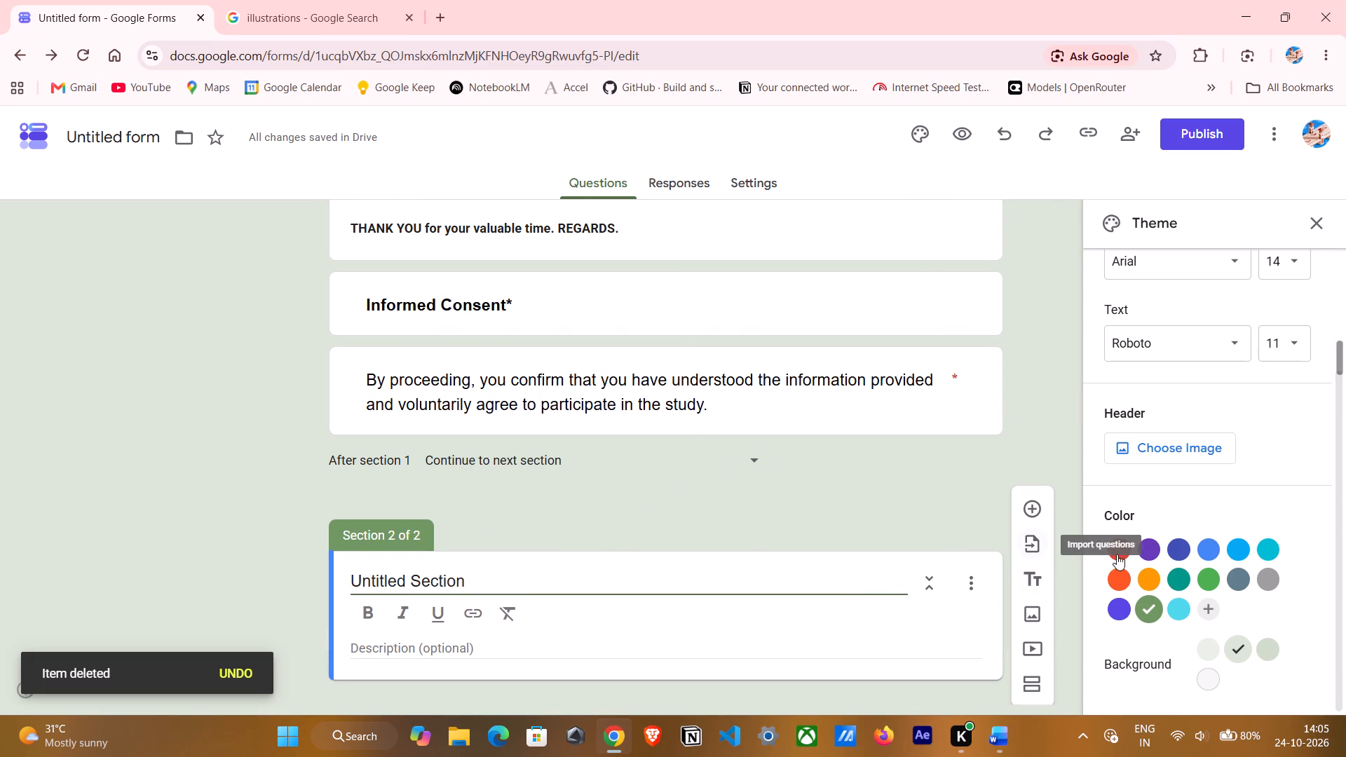
# Browse the Work and School theme images for a possible form header.
pyautogui.click(1160, 453)
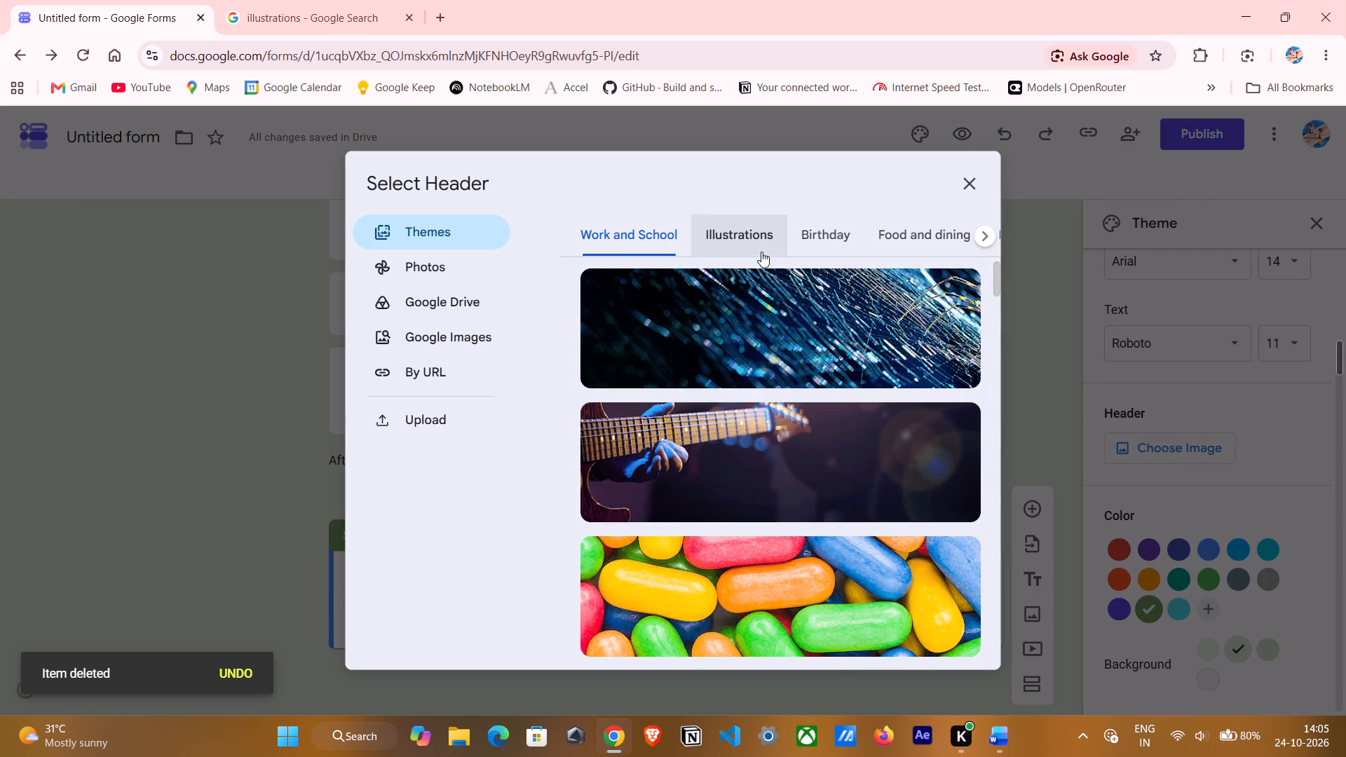
pyautogui.scroll(-16, 788, 359)
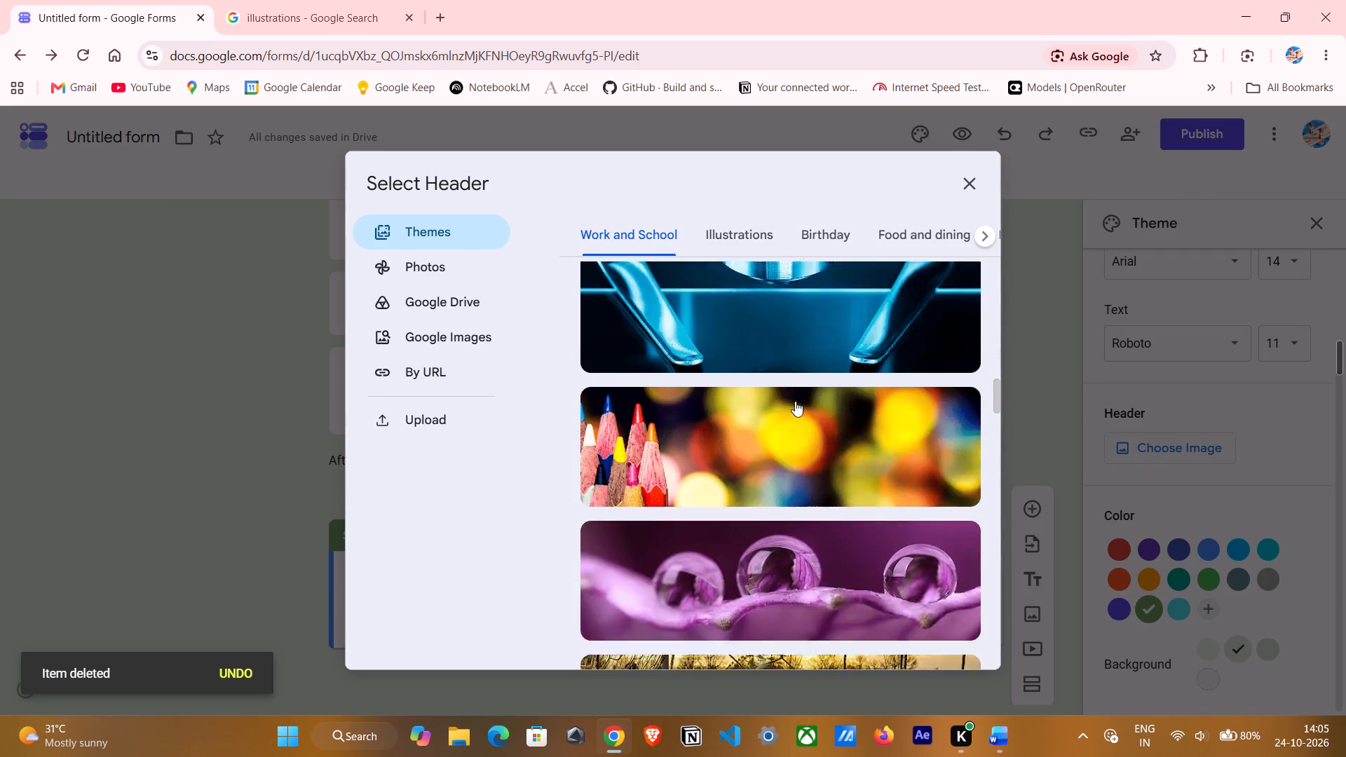
pyautogui.scroll(-15, 795, 401)
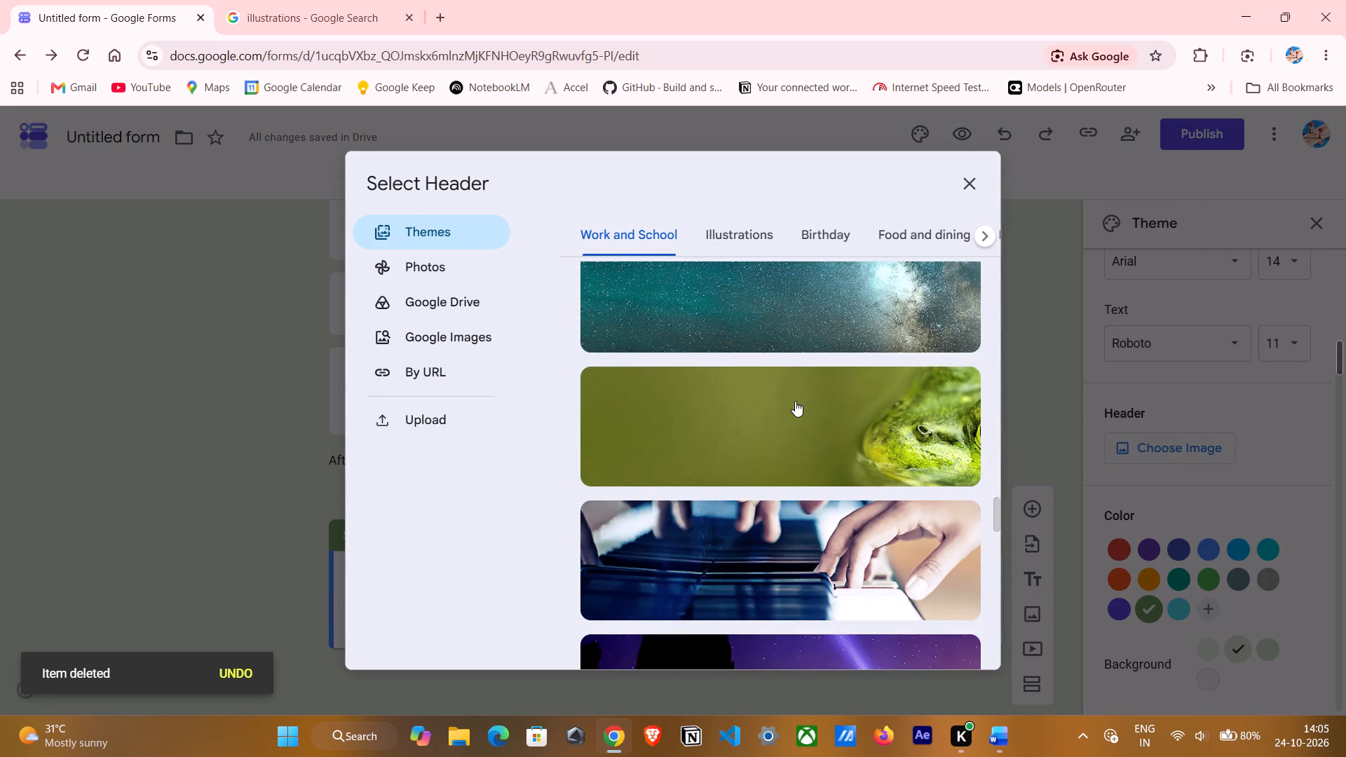
pyautogui.scroll(-5, 795, 401)
pyautogui.scroll(-5, 784, 229)
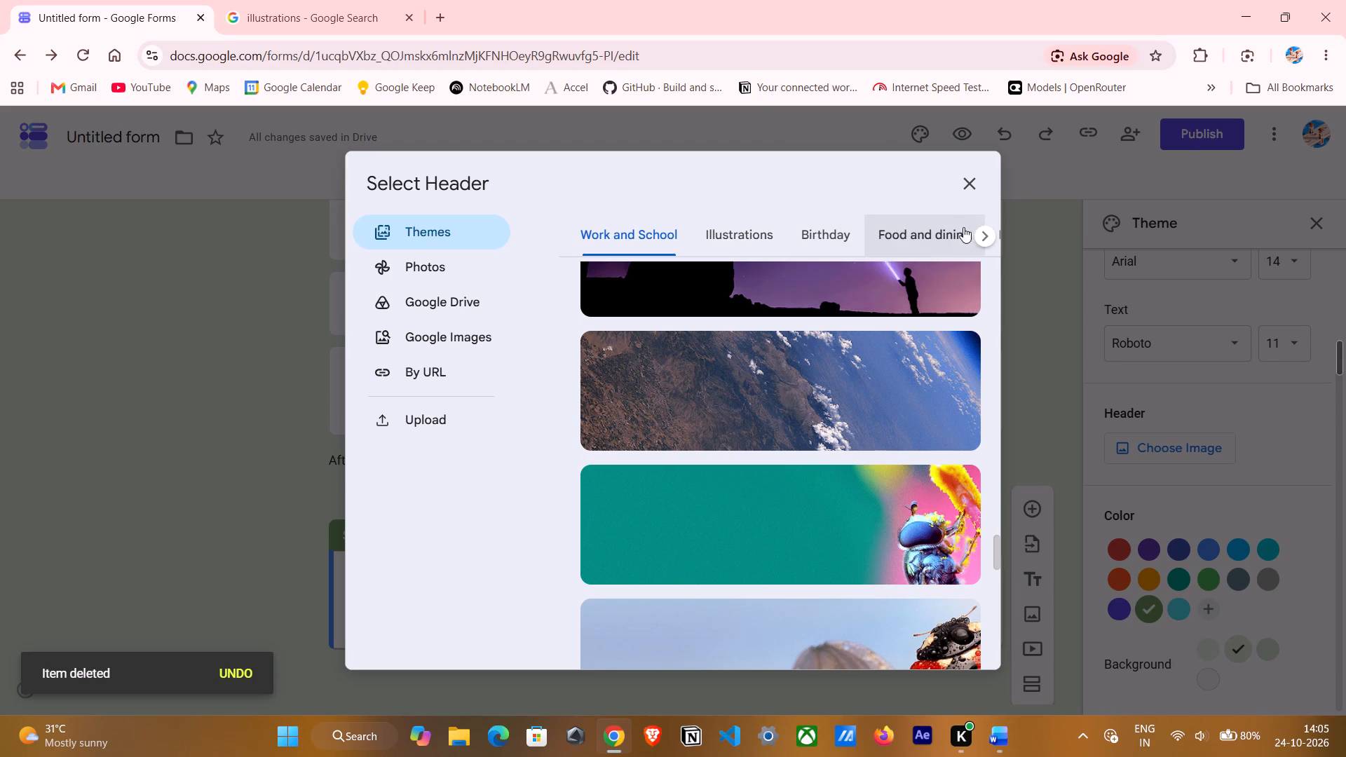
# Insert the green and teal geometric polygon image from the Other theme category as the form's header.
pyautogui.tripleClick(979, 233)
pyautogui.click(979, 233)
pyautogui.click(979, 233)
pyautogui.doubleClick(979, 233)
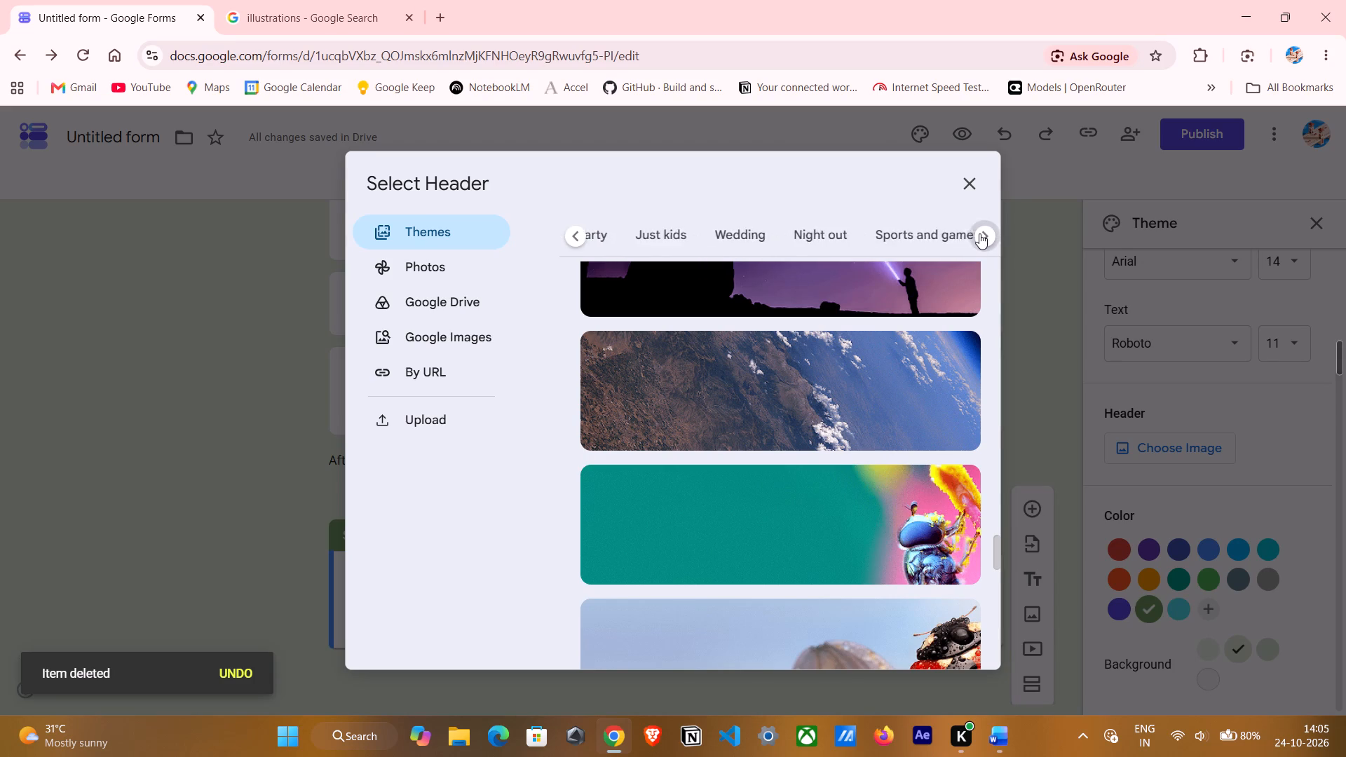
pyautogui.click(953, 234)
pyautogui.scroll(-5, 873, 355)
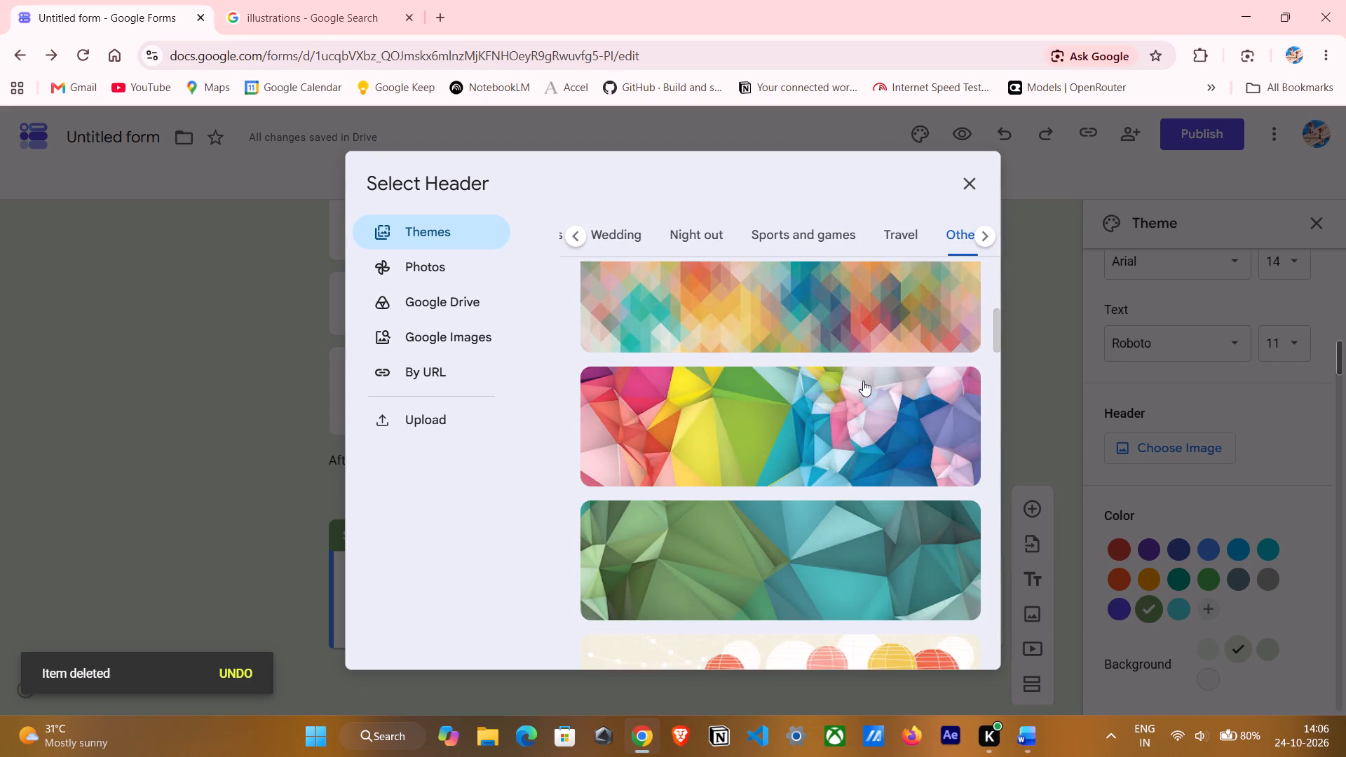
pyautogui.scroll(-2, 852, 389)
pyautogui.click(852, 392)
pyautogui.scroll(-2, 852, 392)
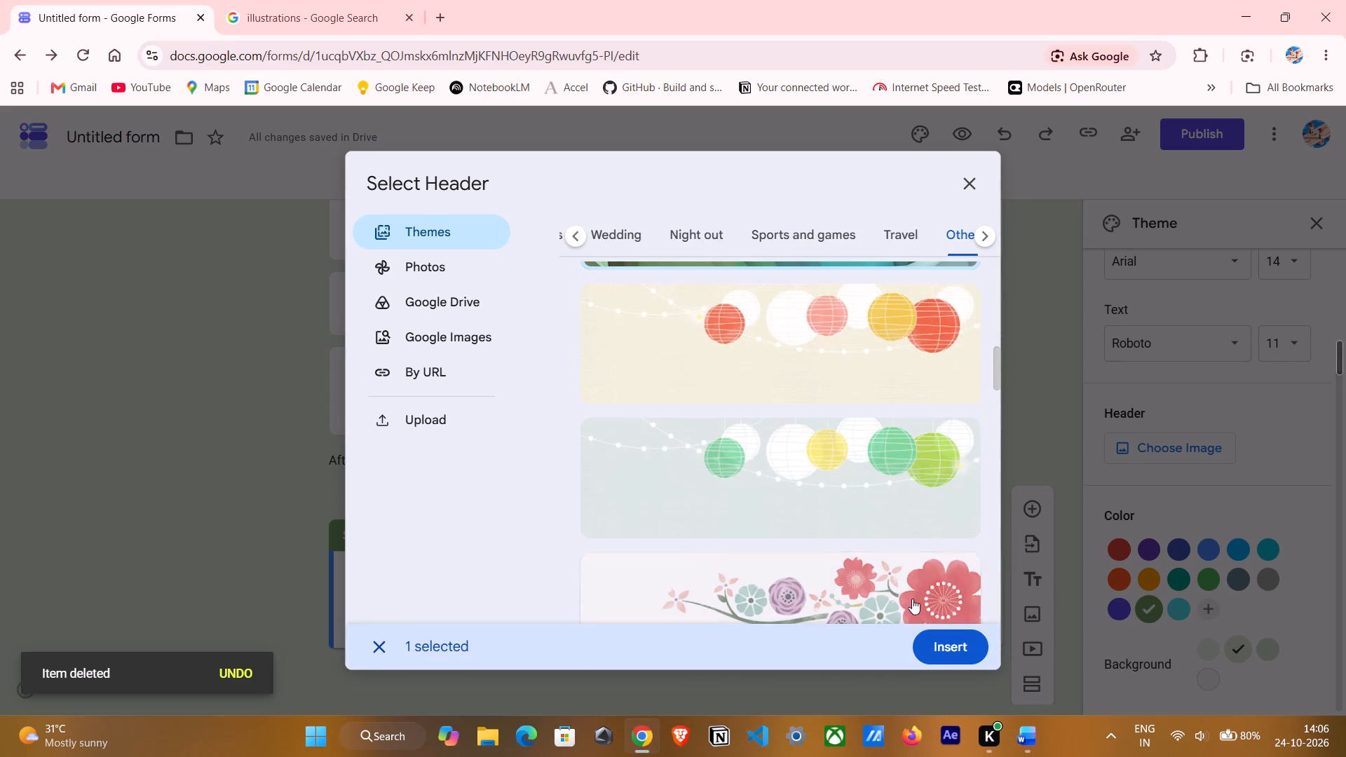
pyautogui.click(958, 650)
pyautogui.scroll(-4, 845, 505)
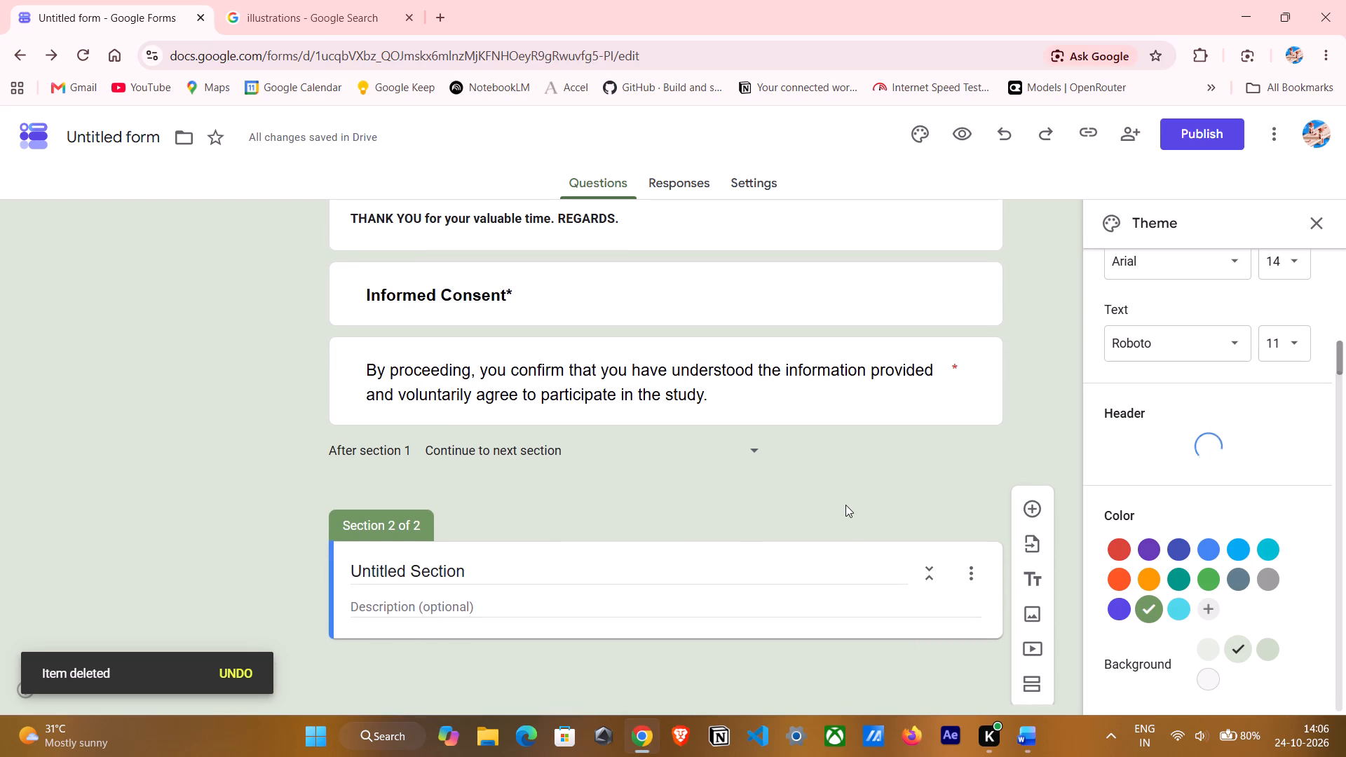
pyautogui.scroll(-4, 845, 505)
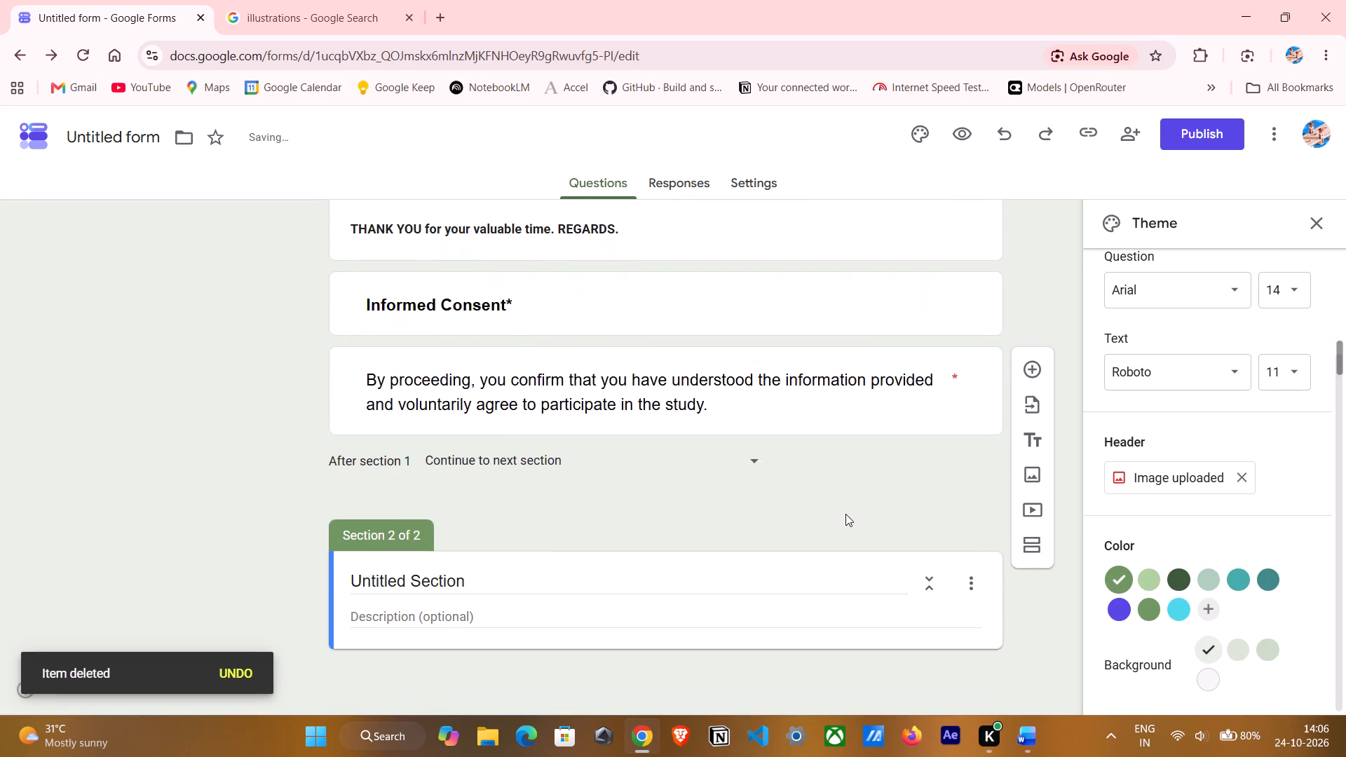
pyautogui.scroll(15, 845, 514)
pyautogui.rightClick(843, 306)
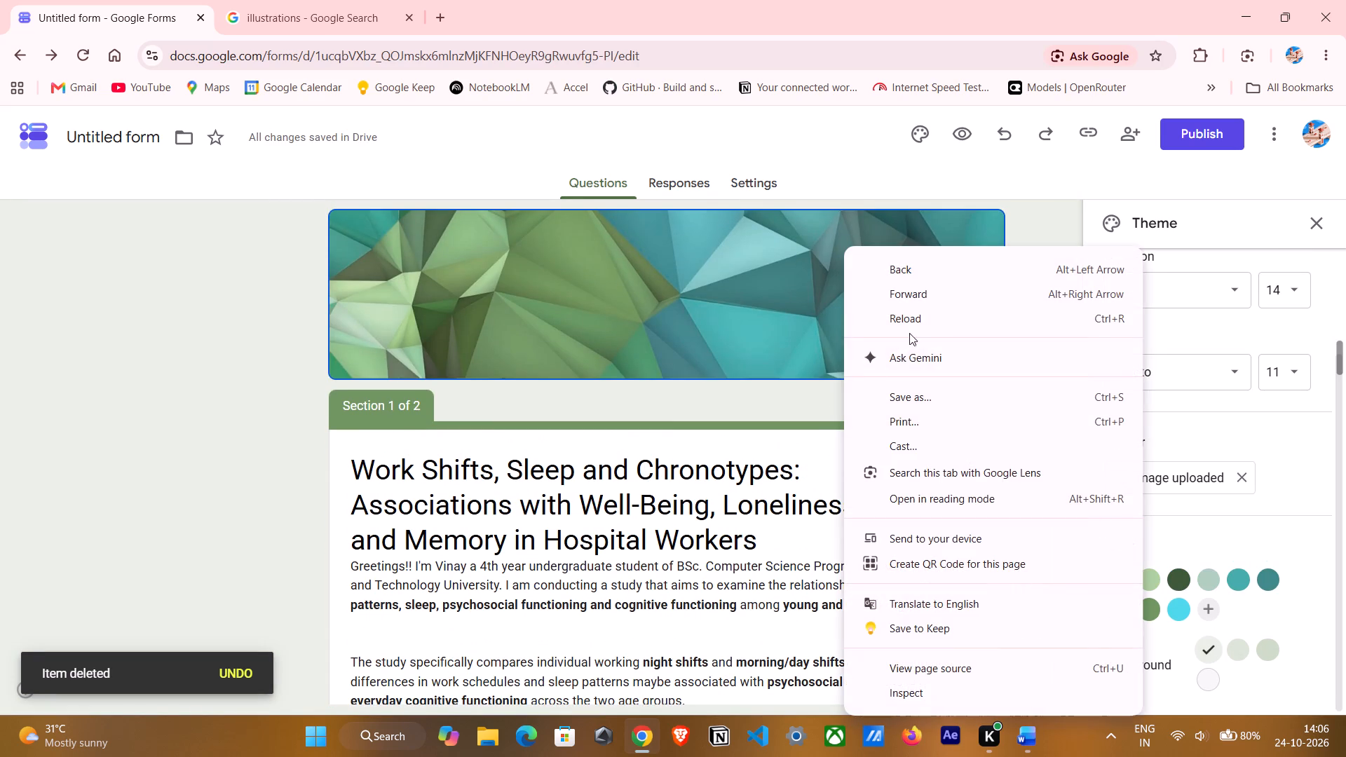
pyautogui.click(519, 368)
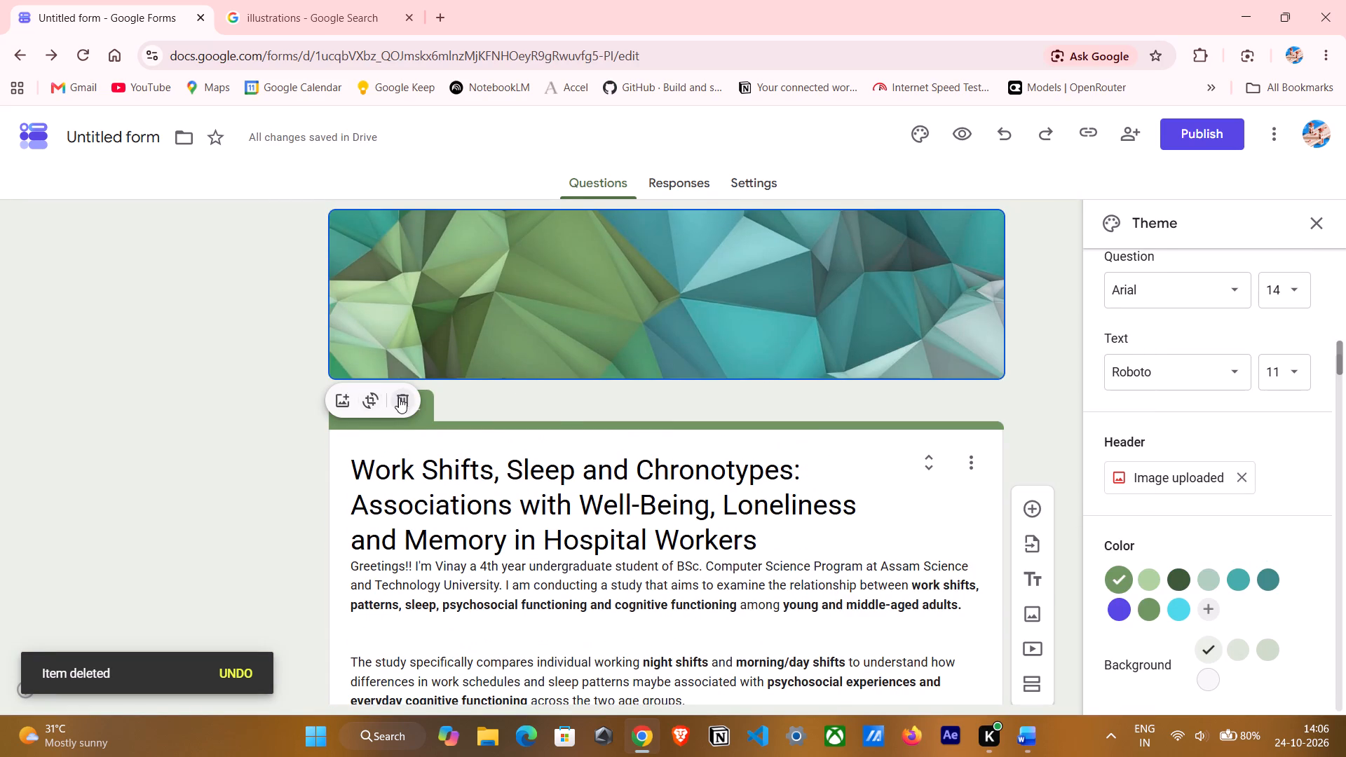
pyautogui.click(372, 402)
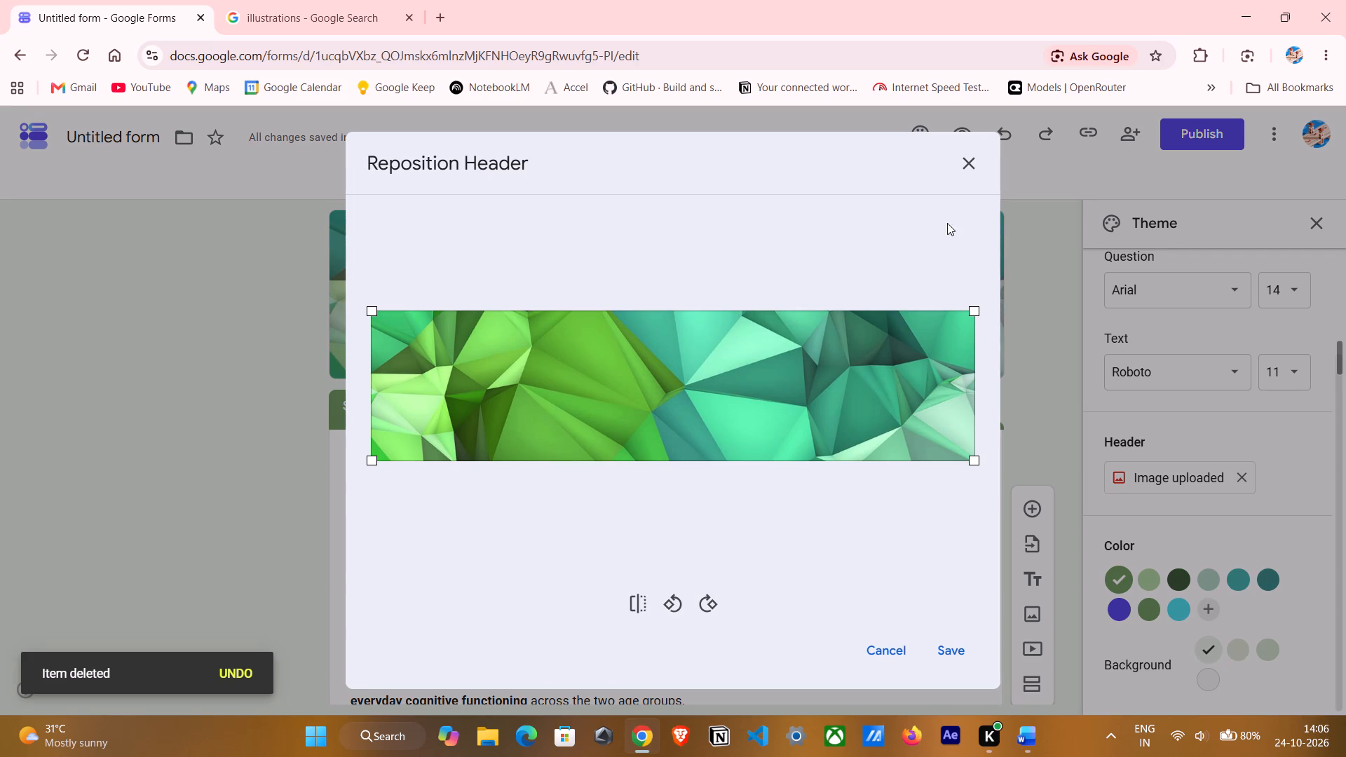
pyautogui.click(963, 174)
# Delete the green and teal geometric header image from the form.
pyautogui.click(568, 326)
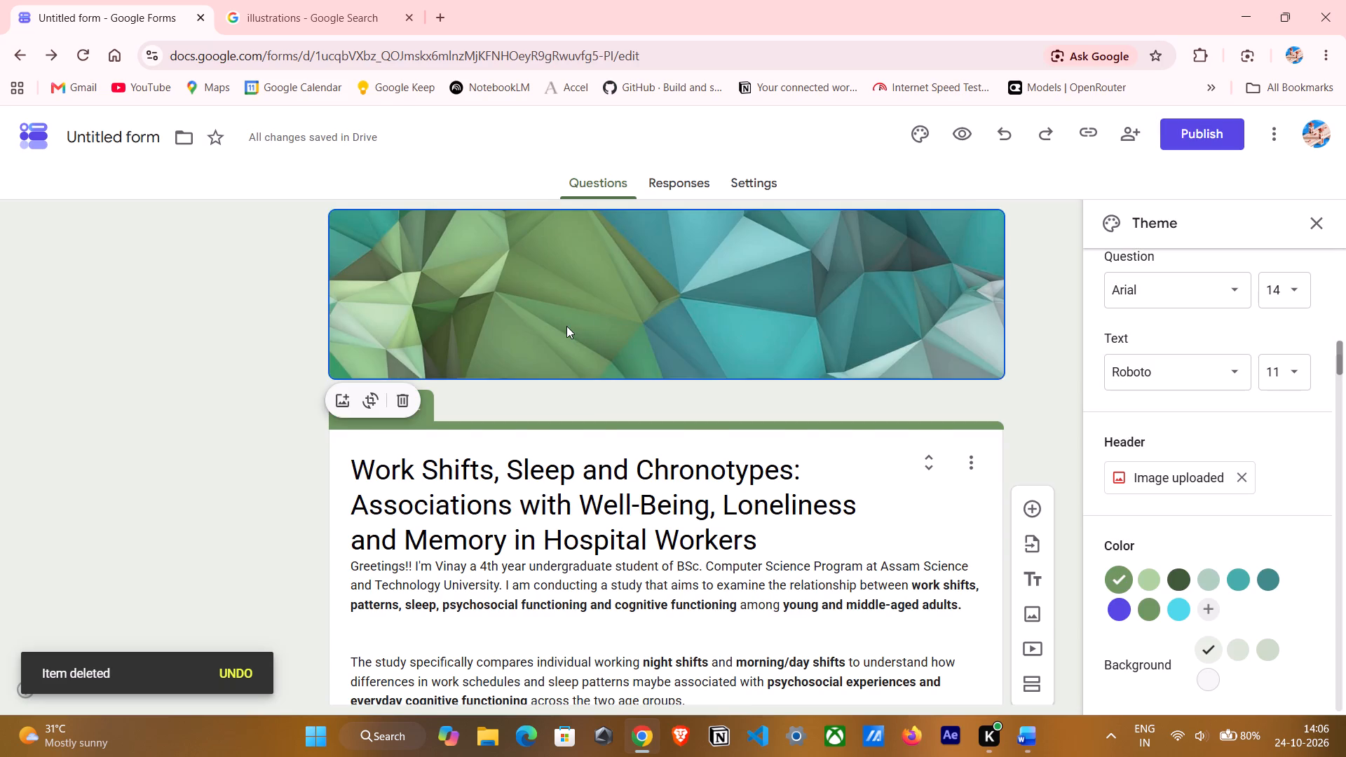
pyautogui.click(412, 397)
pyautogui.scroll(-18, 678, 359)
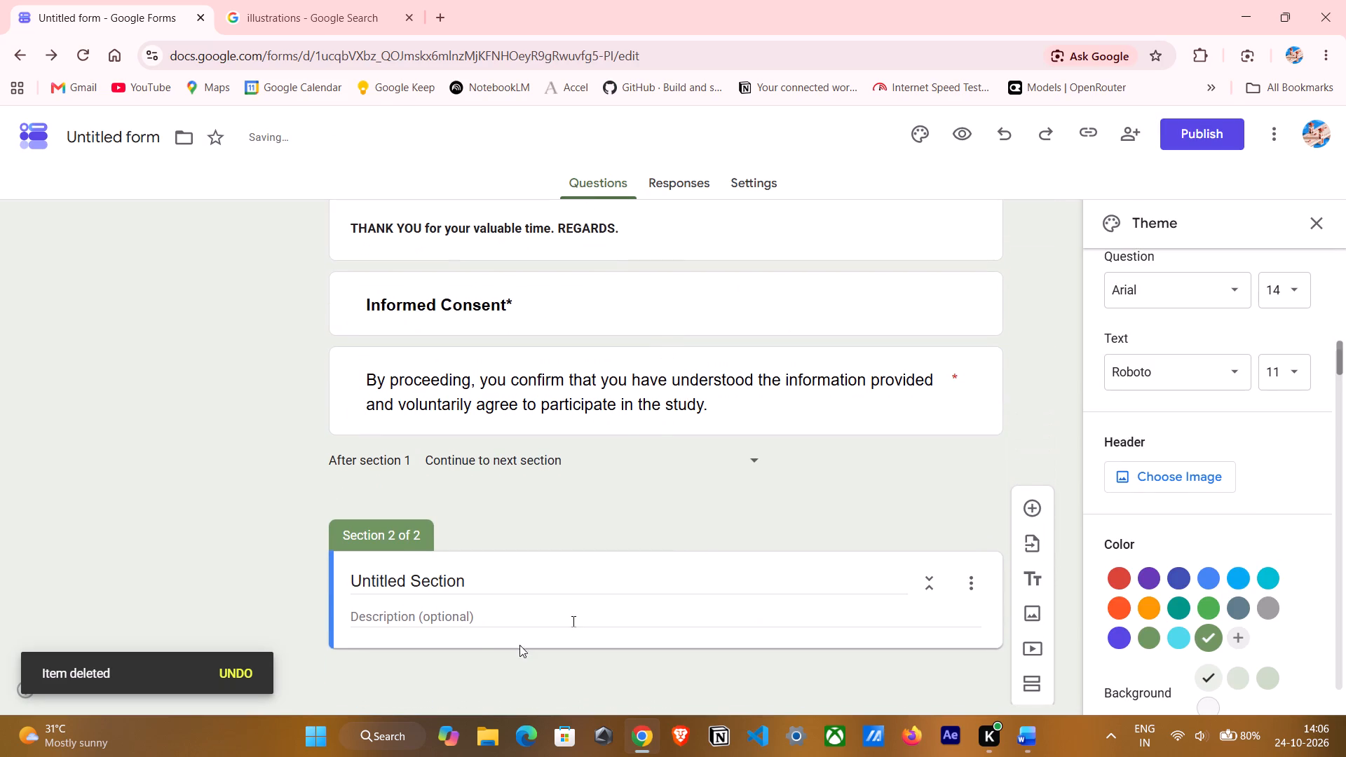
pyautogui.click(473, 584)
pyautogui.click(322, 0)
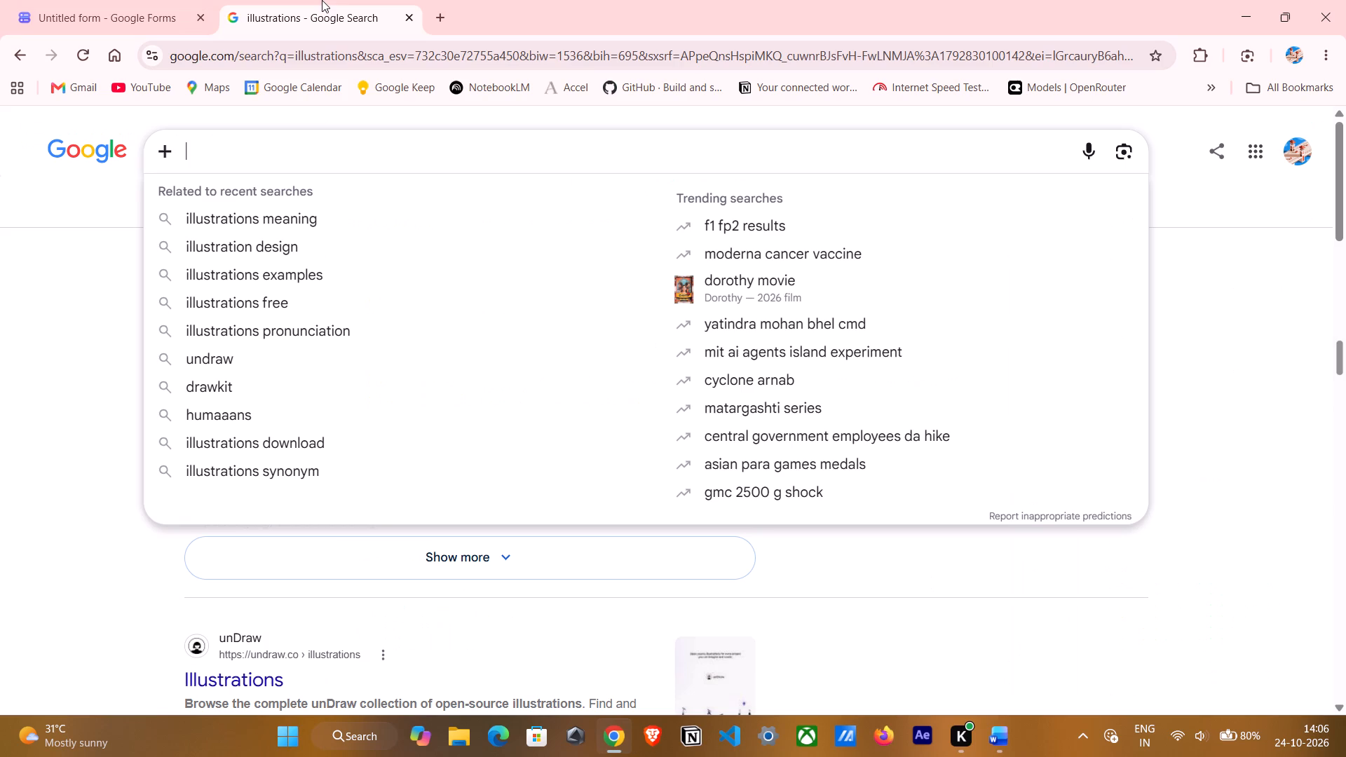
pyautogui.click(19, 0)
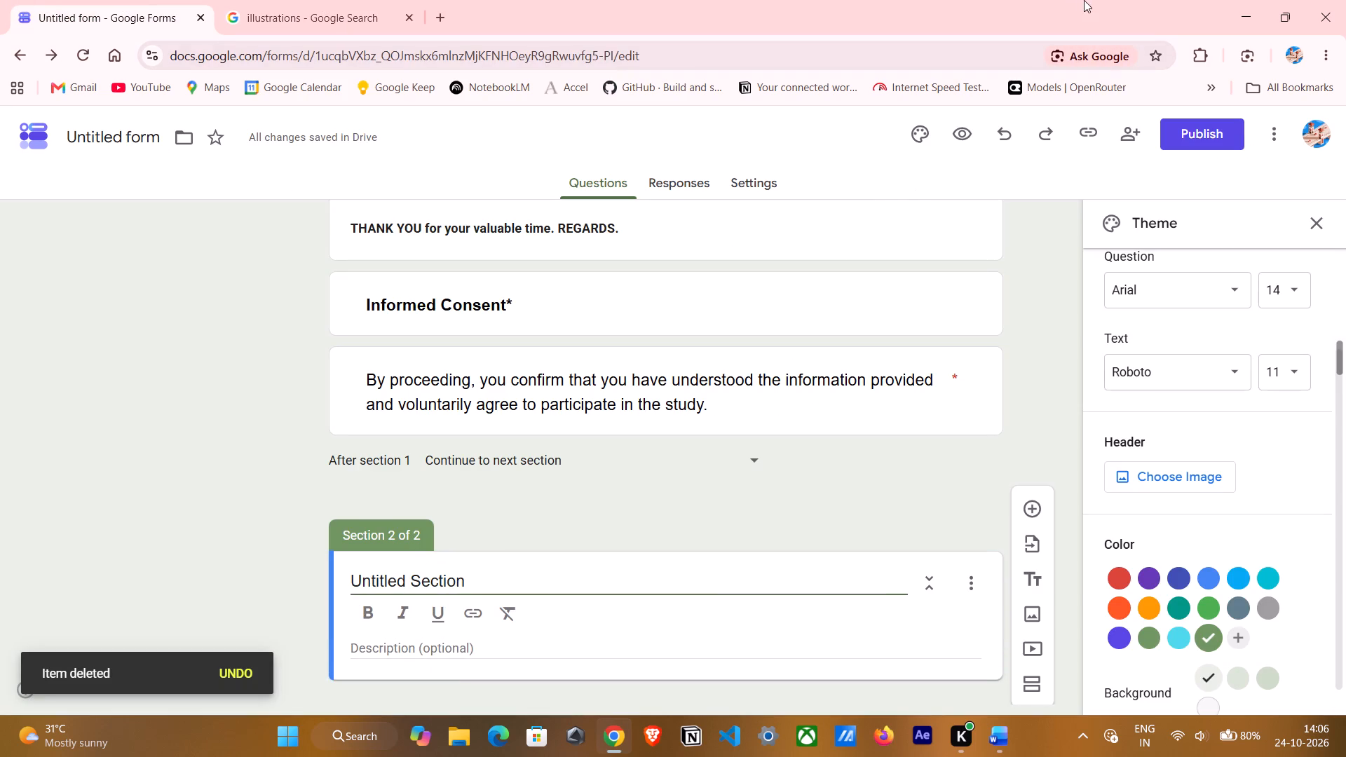